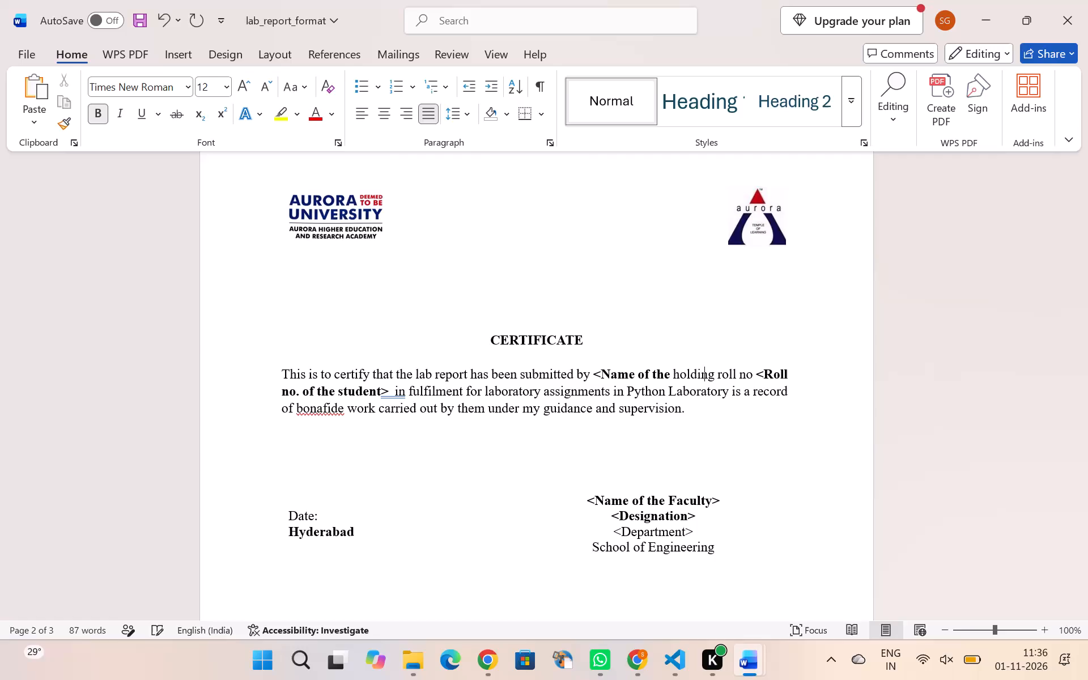
Replace the rest of the student name placeholder in the certificate paragraph with the student's full name in capitals.
{"action": "key", "text": "BackSpace"}
{"action": "key", "text": "BackSpace"}
{"action": "key", "text": "BackSpace"}
{"action": "key", "text": "BackSpace"}
{"action": "key", "text": "BackSpace"}
{"action": "key", "text": "BackSpace"}
{"action": "key", "text": "BackSpace"}
{"action": "key", "text": "BackSpace"}
{"action": "key", "text": "BackSpace"}
{"action": "key", "text": "BackSpace"}
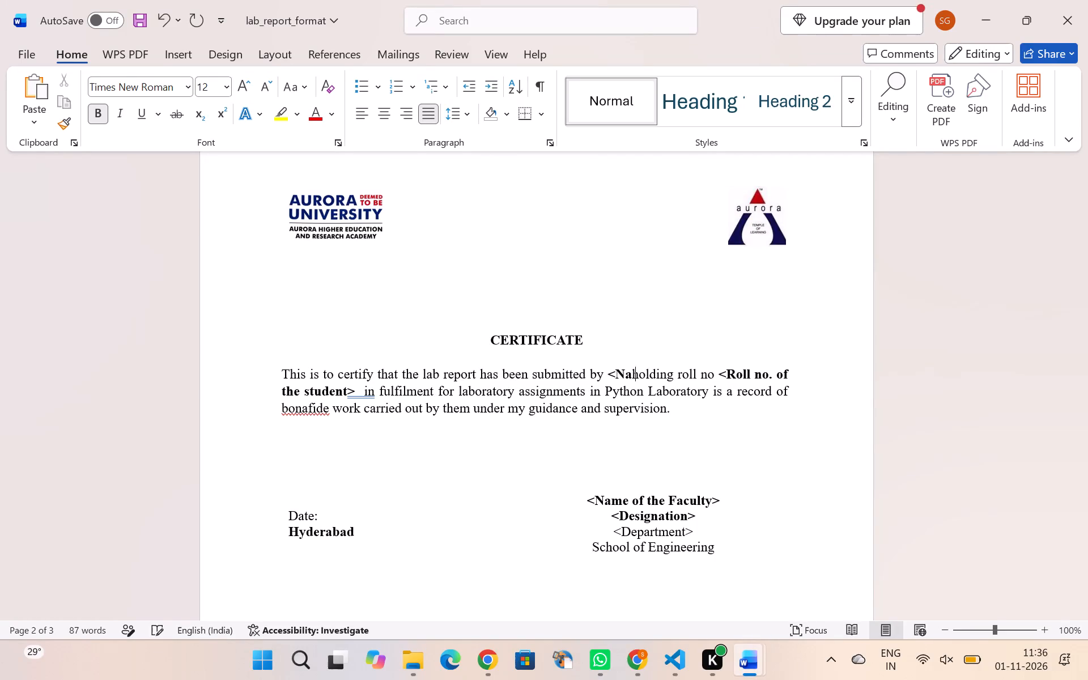
{"action": "key", "text": "BackSpace"}
{"action": "key", "text": "BackSpace"}
{"action": "key", "text": "BackSpace"}
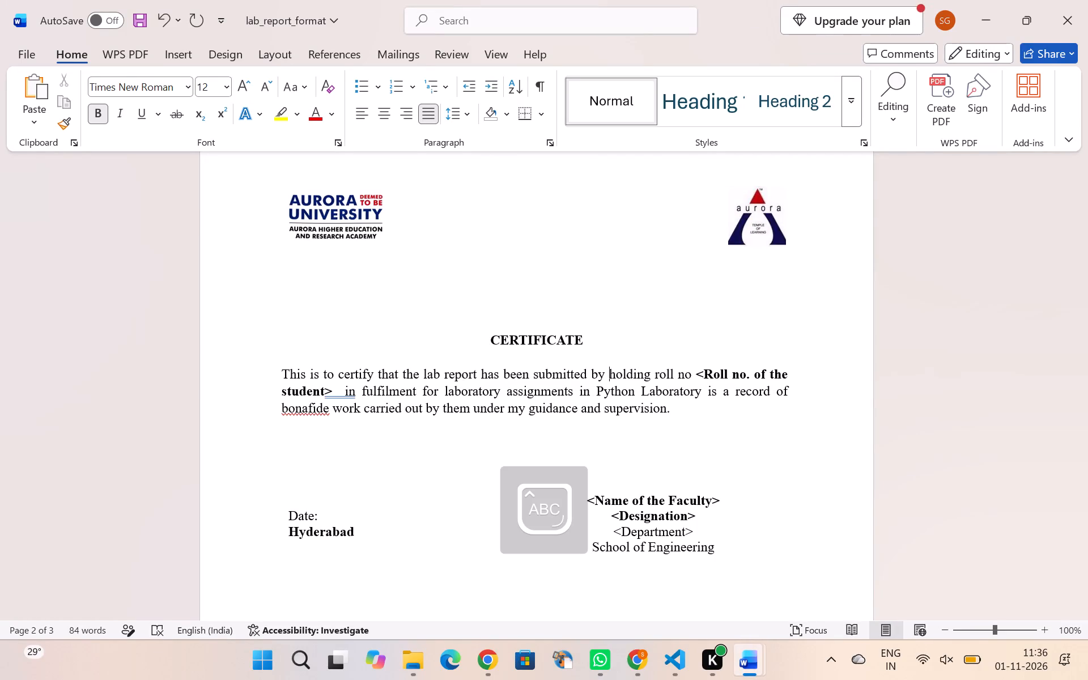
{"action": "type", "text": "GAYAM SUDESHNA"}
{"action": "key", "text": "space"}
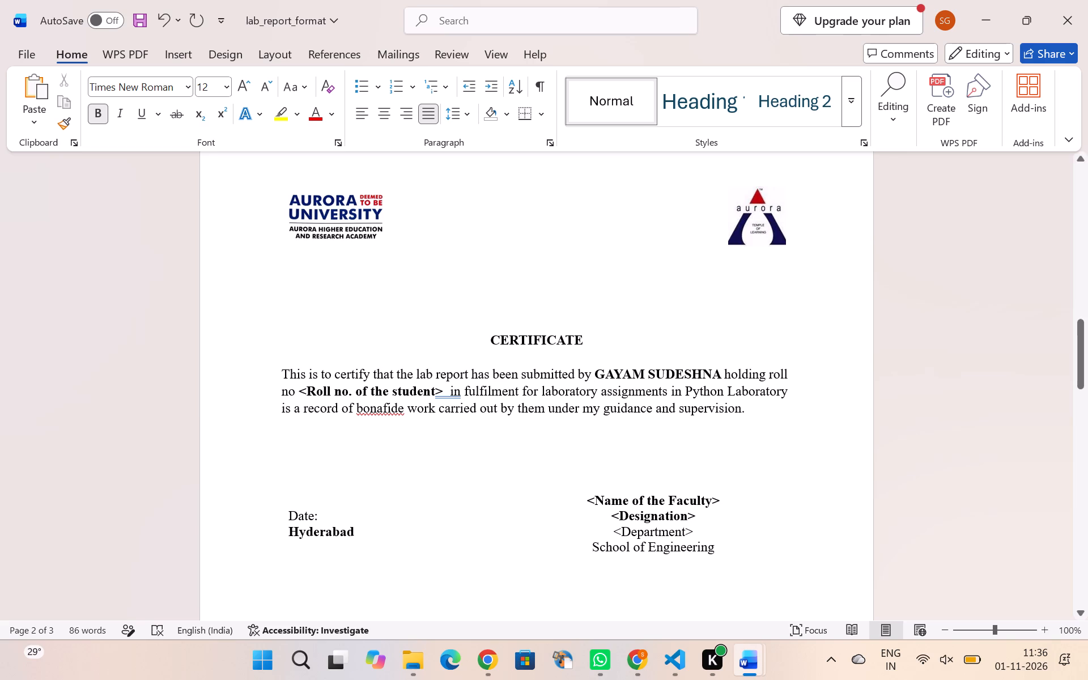
Replace the "<Roll no. of the student>" placeholder in the certificate paragraph with the student's roll number.
{"action": "left_click", "coordinate": [449, 391]}
{"action": "key", "text": "BackSpace"}
{"action": "key", "text": "BackSpace"}
{"action": "key", "text": "BackSpace"}
{"action": "key", "text": "BackSpace"}
{"action": "key", "text": "BackSpace"}
{"action": "key", "text": "BackSpace"}
{"action": "key", "text": "BackSpace"}
{"action": "key", "text": "BackSpace"}
{"action": "key", "text": "BackSpace"}
{"action": "key", "text": "BackSpace"}
{"action": "key", "text": "BackSpace"}
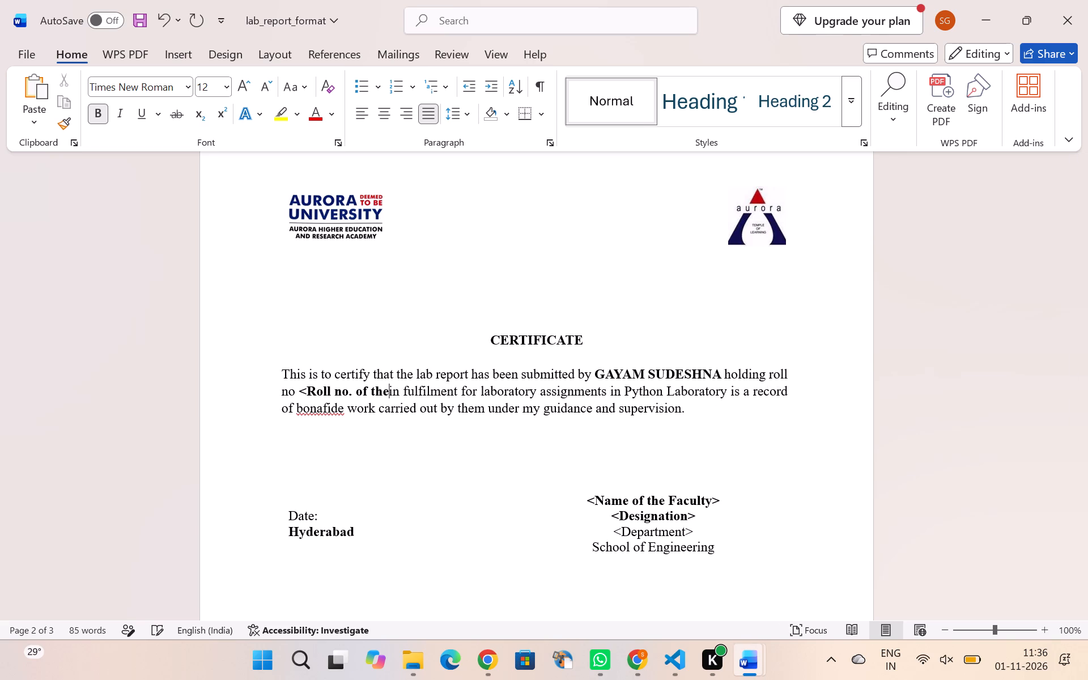
{"action": "key", "text": "BackSpace"}
{"action": "key", "text": "BackSpace"}
{"action": "key", "text": "BackSpace"}
{"action": "key", "text": "BackSpace"}
{"action": "key", "text": "BackSpace"}
{"action": "key", "text": "BackSpace"}
{"action": "key", "text": "BackSpace"}
{"action": "key", "text": "BackSpace"}
{"action": "key", "text": "BackSpace"}
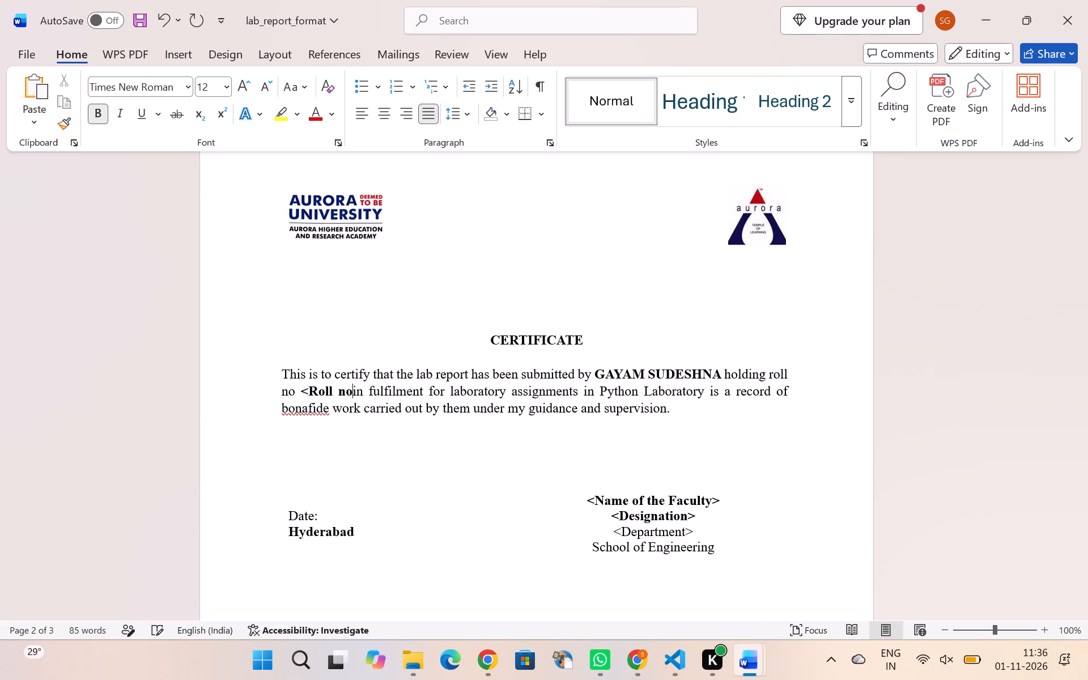
{"action": "key", "text": "BackSpace"}
{"action": "key", "text": "BackSpace"}
{"action": "key", "text": "BackSpace"}
{"action": "key", "text": "BackSpace"}
{"action": "key", "text": "BackSpace"}
{"action": "key", "text": "BackSpace"}
{"action": "key", "text": "BackSpace"}
{"action": "key", "text": "BackSpace"}
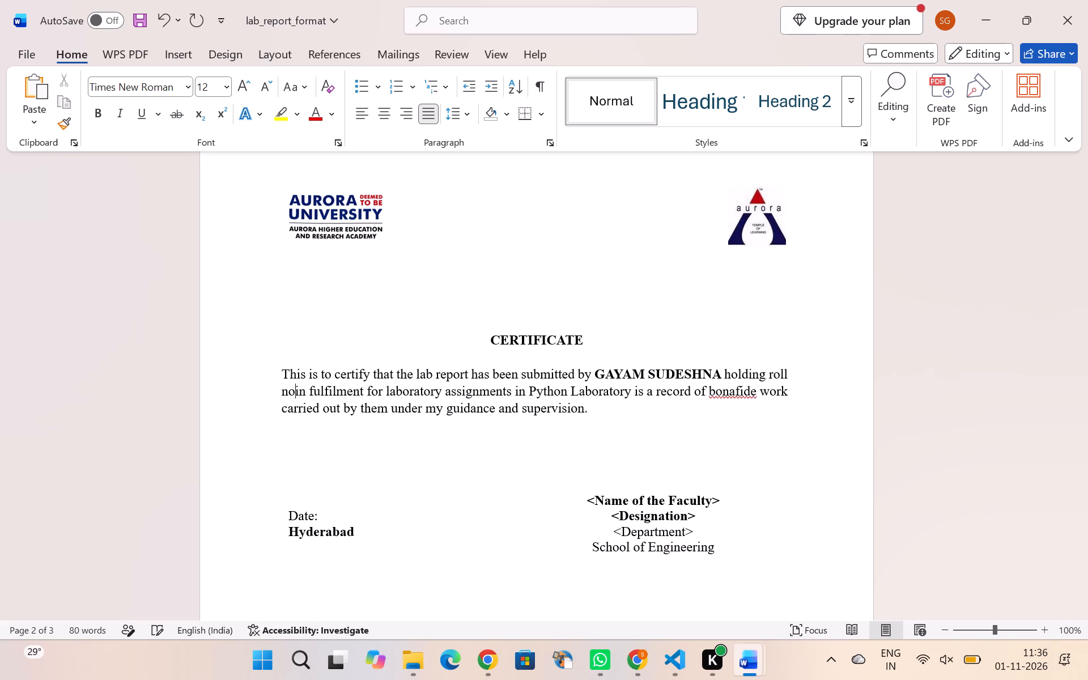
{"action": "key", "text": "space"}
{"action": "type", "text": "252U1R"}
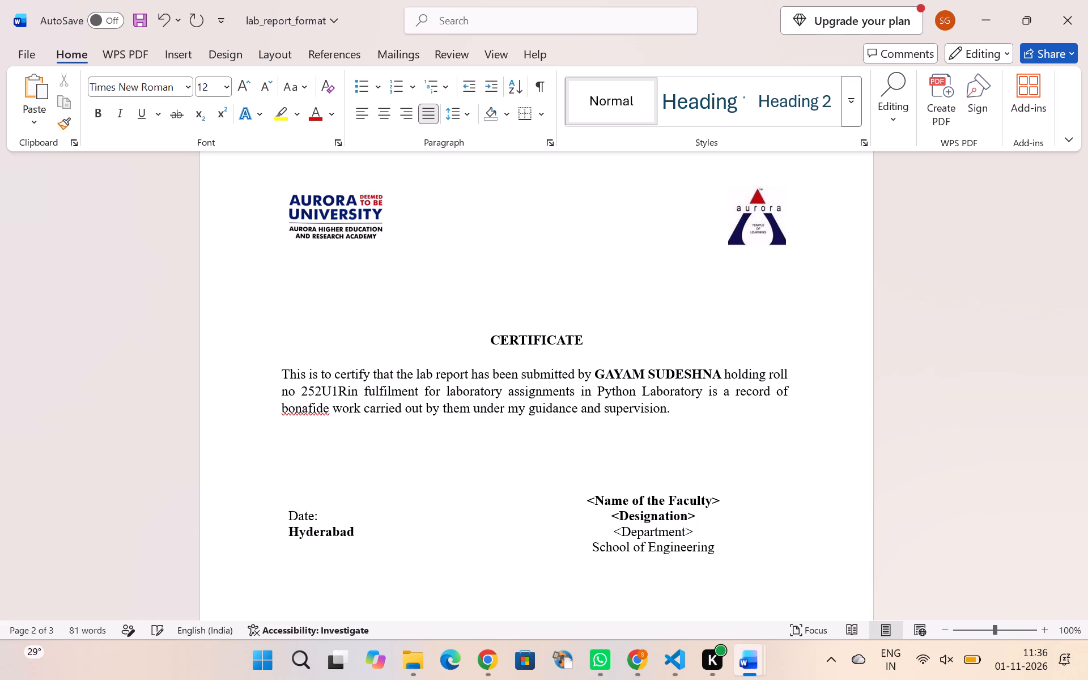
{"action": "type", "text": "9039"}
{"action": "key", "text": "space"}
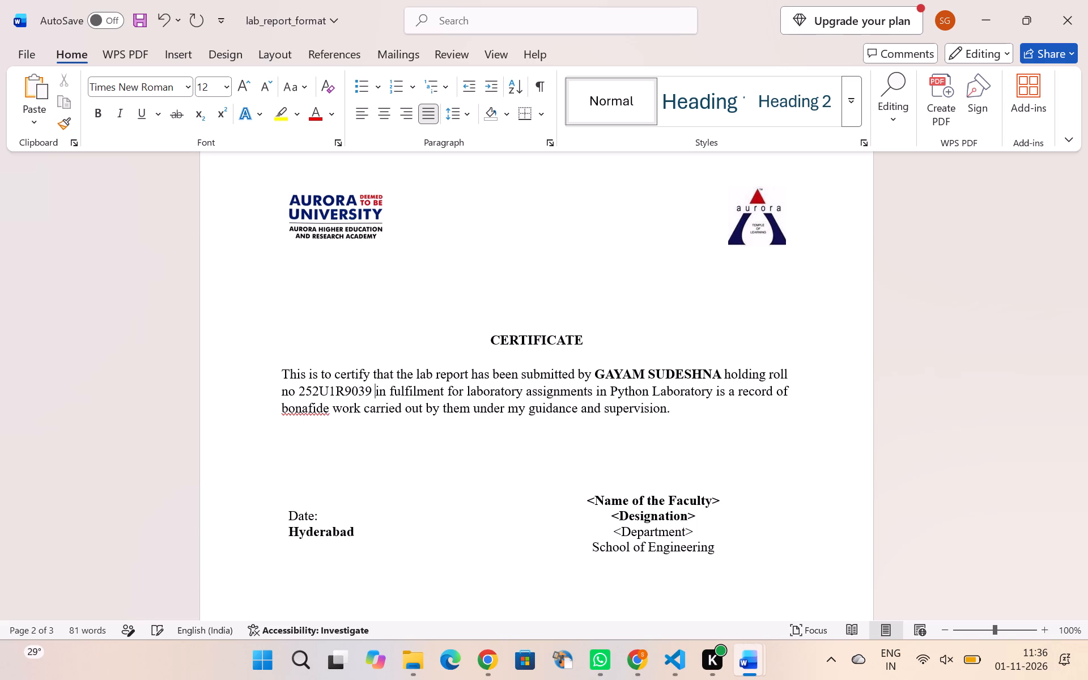
Replace the "<Name of the Faculty>" placeholder in the certificate's signature block with the faculty member's full name, prefixed with "Mr.".
{"action": "scroll", "coordinate": [485, 470], "scroll_direction": "down", "scroll_amount": 1}
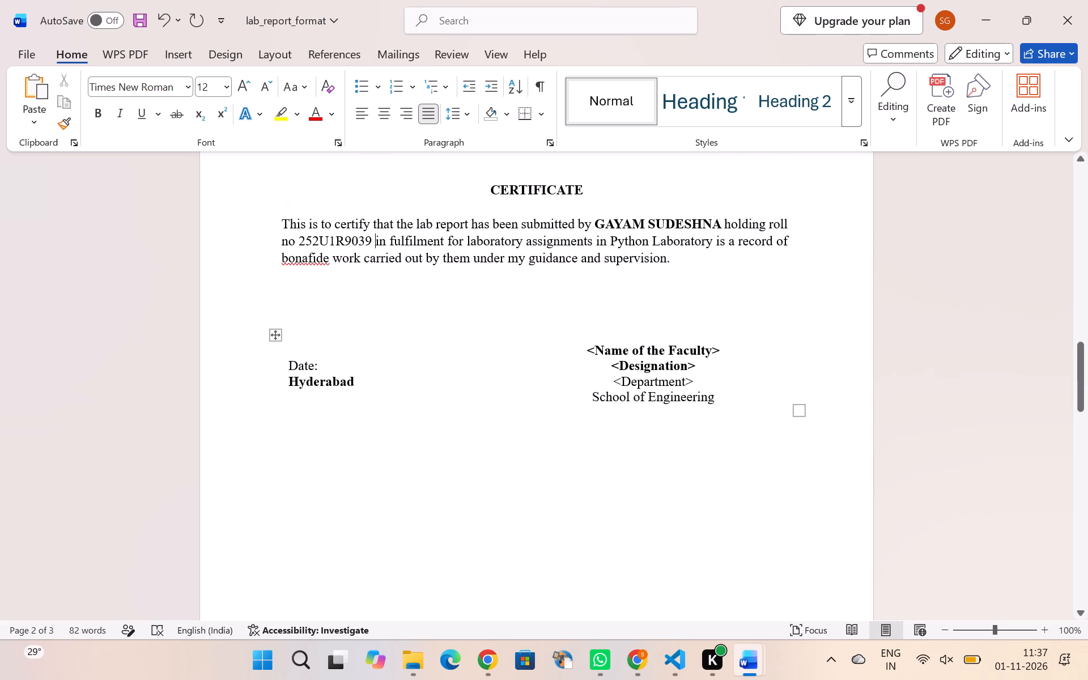
{"action": "left_click", "coordinate": [722, 350]}
{"action": "key", "text": "BackSpace"}
{"action": "key", "text": "BackSpace"}
{"action": "key", "text": "BackSpace"}
{"action": "key", "text": "BackSpace"}
{"action": "key", "text": "BackSpace"}
{"action": "key", "text": "BackSpace"}
{"action": "key", "text": "BackSpace"}
{"action": "key", "text": "BackSpace"}
{"action": "key", "text": "BackSpace"}
{"action": "key", "text": "BackSpace"}
{"action": "key", "text": "BackSpace"}
{"action": "key", "text": "BackSpace"}
{"action": "key", "text": "BackSpace"}
{"action": "key", "text": "BackSpace"}
{"action": "key", "text": "BackSpace"}
{"action": "key", "text": "BackSpace"}
{"action": "key", "text": "BackSpace"}
{"action": "key", "text": "BackSpace"}
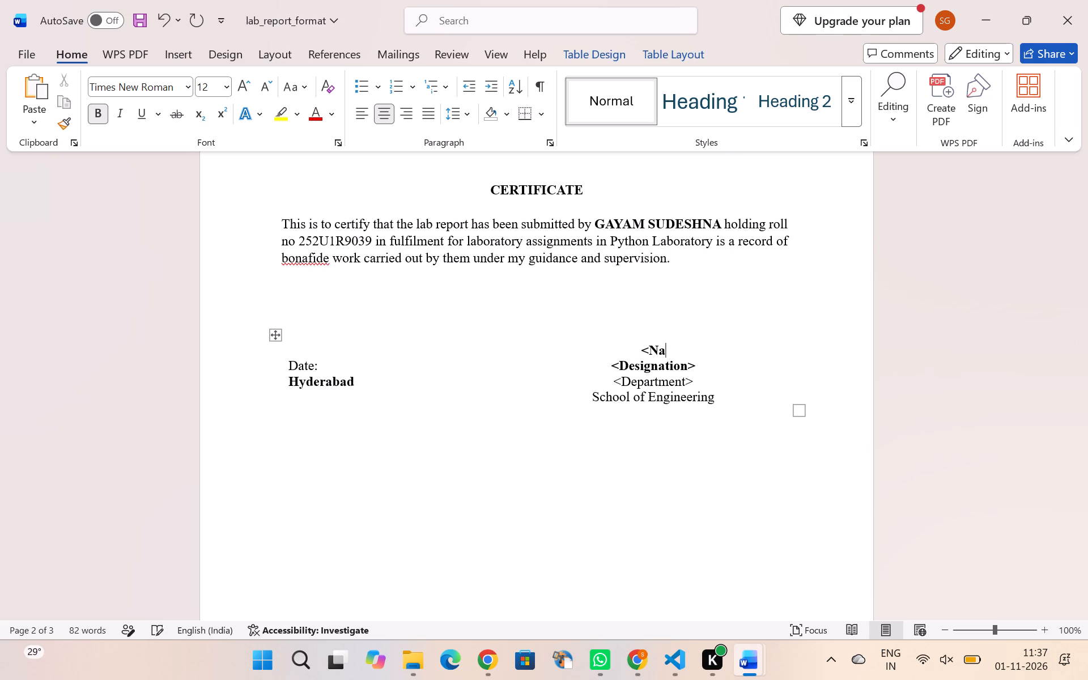
{"action": "key", "text": "BackSpace"}
{"action": "key", "text": "BackSpace"}
{"action": "key", "text": "BackSpace"}
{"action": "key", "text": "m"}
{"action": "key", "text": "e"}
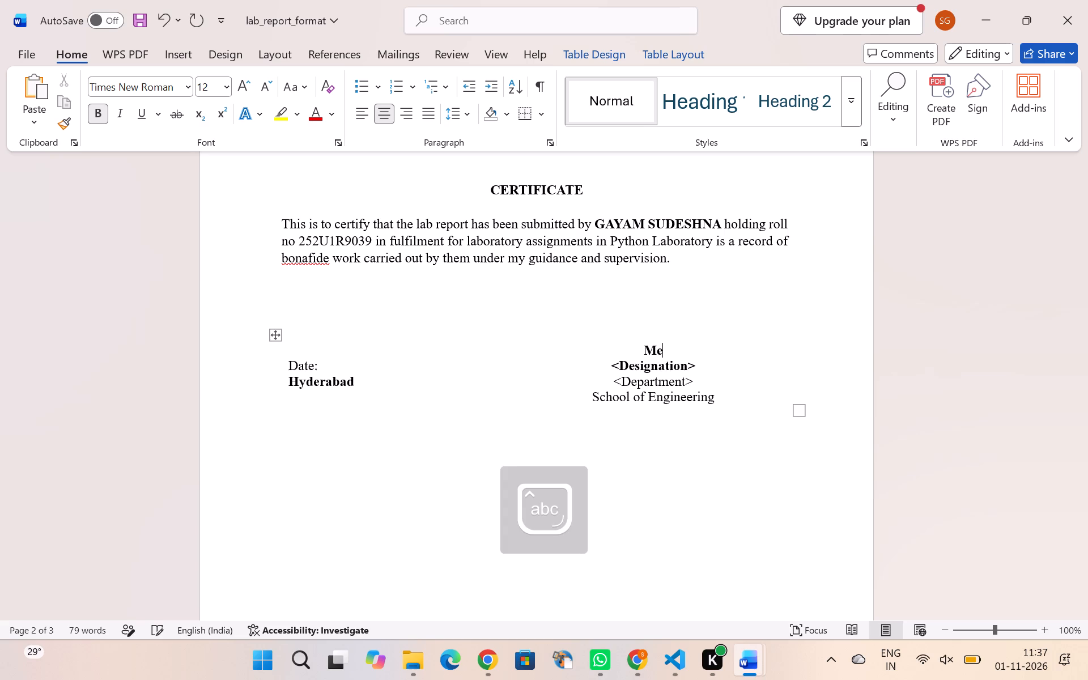
{"action": "key", "text": "BackSpace"}
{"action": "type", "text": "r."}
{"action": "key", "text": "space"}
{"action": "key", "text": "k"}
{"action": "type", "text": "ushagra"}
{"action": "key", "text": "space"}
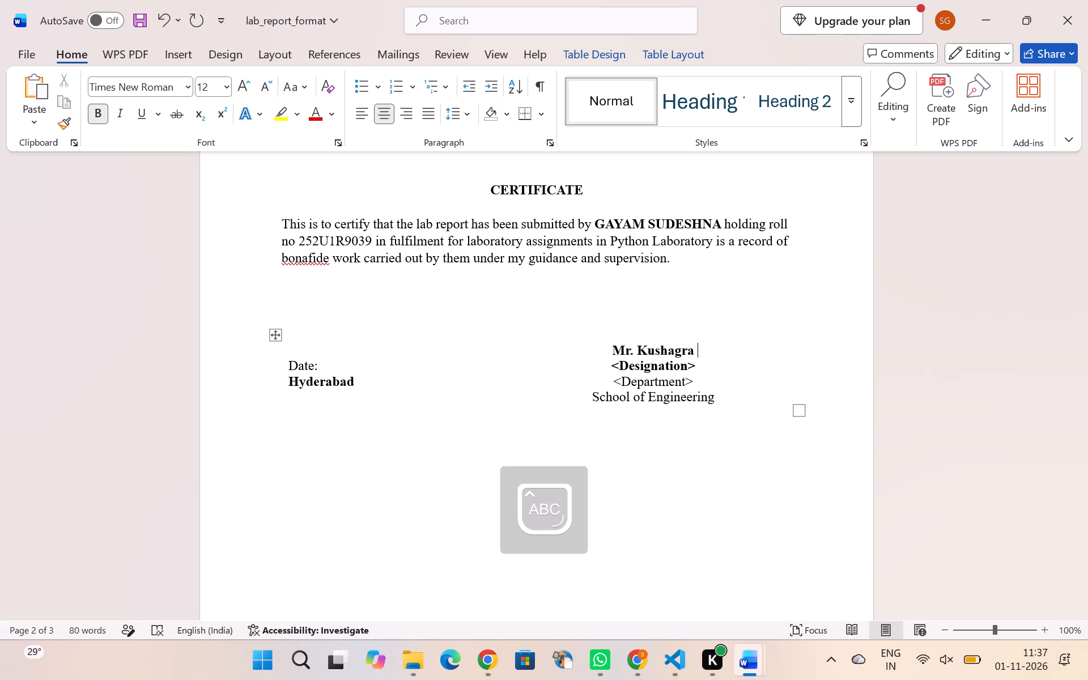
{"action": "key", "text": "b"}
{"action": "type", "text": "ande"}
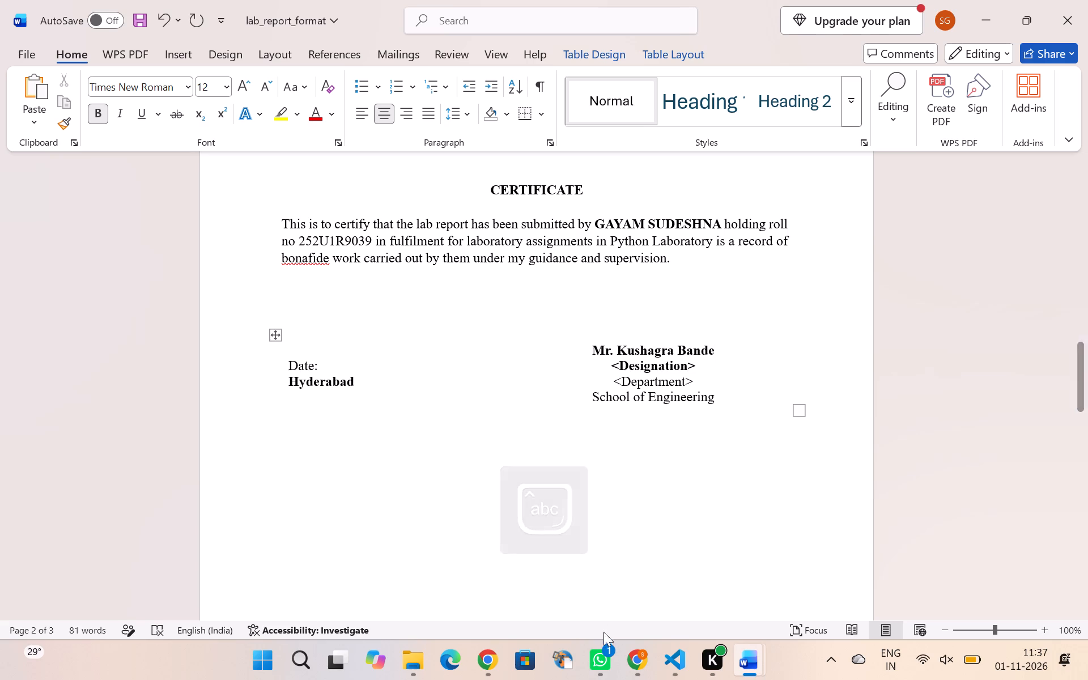
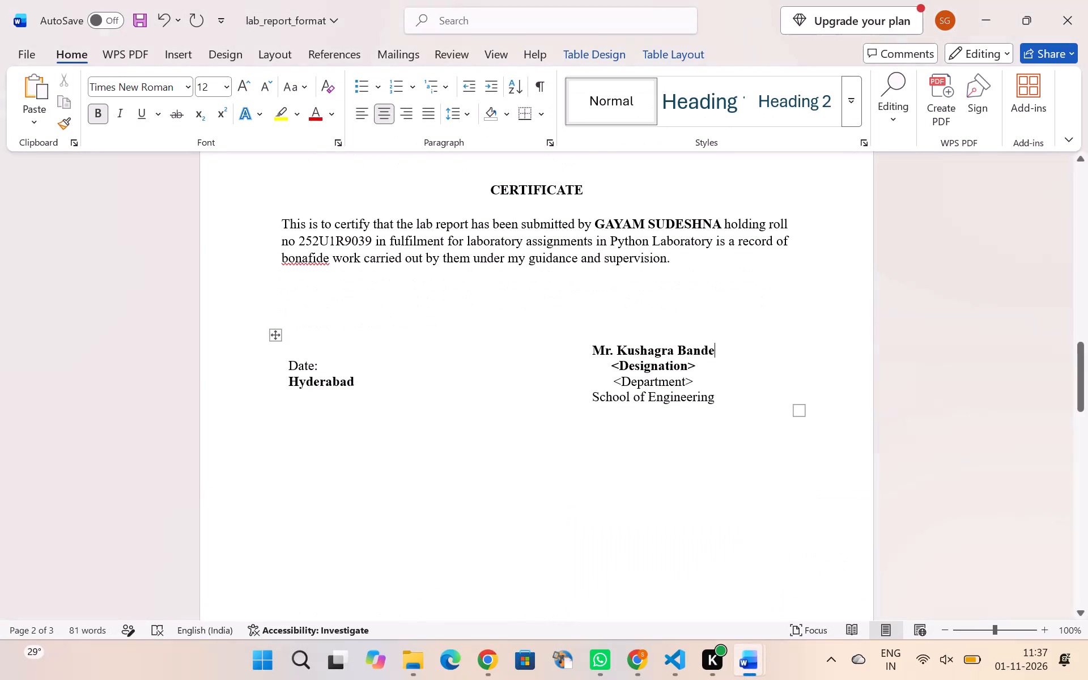
Replace the "<Designation>" placeholder below the faculty member's name with "Assistant proffessor".
{"action": "left_click", "coordinate": [697, 363]}
{"action": "key", "text": "BackSpace"}
{"action": "key", "text": "BackSpace"}
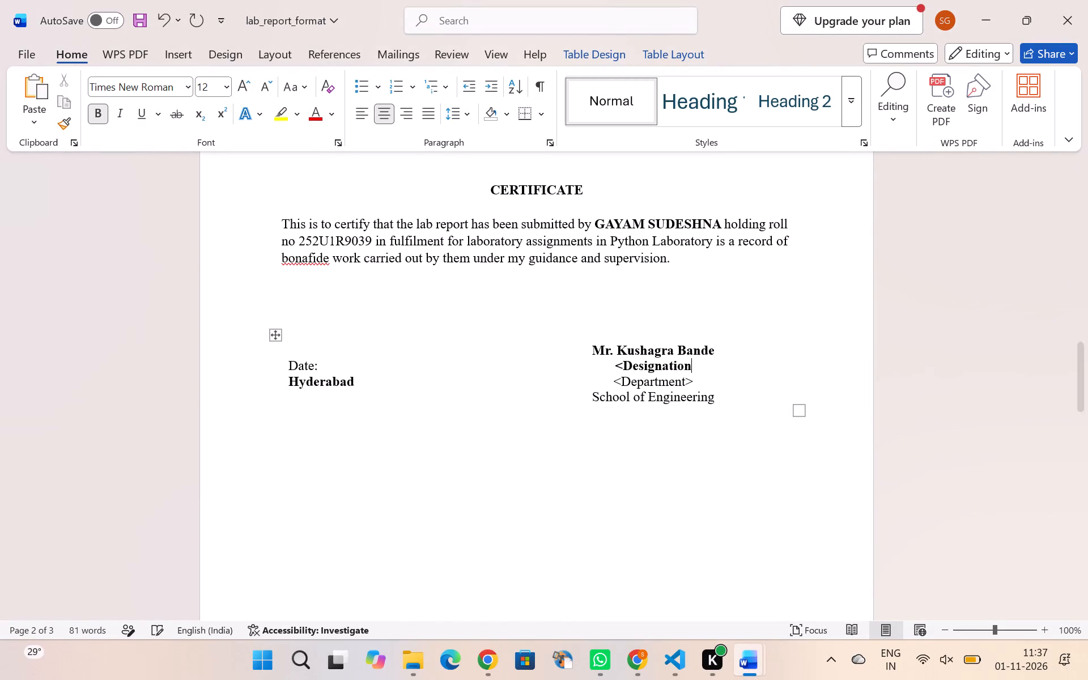
{"action": "key", "text": "BackSpace"}
{"action": "key", "text": "BackSpace"}
{"action": "key", "text": "BackSpace"}
{"action": "key", "text": "BackSpace"}
{"action": "key", "text": "BackSpace"}
{"action": "key", "text": "BackSpace"}
{"action": "key", "text": "BackSpace"}
{"action": "key", "text": "BackSpace"}
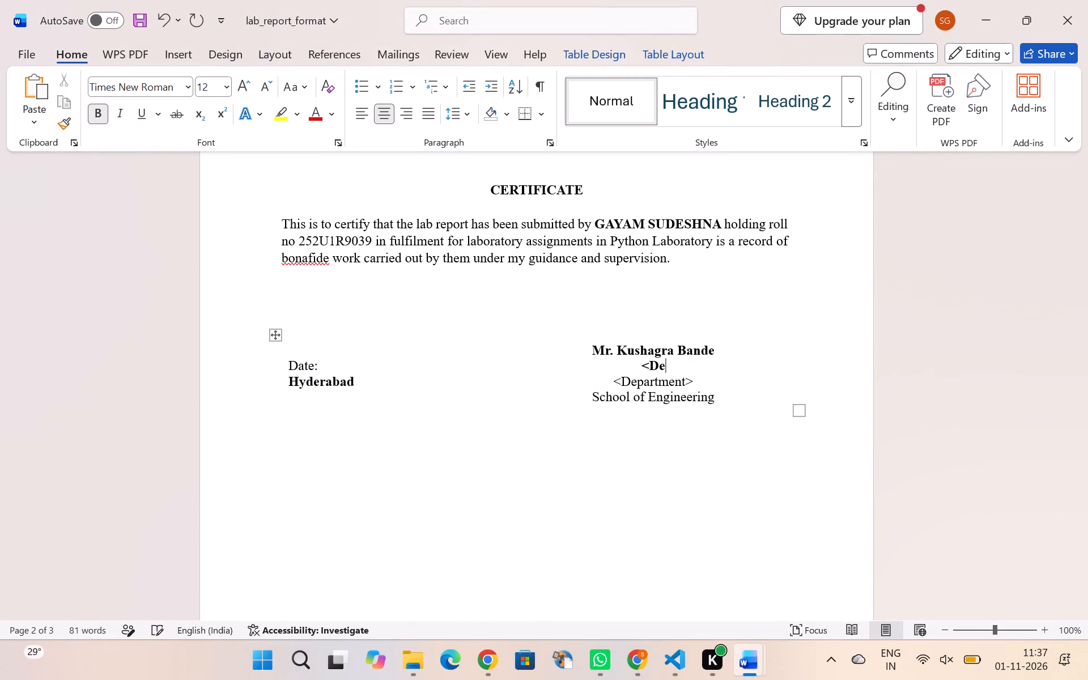
{"action": "key", "text": "BackSpace"}
{"action": "key", "text": "BackSpace"}
{"action": "key", "text": "BackSpace"}
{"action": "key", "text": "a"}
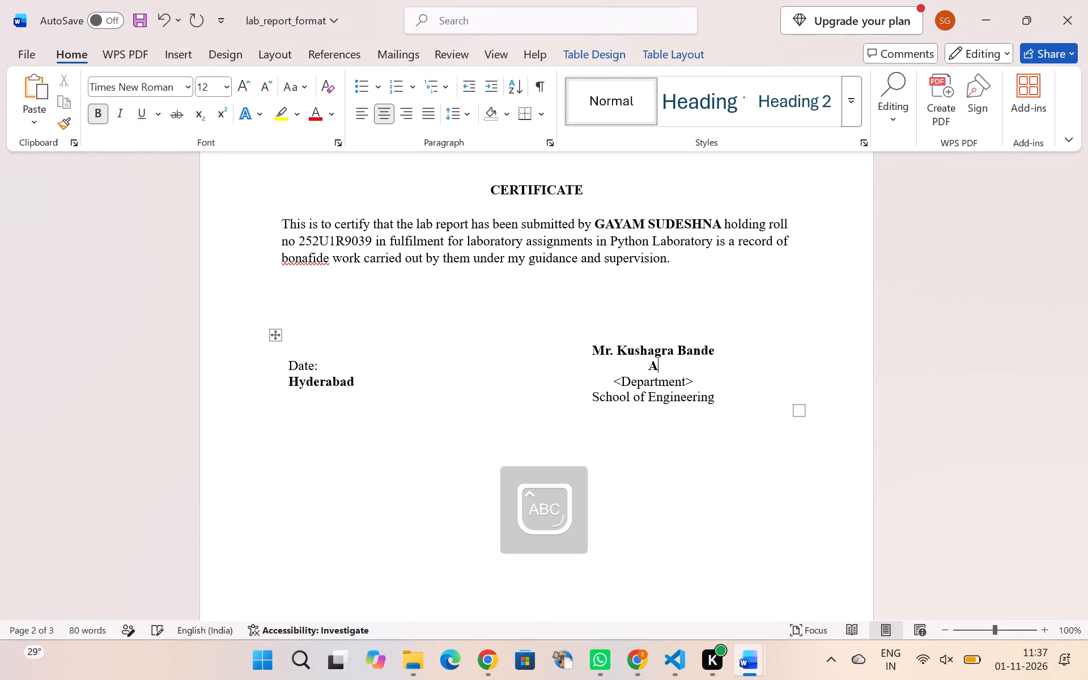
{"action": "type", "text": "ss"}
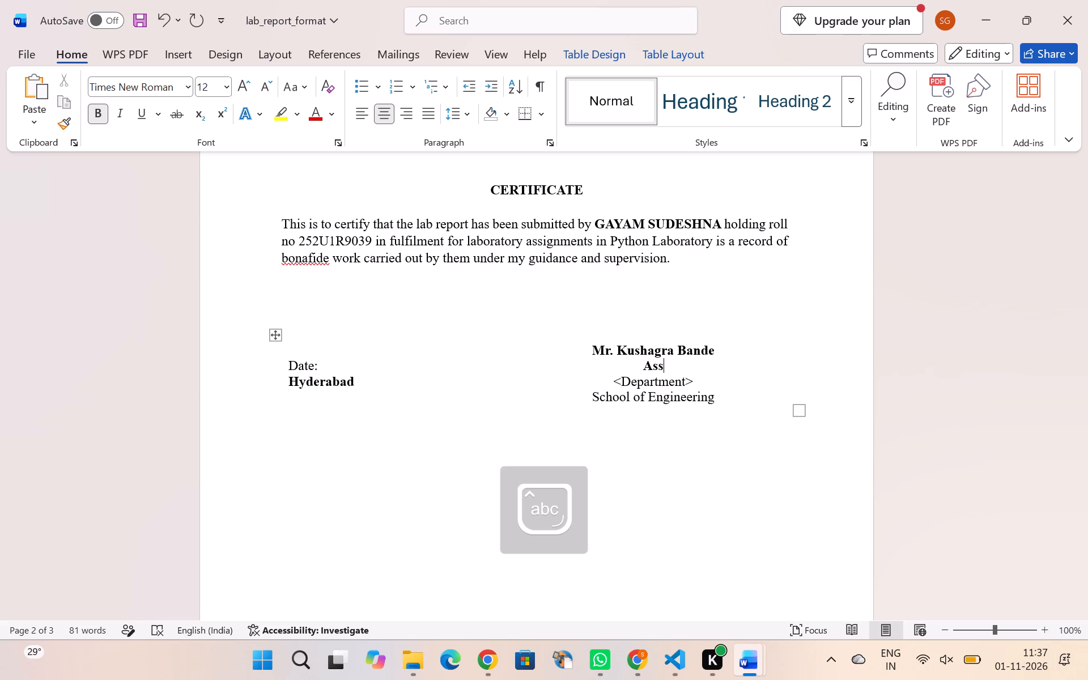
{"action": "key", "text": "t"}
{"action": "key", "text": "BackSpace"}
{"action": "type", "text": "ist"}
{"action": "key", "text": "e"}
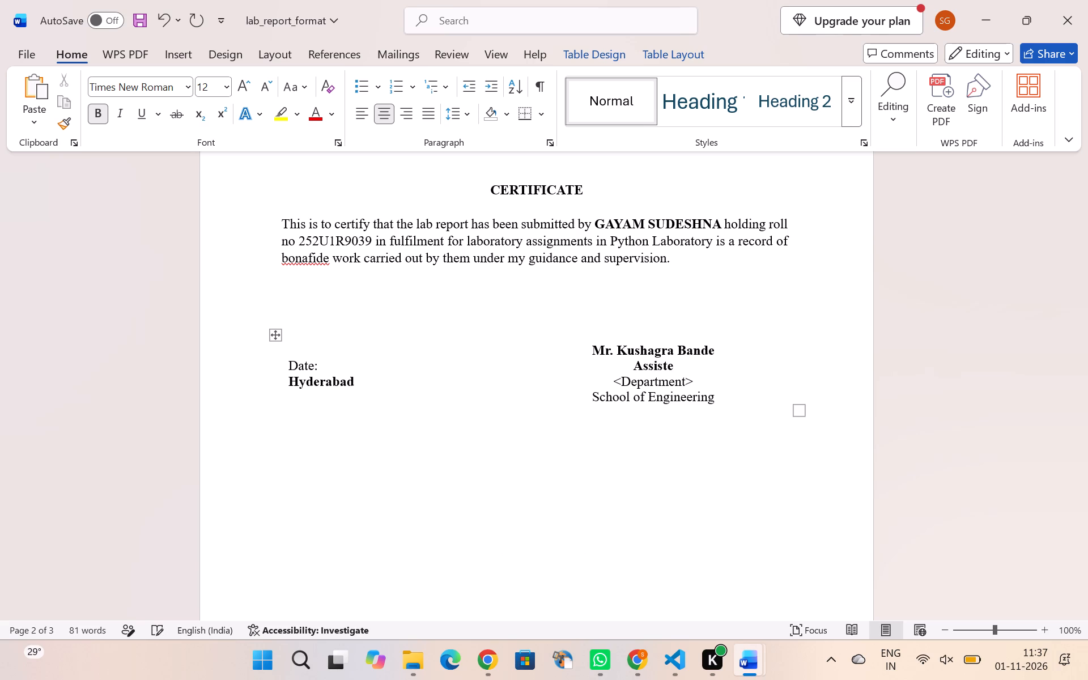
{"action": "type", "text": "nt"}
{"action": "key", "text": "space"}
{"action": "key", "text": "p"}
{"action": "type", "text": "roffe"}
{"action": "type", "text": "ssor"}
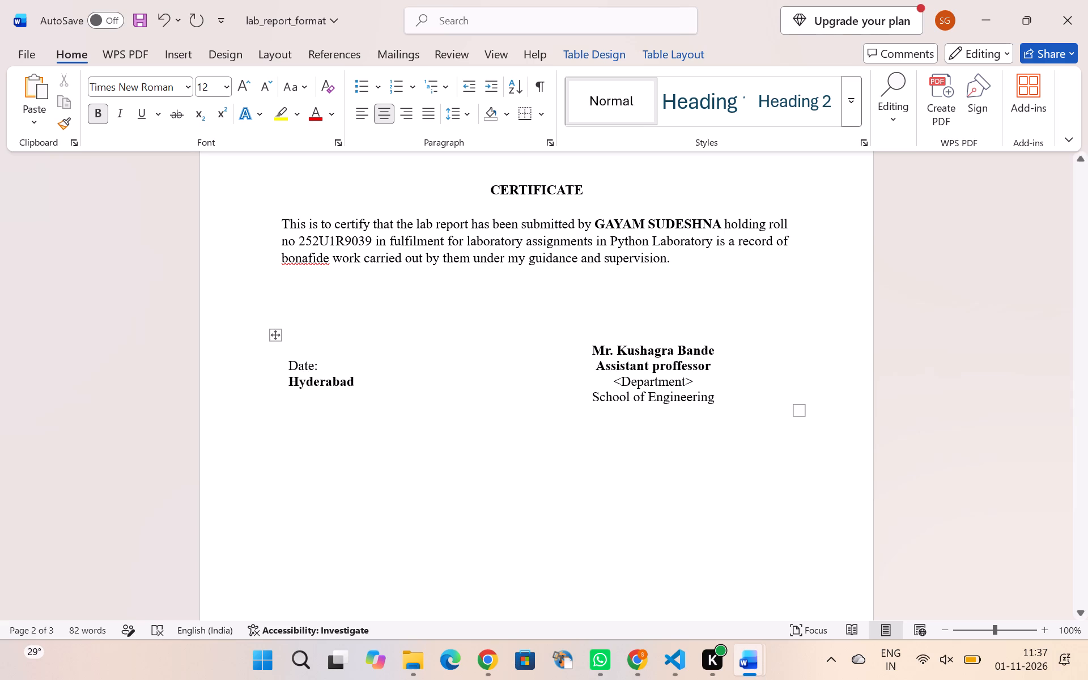
Shorten the faculty member's designation to "Assistant prof.".
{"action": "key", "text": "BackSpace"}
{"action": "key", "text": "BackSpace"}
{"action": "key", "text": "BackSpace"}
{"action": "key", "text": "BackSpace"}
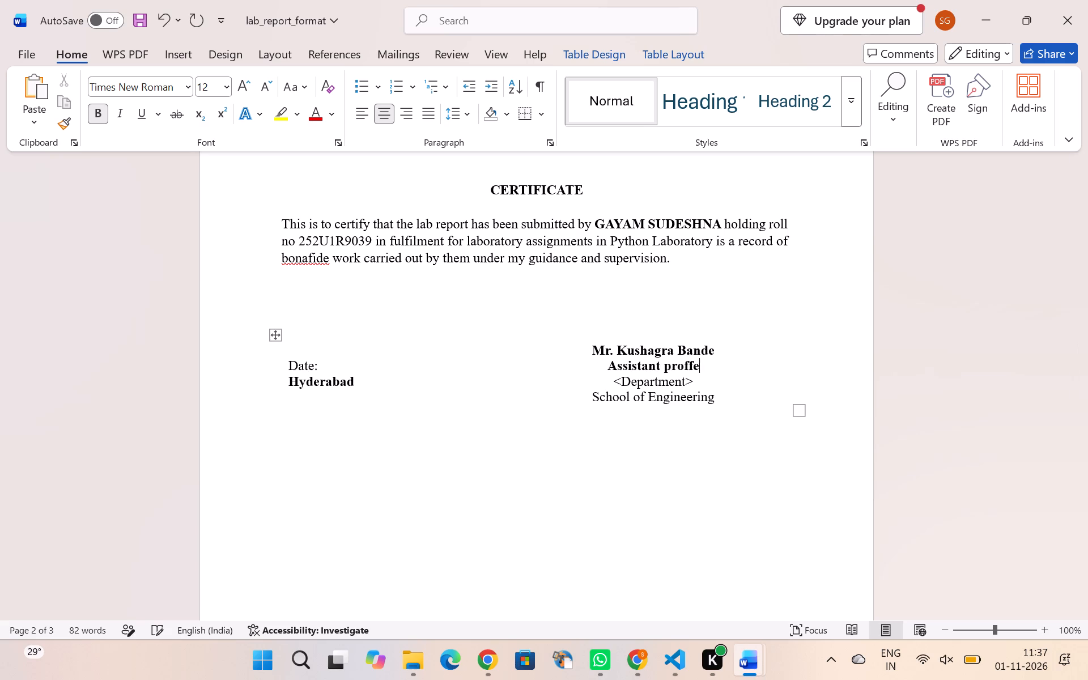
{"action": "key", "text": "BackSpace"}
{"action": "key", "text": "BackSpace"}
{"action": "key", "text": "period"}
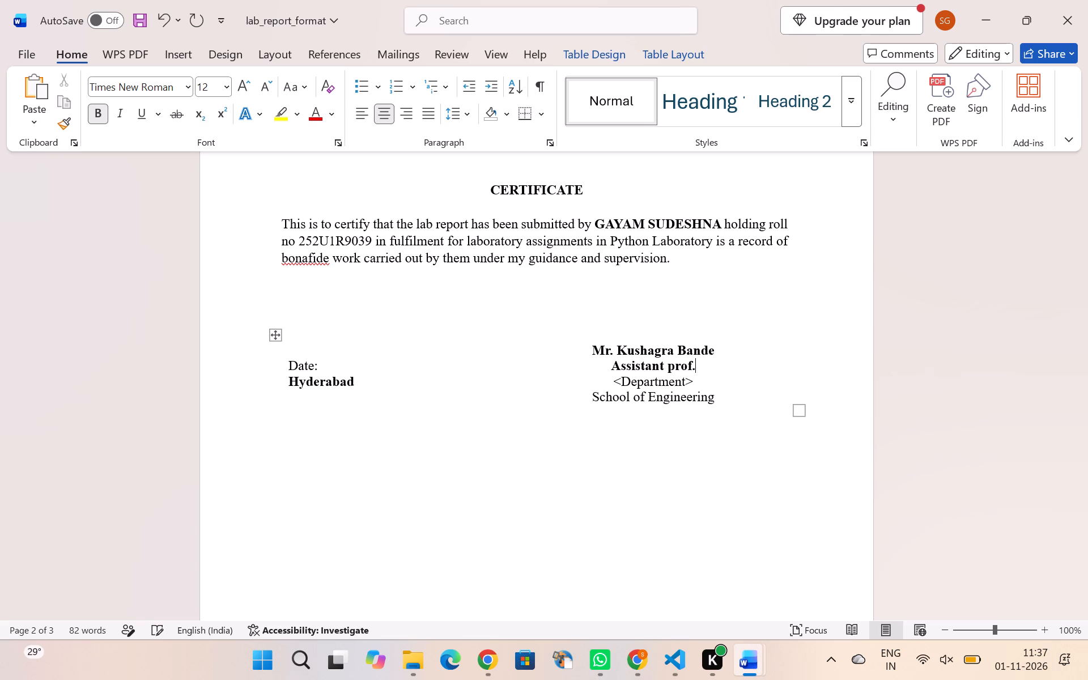
Replace the "<Department>" placeholder below the designation with "CSE-GEN AI", keeping the line centred and without an extra blank line.
{"action": "left_click", "coordinate": [692, 379]}
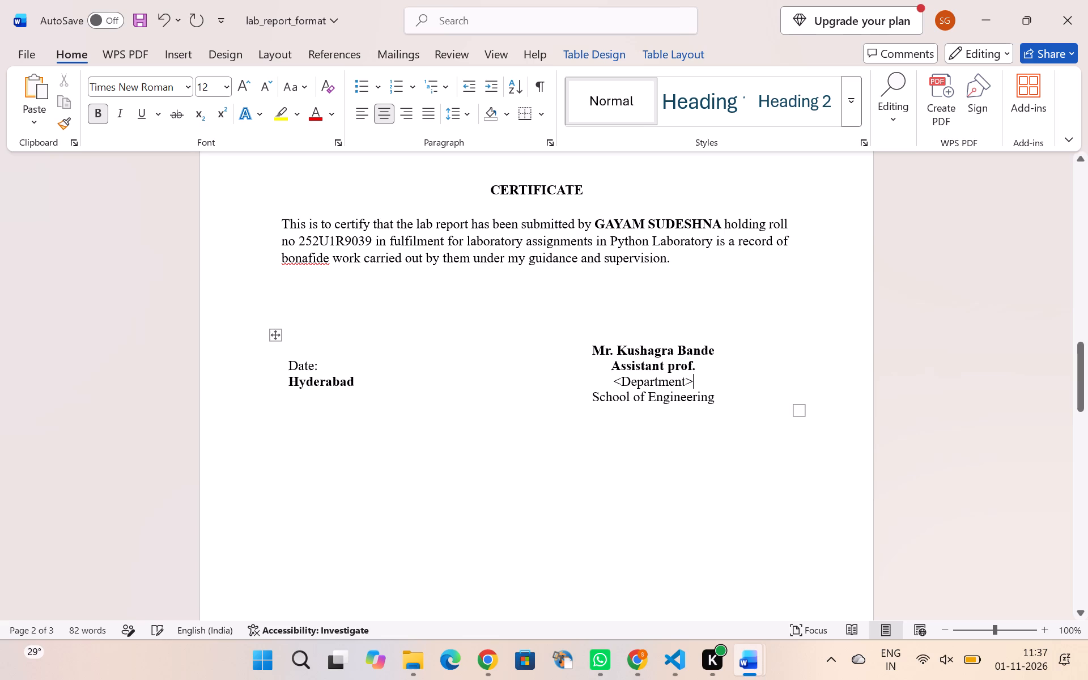
{"action": "key", "text": "BackSpace"}
{"action": "key", "text": "BackSpace"}
{"action": "key", "text": "BackSpace"}
{"action": "key", "text": "BackSpace"}
{"action": "key", "text": "BackSpace"}
{"action": "key", "text": "BackSpace"}
{"action": "key", "text": "BackSpace"}
{"action": "key", "text": "BackSpace"}
{"action": "key", "text": "BackSpace"}
{"action": "key", "text": "BackSpace"}
{"action": "key", "text": "BackSpace"}
{"action": "key", "text": "BackSpace"}
{"action": "key", "text": "BackSpace"}
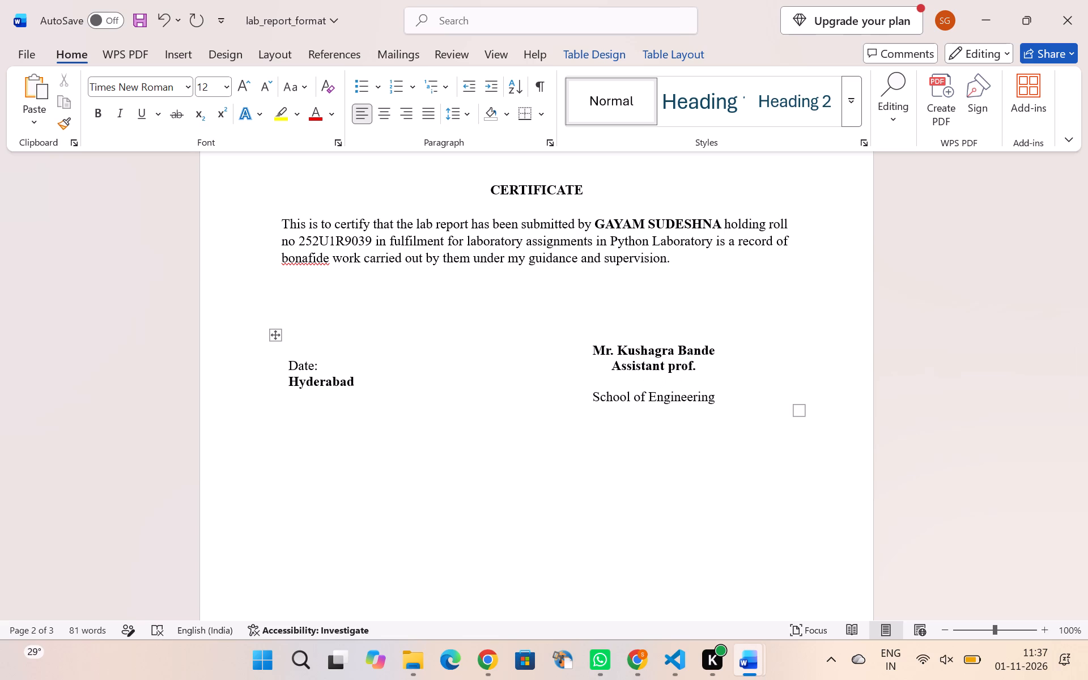
{"action": "left_click", "coordinate": [699, 367]}
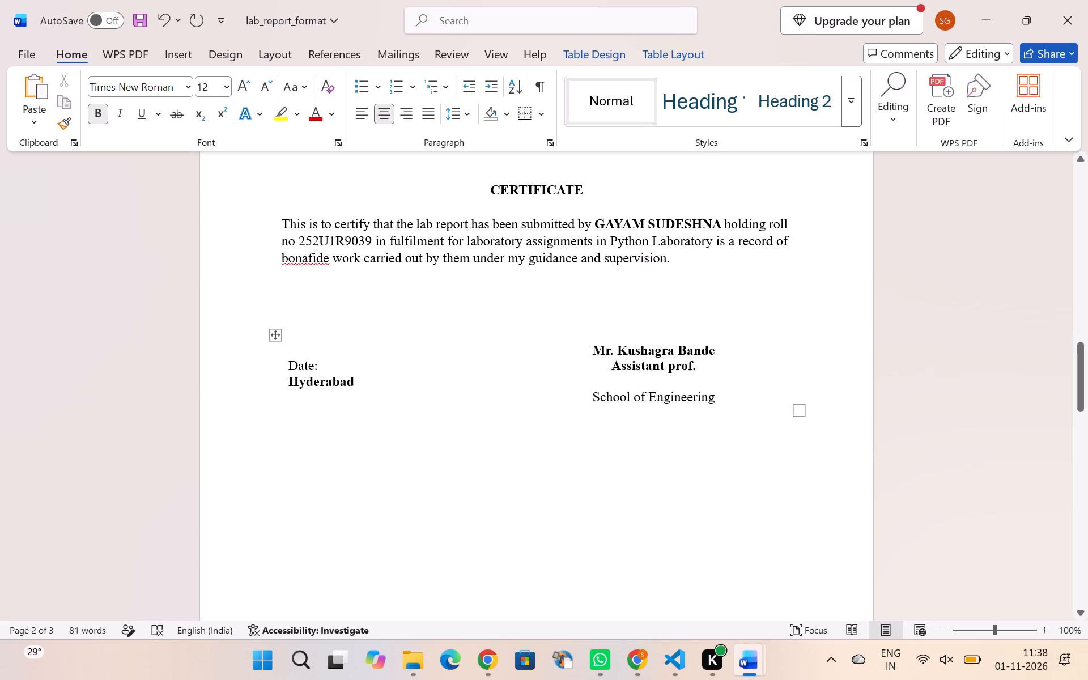
{"action": "key", "text": "Return"}
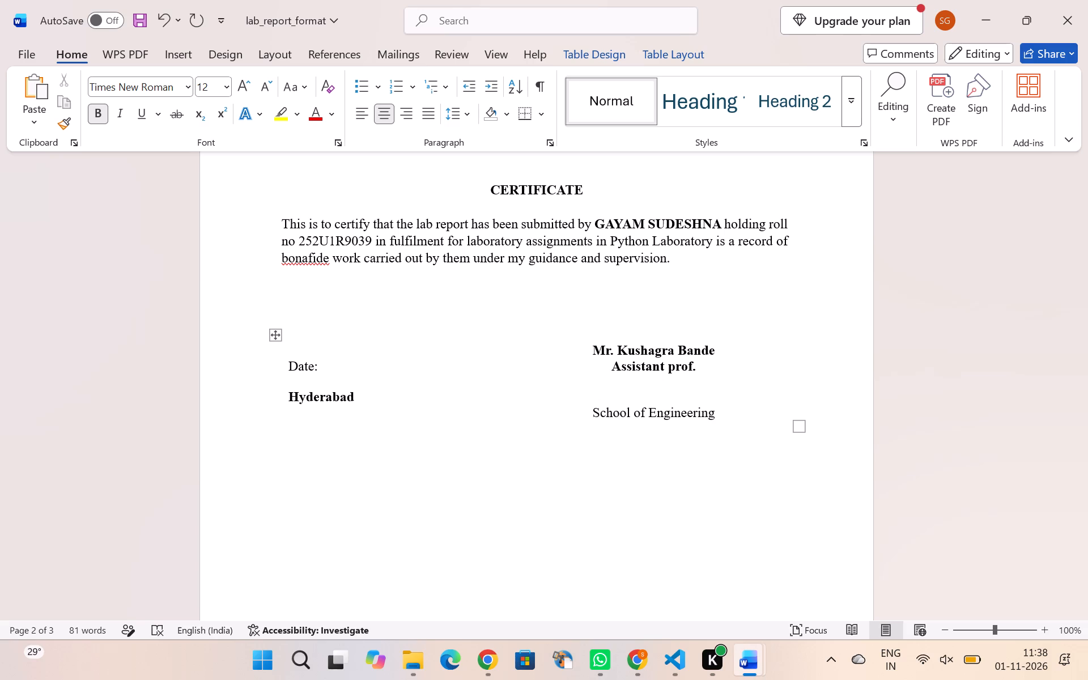
{"action": "key", "text": "ctrl+z"}
{"action": "key", "text": "ctrl+z"}
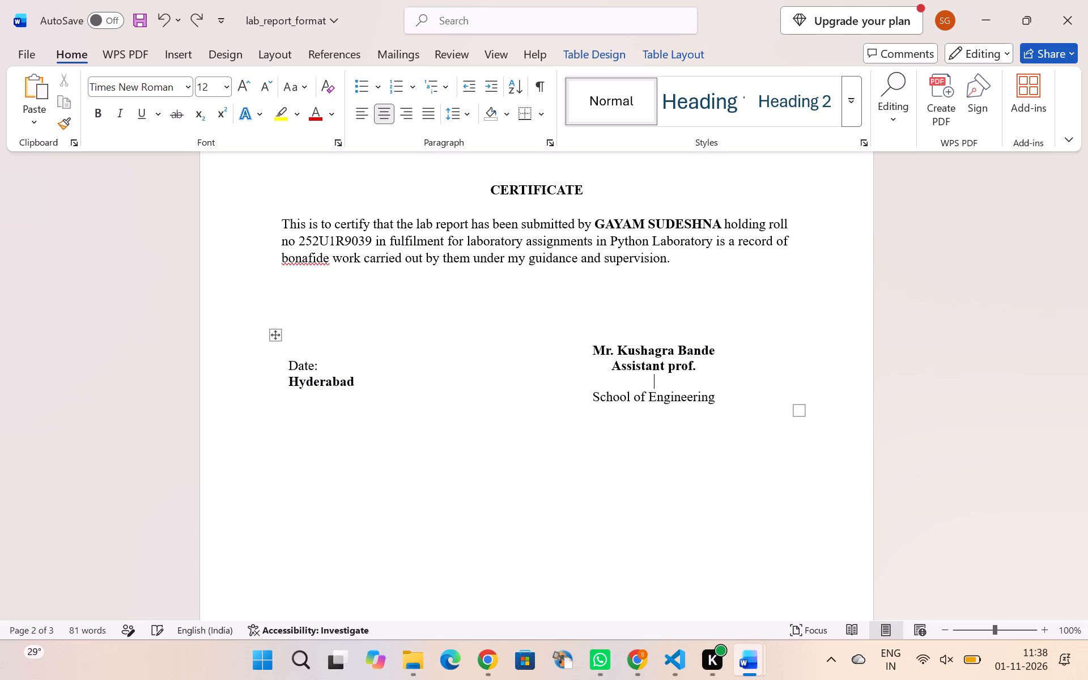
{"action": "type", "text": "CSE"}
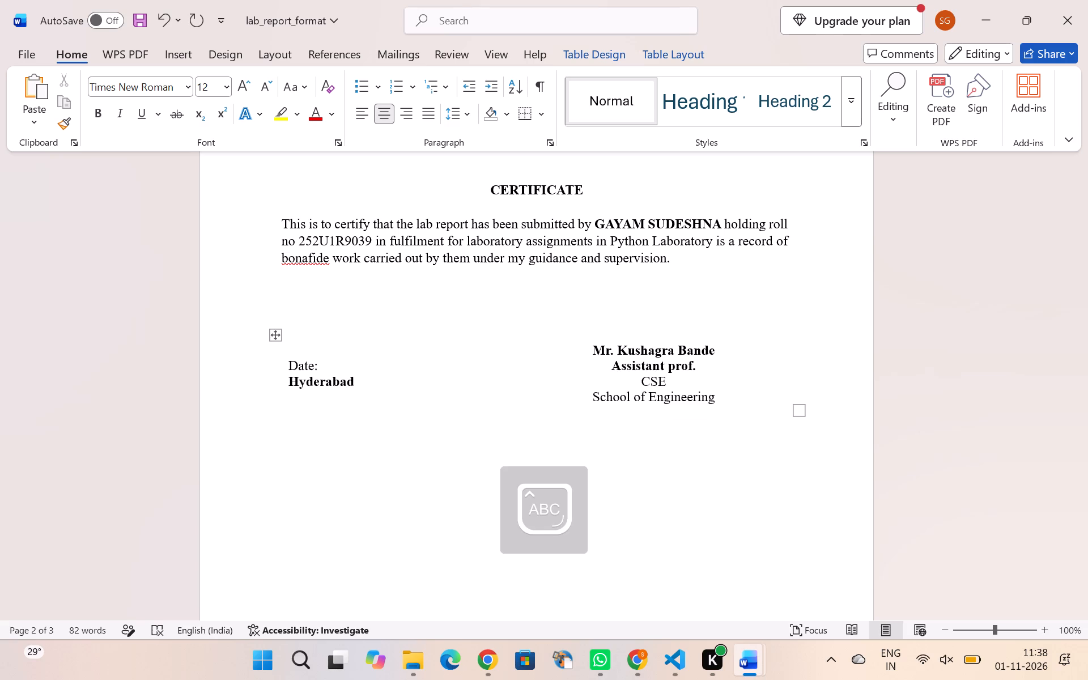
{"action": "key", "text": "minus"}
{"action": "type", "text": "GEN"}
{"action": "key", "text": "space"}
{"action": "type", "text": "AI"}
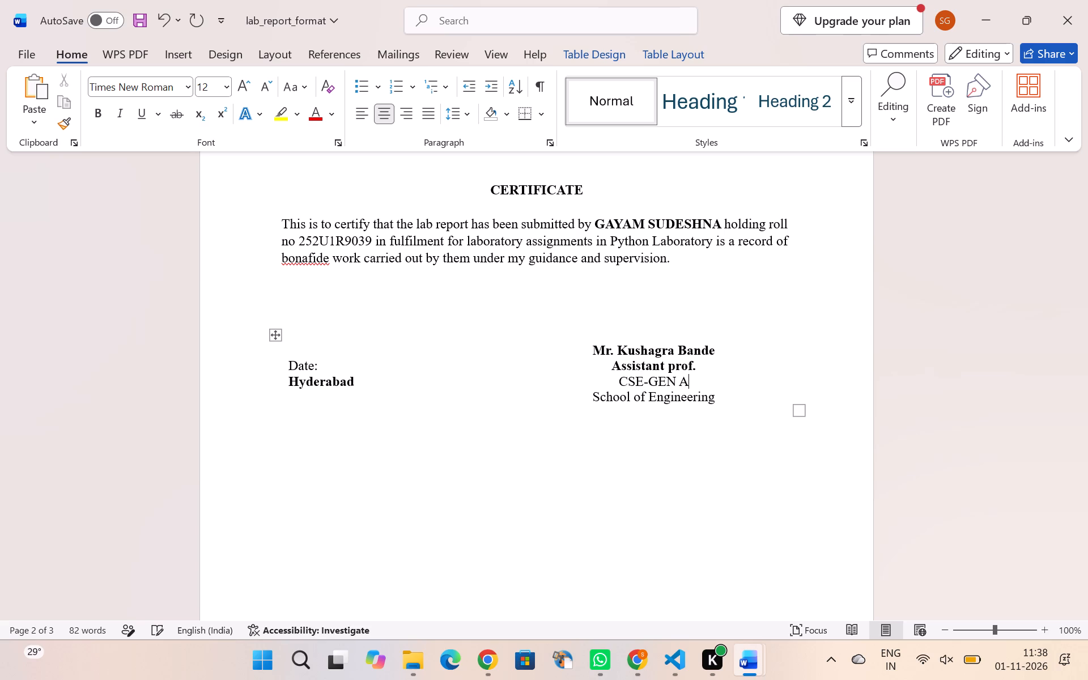
Enter the date 01-11-2026 after "Date:" on the certificate page.
{"action": "left_click", "coordinate": [331, 365]}
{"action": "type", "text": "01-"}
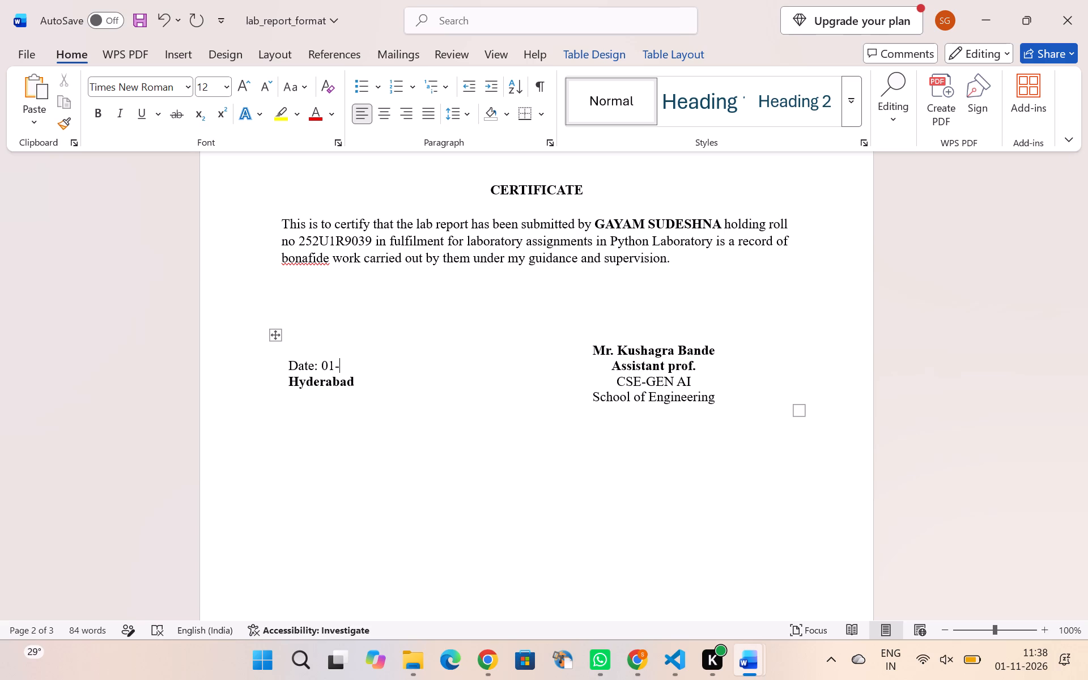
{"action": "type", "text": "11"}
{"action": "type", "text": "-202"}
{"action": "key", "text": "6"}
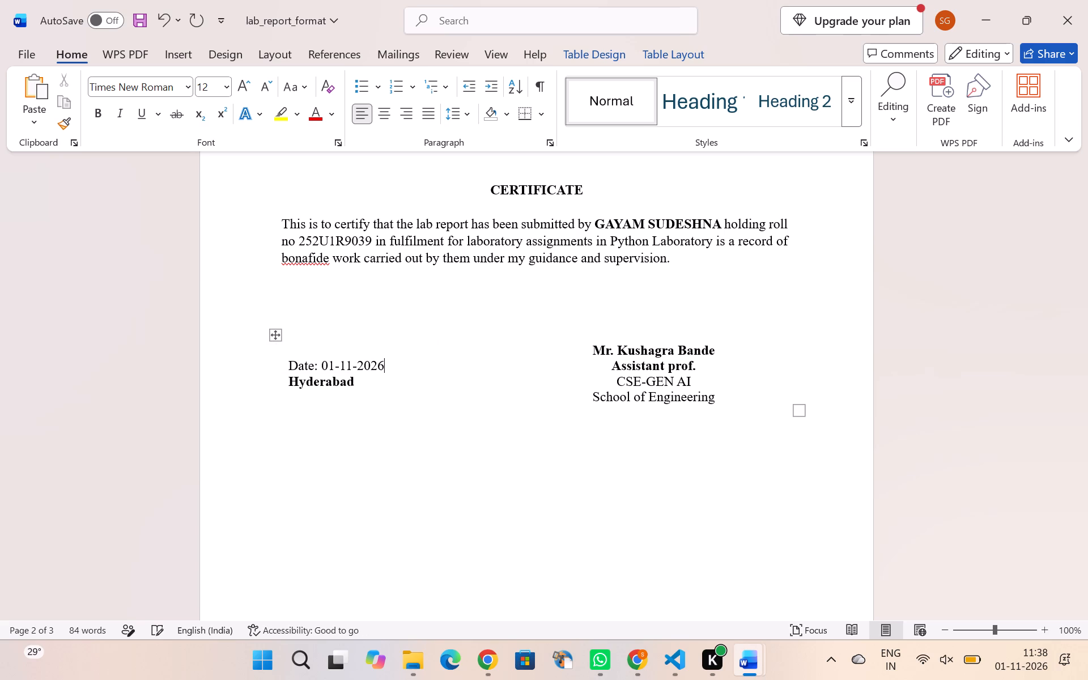
Replace the "< Department name>" placeholder near the top of the cover page, above the logo, with "CSE GEN – AI(2A)".
{"action": "scroll", "coordinate": [334, 422], "scroll_direction": "down", "scroll_amount": 3}
{"action": "scroll", "coordinate": [334, 422], "scroll_direction": "up", "scroll_amount": 4}
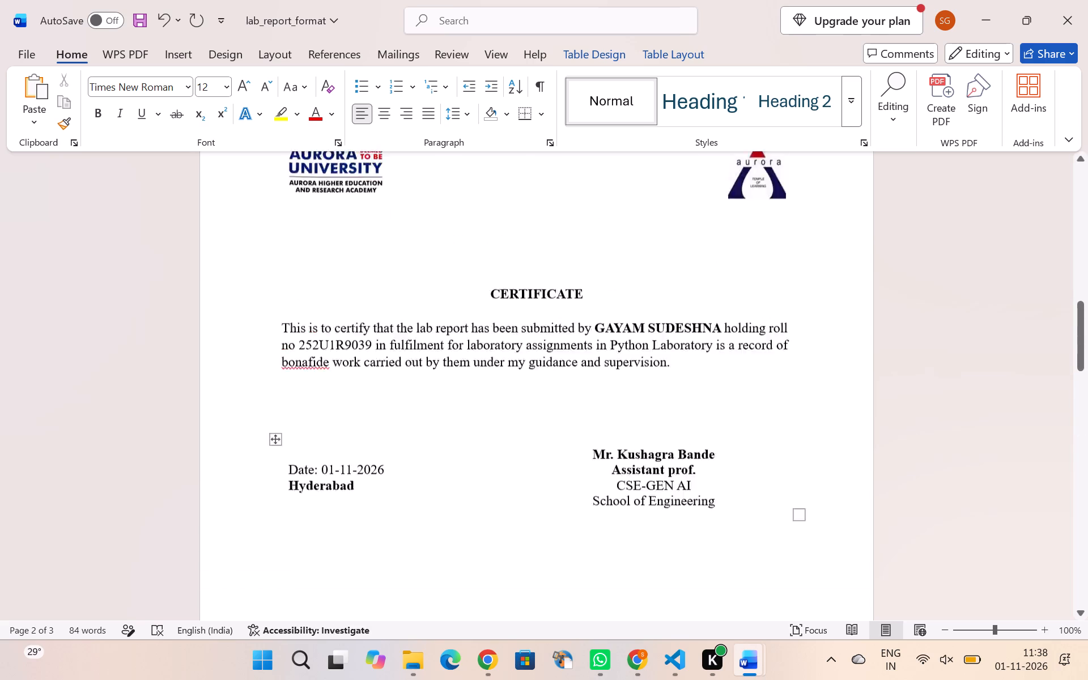
{"action": "scroll", "coordinate": [334, 422], "scroll_direction": "up", "scroll_amount": 3}
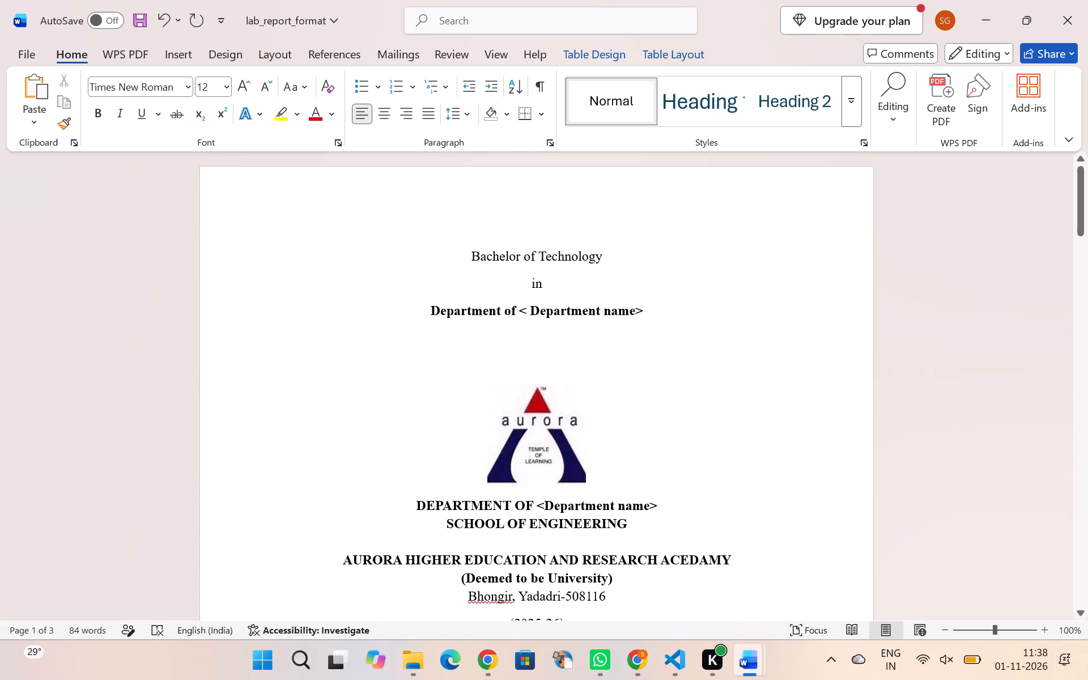
{"action": "scroll", "coordinate": [575, 321], "scroll_direction": "up", "scroll_amount": 3}
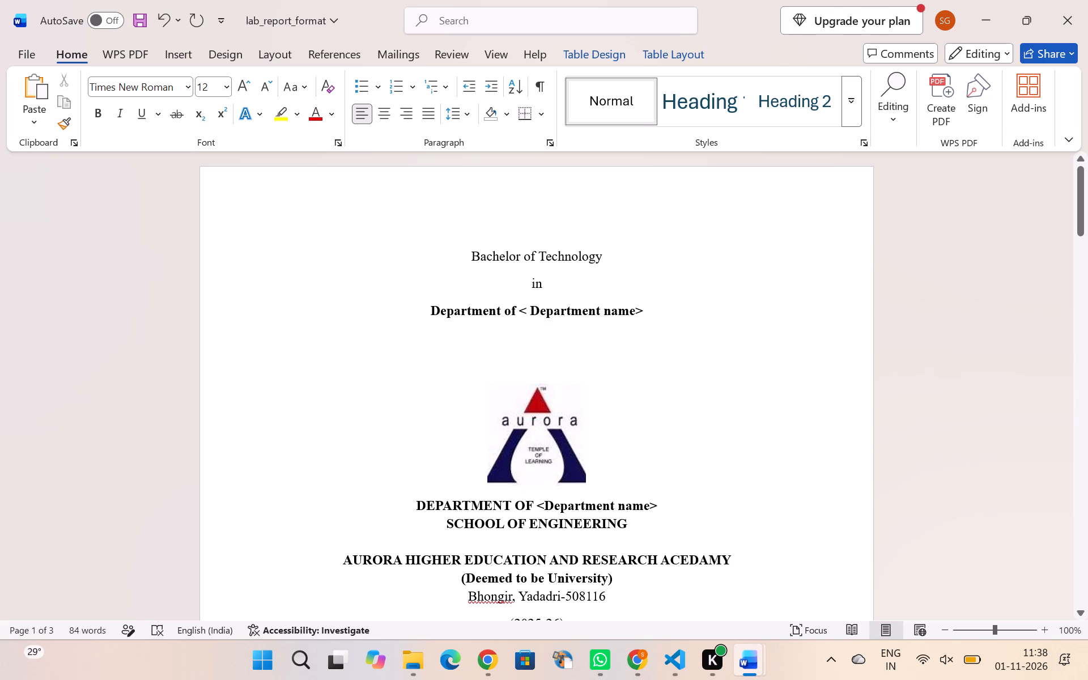
{"action": "left_click", "coordinate": [644, 310]}
{"action": "key", "text": "BackSpace"}
{"action": "key", "text": "BackSpace"}
{"action": "key", "text": "BackSpace"}
{"action": "key", "text": "BackSpace"}
{"action": "key", "text": "BackSpace"}
{"action": "key", "text": "BackSpace"}
{"action": "key", "text": "BackSpace"}
{"action": "key", "text": "BackSpace"}
{"action": "key", "text": "BackSpace"}
{"action": "key", "text": "BackSpace"}
{"action": "key", "text": "BackSpace"}
{"action": "key", "text": "BackSpace"}
{"action": "key", "text": "BackSpace"}
{"action": "key", "text": "BackSpace"}
{"action": "key", "text": "BackSpace"}
{"action": "key", "text": "BackSpace"}
{"action": "key", "text": "BackSpace"}
{"action": "key", "text": "BackSpace"}
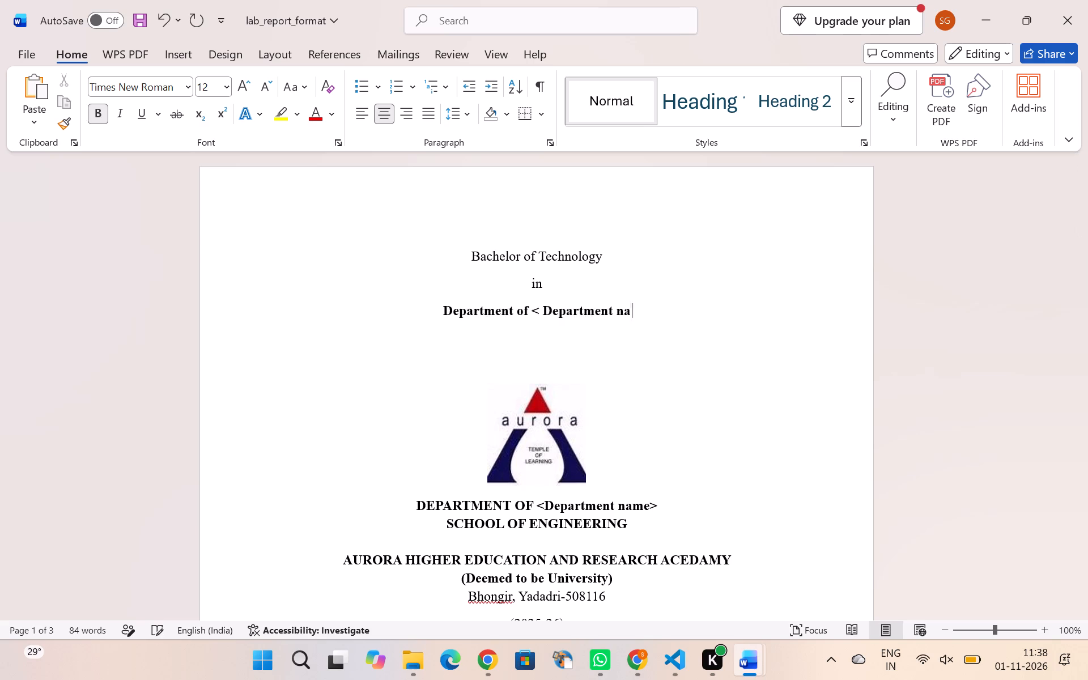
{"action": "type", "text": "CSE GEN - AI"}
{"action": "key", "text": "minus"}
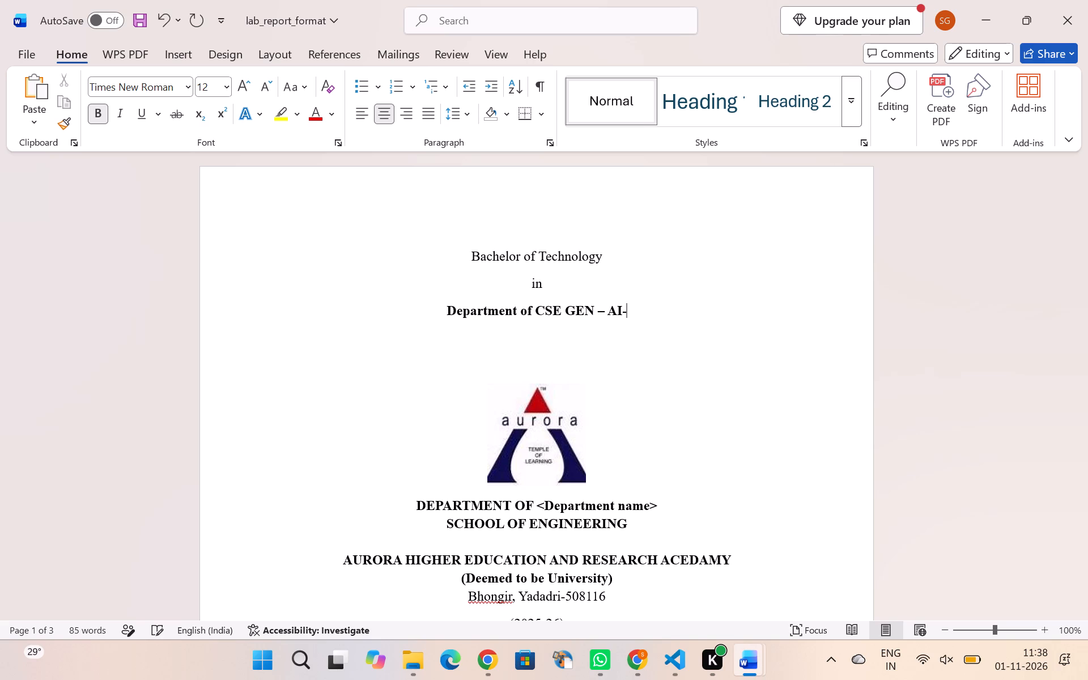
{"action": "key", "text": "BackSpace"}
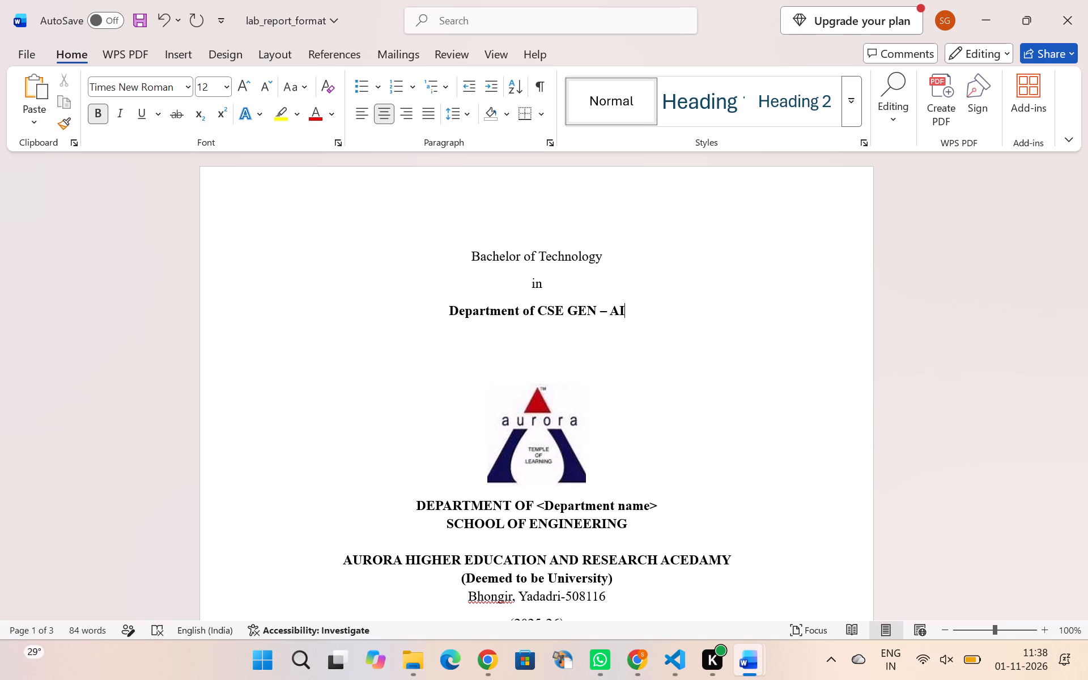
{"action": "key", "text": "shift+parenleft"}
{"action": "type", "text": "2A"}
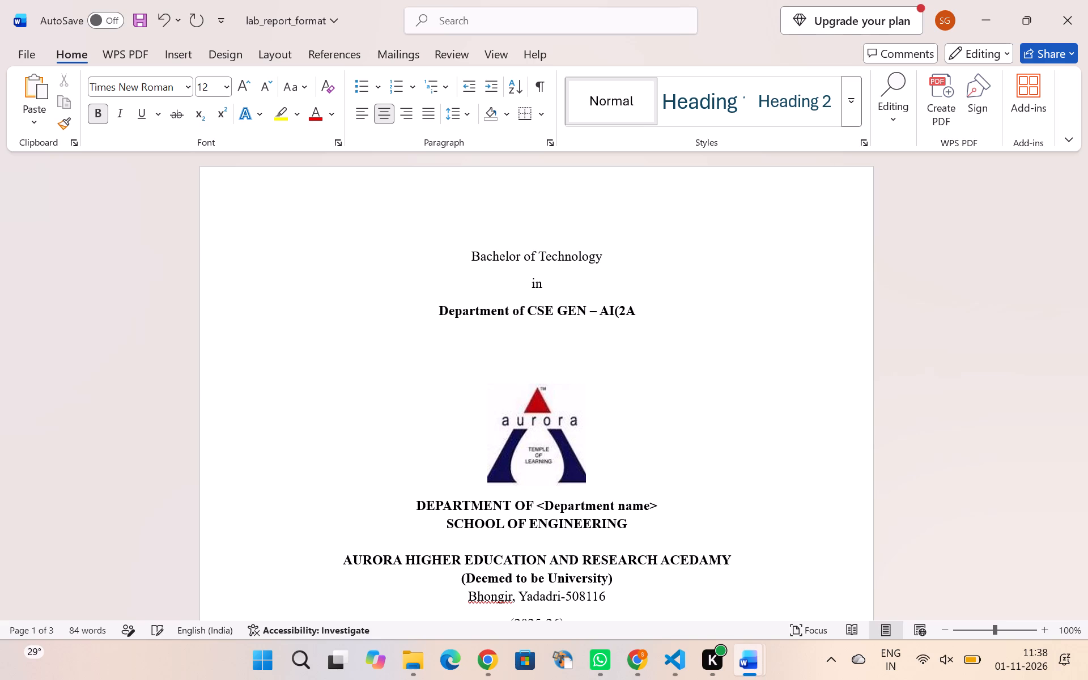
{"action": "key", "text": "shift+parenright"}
Place the cursor on the report's blank third page, then switch to Chrome and capture the whole Most Frequent Element problem page as a screenshot.
{"action": "scroll", "coordinate": [567, 465], "scroll_direction": "down", "scroll_amount": 2}
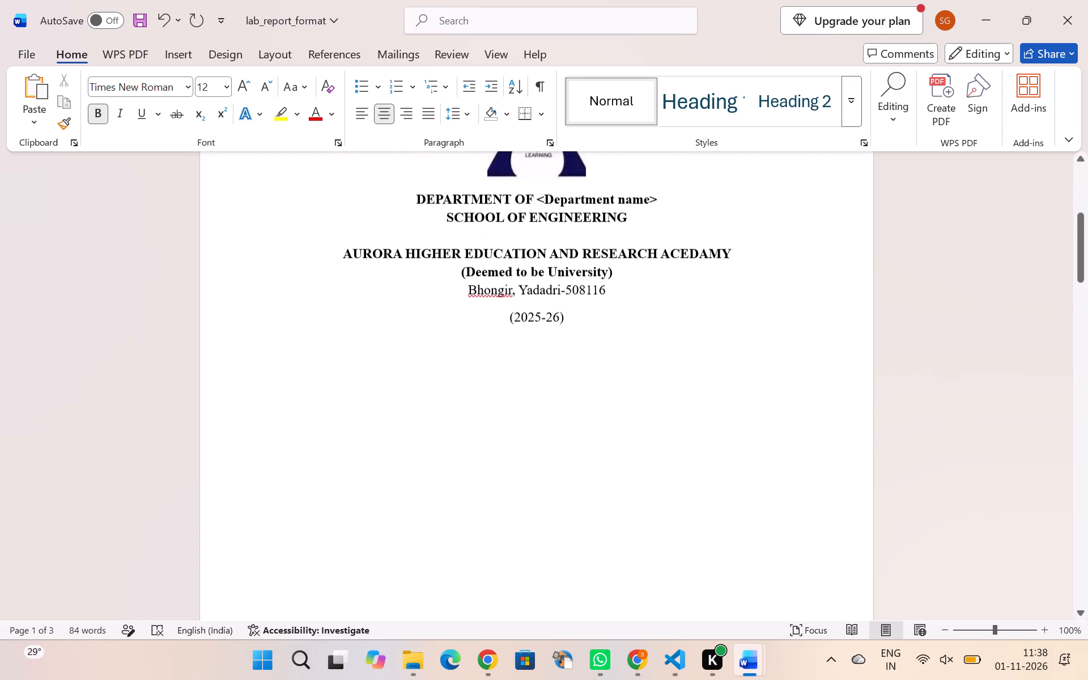
{"action": "scroll", "coordinate": [567, 465], "scroll_direction": "down", "scroll_amount": 5}
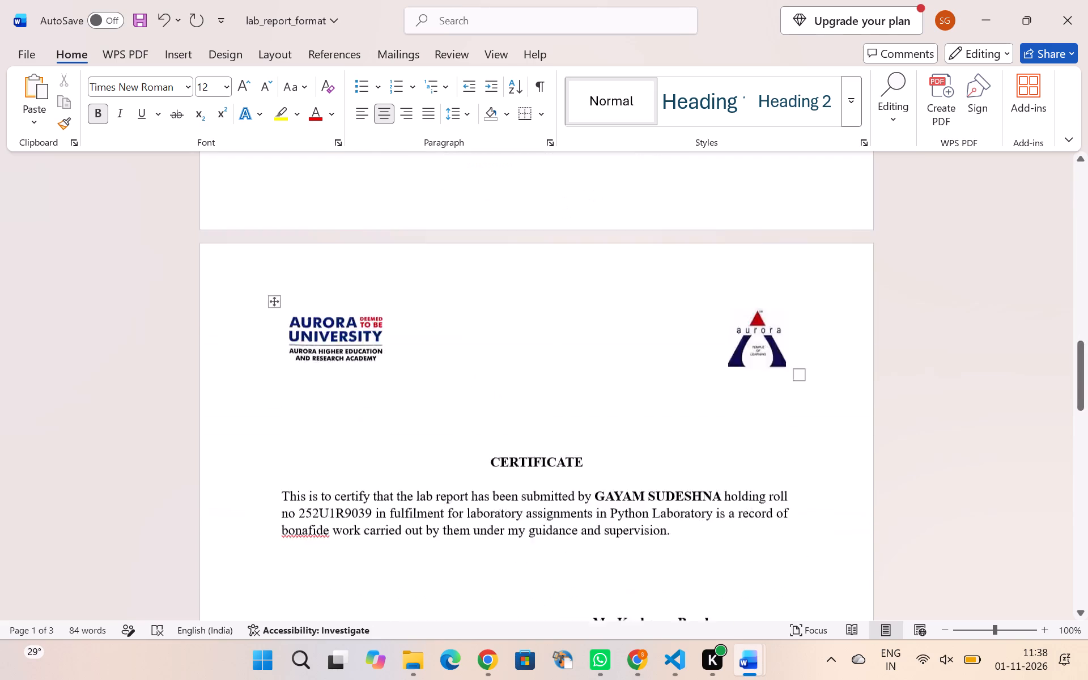
{"action": "scroll", "coordinate": [567, 465], "scroll_direction": "down", "scroll_amount": 3}
{"action": "scroll", "coordinate": [567, 465], "scroll_direction": "up", "scroll_amount": 1}
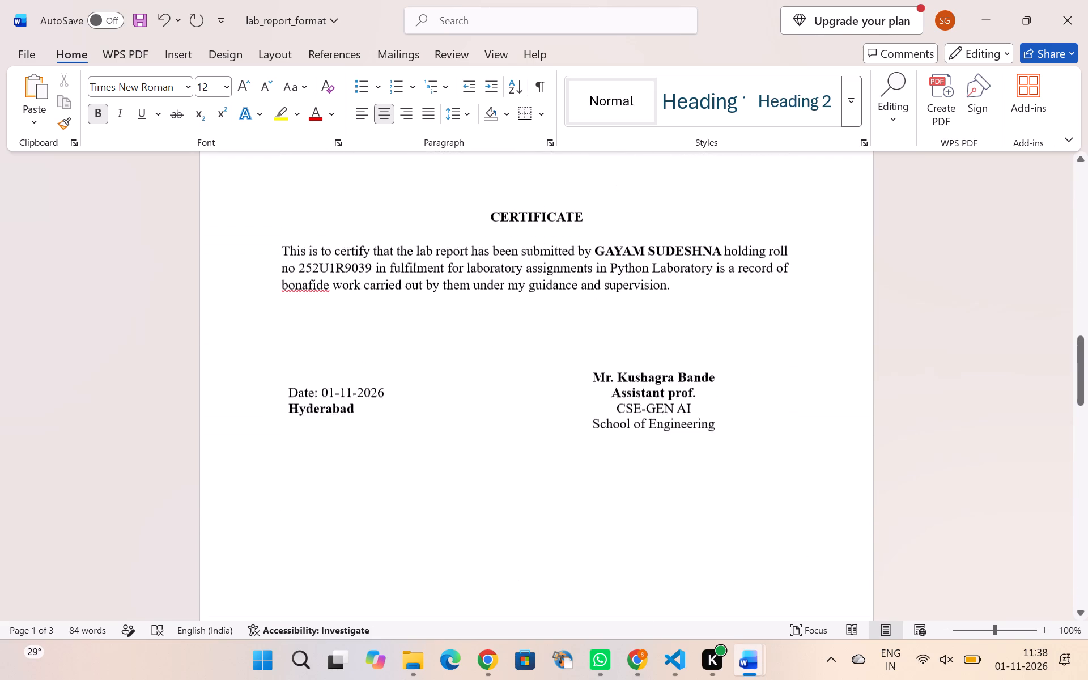
{"action": "scroll", "coordinate": [567, 465], "scroll_direction": "down", "scroll_amount": 5}
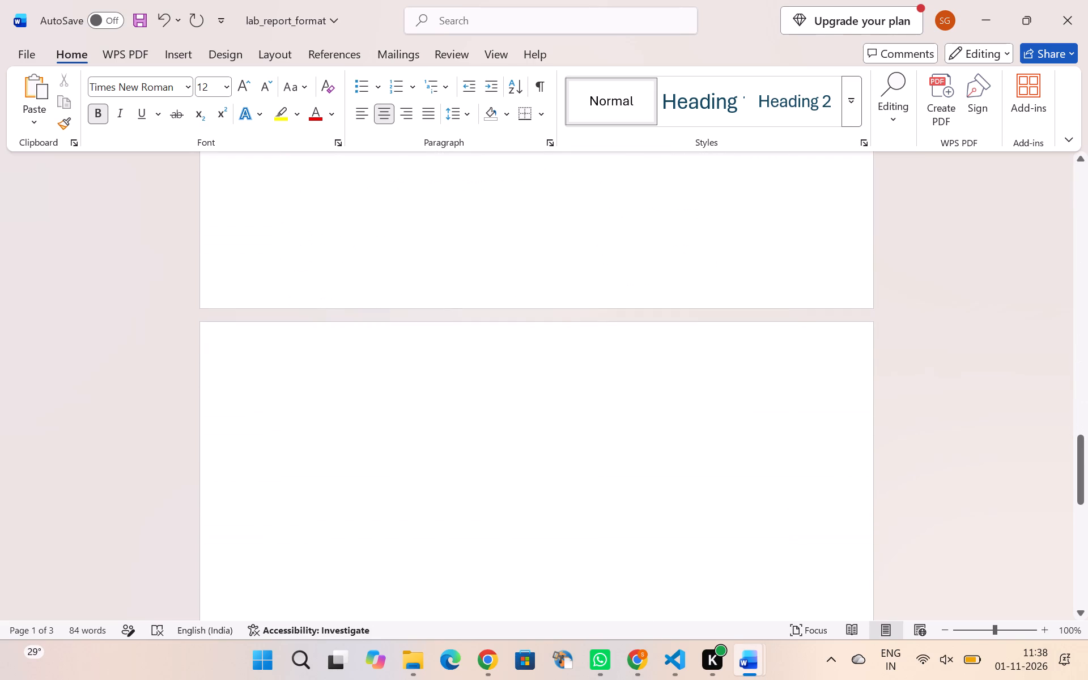
{"action": "left_click", "coordinate": [290, 373]}
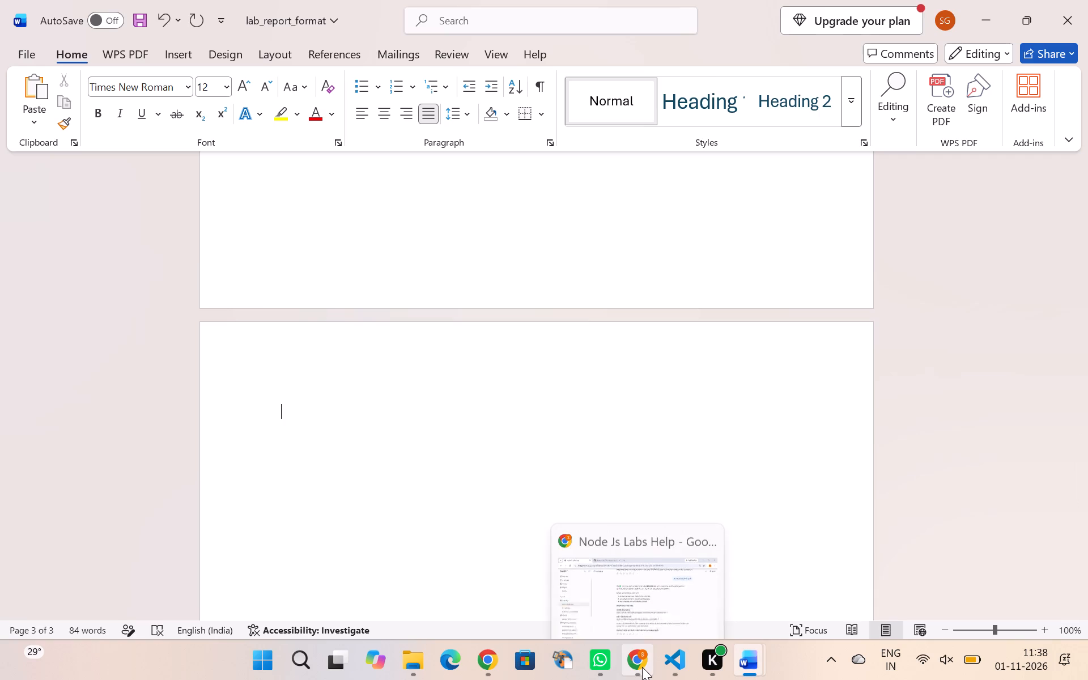
{"action": "left_click", "coordinate": [642, 667]}
{"action": "left_click", "coordinate": [491, 663]}
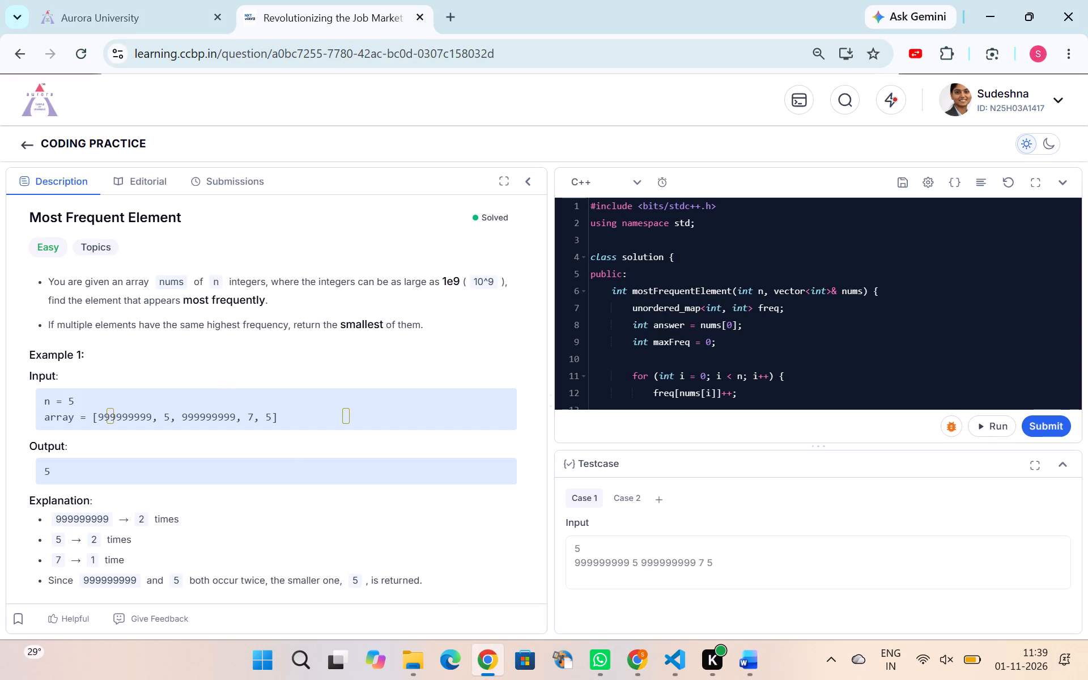
{"action": "key", "text": "shift+super+s"}
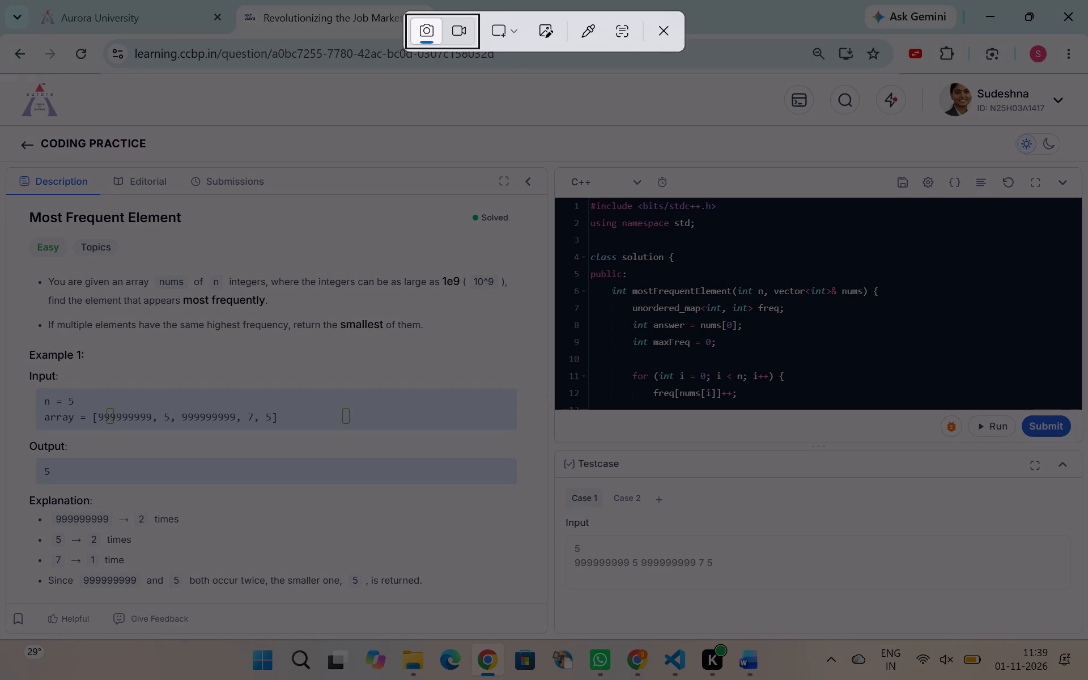
{"action": "left_click_drag", "start_coordinate": [0, 71], "coordinate": [1087, 637]}
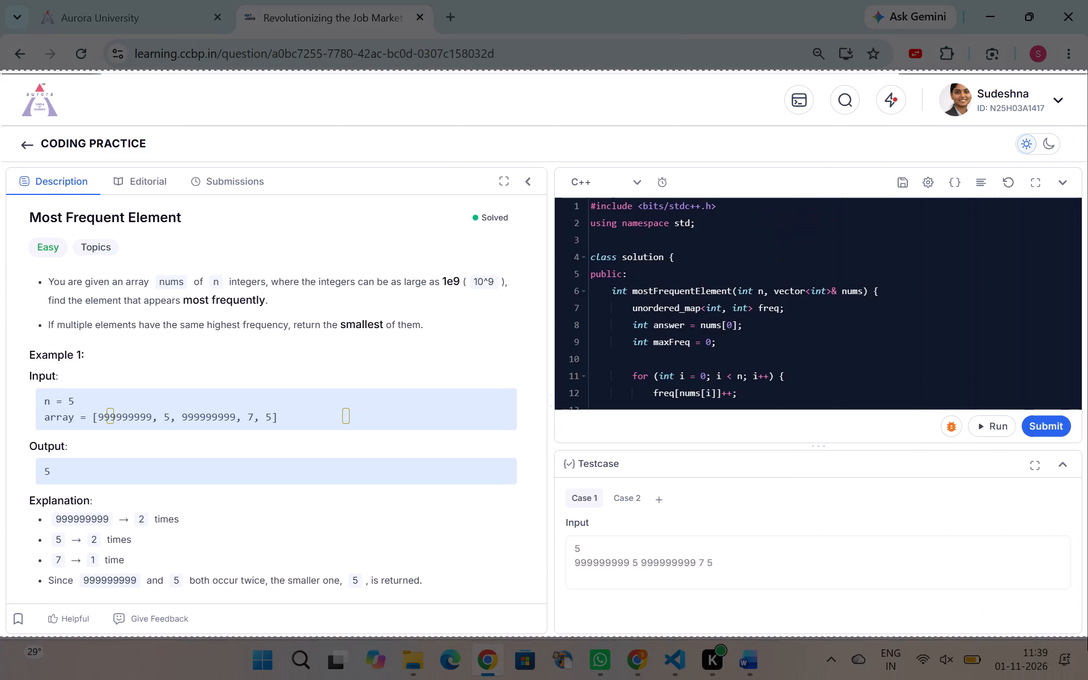
{"action": "left_click_drag", "start_coordinate": [1087, 637], "coordinate": [1087, 639]}
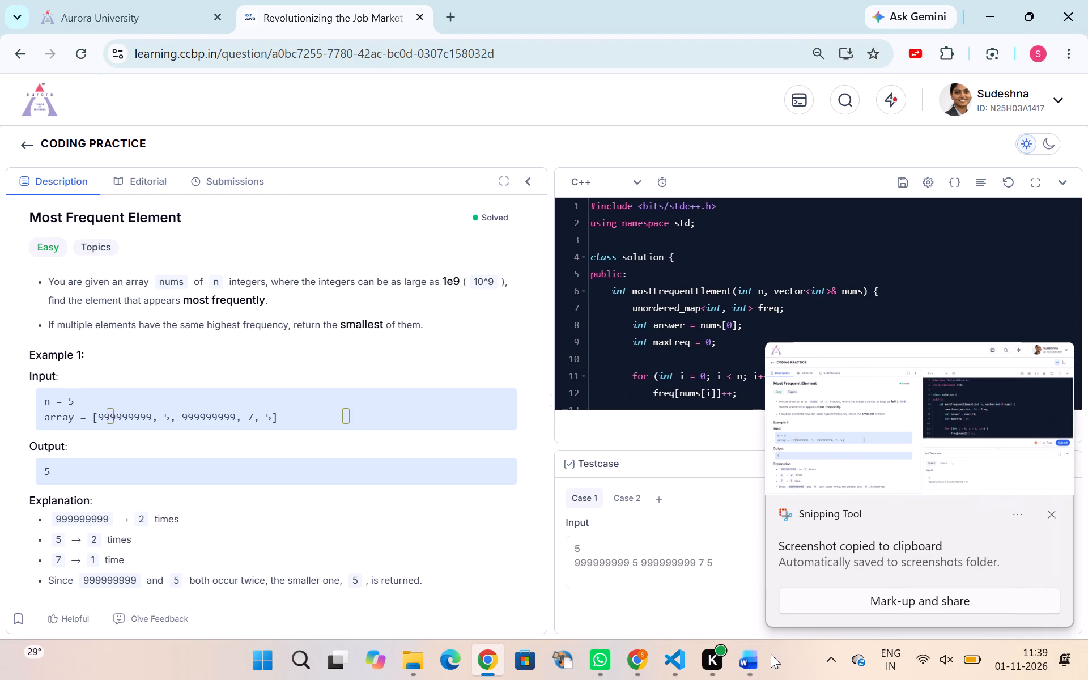
Switch back to Word, paste the problem screenshot onto the blank third page and add two line breaks after it.
{"action": "left_click", "coordinate": [742, 662]}
{"action": "left_click", "coordinate": [644, 589]}
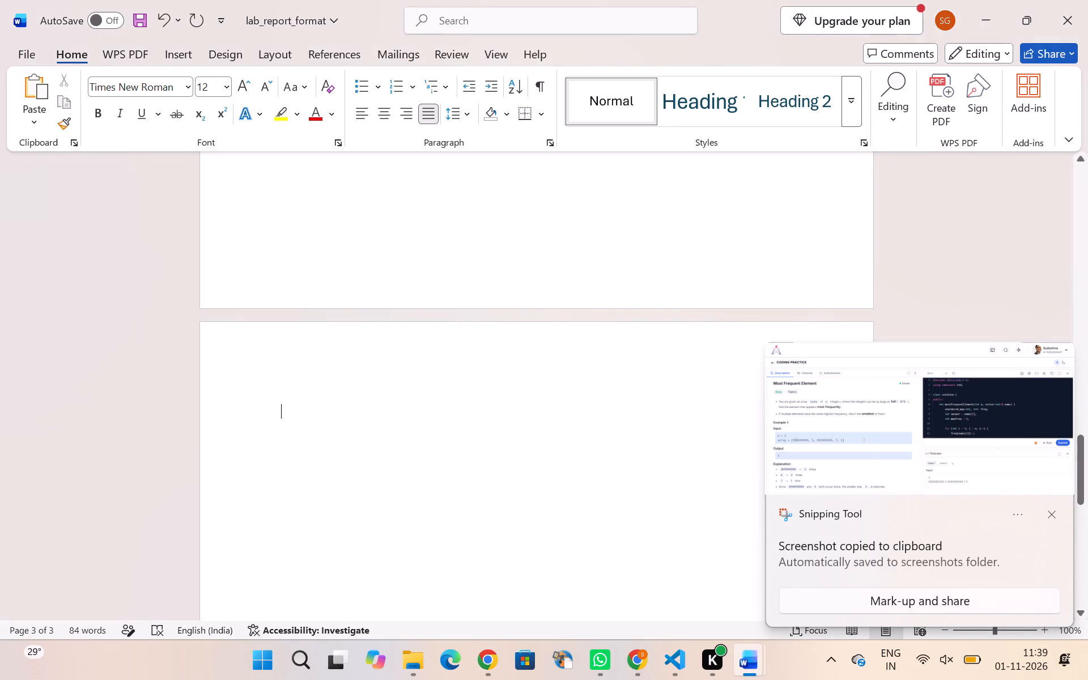
{"action": "key", "text": "ctrl+v"}
{"action": "scroll", "coordinate": [512, 497], "scroll_direction": "down", "scroll_amount": 2}
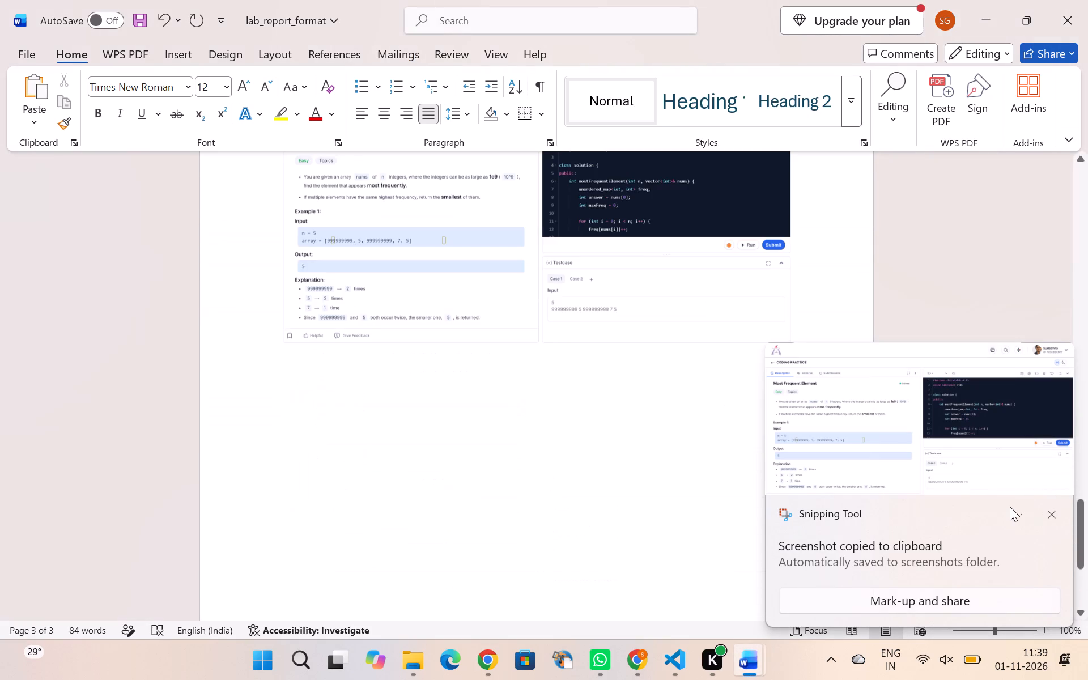
{"action": "left_click", "coordinate": [1049, 515]}
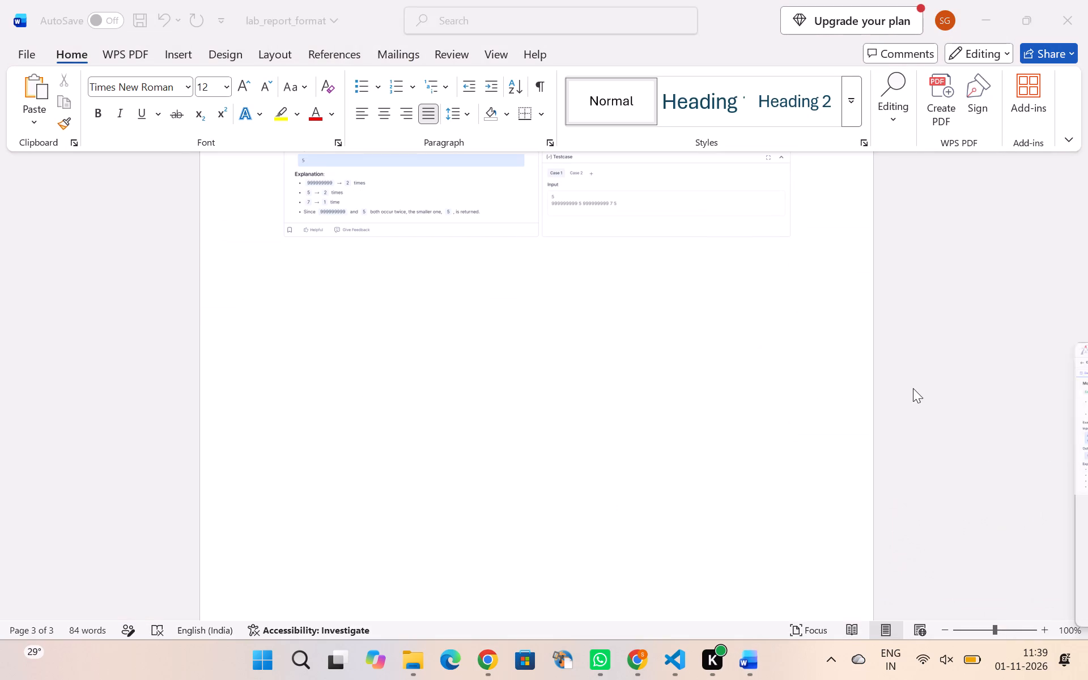
{"action": "key", "text": "Return"}
{"action": "key", "text": "Return"}
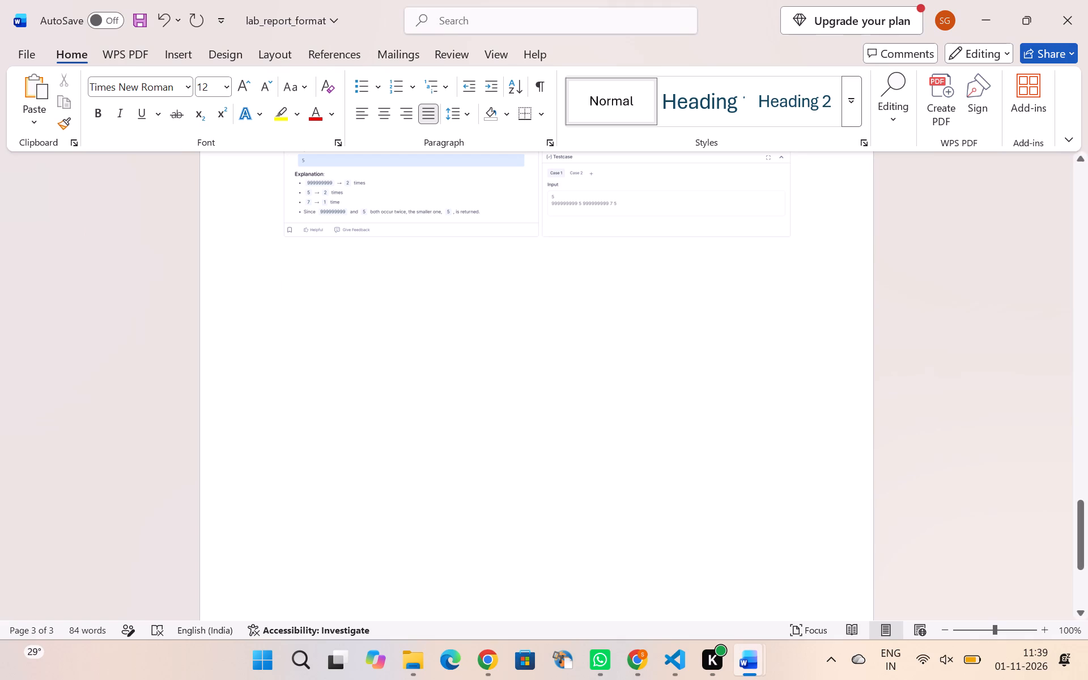
Switch to Chrome, run the Most Frequent Element solution and enlarge the Testcase pane to fit the results.
{"action": "left_click", "coordinate": [496, 671]}
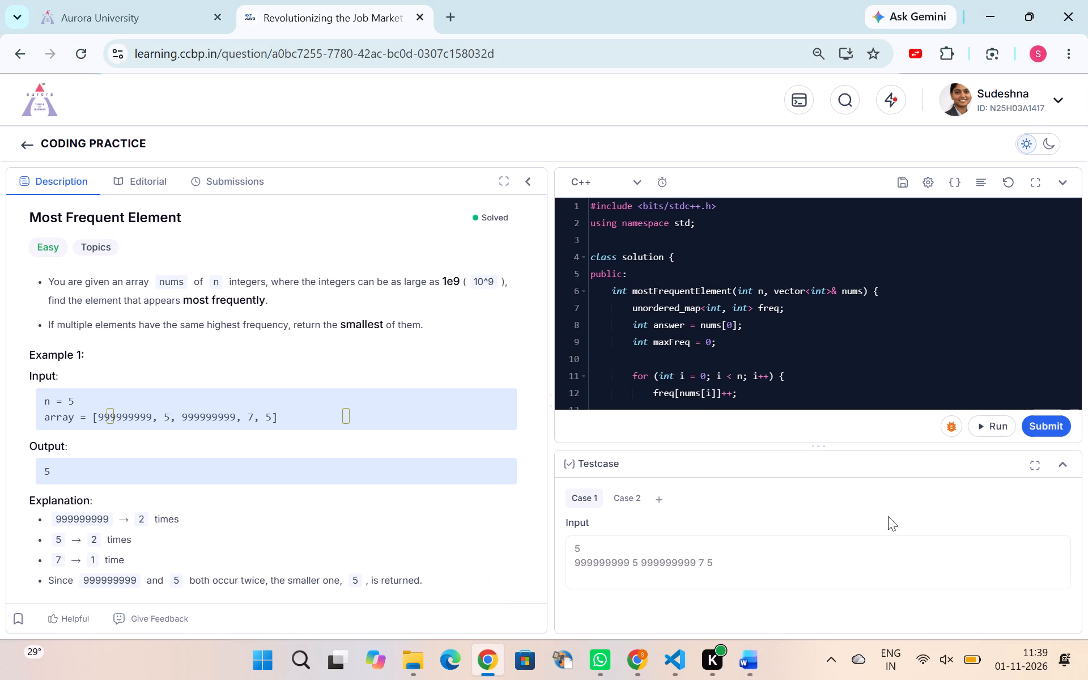
{"action": "left_click", "coordinate": [983, 420]}
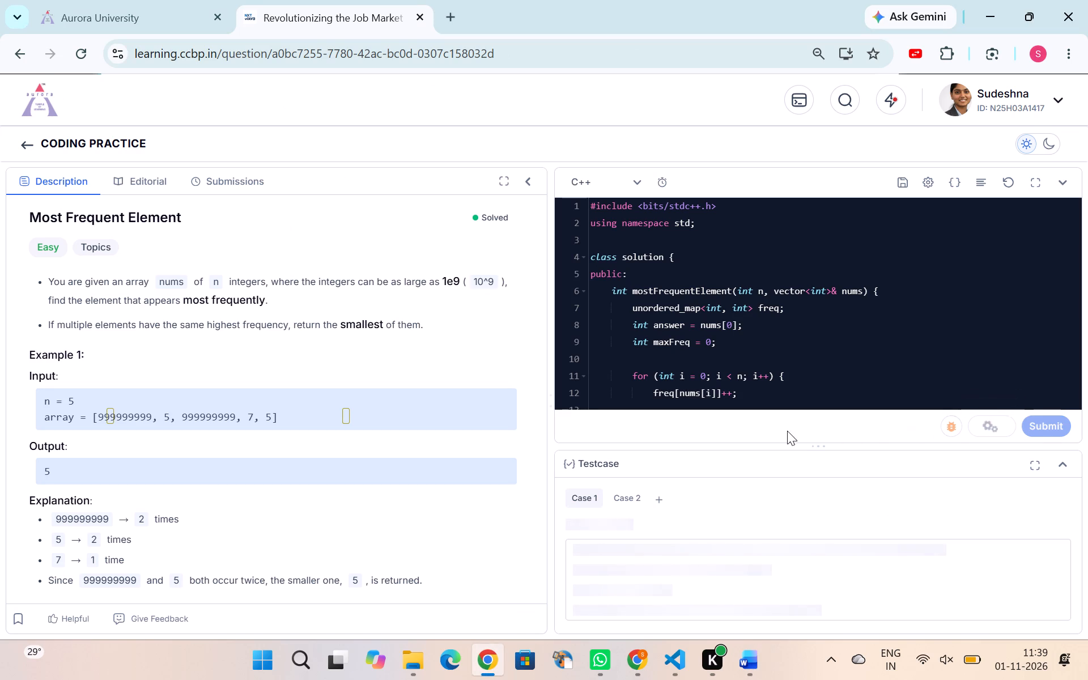
{"action": "left_click_drag", "start_coordinate": [797, 445], "coordinate": [806, 280]}
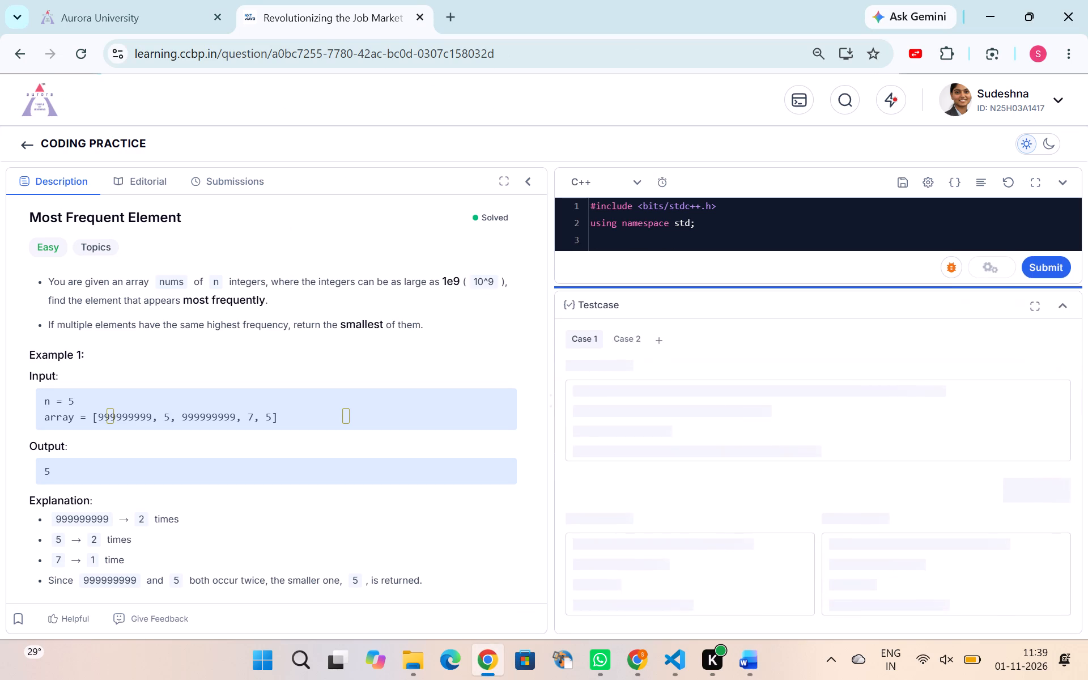
{"action": "left_click_drag", "start_coordinate": [806, 280], "coordinate": [807, 279]}
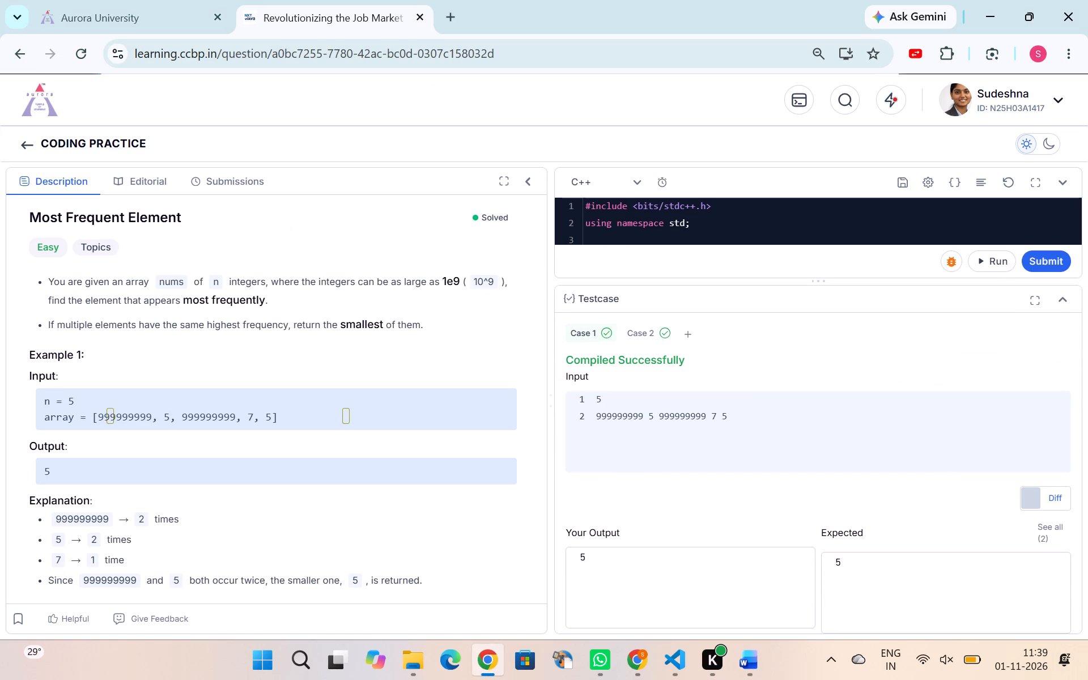
Capture the Testcase results pane as a screenshot and paste it below the problem screenshot in the Word report.
{"action": "key", "text": "shift+super+s"}
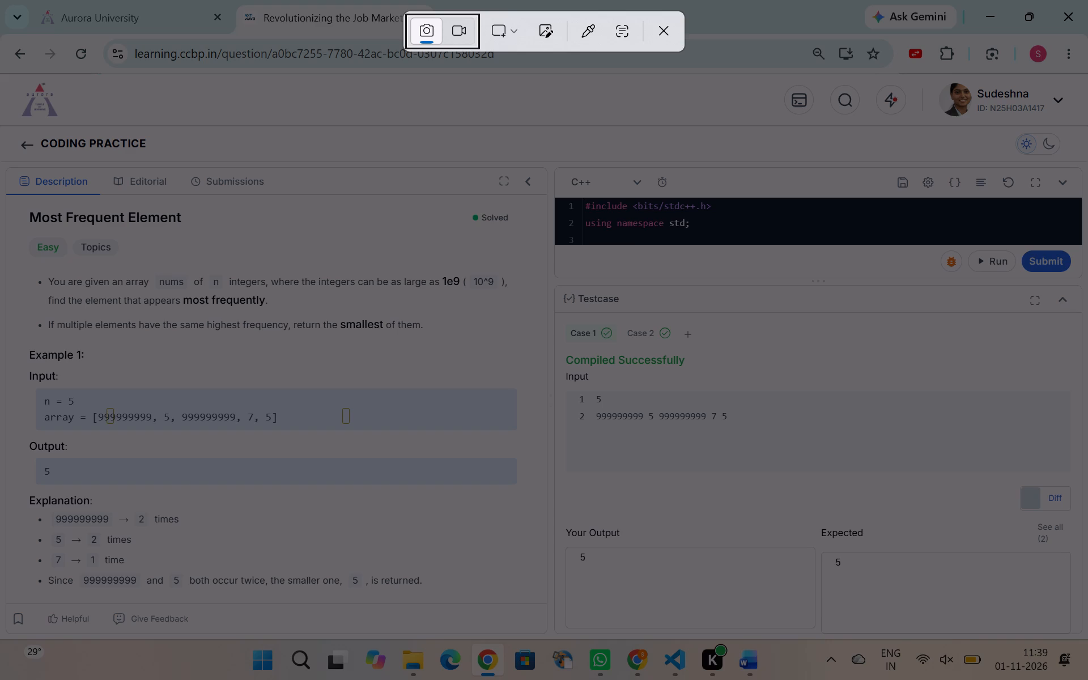
{"action": "left_click_drag", "start_coordinate": [551, 283], "coordinate": [1087, 617]}
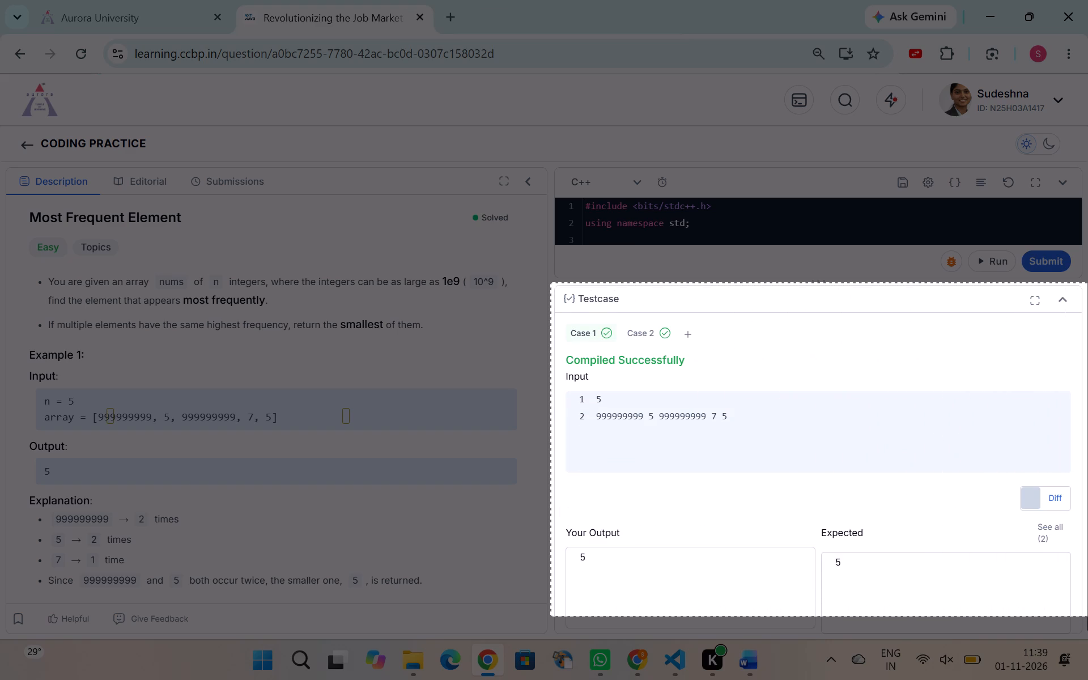
{"action": "left_click_drag", "start_coordinate": [1087, 617], "coordinate": [1087, 637]}
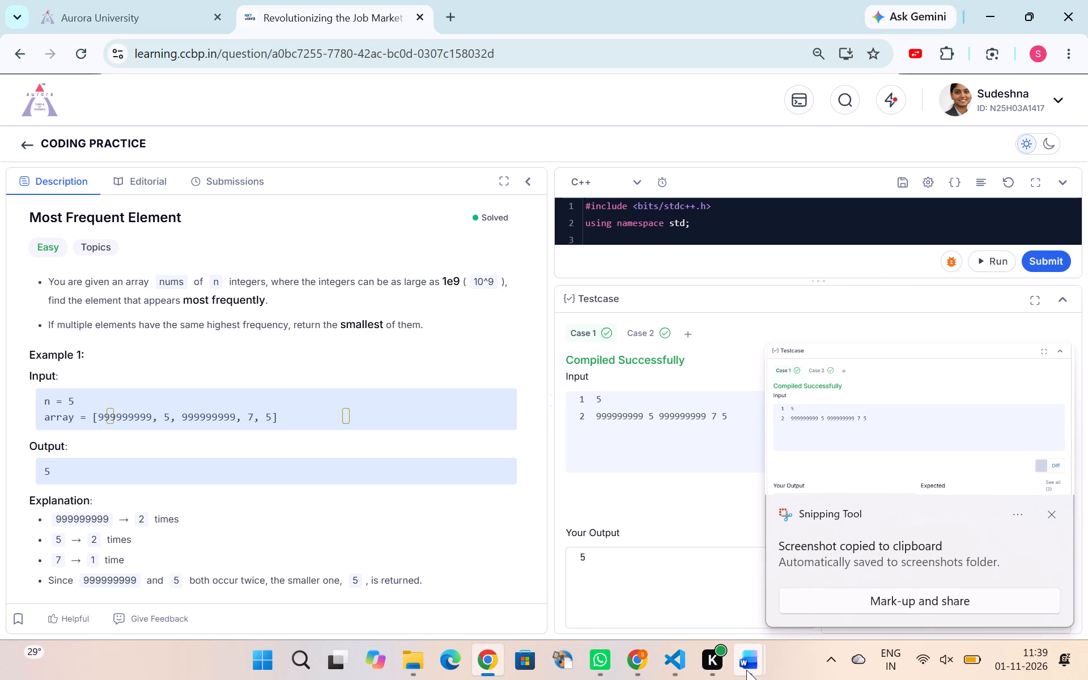
{"action": "left_click", "coordinate": [635, 583]}
{"action": "key", "text": "ctrl+v"}
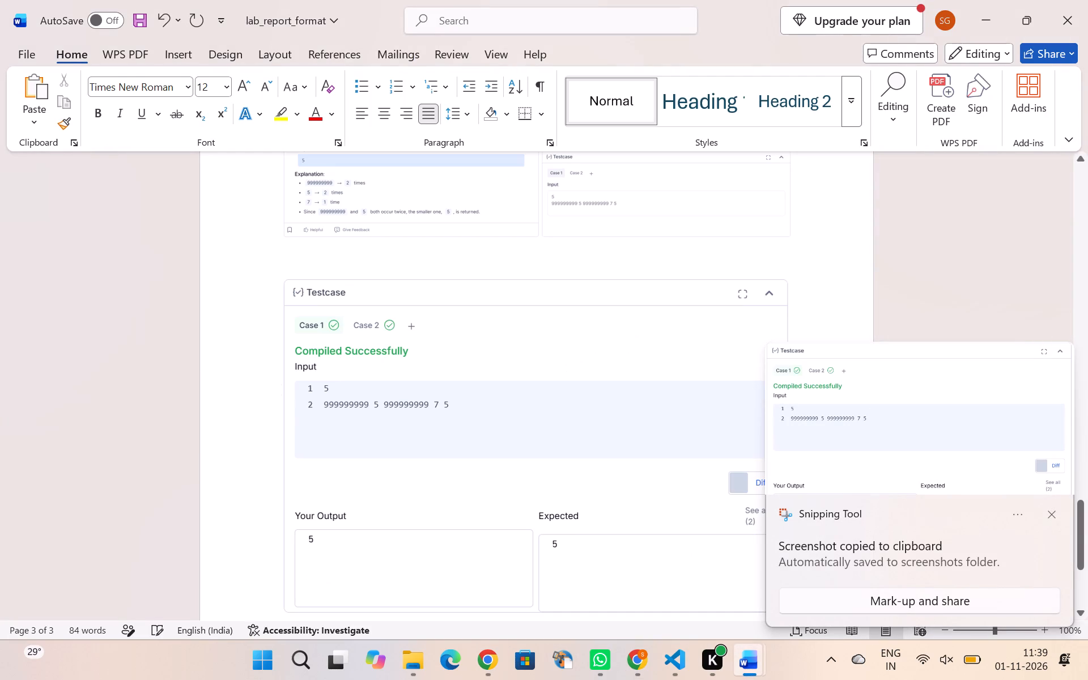
Add a "CODE:" line directly below the problem screenshot, followed by a new line.
{"action": "scroll", "coordinate": [564, 515], "scroll_direction": "up", "scroll_amount": 2}
{"action": "scroll", "coordinate": [564, 515], "scroll_direction": "down", "scroll_amount": 2}
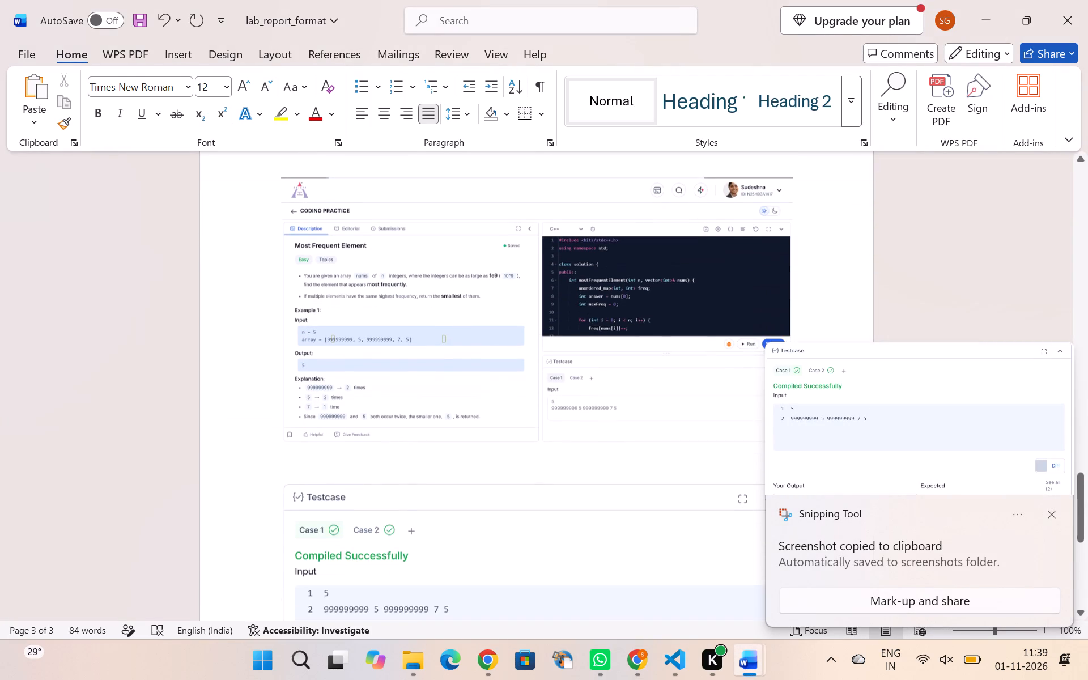
{"action": "scroll", "coordinate": [564, 515], "scroll_direction": "down", "scroll_amount": 1}
{"action": "scroll", "coordinate": [564, 515], "scroll_direction": "up", "scroll_amount": 2}
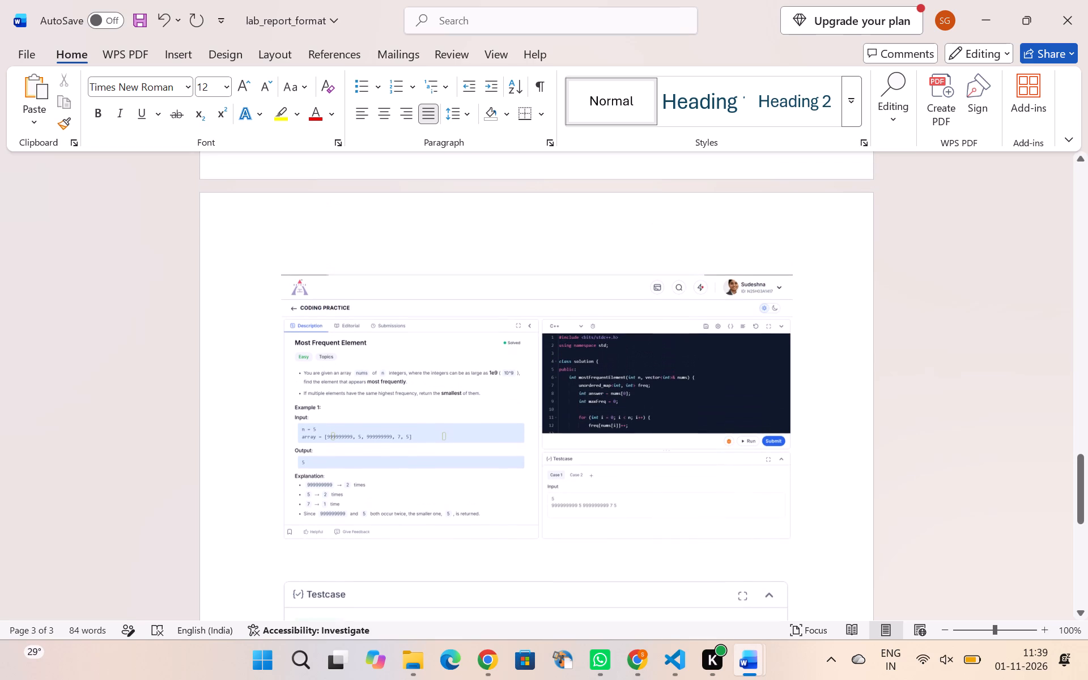
{"action": "left_click", "coordinate": [802, 539]}
{"action": "key", "text": "Return"}
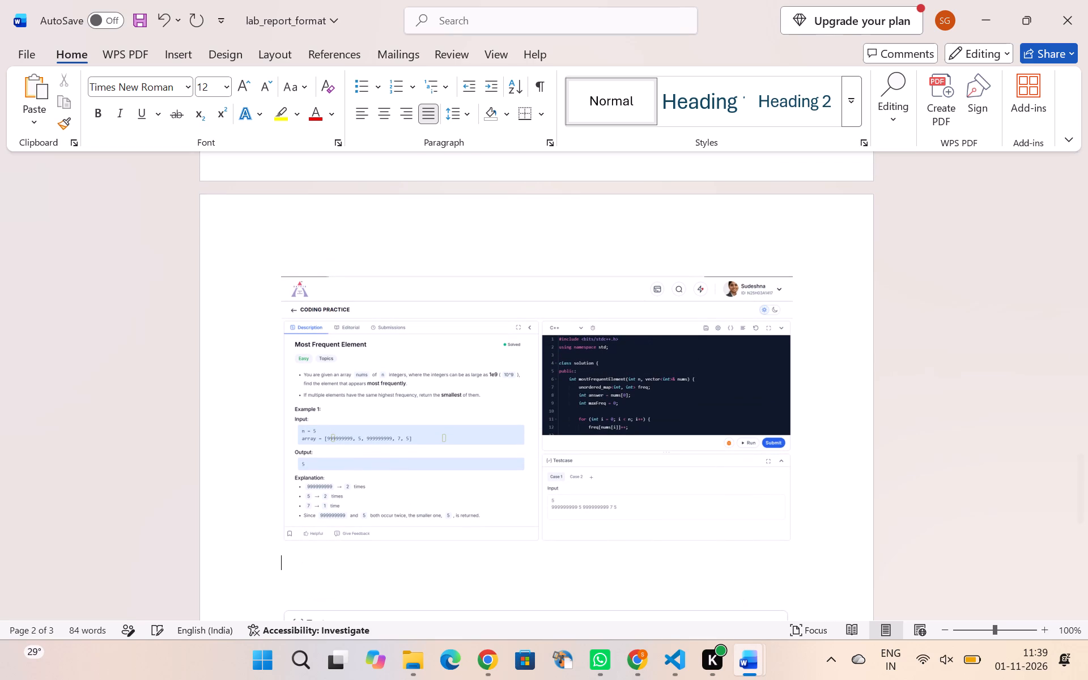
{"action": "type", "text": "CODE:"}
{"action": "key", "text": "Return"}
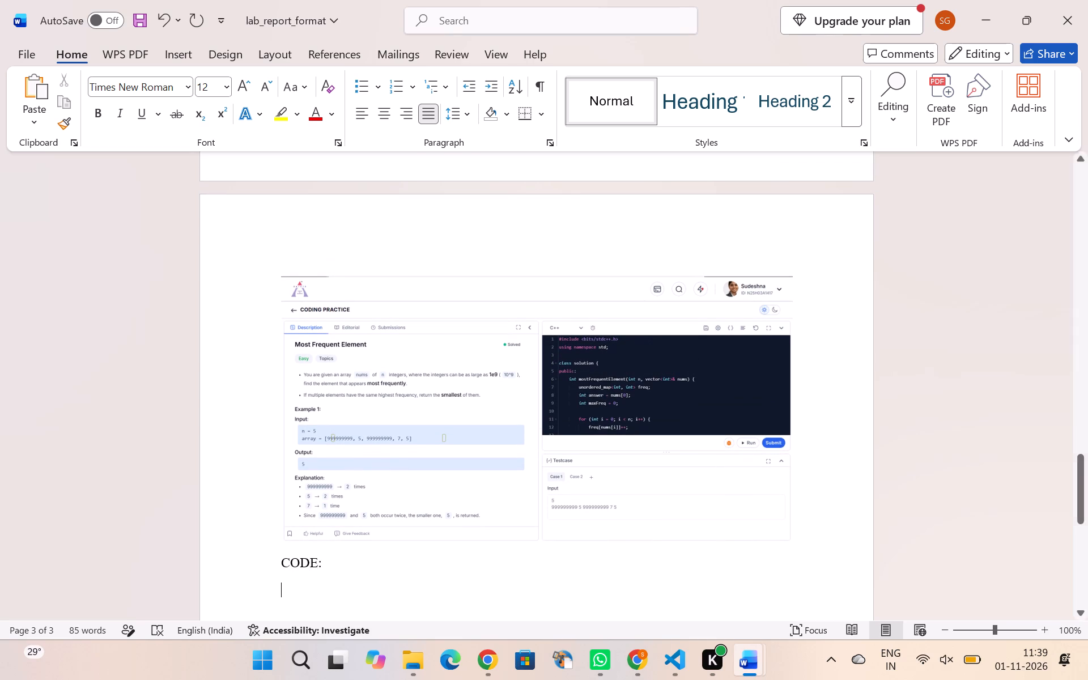
Switch to Chrome, copy the entire Most Frequent Element solution code and paste it below the "CODE:" line in the Word report.
{"action": "left_click", "coordinate": [487, 648]}
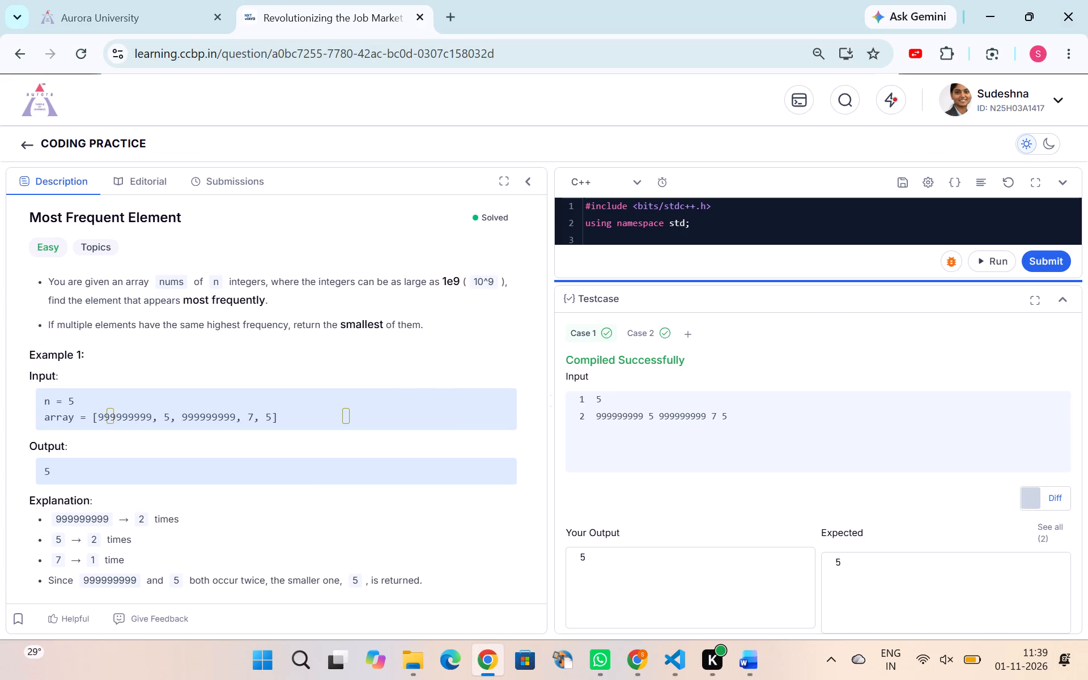
{"action": "left_click_drag", "start_coordinate": [823, 278], "coordinate": [827, 566]}
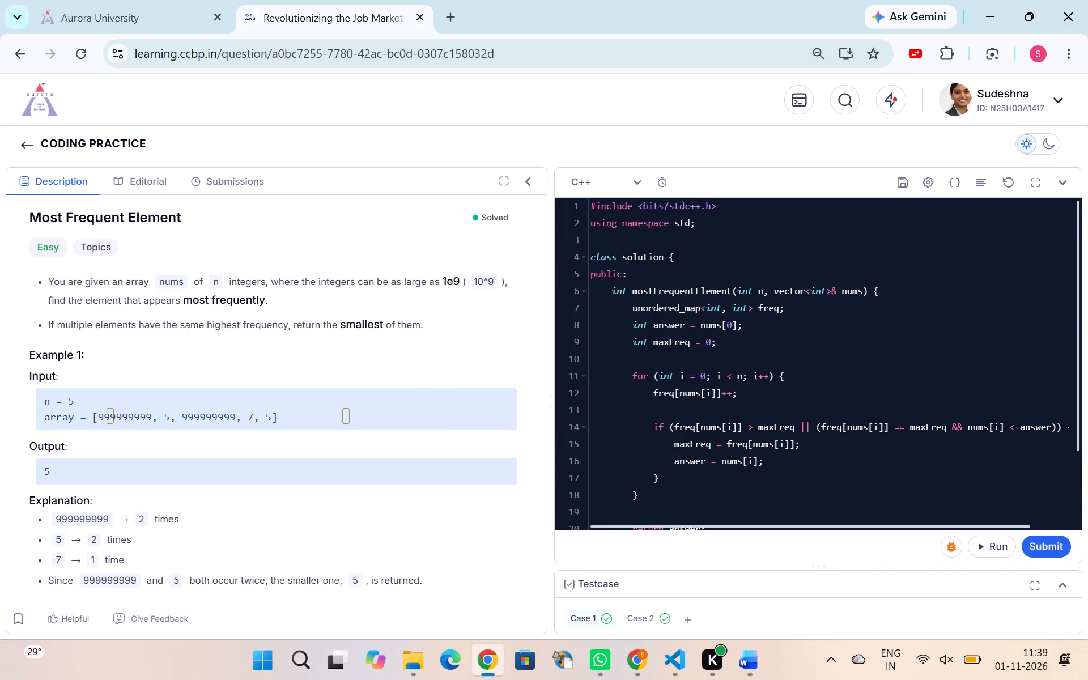
{"action": "scroll", "coordinate": [776, 474], "scroll_direction": "down", "scroll_amount": 4}
{"action": "left_click_drag", "start_coordinate": [614, 477], "coordinate": [599, 316]}
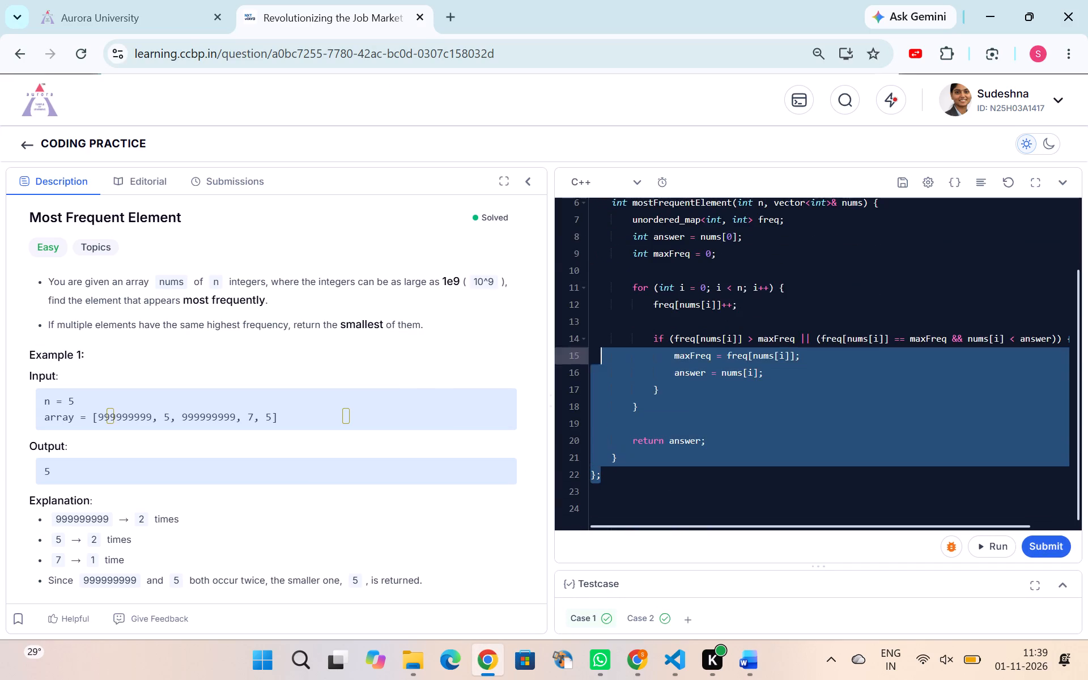
{"action": "left_click_drag", "start_coordinate": [599, 316], "coordinate": [592, 156]}
{"action": "key", "text": "ctrl+c"}
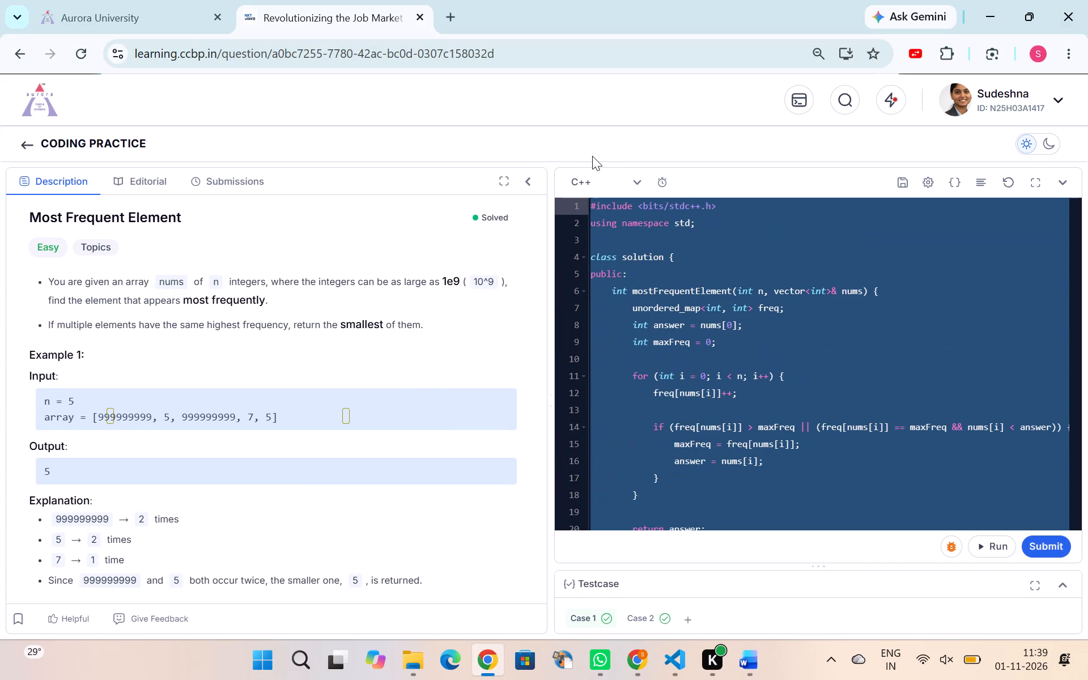
{"action": "left_click", "coordinate": [636, 656]}
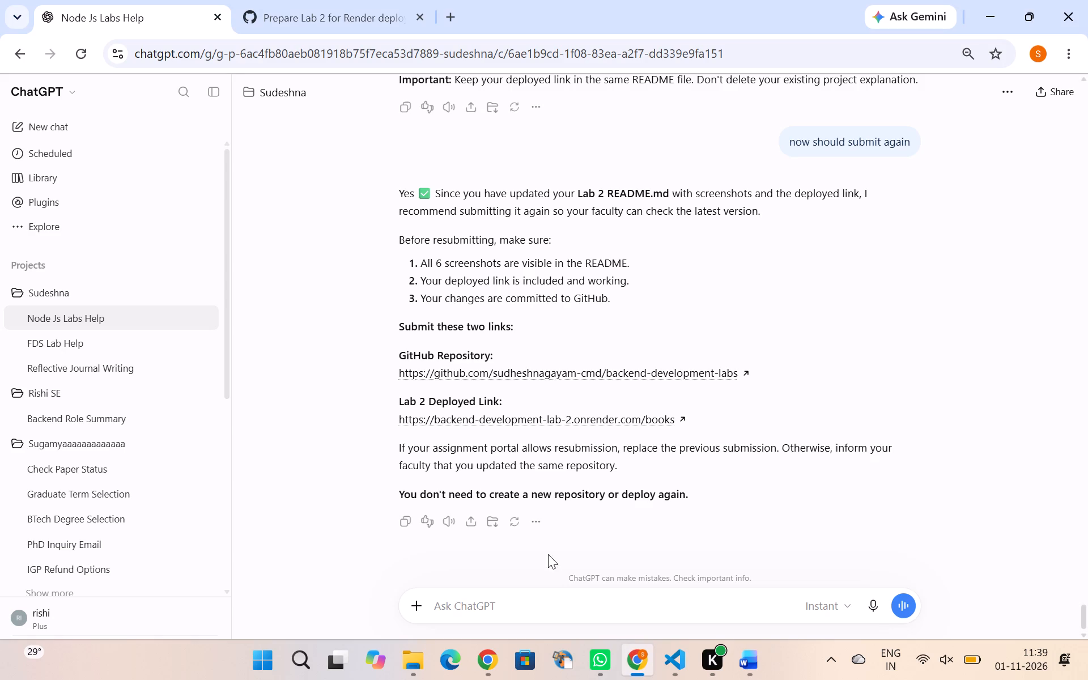
{"action": "left_click", "coordinate": [706, 588]}
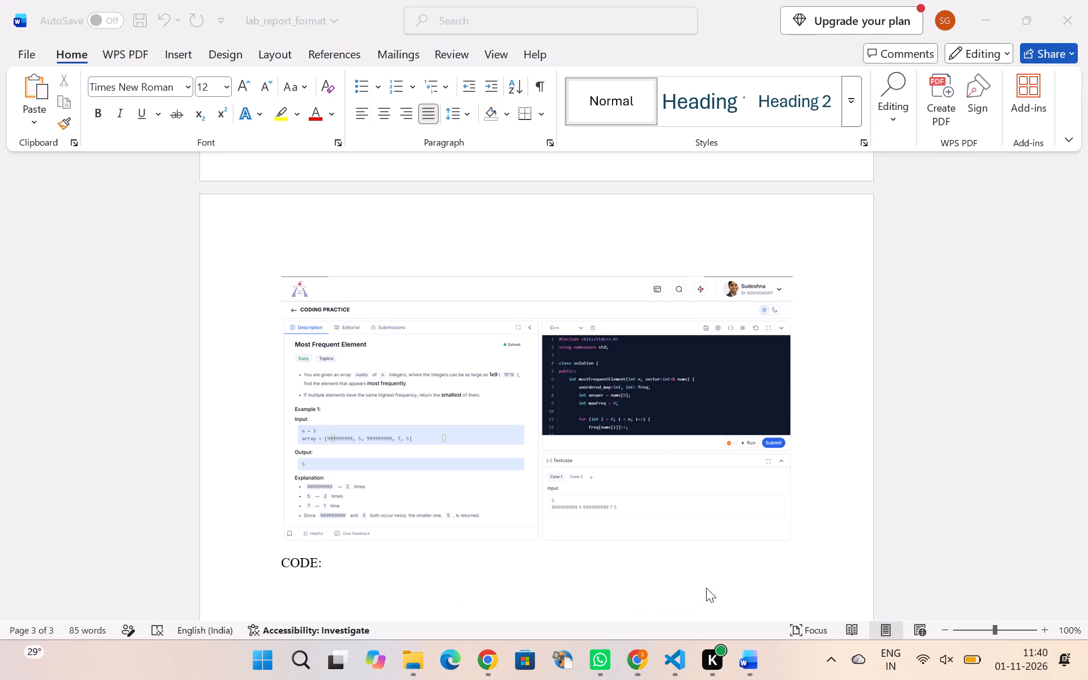
{"action": "key", "text": "ctrl+v"}
{"action": "scroll", "coordinate": [604, 535], "scroll_direction": "down", "scroll_amount": 1}
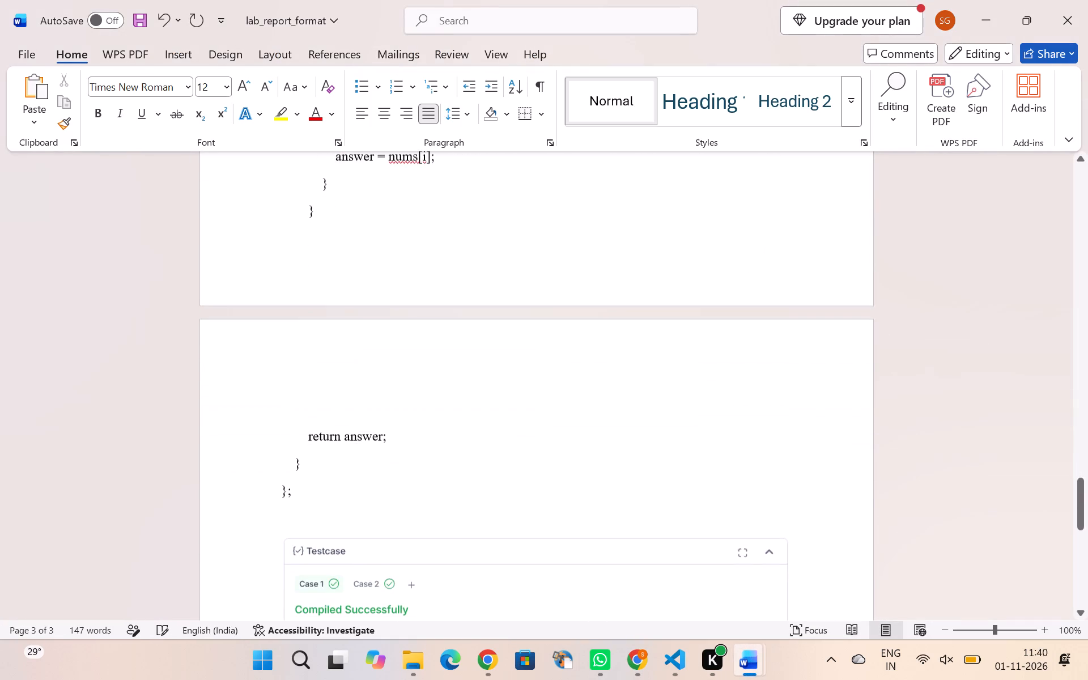
{"action": "scroll", "coordinate": [604, 535], "scroll_direction": "up", "scroll_amount": 3}
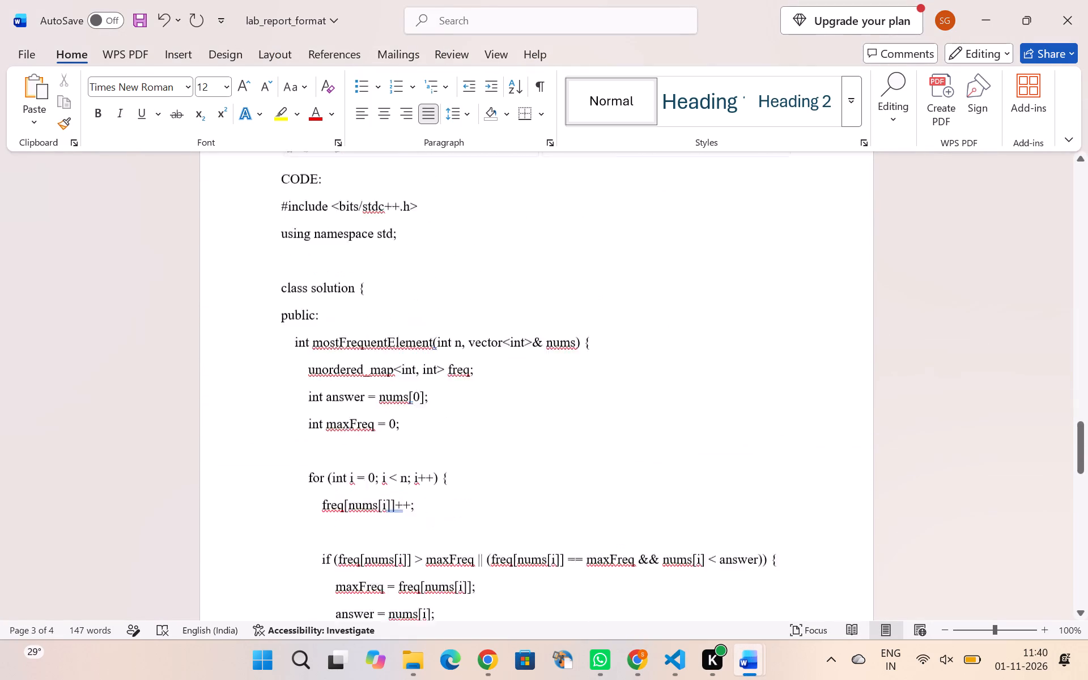
{"action": "scroll", "coordinate": [604, 535], "scroll_direction": "up", "scroll_amount": 1}
Add a new line after the testcase results screenshot at the end of the report.
{"action": "scroll", "coordinate": [604, 535], "scroll_direction": "down", "scroll_amount": 7}
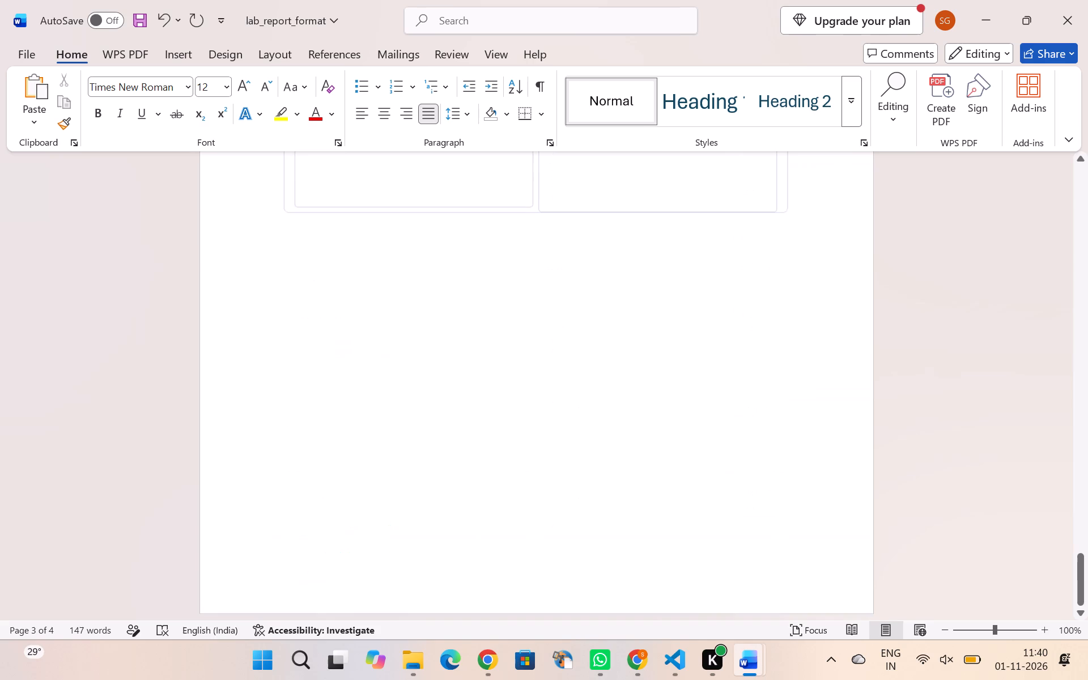
{"action": "left_click", "coordinate": [789, 219]}
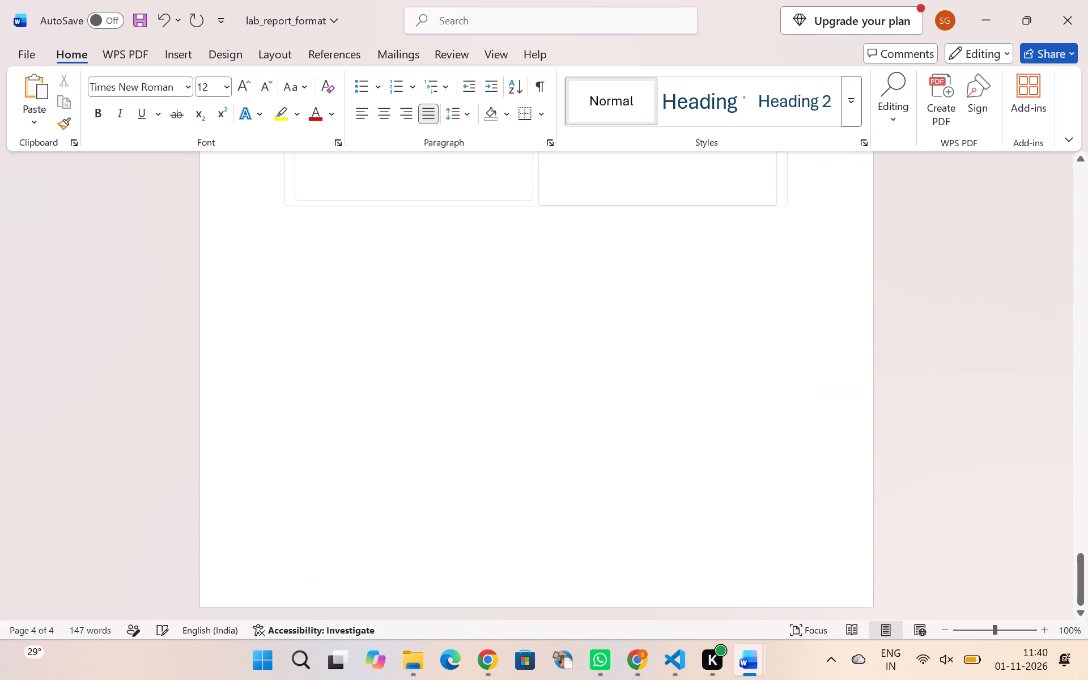
{"action": "key", "text": "Return"}
Switch to Chrome, return to the Coding Practice question list and open the Half Pair Check problem.
{"action": "left_click", "coordinate": [639, 653]}
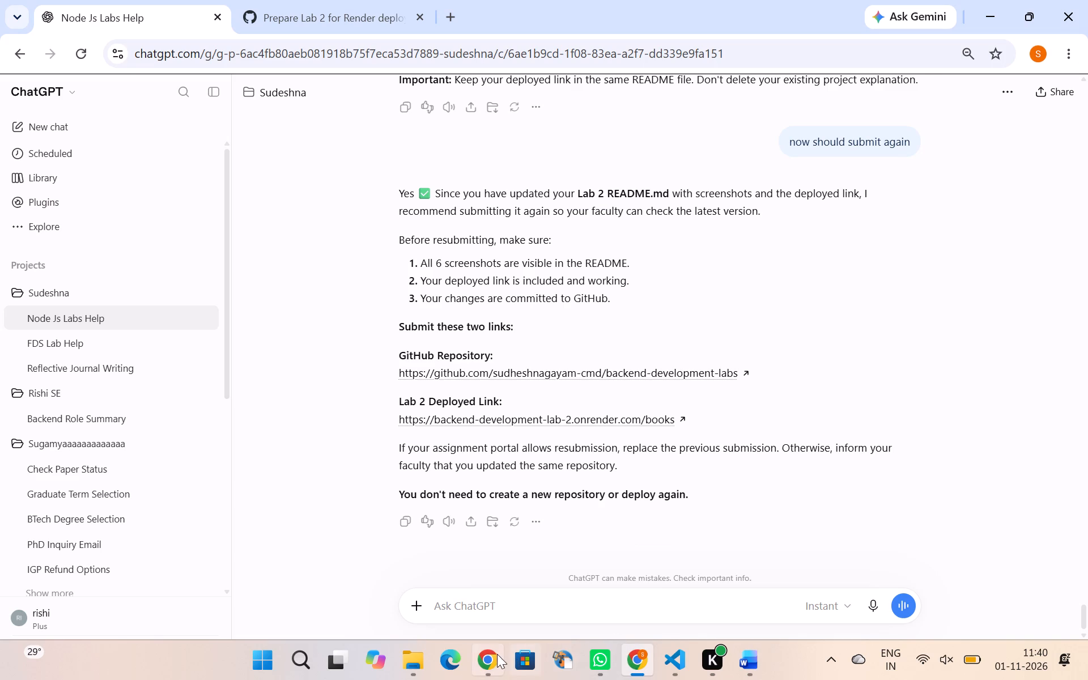
{"action": "left_click", "coordinate": [496, 655]}
{"action": "left_click", "coordinate": [658, 392]}
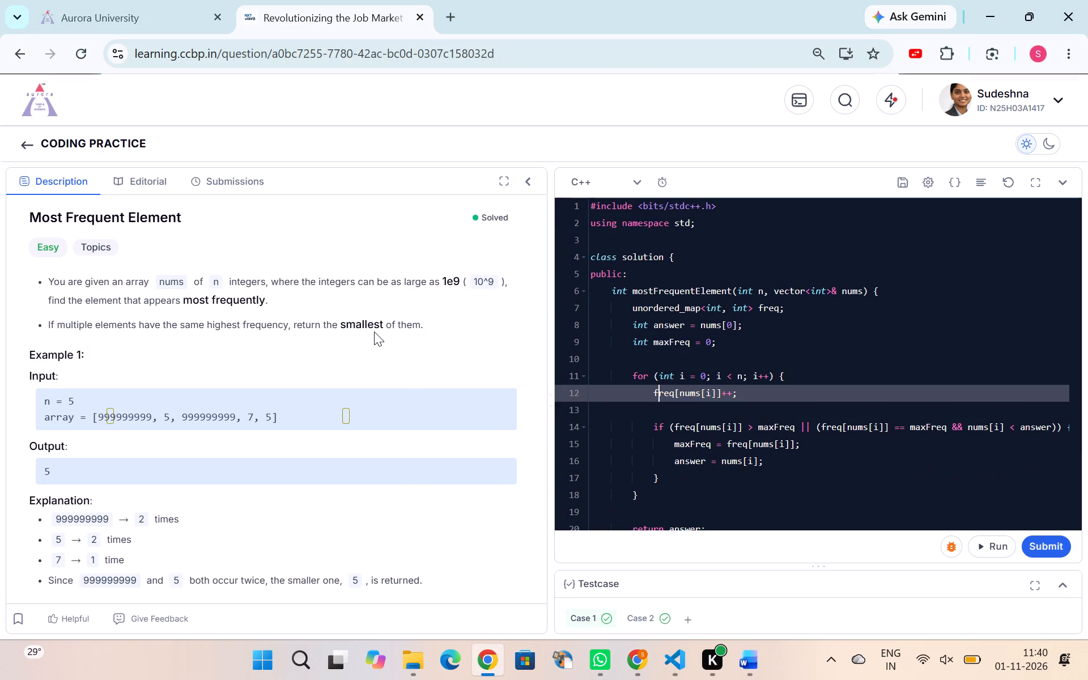
{"action": "scroll", "coordinate": [374, 331], "scroll_direction": "right", "scroll_amount": 1}
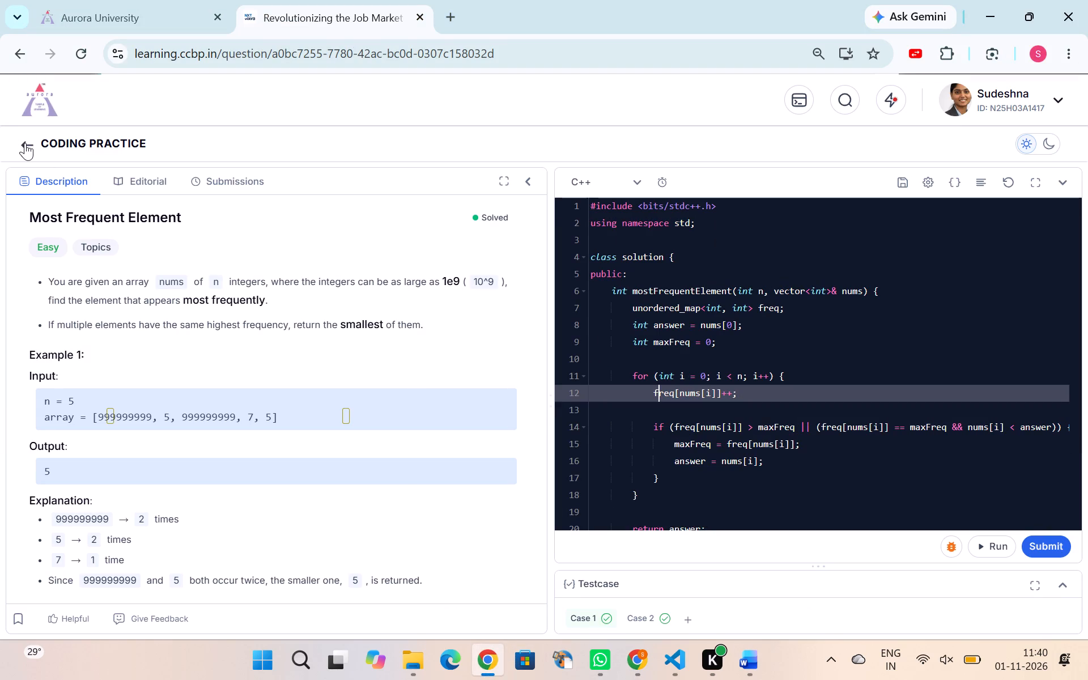
{"action": "left_click", "coordinate": [25, 143]}
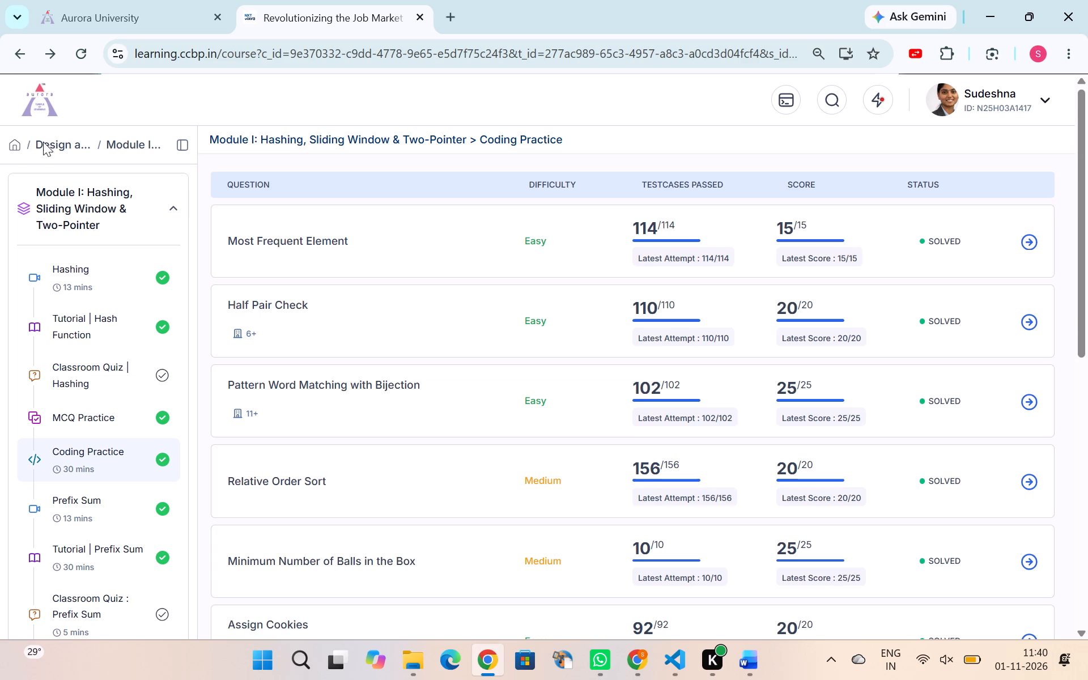
{"action": "left_click", "coordinate": [288, 284]}
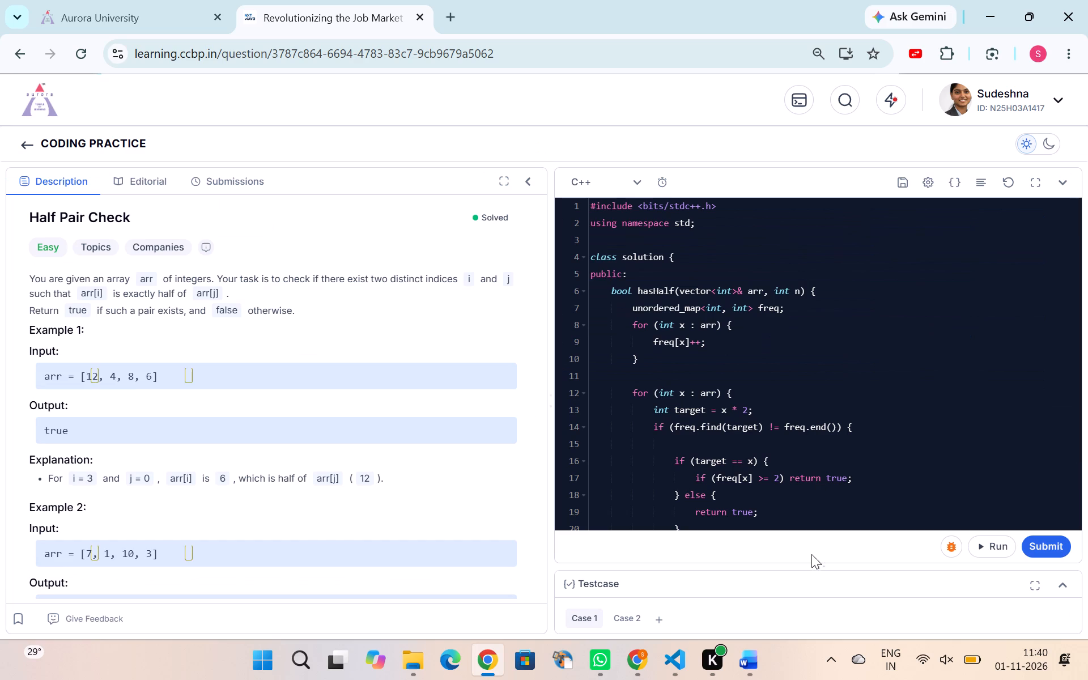
Enlarge the Testcase pane, capture the Half Pair Check page as a screenshot and paste it at the end of the Word report.
{"action": "left_click_drag", "start_coordinate": [818, 569], "coordinate": [811, 439]}
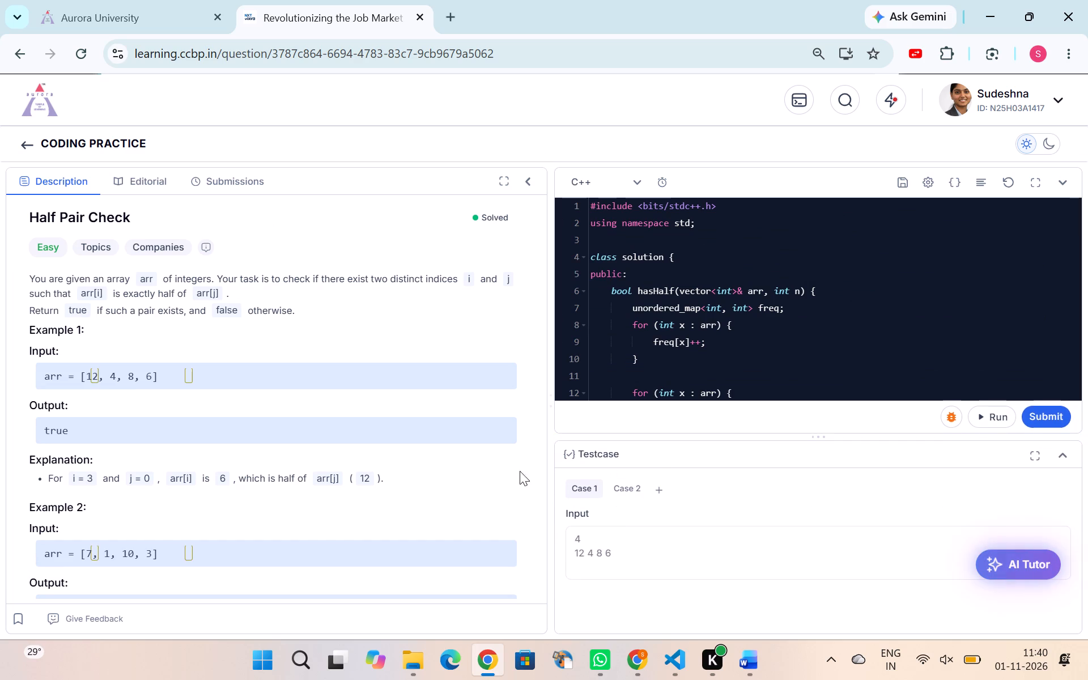
{"action": "key", "text": "shift+super+s"}
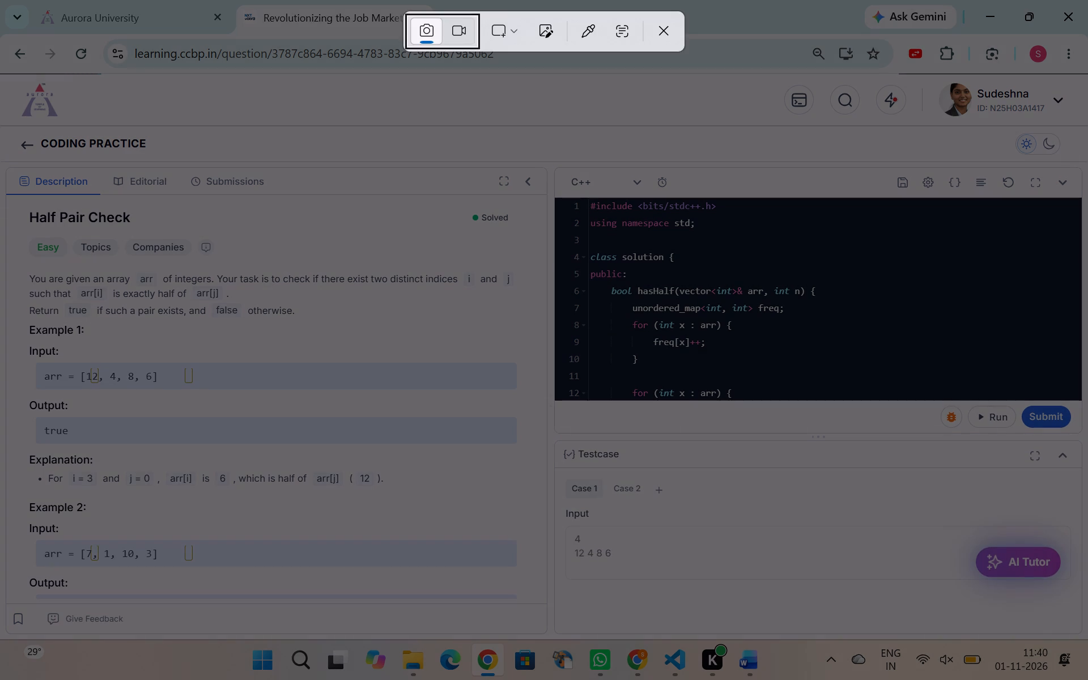
{"action": "left_click_drag", "start_coordinate": [0, 74], "coordinate": [514, 402]}
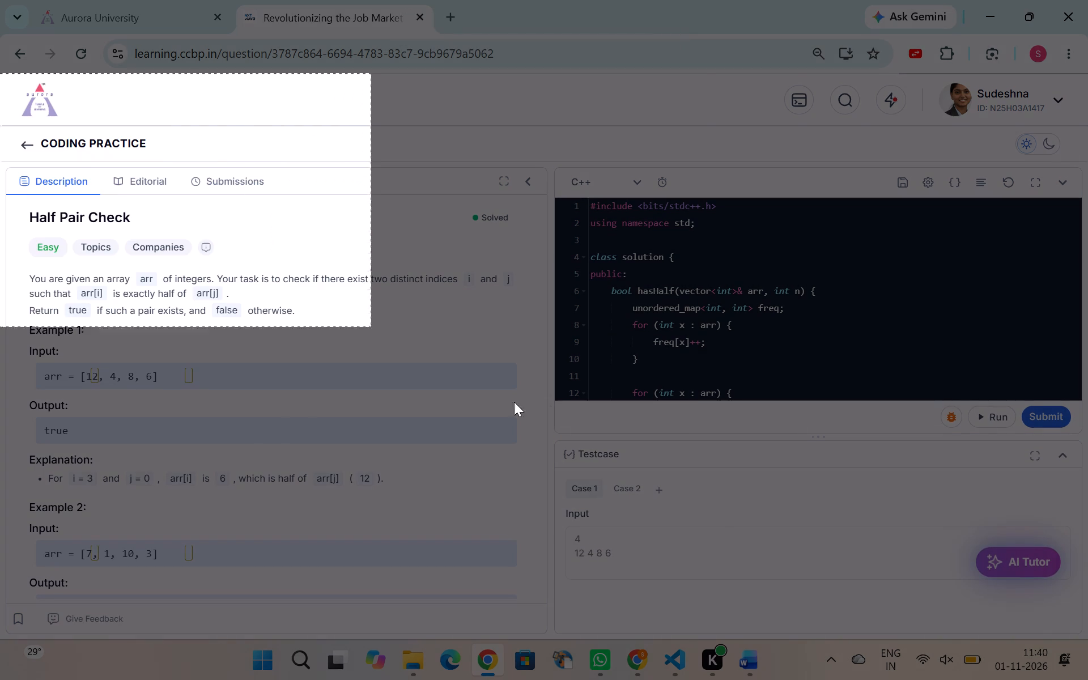
{"action": "left_click_drag", "start_coordinate": [514, 402], "coordinate": [1087, 636]}
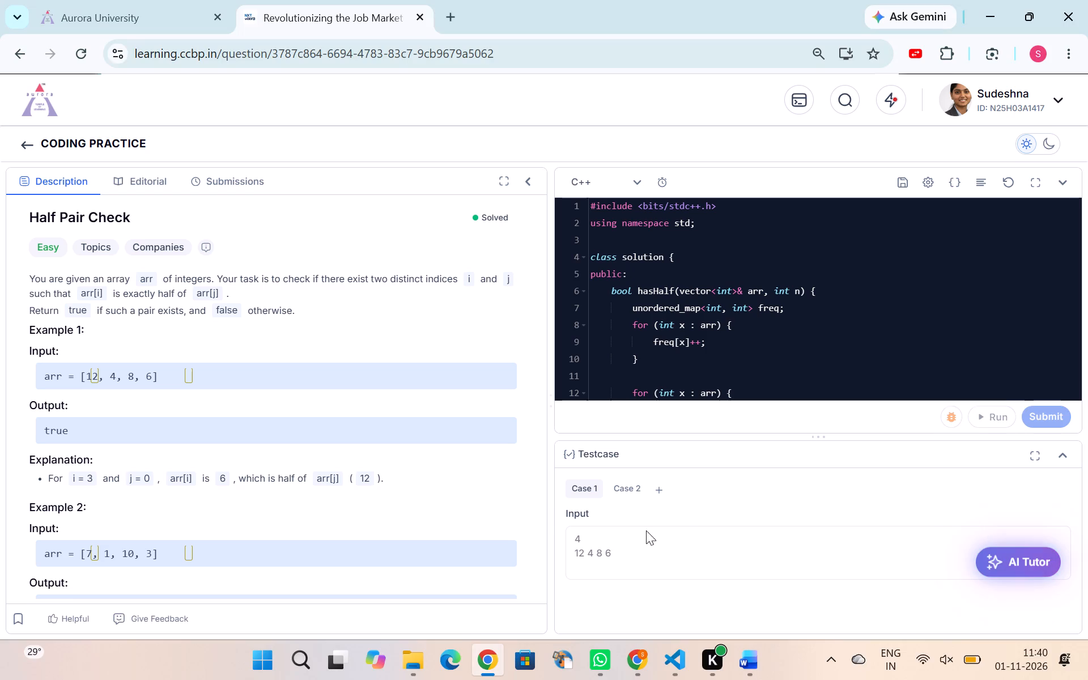
{"action": "left_click", "coordinate": [633, 657]}
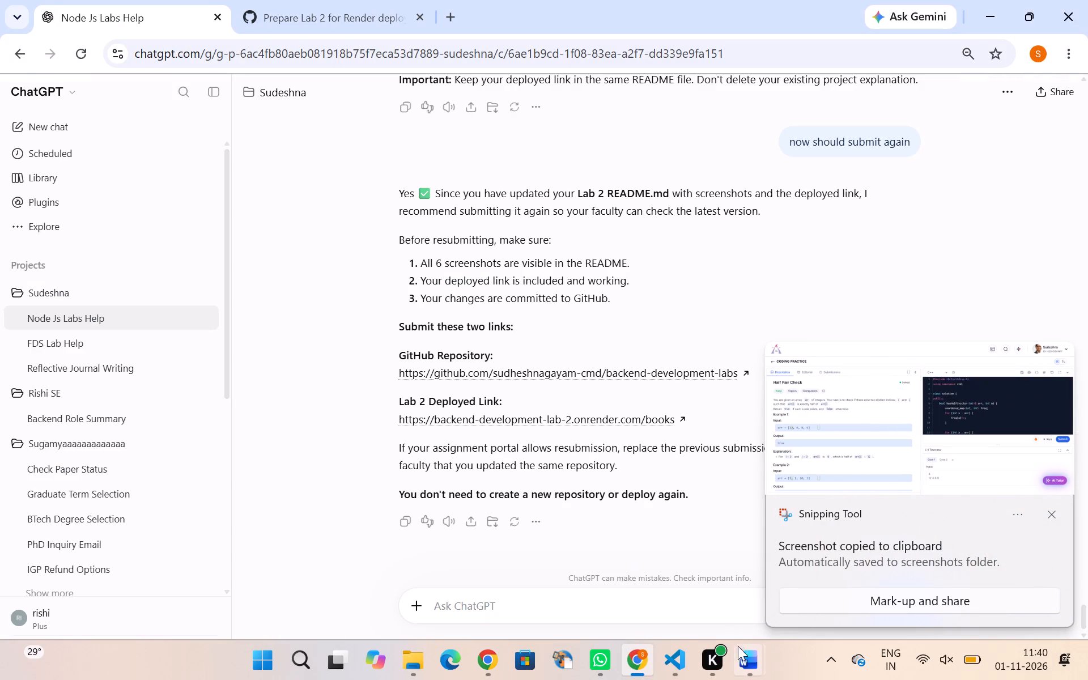
{"action": "left_click", "coordinate": [683, 585]}
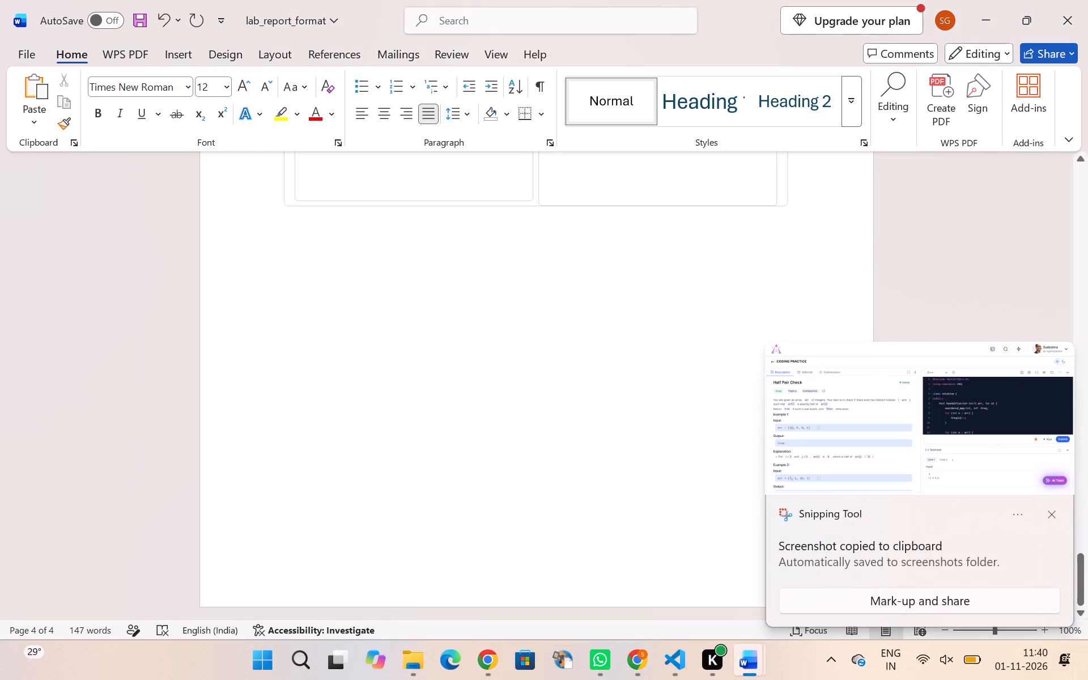
{"action": "key", "text": "ctrl+v"}
Add a "CODE:" line below the Half Pair Check screenshot, followed by a new line.
{"action": "scroll", "coordinate": [580, 494], "scroll_direction": "down", "scroll_amount": 1}
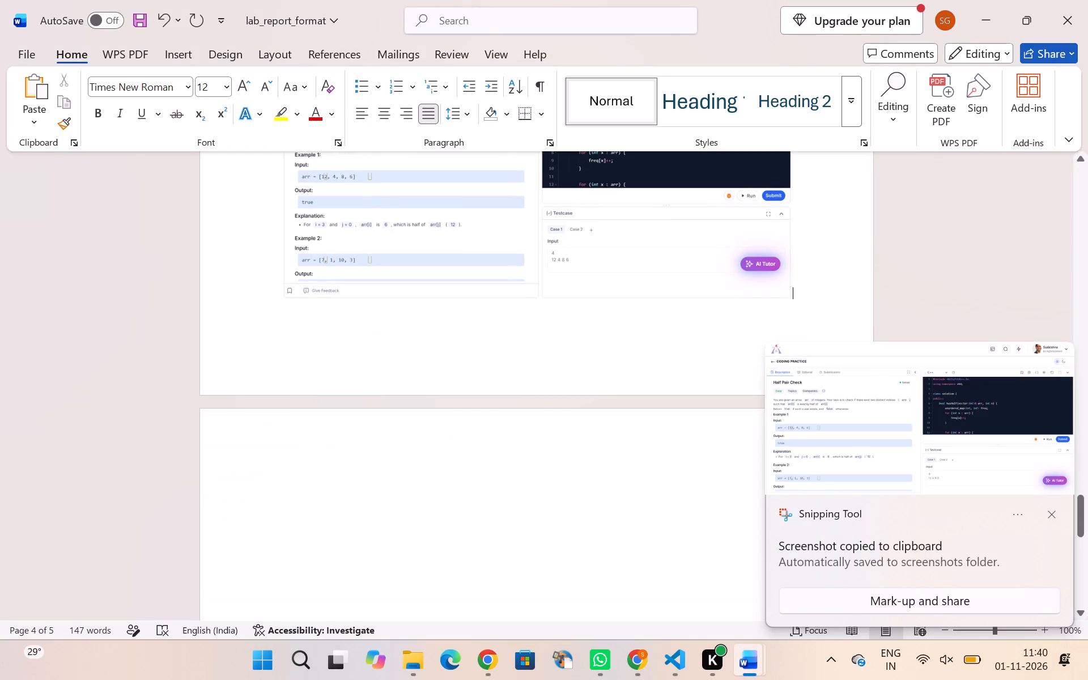
{"action": "key", "text": "Return"}
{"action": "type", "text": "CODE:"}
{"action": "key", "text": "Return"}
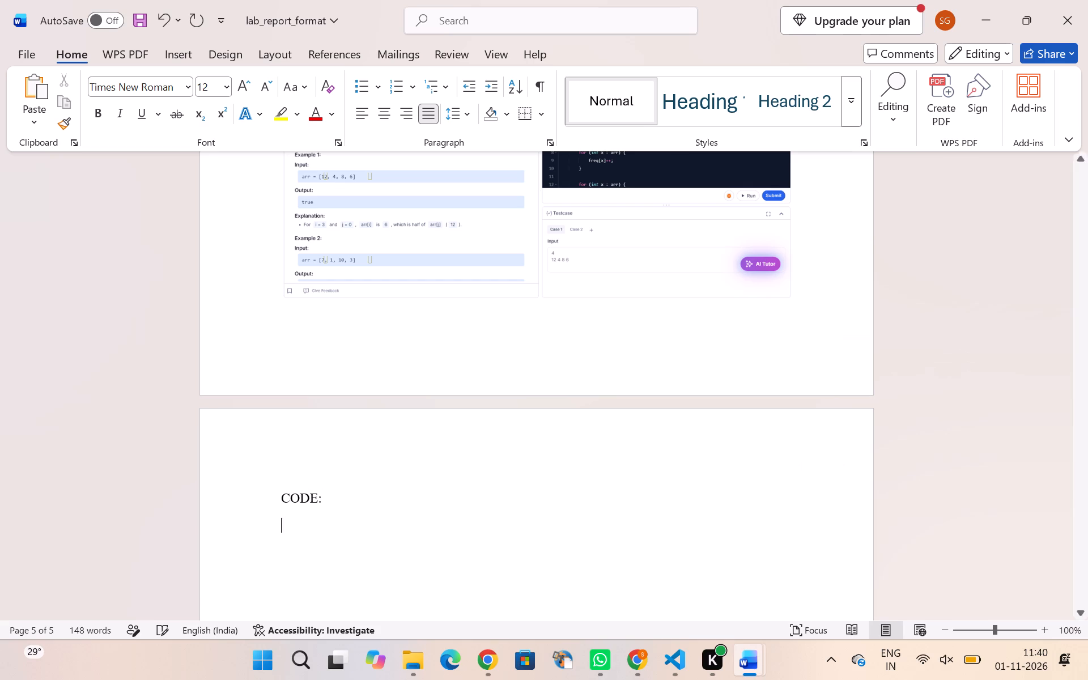
Switch to Chrome, copy the entire Half Pair Check solution code and paste it below its "CODE:" line in the Word report.
{"action": "left_click", "coordinate": [633, 664]}
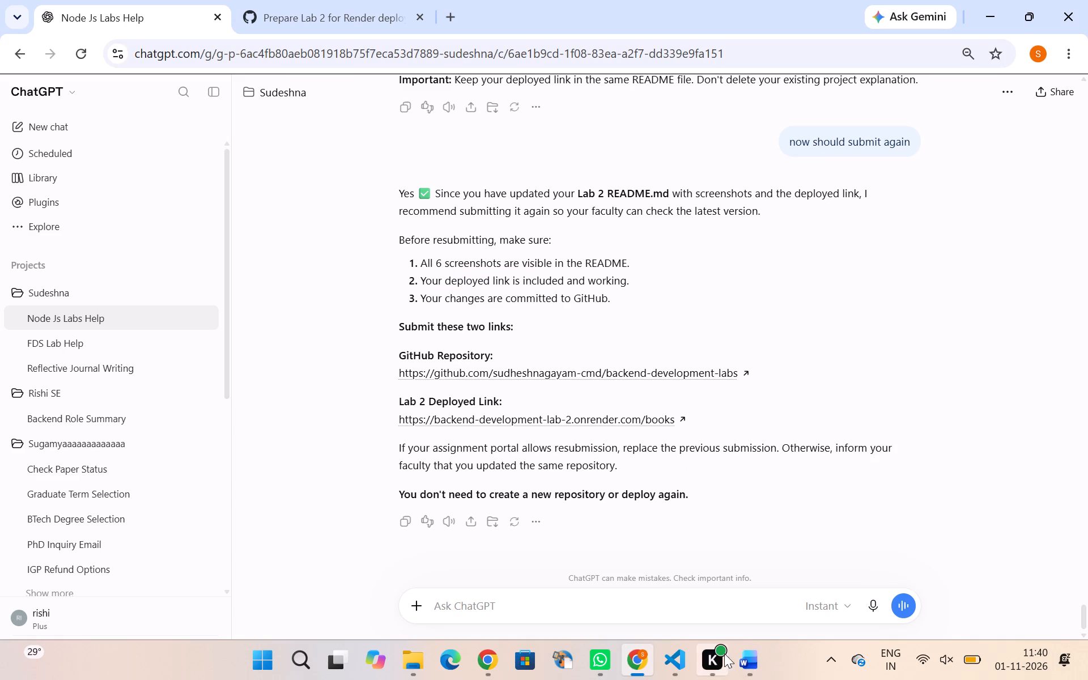
{"action": "left_click", "coordinate": [498, 650]}
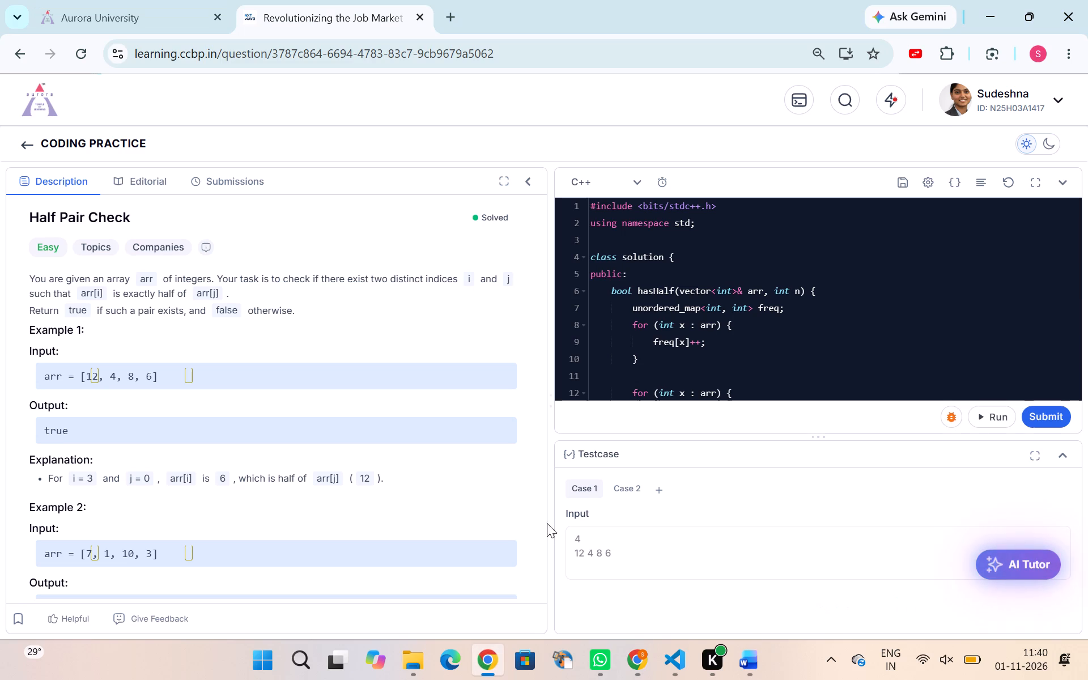
{"action": "scroll", "coordinate": [683, 330], "scroll_direction": "down", "scroll_amount": 9}
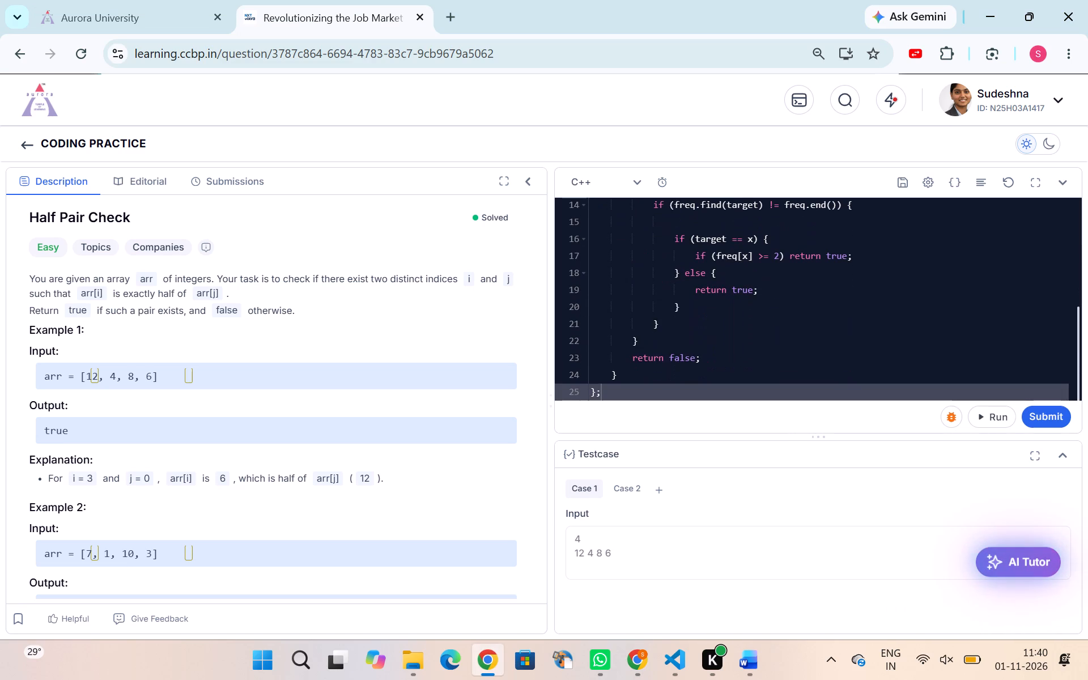
{"action": "left_click_drag", "start_coordinate": [644, 388], "coordinate": [605, 101]}
{"action": "key", "text": "ctrl+c"}
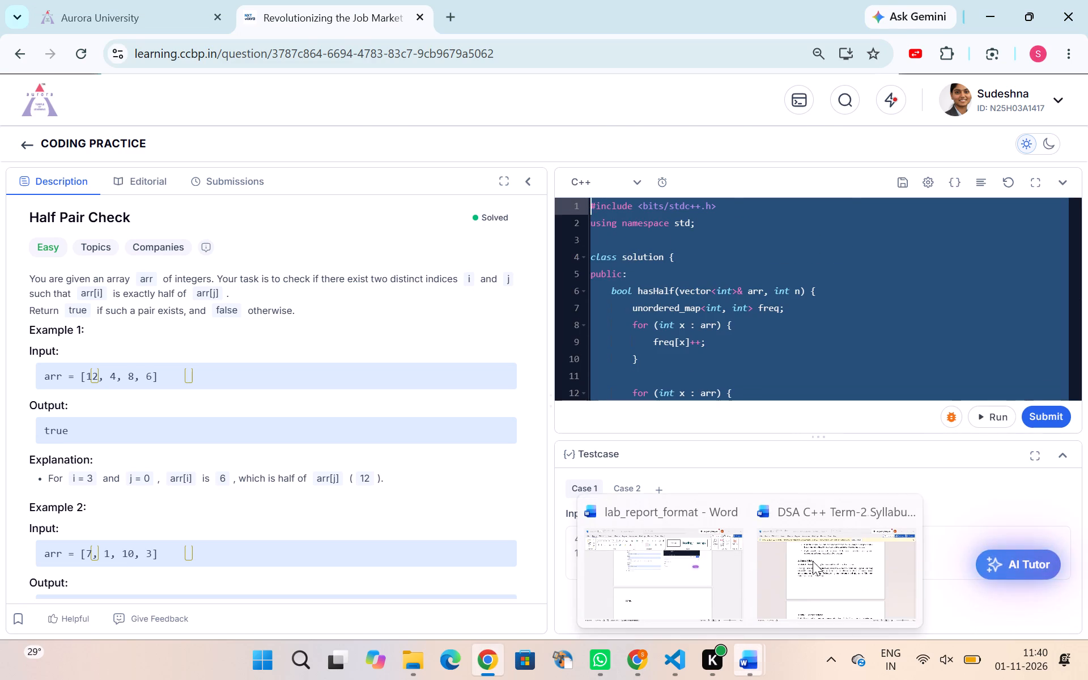
{"action": "left_click", "coordinate": [706, 567]}
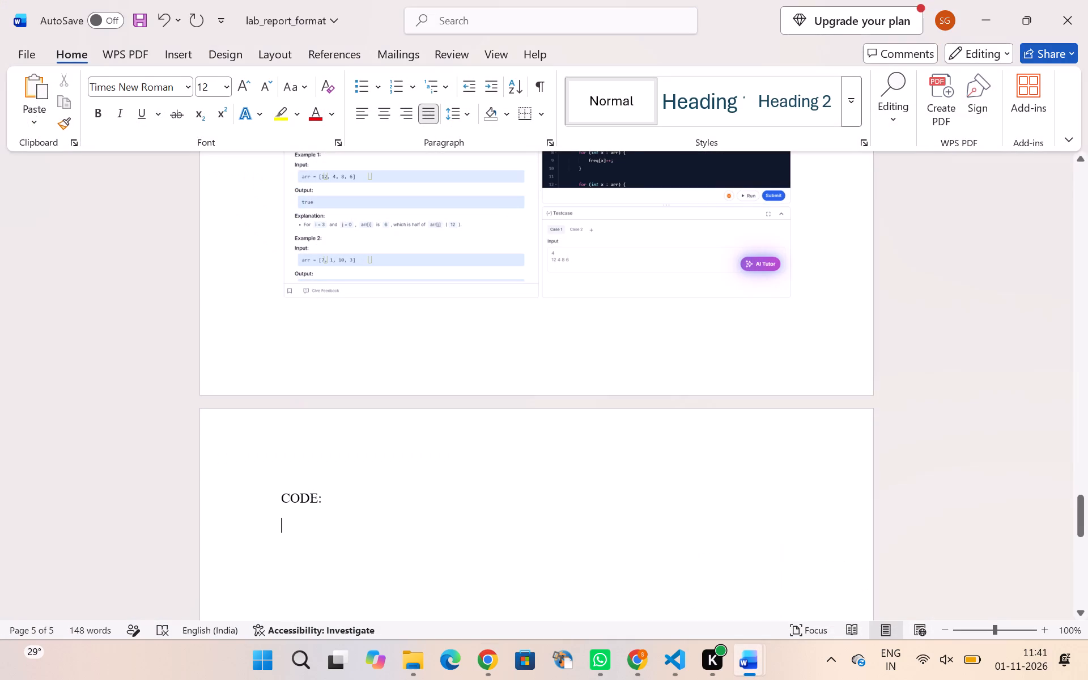
{"action": "key", "text": "ctrl+v"}
Add an "OUTPUT:" line after the Half Pair Check code, separated by a blank line and followed by a new line.
{"action": "scroll", "coordinate": [706, 567], "scroll_direction": "down", "scroll_amount": 1}
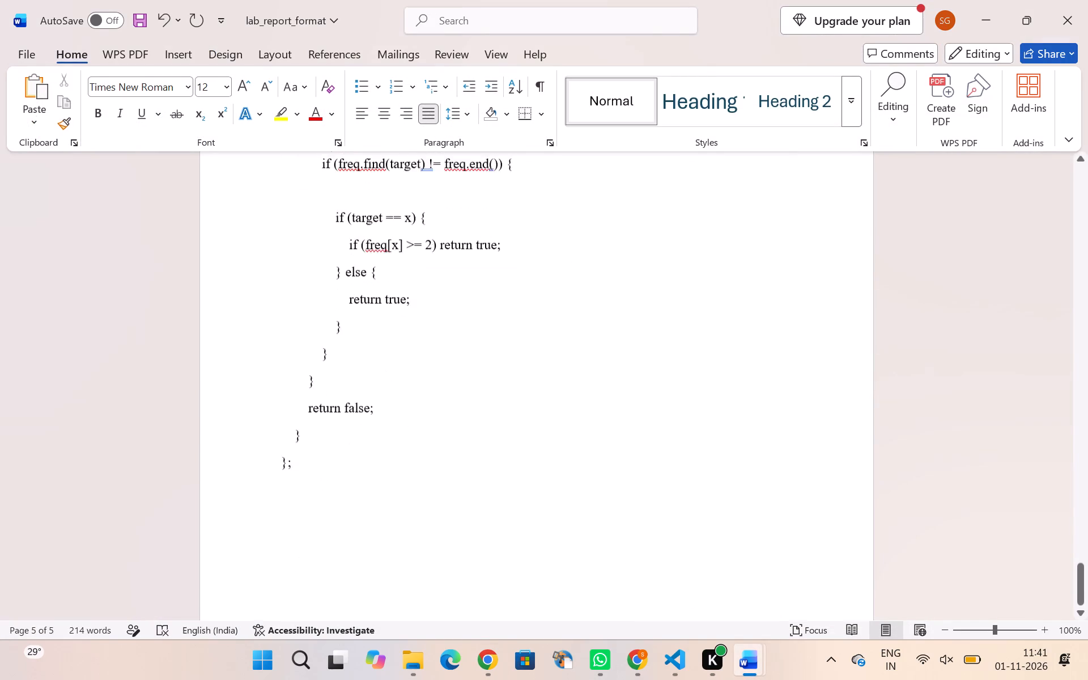
{"action": "scroll", "coordinate": [706, 567], "scroll_direction": "down", "scroll_amount": 1}
{"action": "key", "text": "Return"}
{"action": "key", "text": "Return"}
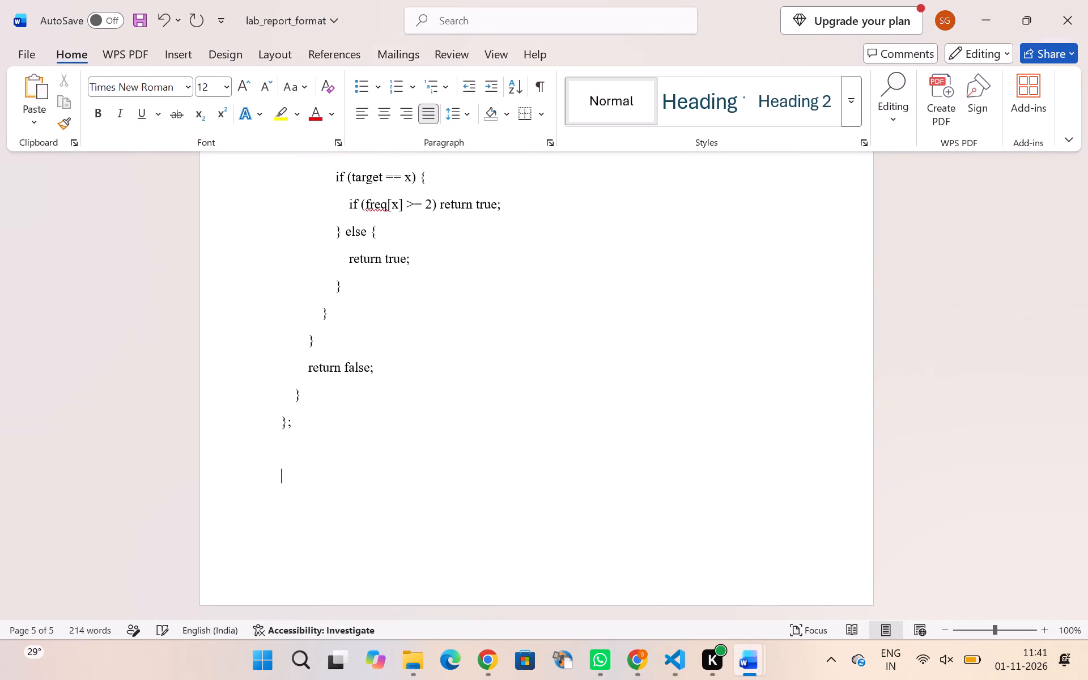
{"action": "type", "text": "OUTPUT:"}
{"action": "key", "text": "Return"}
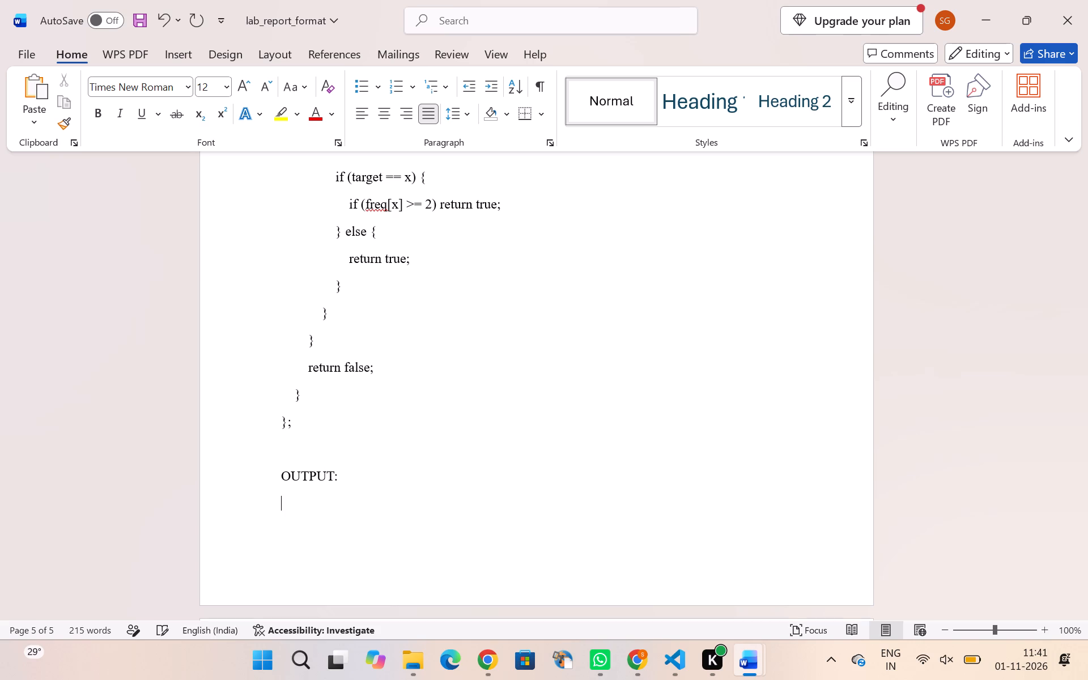
Switch to Chrome, run the Half Pair Check solution against its test cases and enlarge the Testcase pane.
{"action": "left_click", "coordinate": [628, 661]}
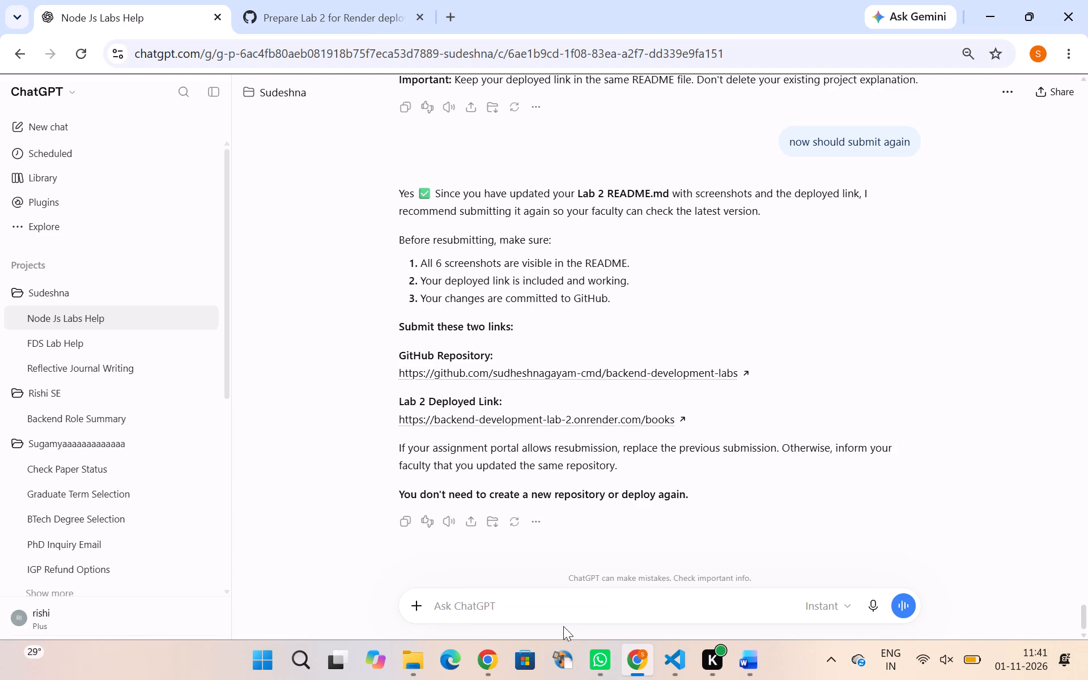
{"action": "left_click", "coordinate": [492, 655]}
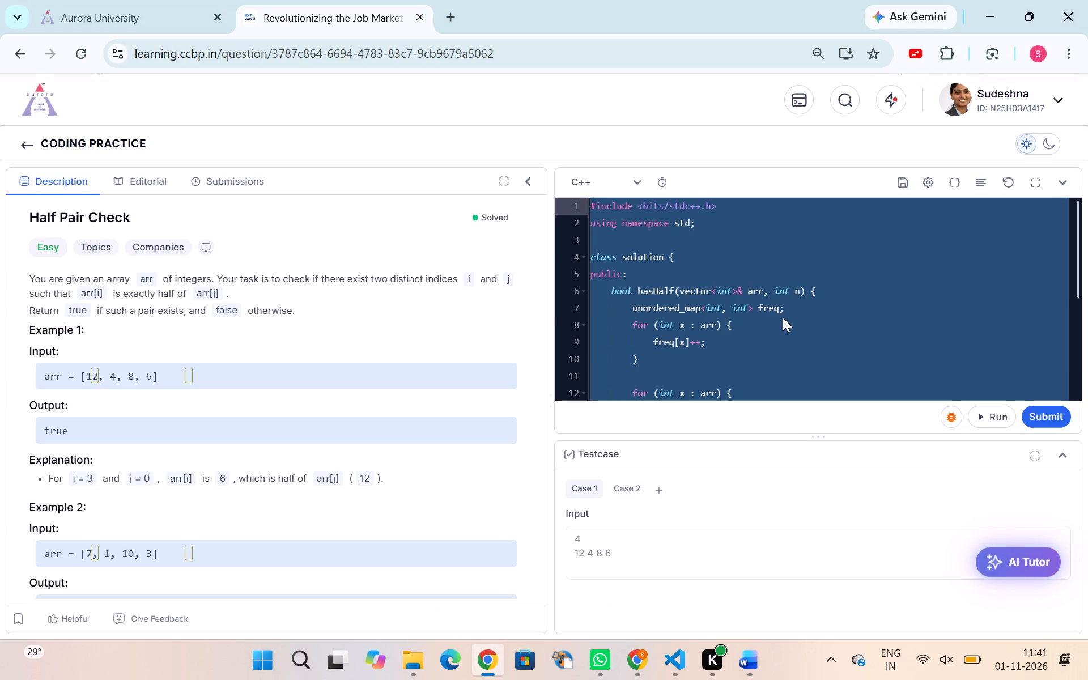
{"action": "left_click", "coordinate": [782, 316]}
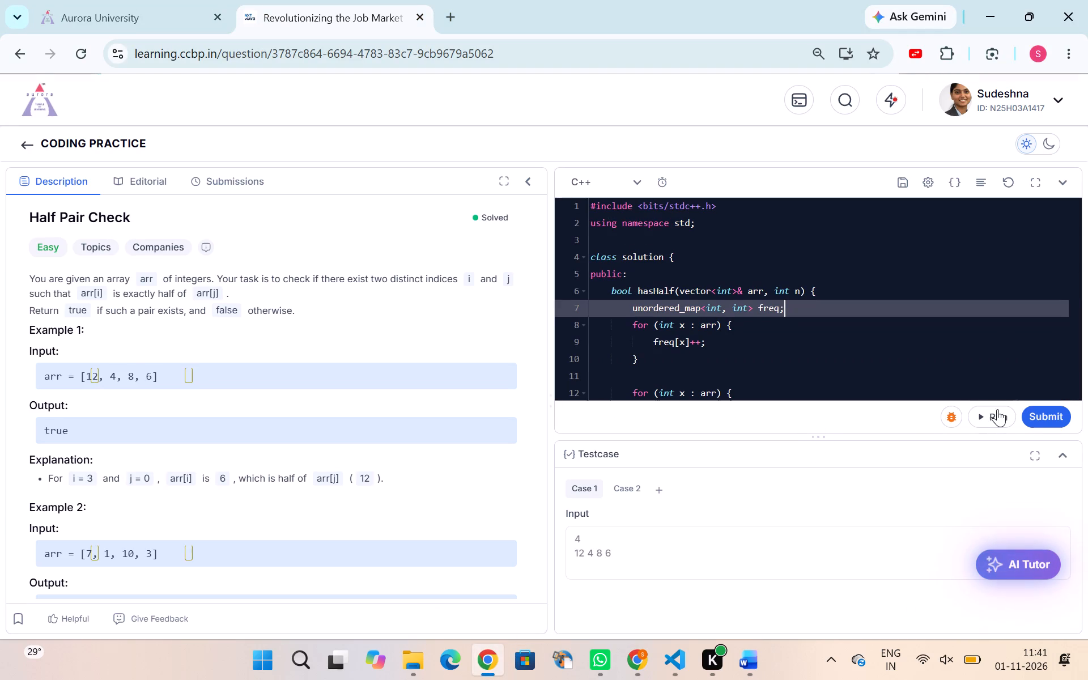
{"action": "left_click", "coordinate": [988, 413]}
{"action": "left_click_drag", "start_coordinate": [849, 445], "coordinate": [830, 303]}
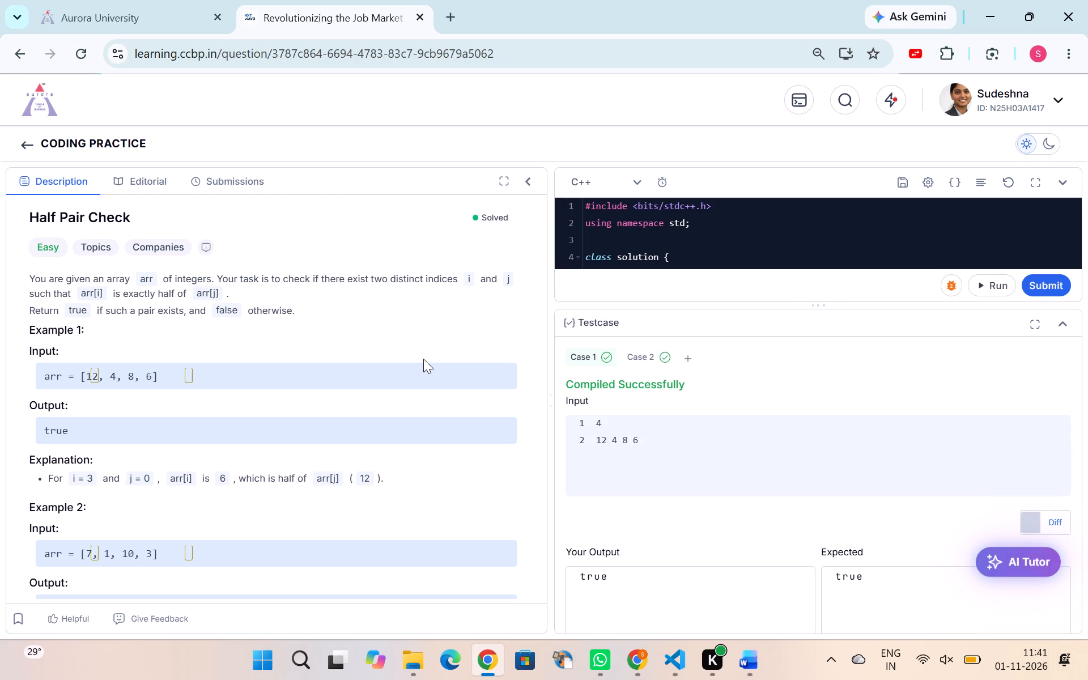
Capture the Half Pair Check Testcase results as a screenshot and paste it below "OUTPUT:" in the Word report, followed by a blank line.
{"action": "key", "text": "shift+super+s"}
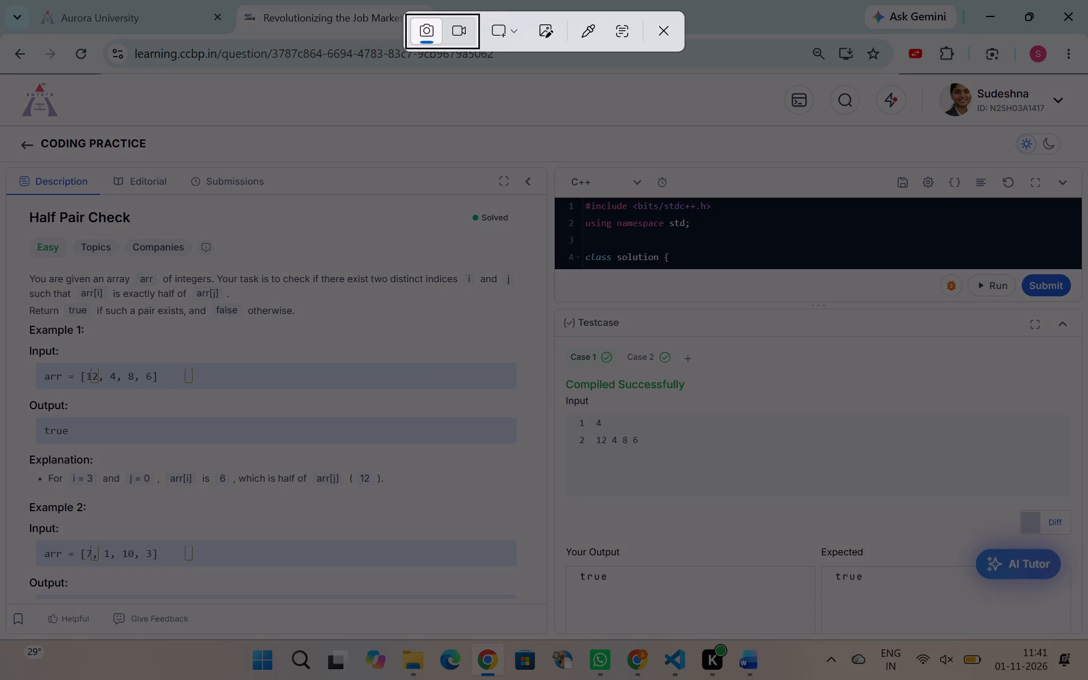
{"action": "left_click_drag", "start_coordinate": [556, 308], "coordinate": [1087, 639]}
{"action": "left_click", "coordinate": [740, 657]}
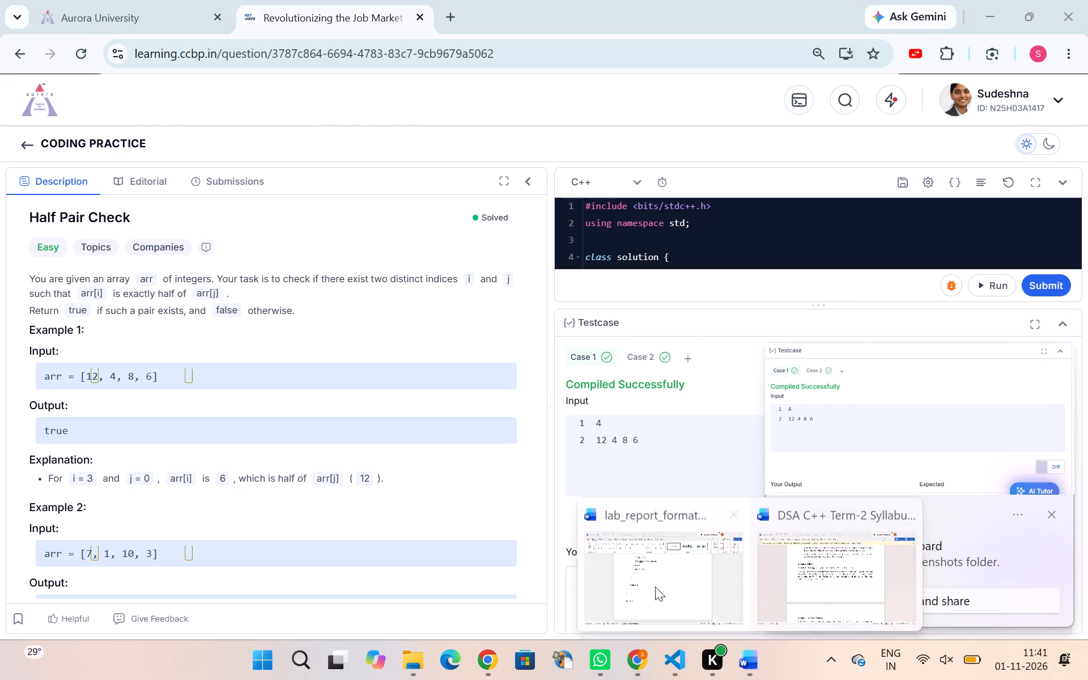
{"action": "left_click", "coordinate": [647, 572]}
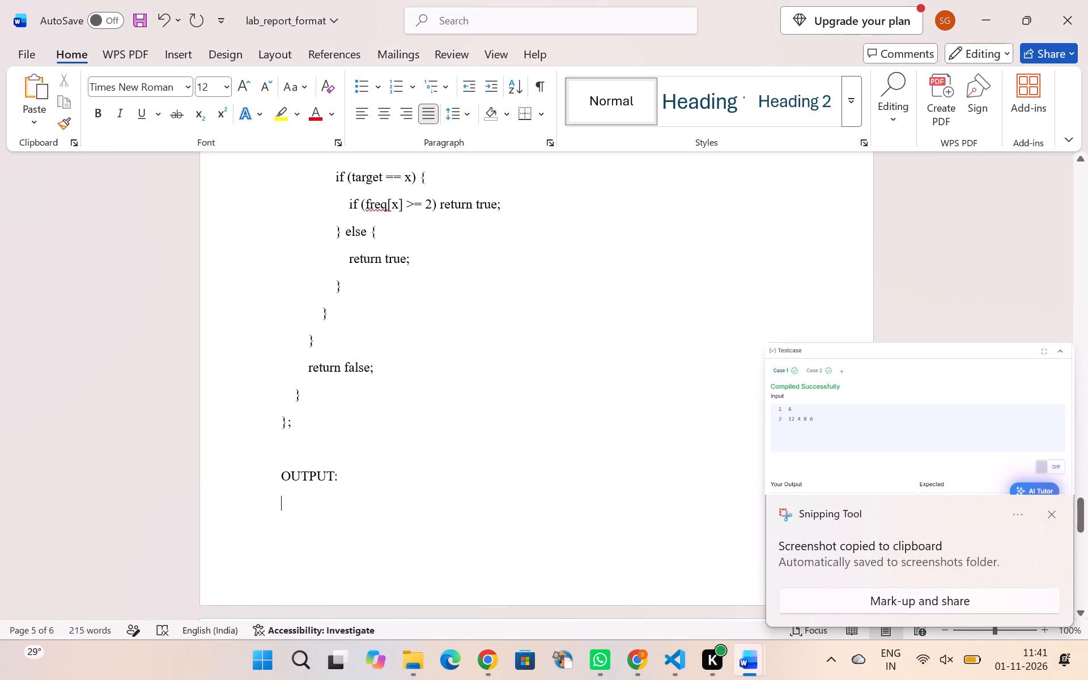
{"action": "key", "text": "ctrl+v"}
{"action": "key", "text": "Return"}
{"action": "key", "text": "Return"}
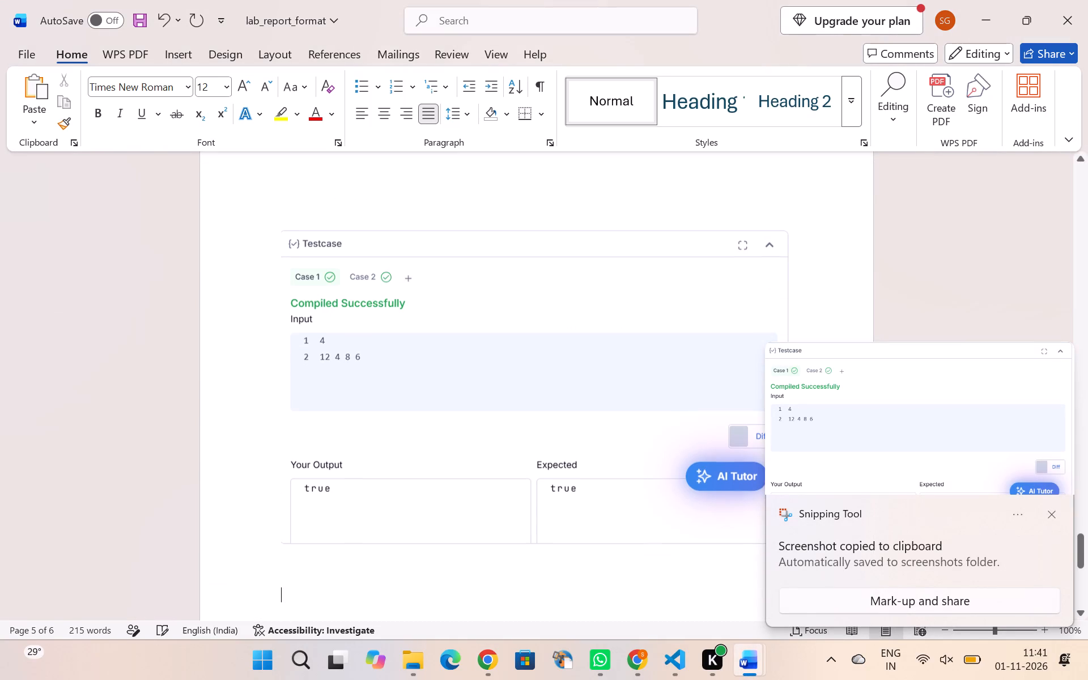
{"action": "scroll", "coordinate": [508, 507], "scroll_direction": "down", "scroll_amount": 2}
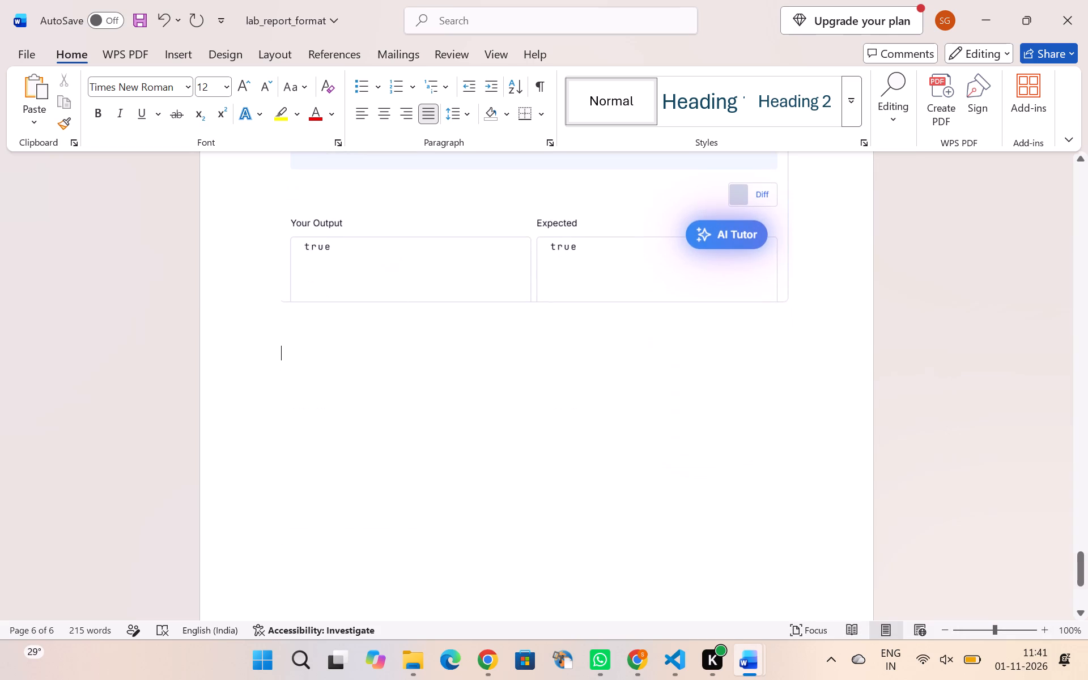
Switch to Chrome, return to the Coding Practice question list and open Pattern Word Matching with Bijection.
{"action": "left_click", "coordinate": [478, 647]}
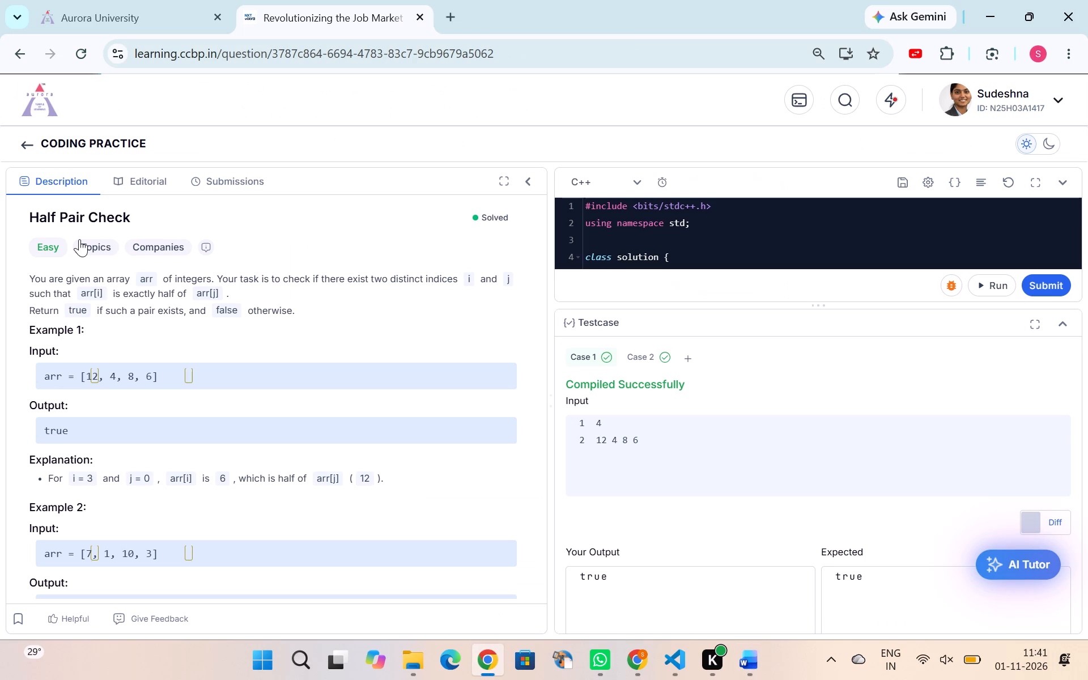
{"action": "left_click", "coordinate": [26, 141]}
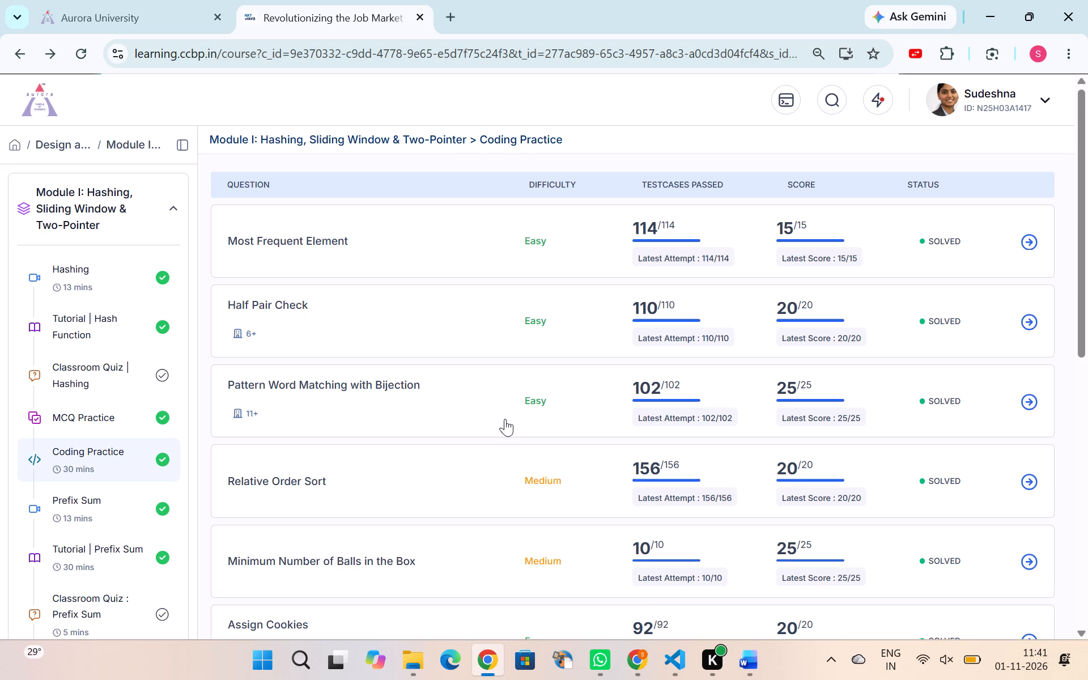
{"action": "scroll", "coordinate": [505, 419], "scroll_direction": "down", "scroll_amount": 1}
{"action": "left_click", "coordinate": [452, 333]}
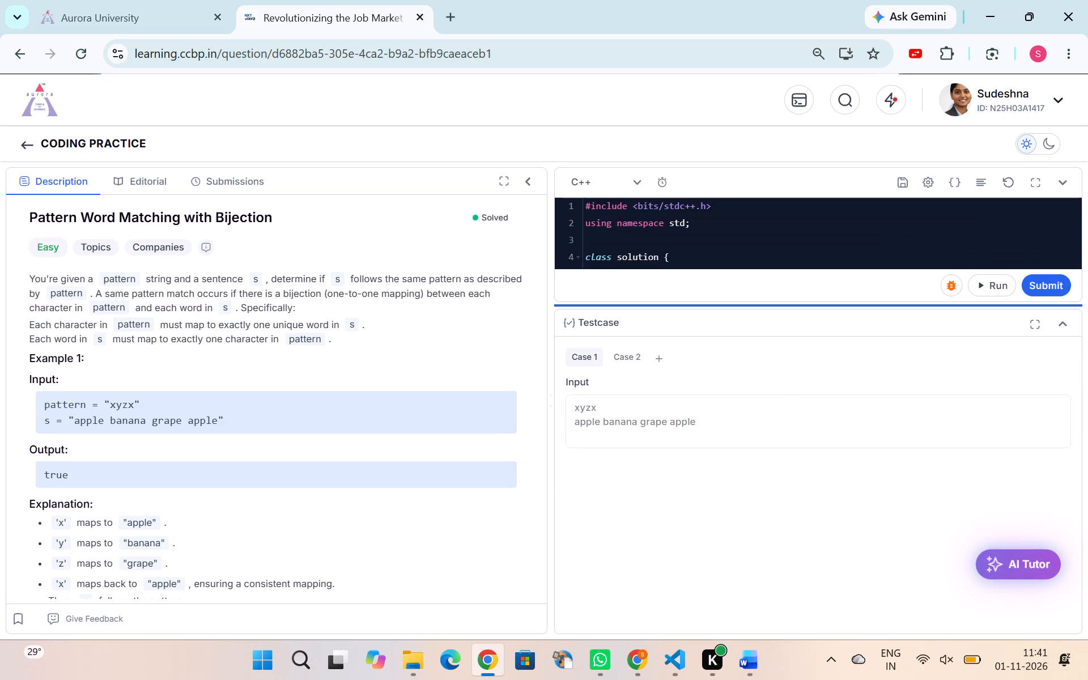
Enlarge the code editor pane, capture the Pattern Word Matching with Bijection page and paste the screenshot at the end of the Word report.
{"action": "left_click_drag", "start_coordinate": [806, 306], "coordinate": [801, 470]}
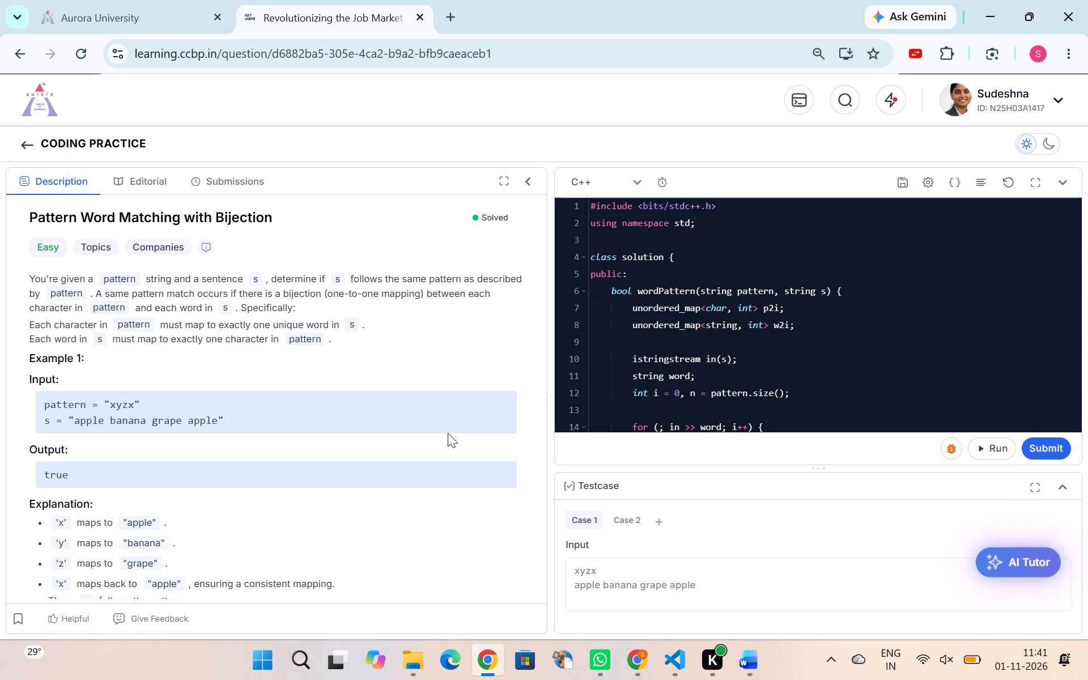
{"action": "key", "text": "shift+super+s"}
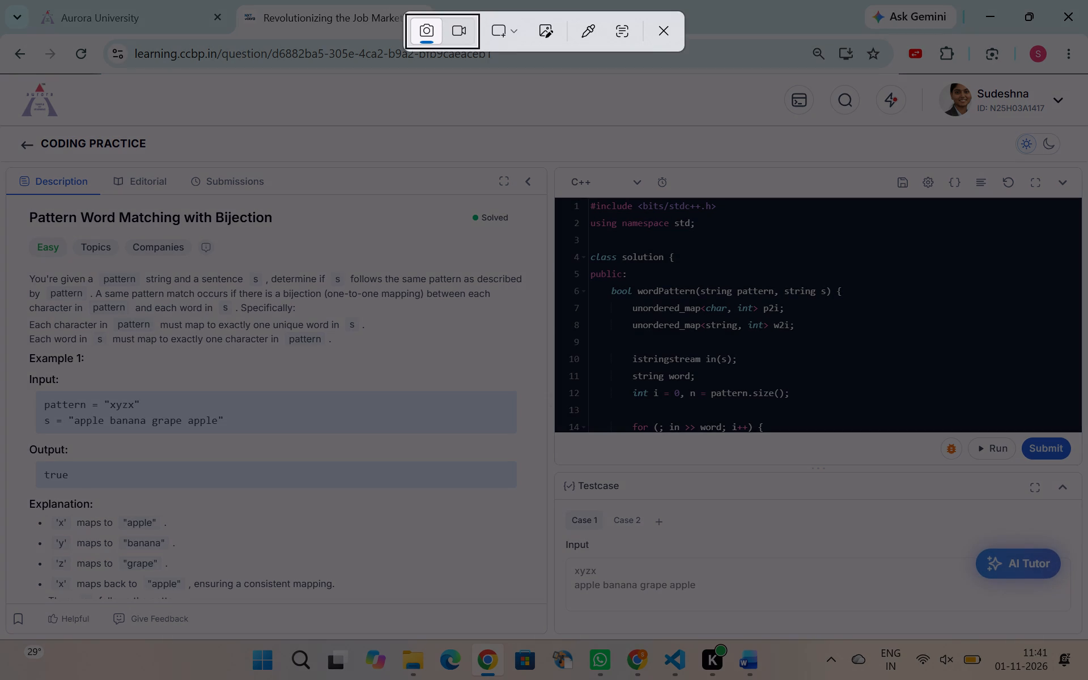
{"action": "left_click_drag", "start_coordinate": [0, 72], "coordinate": [1087, 643]}
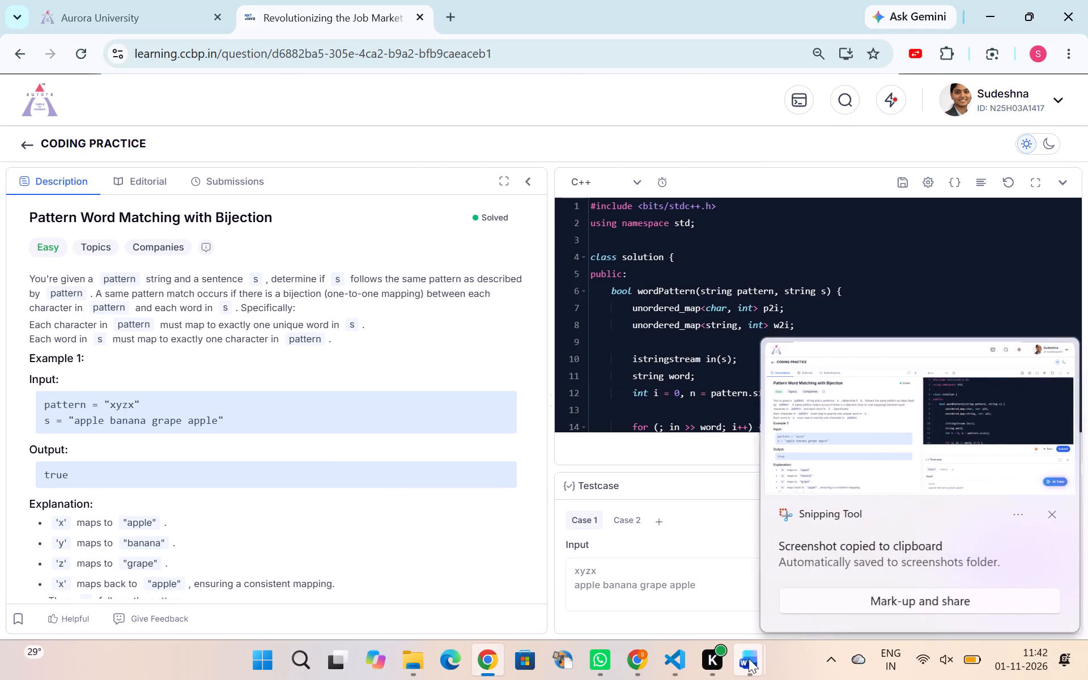
{"action": "left_click", "coordinate": [664, 574]}
{"action": "key", "text": "ctrl+v"}
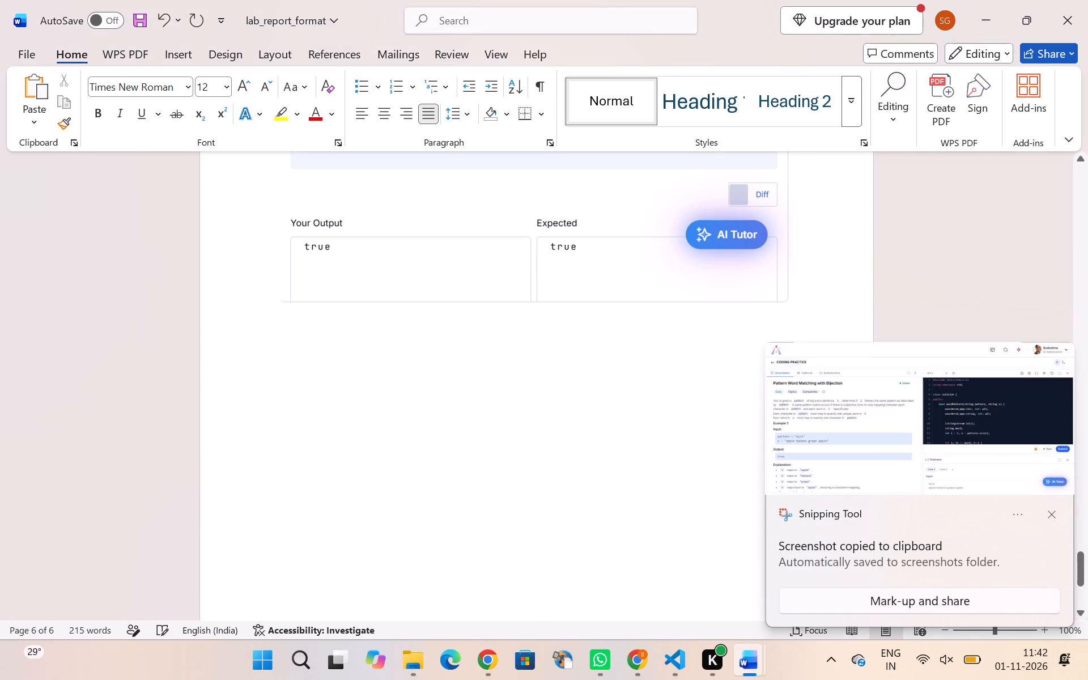
{"action": "scroll", "coordinate": [580, 533], "scroll_direction": "down", "scroll_amount": 2}
Add a "CODE:" line below the Pattern Word Matching with Bijection screenshot, separated by a blank line and followed by a new line.
{"action": "key", "text": "Return"}
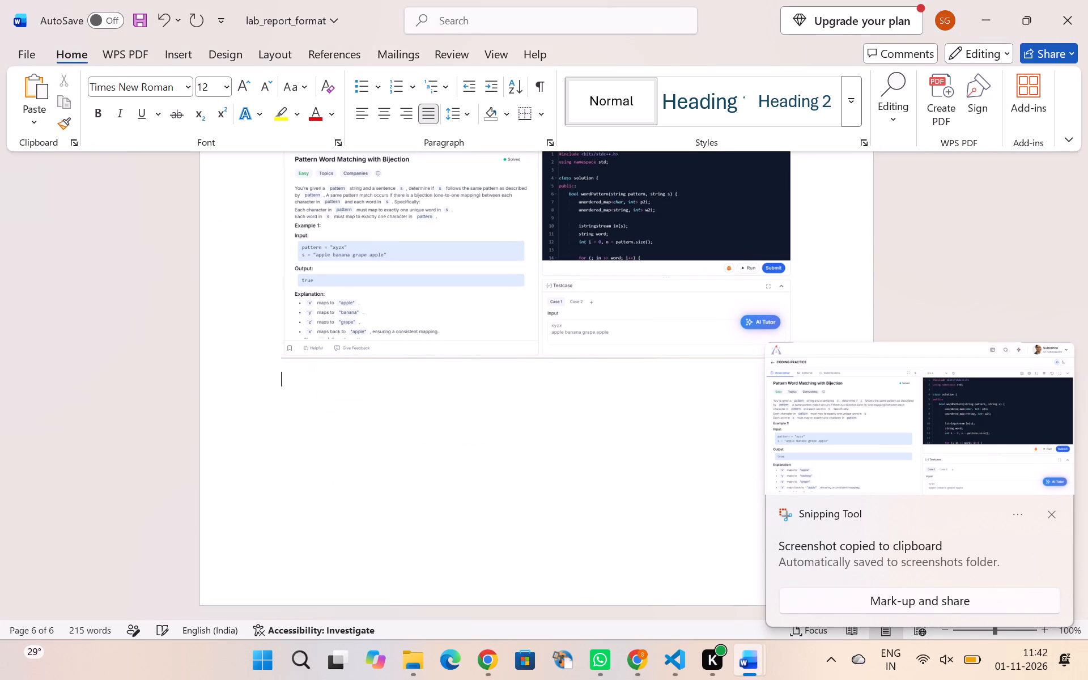
{"action": "key", "text": "Return"}
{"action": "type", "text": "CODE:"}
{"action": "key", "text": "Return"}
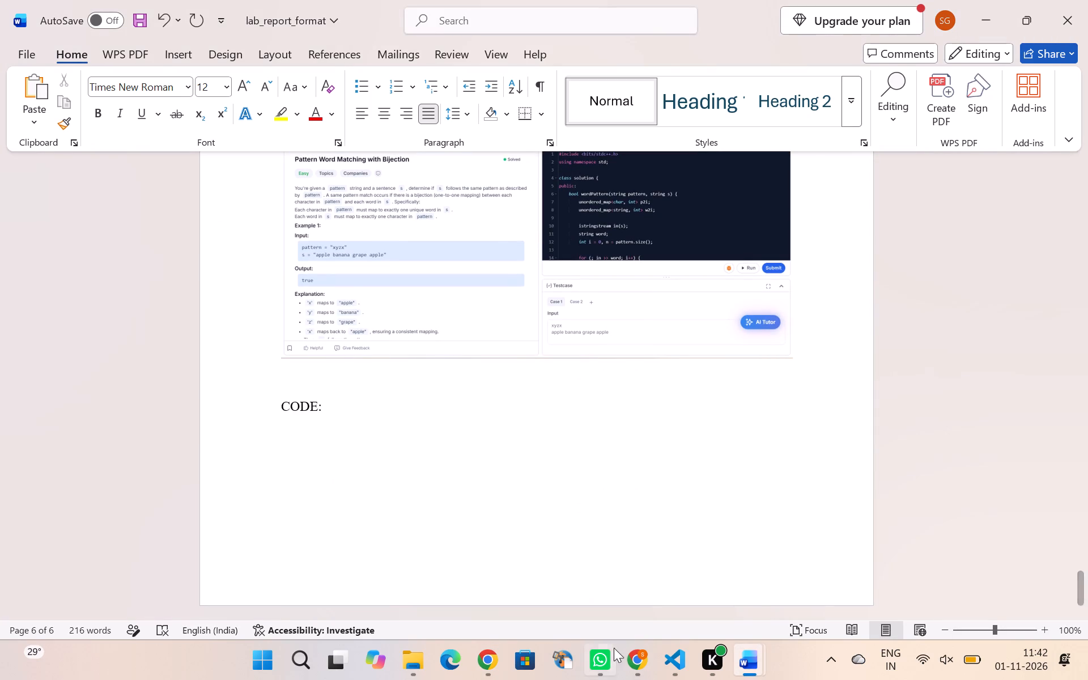
Switch to Chrome, copy the entire Pattern Word Matching with Bijection solution code and paste it below its "CODE:" line in the Word report.
{"action": "left_click", "coordinate": [631, 661]}
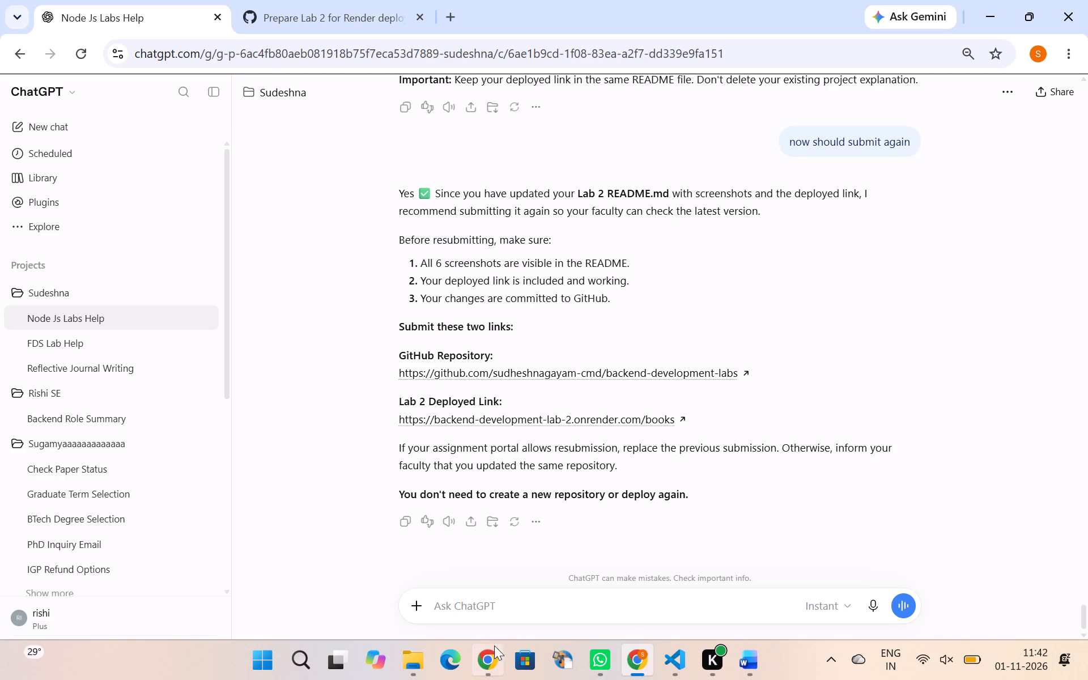
{"action": "left_click", "coordinate": [493, 653]}
{"action": "scroll", "coordinate": [731, 401], "scroll_direction": "down", "scroll_amount": 4}
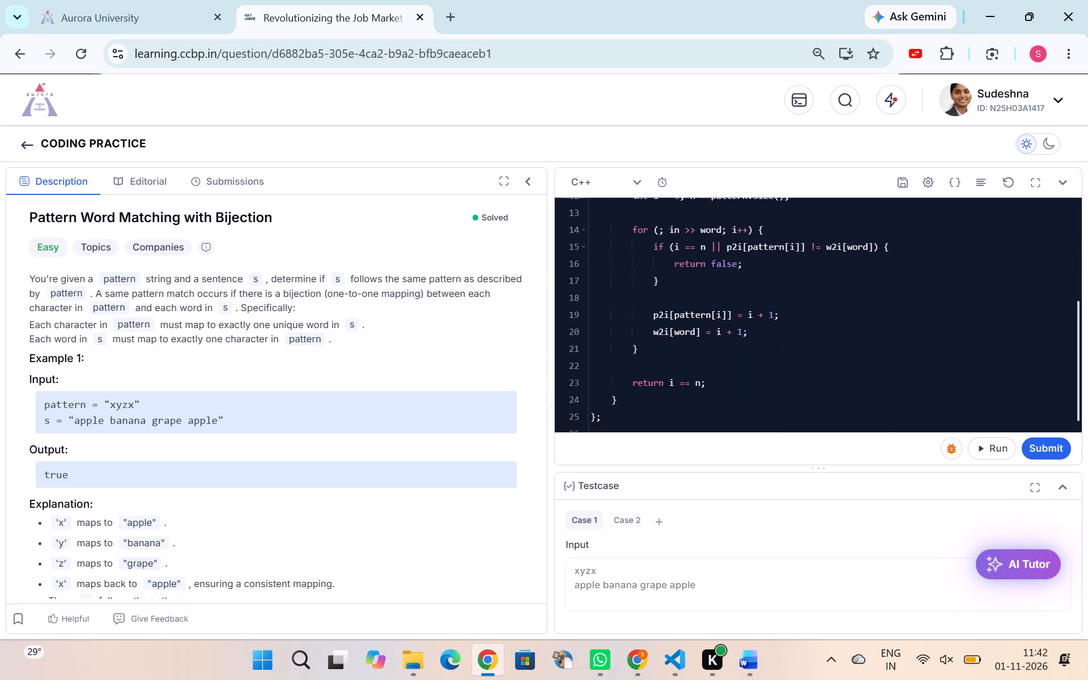
{"action": "scroll", "coordinate": [731, 401], "scroll_direction": "down", "scroll_amount": 3}
{"action": "left_click", "coordinate": [665, 384]}
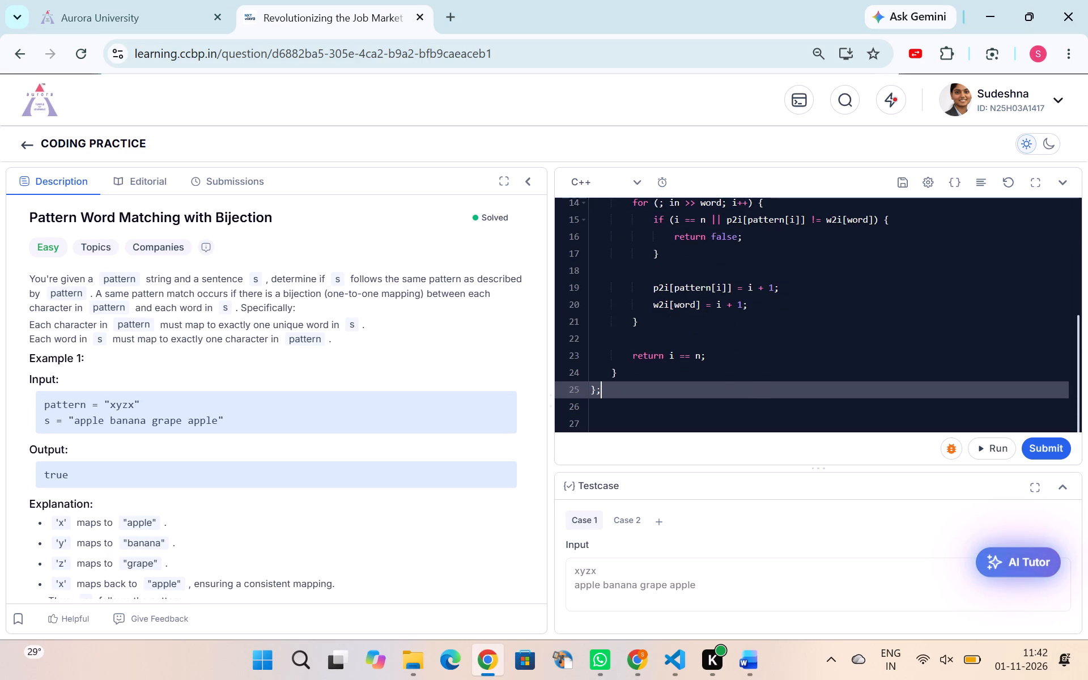
{"action": "key", "text": "ctrl+a"}
{"action": "key", "text": "ctrl+c"}
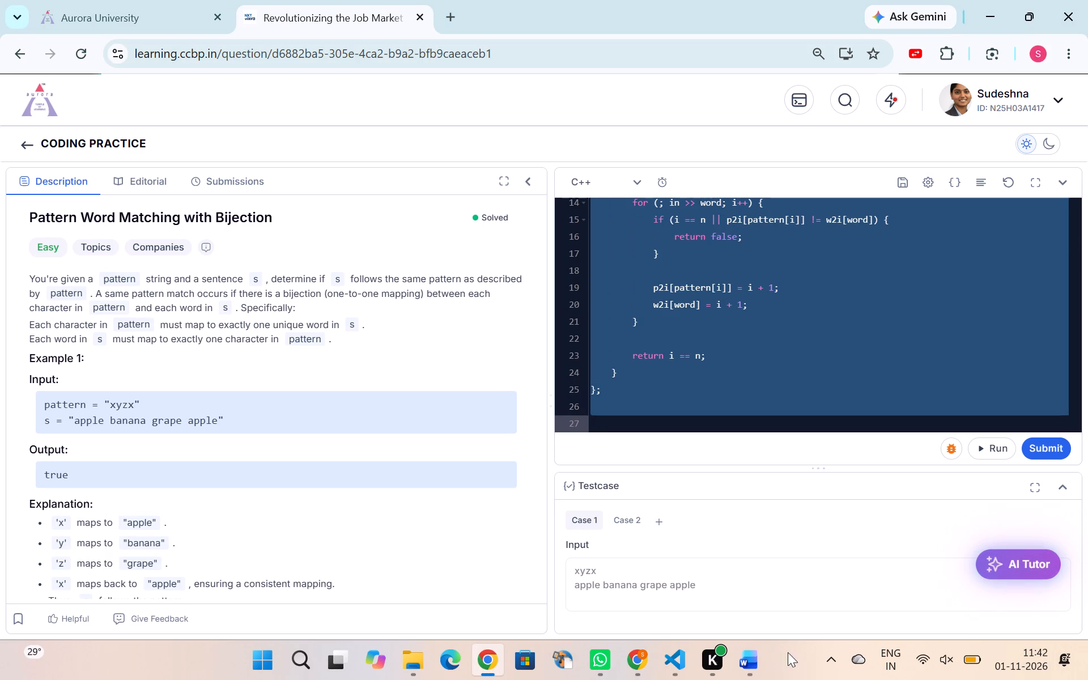
{"action": "left_click", "coordinate": [697, 611]}
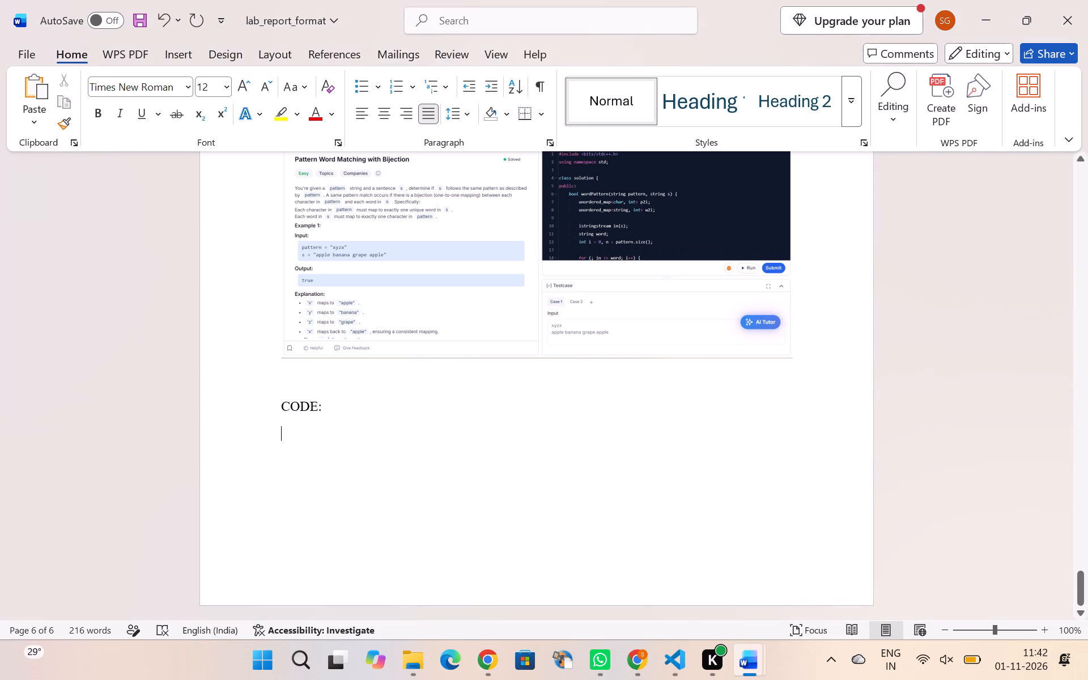
{"action": "key", "text": "ctrl+v"}
{"action": "scroll", "coordinate": [632, 522], "scroll_direction": "down", "scroll_amount": 1}
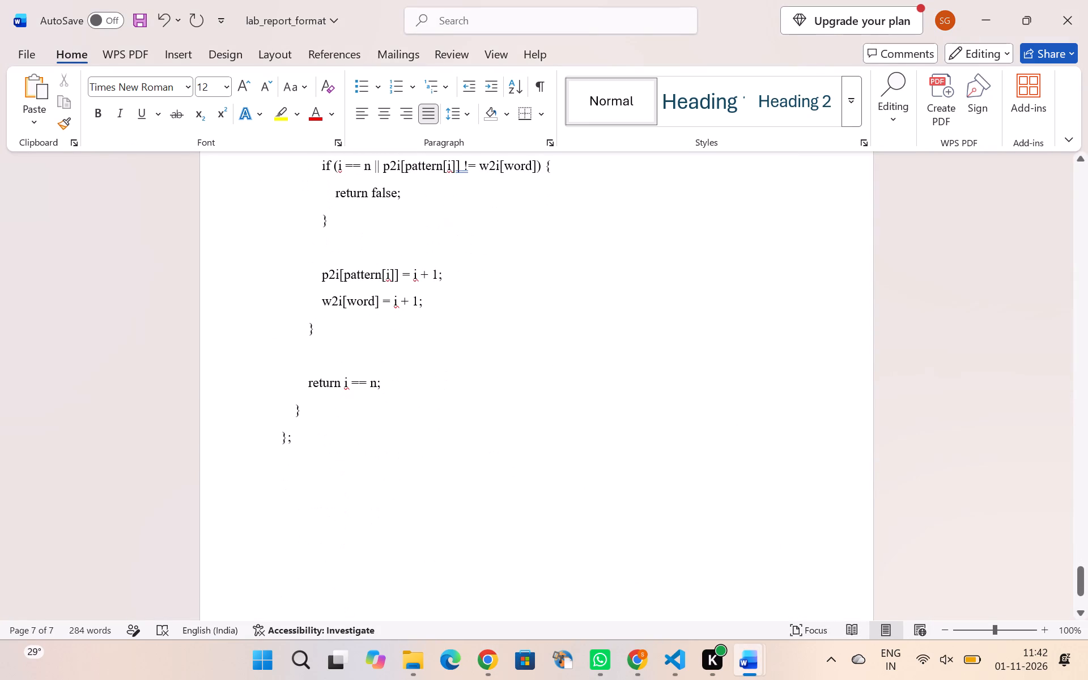
Switch to Chrome, run the Pattern Word Matching with Bijection solution and enlarge the Testcase pane.
{"action": "left_click", "coordinate": [490, 661]}
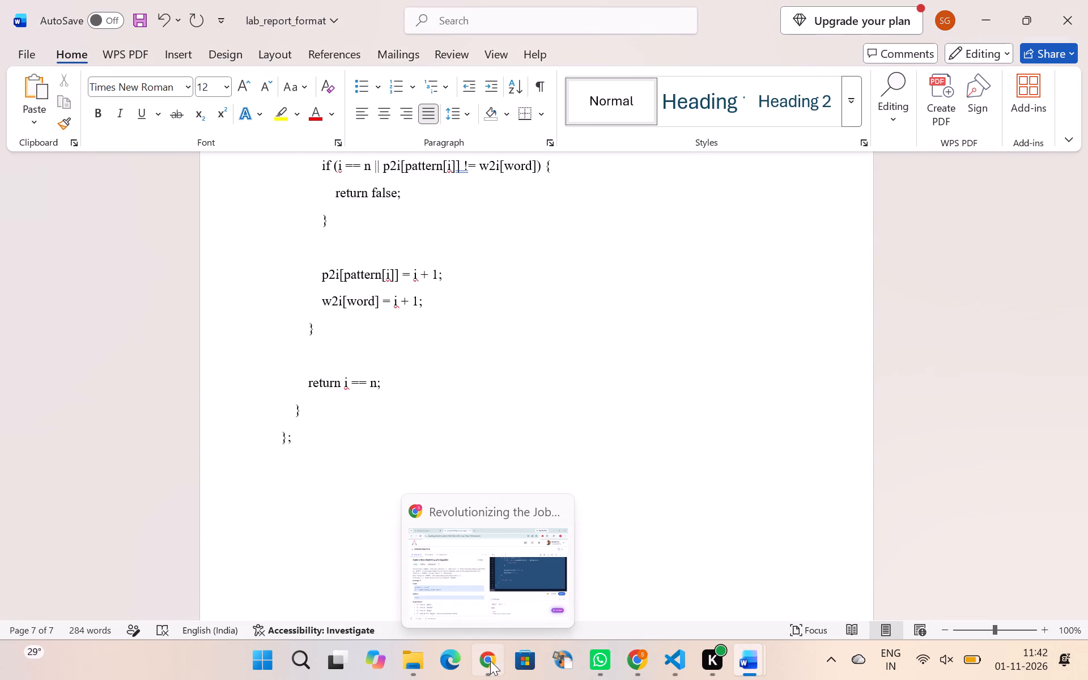
{"action": "left_click", "coordinate": [985, 447]}
{"action": "left_click", "coordinate": [857, 330]}
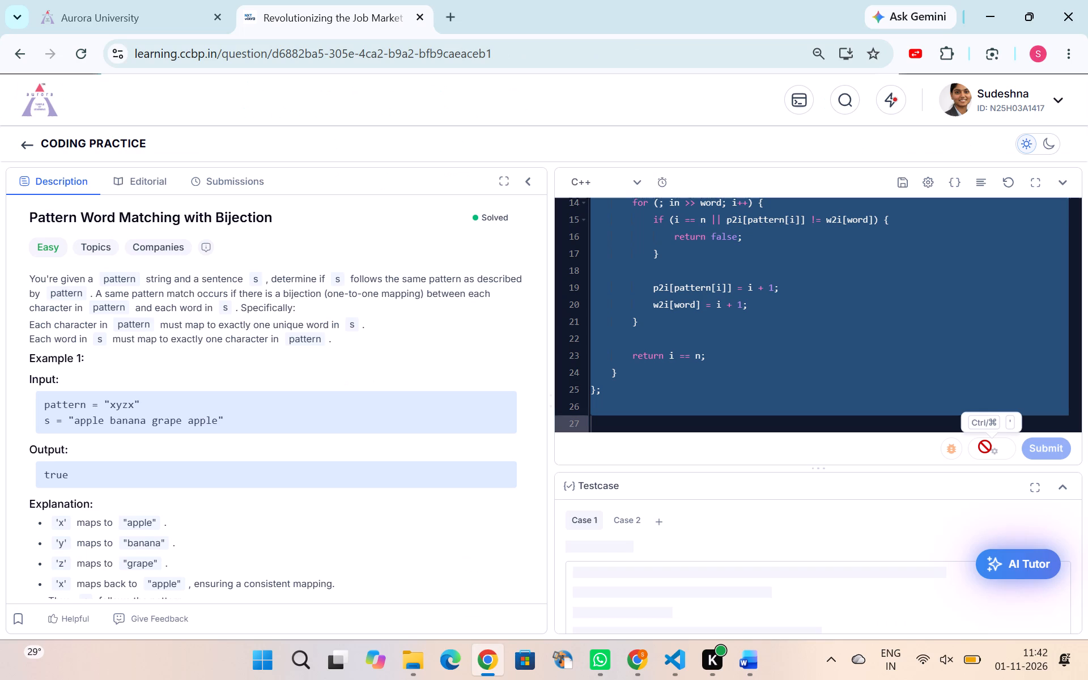
{"action": "left_click_drag", "start_coordinate": [818, 444], "coordinate": [824, 290]}
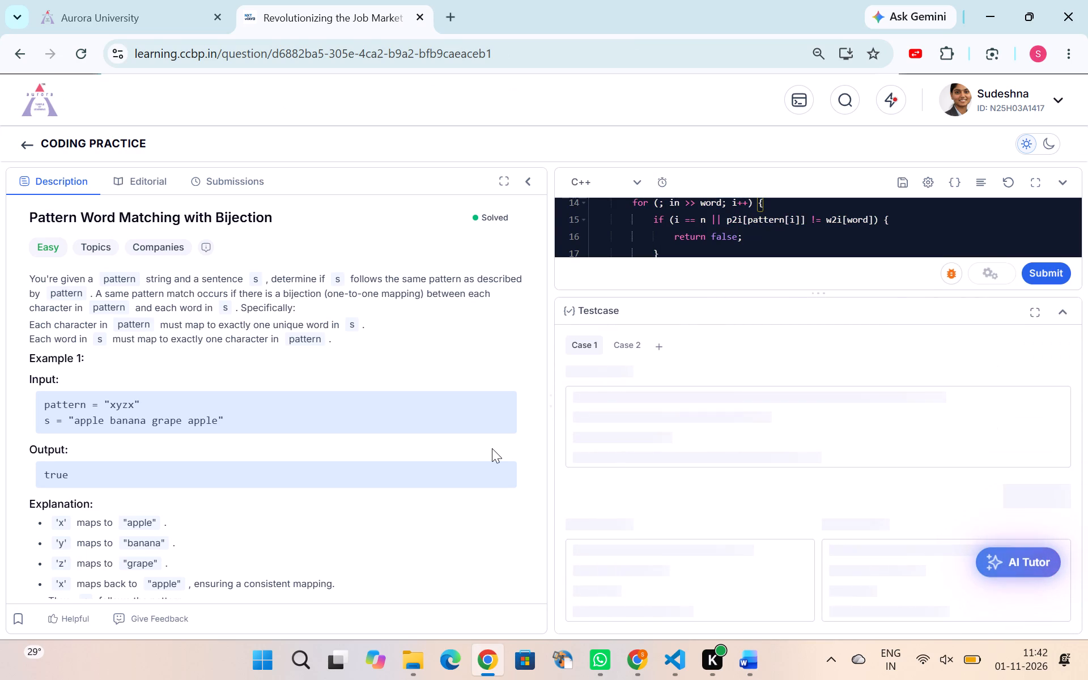
Capture the Pattern Word Matching with Bijection Testcase results and paste the screenshot below its code in the Word report, followed by a blank line.
{"action": "key", "text": "shift+super+s"}
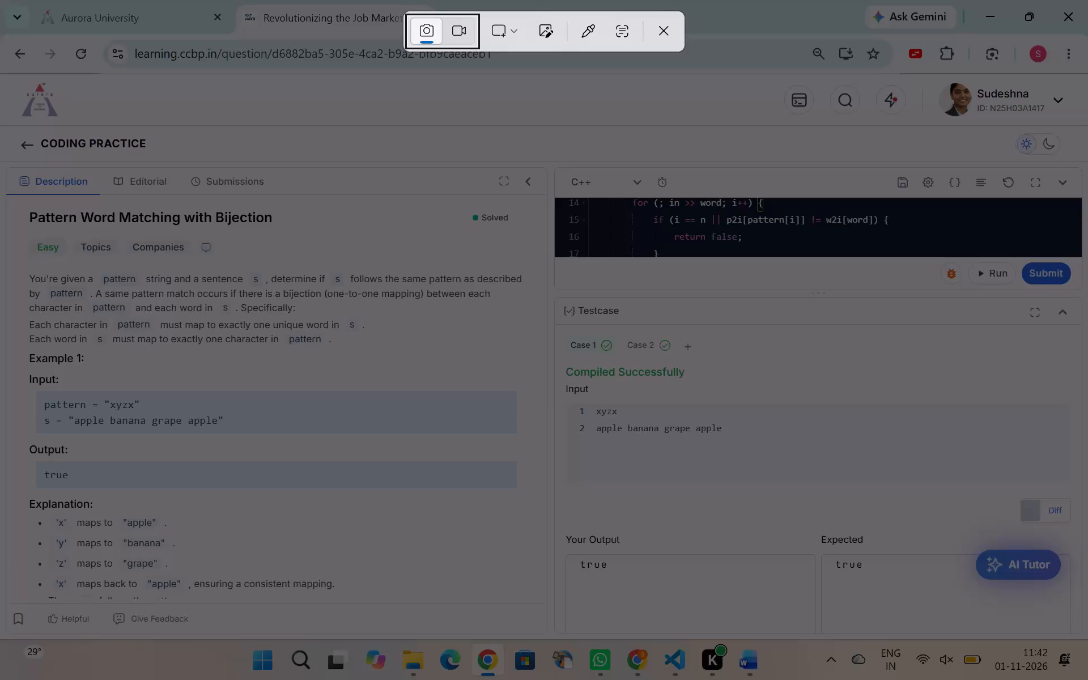
{"action": "left_click_drag", "start_coordinate": [552, 296], "coordinate": [1068, 632]}
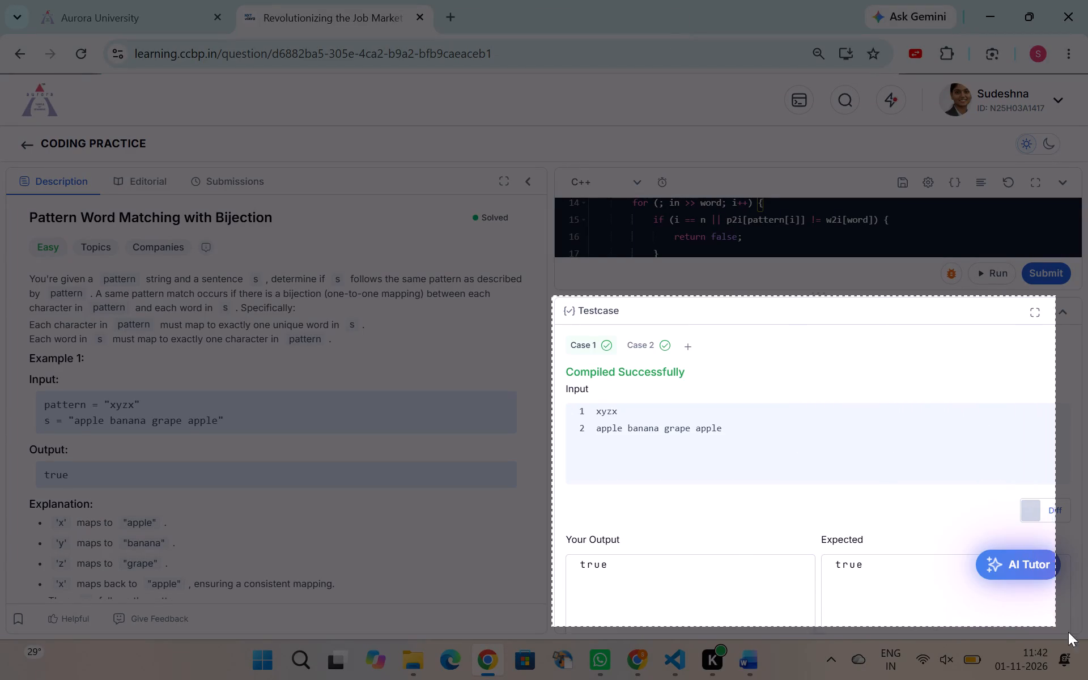
{"action": "left_click_drag", "start_coordinate": [1068, 632], "coordinate": [1087, 637]}
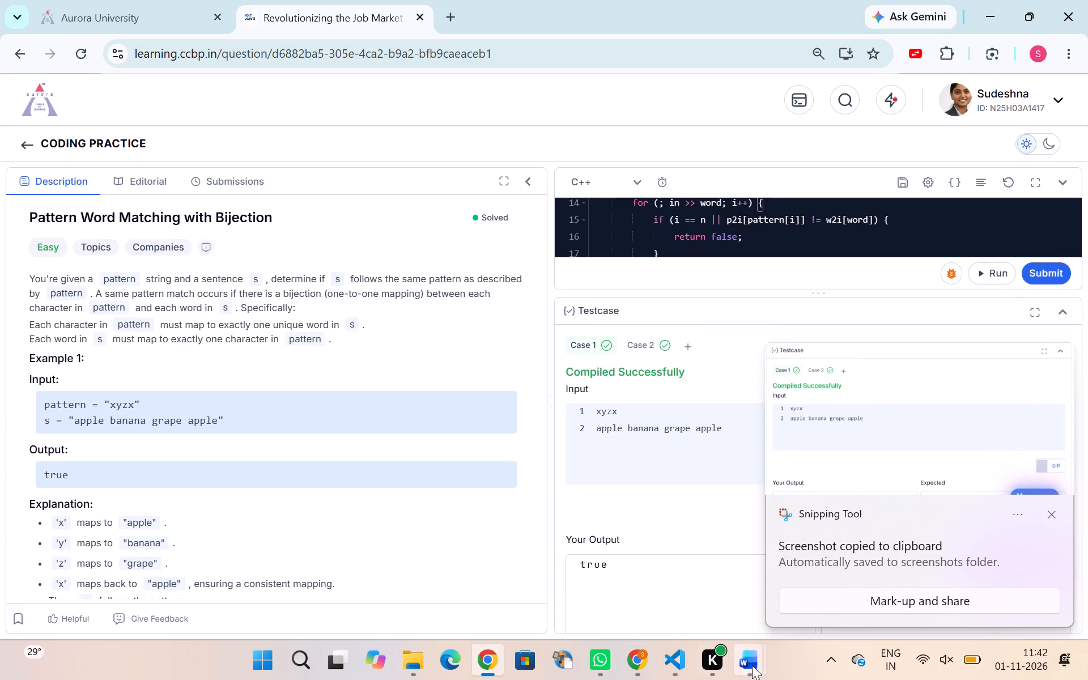
{"action": "left_click", "coordinate": [675, 596]}
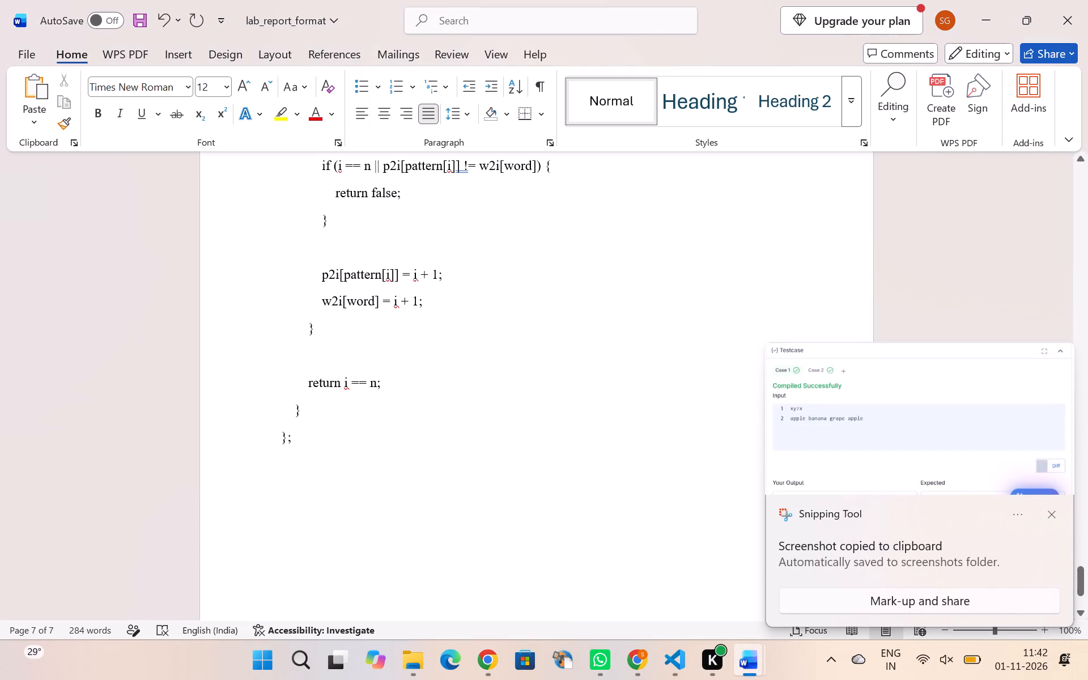
{"action": "key", "text": "ctrl+v"}
{"action": "scroll", "coordinate": [620, 558], "scroll_direction": "down", "scroll_amount": 3}
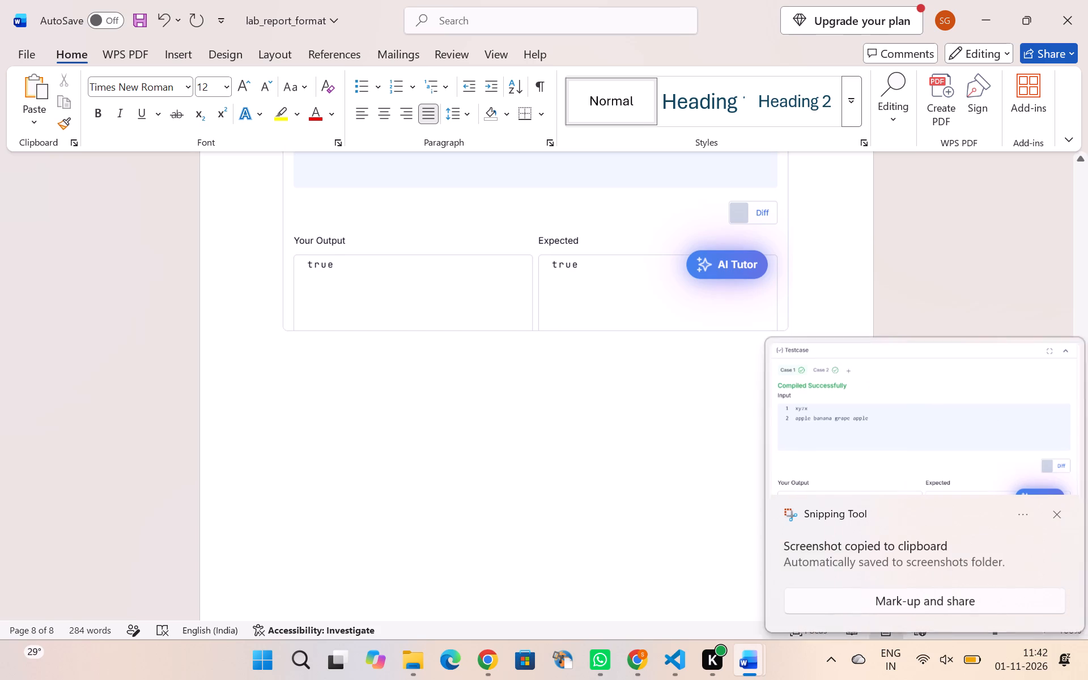
{"action": "key", "text": "Return"}
{"action": "key", "text": "Return"}
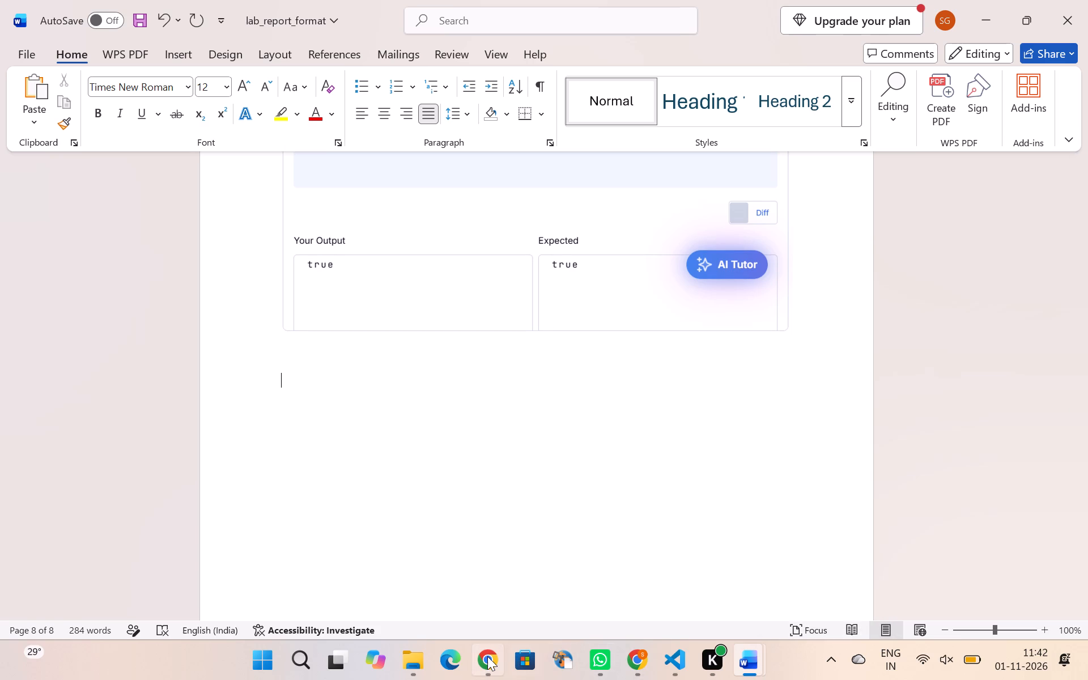
Switch to Chrome, return to the Coding Practice question list, open Relative Order Sort and enlarge its code editor pane.
{"action": "left_click", "coordinate": [487, 656]}
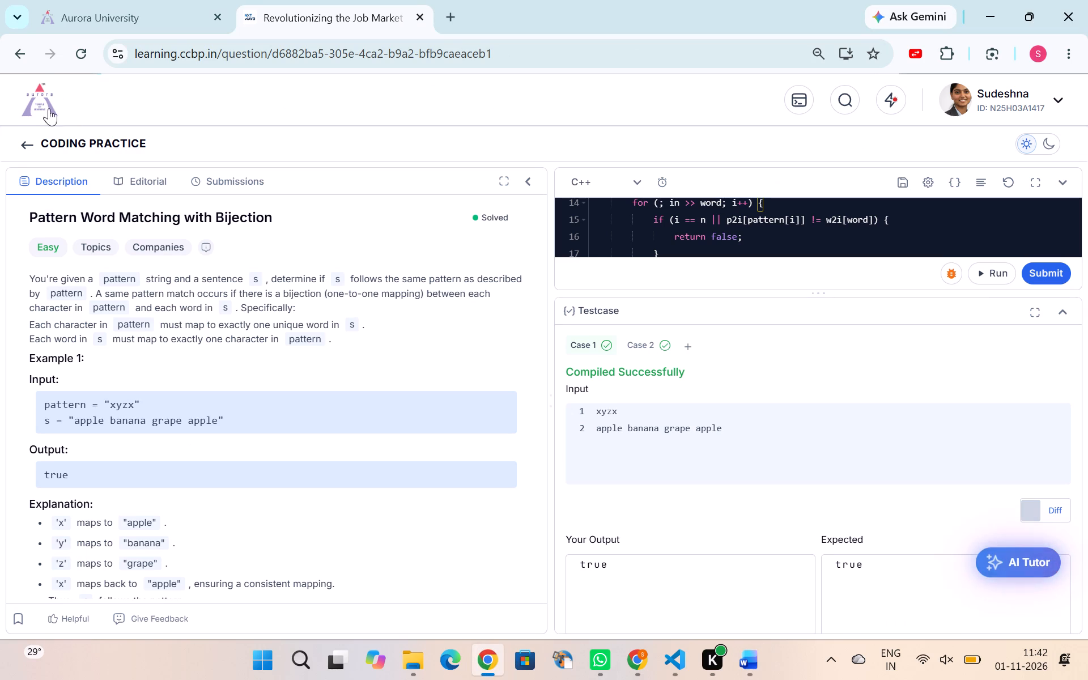
{"action": "left_click", "coordinate": [25, 136]}
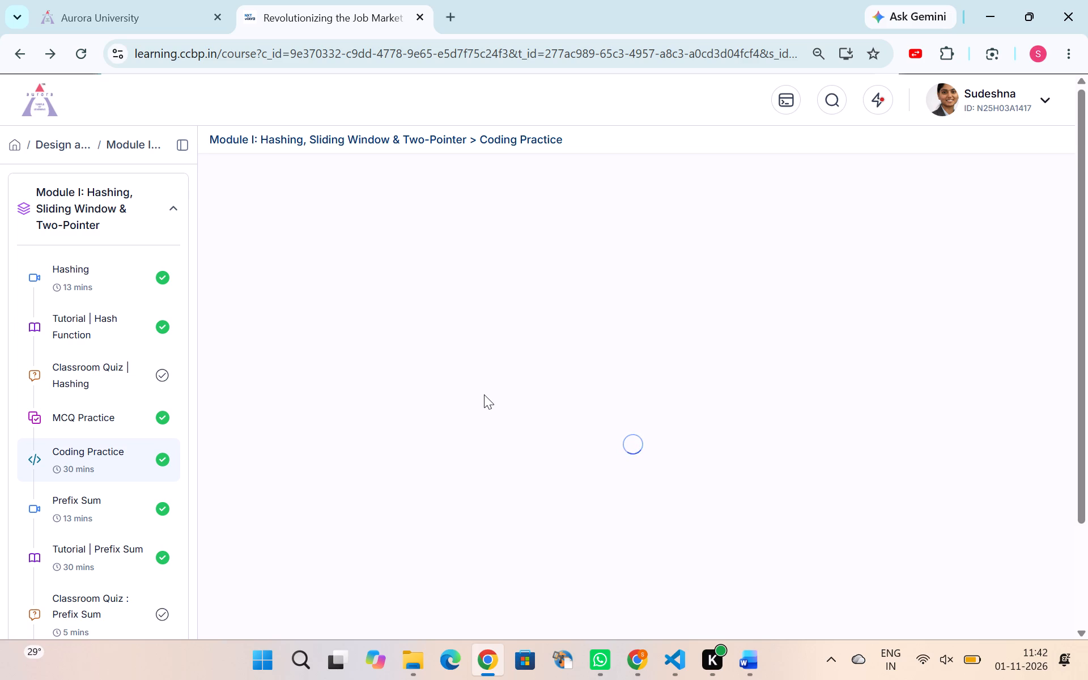
{"action": "scroll", "coordinate": [484, 394], "scroll_direction": "down", "scroll_amount": 1}
{"action": "scroll", "coordinate": [484, 394], "scroll_direction": "up", "scroll_amount": 1}
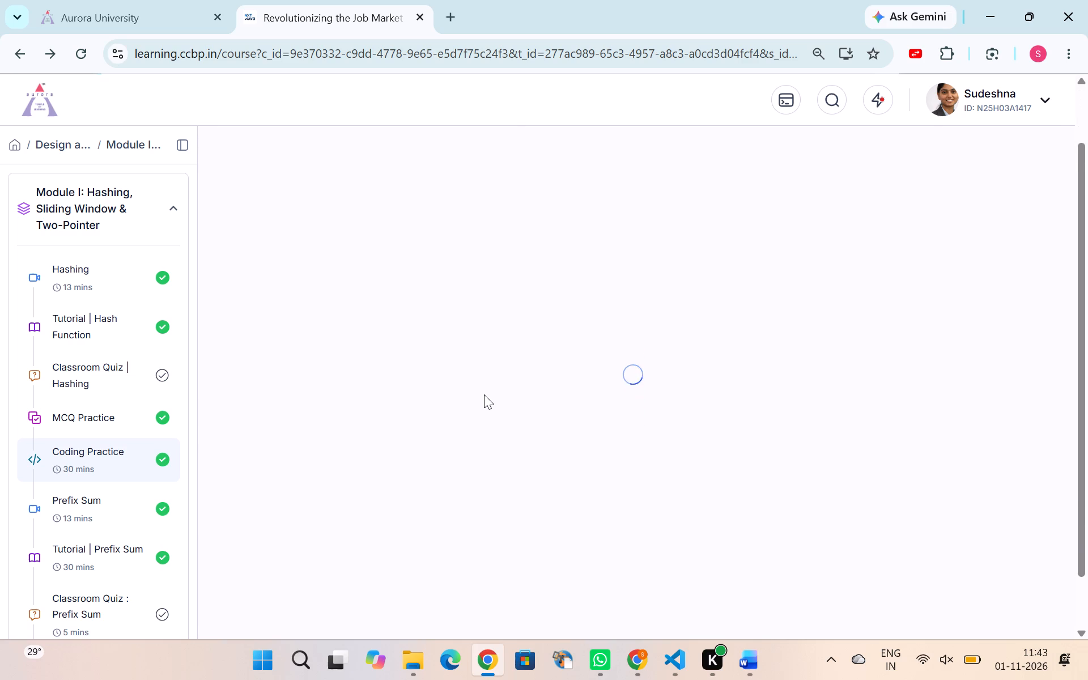
{"action": "scroll", "coordinate": [484, 394], "scroll_direction": "up", "scroll_amount": 1}
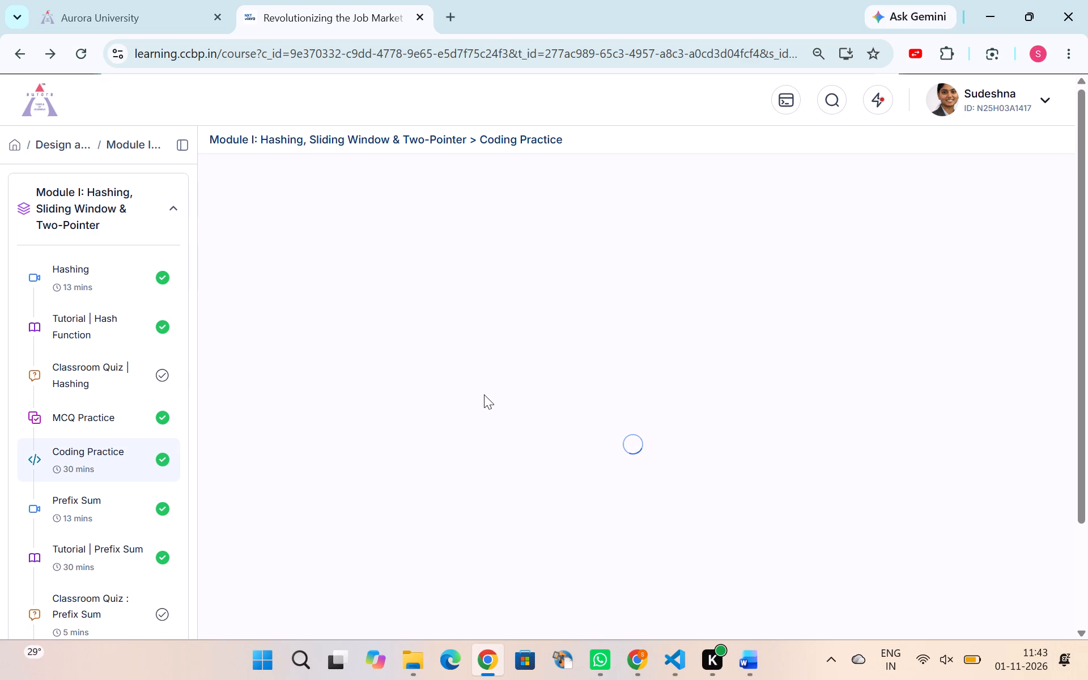
{"action": "scroll", "coordinate": [484, 394], "scroll_direction": "down", "scroll_amount": 1}
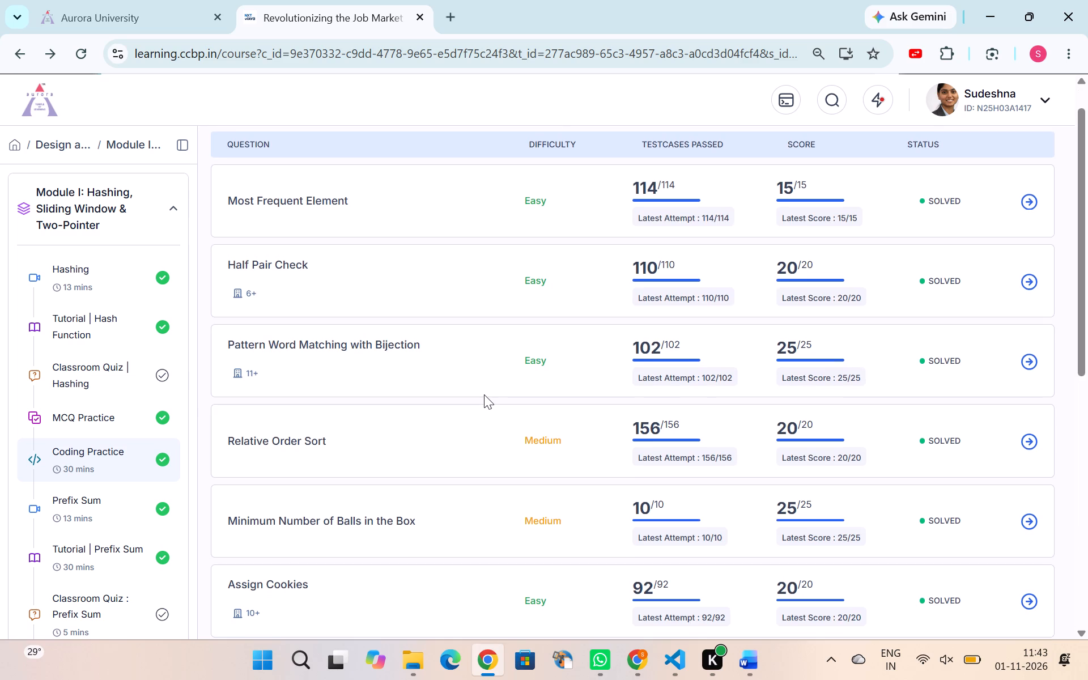
{"action": "scroll", "coordinate": [484, 394], "scroll_direction": "down", "scroll_amount": 1}
{"action": "left_click", "coordinate": [444, 354]}
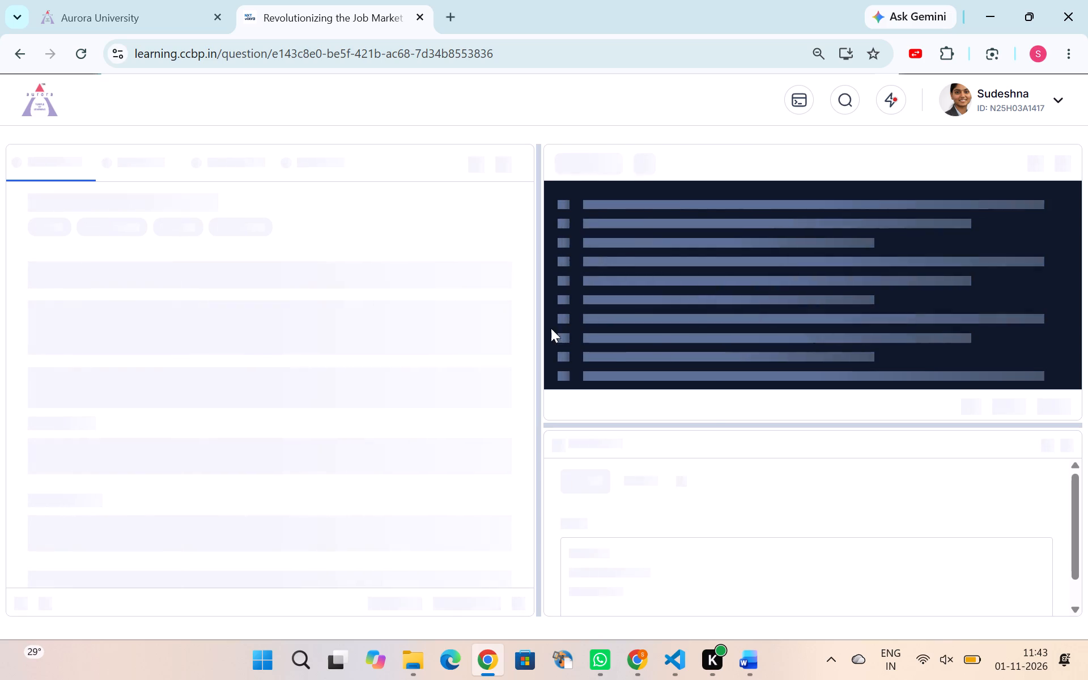
{"action": "left_click_drag", "start_coordinate": [818, 295], "coordinate": [812, 443]}
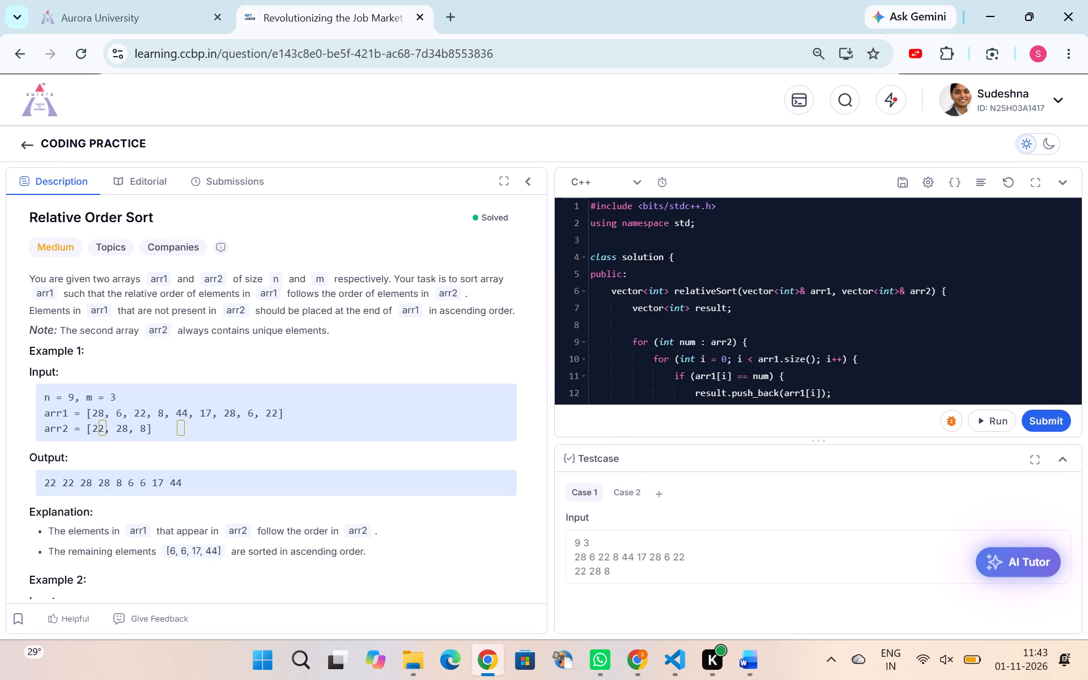
Capture the full Relative Order Sort problem page and paste the screenshot at the end of the Word report.
{"action": "key", "text": "shift+super+s"}
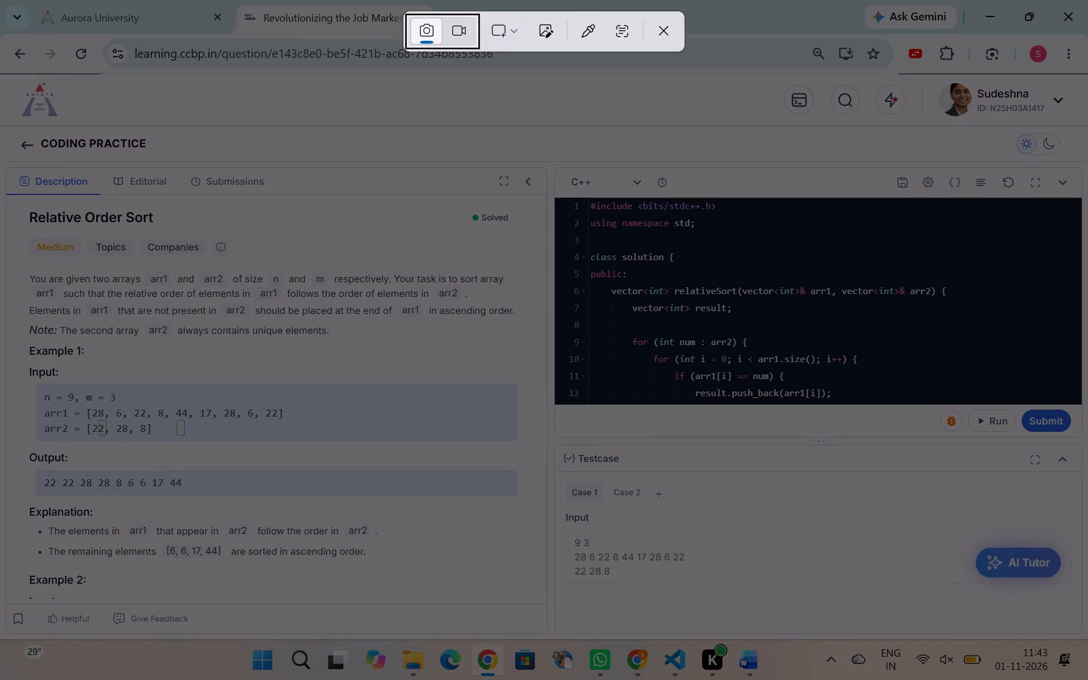
{"action": "left_click_drag", "start_coordinate": [0, 73], "coordinate": [1065, 632]}
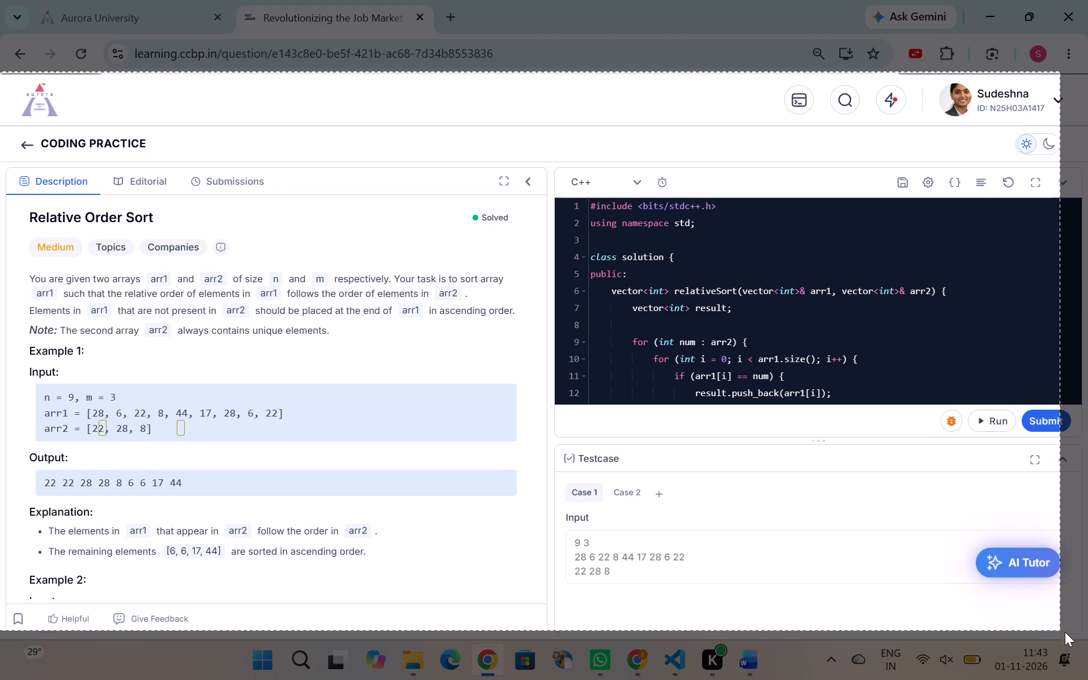
{"action": "left_click_drag", "start_coordinate": [1065, 632], "coordinate": [1087, 637]}
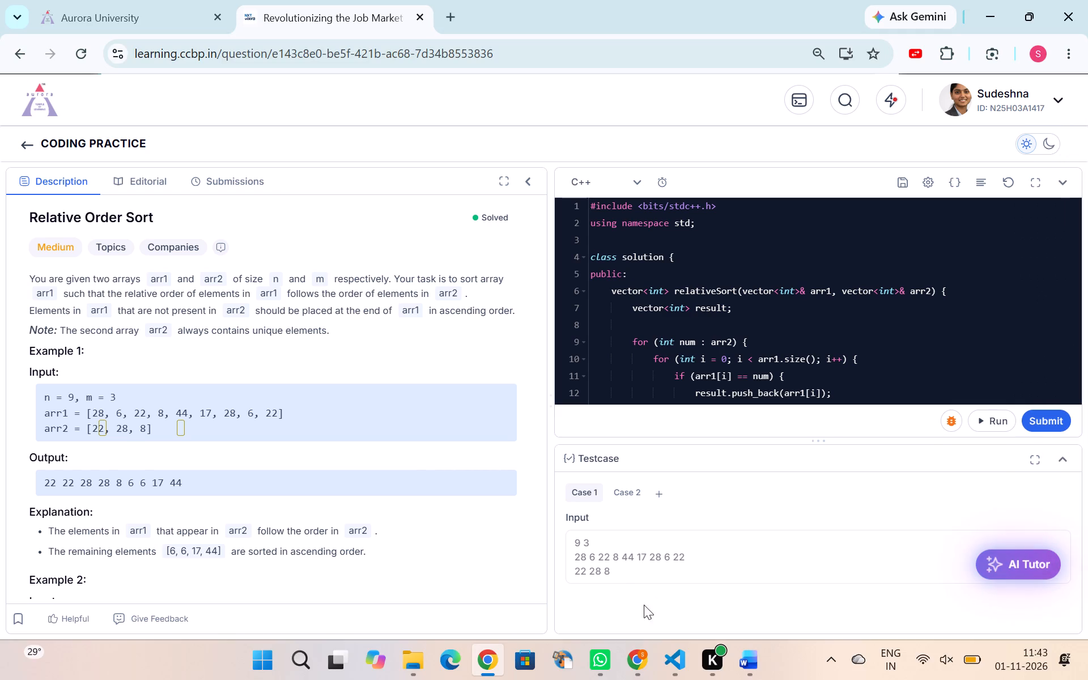
{"action": "left_click", "coordinate": [669, 577]}
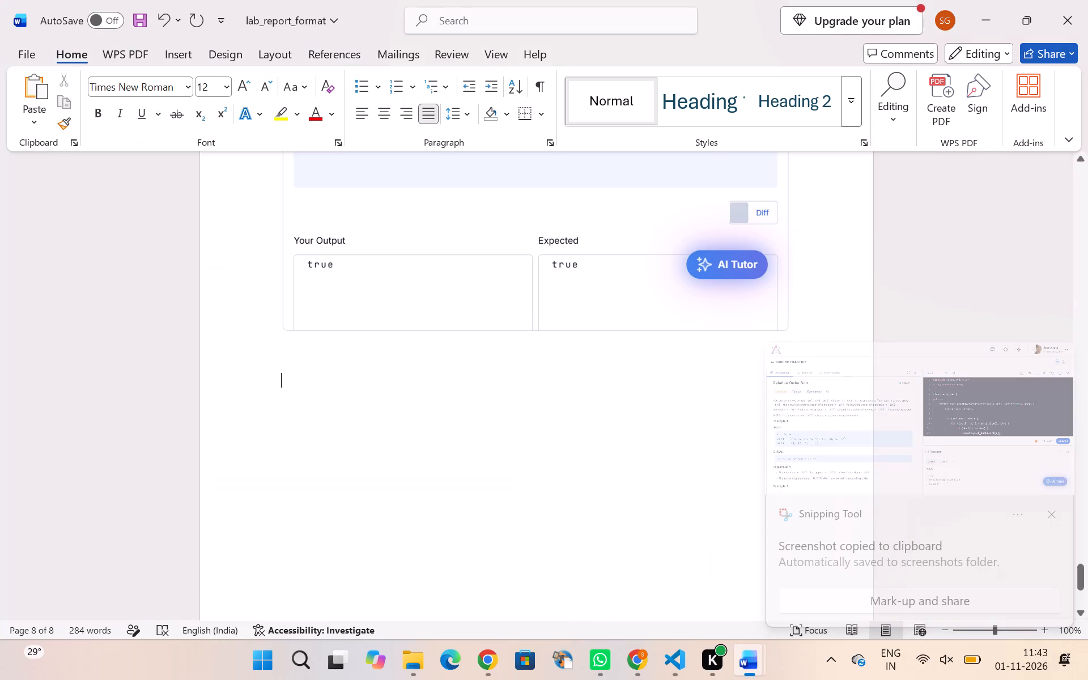
{"action": "key", "text": "ctrl+v"}
Add a "CODE:" line below the Relative Order Sort screenshot, followed by a new line.
{"action": "scroll", "coordinate": [532, 513], "scroll_direction": "down", "scroll_amount": 1}
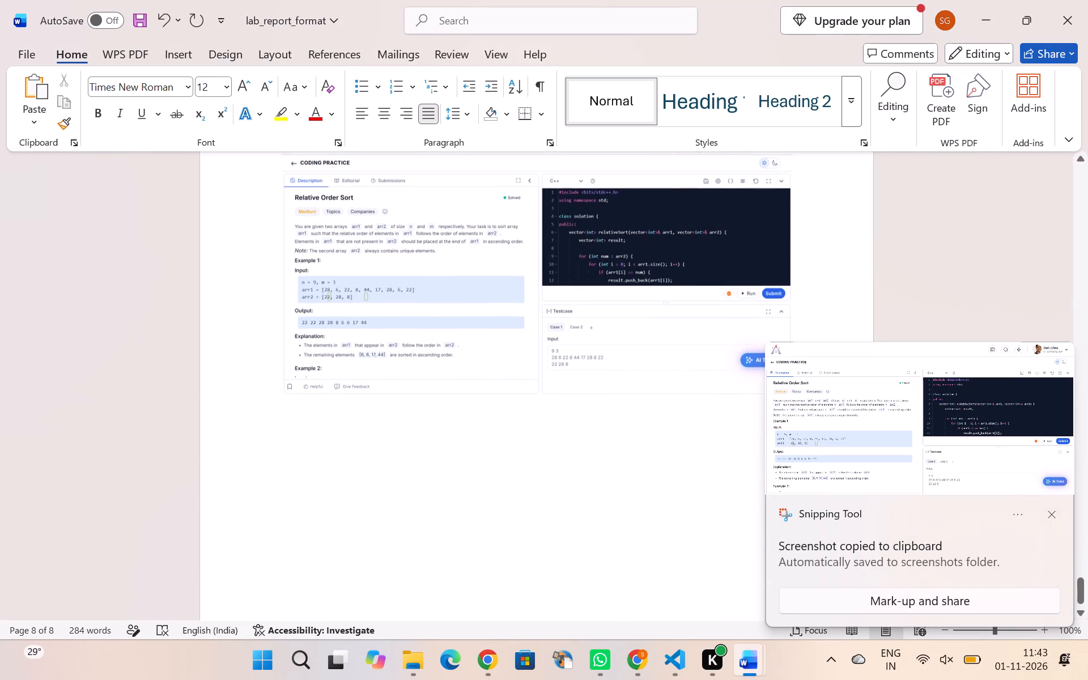
{"action": "key", "text": "Return"}
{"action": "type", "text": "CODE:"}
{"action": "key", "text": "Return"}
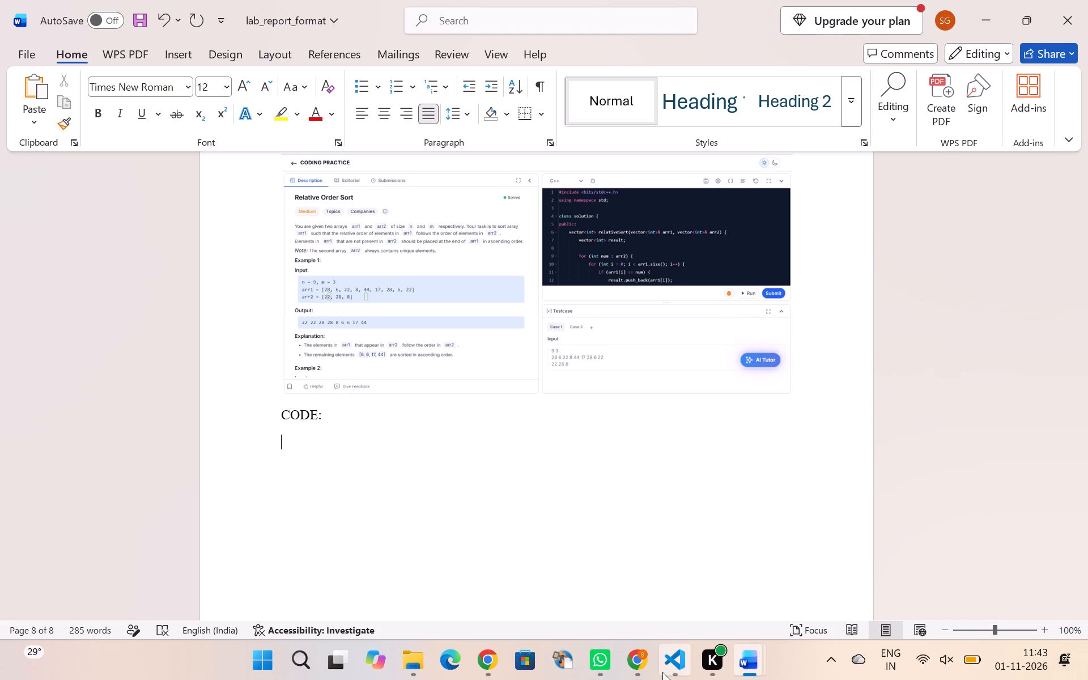
Switch to Chrome, copy the entire Relative Order Sort solution code and paste it below its "CODE:" line in the Word report.
{"action": "left_click", "coordinate": [481, 653]}
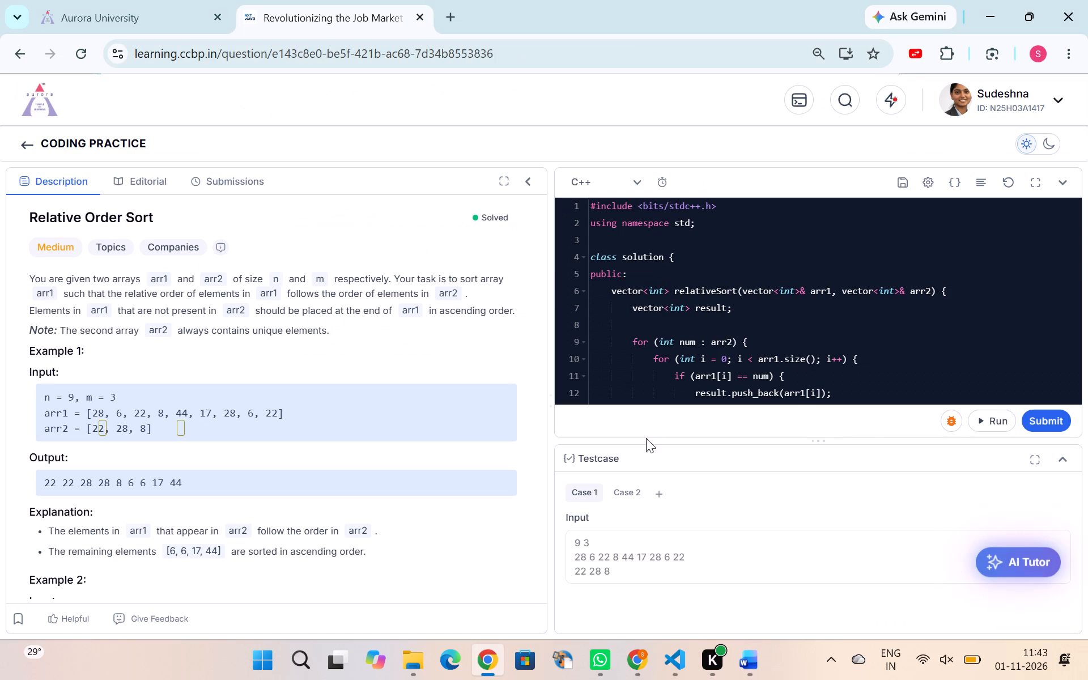
{"action": "scroll", "coordinate": [695, 362], "scroll_direction": "down", "scroll_amount": 7}
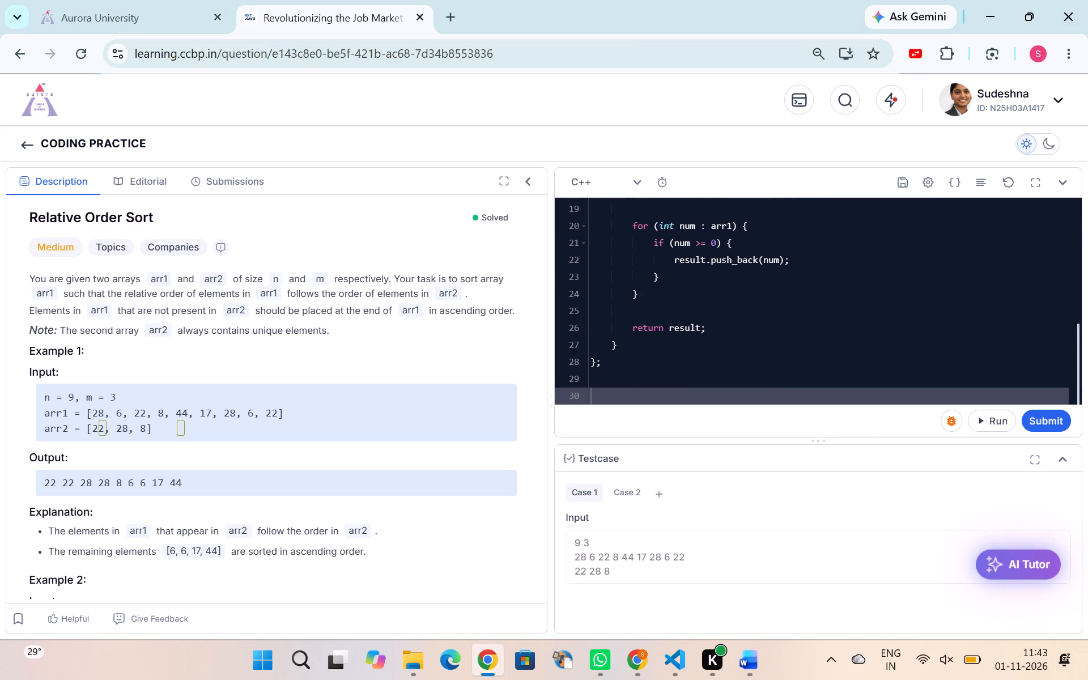
{"action": "scroll", "coordinate": [695, 362], "scroll_direction": "down", "scroll_amount": 1}
{"action": "left_click", "coordinate": [682, 343]}
{"action": "key", "text": "ctrl+a"}
{"action": "key", "text": "ctrl+c"}
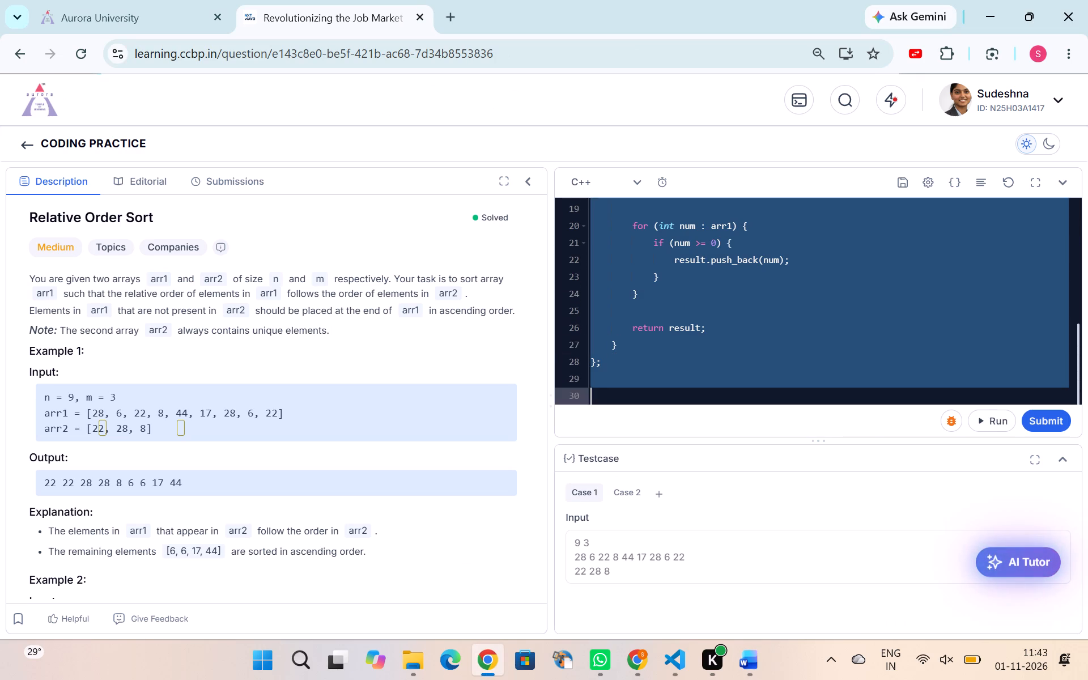
{"action": "left_click", "coordinate": [738, 647]}
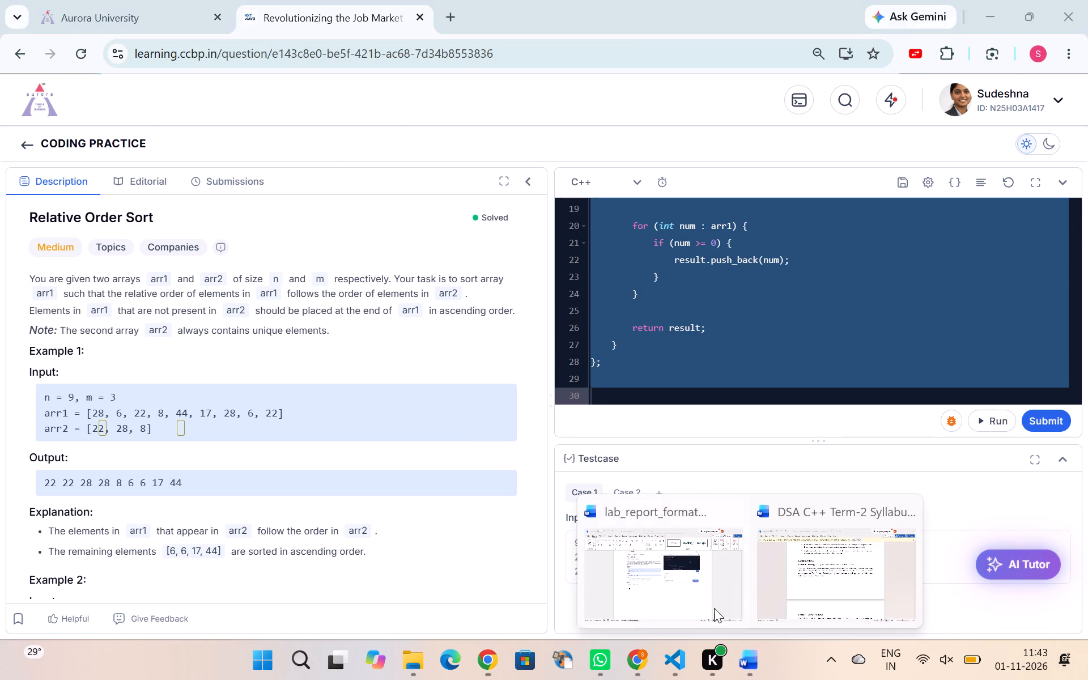
{"action": "left_click", "coordinate": [696, 572]}
{"action": "key", "text": "ctrl+v"}
{"action": "scroll", "coordinate": [625, 509], "scroll_direction": "down", "scroll_amount": 1}
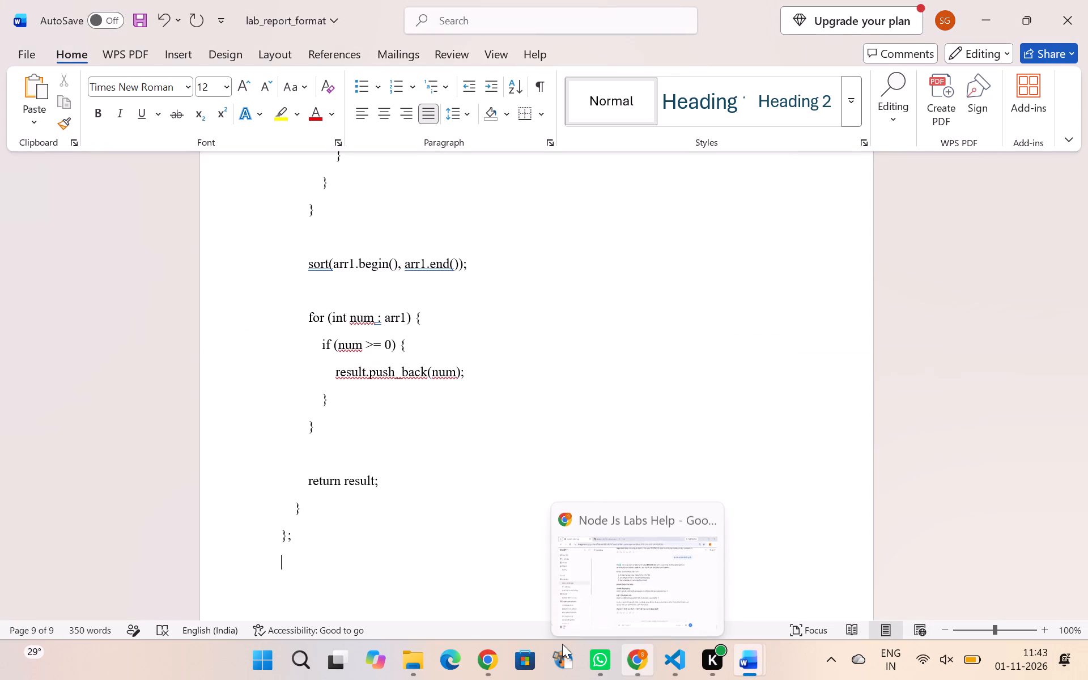
Switch to Chrome, run the Relative Order Sort solution and enlarge the Testcase pane.
{"action": "left_click", "coordinate": [493, 647]}
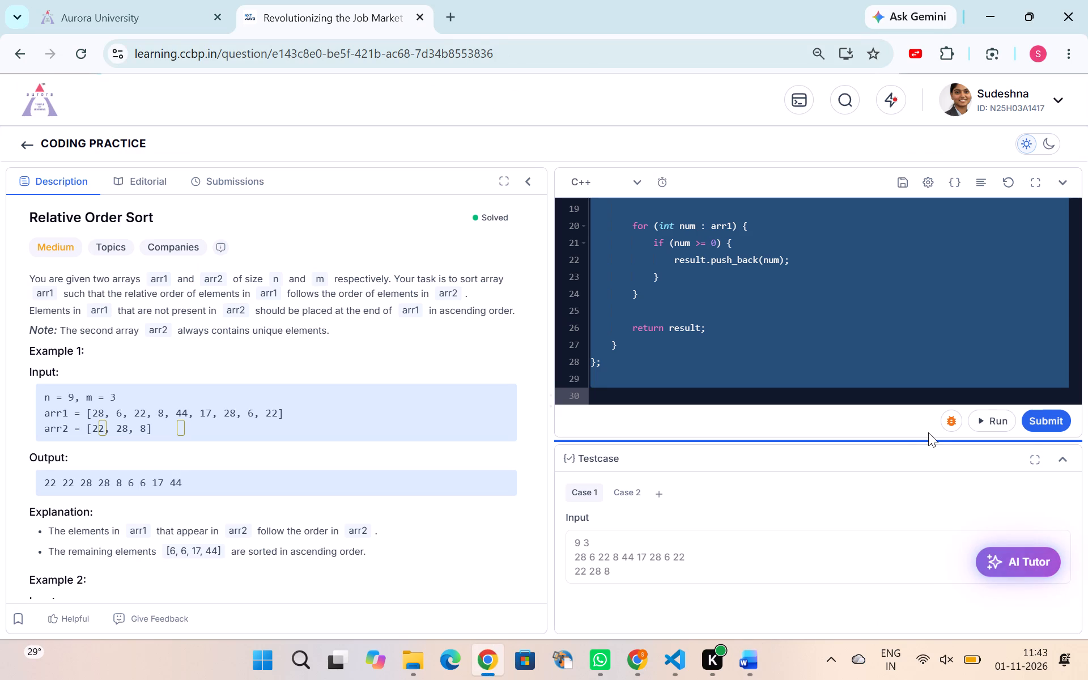
{"action": "left_click", "coordinate": [992, 420]}
{"action": "left_click", "coordinate": [831, 306]}
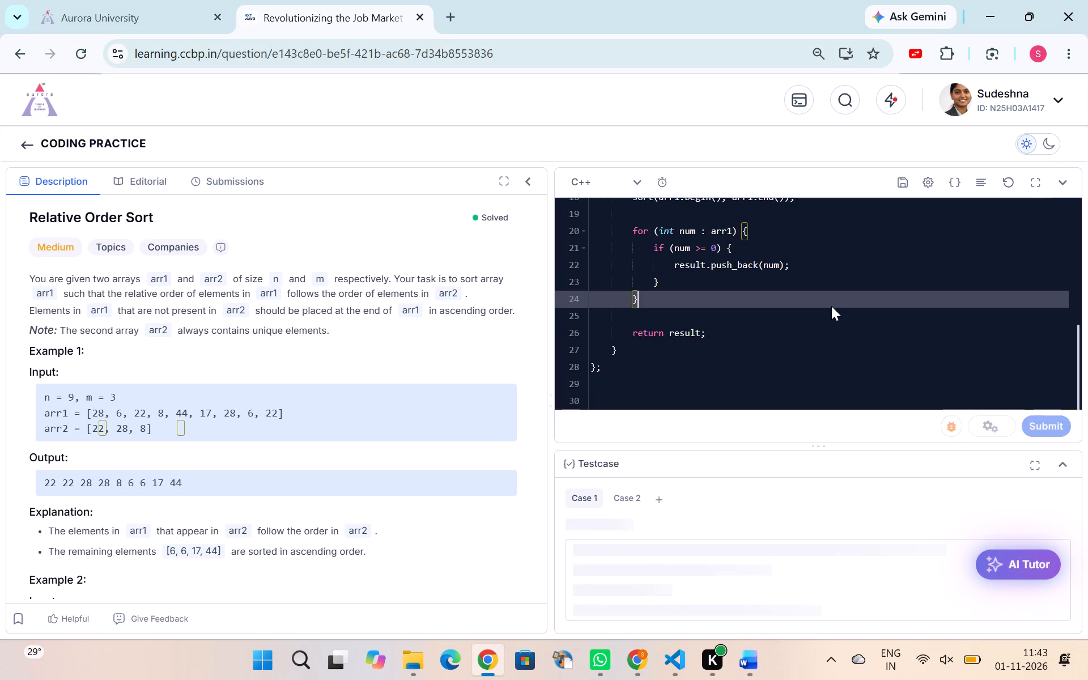
{"action": "left_click_drag", "start_coordinate": [830, 445], "coordinate": [847, 263]}
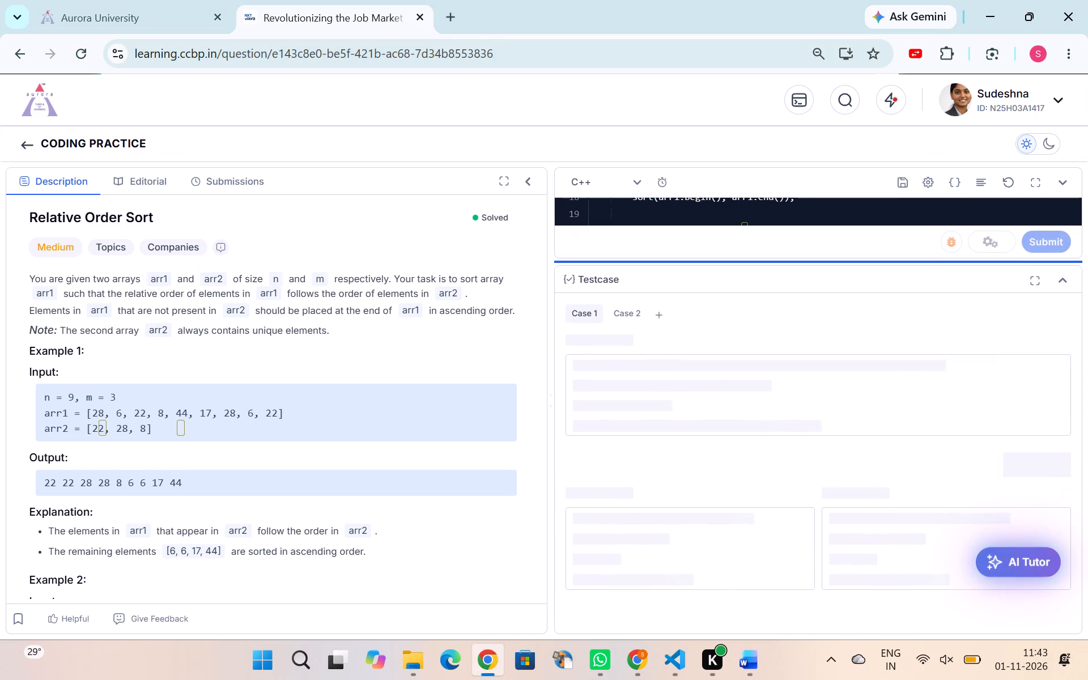
{"action": "left_click_drag", "start_coordinate": [847, 263], "coordinate": [847, 264]}
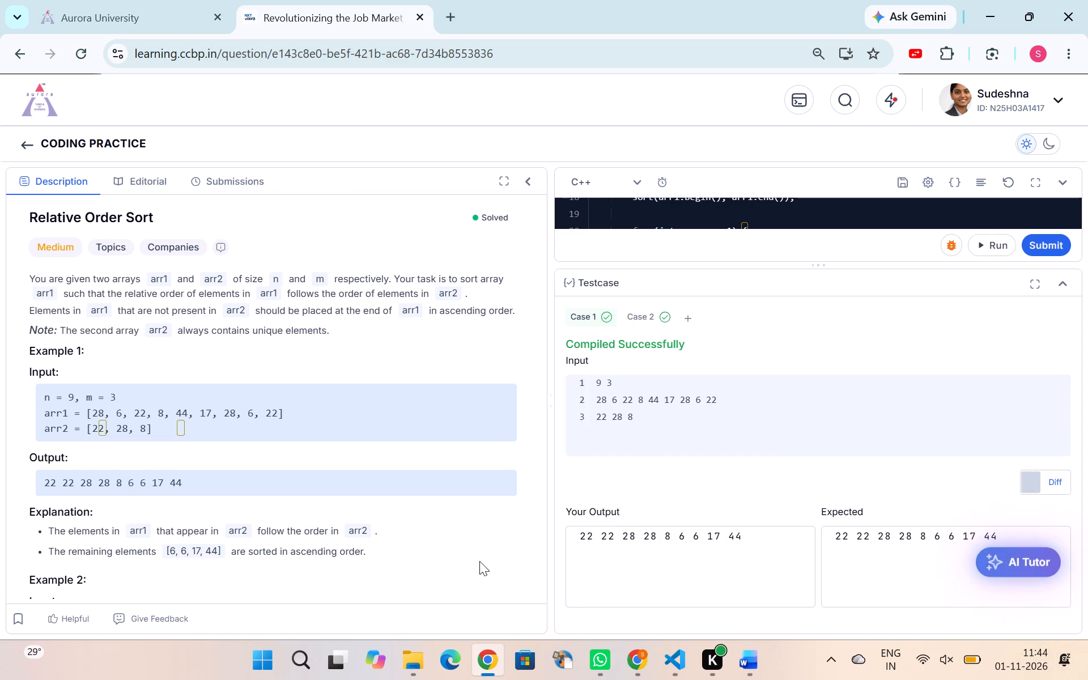
Capture the Relative Order Sort Testcase results and paste the screenshot below its code in the Word report, followed by a blank line.
{"action": "key", "text": "shift+super+s"}
{"action": "left_click_drag", "start_coordinate": [557, 268], "coordinate": [759, 462]}
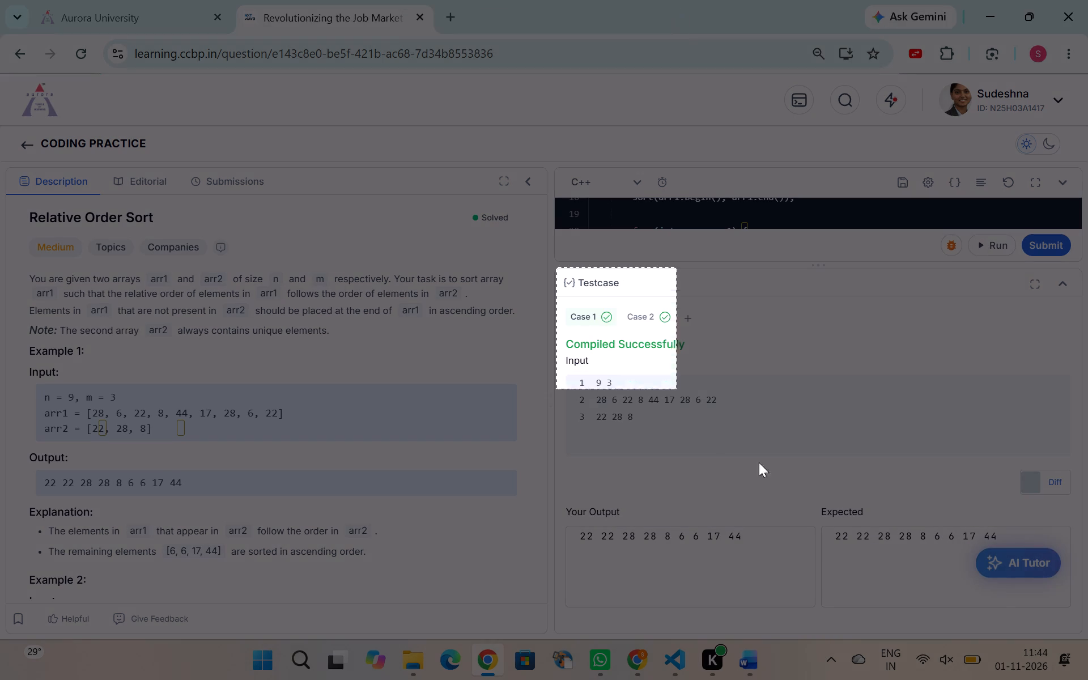
{"action": "left_click_drag", "start_coordinate": [759, 462], "coordinate": [1087, 635]}
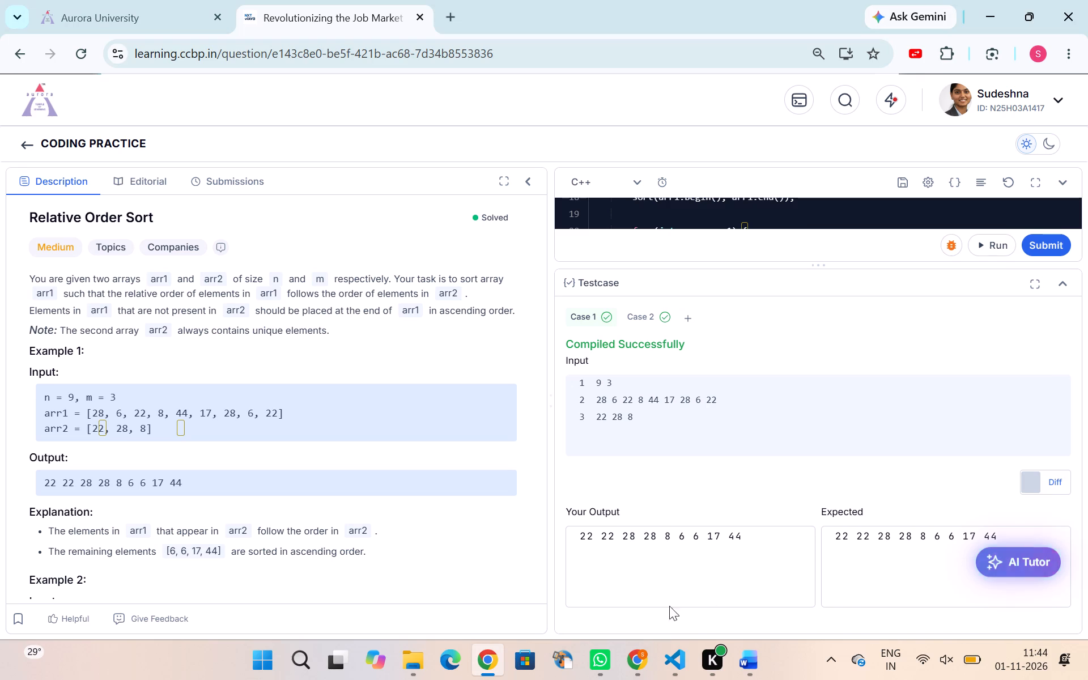
{"action": "left_click", "coordinate": [643, 657]}
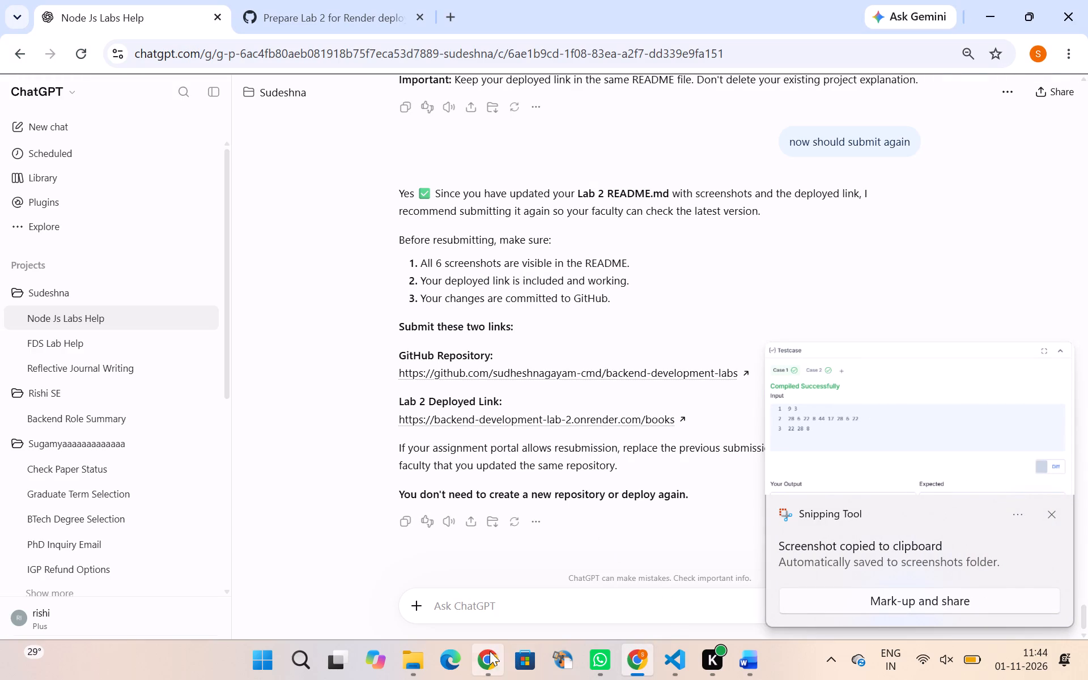
{"action": "left_click", "coordinate": [485, 654]}
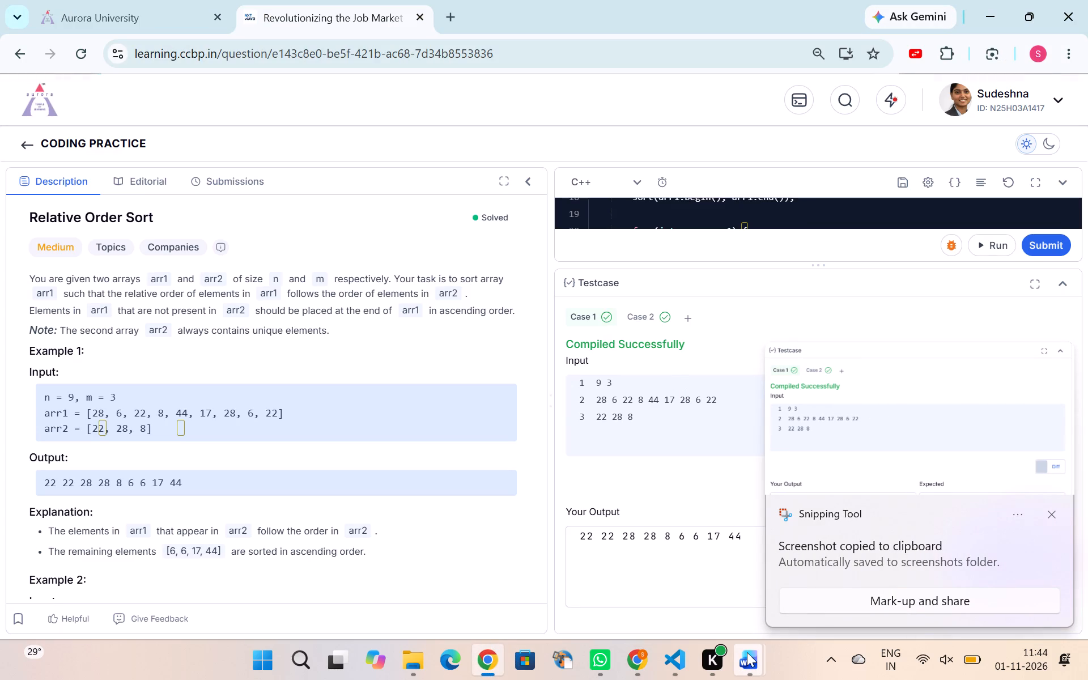
{"action": "left_click", "coordinate": [678, 592]}
{"action": "key", "text": "ctrl+v"}
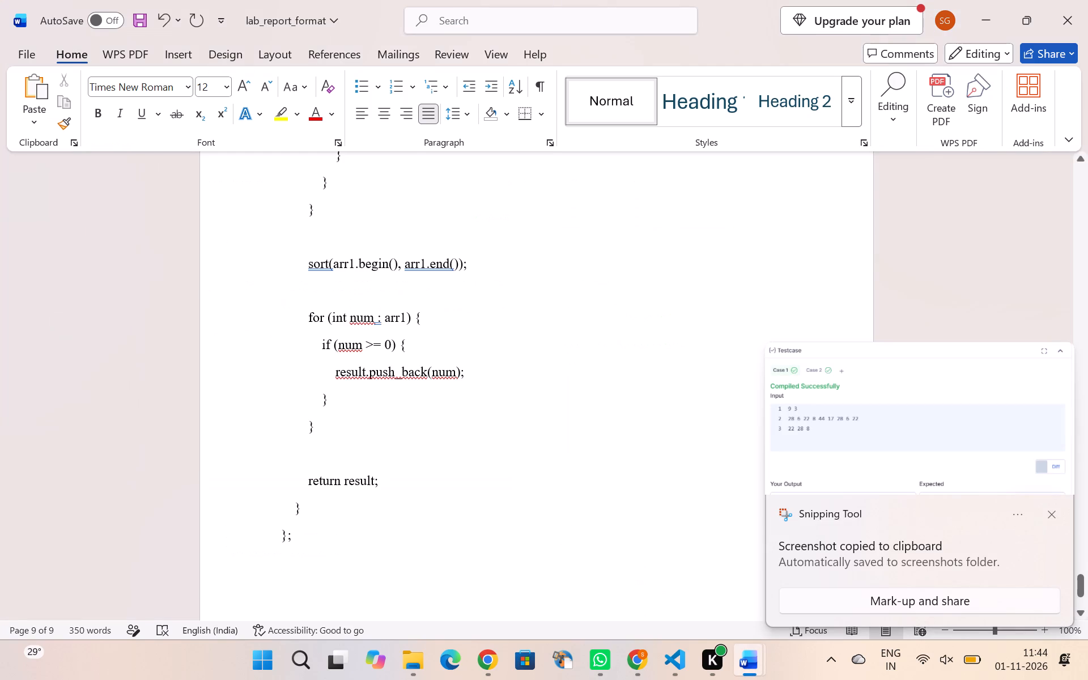
{"action": "scroll", "coordinate": [568, 535], "scroll_direction": "down", "scroll_amount": 1}
{"action": "key", "text": "Return"}
{"action": "key", "text": "Return"}
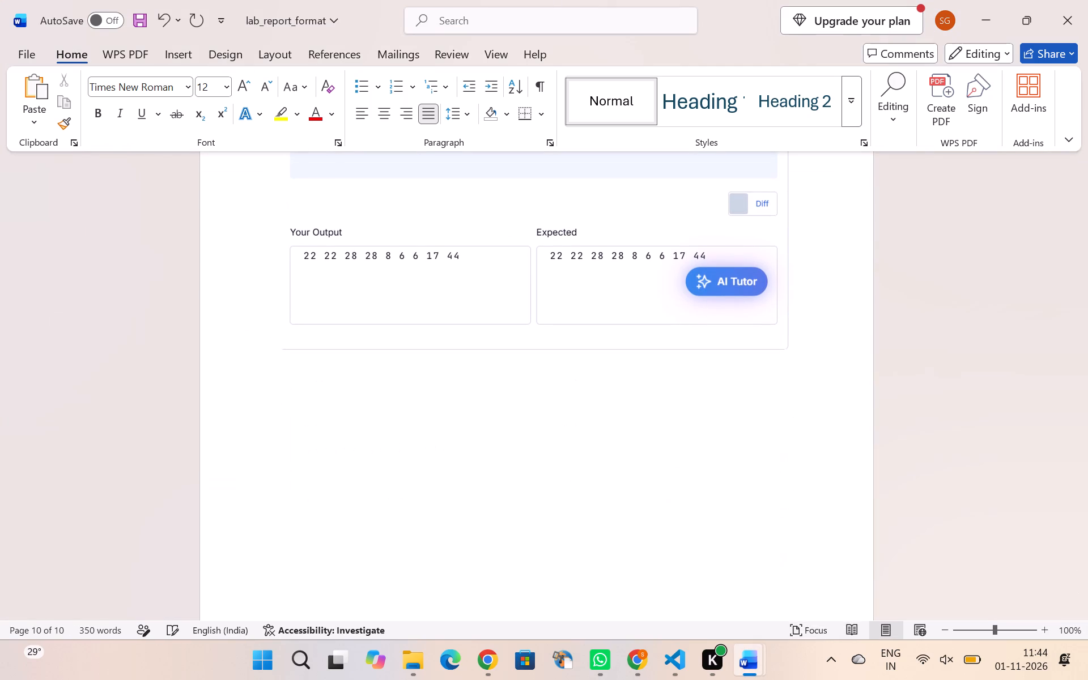
Switch to Chrome, return to the question list, open Minimum Number of Balls in the Box and enlarge its code editor pane.
{"action": "left_click", "coordinate": [491, 652]}
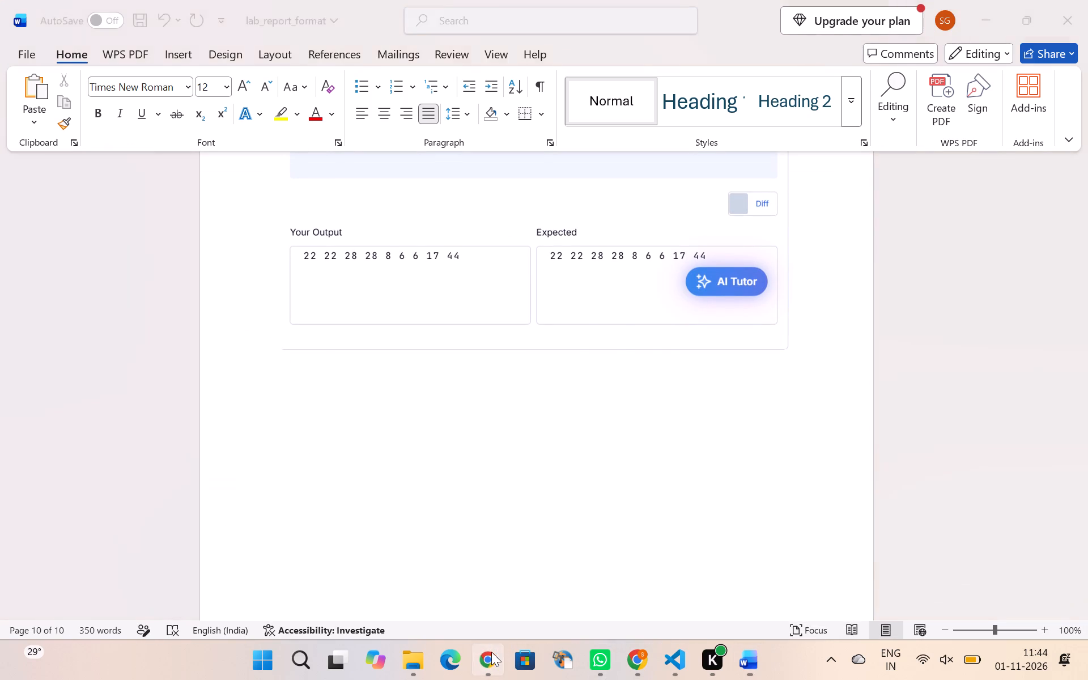
{"action": "scroll", "coordinate": [358, 445], "scroll_direction": "up", "scroll_amount": 2}
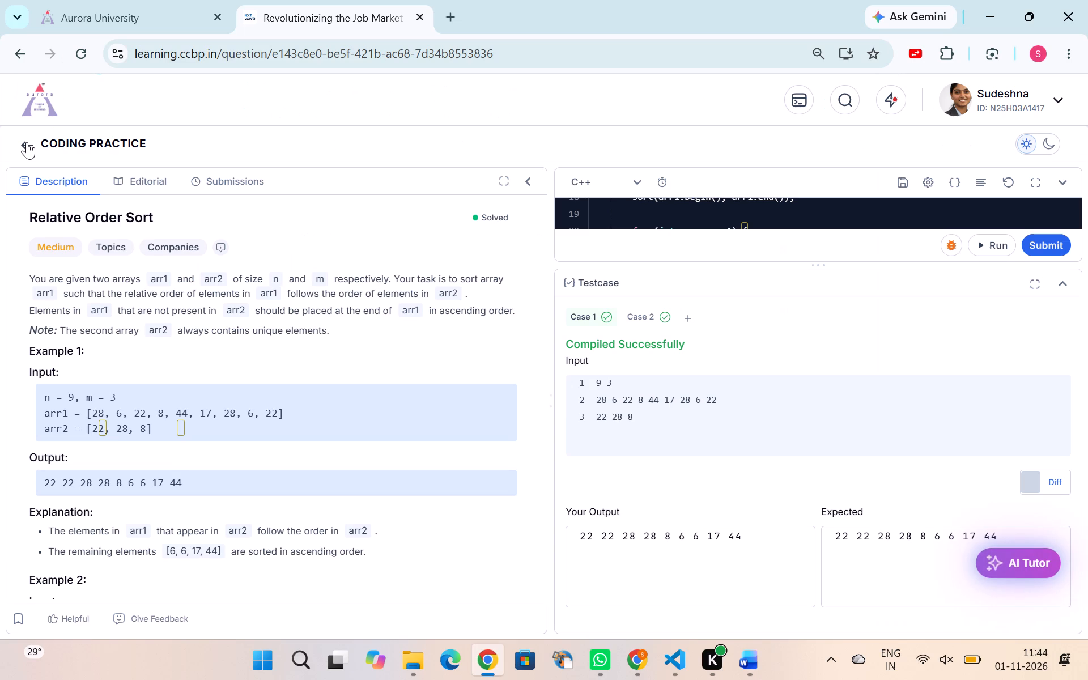
{"action": "left_click", "coordinate": [27, 142]}
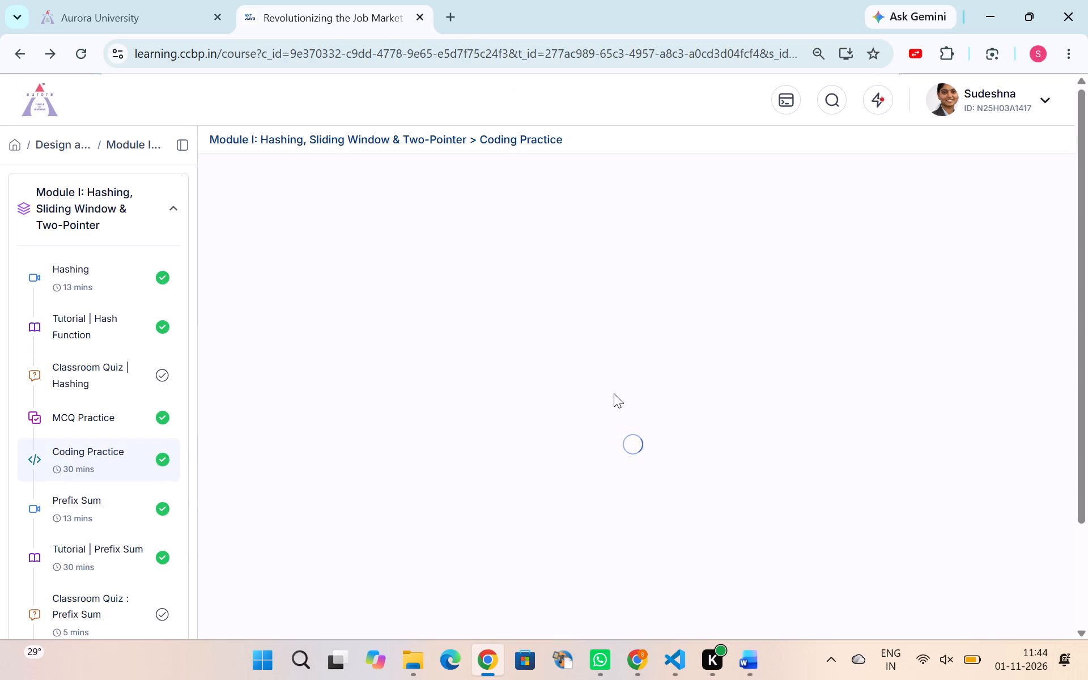
{"action": "scroll", "coordinate": [614, 393], "scroll_direction": "down", "scroll_amount": 1}
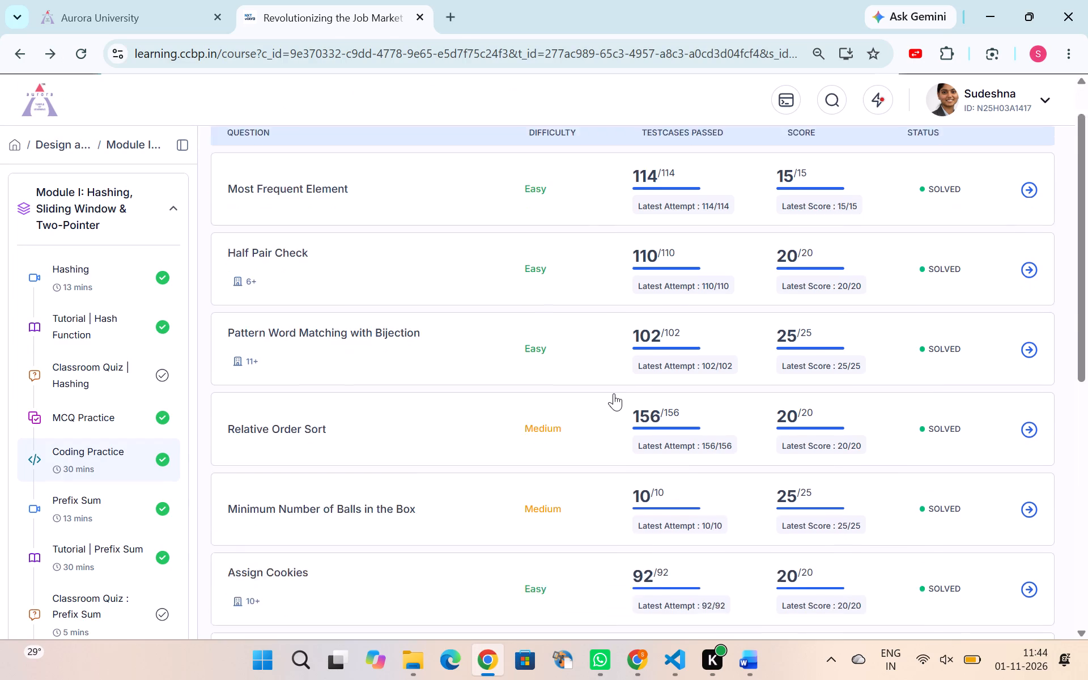
{"action": "scroll", "coordinate": [614, 393], "scroll_direction": "down", "scroll_amount": 3}
{"action": "left_click", "coordinate": [439, 321]}
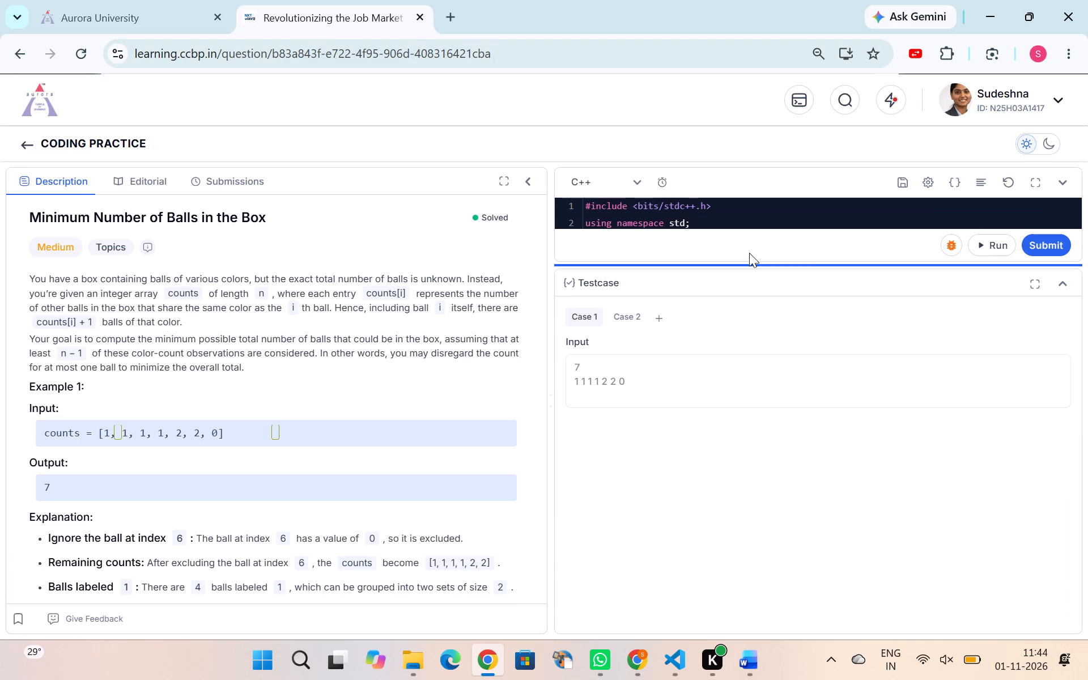
{"action": "left_click_drag", "start_coordinate": [806, 267], "coordinate": [835, 469]}
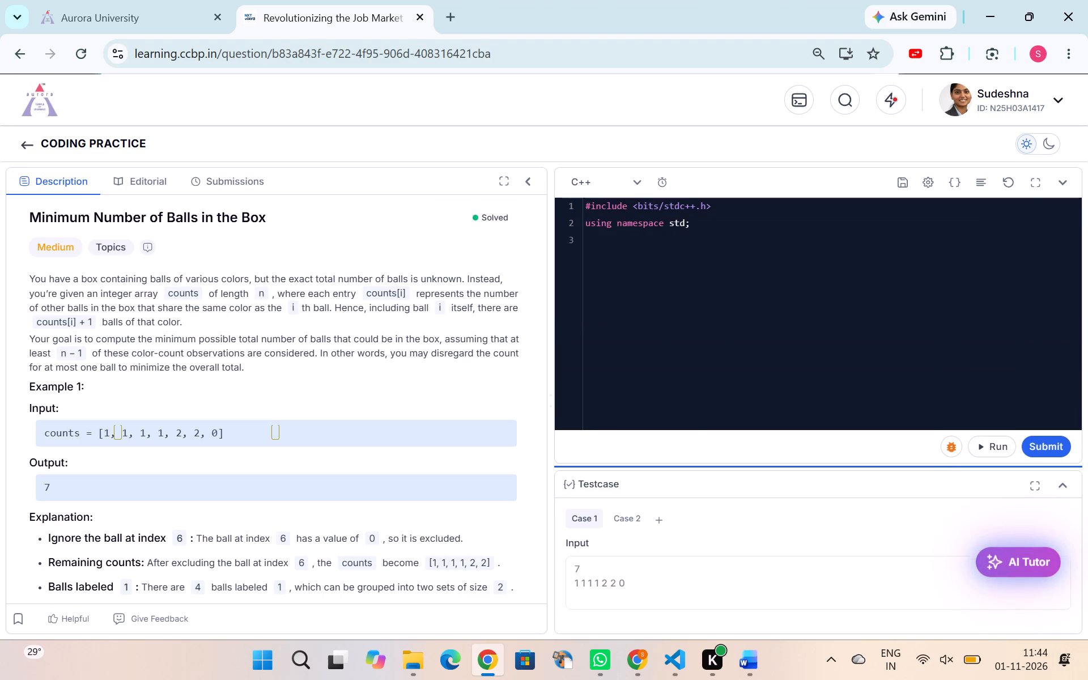
{"action": "left_click_drag", "start_coordinate": [835, 469], "coordinate": [836, 460]}
Capture the full Minimum Number of Balls in the Box problem page and paste the screenshot below the previous test output in the Word report.
{"action": "key", "text": "shift+super+s"}
{"action": "key", "text": "shift+super+s"}
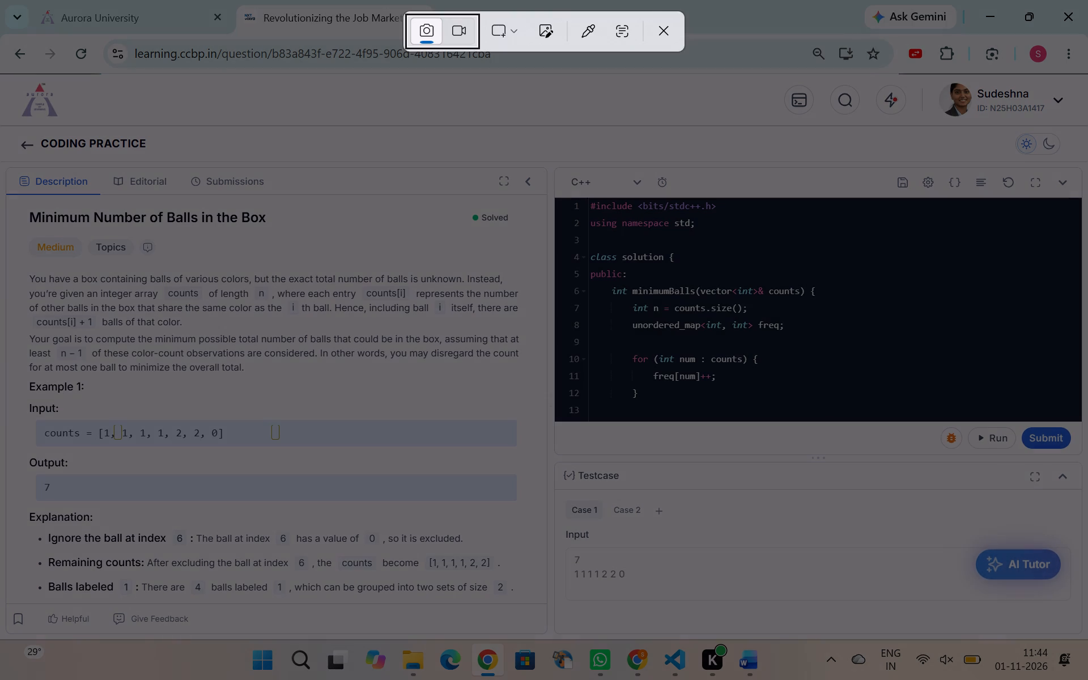
{"action": "left_click_drag", "start_coordinate": [0, 74], "coordinate": [310, 255]}
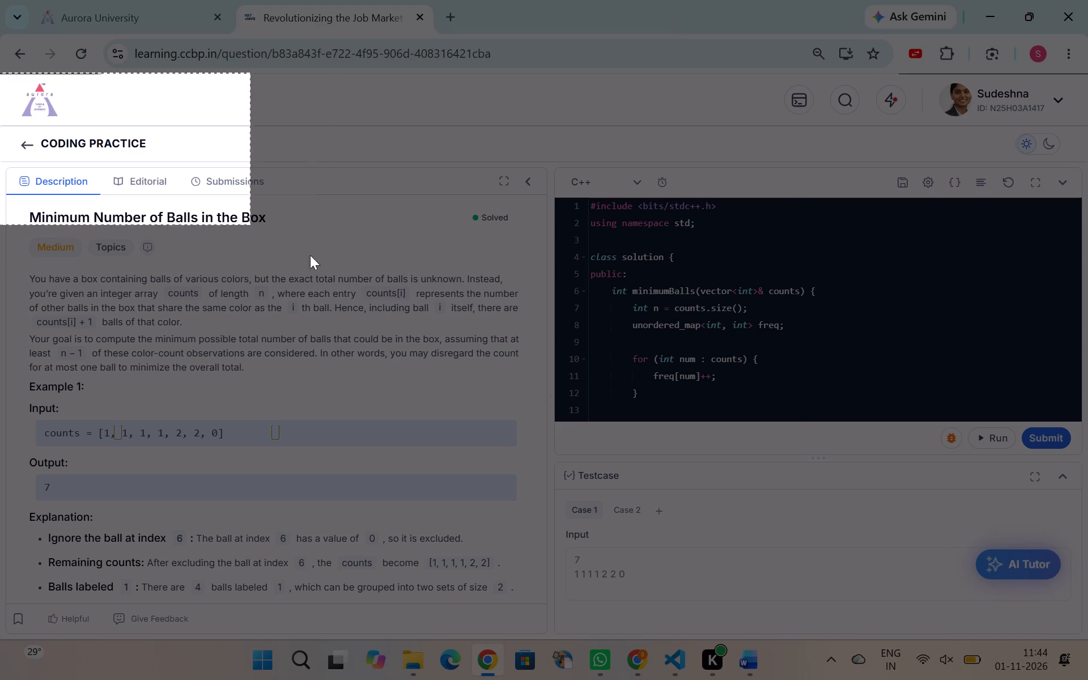
{"action": "left_click_drag", "start_coordinate": [310, 255], "coordinate": [1087, 634]}
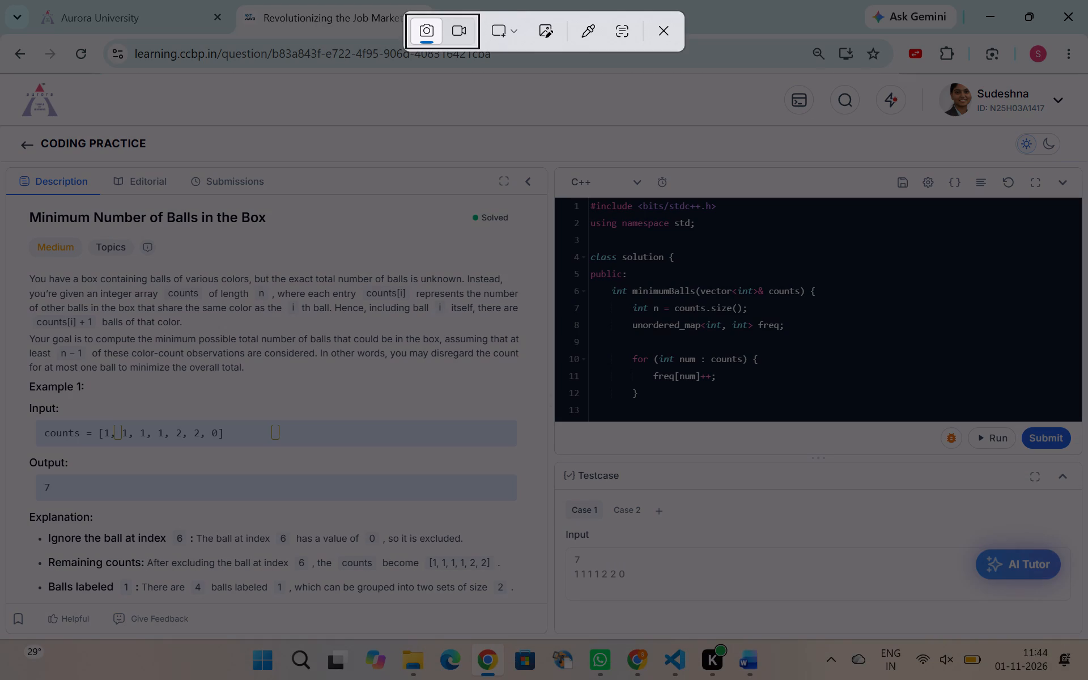
{"action": "left_click_drag", "start_coordinate": [0, 73], "coordinate": [1087, 674]}
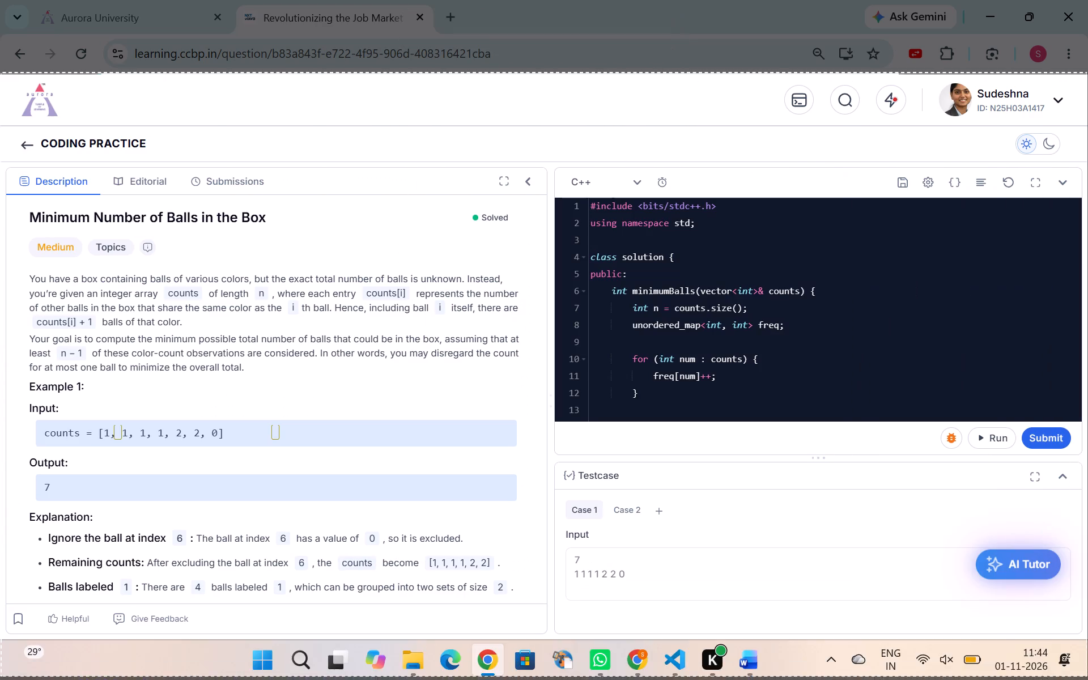
{"action": "left_click_drag", "start_coordinate": [1087, 674], "coordinate": [1087, 639]}
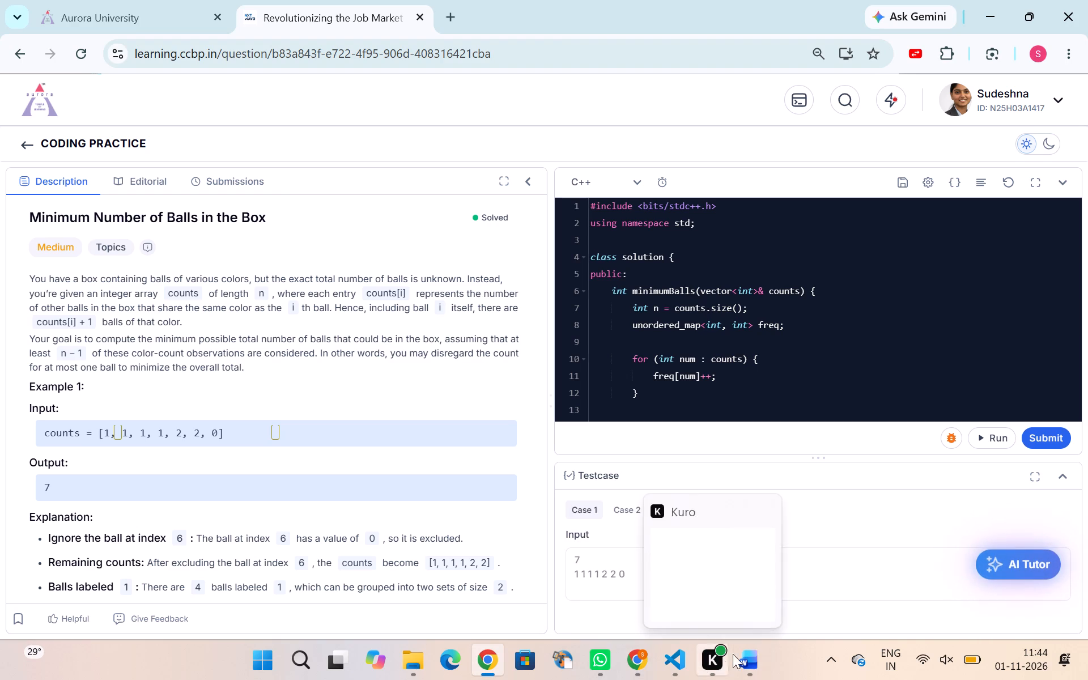
{"action": "left_click", "coordinate": [700, 606]}
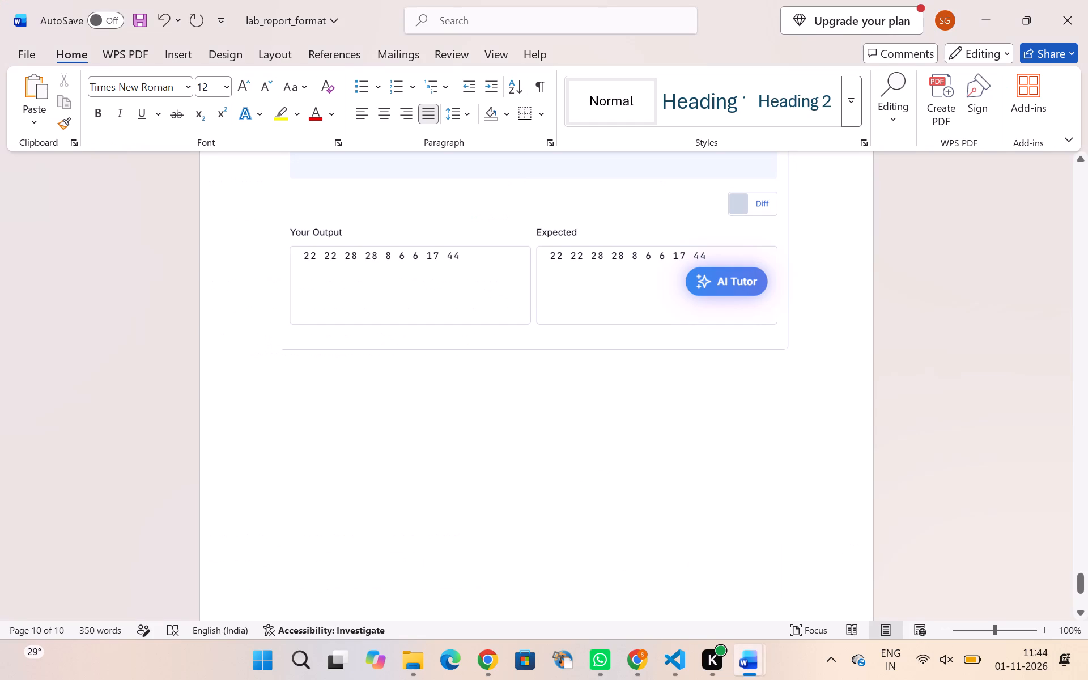
{"action": "key", "text": "ctrl+v"}
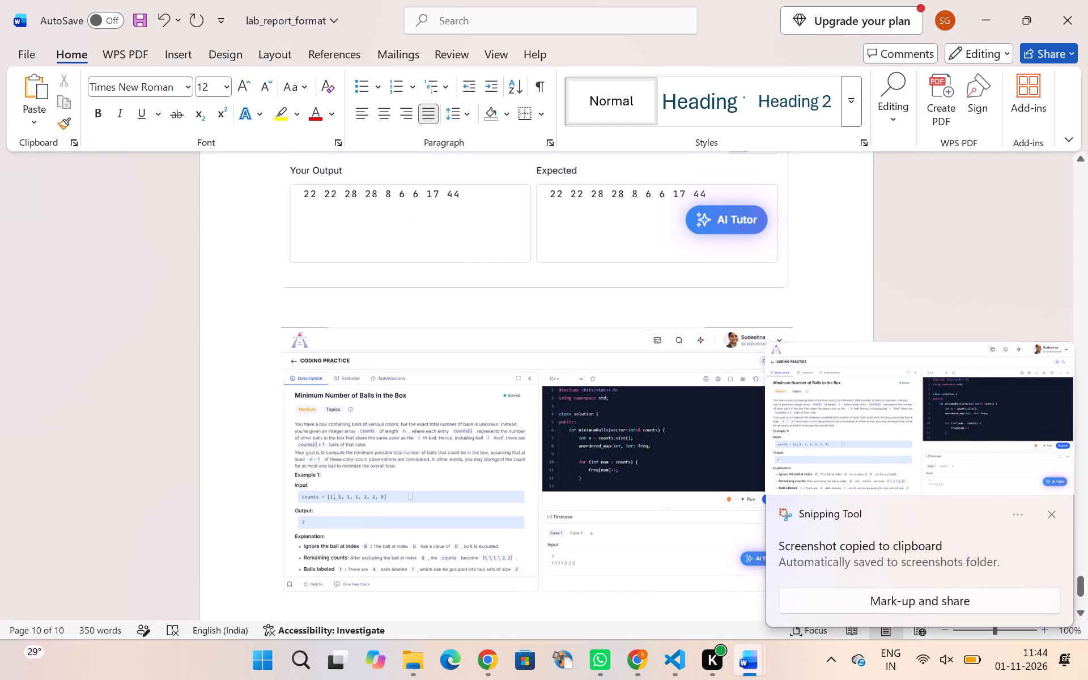
Copy the entire Minimum Number of Balls solution code from Chrome and paste it below a new "CODE:" line under its screenshot in Word.
{"action": "left_click", "coordinate": [493, 661]}
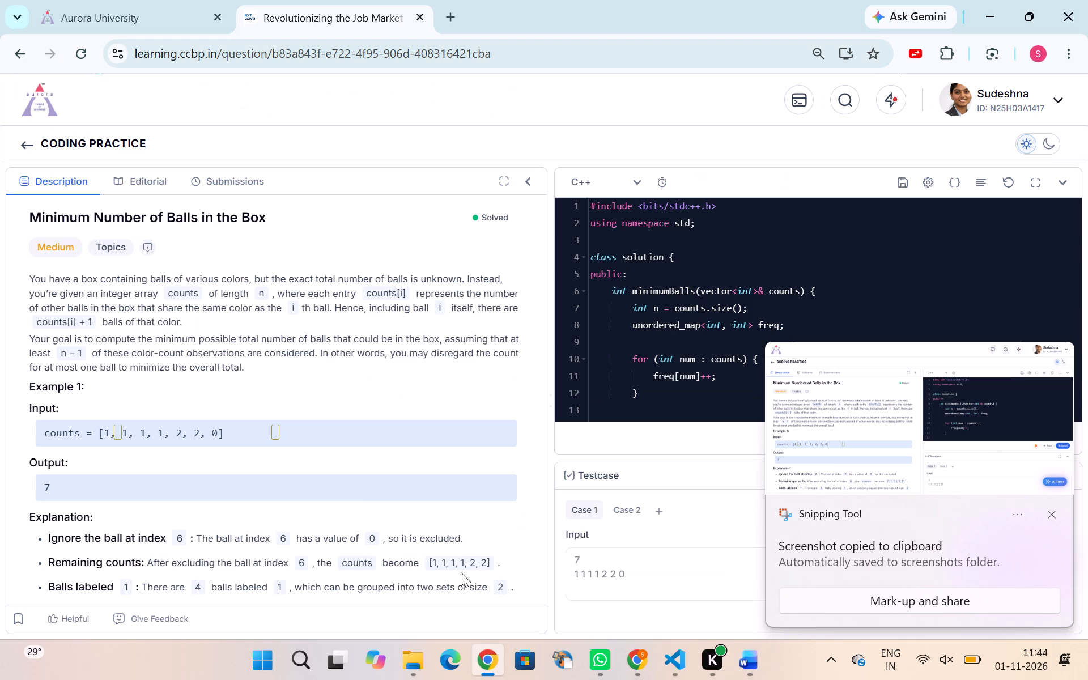
{"action": "left_click", "coordinate": [1055, 515]}
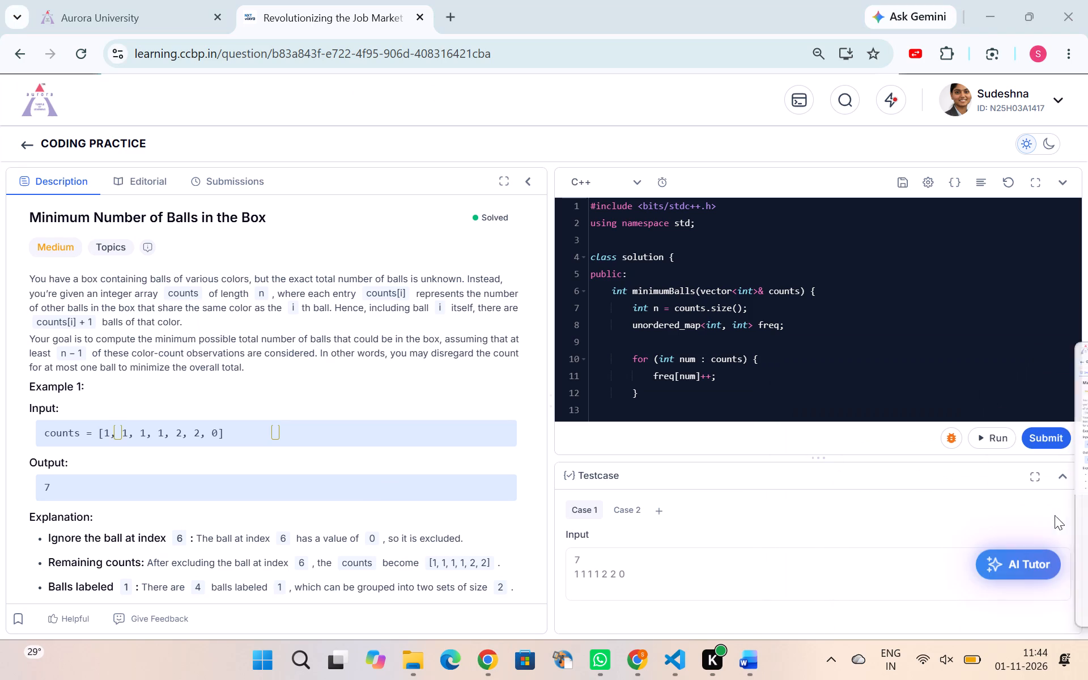
{"action": "scroll", "coordinate": [793, 384], "scroll_direction": "down", "scroll_amount": 9}
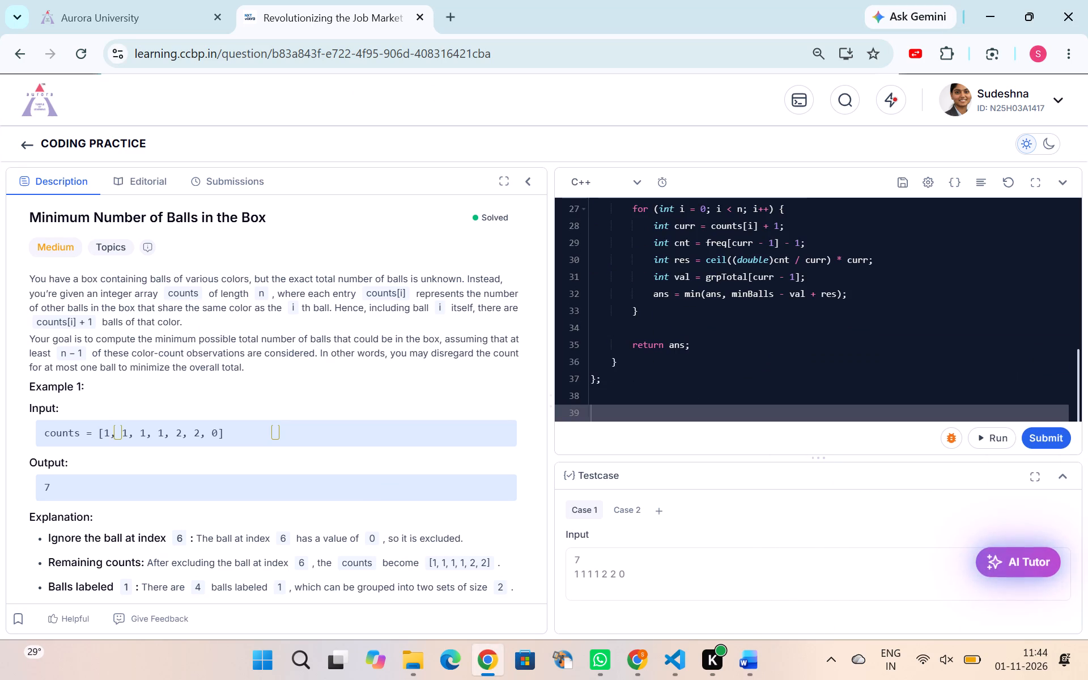
{"action": "left_click", "coordinate": [762, 374]}
{"action": "key", "text": "ctrl+a"}
{"action": "key", "text": "ctrl+c"}
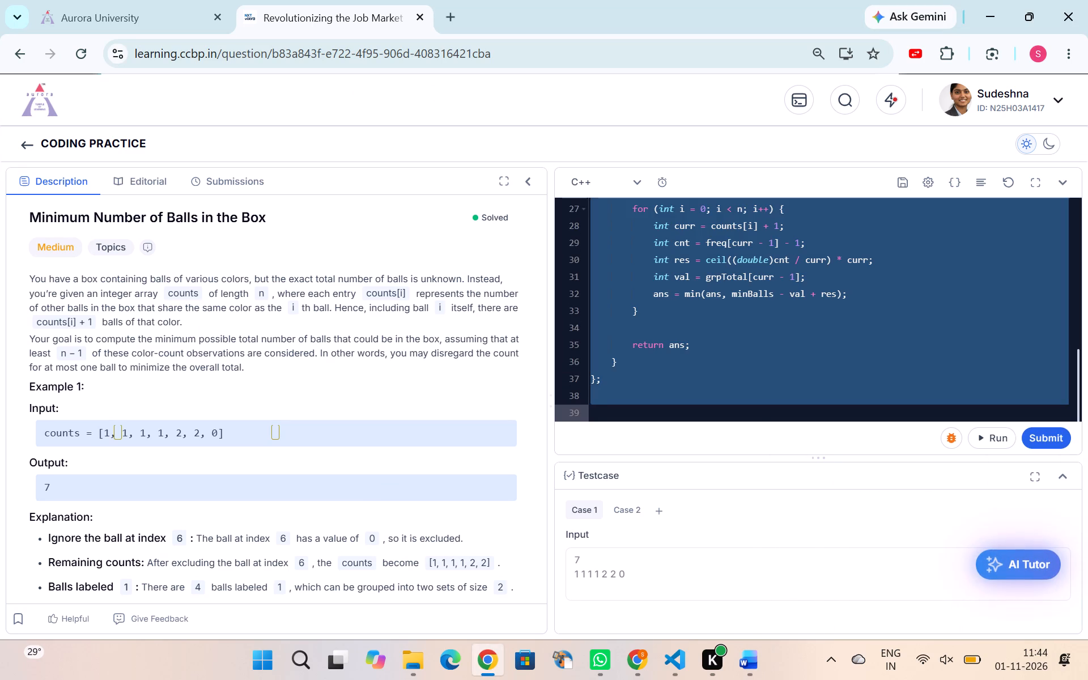
{"action": "left_click", "coordinate": [686, 580]}
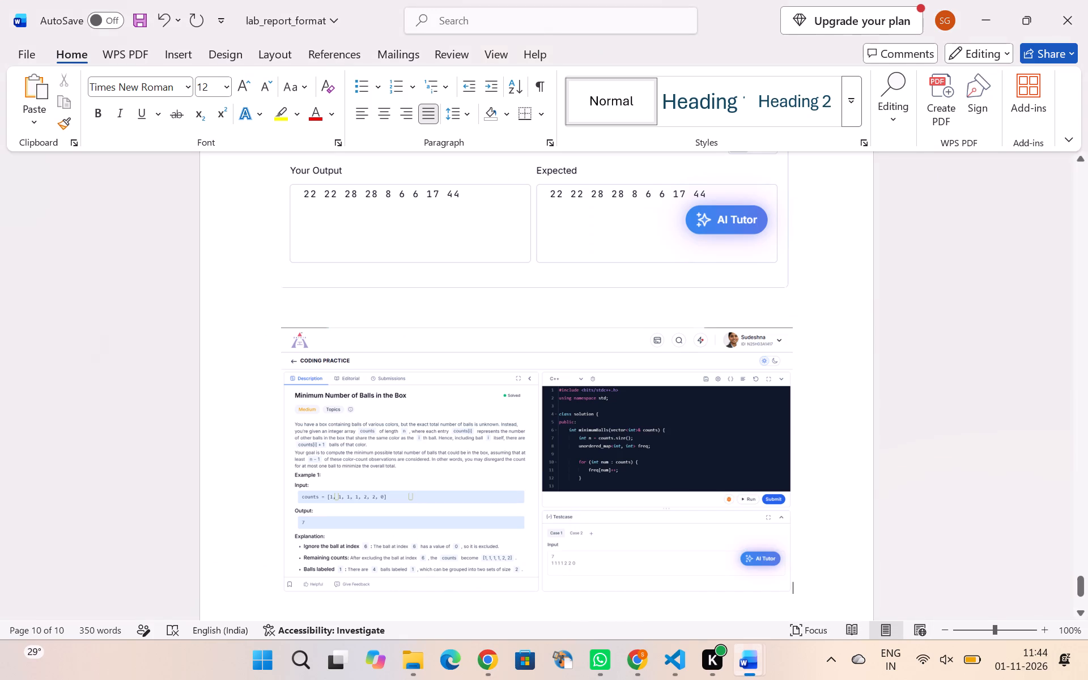
{"action": "scroll", "coordinate": [577, 513], "scroll_direction": "down", "scroll_amount": 1}
{"action": "key", "text": "Return"}
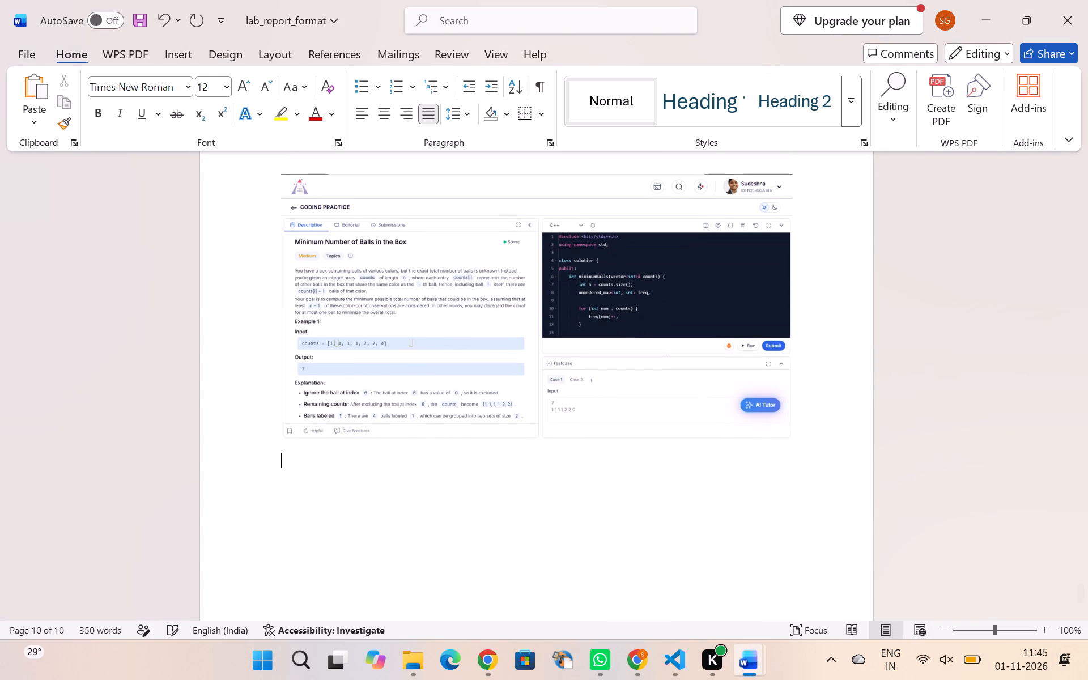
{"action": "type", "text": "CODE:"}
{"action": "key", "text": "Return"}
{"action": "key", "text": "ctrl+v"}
{"action": "scroll", "coordinate": [577, 513], "scroll_direction": "down", "scroll_amount": 1}
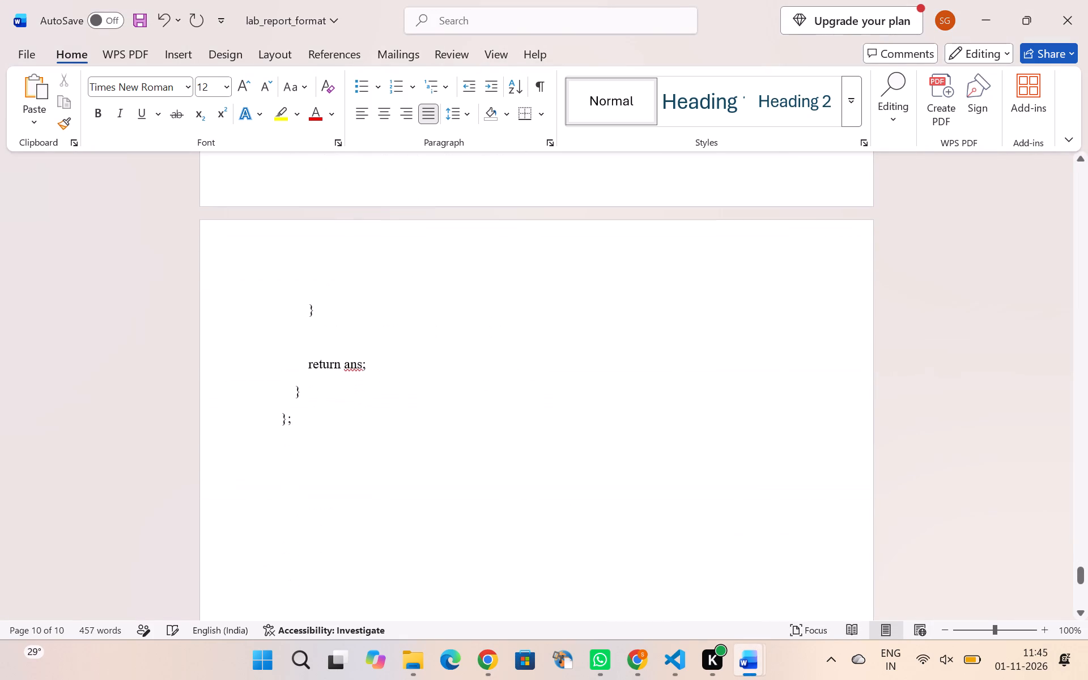
Switch to Chrome, run the Minimum Number of Balls solution and enlarge the Testcase pane.
{"action": "left_click", "coordinate": [488, 656]}
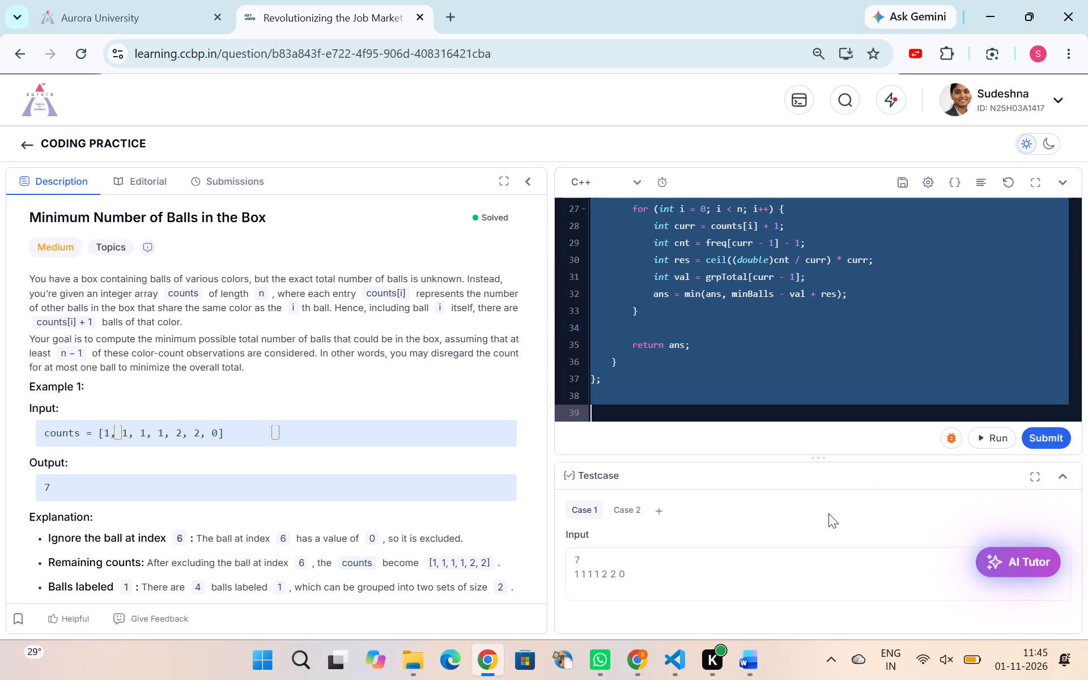
{"action": "left_click", "coordinate": [986, 441]}
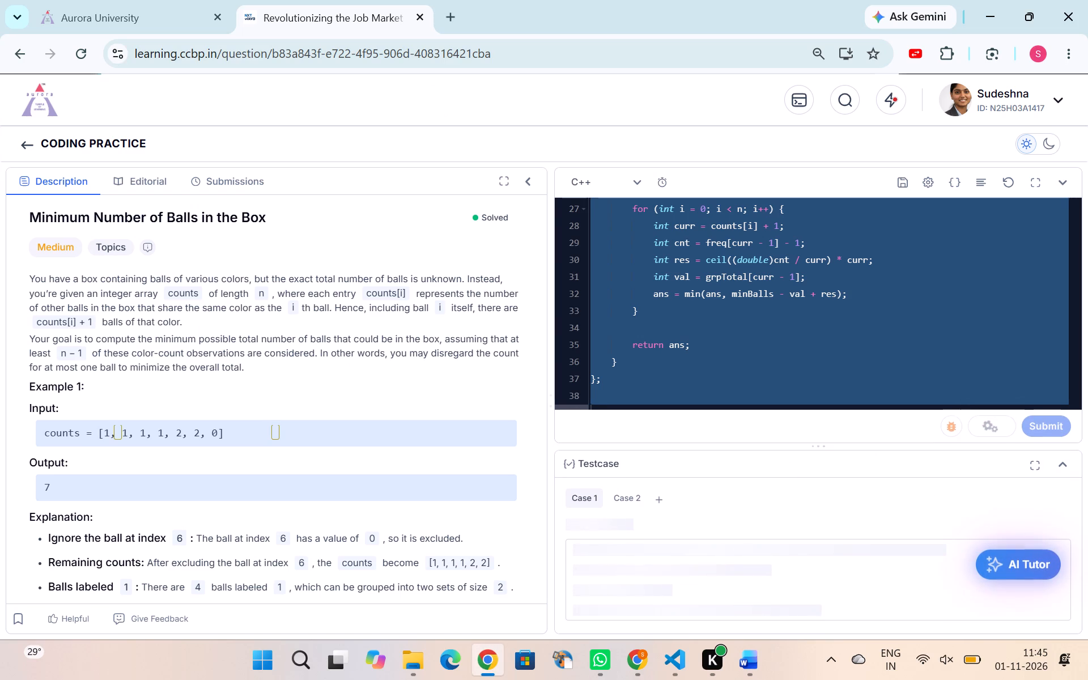
{"action": "left_click_drag", "start_coordinate": [836, 444], "coordinate": [818, 292]}
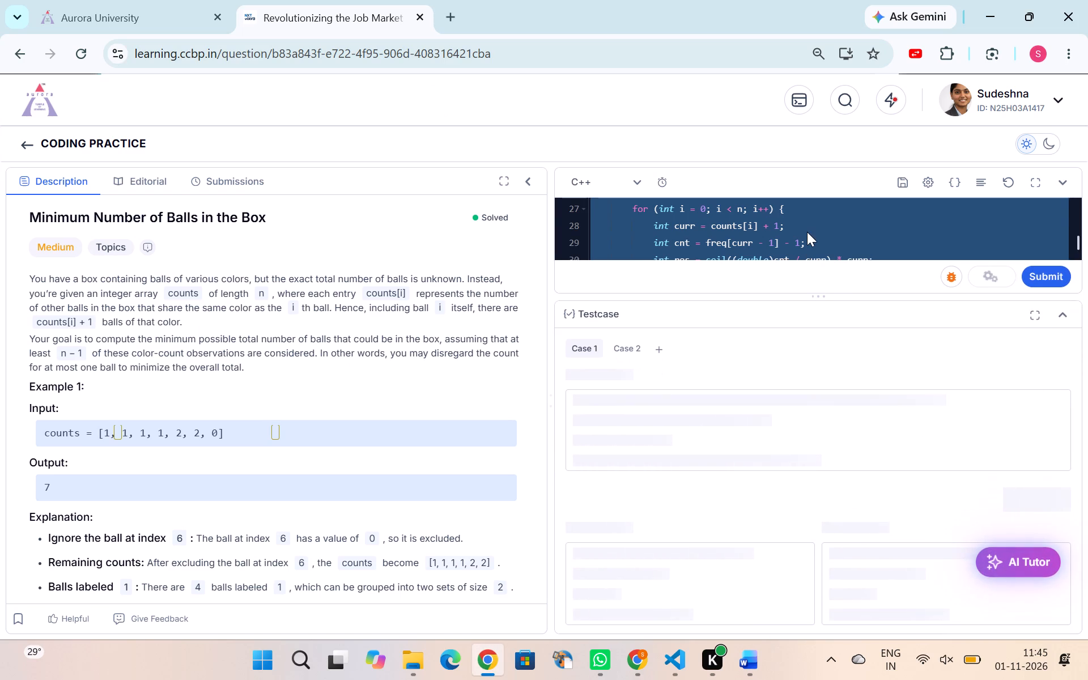
{"action": "left_click", "coordinate": [807, 232]}
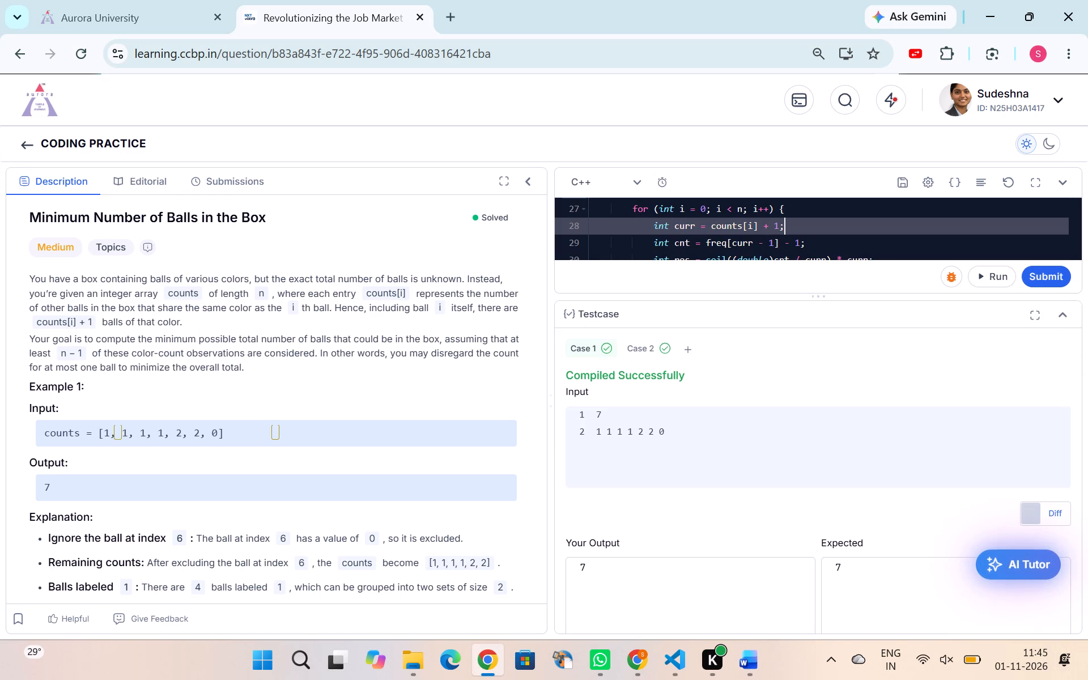
Capture the Minimum Number of Balls Testcase results and paste the screenshot below its code in the Word report, followed by a blank line.
{"action": "key", "text": "shift+super+s"}
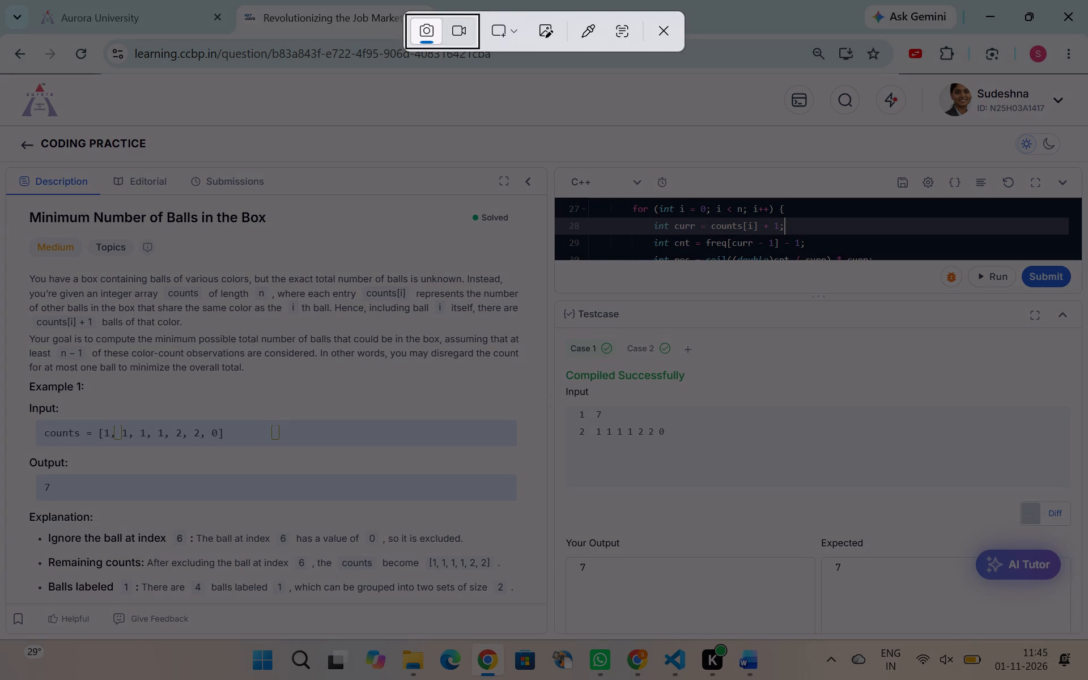
{"action": "left_click_drag", "start_coordinate": [555, 299], "coordinate": [1087, 641]}
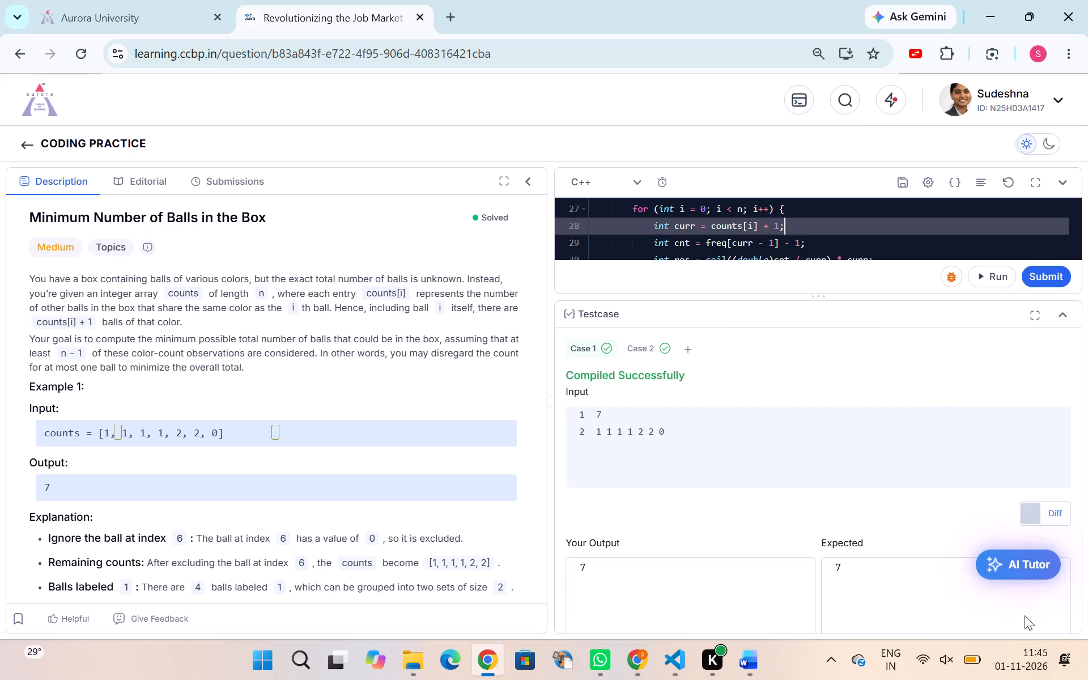
{"action": "left_click", "coordinate": [702, 612]}
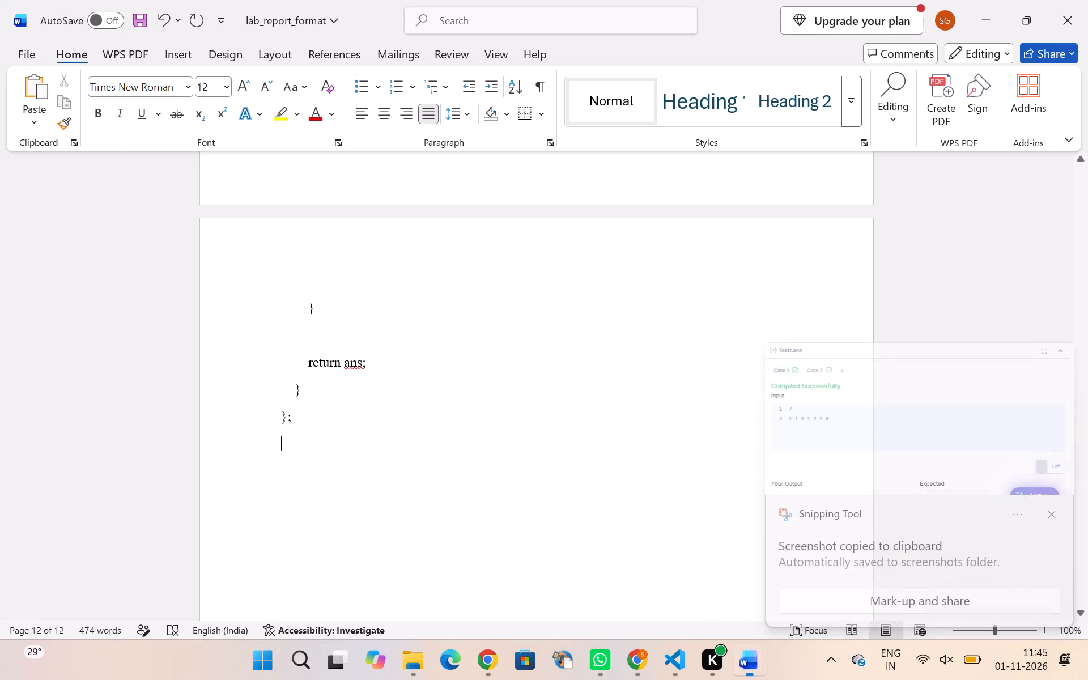
{"action": "key", "text": "ctrl+v"}
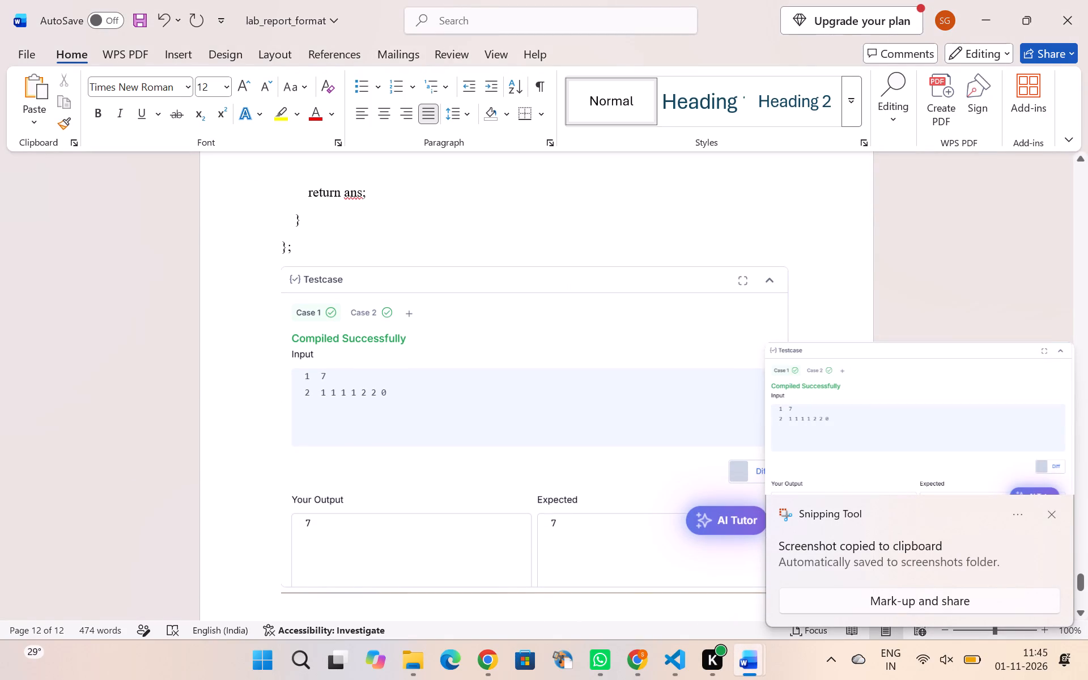
{"action": "key", "text": "Return"}
{"action": "scroll", "coordinate": [620, 551], "scroll_direction": "down", "scroll_amount": 1}
{"action": "key", "text": "Return"}
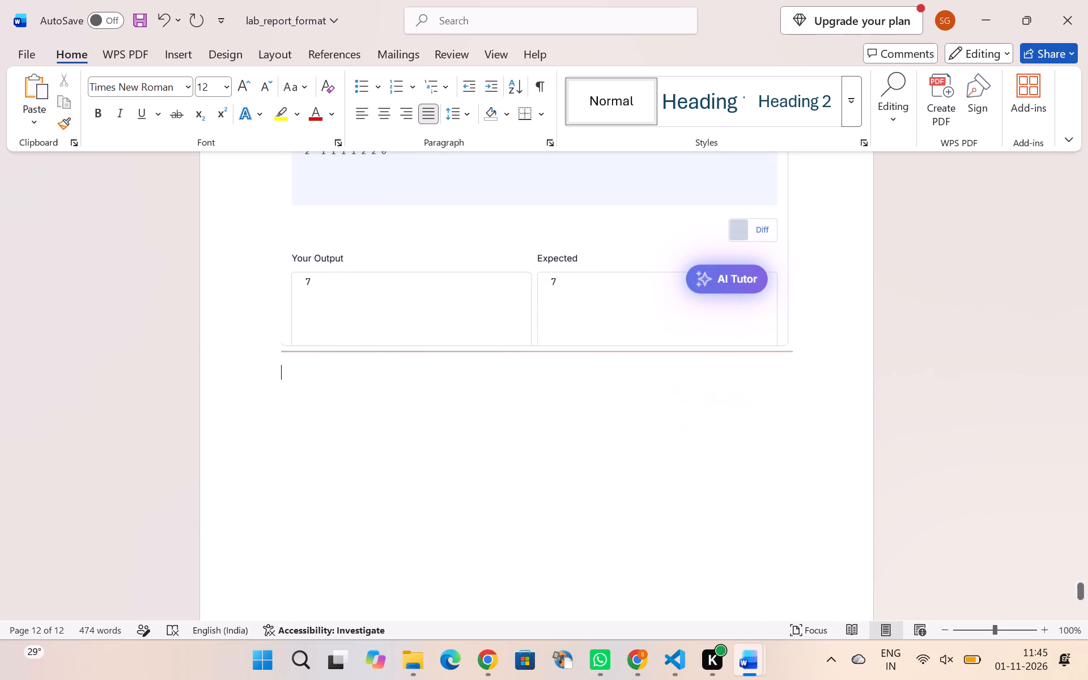
Switch to Chrome, enlarge the code editor pane, return to the Coding Practice question list and open Assign Cookies.
{"action": "left_click", "coordinate": [490, 652]}
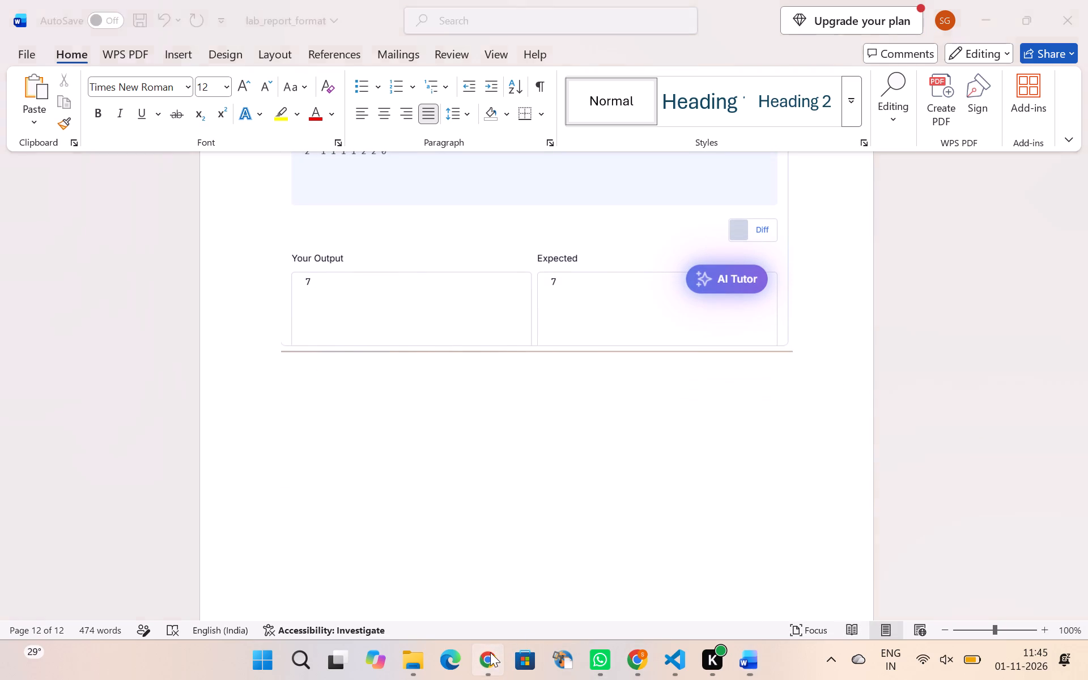
{"action": "left_click_drag", "start_coordinate": [822, 294], "coordinate": [822, 471]}
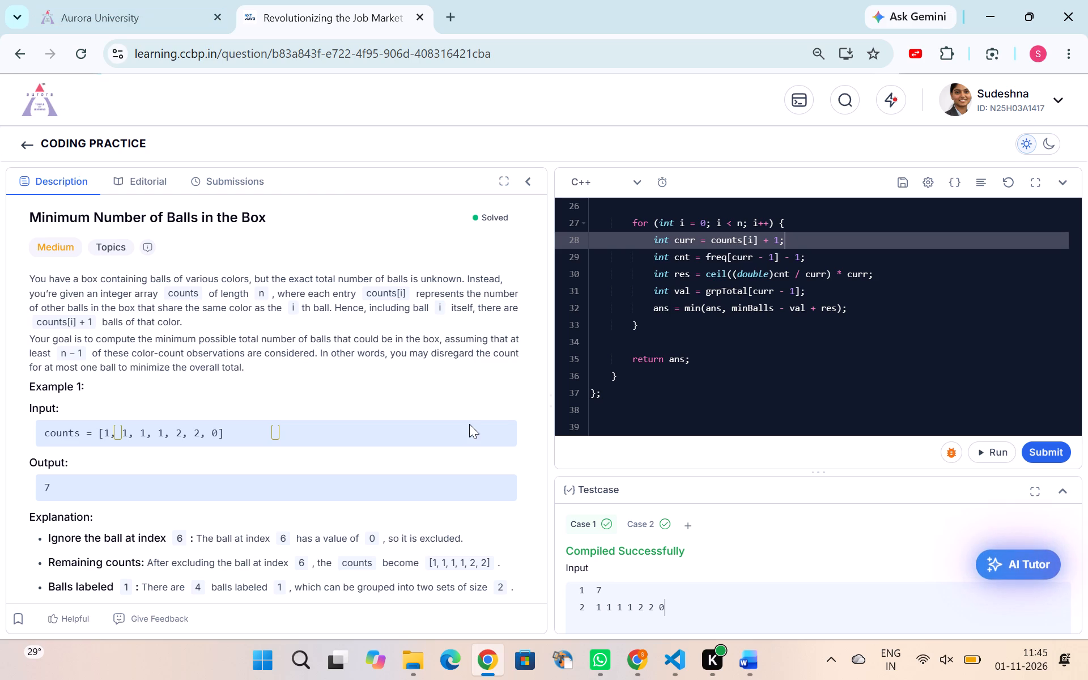
{"action": "left_click", "coordinate": [748, 657]}
{"action": "left_click", "coordinate": [703, 581]}
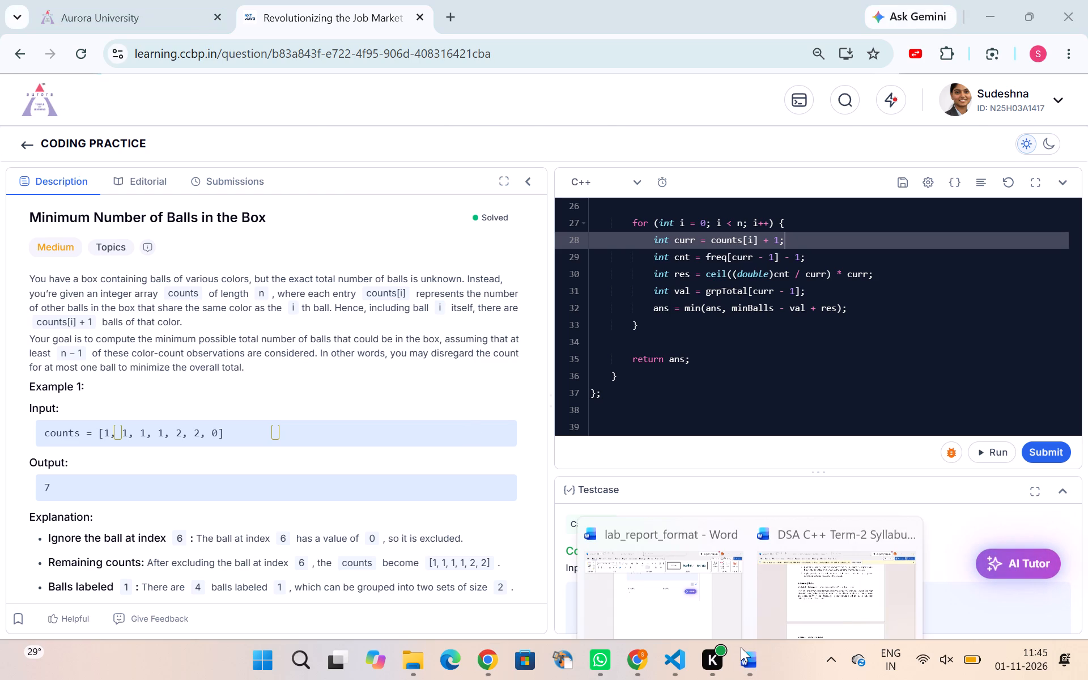
{"action": "left_click", "coordinate": [488, 657]}
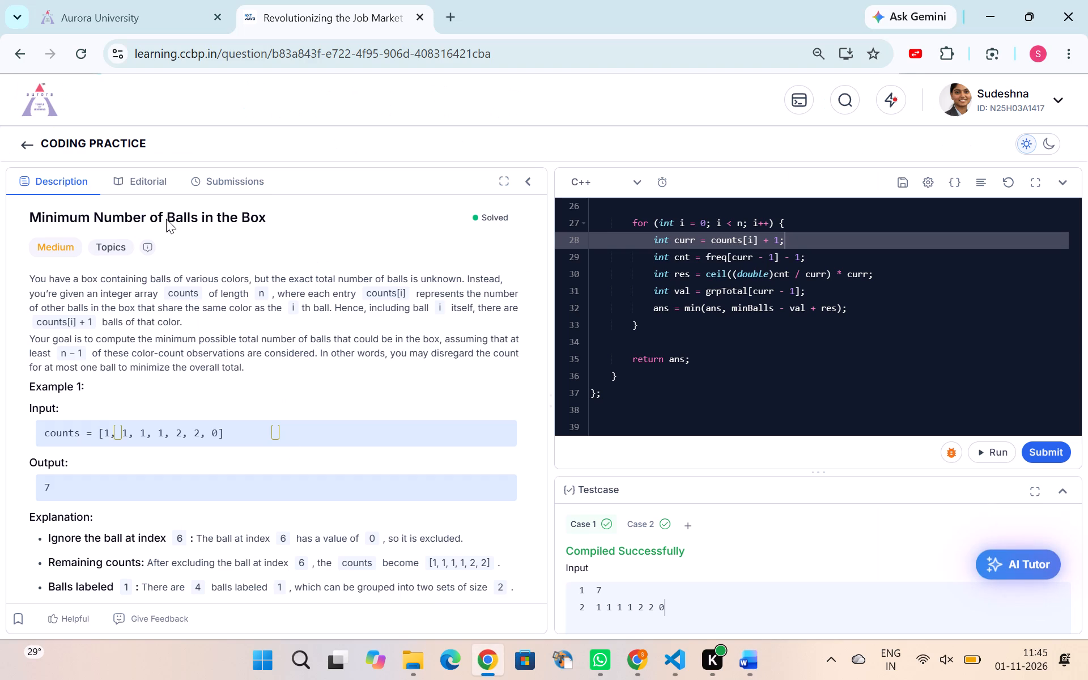
{"action": "left_click", "coordinate": [25, 140]}
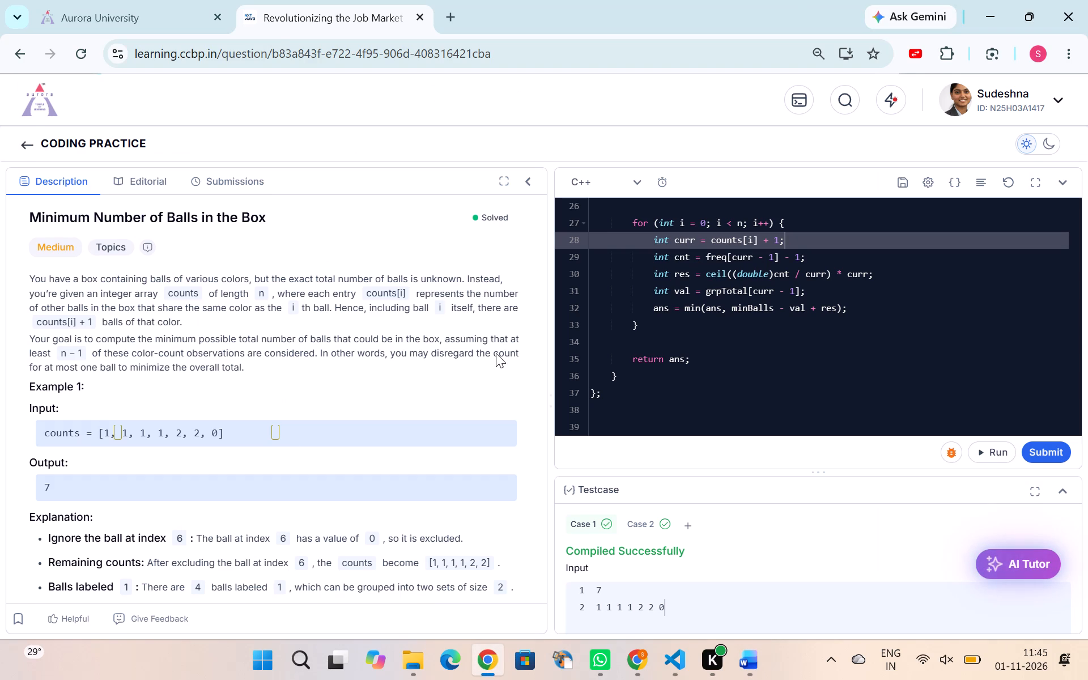
{"action": "scroll", "coordinate": [482, 382], "scroll_direction": "down", "scroll_amount": 1}
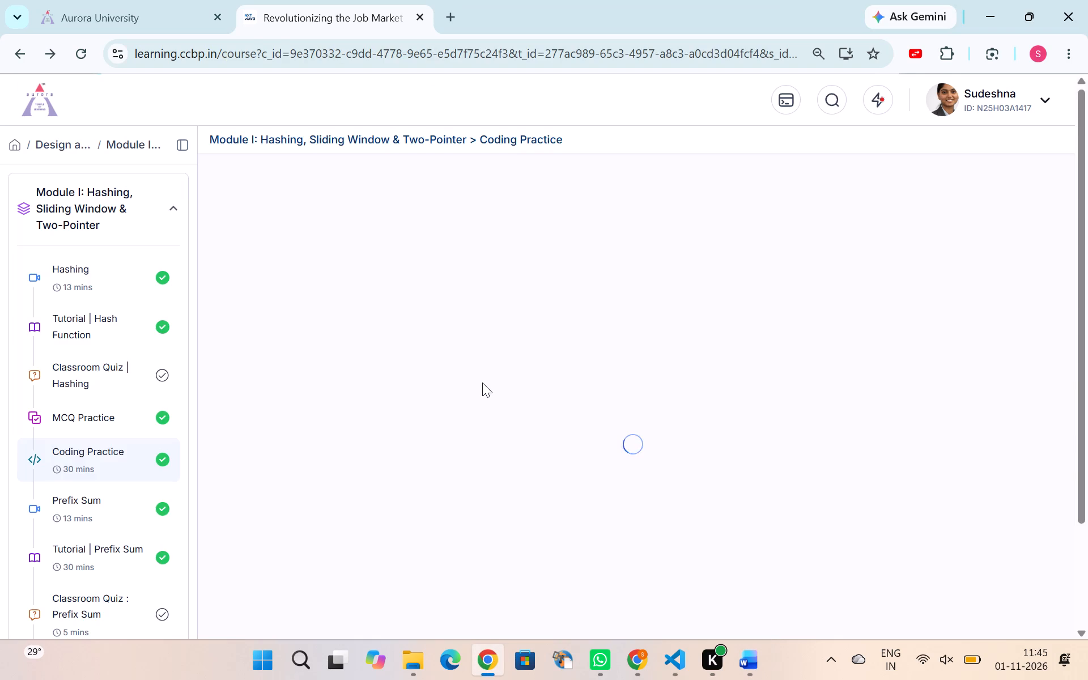
{"action": "scroll", "coordinate": [482, 382], "scroll_direction": "down", "scroll_amount": 4}
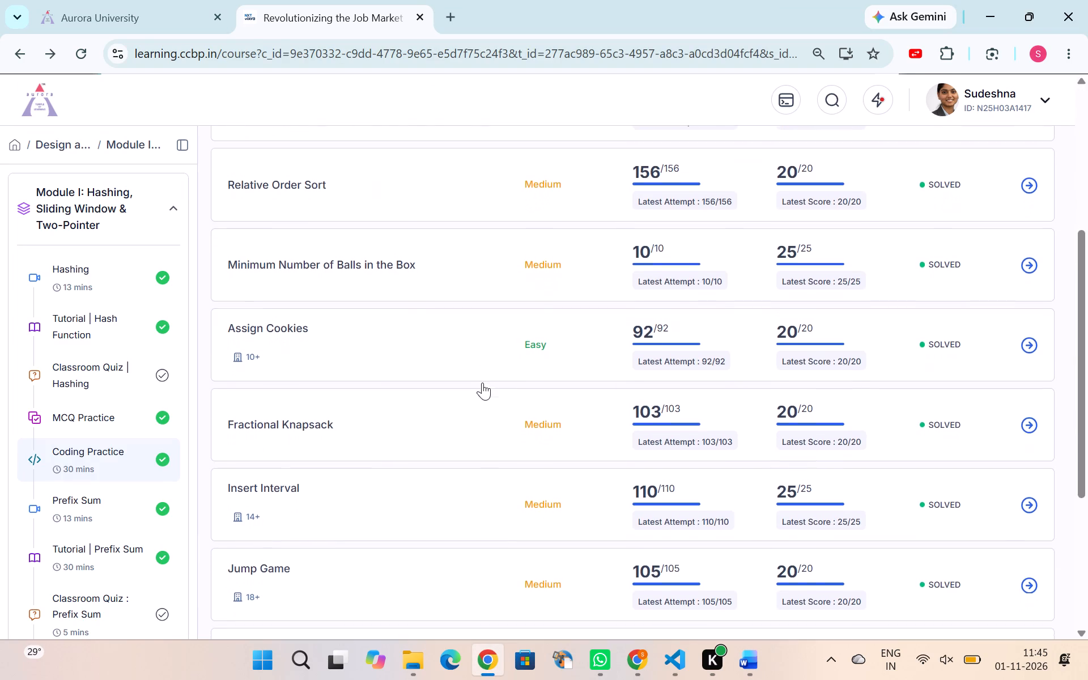
{"action": "scroll", "coordinate": [482, 382], "scroll_direction": "up", "scroll_amount": 1}
{"action": "scroll", "coordinate": [482, 382], "scroll_direction": "down", "scroll_amount": 1}
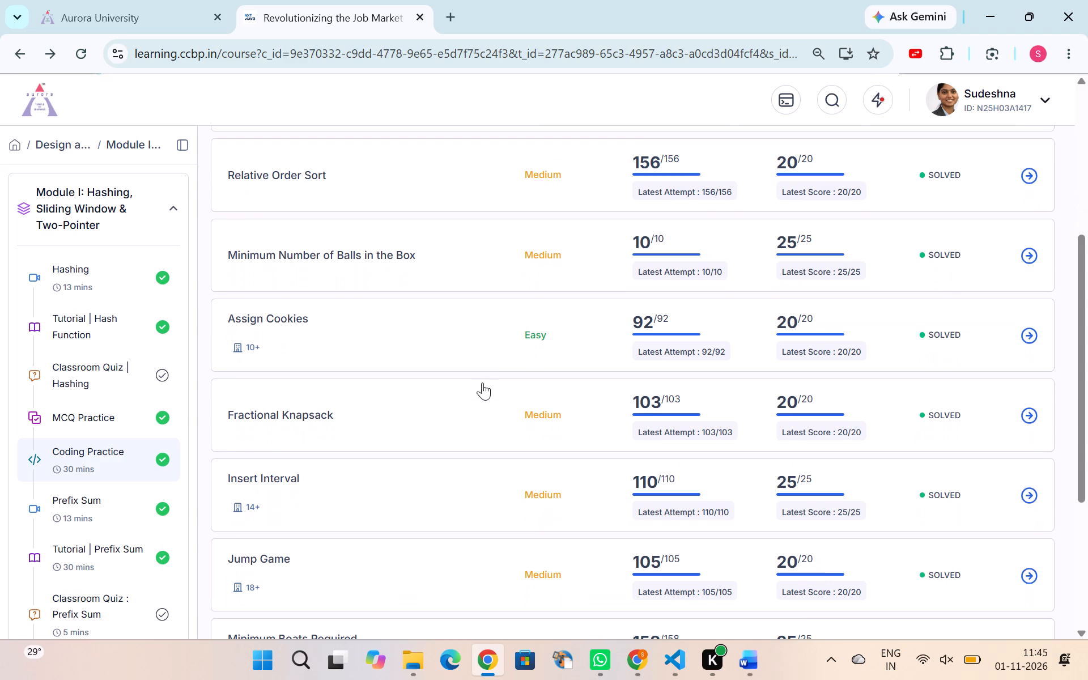
{"action": "left_click", "coordinate": [462, 351]}
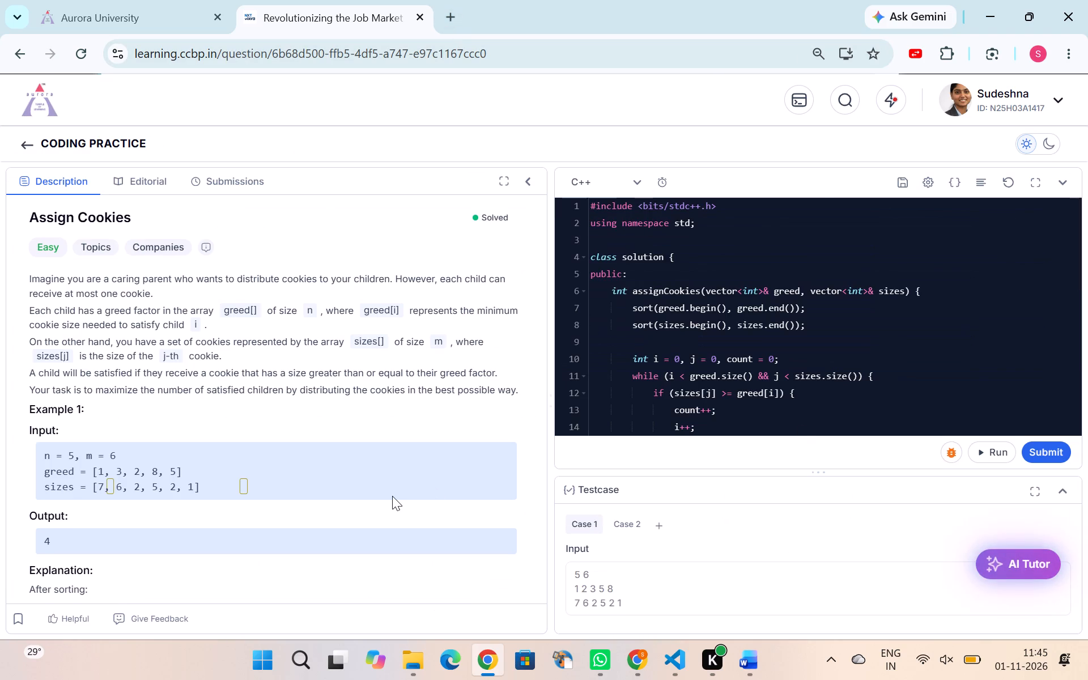
Capture the Assign Cookies question page, paste the screenshot into the lab_report_format Word document, and add a "CODE:" line below it.
{"action": "key", "text": "shift+super+s"}
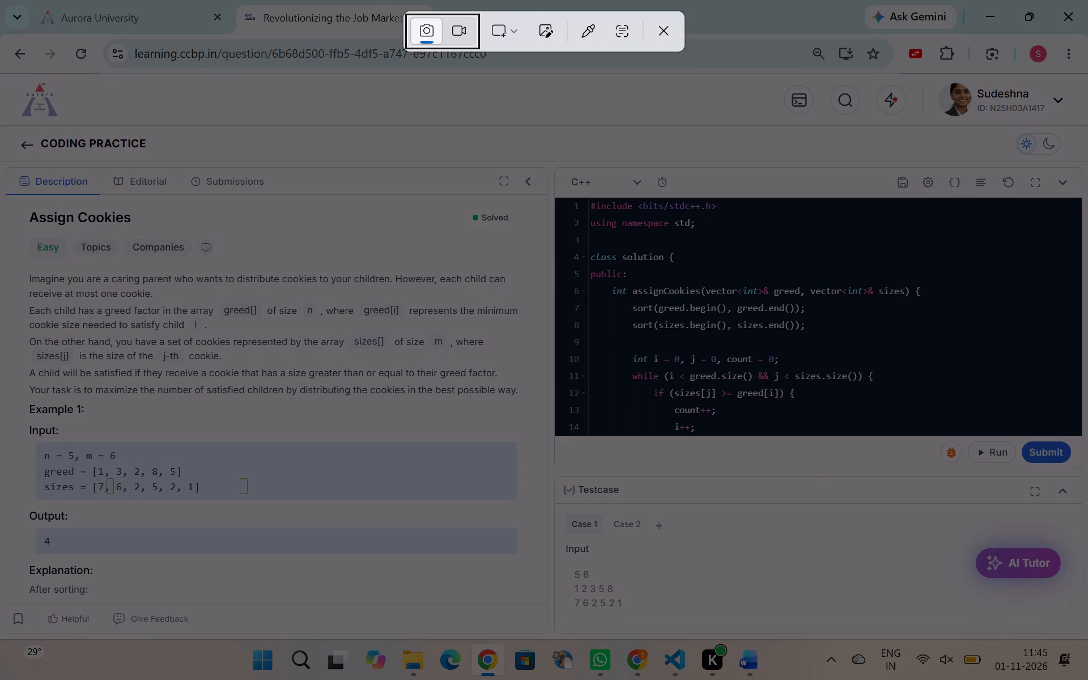
{"action": "left_click_drag", "start_coordinate": [0, 75], "coordinate": [1087, 636]}
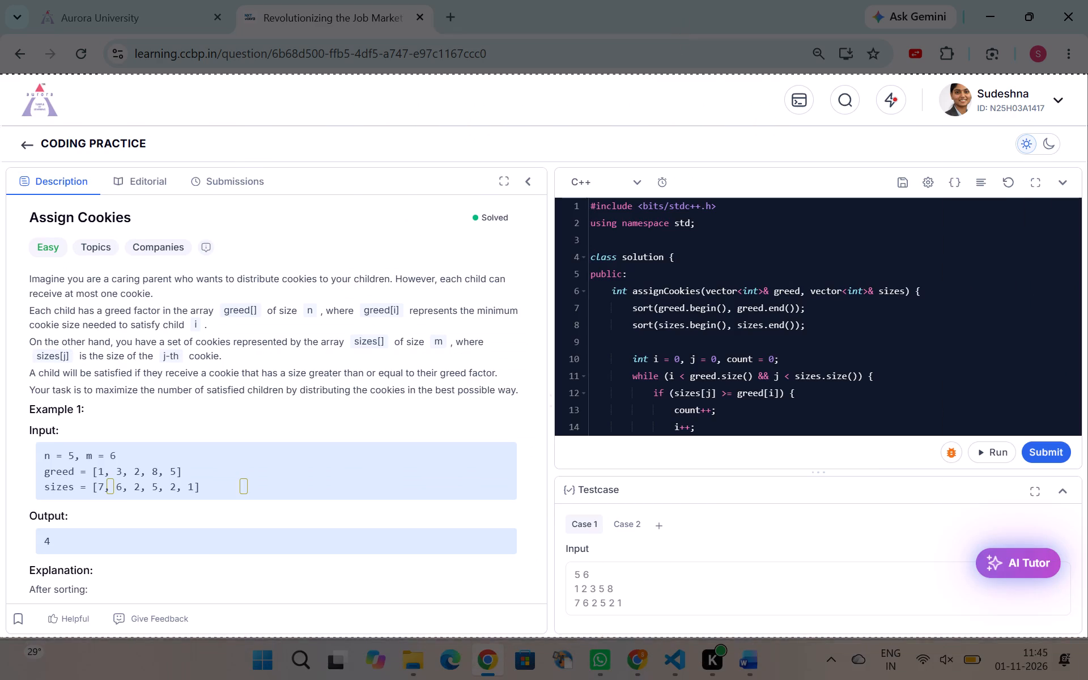
{"action": "left_click_drag", "start_coordinate": [1087, 636], "coordinate": [1087, 636]}
{"action": "left_click", "coordinate": [755, 650]}
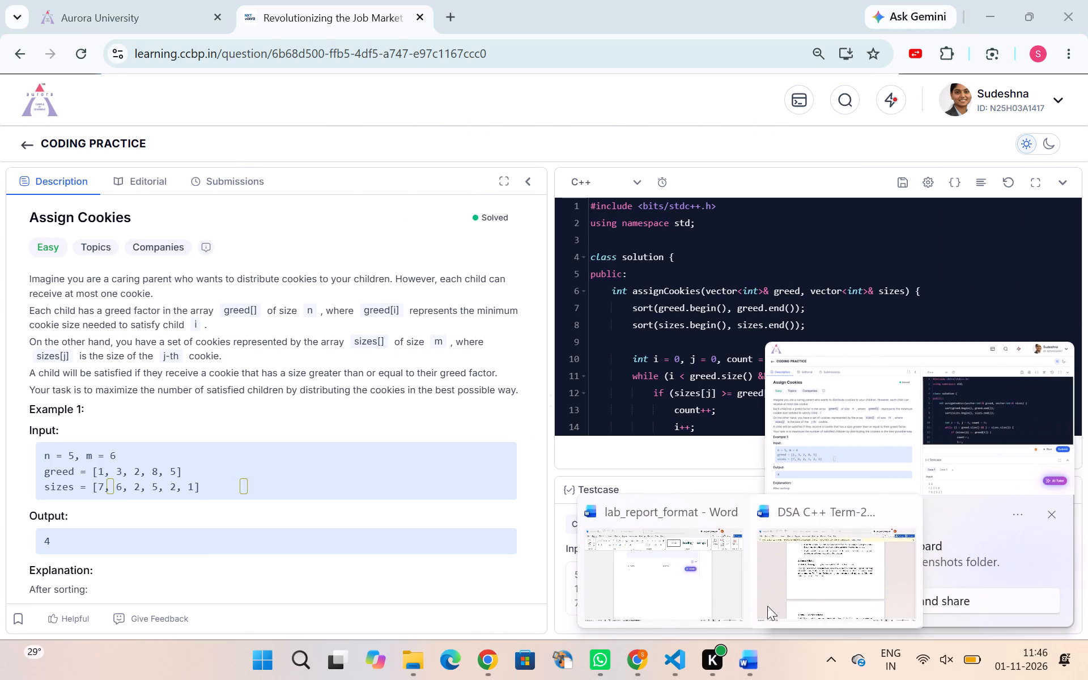
{"action": "left_click", "coordinate": [770, 597]}
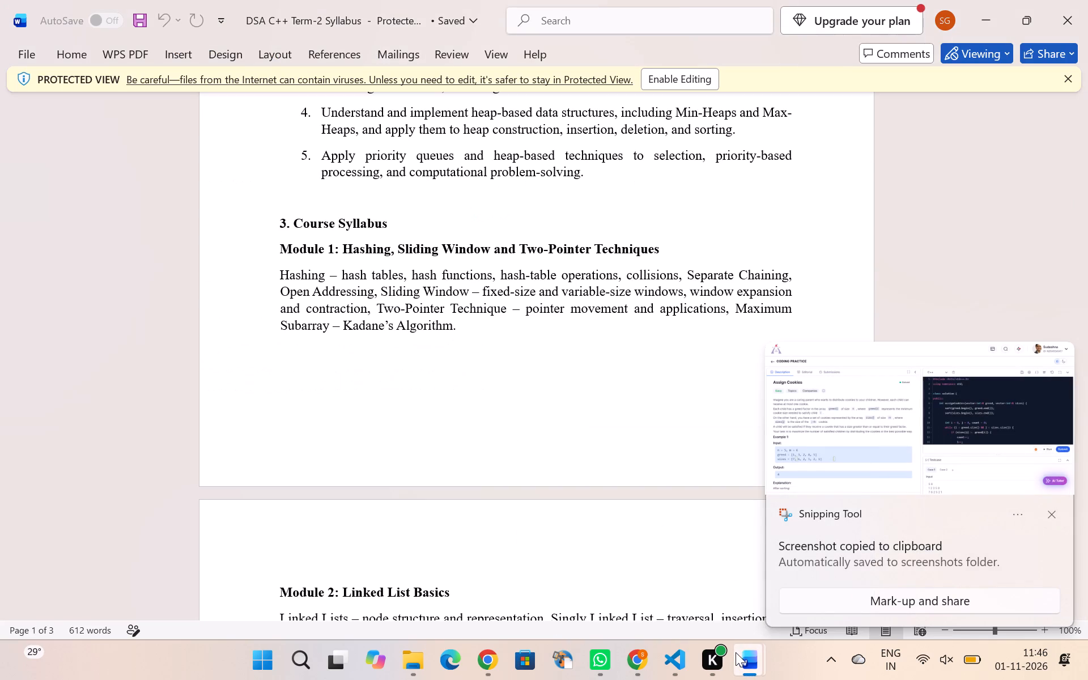
{"action": "left_click", "coordinate": [670, 594]}
{"action": "key", "text": "ctrl+v"}
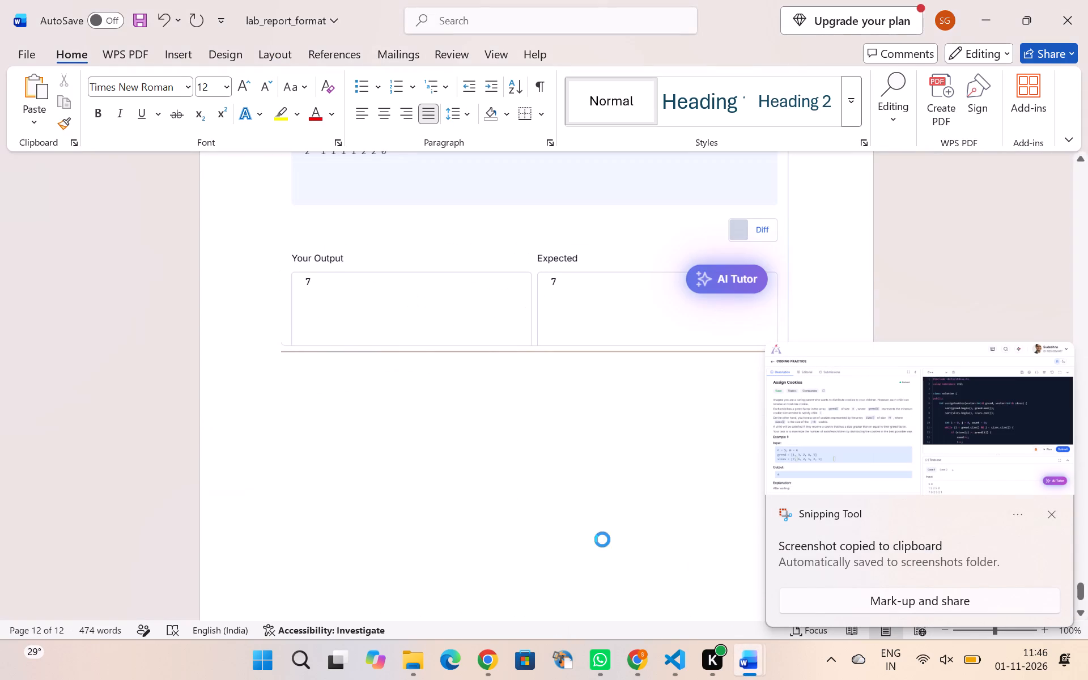
{"action": "scroll", "coordinate": [602, 539], "scroll_direction": "down", "scroll_amount": 1}
{"action": "key", "text": "Return"}
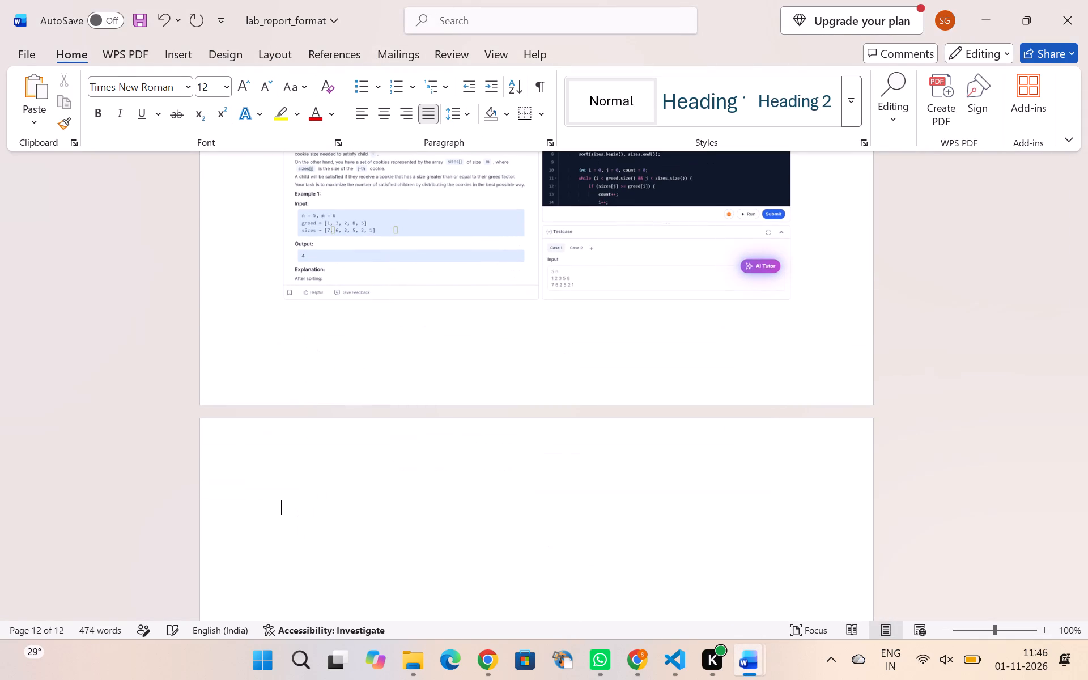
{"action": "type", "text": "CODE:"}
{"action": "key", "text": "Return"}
Copy the Assign Cookies code in Chrome through the end of the solution class and paste it below "CODE:" in the Word report.
{"action": "left_click", "coordinate": [499, 655]}
{"action": "scroll", "coordinate": [734, 375], "scroll_direction": "down", "scroll_amount": 5}
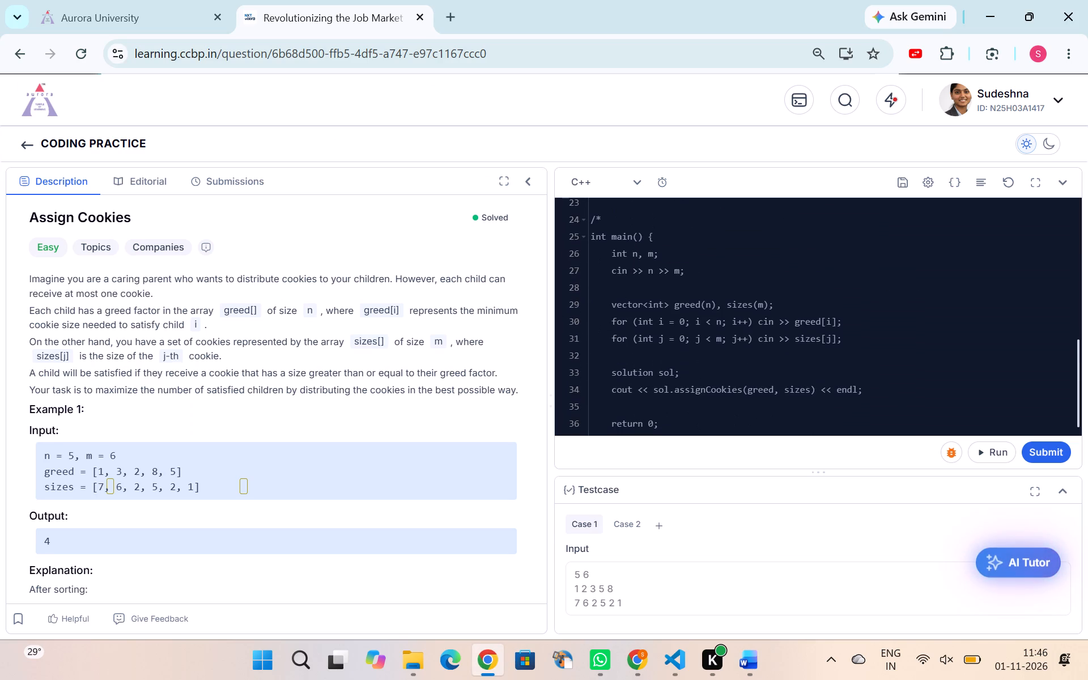
{"action": "scroll", "coordinate": [675, 342], "scroll_direction": "up", "scroll_amount": 2}
{"action": "left_click_drag", "start_coordinate": [614, 252], "coordinate": [588, 107]}
{"action": "key", "text": "ctrl+c"}
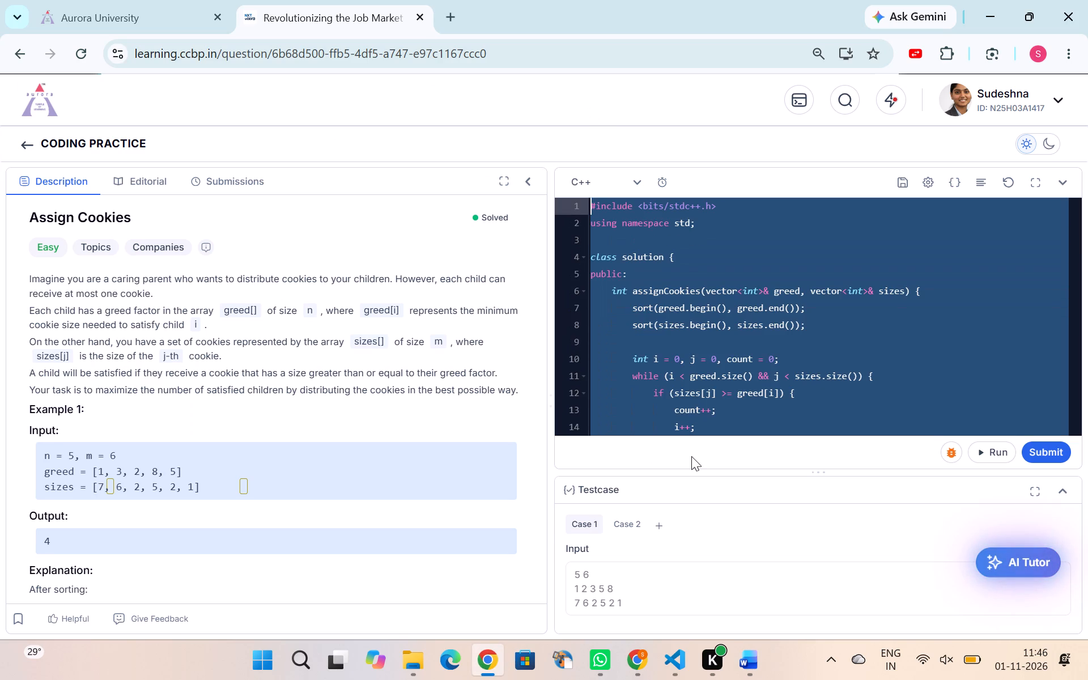
{"action": "left_click", "coordinate": [706, 606]}
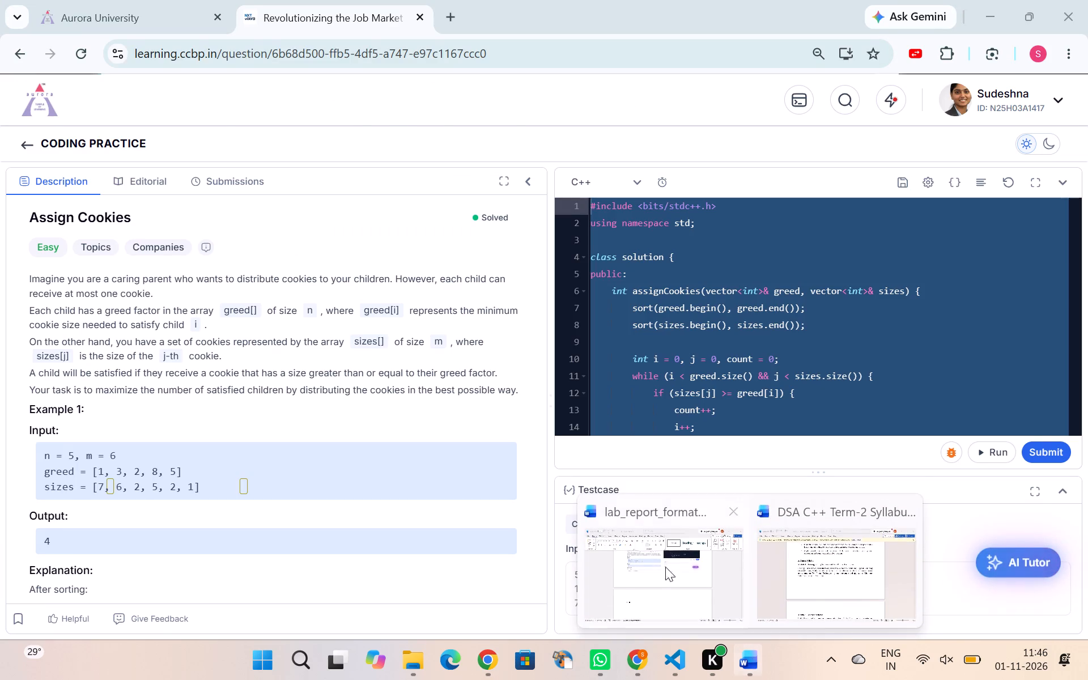
{"action": "left_click", "coordinate": [663, 560]}
{"action": "left_click", "coordinate": [572, 539]}
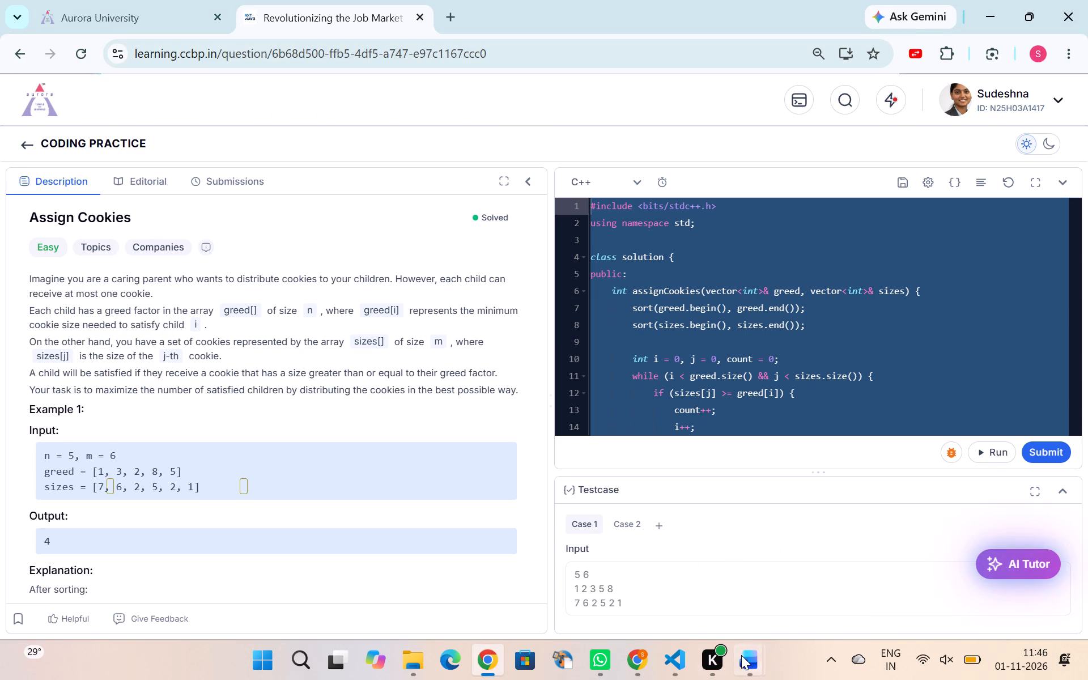
{"action": "left_click", "coordinate": [688, 596]}
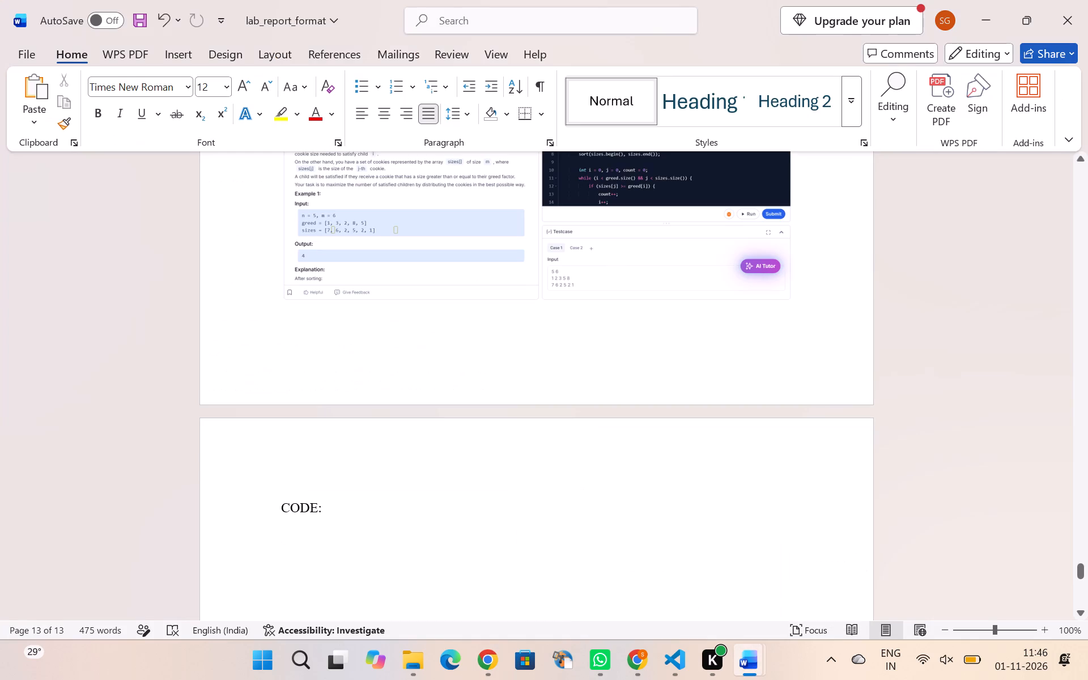
{"action": "key", "text": "ctrl+v"}
{"action": "scroll", "coordinate": [610, 542], "scroll_direction": "down", "scroll_amount": 1}
{"action": "key", "text": "Return"}
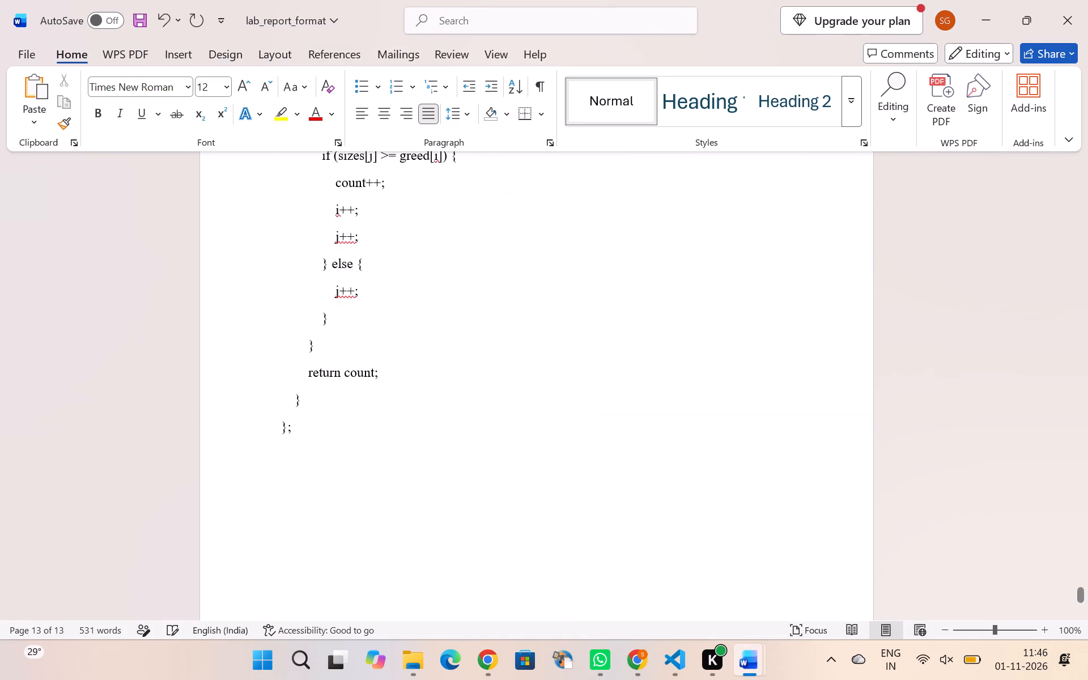
{"action": "key", "text": "Return"}
{"action": "key", "text": "BackSpace"}
Switch to Chrome, run the Assign Cookies solution and enlarge the Testcase pane.
{"action": "left_click", "coordinate": [478, 649]}
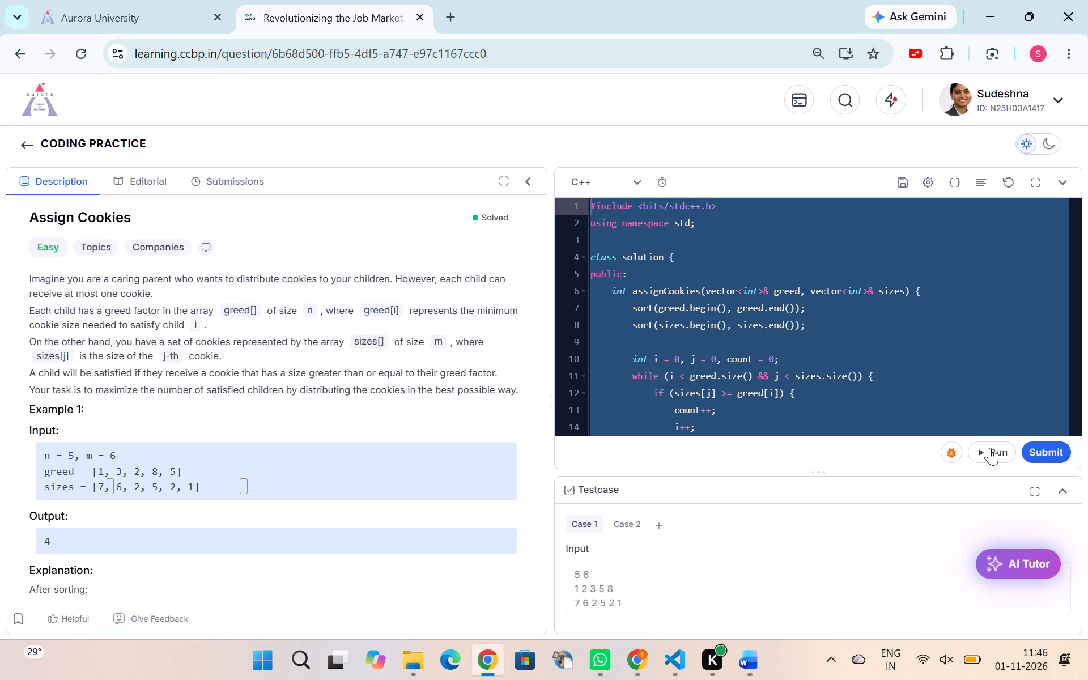
{"action": "left_click", "coordinate": [991, 448]}
{"action": "left_click", "coordinate": [849, 328]}
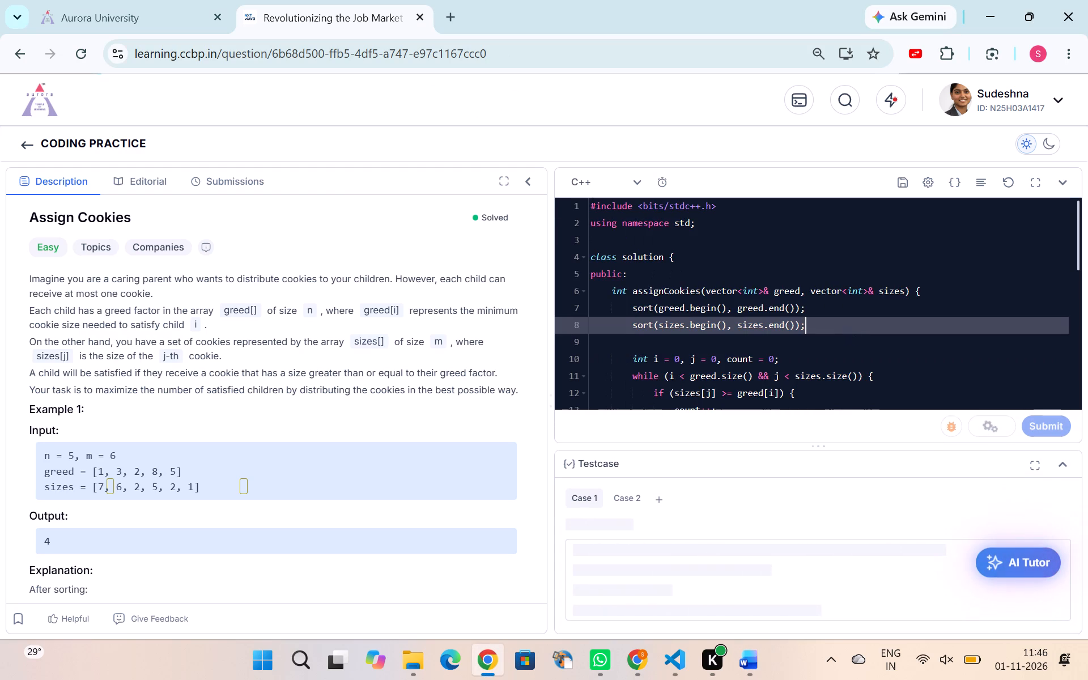
{"action": "left_click_drag", "start_coordinate": [826, 447], "coordinate": [823, 299]}
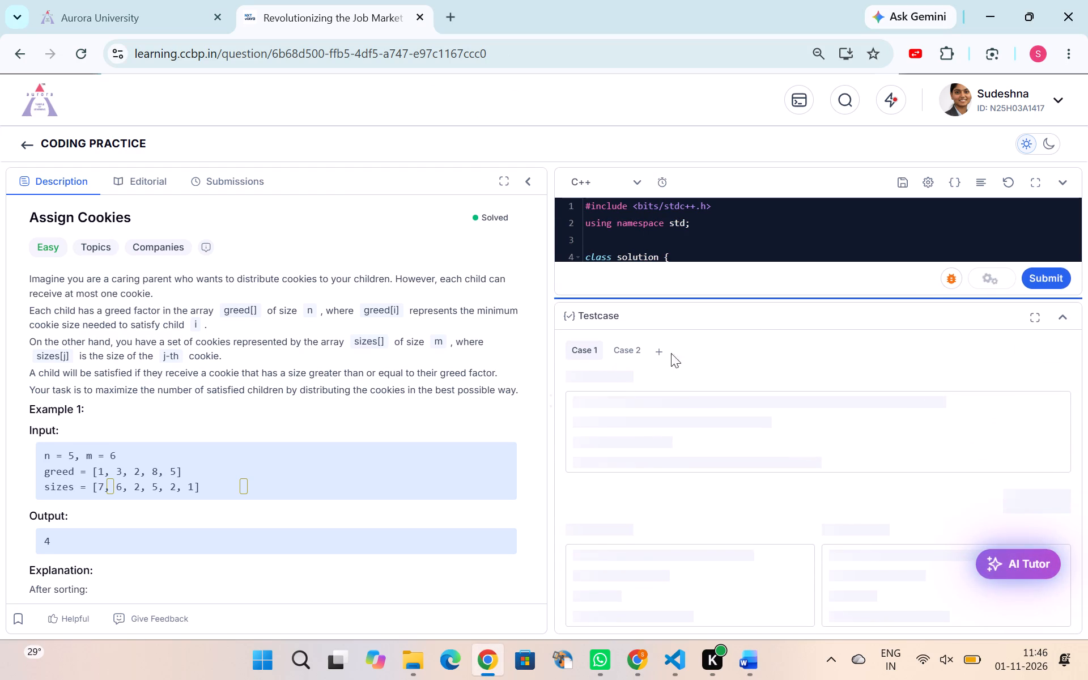
Capture the Assign Cookies Testcase results and paste the screenshot below its code in the Word report, followed by a blank line.
{"action": "key", "text": "shift+super+s"}
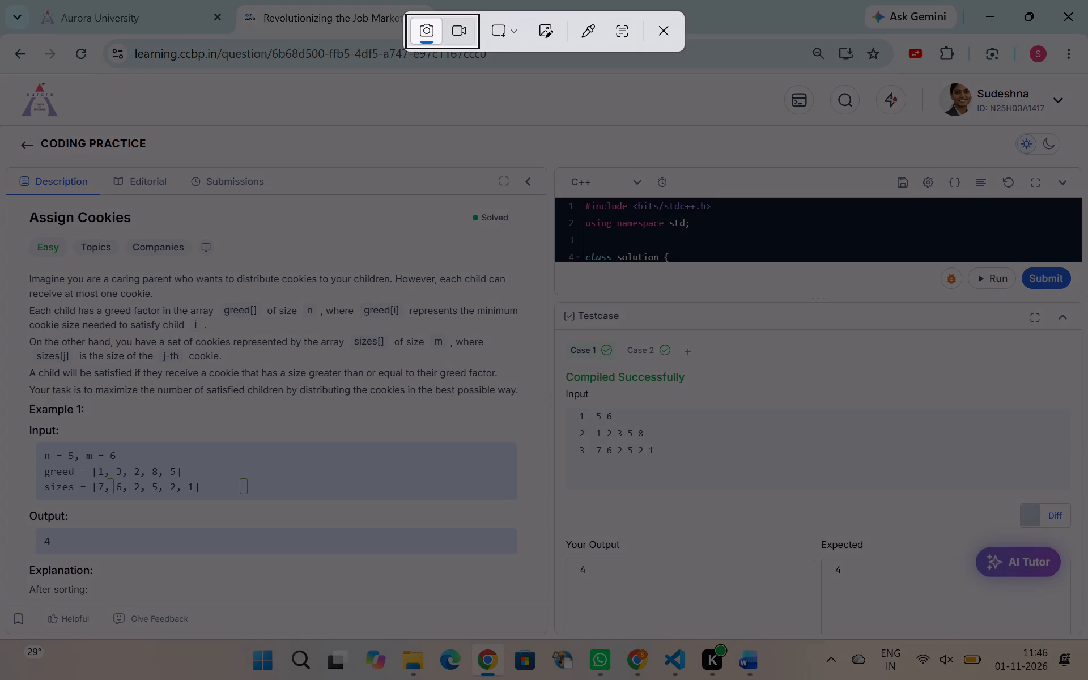
{"action": "left_click_drag", "start_coordinate": [556, 303], "coordinate": [1087, 631]}
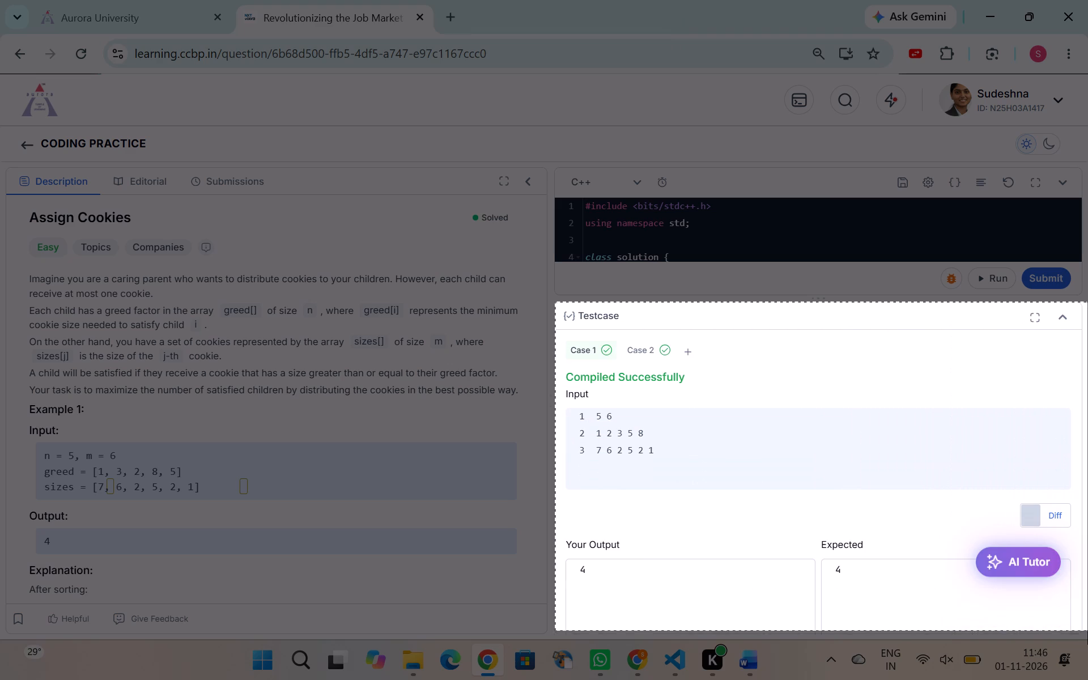
{"action": "left_click_drag", "start_coordinate": [1087, 631], "coordinate": [1087, 638]}
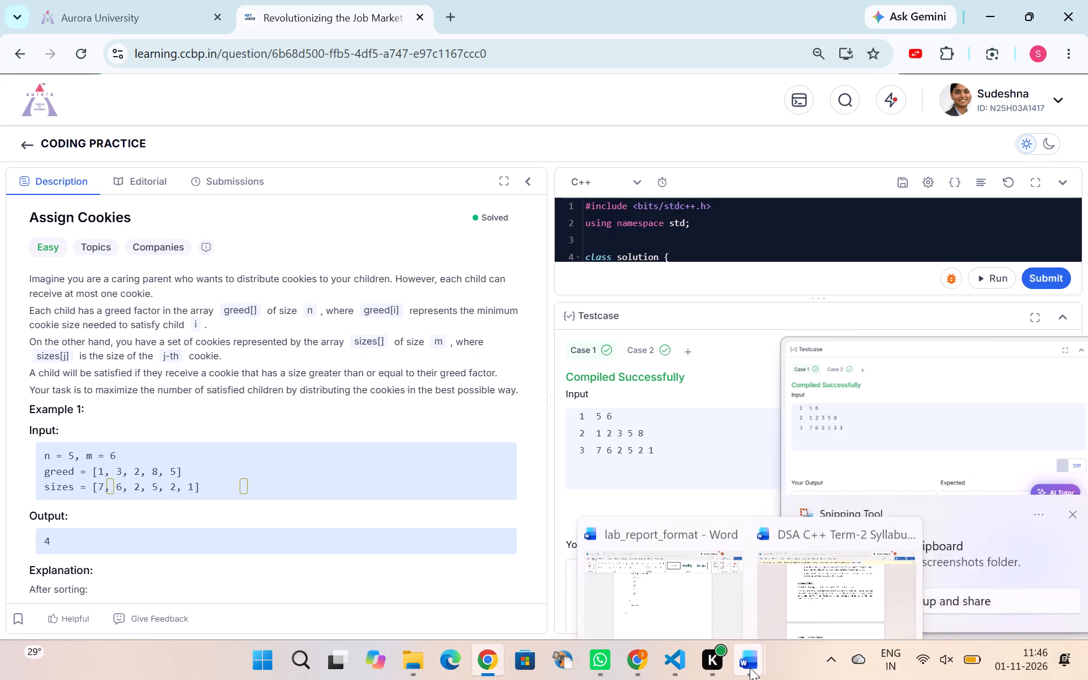
{"action": "left_click", "coordinate": [669, 588]}
{"action": "key", "text": "ctrl+v"}
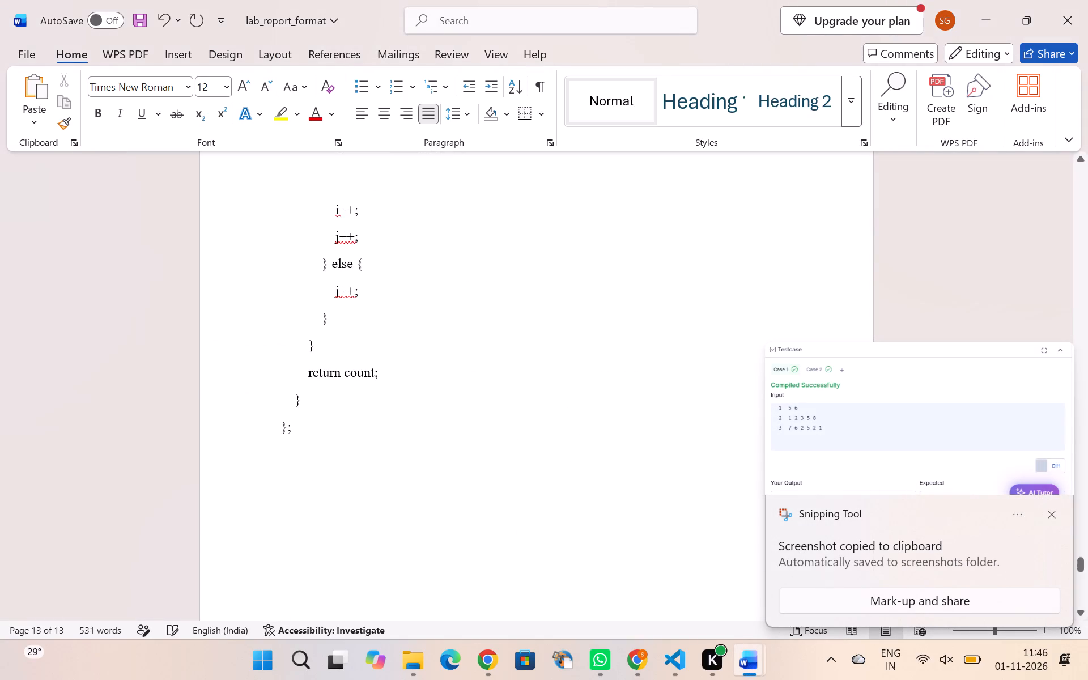
{"action": "scroll", "coordinate": [609, 538], "scroll_direction": "down", "scroll_amount": 1}
{"action": "key", "text": "Return"}
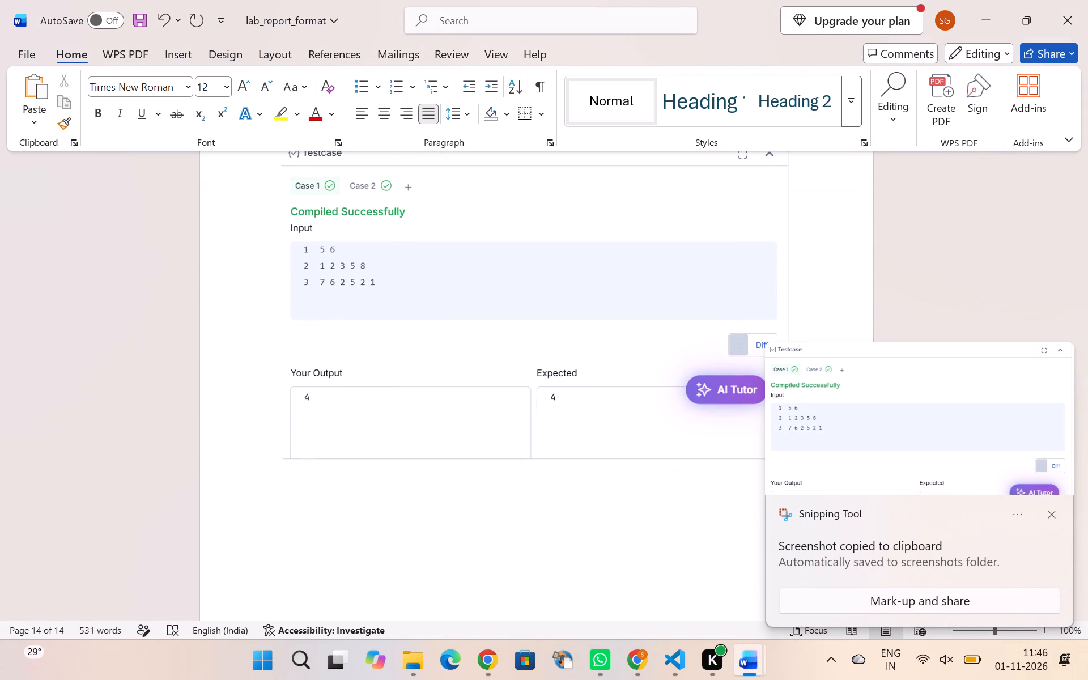
{"action": "key", "text": "Return"}
Switch to Chrome, return to the Coding Practice question list, open Fractional Knapsack and enlarge its code editor pane.
{"action": "left_click", "coordinate": [492, 669]}
{"action": "left_click", "coordinate": [25, 143]}
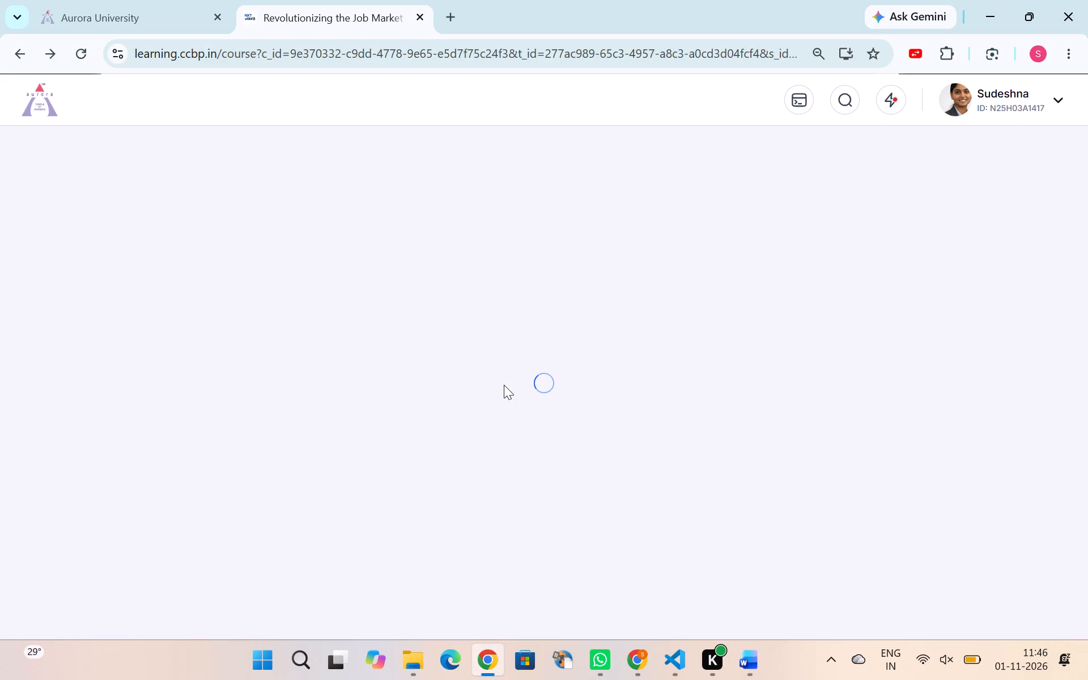
{"action": "scroll", "coordinate": [504, 385], "scroll_direction": "down", "scroll_amount": 3}
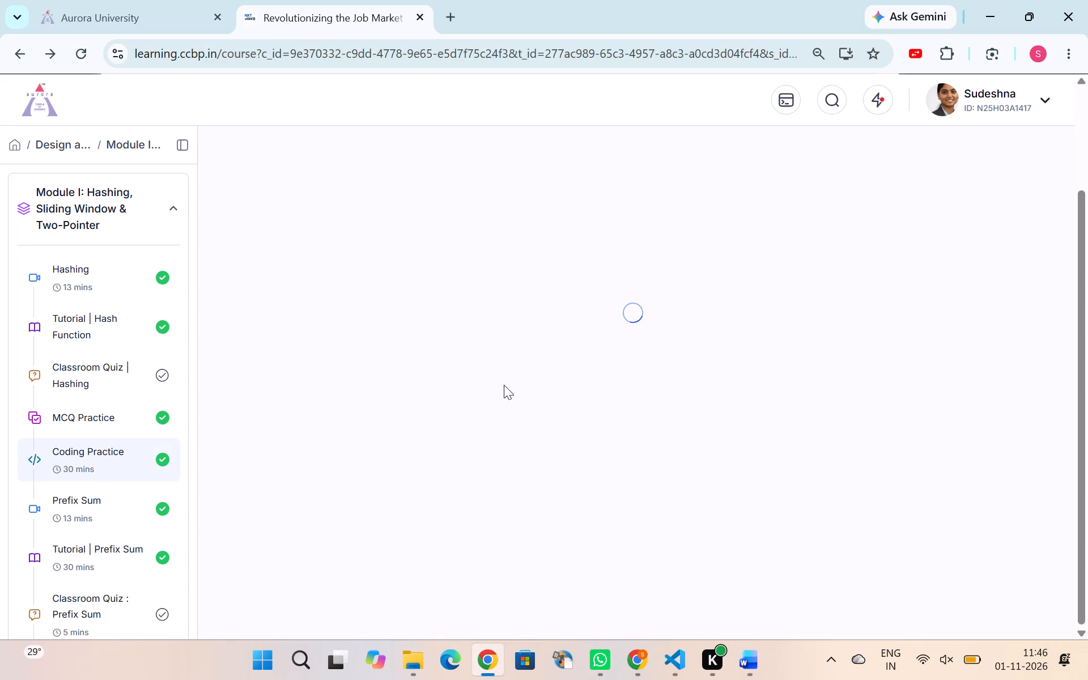
{"action": "scroll", "coordinate": [504, 385], "scroll_direction": "down", "scroll_amount": 1}
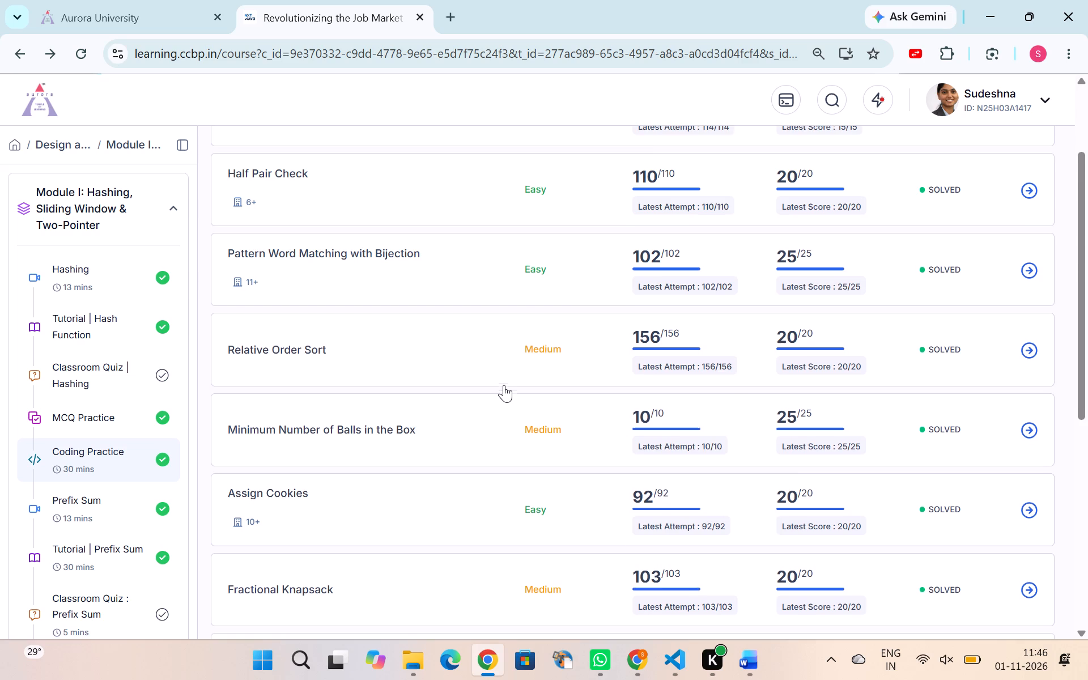
{"action": "scroll", "coordinate": [504, 385], "scroll_direction": "down", "scroll_amount": 1}
{"action": "scroll", "coordinate": [504, 385], "scroll_direction": "up", "scroll_amount": 2}
{"action": "scroll", "coordinate": [433, 423], "scroll_direction": "down", "scroll_amount": 2}
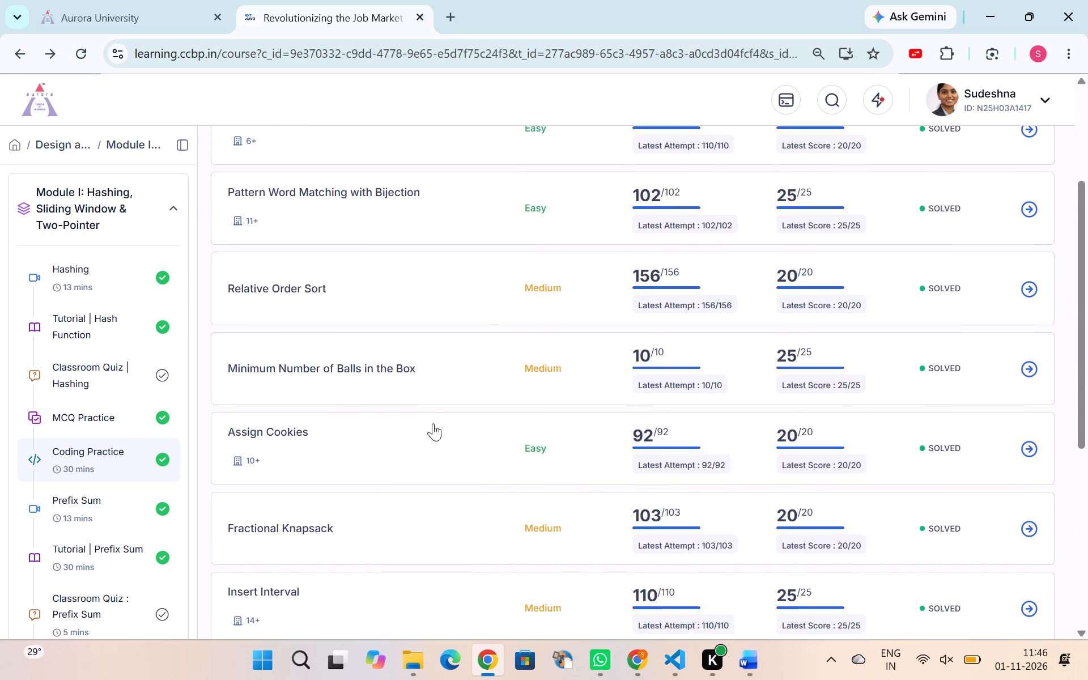
{"action": "scroll", "coordinate": [433, 423], "scroll_direction": "down", "scroll_amount": 3}
{"action": "left_click", "coordinate": [440, 230]}
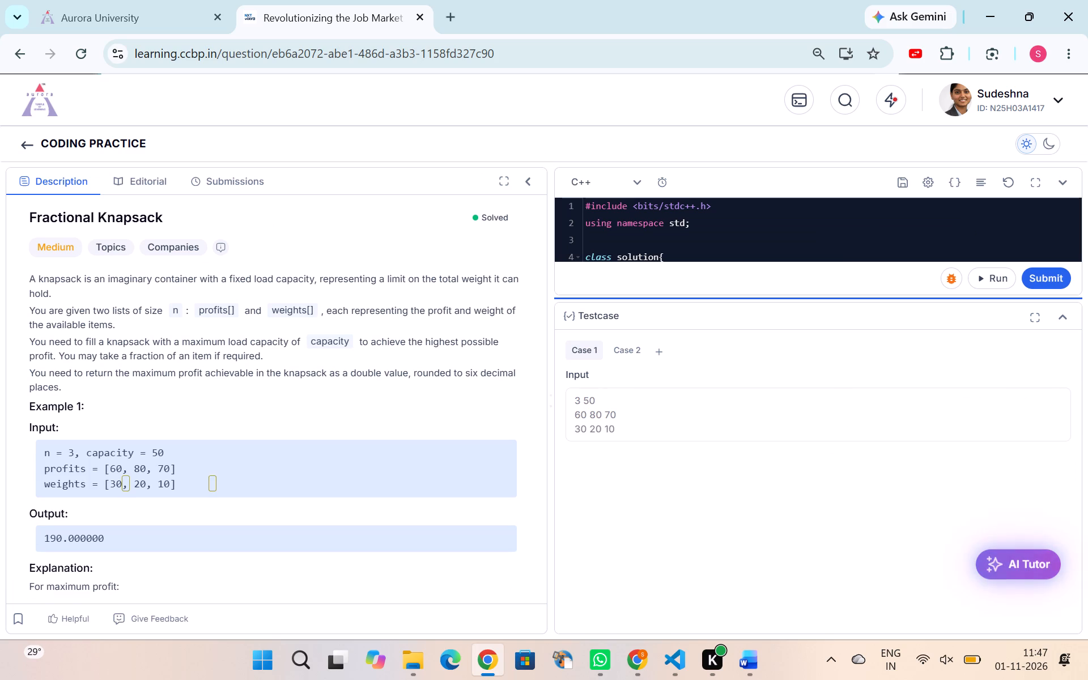
{"action": "left_click_drag", "start_coordinate": [818, 301], "coordinate": [813, 458]}
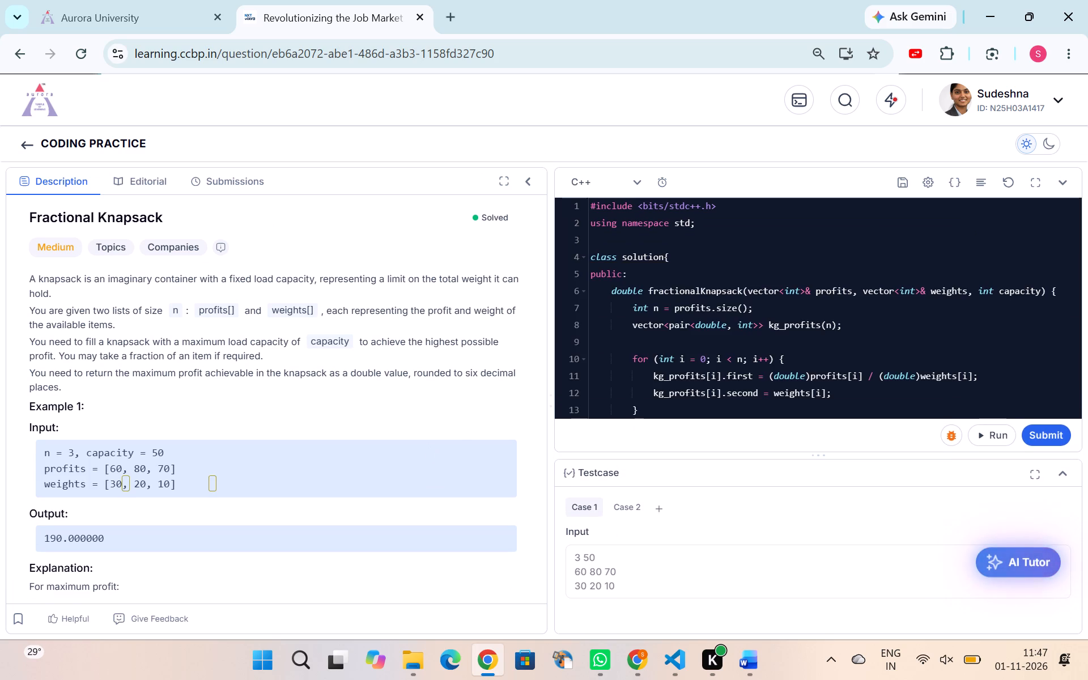
Capture the Fractional Knapsack question page, paste the screenshot at the end of the Word report, and add a "CODE:" line below it.
{"action": "key", "text": "shift+super+s"}
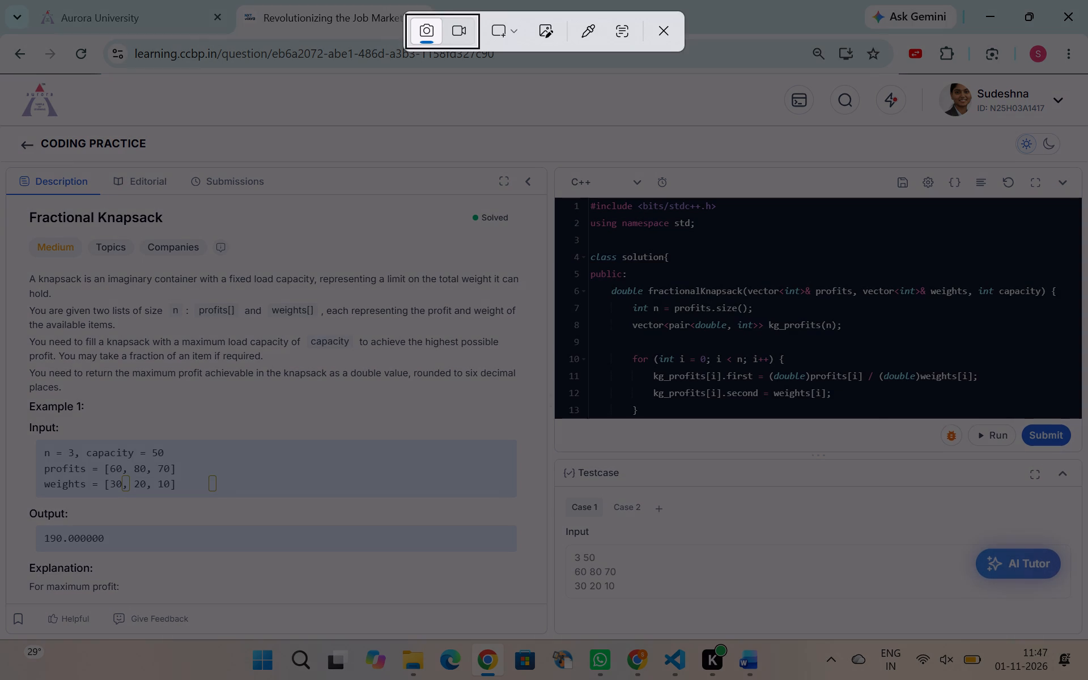
{"action": "left_click_drag", "start_coordinate": [0, 74], "coordinate": [1087, 640]}
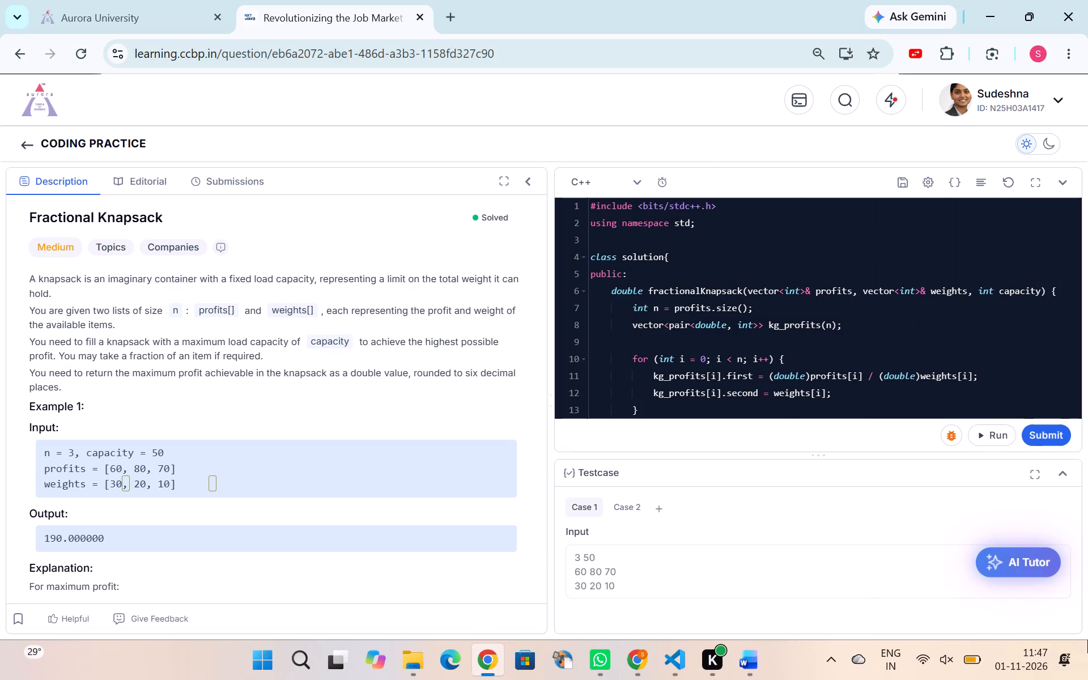
{"action": "left_click", "coordinate": [687, 564]}
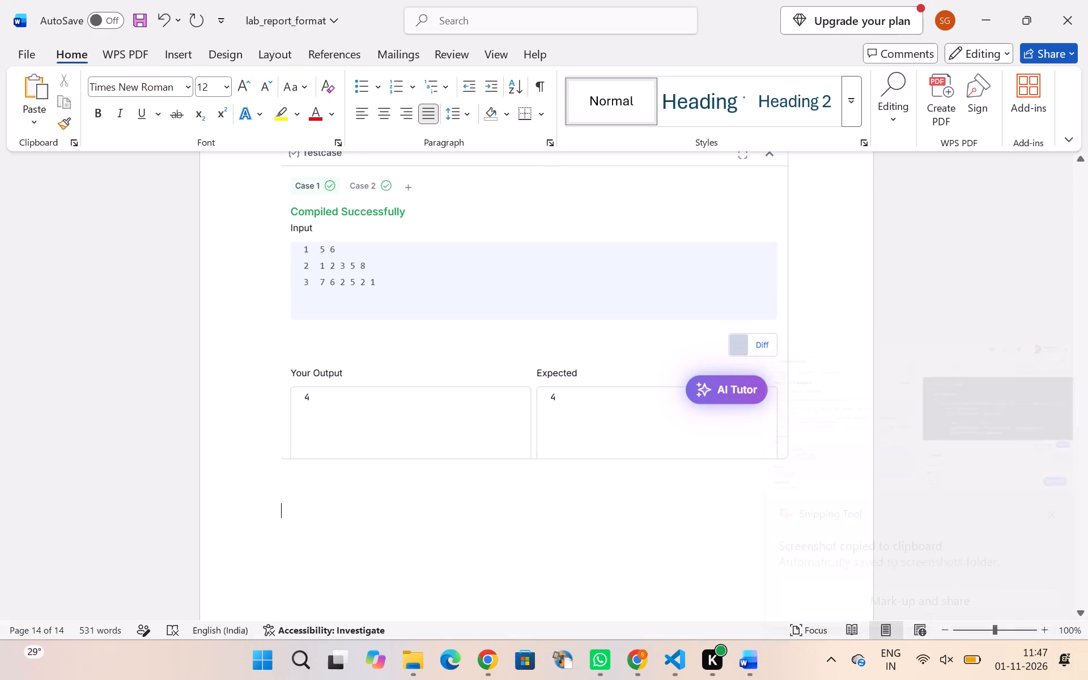
{"action": "key", "text": "ctrl+v"}
{"action": "scroll", "coordinate": [508, 547], "scroll_direction": "down", "scroll_amount": 1}
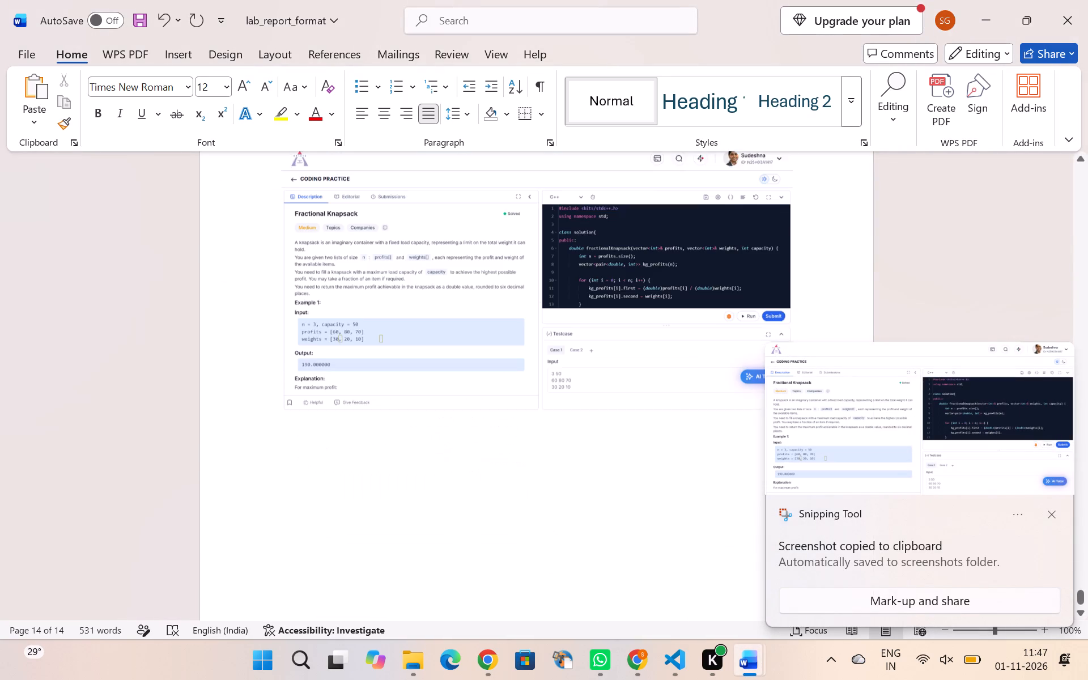
{"action": "key", "text": "Return"}
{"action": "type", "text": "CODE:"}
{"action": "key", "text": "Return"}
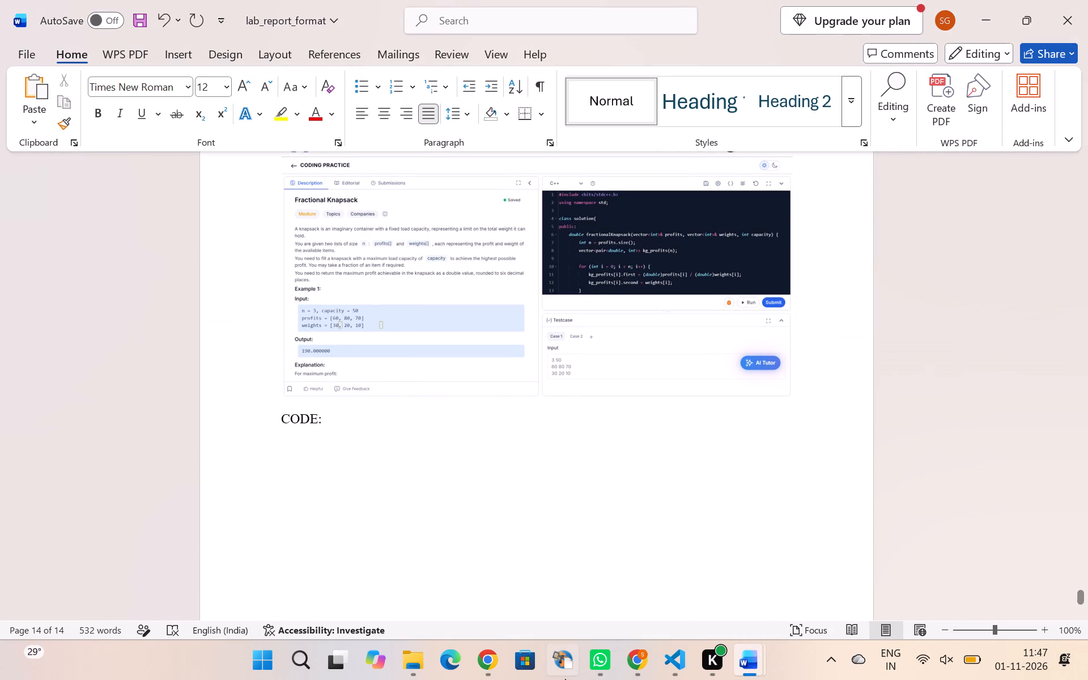
Copy the Fractional Knapsack solution code from Chrome and paste it under the last "CODE:" line in the Word report, followed by a new line.
{"action": "left_click", "coordinate": [501, 662]}
{"action": "scroll", "coordinate": [757, 321], "scroll_direction": "down", "scroll_amount": 1}
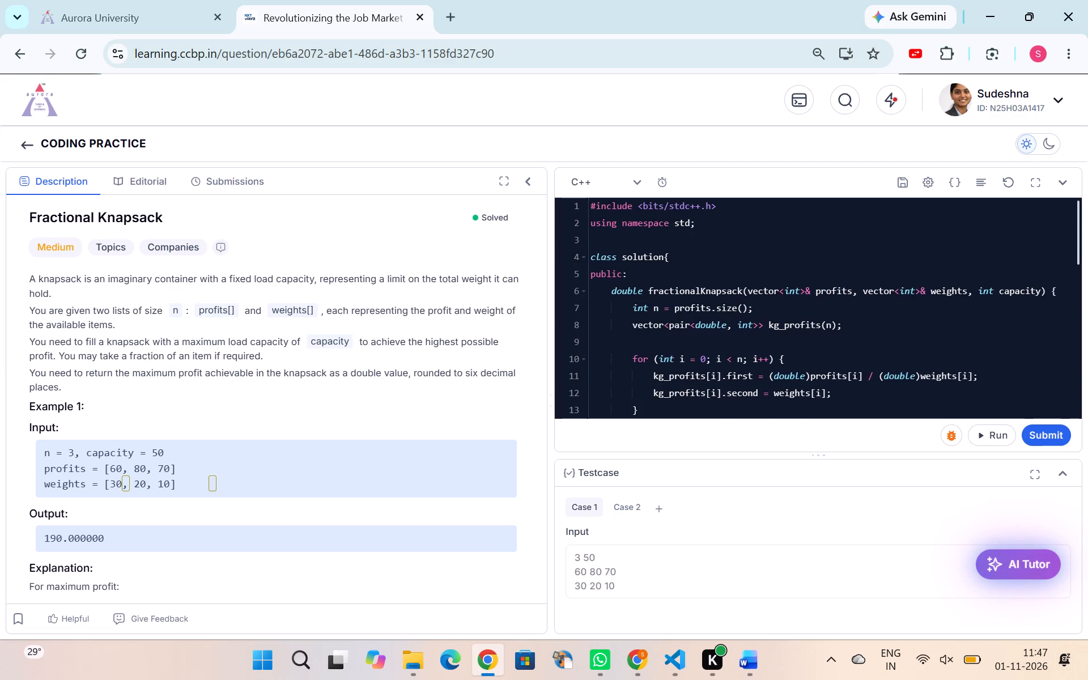
{"action": "scroll", "coordinate": [757, 321], "scroll_direction": "down", "scroll_amount": 5}
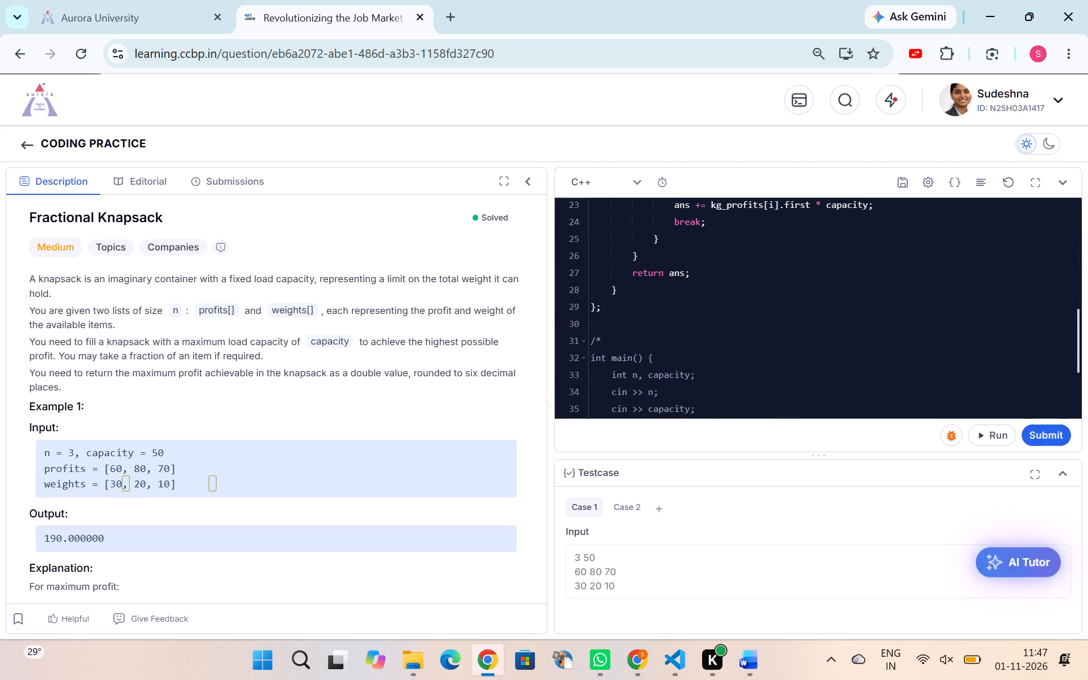
{"action": "left_click_drag", "start_coordinate": [630, 309], "coordinate": [596, 120]}
{"action": "key", "text": "ctrl+c"}
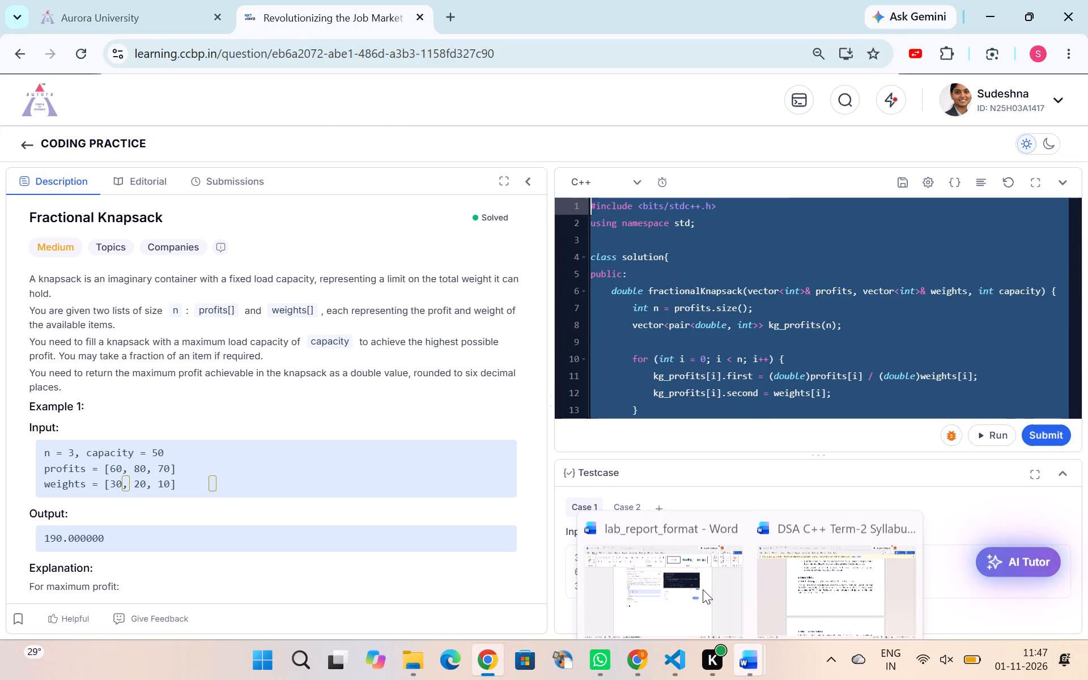
{"action": "left_click", "coordinate": [699, 584]}
{"action": "key", "text": "ctrl+v"}
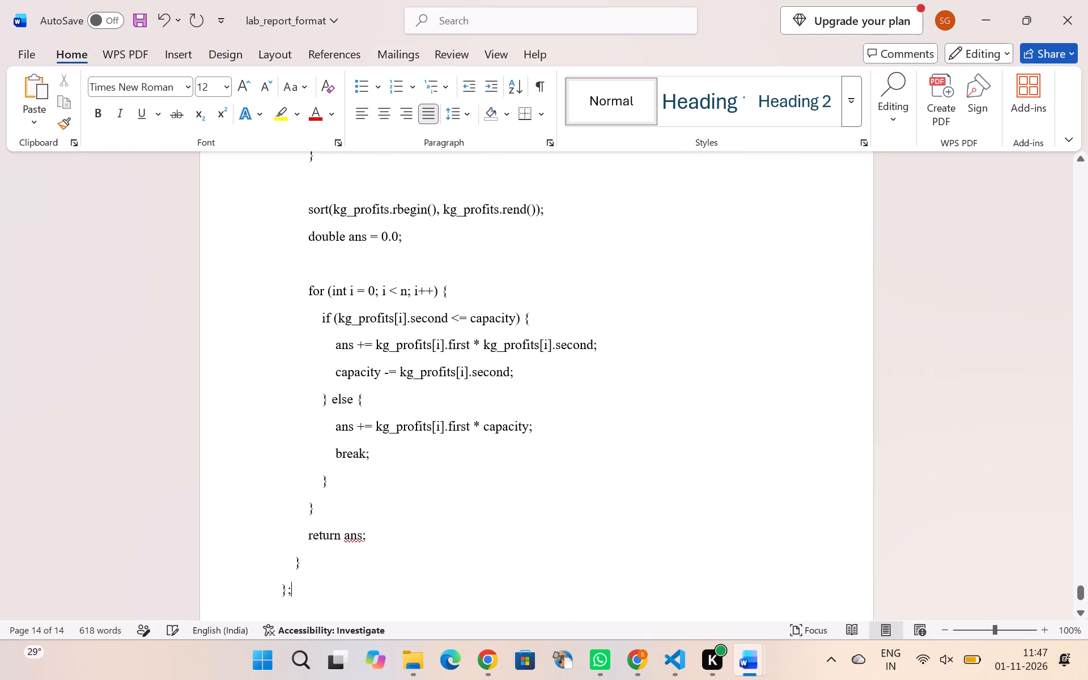
{"action": "key", "text": "Return"}
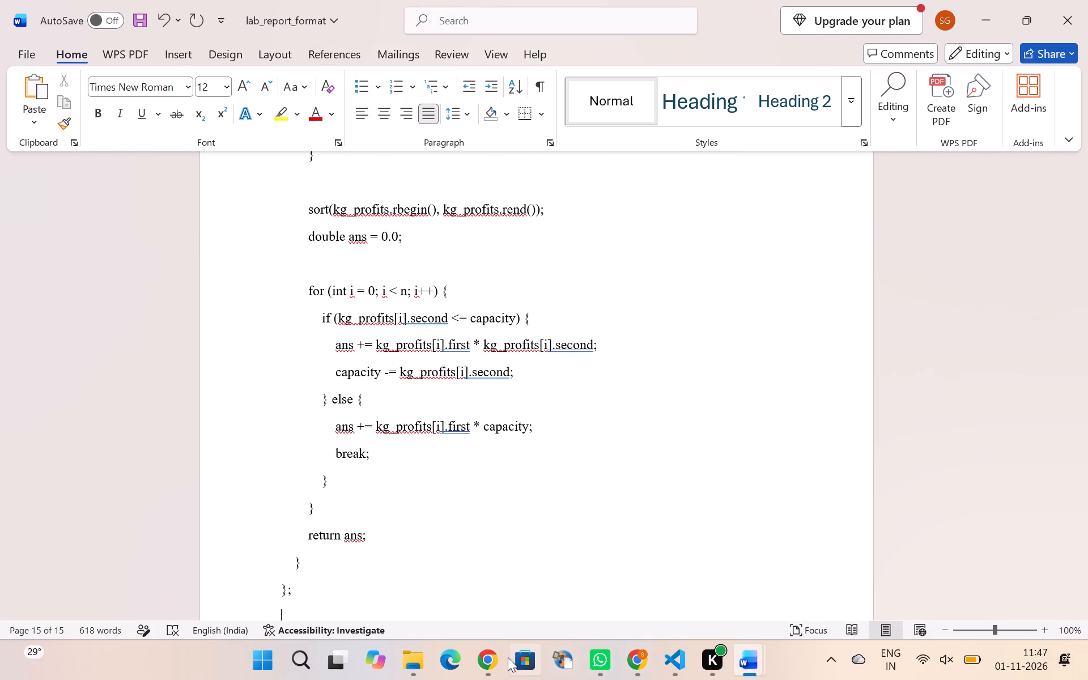
Switch to Chrome, run the Fractional Knapsack solution and enlarge the Testcase pane.
{"action": "left_click", "coordinate": [494, 659]}
{"action": "left_click", "coordinate": [683, 325]}
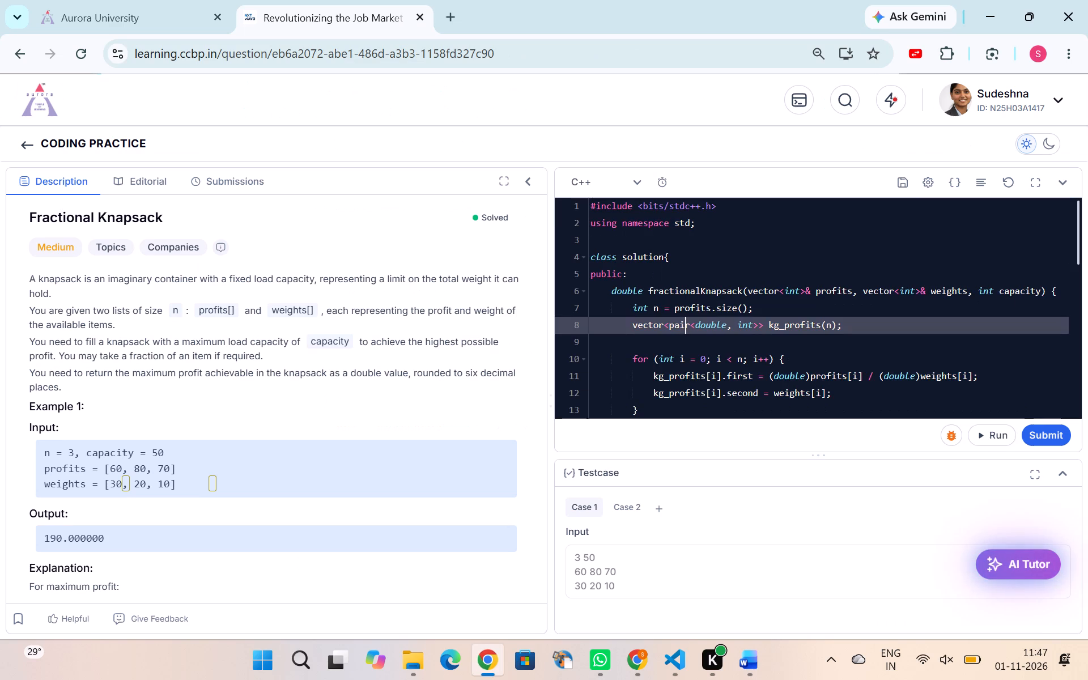
{"action": "left_click_drag", "start_coordinate": [841, 454], "coordinate": [843, 432]}
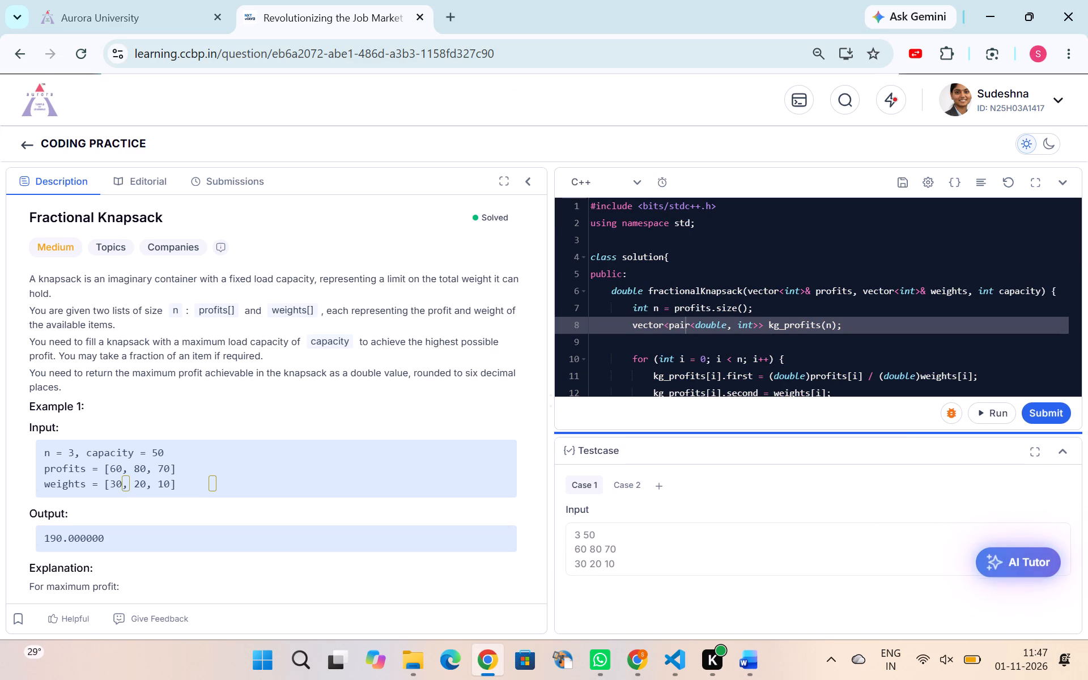
{"action": "left_click", "coordinate": [987, 406]}
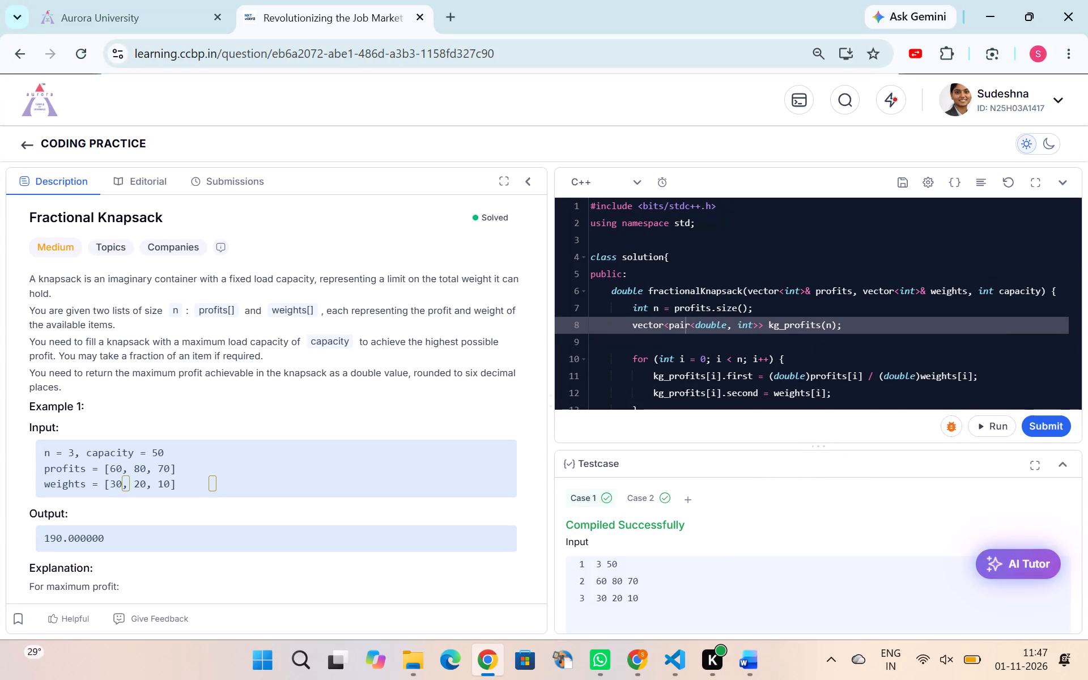
{"action": "left_click_drag", "start_coordinate": [818, 445], "coordinate": [839, 267]}
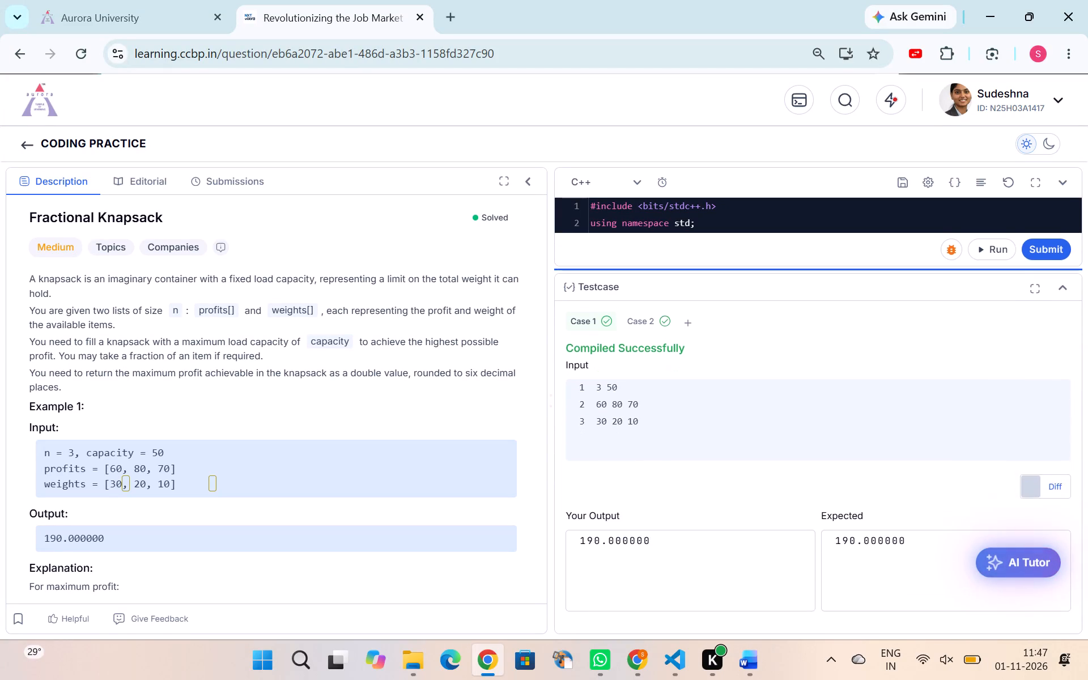
{"action": "left_click_drag", "start_coordinate": [839, 267], "coordinate": [844, 311]}
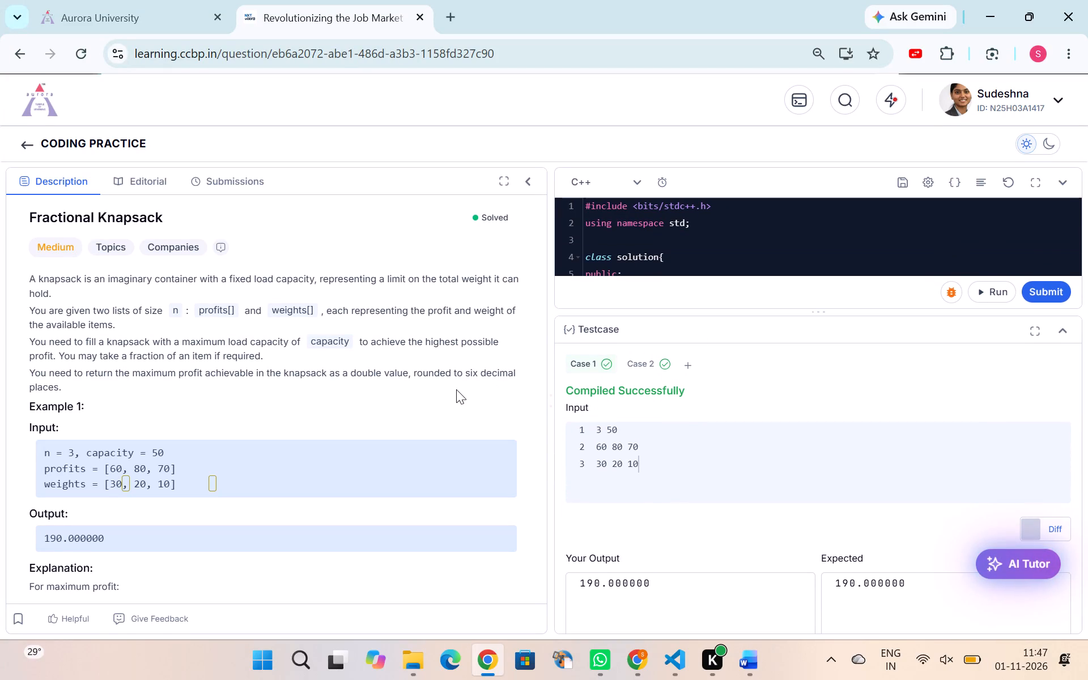
Capture the Fractional Knapsack Testcase results and paste the screenshot below its code in the Word report, followed by a blank line.
{"action": "key", "text": "shift+super+s"}
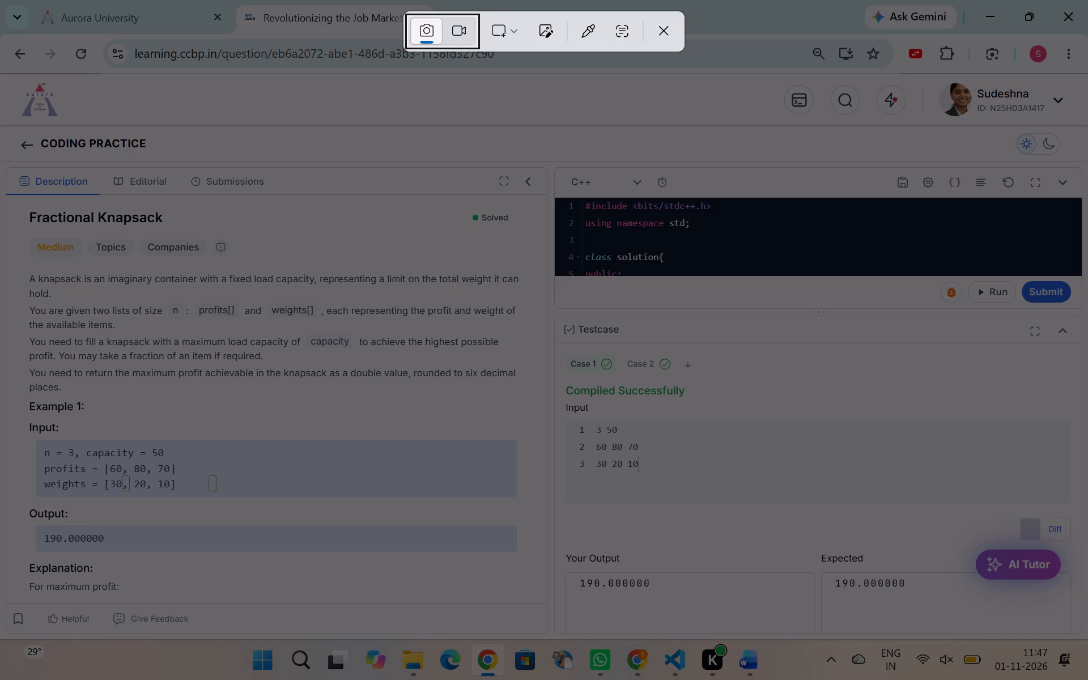
{"action": "left_click_drag", "start_coordinate": [554, 314], "coordinate": [1087, 640]}
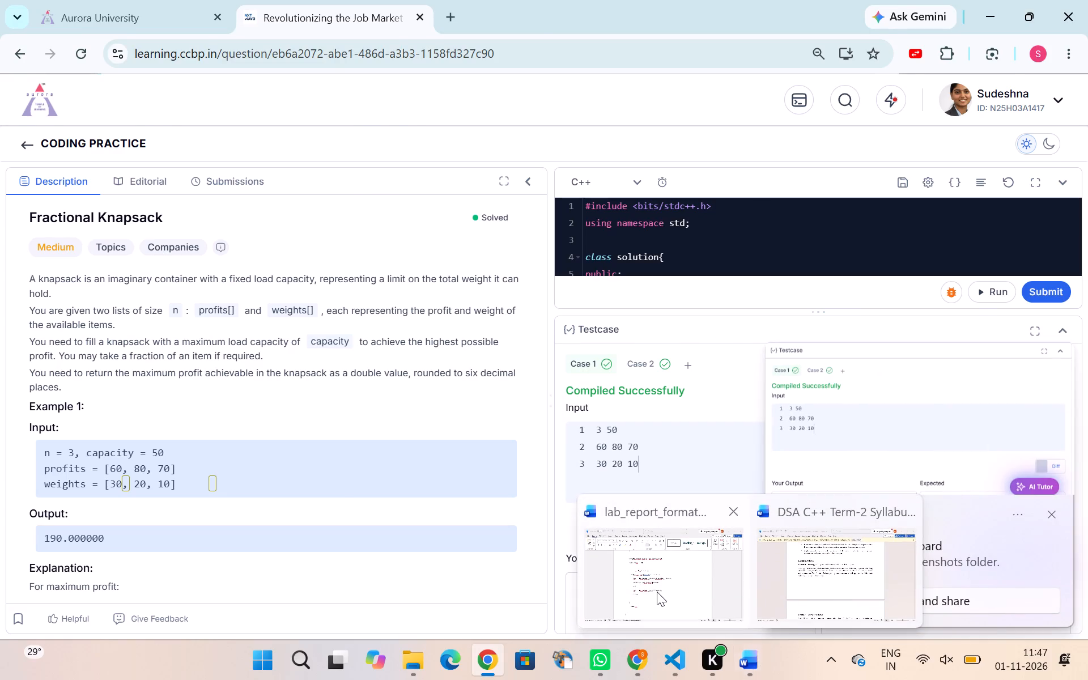
{"action": "left_click", "coordinate": [657, 592]}
{"action": "key", "text": "ctrl+v"}
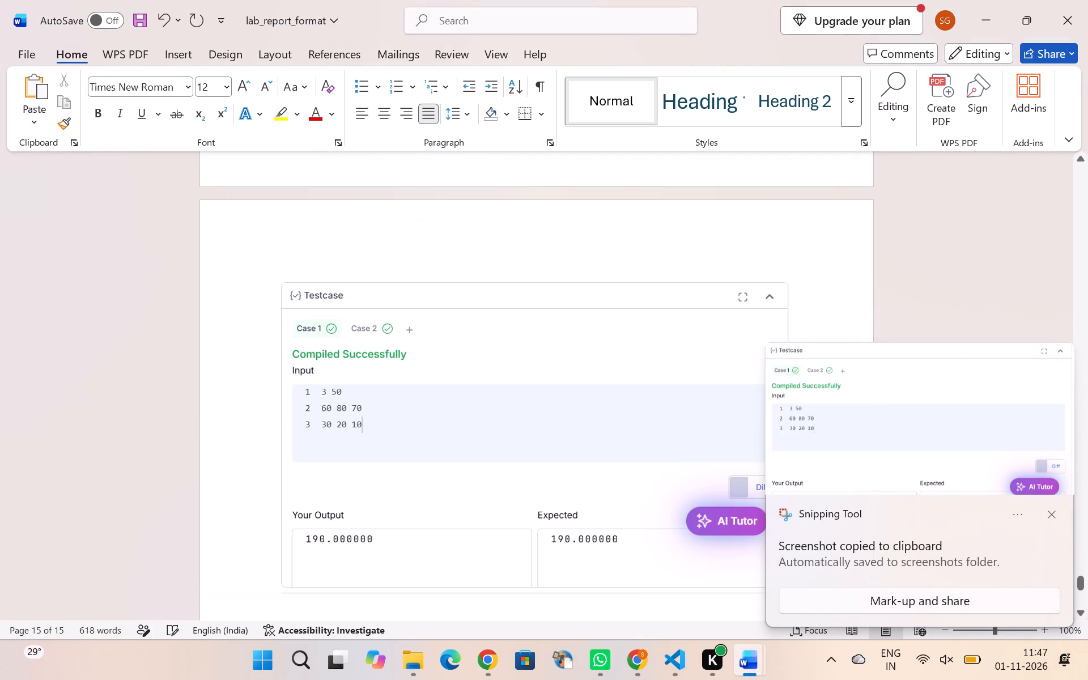
{"action": "scroll", "coordinate": [589, 558], "scroll_direction": "down", "scroll_amount": 1}
{"action": "key", "text": "Return"}
{"action": "key", "text": "Return"}
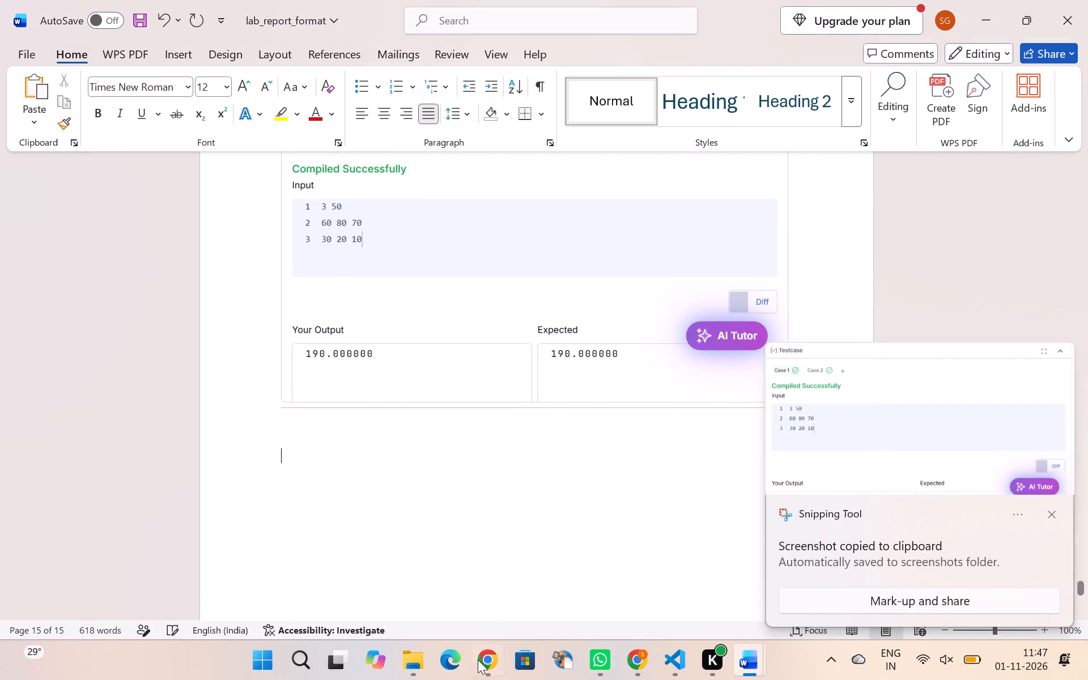
Switch to Chrome, return to the Coding Practice question list, open Insert Interval and enlarge its code editor pane.
{"action": "left_click", "coordinate": [487, 669]}
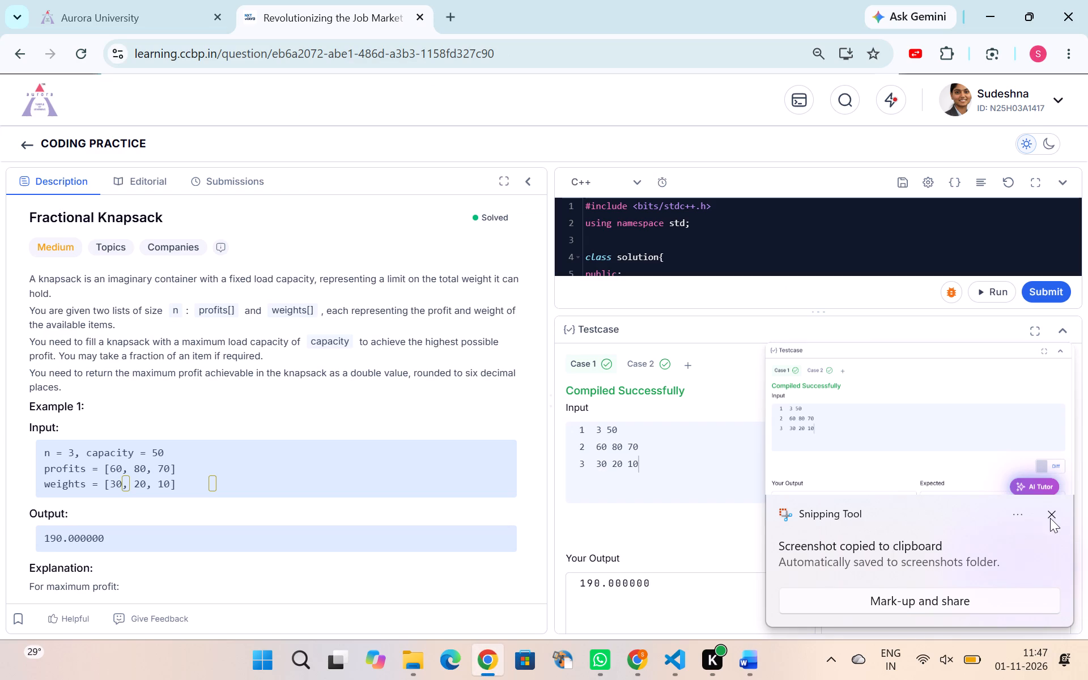
{"action": "left_click", "coordinate": [1053, 514]}
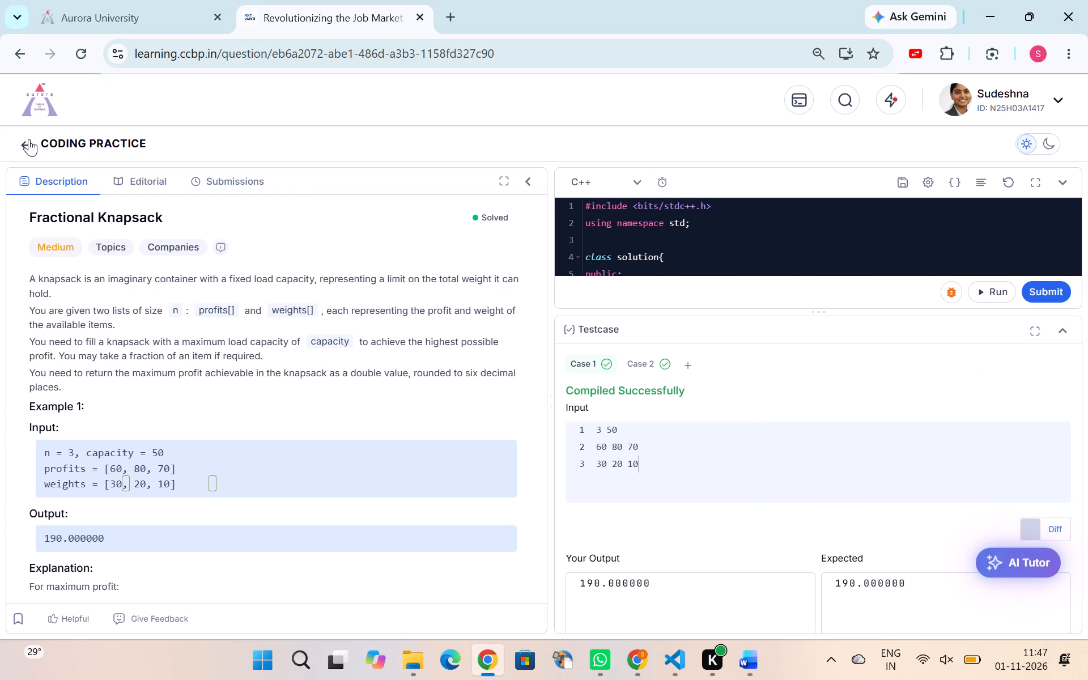
{"action": "left_click", "coordinate": [28, 141]}
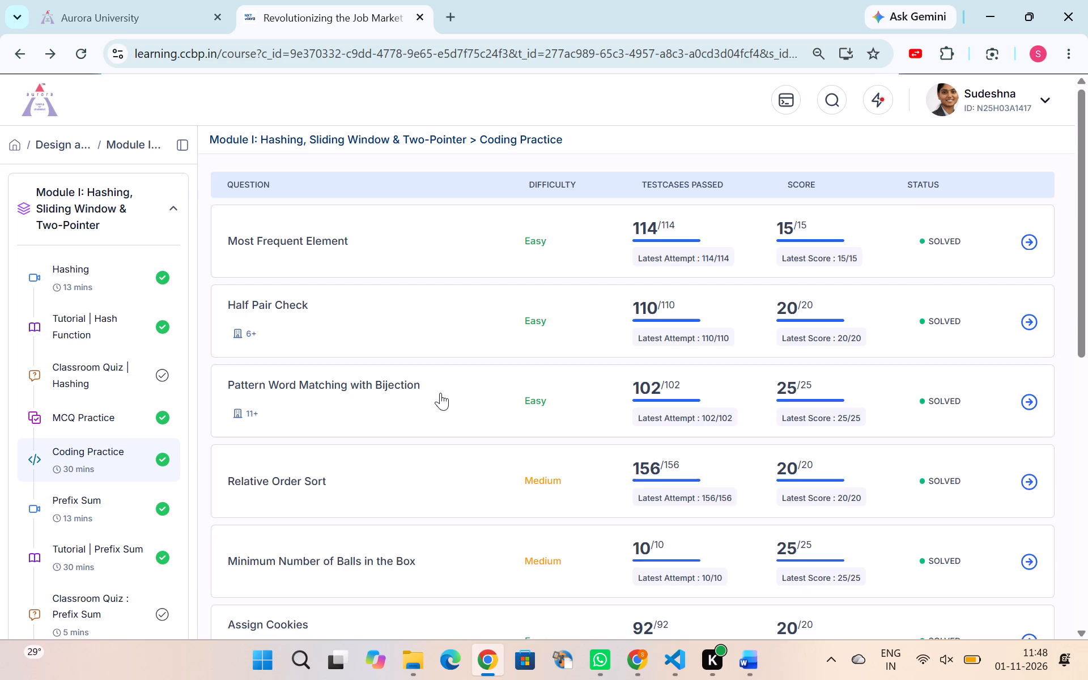
{"action": "scroll", "coordinate": [440, 393], "scroll_direction": "down", "scroll_amount": 6}
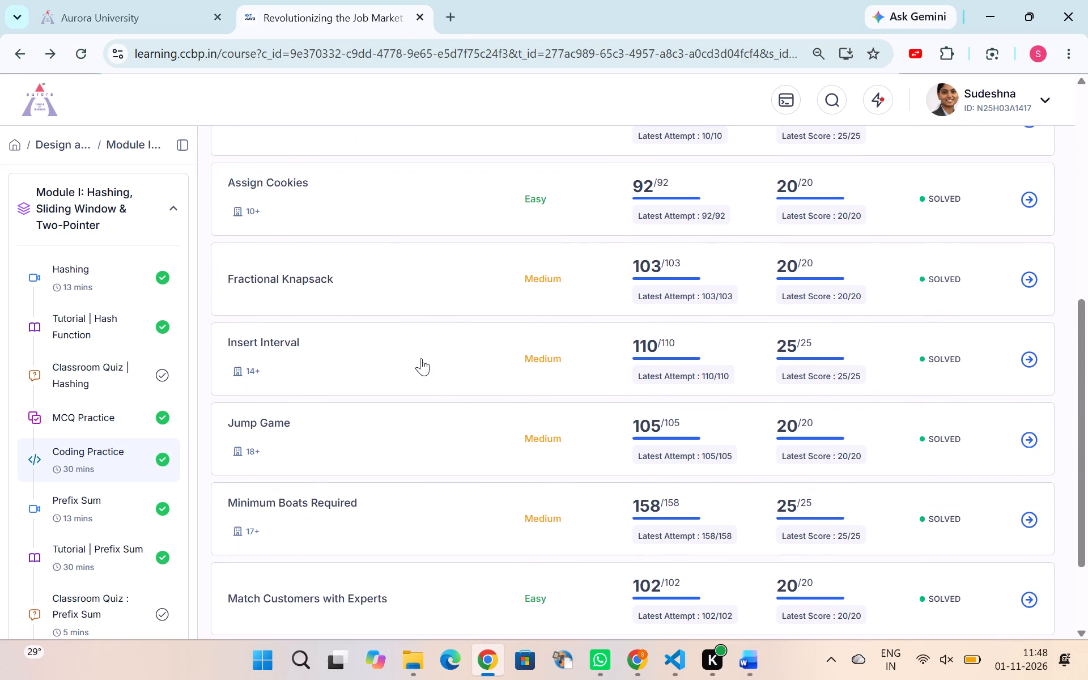
{"action": "left_click", "coordinate": [421, 358]}
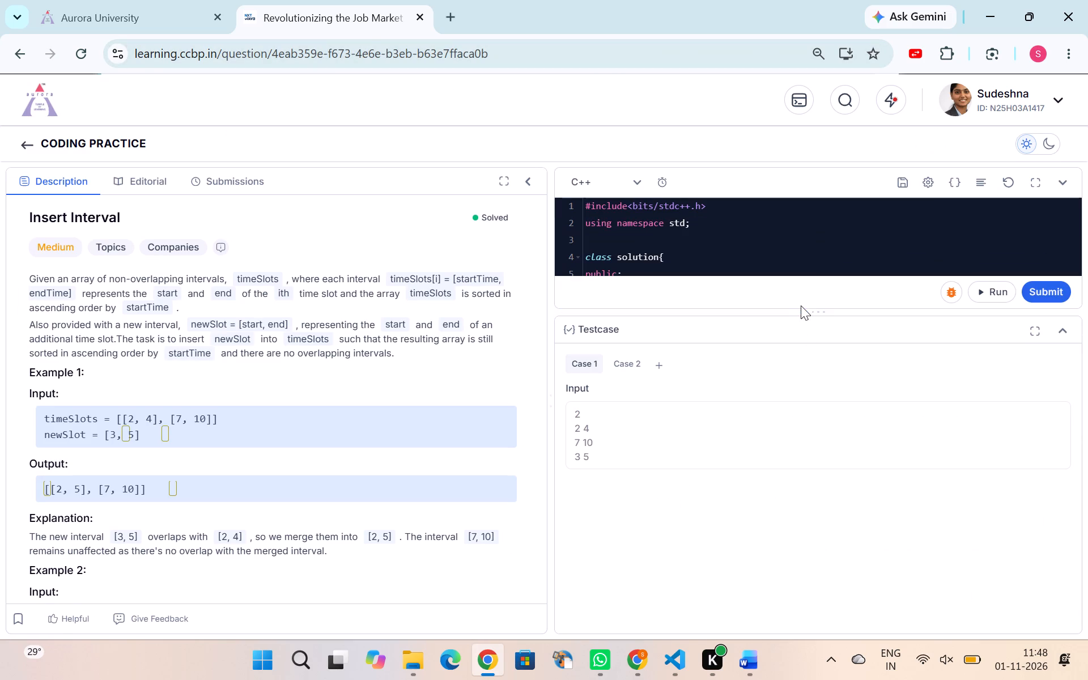
{"action": "left_click_drag", "start_coordinate": [802, 312], "coordinate": [788, 452]}
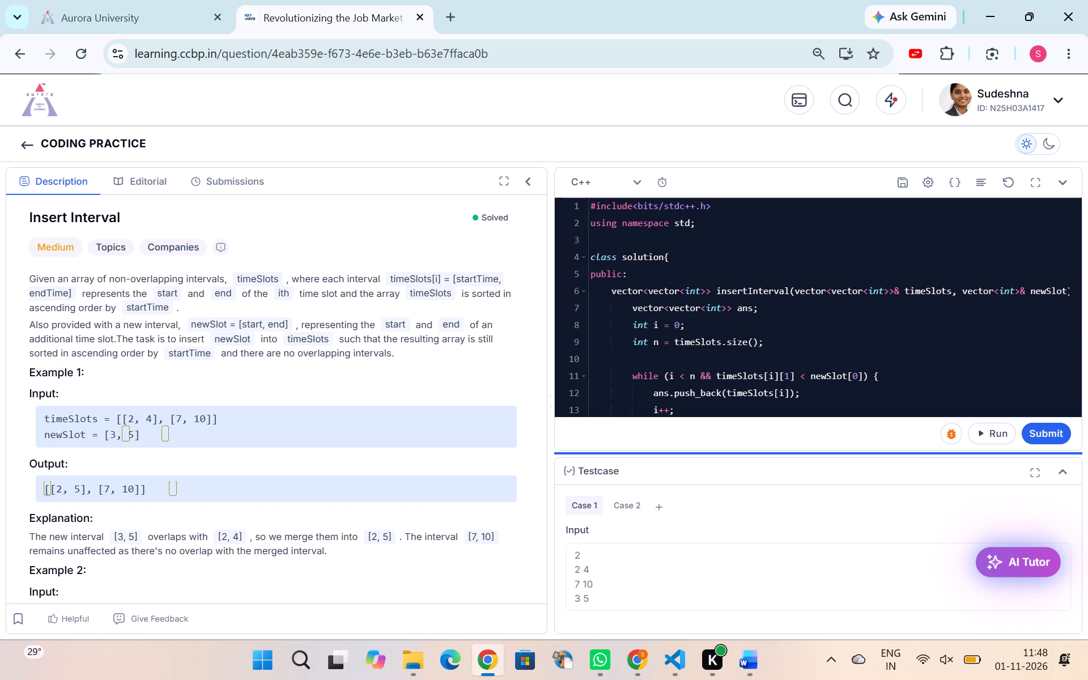
{"action": "left_click_drag", "start_coordinate": [788, 452], "coordinate": [788, 450]}
Capture the Insert Interval question page, paste the screenshot at the end of the Word report, and add a "CODE:" line below it.
{"action": "key", "text": "shift+super+s"}
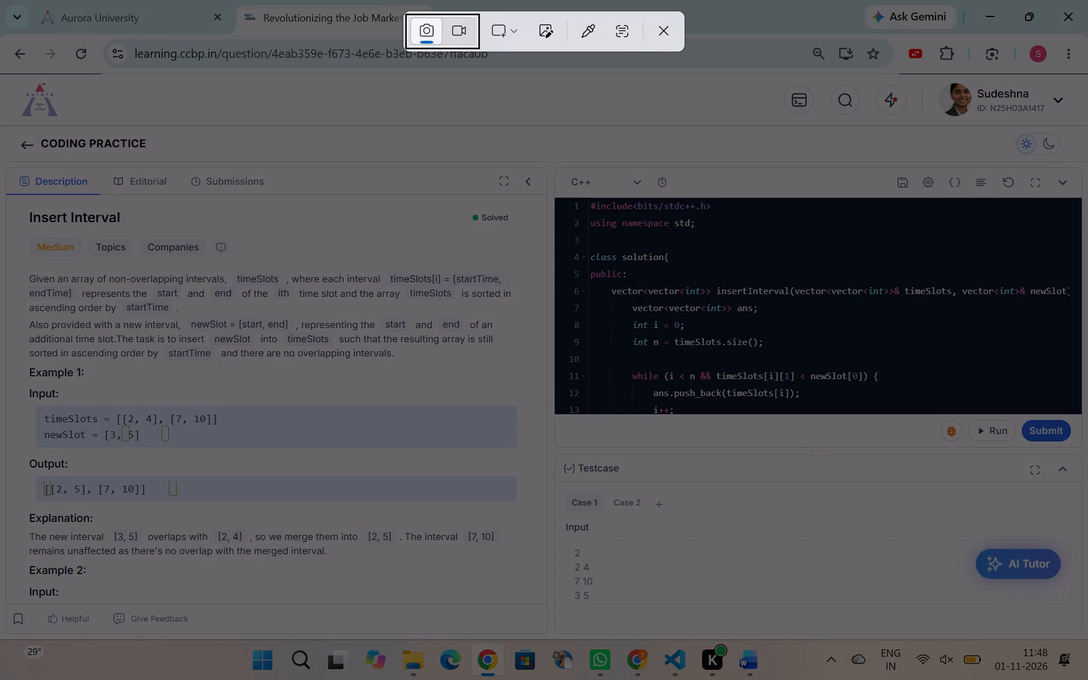
{"action": "left_click_drag", "start_coordinate": [0, 74], "coordinate": [919, 565]}
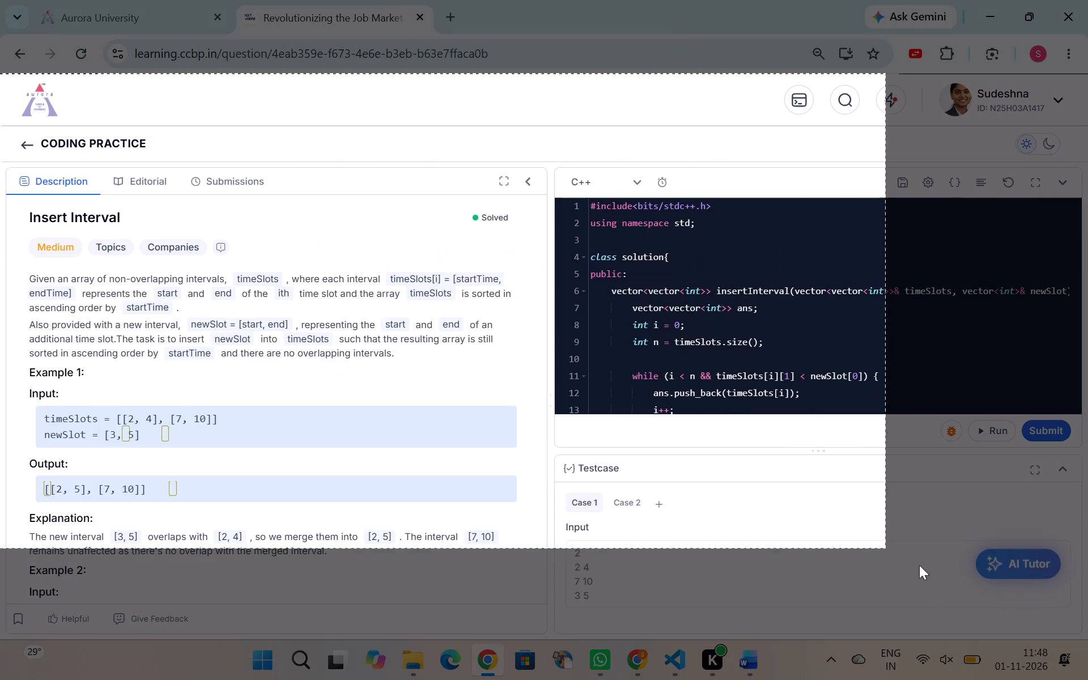
{"action": "left_click_drag", "start_coordinate": [919, 565], "coordinate": [1087, 638]}
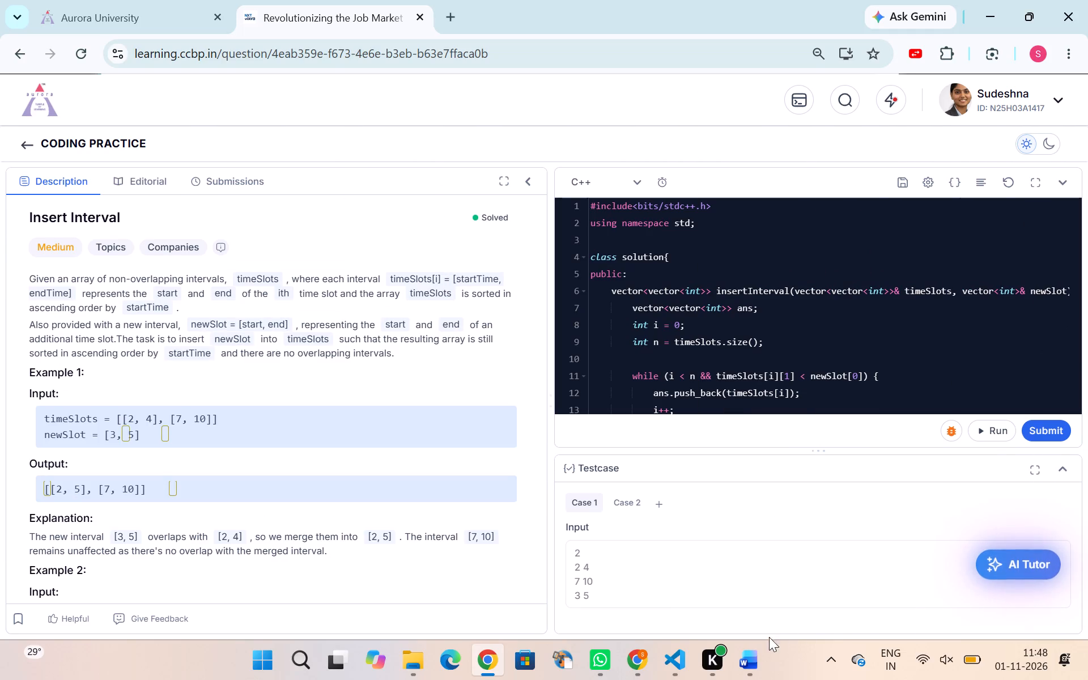
{"action": "left_click", "coordinate": [679, 586]}
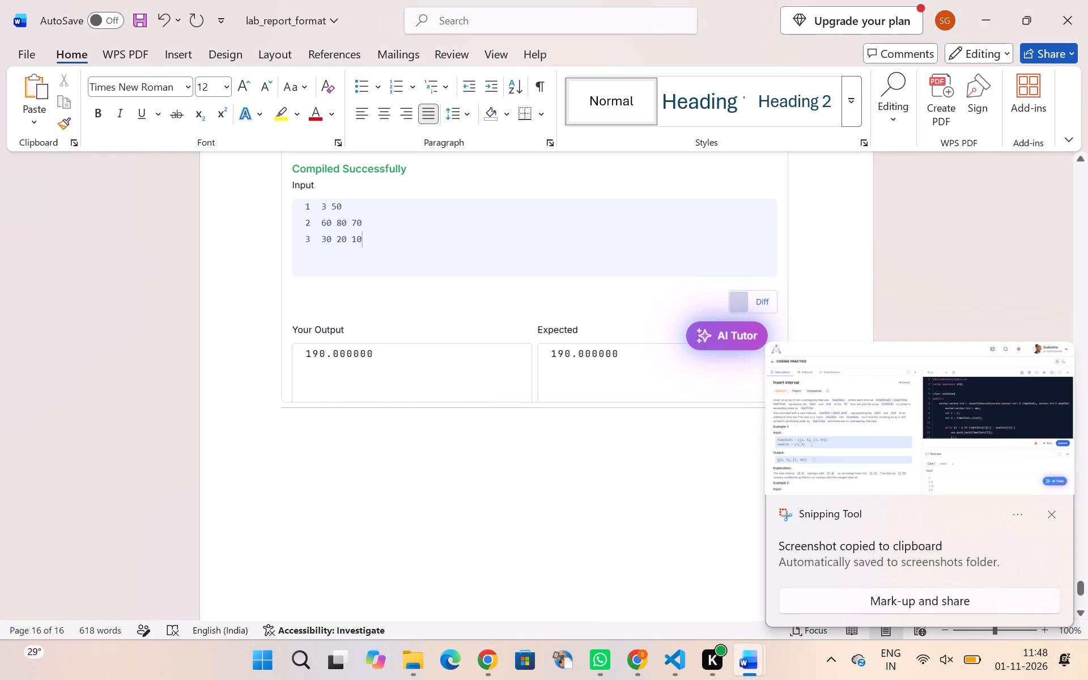
{"action": "key", "text": "ctrl+v"}
{"action": "key", "text": "Return"}
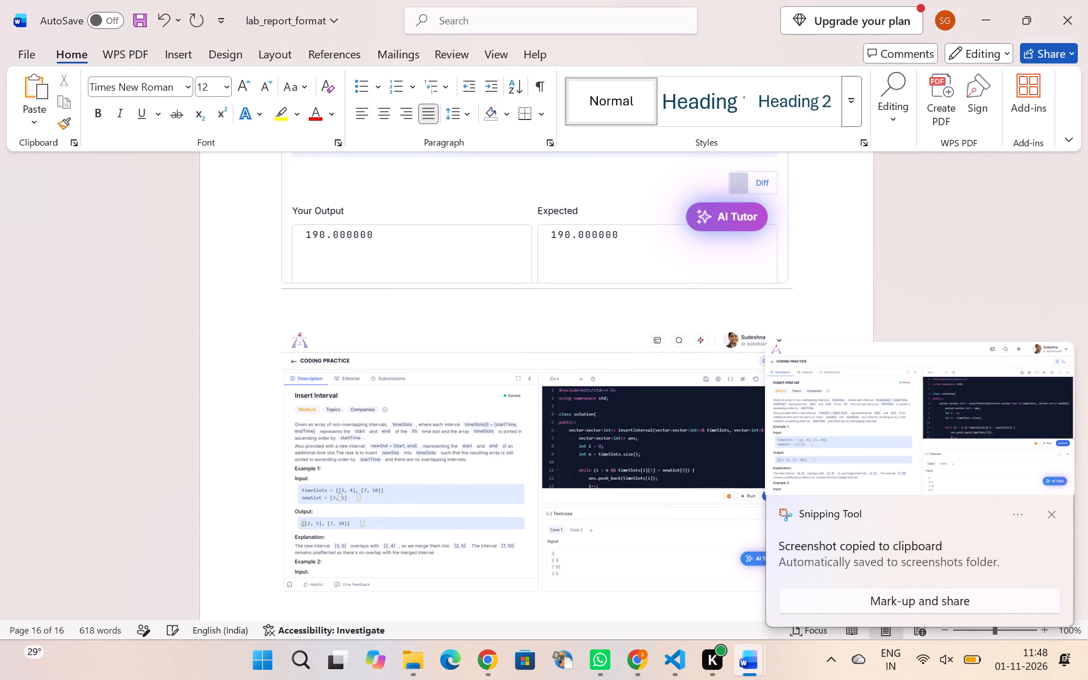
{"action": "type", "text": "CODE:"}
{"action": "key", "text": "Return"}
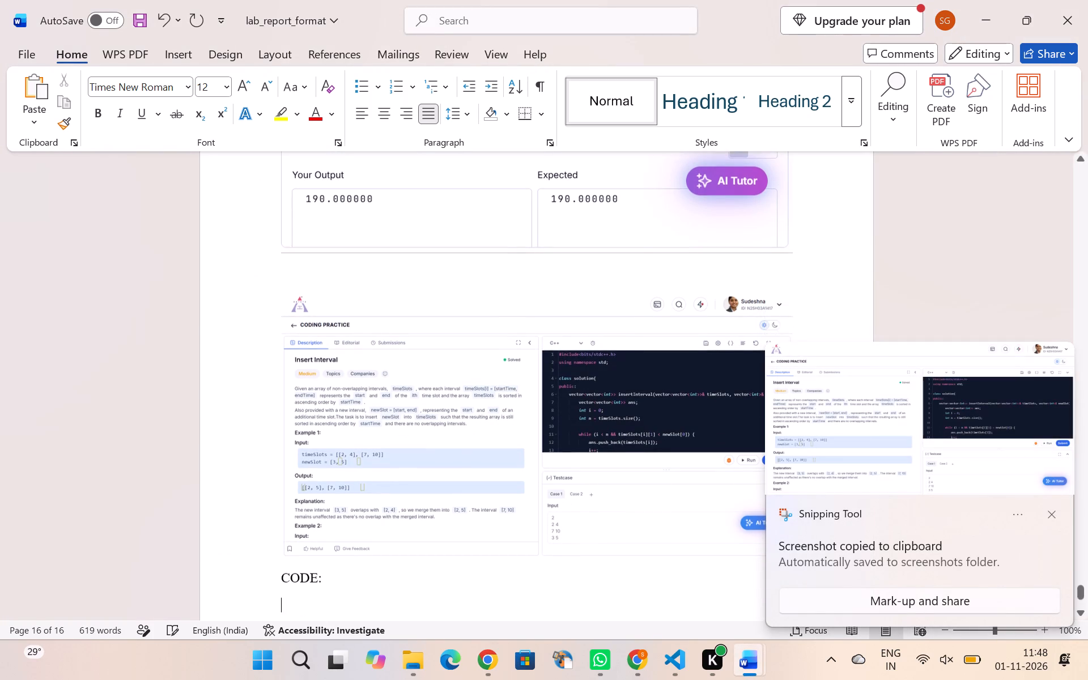
{"action": "scroll", "coordinate": [541, 521], "scroll_direction": "down", "scroll_amount": 1}
Copy the Insert Interval solution code from Chrome and paste it under its "CODE:" line in the Word report, followed by a new line.
{"action": "left_click", "coordinate": [482, 653]}
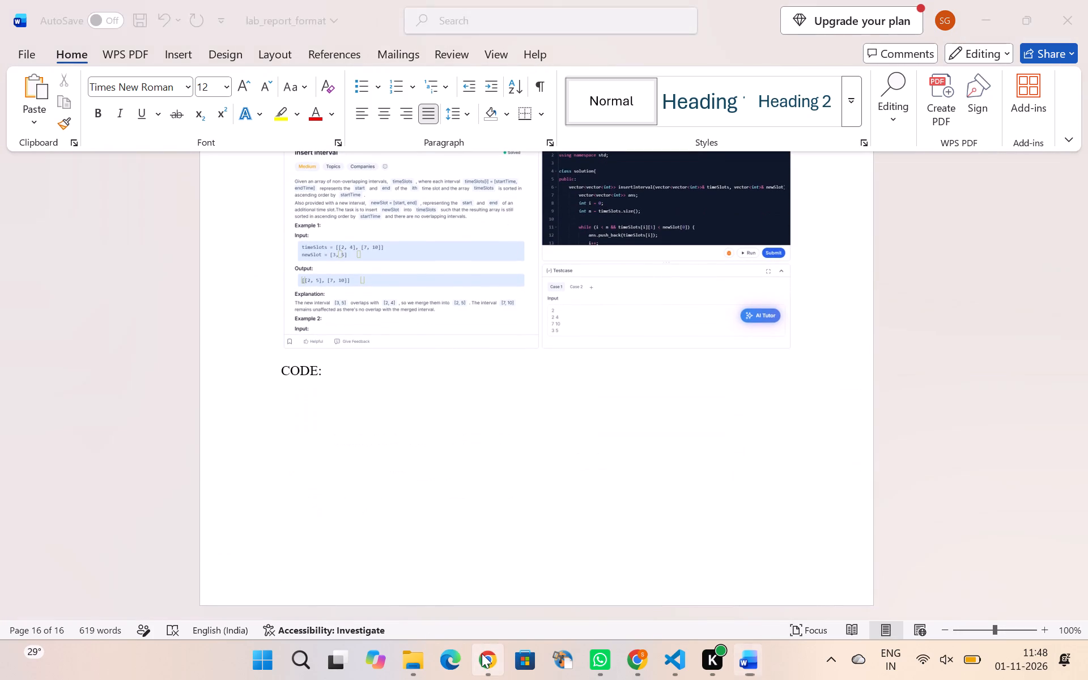
{"action": "scroll", "coordinate": [733, 342], "scroll_direction": "down", "scroll_amount": 5}
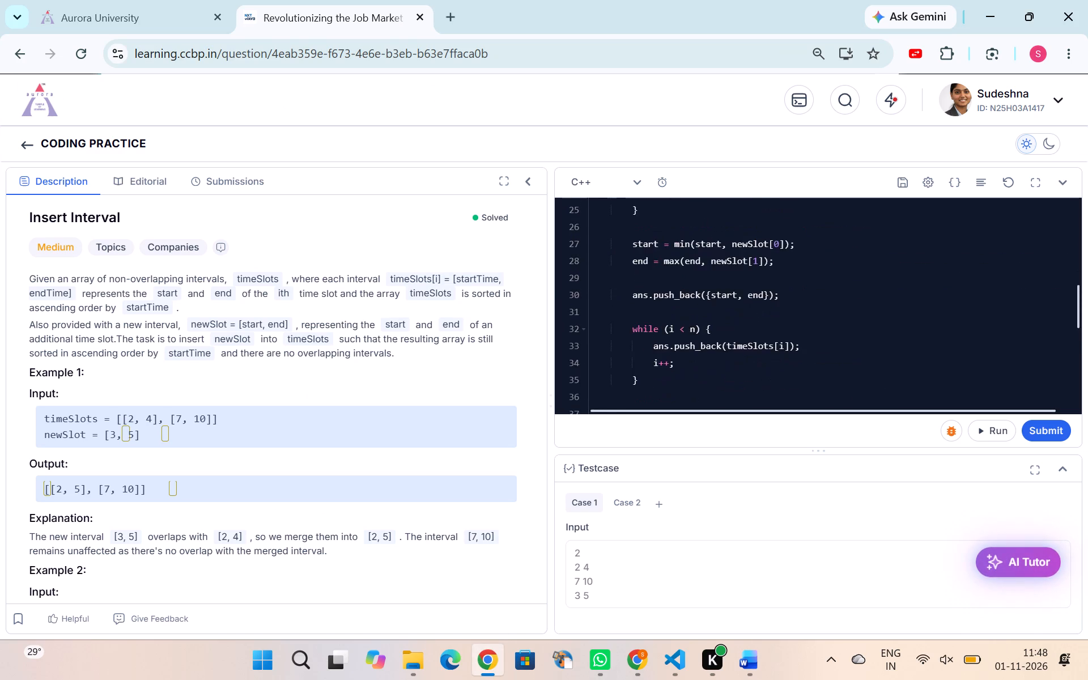
{"action": "scroll", "coordinate": [733, 342], "scroll_direction": "down", "scroll_amount": 5}
{"action": "scroll", "coordinate": [683, 316], "scroll_direction": "up", "scroll_amount": 1}
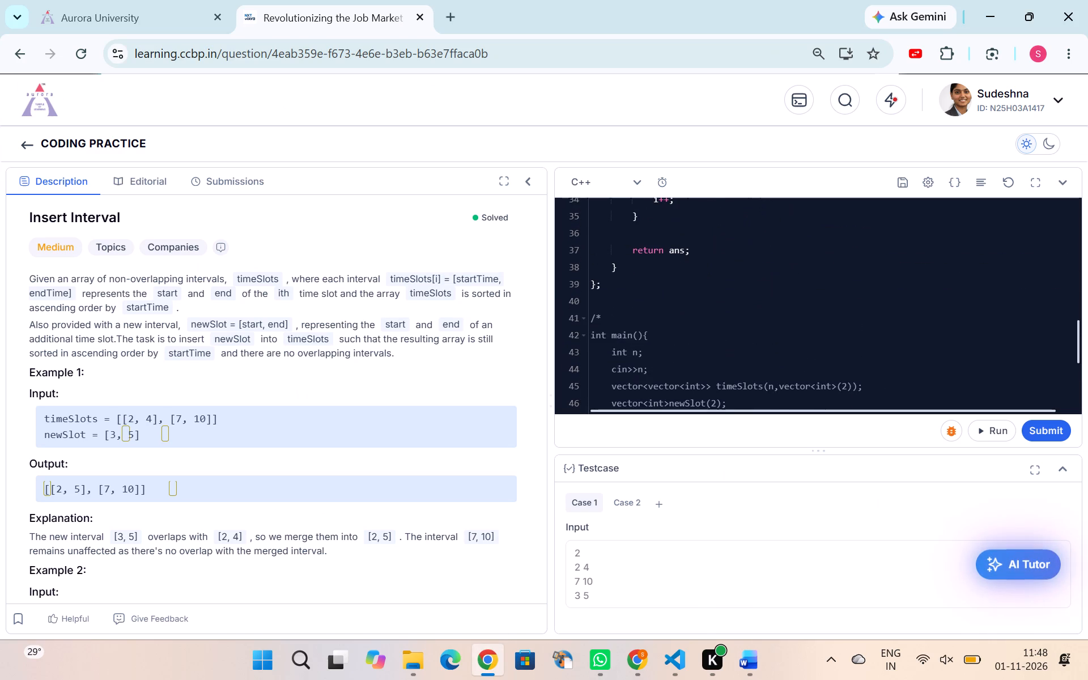
{"action": "left_click_drag", "start_coordinate": [613, 285], "coordinate": [586, 100]}
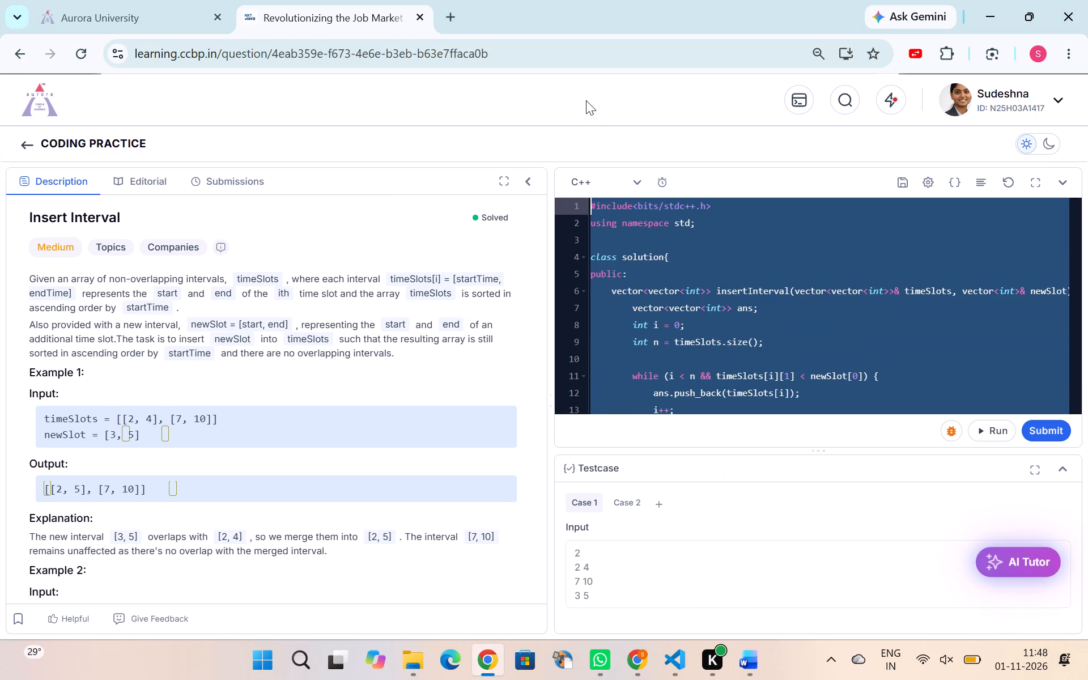
{"action": "key", "text": "ctrl+c"}
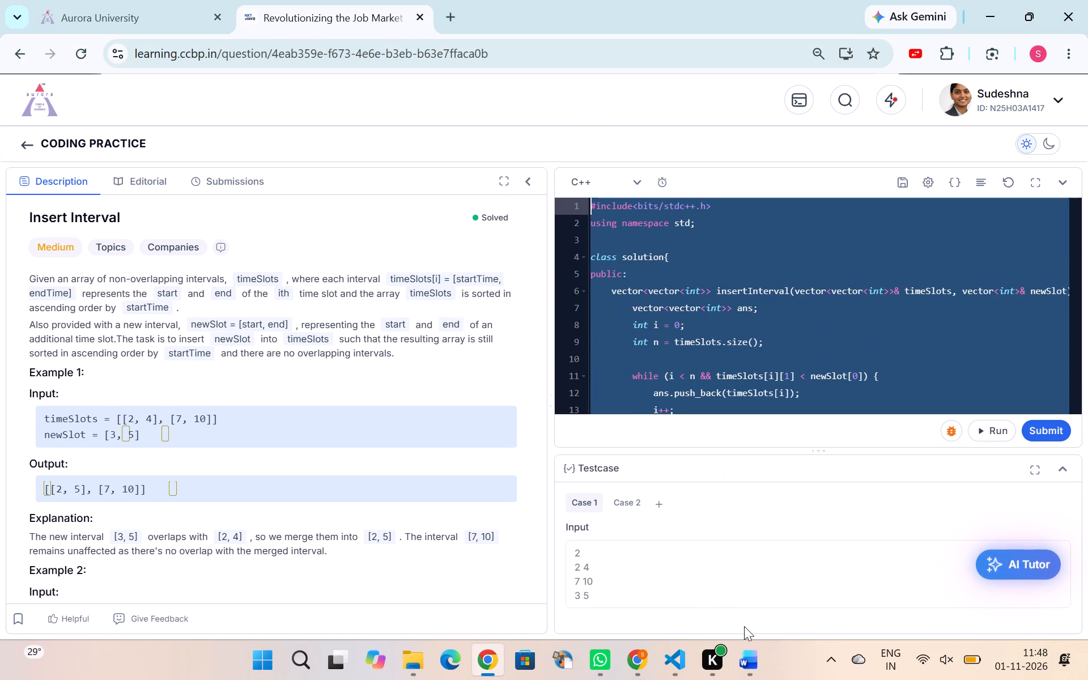
{"action": "left_click", "coordinate": [713, 605]}
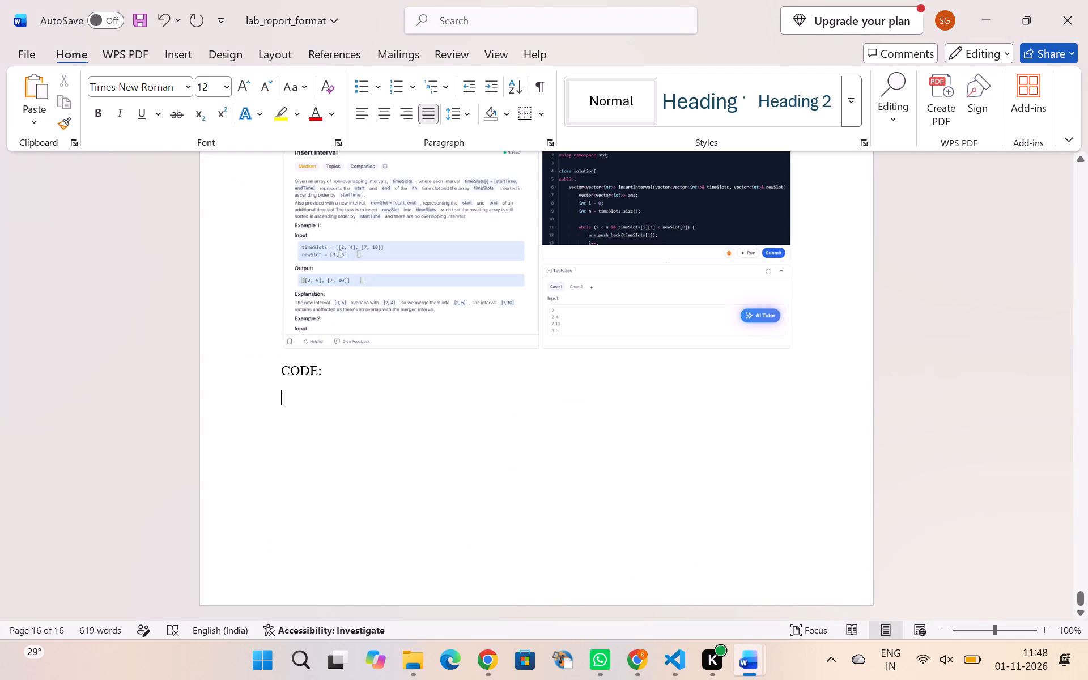
{"action": "key", "text": "ctrl+v"}
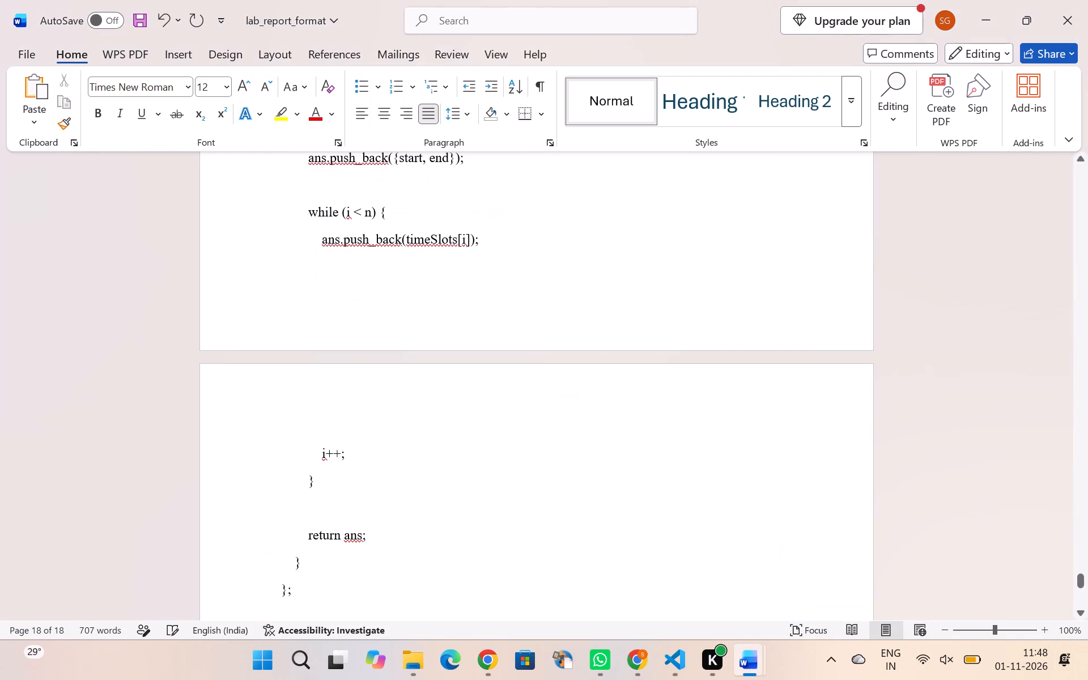
{"action": "key", "text": "Return"}
Switch to Chrome, run the Insert Interval solution against its test cases and enlarge the Testcase pane.
{"action": "left_click", "coordinate": [490, 658]}
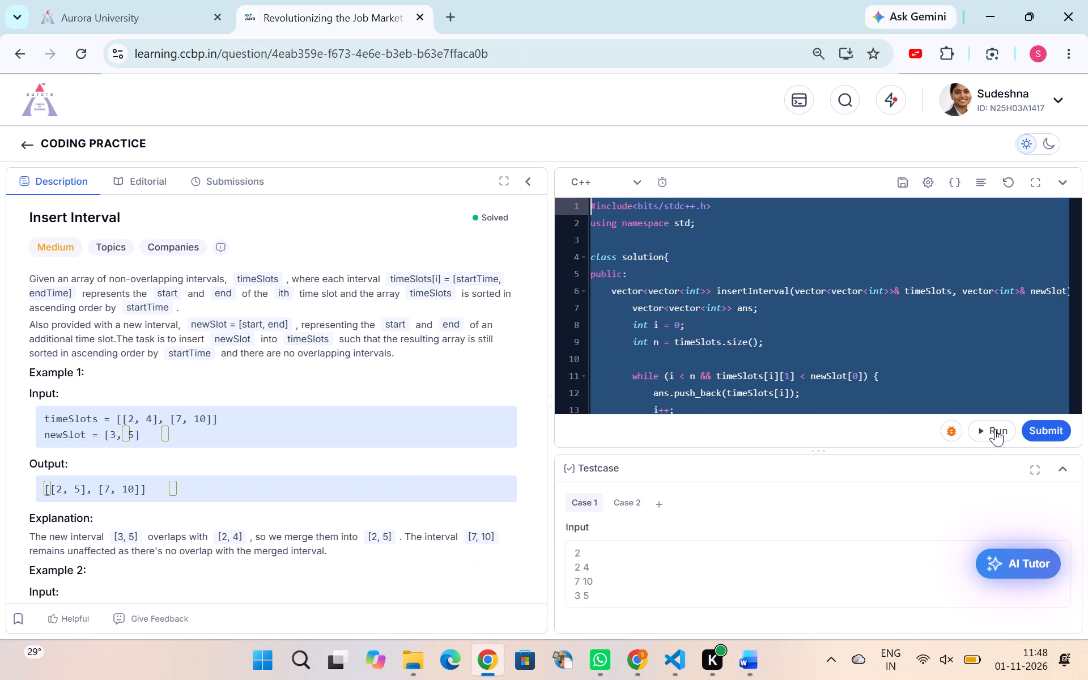
{"action": "left_click", "coordinate": [995, 429]}
{"action": "left_click", "coordinate": [928, 341]}
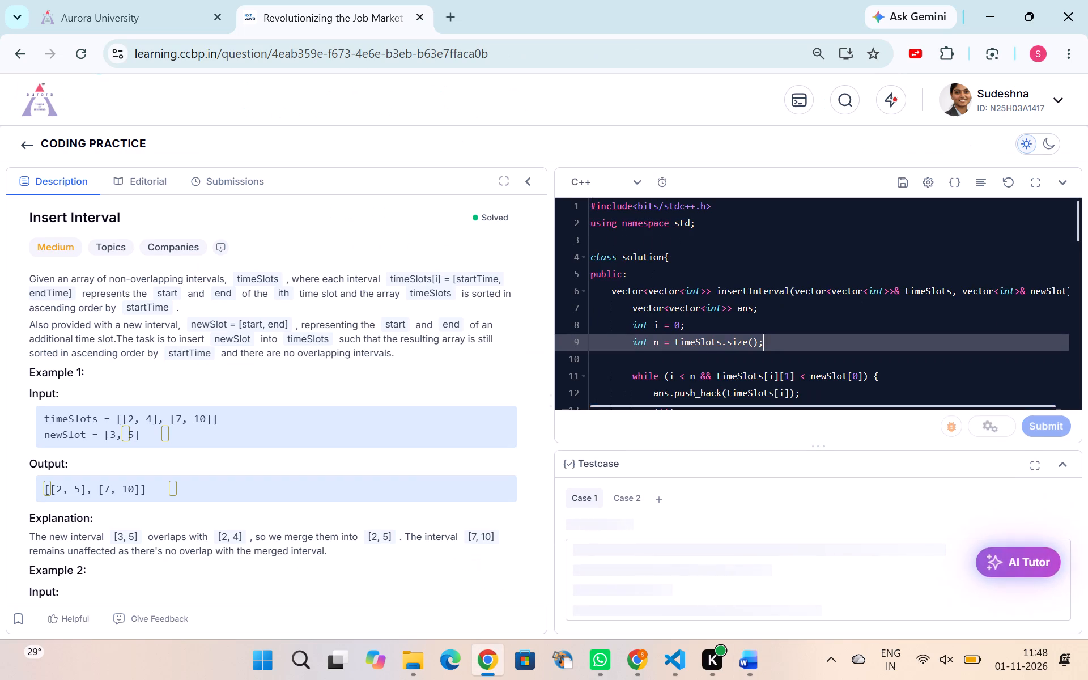
{"action": "left_click_drag", "start_coordinate": [845, 448], "coordinate": [839, 342]}
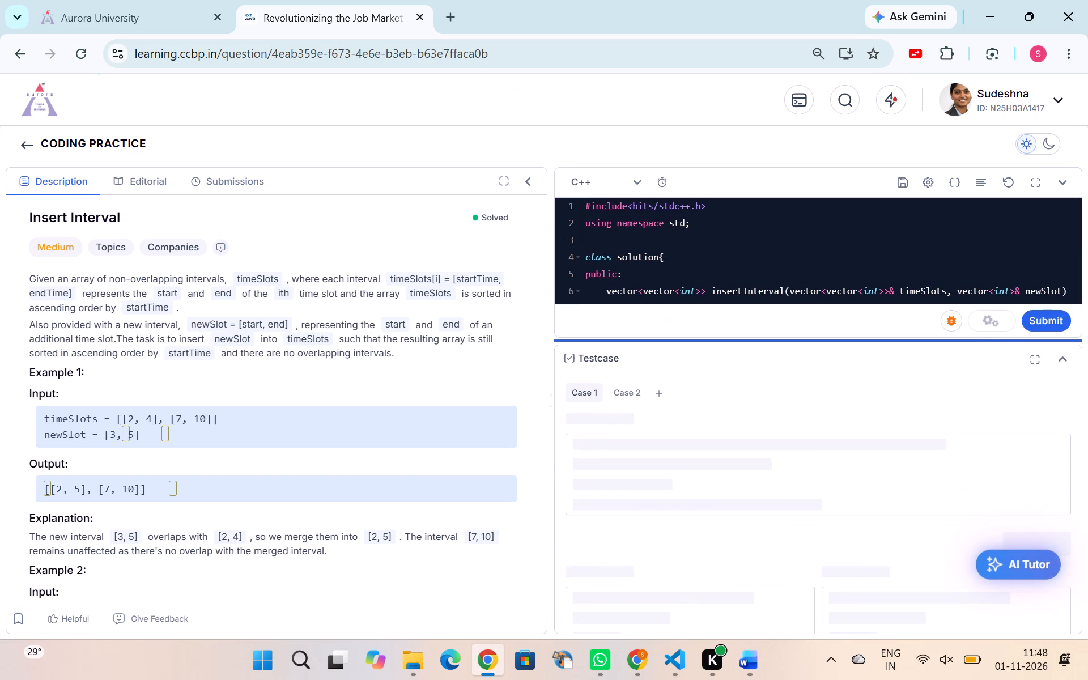
{"action": "left_click_drag", "start_coordinate": [814, 342], "coordinate": [811, 300]}
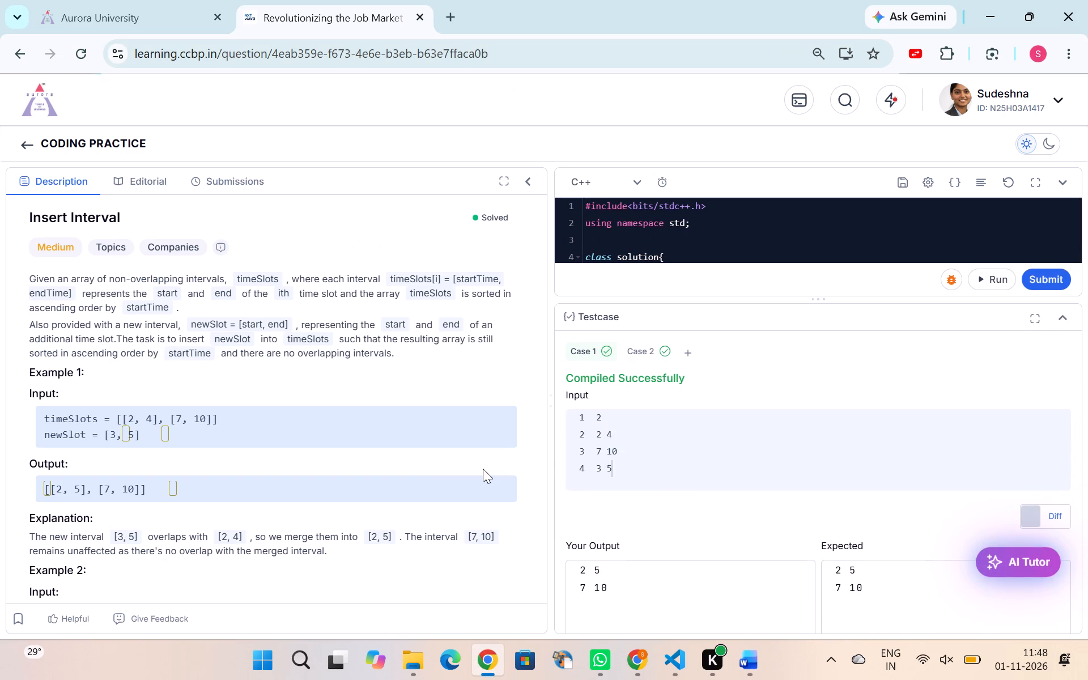
Capture the Insert Interval Testcase results and paste the screenshot below its code in the Word report, followed by a blank line.
{"action": "key", "text": "shift+super+s"}
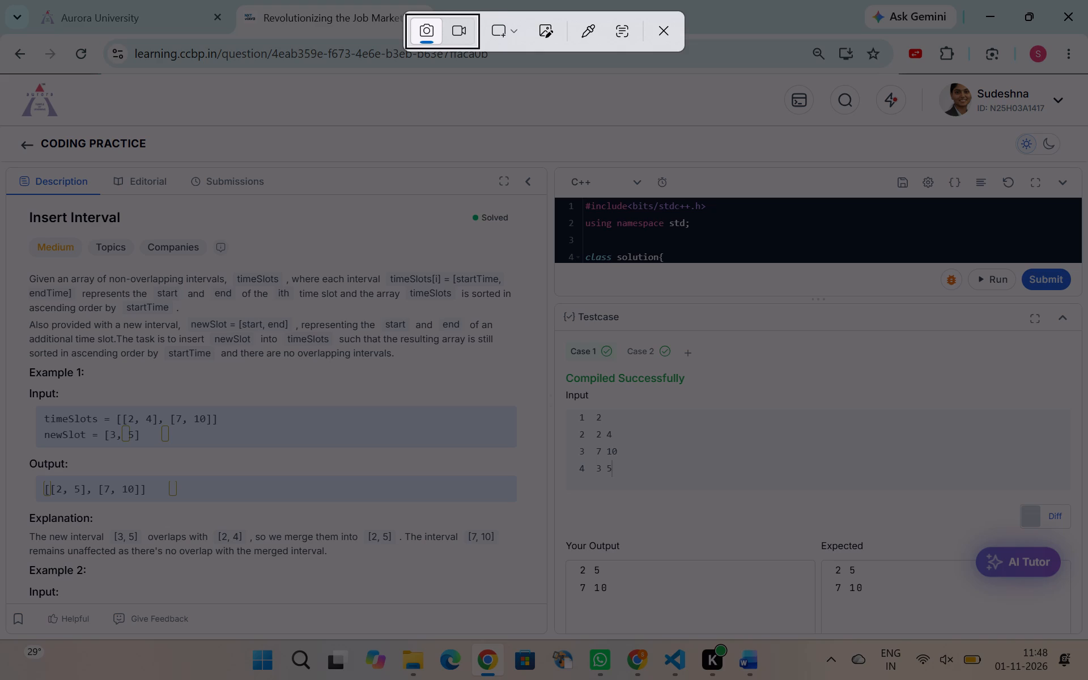
{"action": "left_click_drag", "start_coordinate": [554, 304], "coordinate": [1087, 636]}
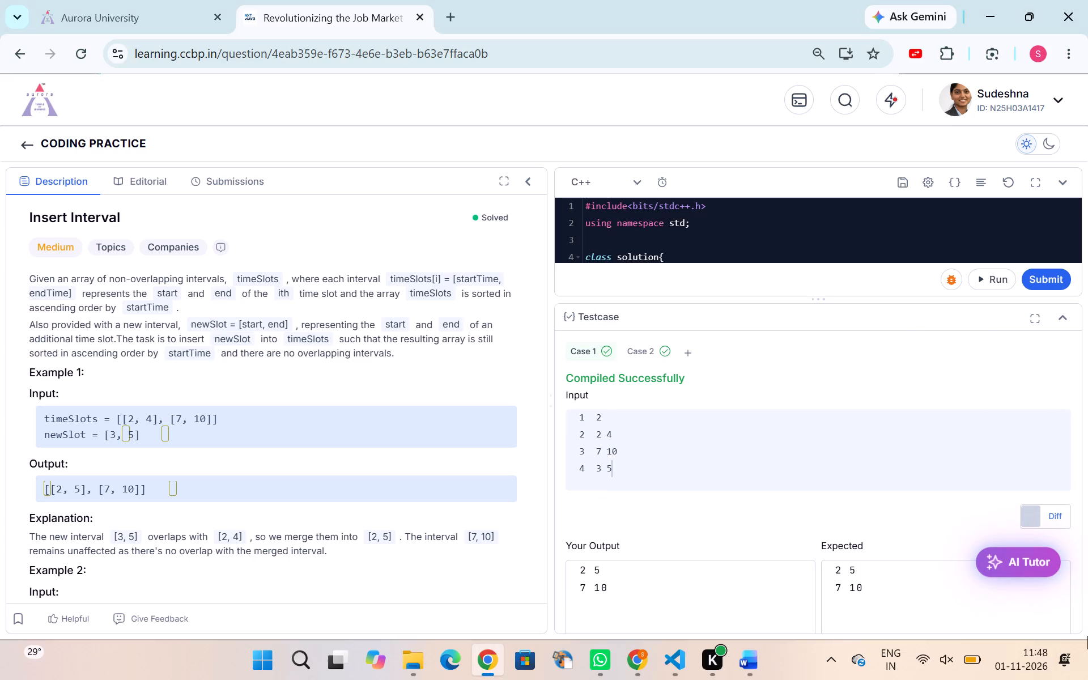
{"action": "left_click", "coordinate": [673, 589]}
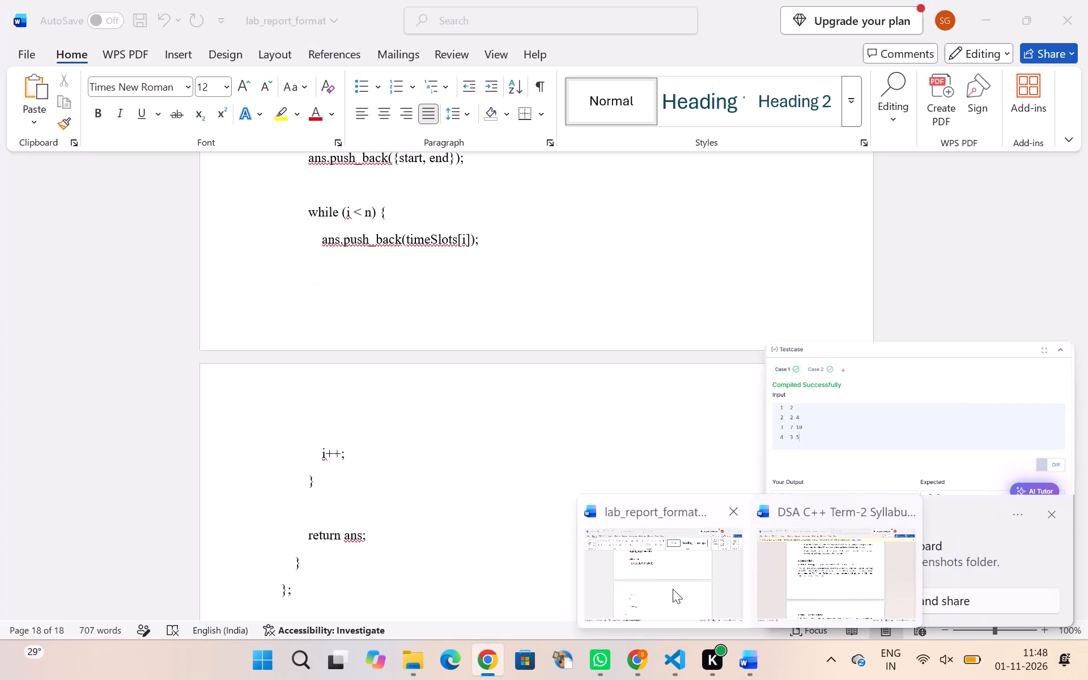
{"action": "key", "text": "ctrl+v"}
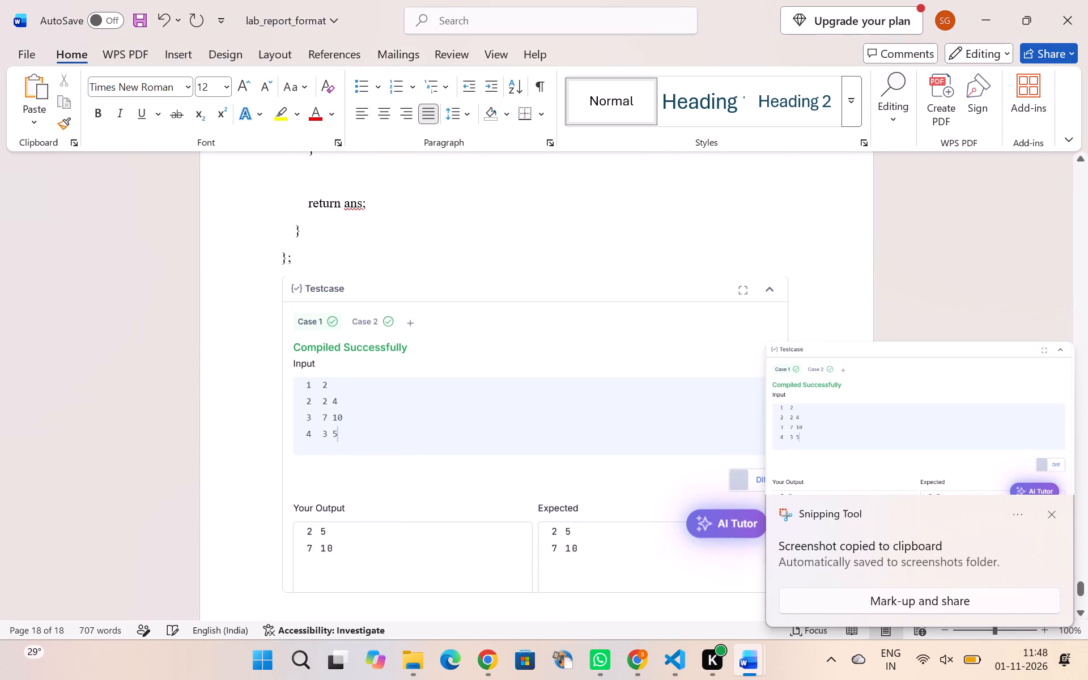
{"action": "scroll", "coordinate": [603, 564], "scroll_direction": "down", "scroll_amount": 1}
{"action": "key", "text": "Return"}
{"action": "key", "text": "Return"}
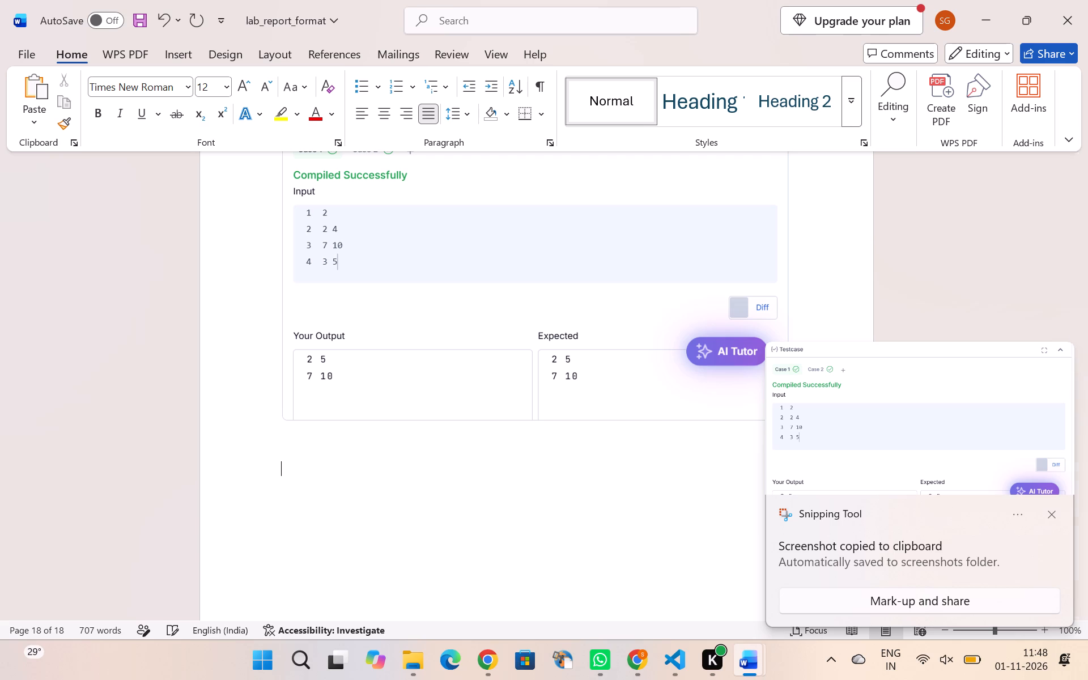
Switch to Chrome, return to the Coding Practice question list, open Jump Game and enlarge its code editor pane.
{"action": "left_click", "coordinate": [492, 656]}
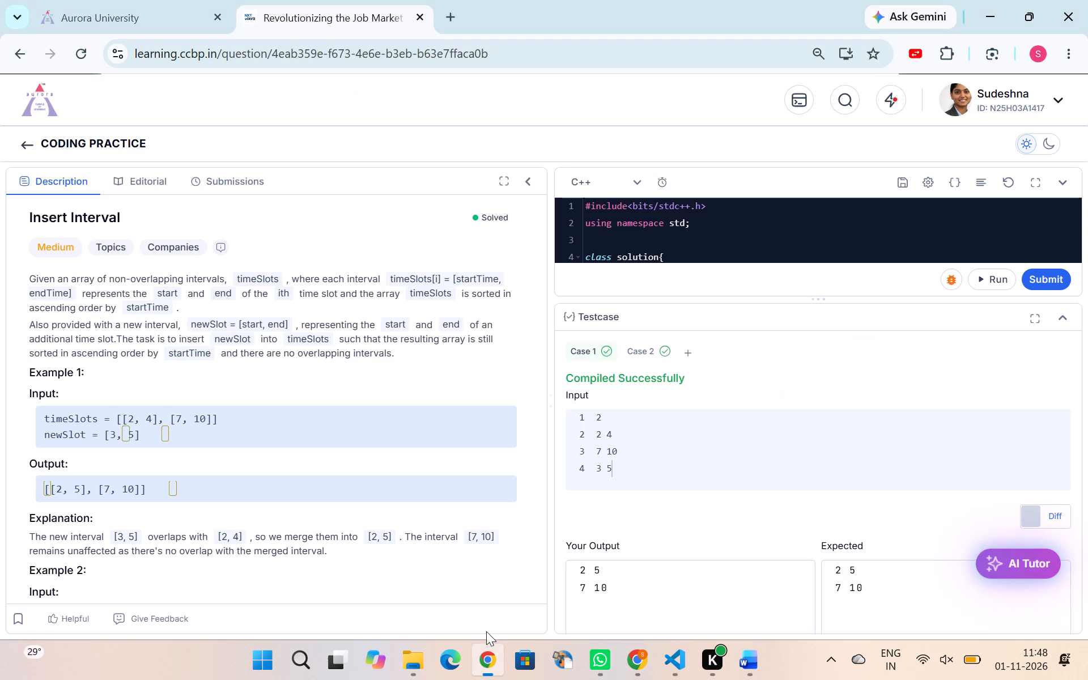
{"action": "left_click", "coordinate": [28, 143]}
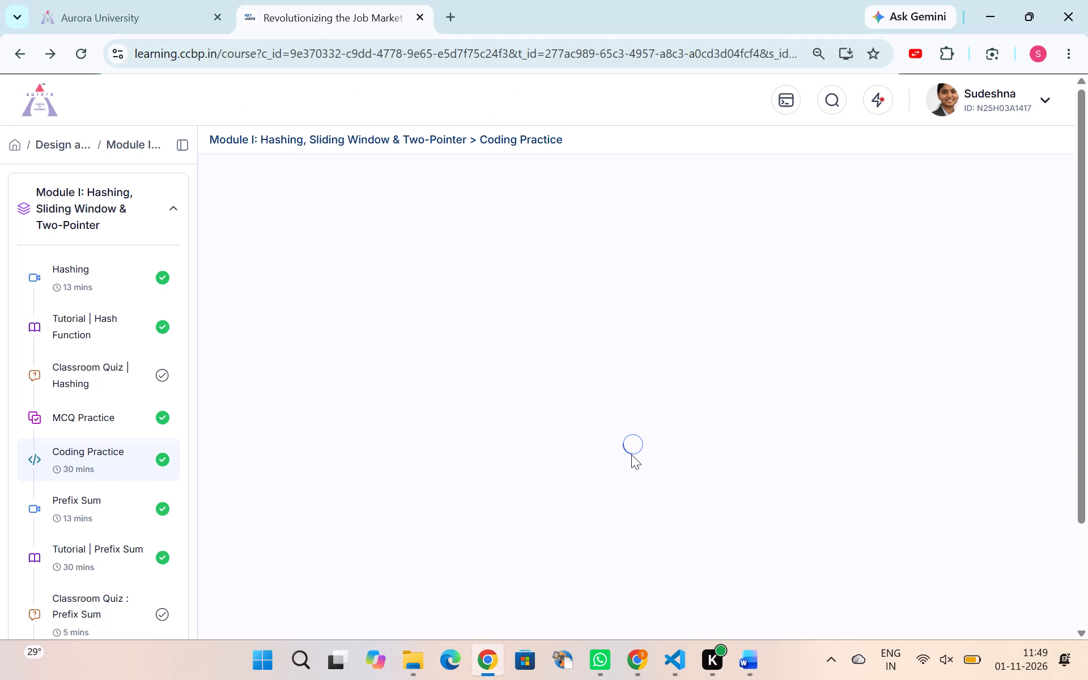
{"action": "scroll", "coordinate": [631, 454], "scroll_direction": "down", "scroll_amount": 3}
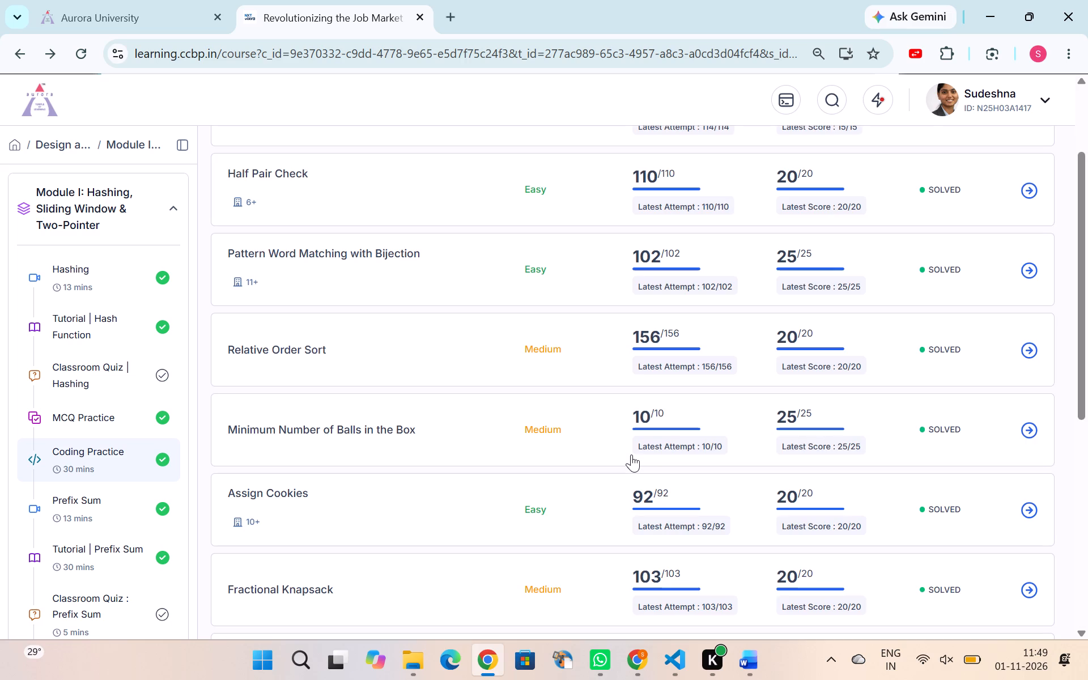
{"action": "scroll", "coordinate": [417, 499], "scroll_direction": "down", "scroll_amount": 4}
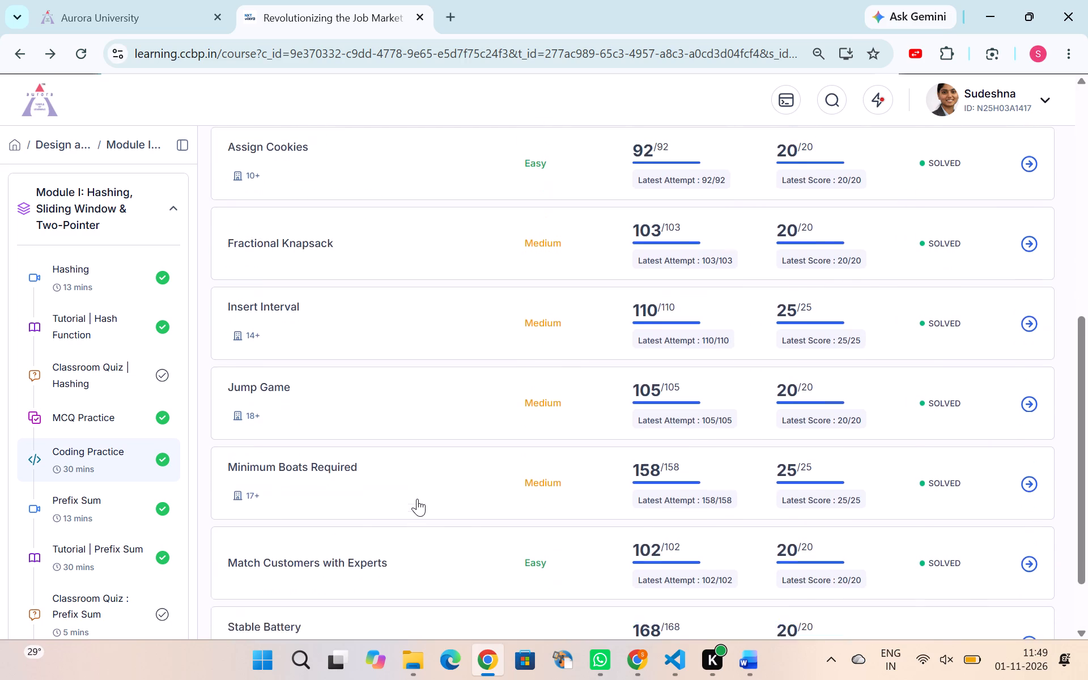
{"action": "scroll", "coordinate": [417, 499], "scroll_direction": "down", "scroll_amount": 1}
{"action": "left_click", "coordinate": [375, 386]}
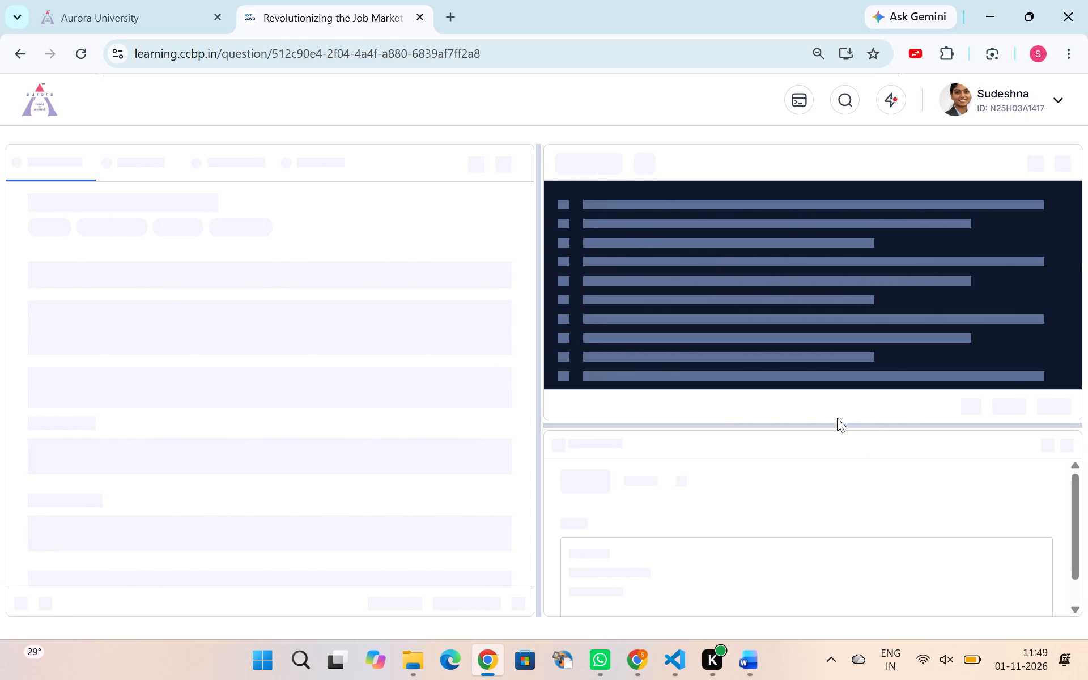
{"action": "left_click_drag", "start_coordinate": [805, 299], "coordinate": [801, 443]}
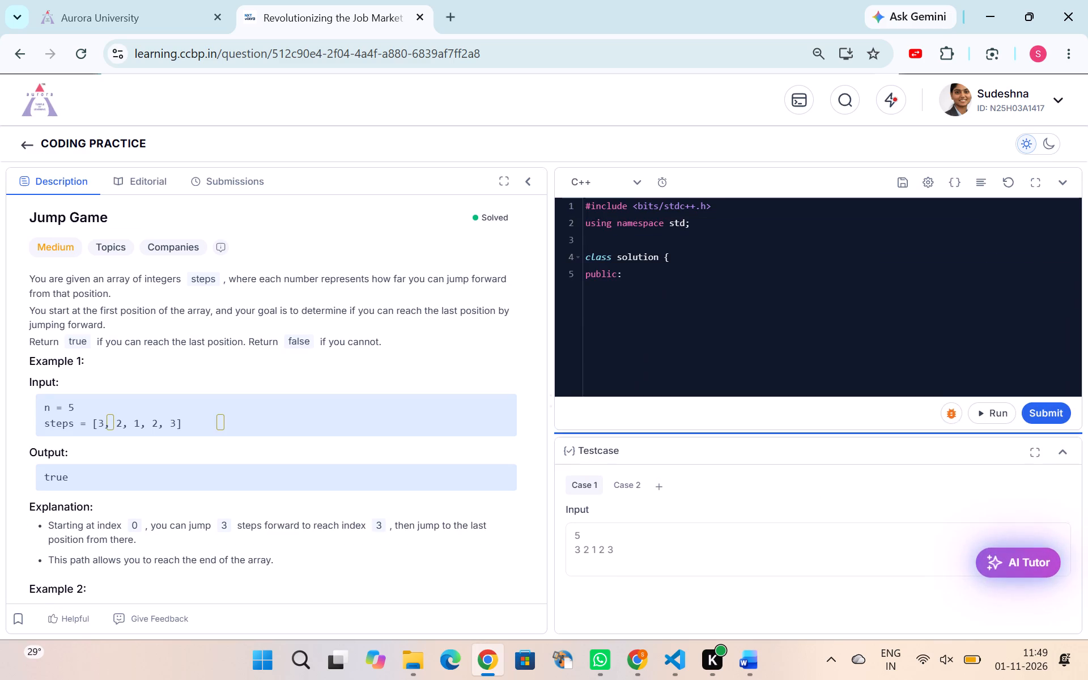
{"action": "left_click_drag", "start_coordinate": [801, 443], "coordinate": [799, 457]}
Capture the Jump Game question page, paste the screenshot at the end of the Word report, and add a "CODE:" line below it.
{"action": "key", "text": "shift+super+s"}
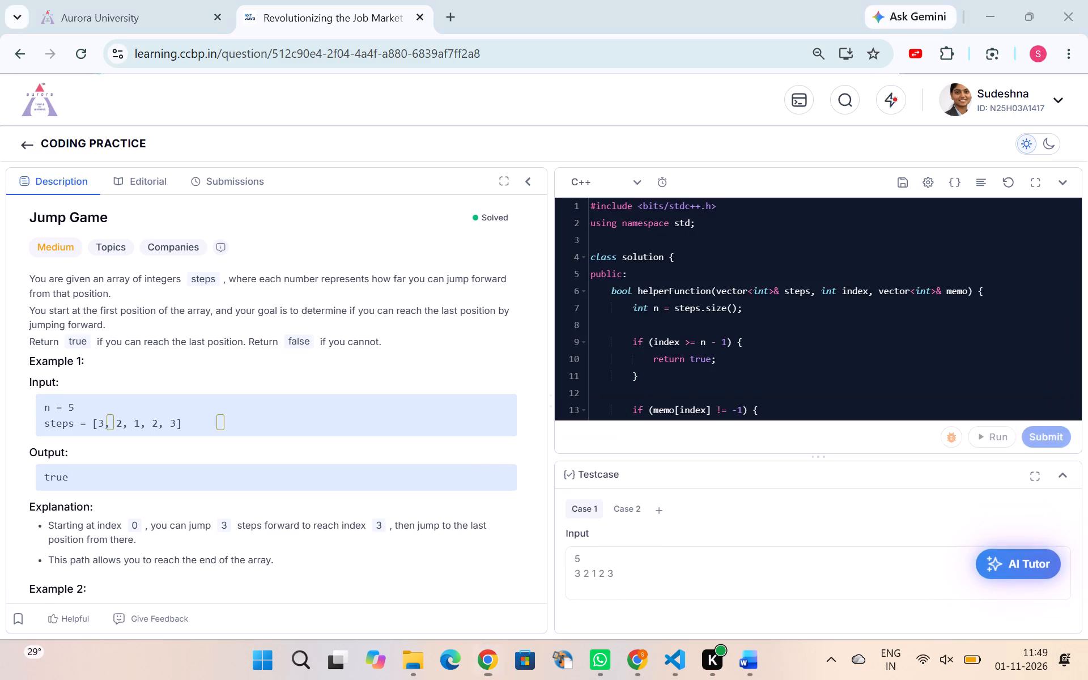
{"action": "left_click_drag", "start_coordinate": [0, 73], "coordinate": [1073, 627]}
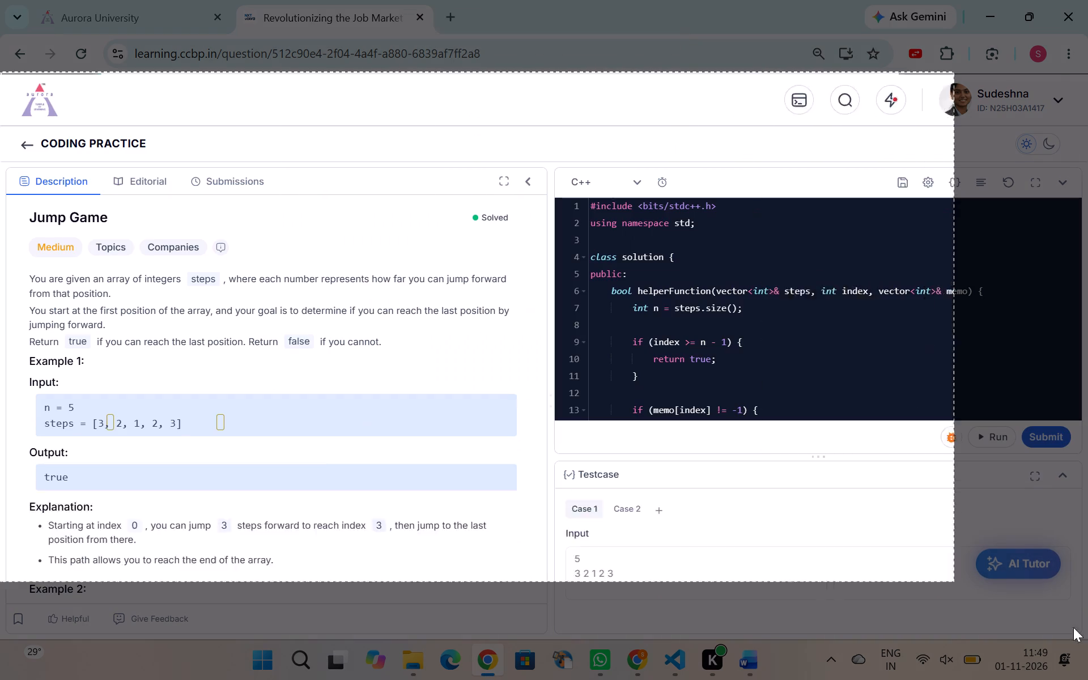
{"action": "left_click_drag", "start_coordinate": [1073, 627], "coordinate": [1087, 635]}
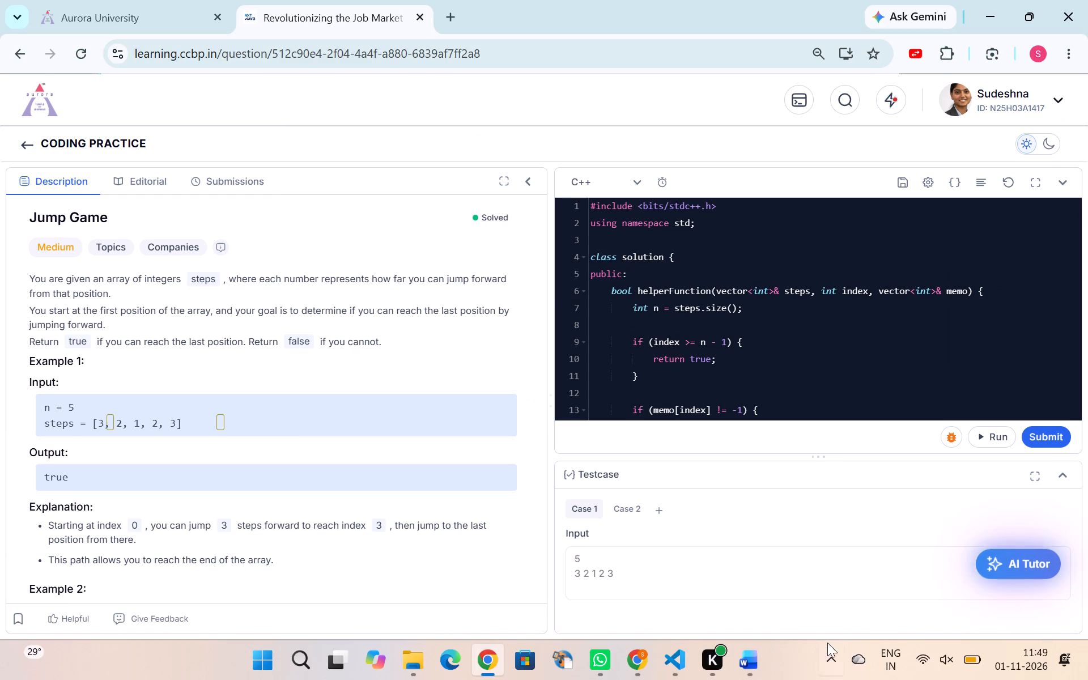
{"action": "left_click", "coordinate": [676, 584]}
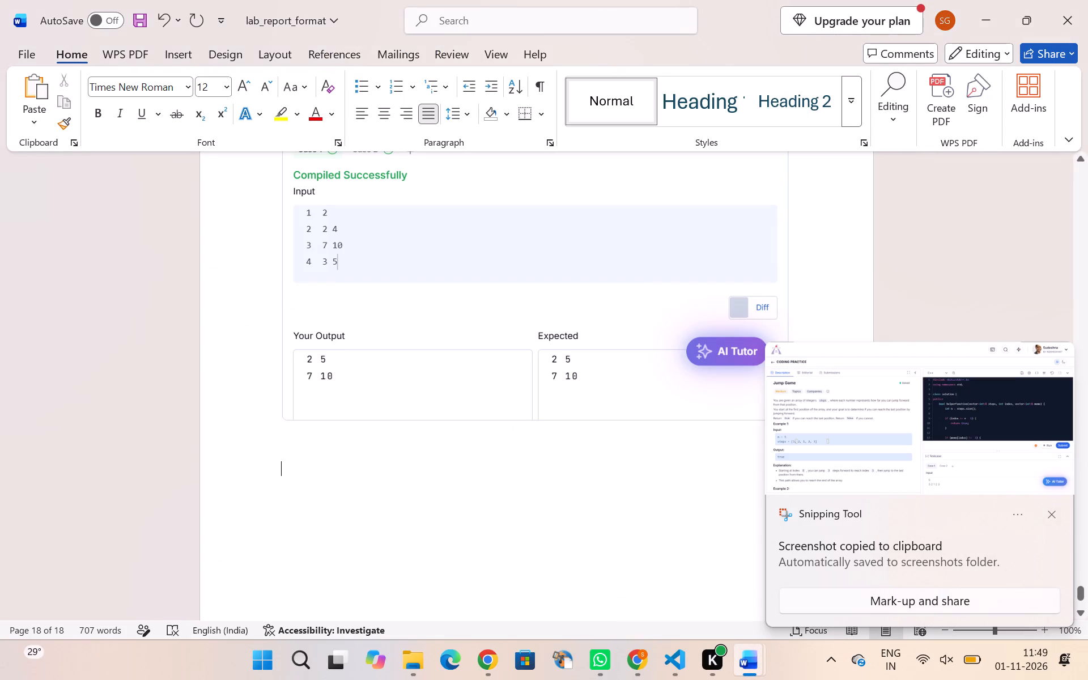
{"action": "key", "text": "ctrl+v"}
{"action": "key", "text": "Return"}
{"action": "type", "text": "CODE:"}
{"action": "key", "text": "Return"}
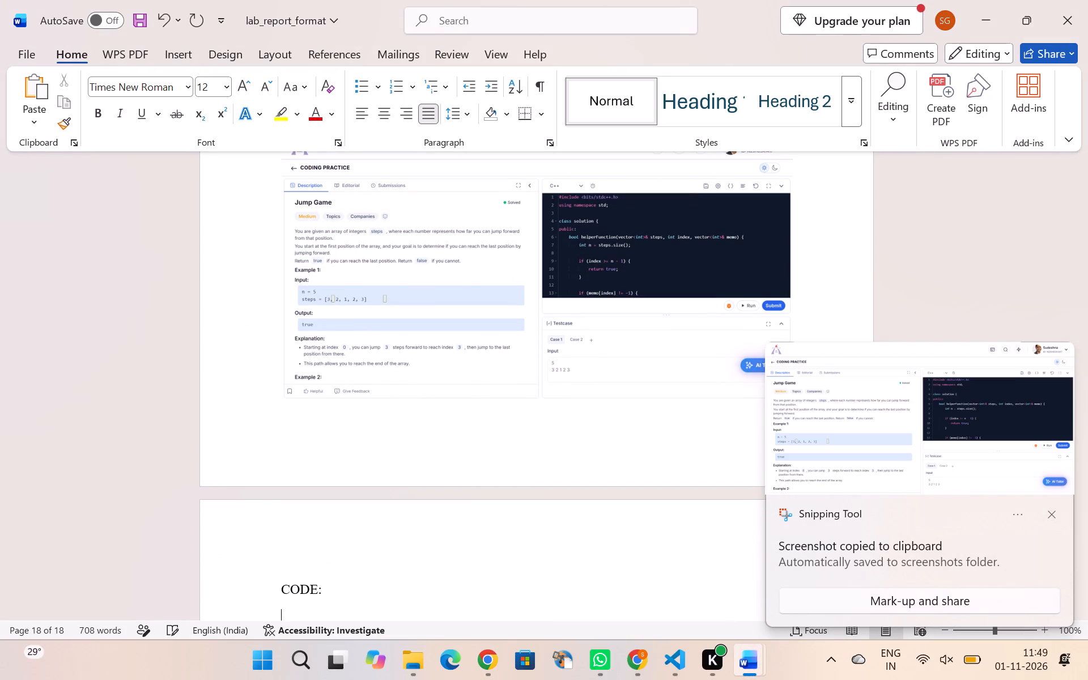
Copy the Jump Game solution code, without the commented-out main function, and paste it under its "CODE:" line in the Word report, followed by a new line.
{"action": "left_click", "coordinate": [494, 663]}
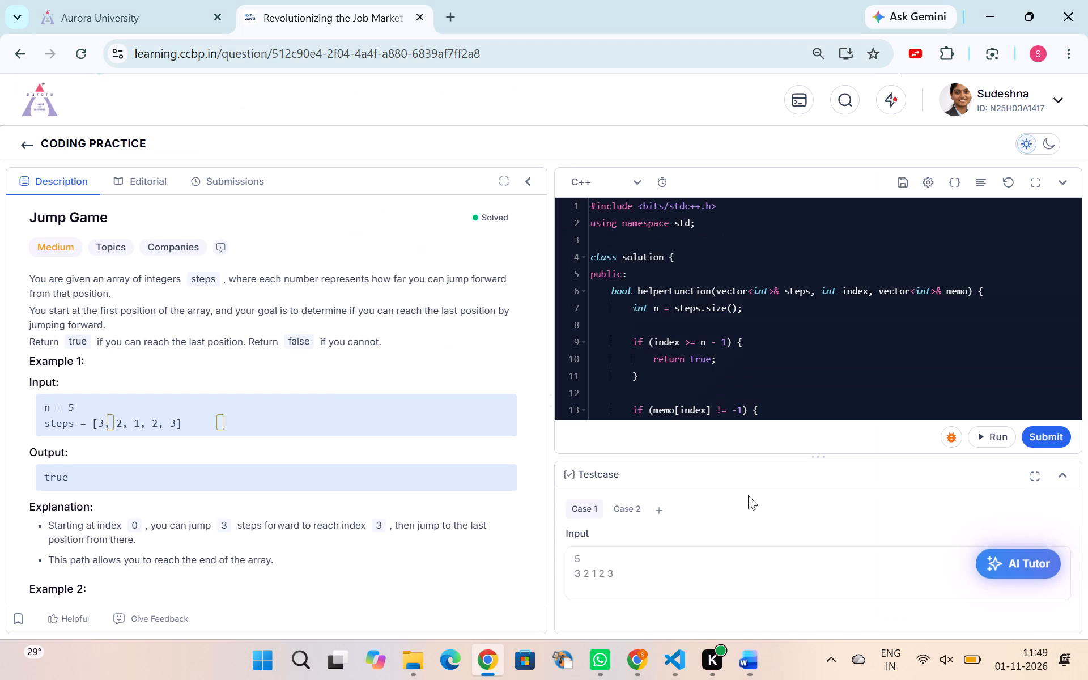
{"action": "scroll", "coordinate": [770, 378], "scroll_direction": "down", "scroll_amount": 7}
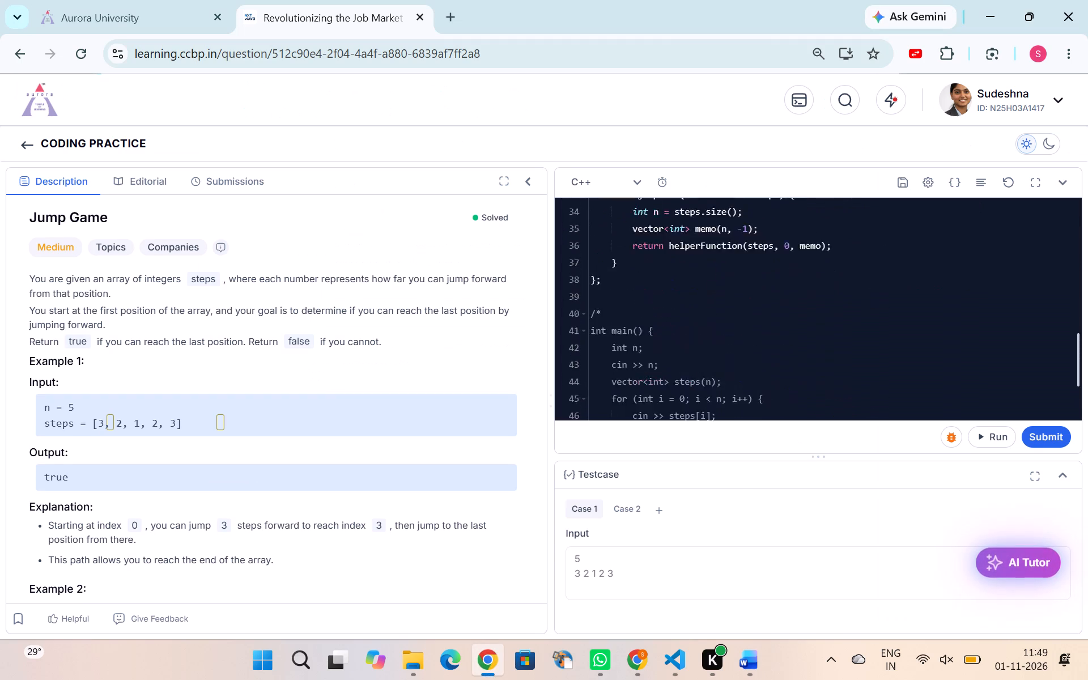
{"action": "scroll", "coordinate": [770, 378], "scroll_direction": "down", "scroll_amount": 1}
{"action": "scroll", "coordinate": [770, 378], "scroll_direction": "up", "scroll_amount": 2}
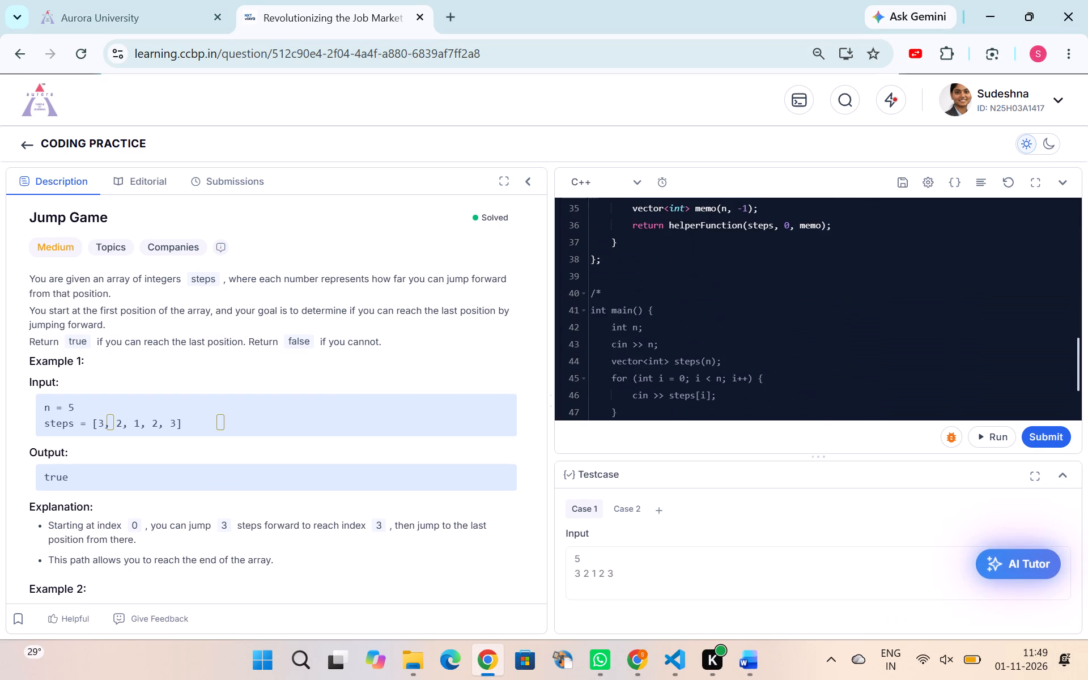
{"action": "left_click_drag", "start_coordinate": [633, 261], "coordinate": [596, 79]}
{"action": "key", "text": "ctrl+c"}
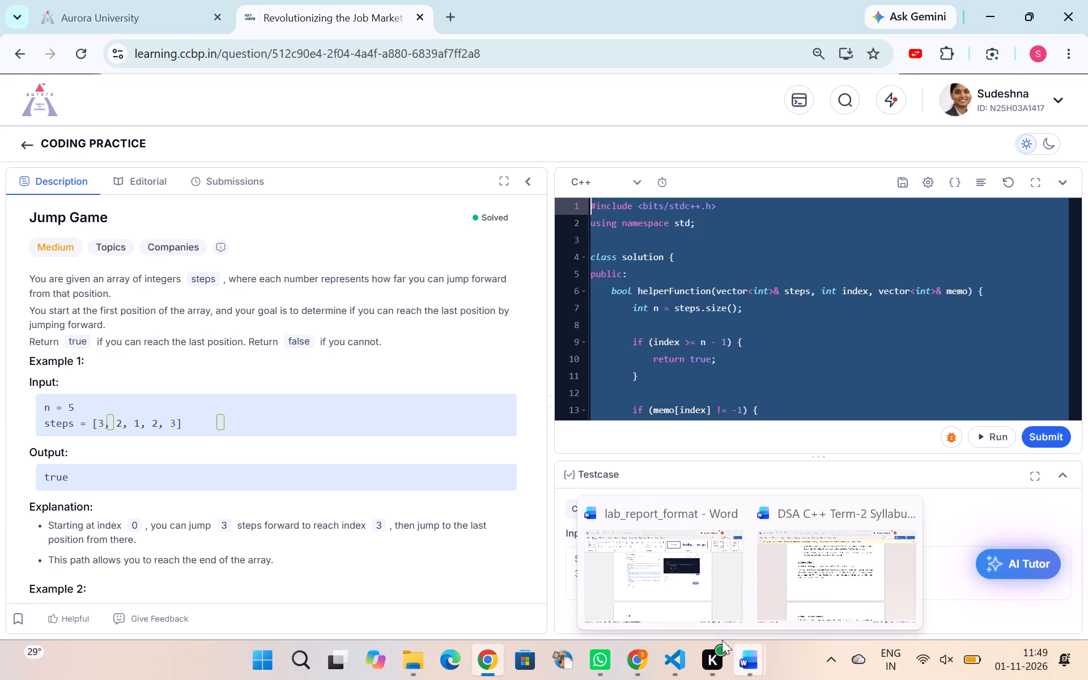
{"action": "left_click", "coordinate": [671, 601]}
{"action": "scroll", "coordinate": [606, 566], "scroll_direction": "down", "scroll_amount": 1}
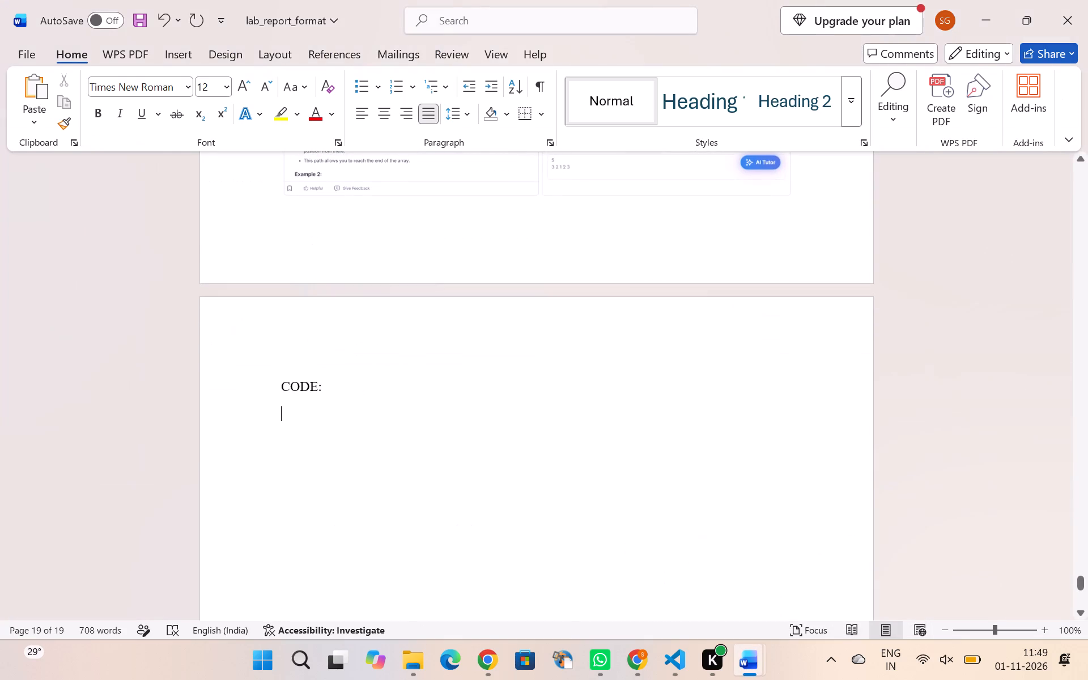
{"action": "key", "text": "ctrl+v"}
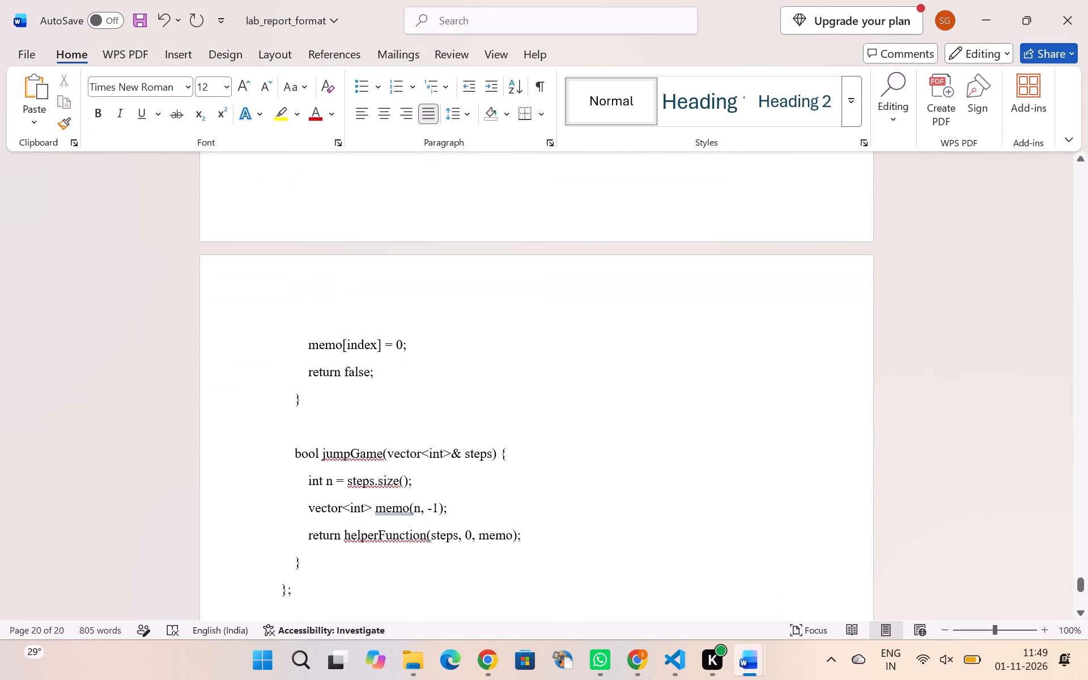
{"action": "key", "text": "Return"}
Switch to Chrome, run the Jump Game solution against its test cases and enlarge the Testcase pane.
{"action": "left_click", "coordinate": [499, 659]}
{"action": "left_click", "coordinate": [719, 372]}
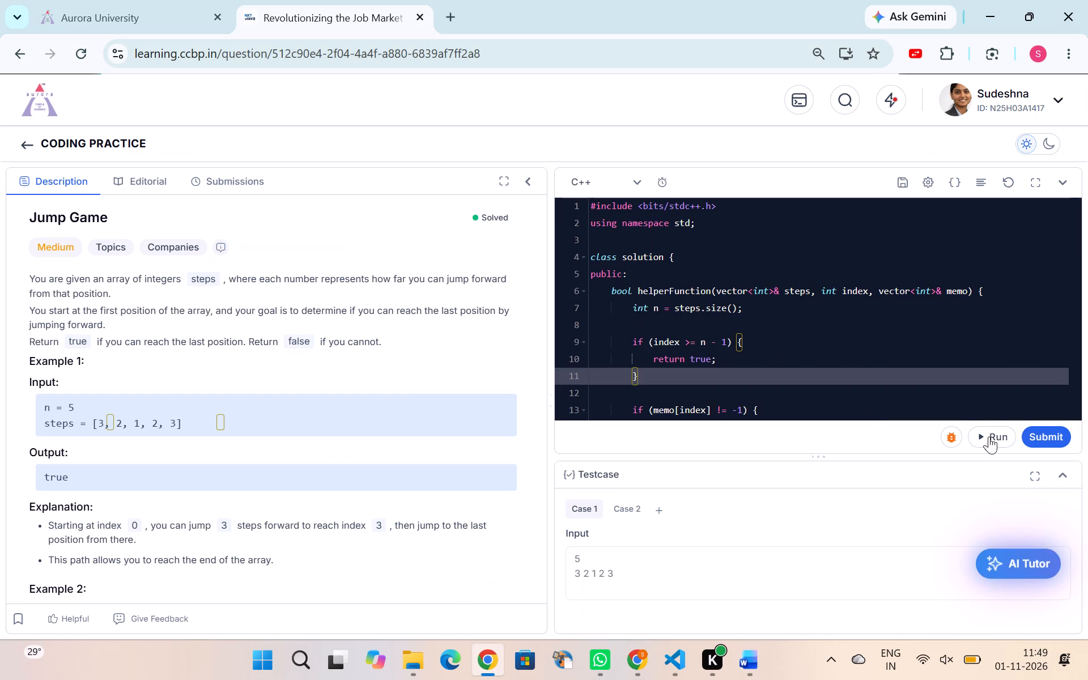
{"action": "left_click", "coordinate": [989, 436]}
{"action": "left_click_drag", "start_coordinate": [848, 448], "coordinate": [848, 325]}
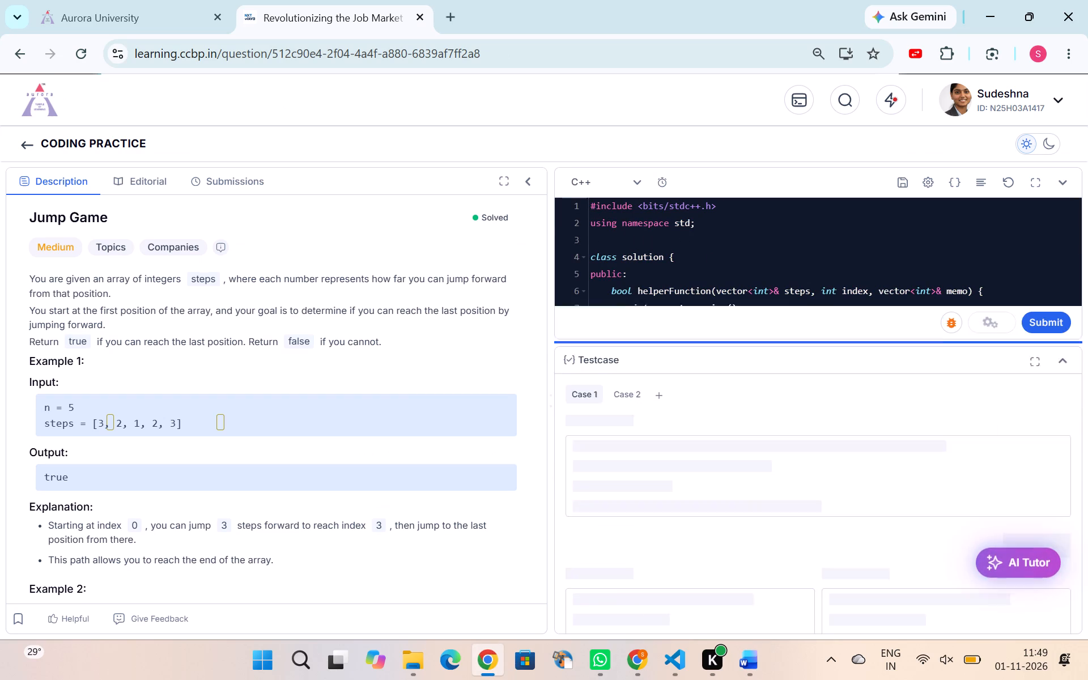
{"action": "left_click_drag", "start_coordinate": [848, 325], "coordinate": [851, 295]}
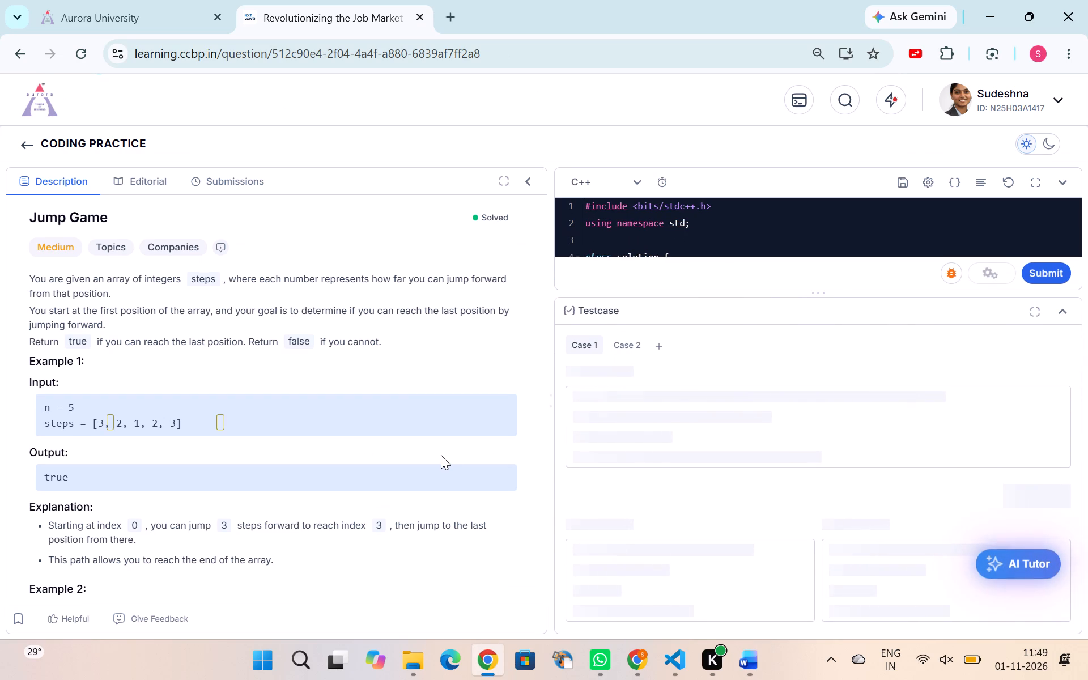
Capture the Jump Game Testcase results and paste the screenshot below its code in the Word report, followed by a blank line.
{"action": "key", "text": "shift+super+s"}
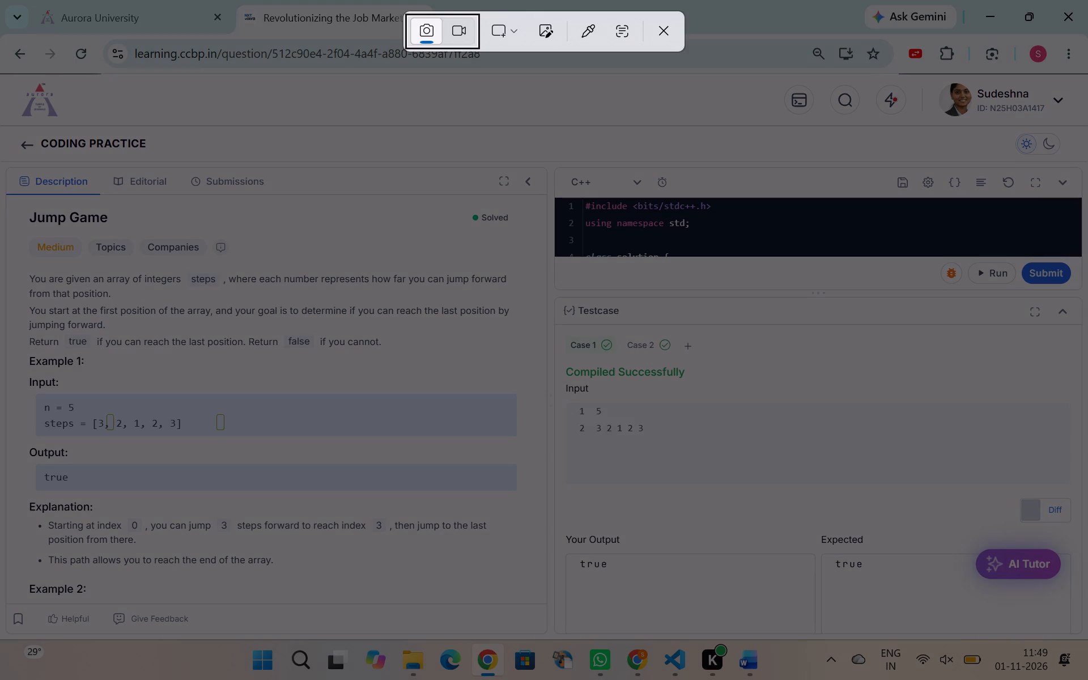
{"action": "left_click_drag", "start_coordinate": [558, 296], "coordinate": [1087, 635]}
{"action": "left_click", "coordinate": [681, 601]}
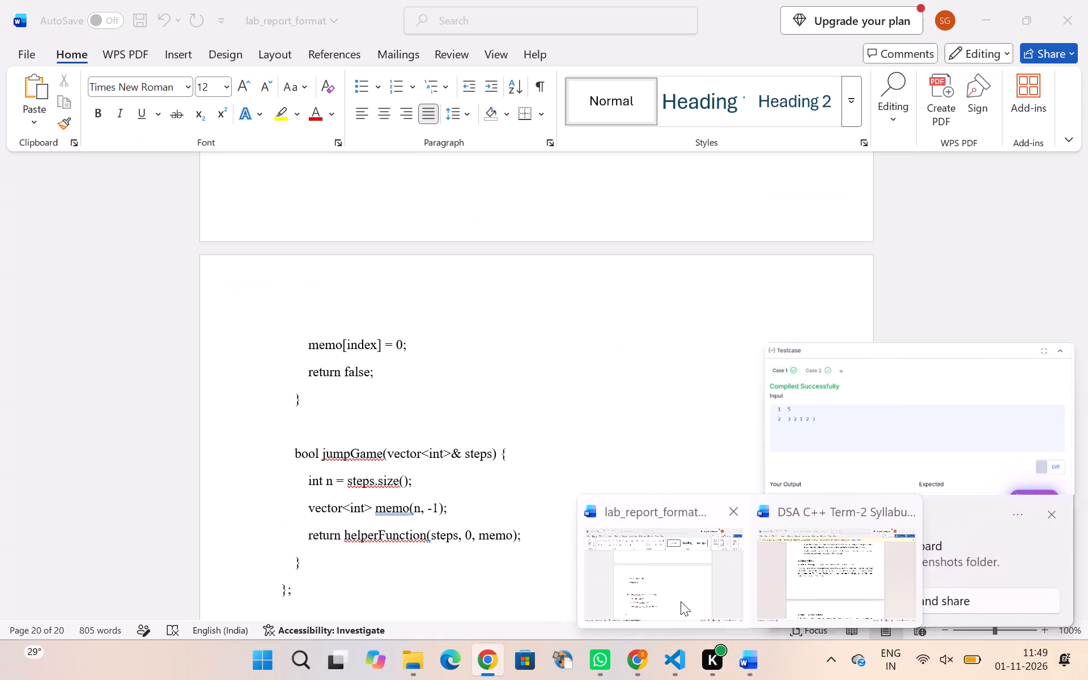
{"action": "key", "text": "ctrl+v"}
{"action": "scroll", "coordinate": [614, 560], "scroll_direction": "down", "scroll_amount": 1}
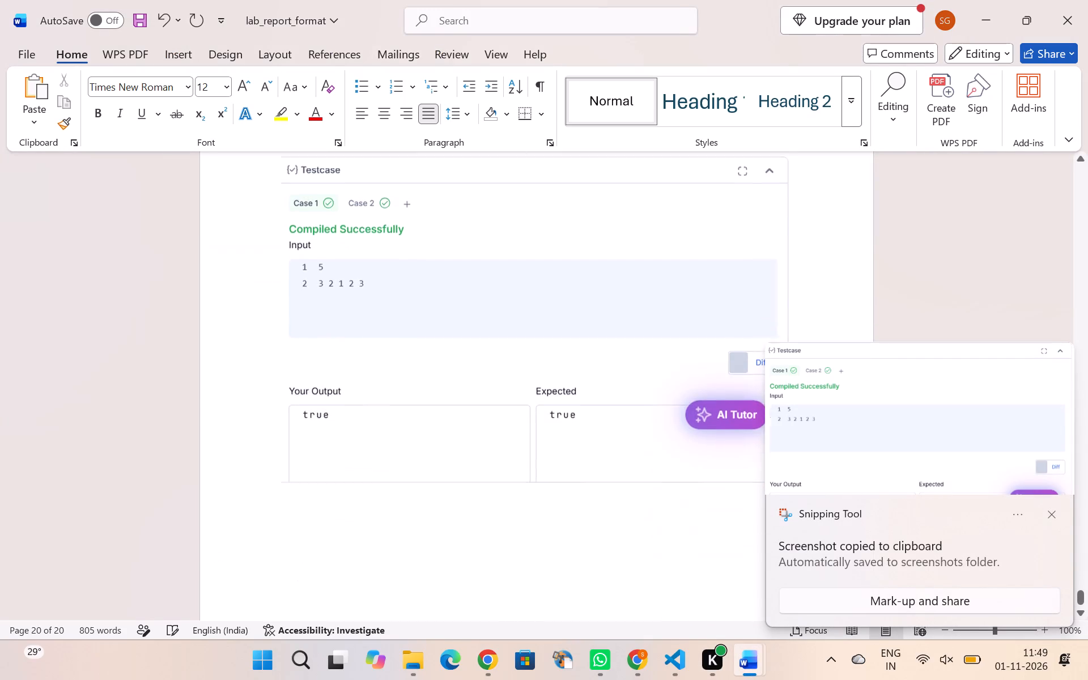
{"action": "scroll", "coordinate": [614, 560], "scroll_direction": "down", "scroll_amount": 1}
{"action": "key", "text": "Return"}
{"action": "key", "text": "Return"}
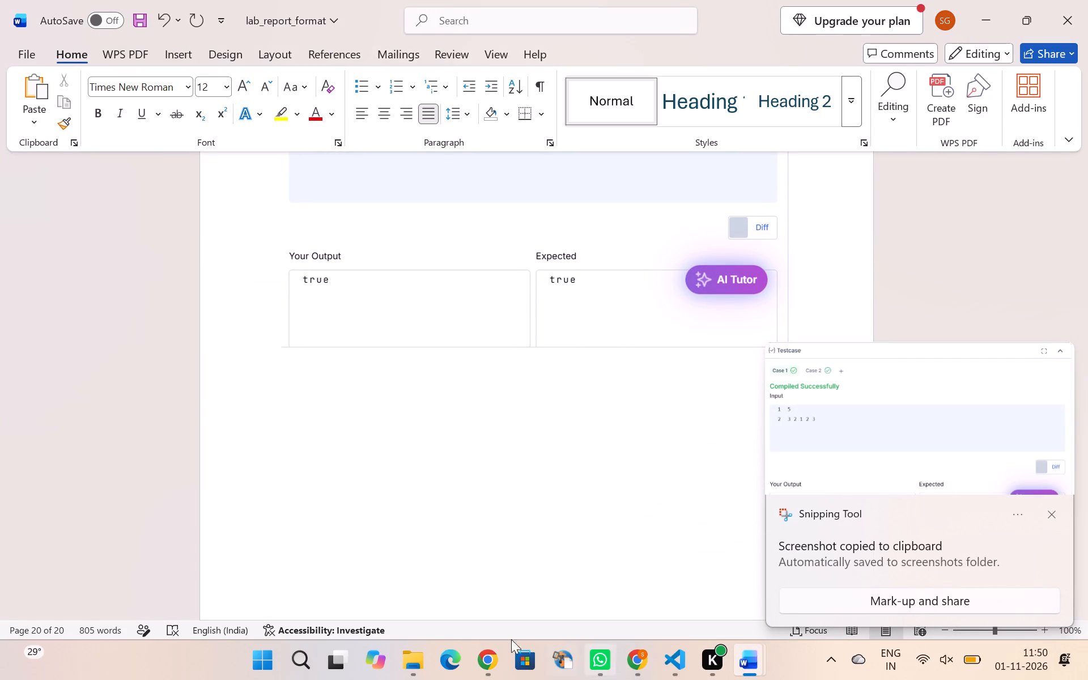
Switch to Chrome, open the Minimum Boats Required question from the Coding Practice list and enlarge its code editor pane.
{"action": "left_click", "coordinate": [486, 648]}
{"action": "left_click", "coordinate": [1053, 514]}
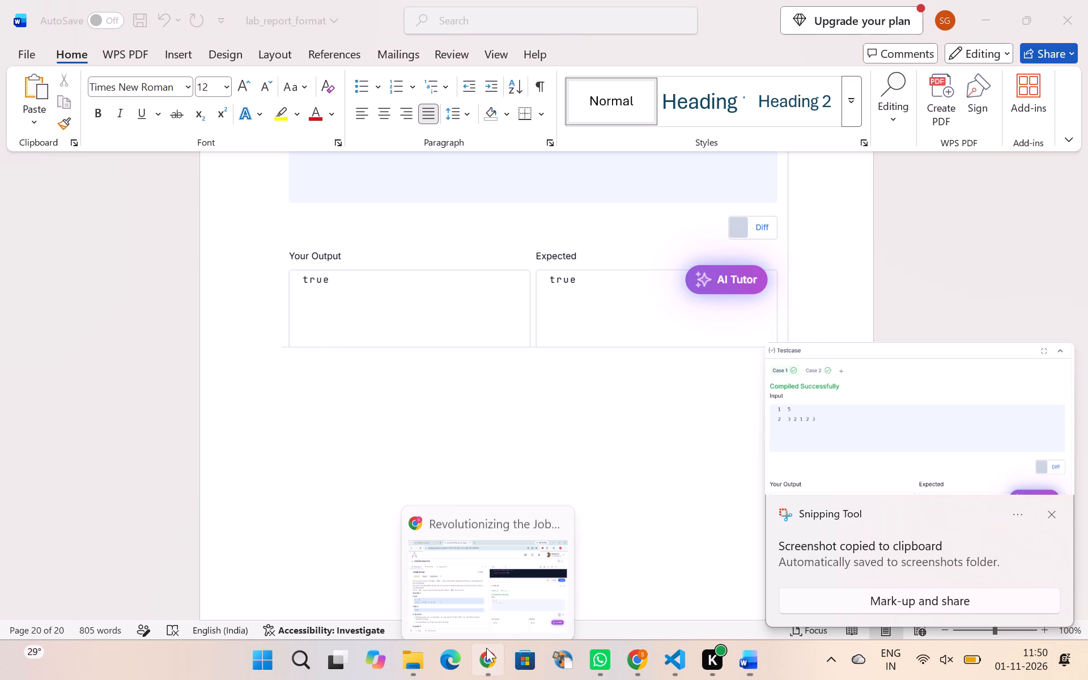
{"action": "left_click", "coordinate": [21, 140]}
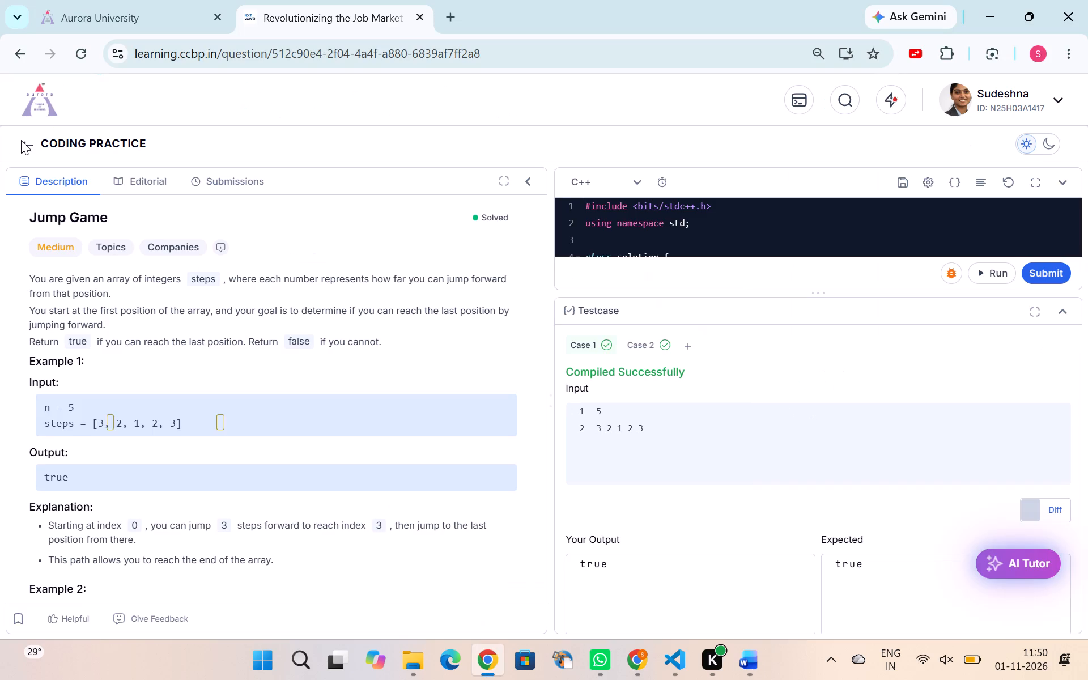
{"action": "scroll", "coordinate": [458, 409], "scroll_direction": "down", "scroll_amount": 2}
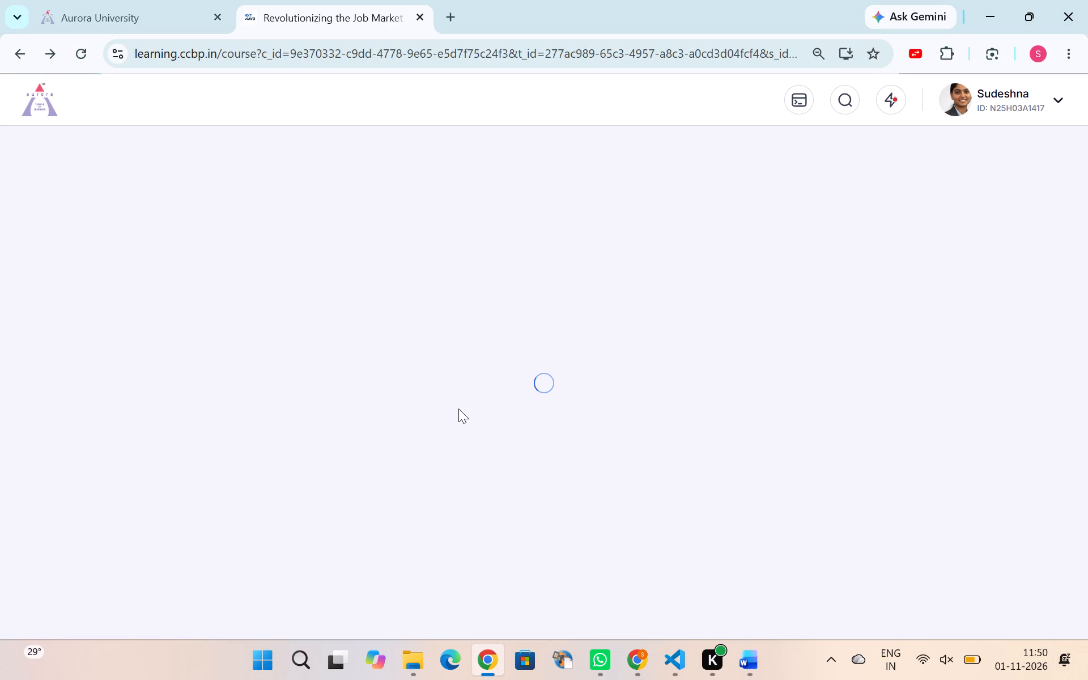
{"action": "scroll", "coordinate": [458, 409], "scroll_direction": "down", "scroll_amount": 1}
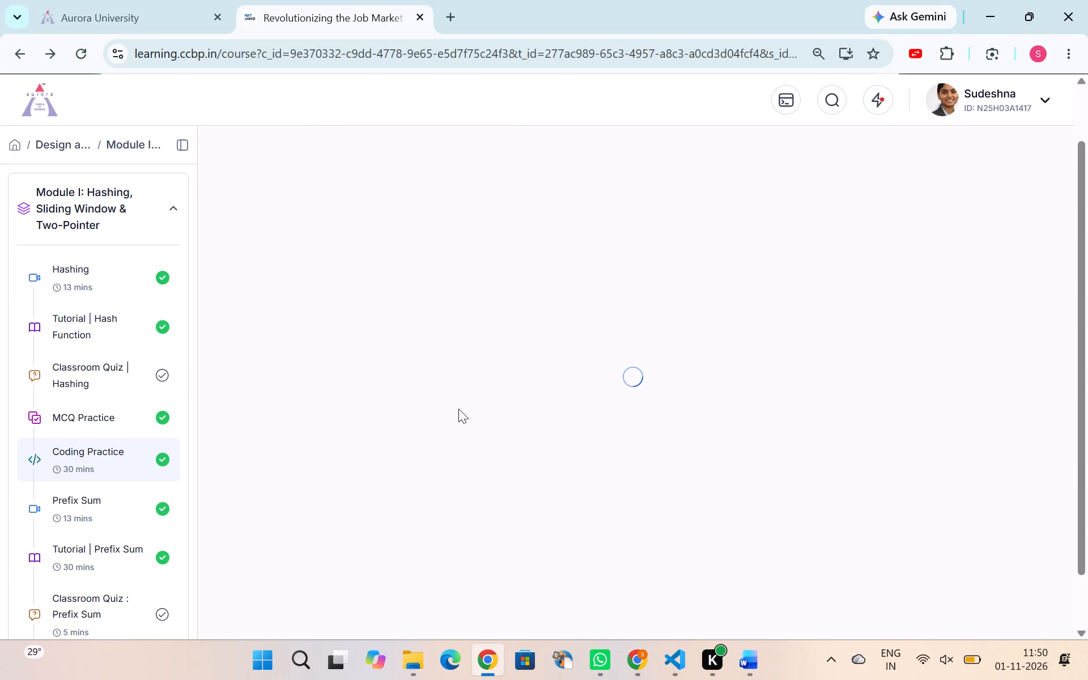
{"action": "scroll", "coordinate": [458, 409], "scroll_direction": "down", "scroll_amount": 3}
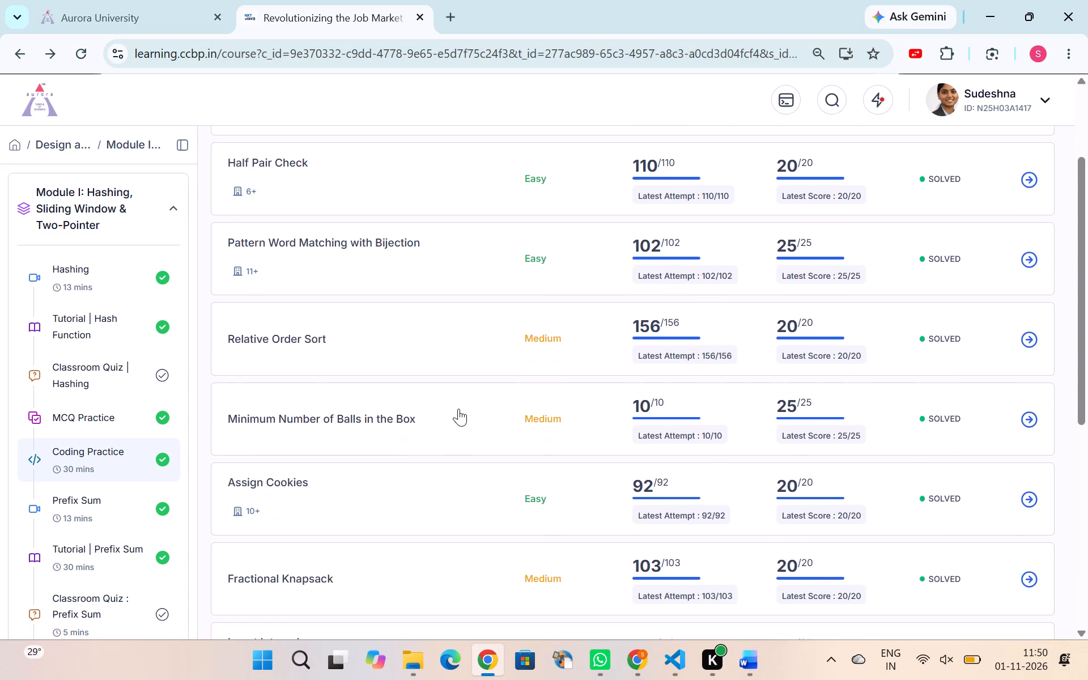
{"action": "scroll", "coordinate": [458, 409], "scroll_direction": "down", "scroll_amount": 4}
{"action": "left_click", "coordinate": [372, 393]}
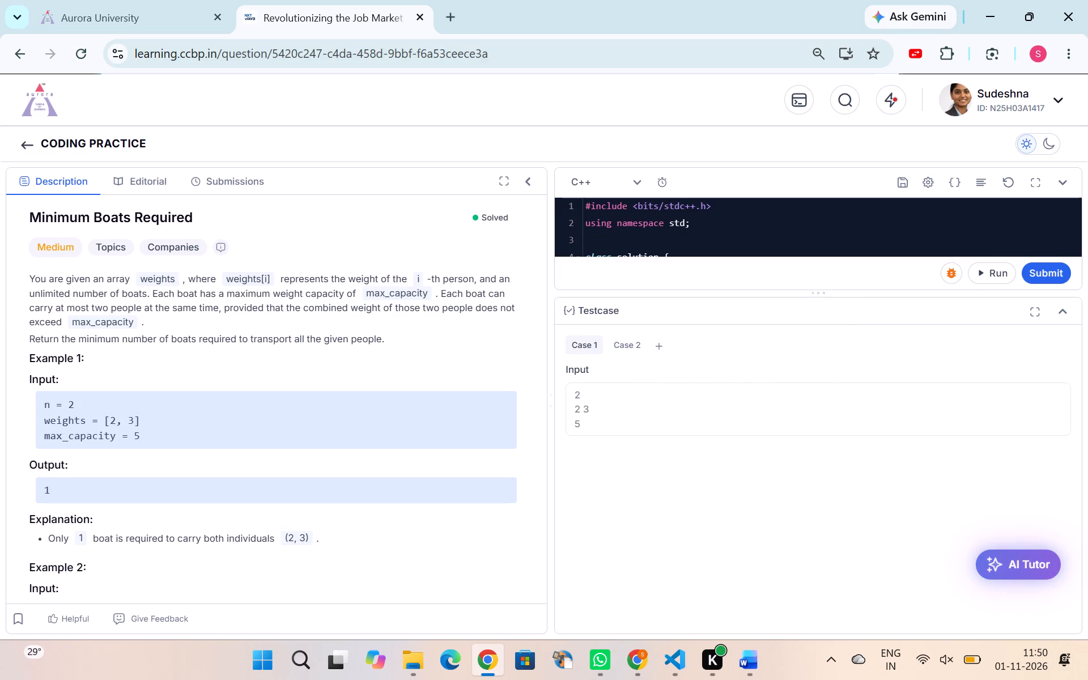
{"action": "left_click_drag", "start_coordinate": [825, 295], "coordinate": [808, 465]}
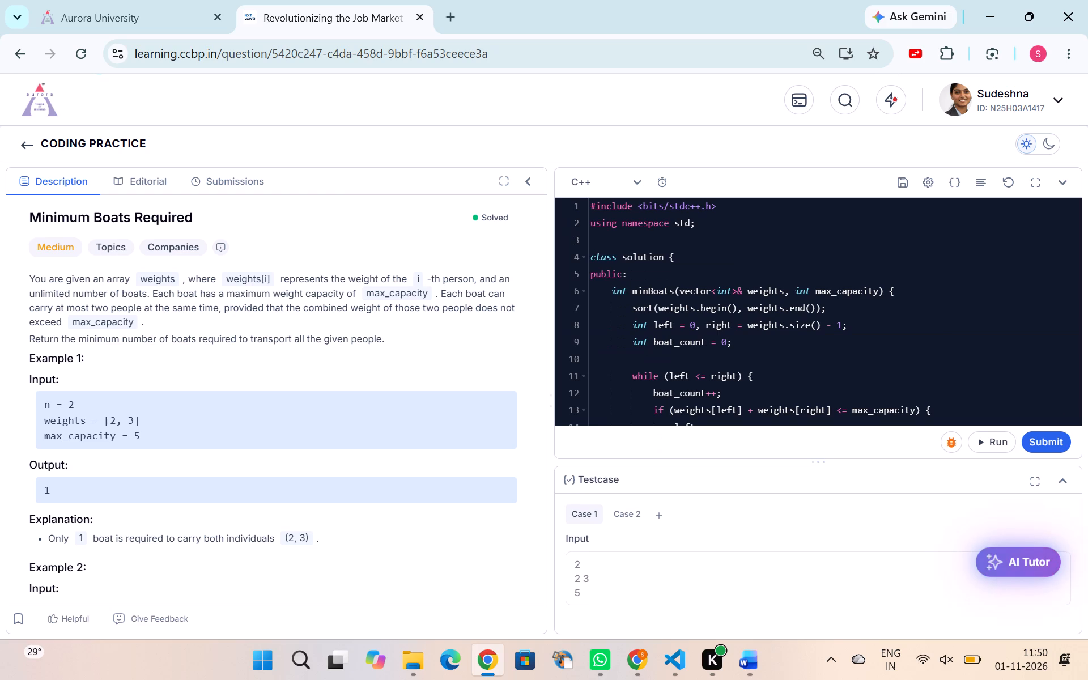
Capture the Minimum Boats Required question page, paste the screenshot at the end of the Word report, and add a "CODE:" line below it.
{"action": "key", "text": "shift+super+s"}
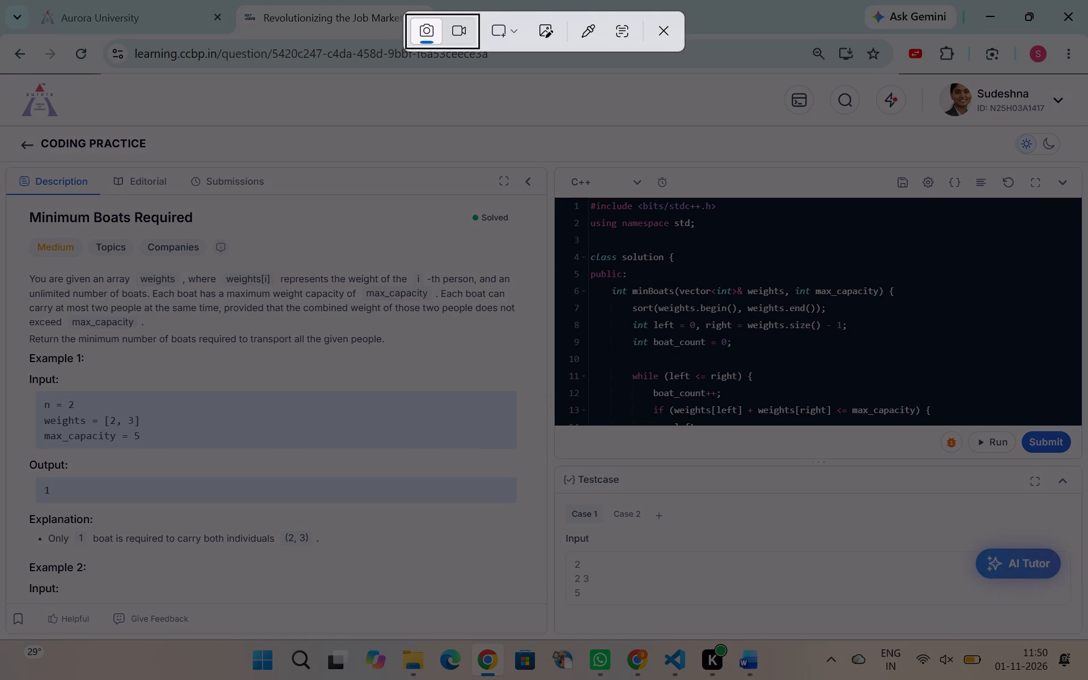
{"action": "left_click_drag", "start_coordinate": [0, 72], "coordinate": [1087, 640]}
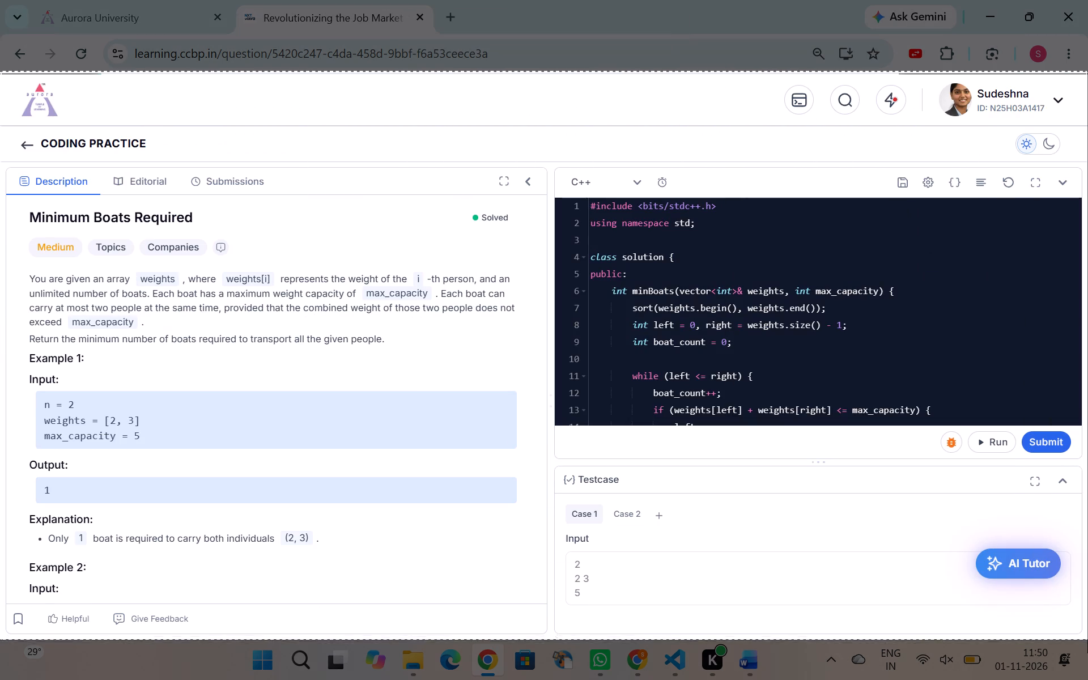
{"action": "left_click_drag", "start_coordinate": [1087, 640], "coordinate": [1087, 641]}
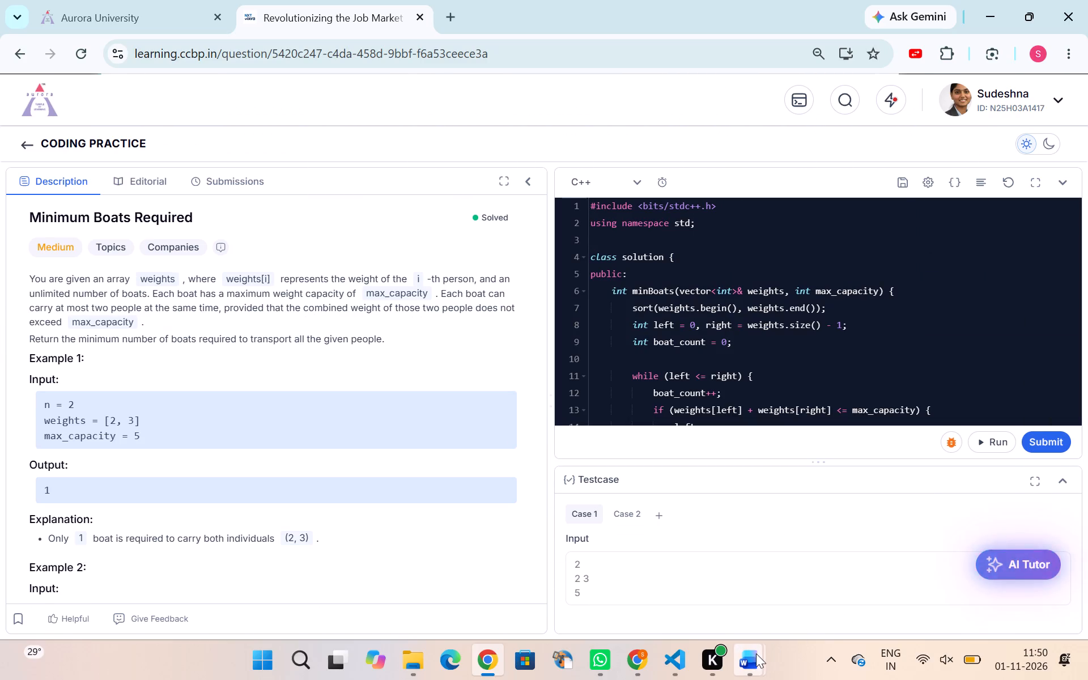
{"action": "left_click", "coordinate": [671, 592]}
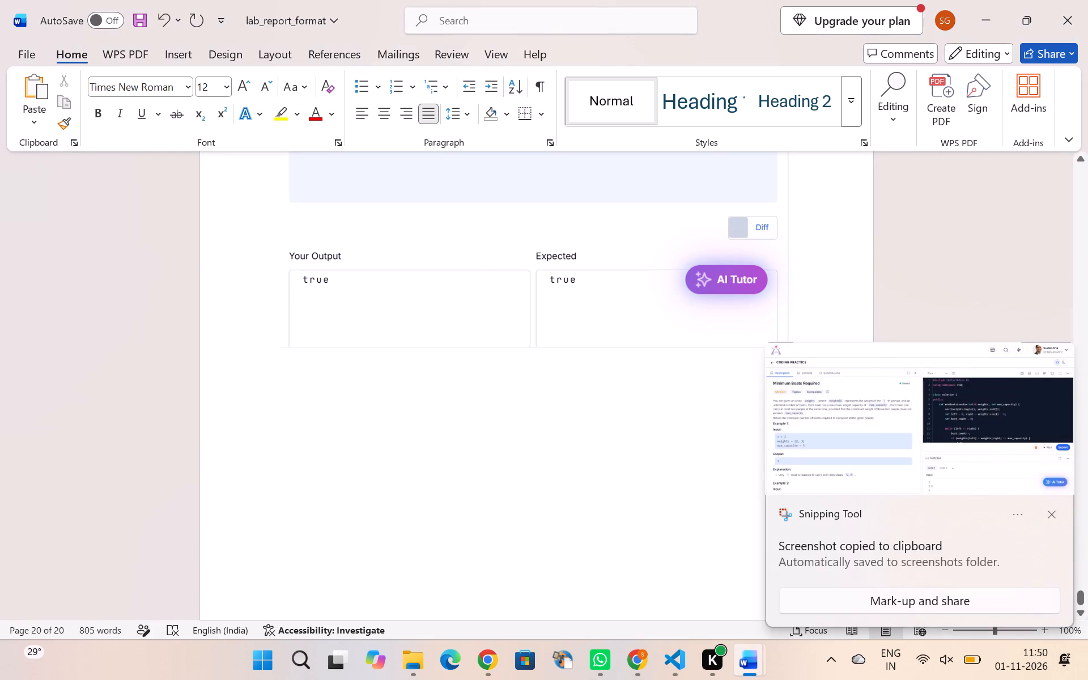
{"action": "key", "text": "ctrl+v"}
{"action": "key", "text": "Return"}
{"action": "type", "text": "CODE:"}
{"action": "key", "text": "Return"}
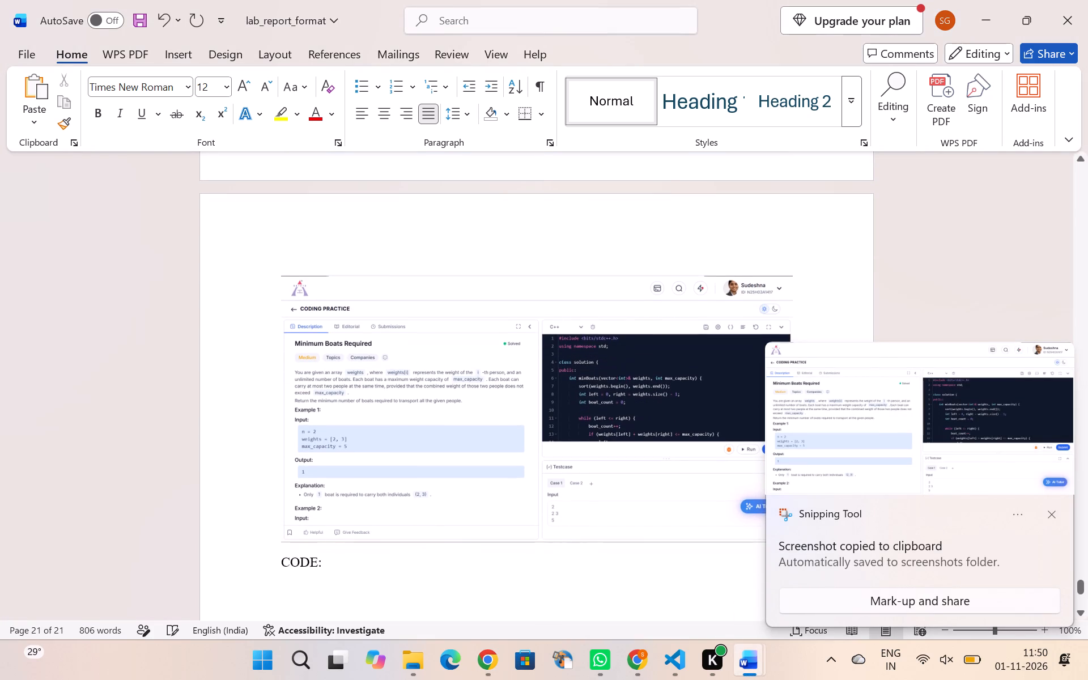
{"action": "scroll", "coordinate": [617, 558], "scroll_direction": "down", "scroll_amount": 1}
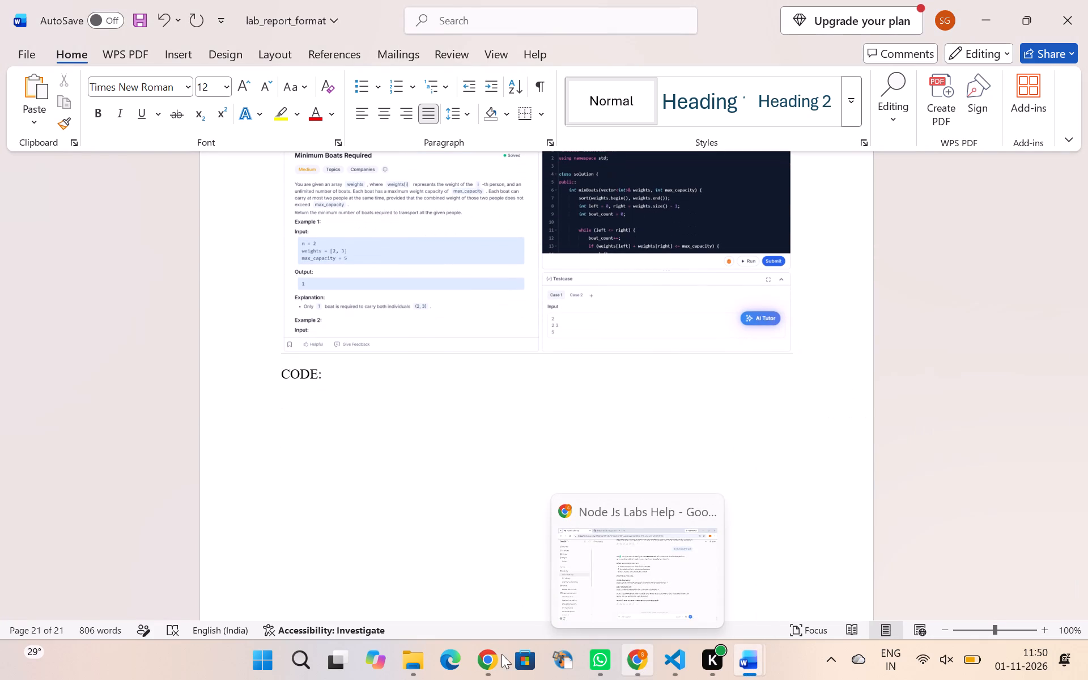
Copy the Minimum Boats Required solution code, without the commented-out main function, and paste it under its "CODE:" line in Word, followed by a new line.
{"action": "left_click", "coordinate": [488, 653]}
{"action": "scroll", "coordinate": [751, 373], "scroll_direction": "down", "scroll_amount": 1}
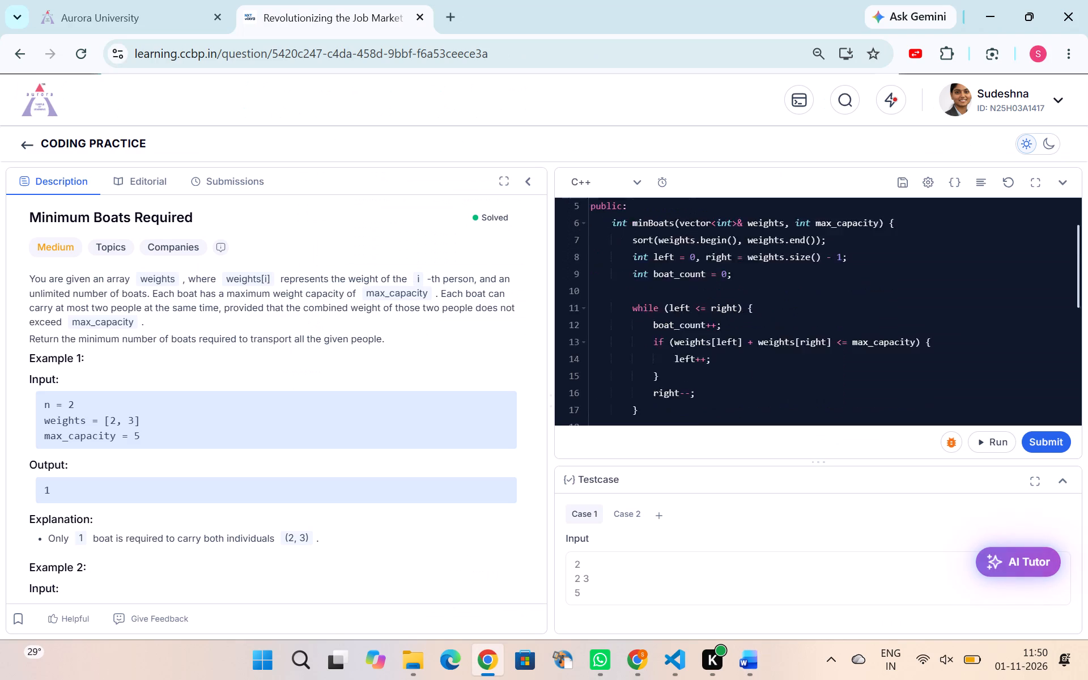
{"action": "scroll", "coordinate": [751, 373], "scroll_direction": "down", "scroll_amount": 2}
{"action": "left_click_drag", "start_coordinate": [627, 326], "coordinate": [627, 218]}
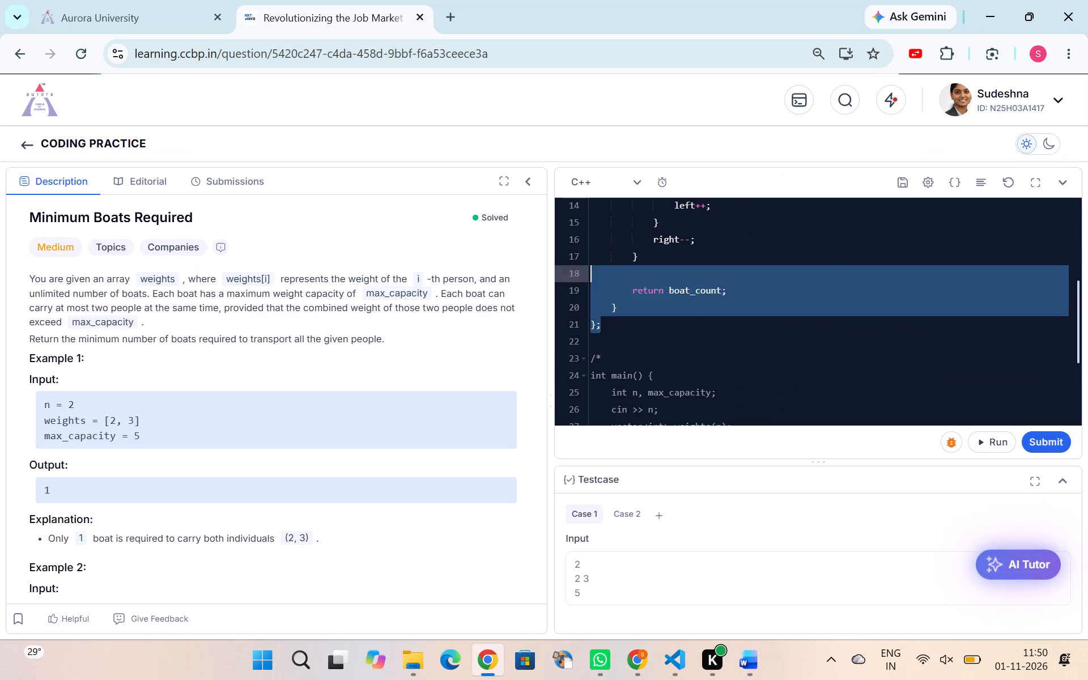
{"action": "left_click_drag", "start_coordinate": [627, 218], "coordinate": [620, 120]}
{"action": "key", "text": "ctrl+c"}
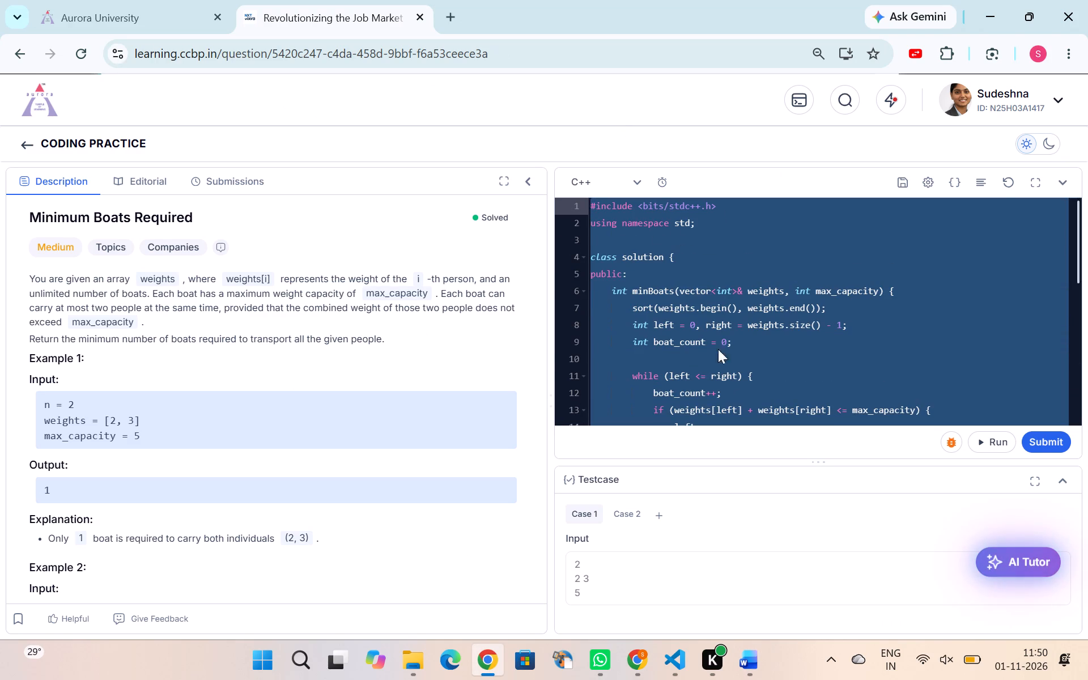
{"action": "left_click", "coordinate": [682, 590]}
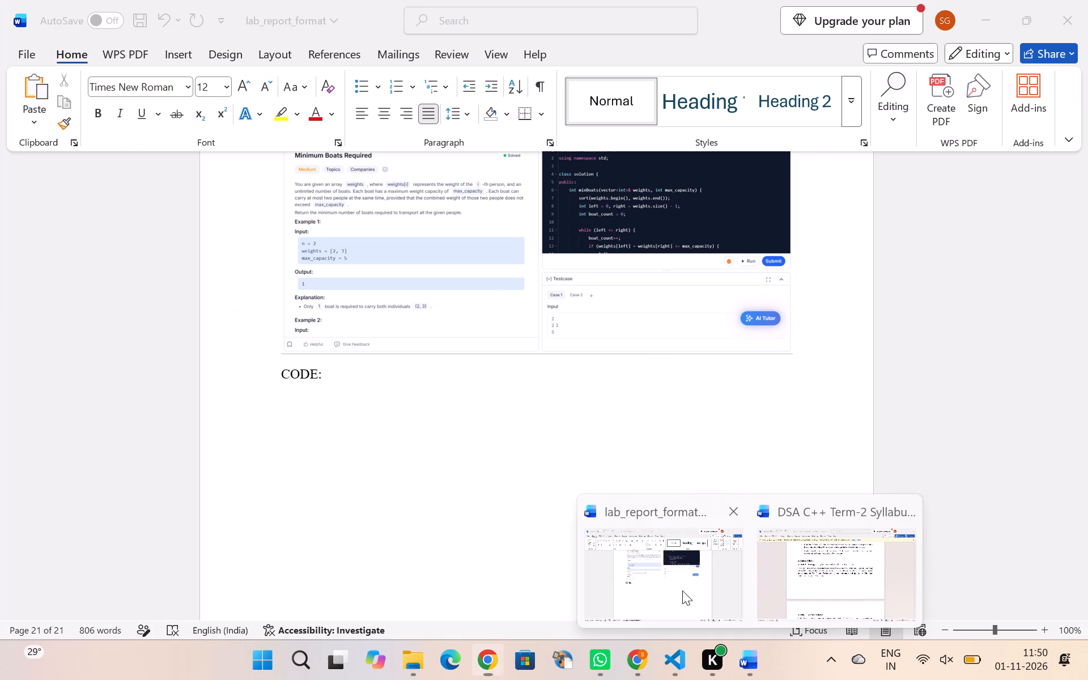
{"action": "key", "text": "ctrl+v"}
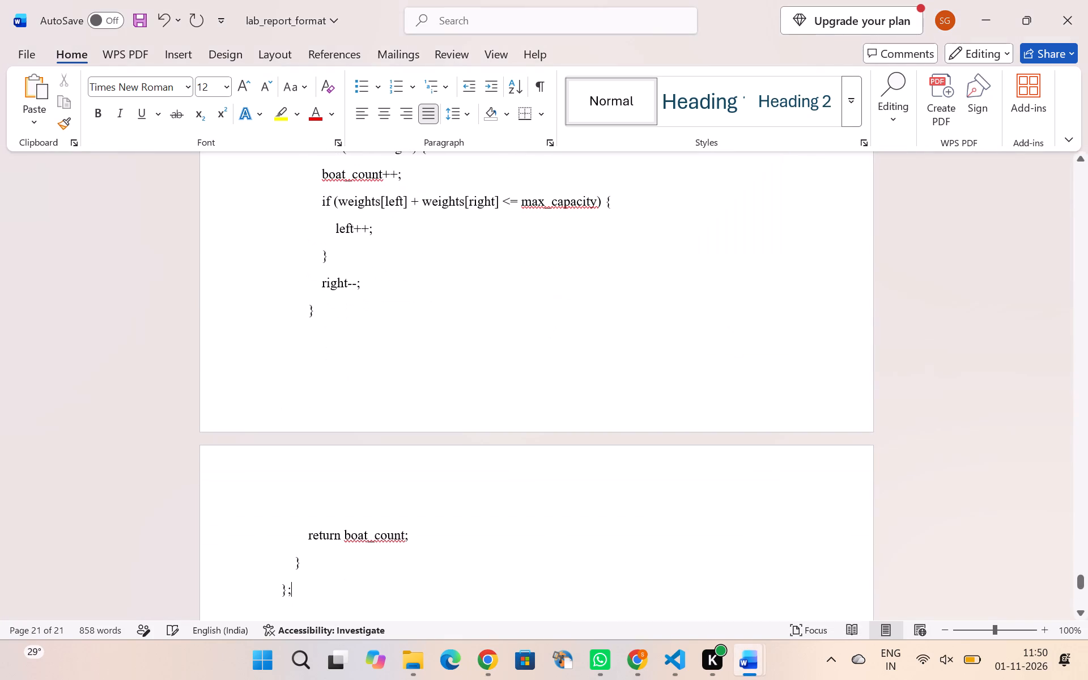
{"action": "key", "text": "Return"}
Switch to Chrome, run the Minimum Boats Required solution against its test cases and enlarge the Testcase pane.
{"action": "left_click", "coordinate": [495, 658]}
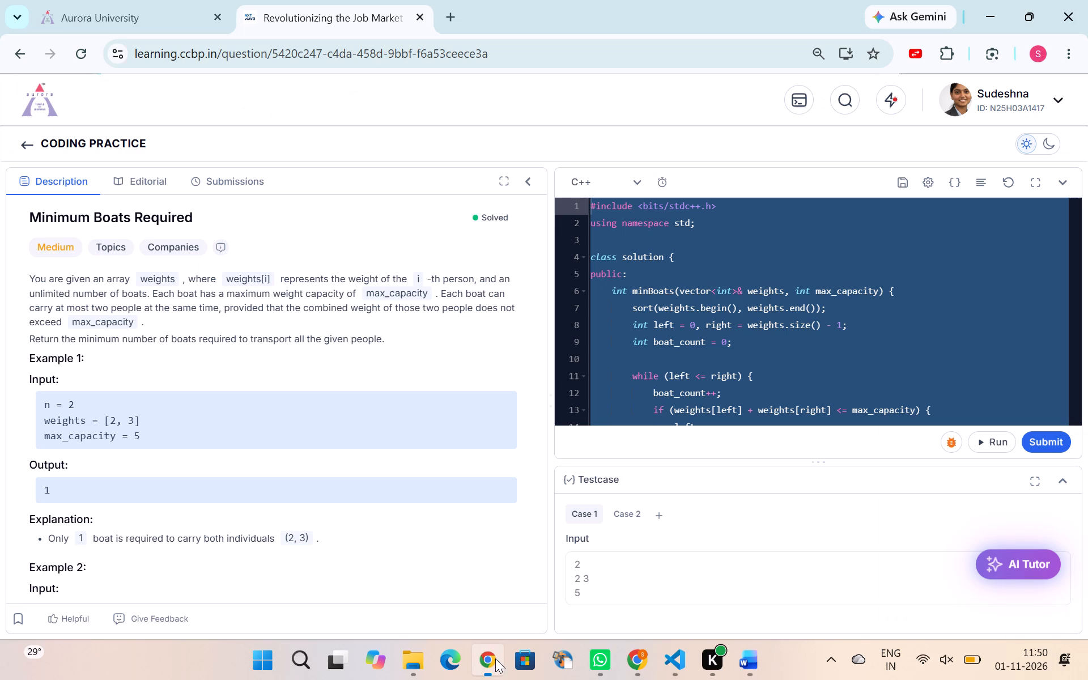
{"action": "left_click", "coordinate": [998, 452]}
{"action": "left_click", "coordinate": [916, 346]}
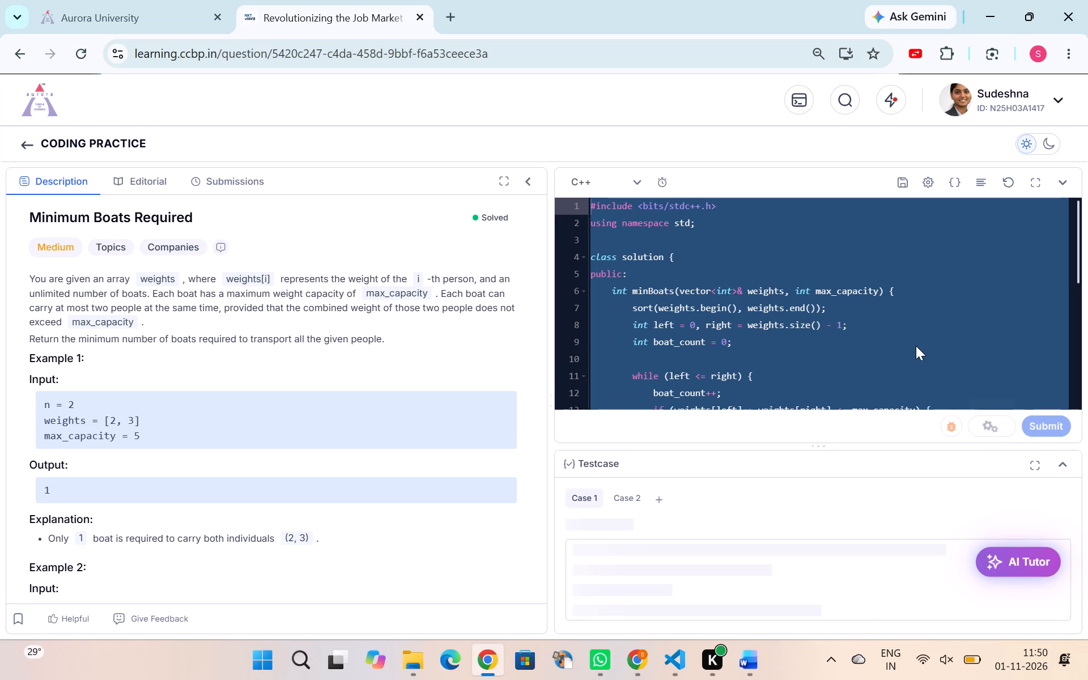
{"action": "left_click_drag", "start_coordinate": [841, 444], "coordinate": [841, 436]}
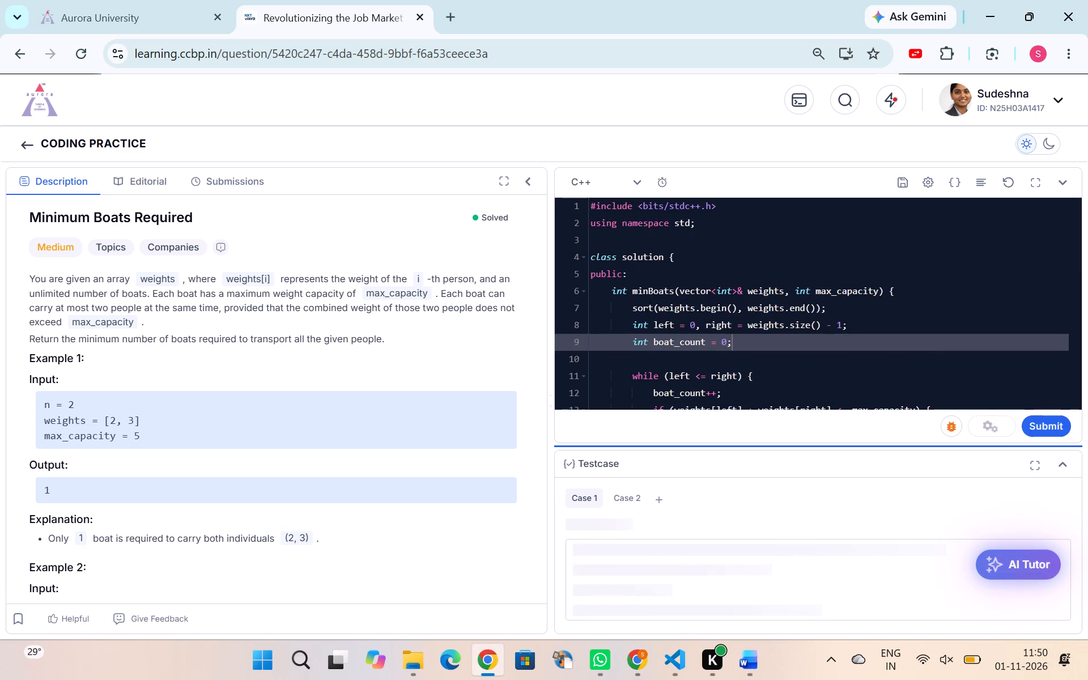
{"action": "left_click_drag", "start_coordinate": [841, 436], "coordinate": [838, 291]}
Capture the Minimum Boats Required Testcase results and paste the screenshot below its code in the Word report, followed by a blank line.
{"action": "key", "text": "shift+super+s"}
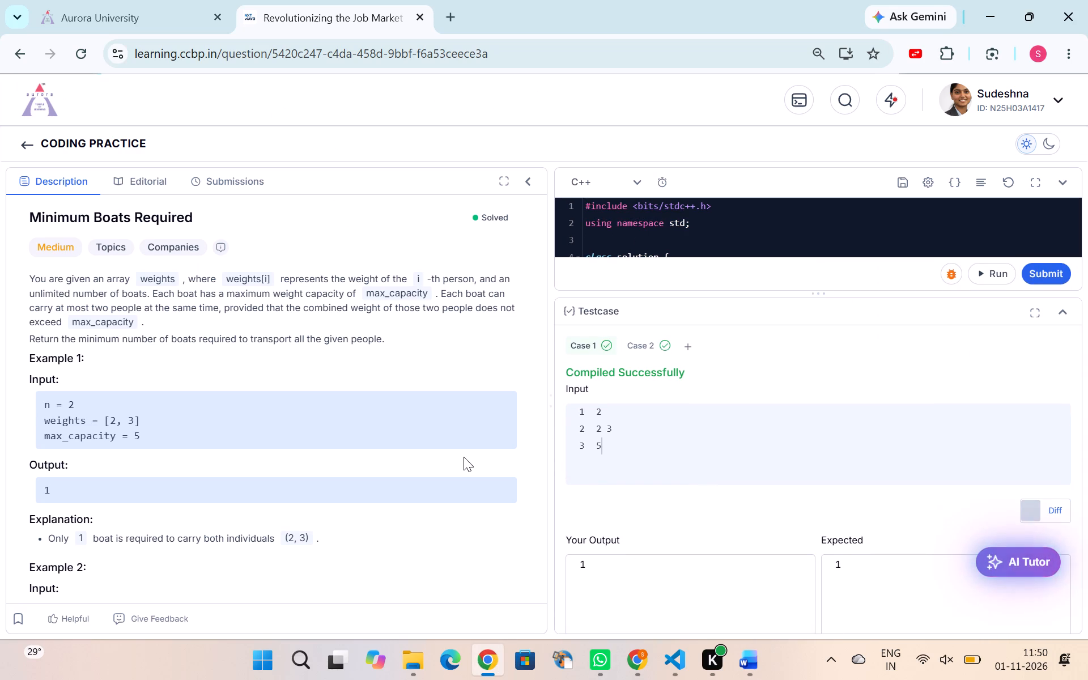
{"action": "left_click_drag", "start_coordinate": [562, 297], "coordinate": [787, 452]}
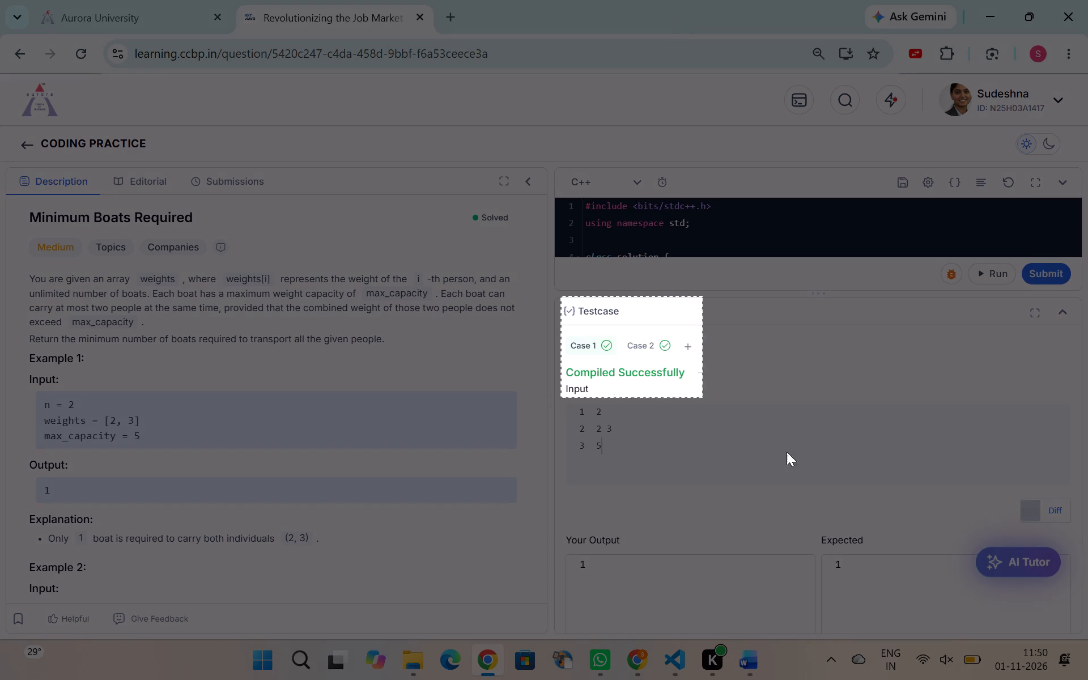
{"action": "left_click_drag", "start_coordinate": [787, 452], "coordinate": [1087, 643]}
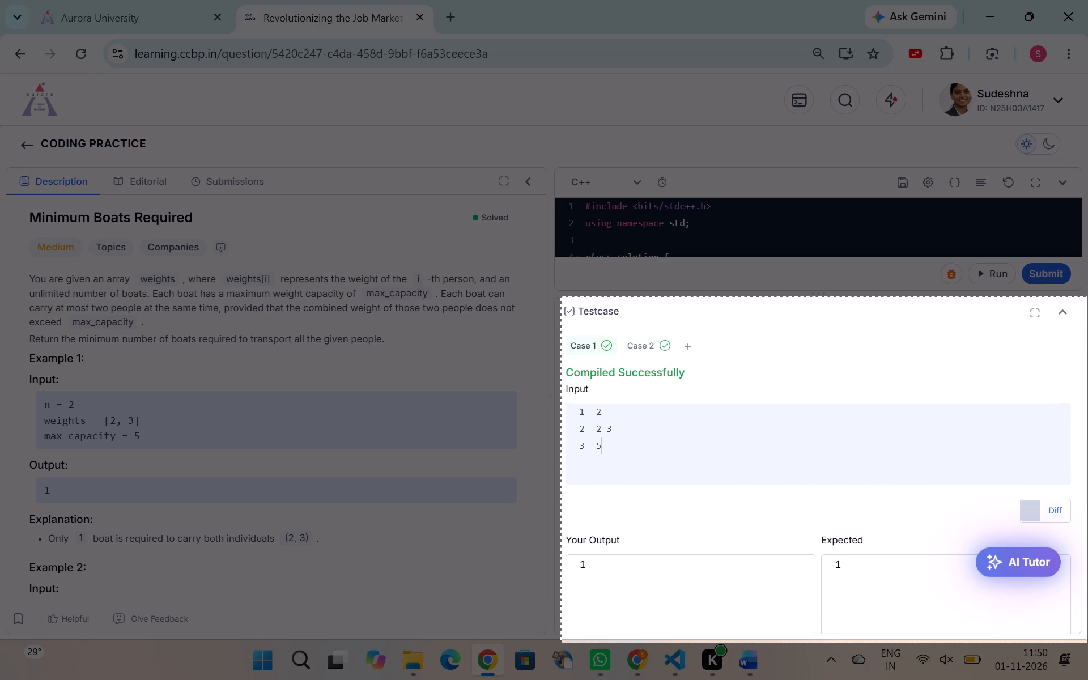
{"action": "left_click_drag", "start_coordinate": [1087, 643], "coordinate": [1087, 639]}
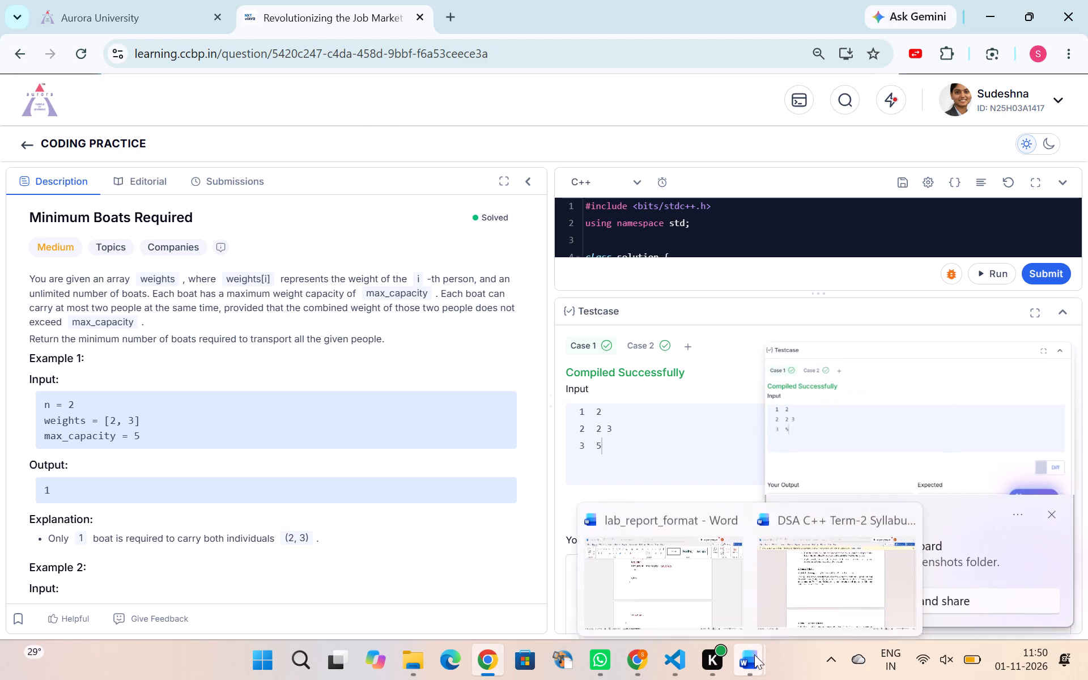
{"action": "left_click", "coordinate": [679, 585]}
{"action": "key", "text": "ctrl+v"}
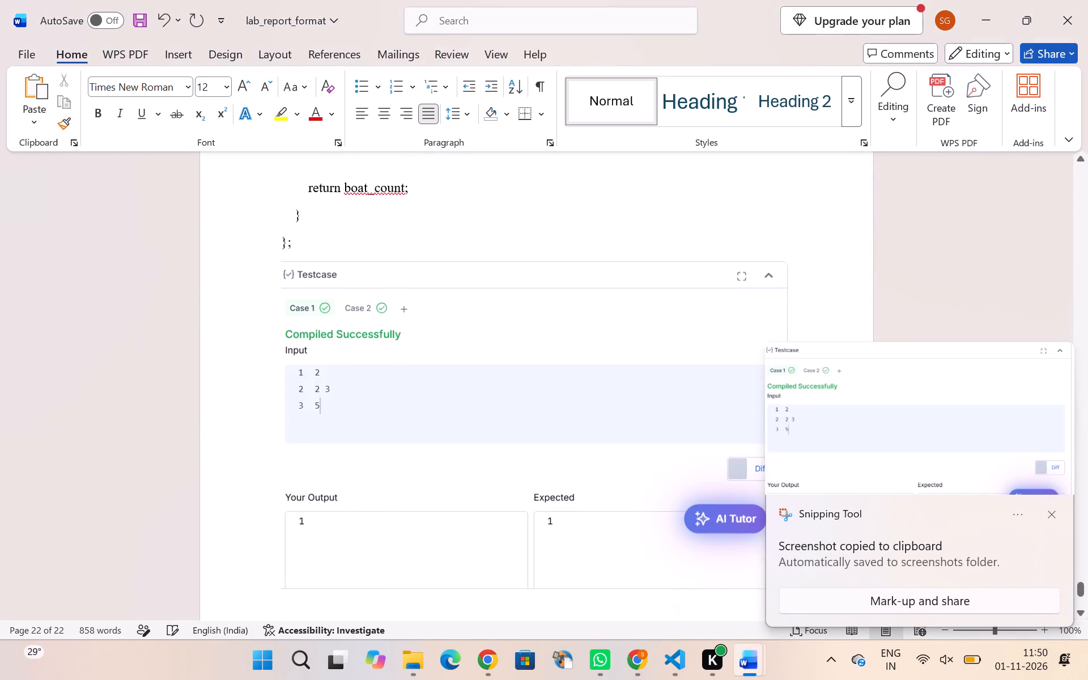
{"action": "scroll", "coordinate": [595, 540], "scroll_direction": "down", "scroll_amount": 2}
{"action": "key", "text": "Return"}
{"action": "key", "text": "Return"}
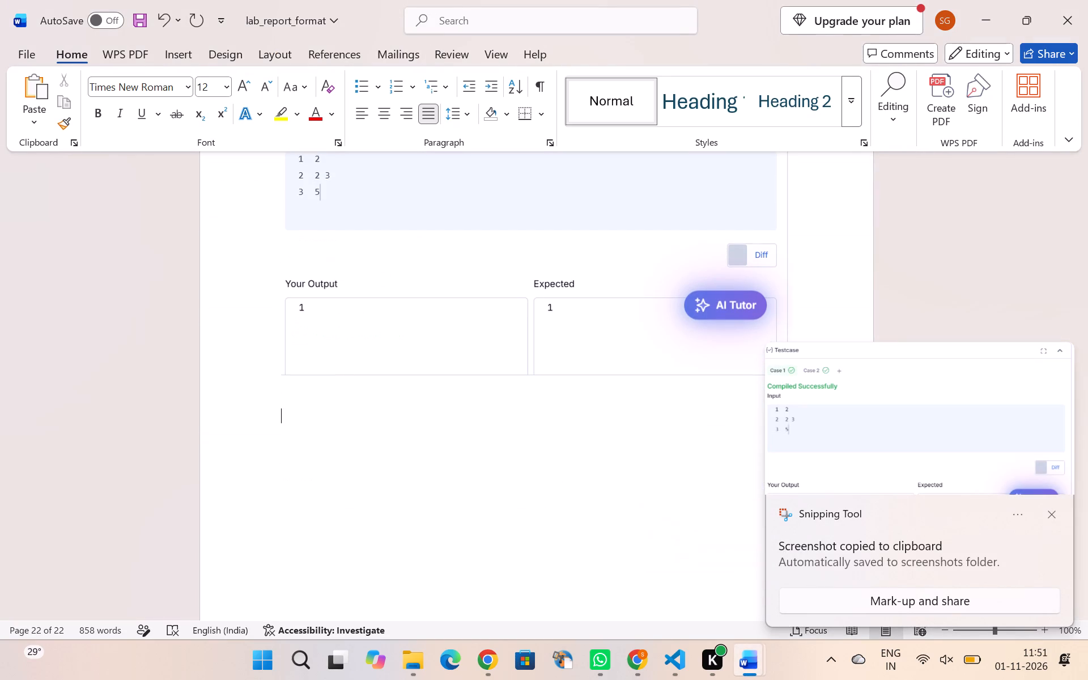
Switch to Chrome, open the Match Customers with Experts question from the Coding Practice list and enlarge its code editor pane.
{"action": "left_click", "coordinate": [490, 670]}
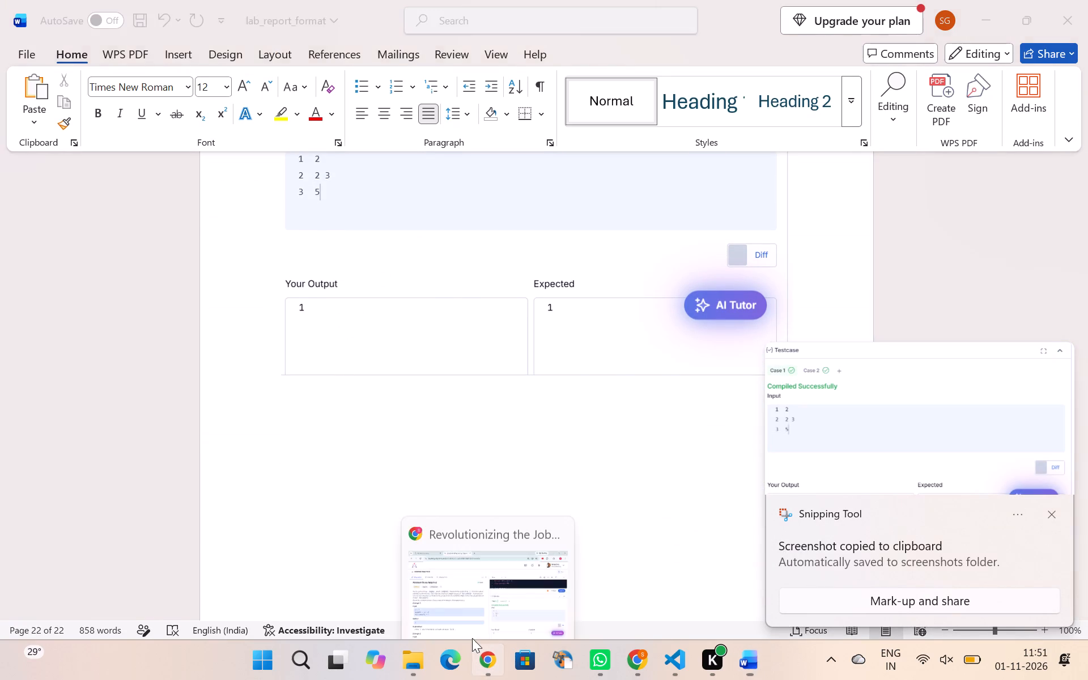
{"action": "left_click", "coordinate": [20, 146]}
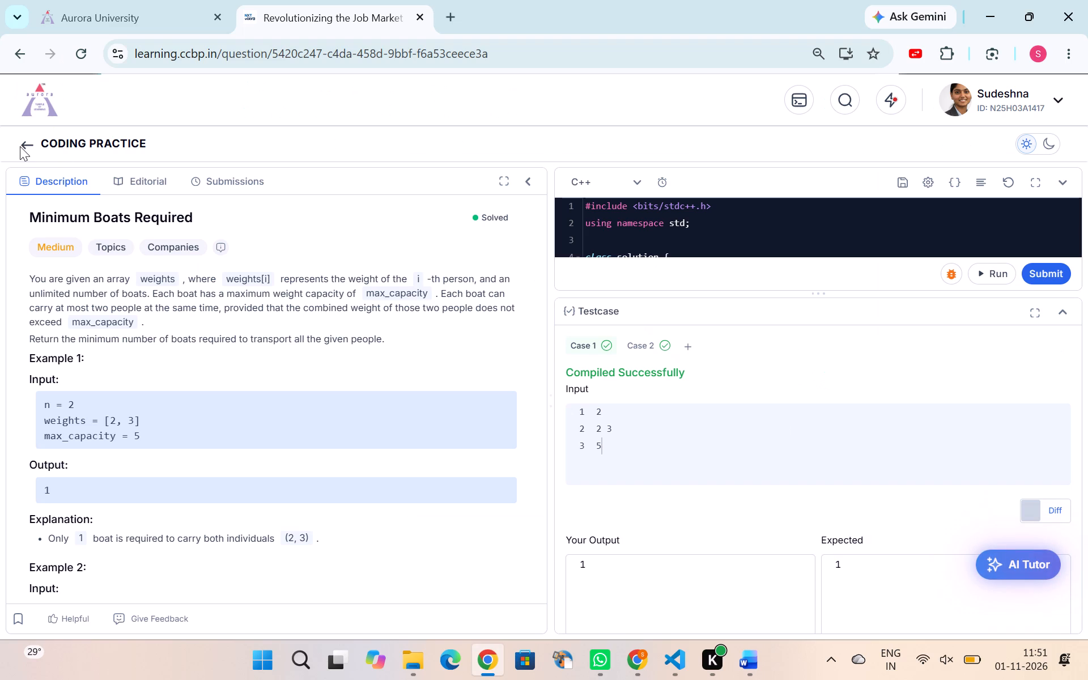
{"action": "left_click", "coordinate": [28, 142]}
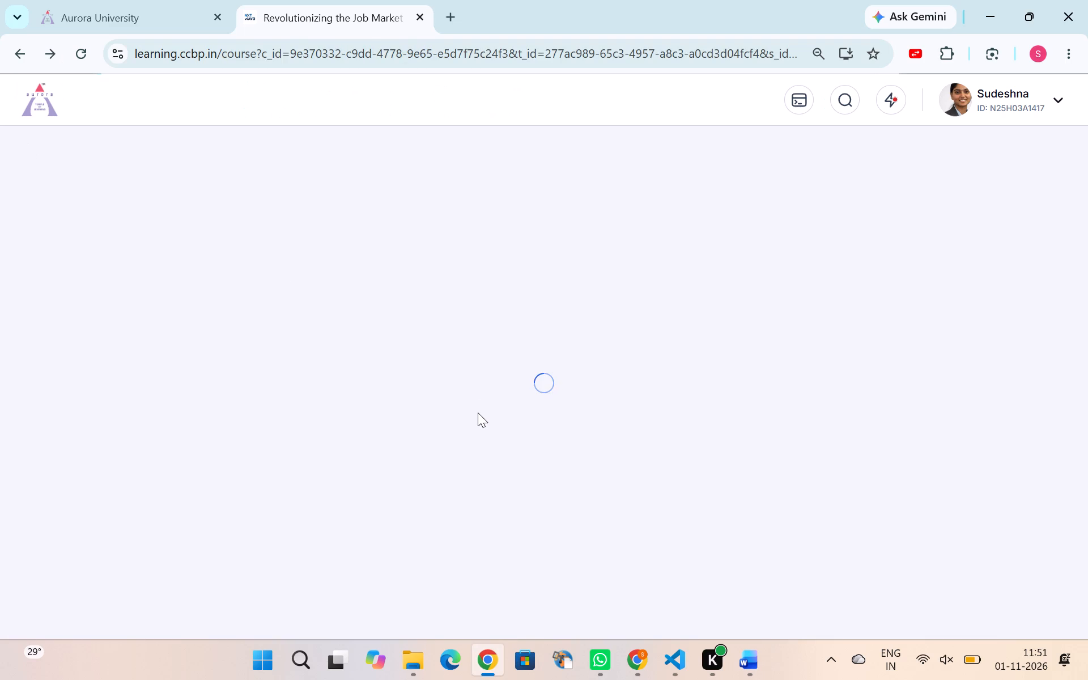
{"action": "scroll", "coordinate": [478, 413], "scroll_direction": "down", "scroll_amount": 3}
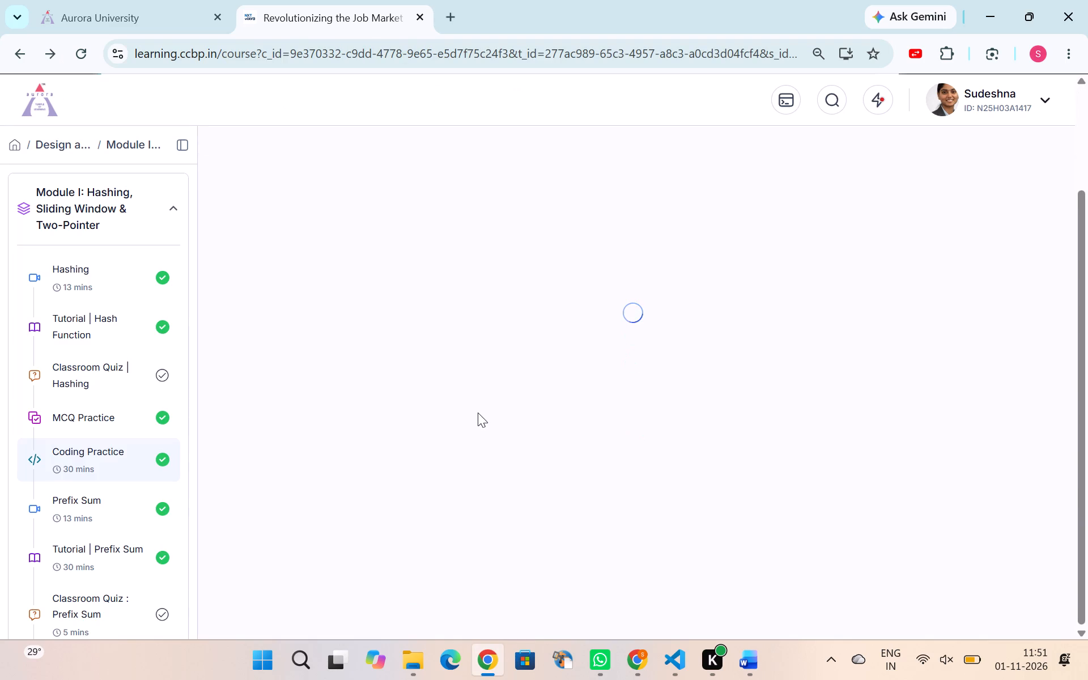
{"action": "scroll", "coordinate": [478, 413], "scroll_direction": "down", "scroll_amount": 3}
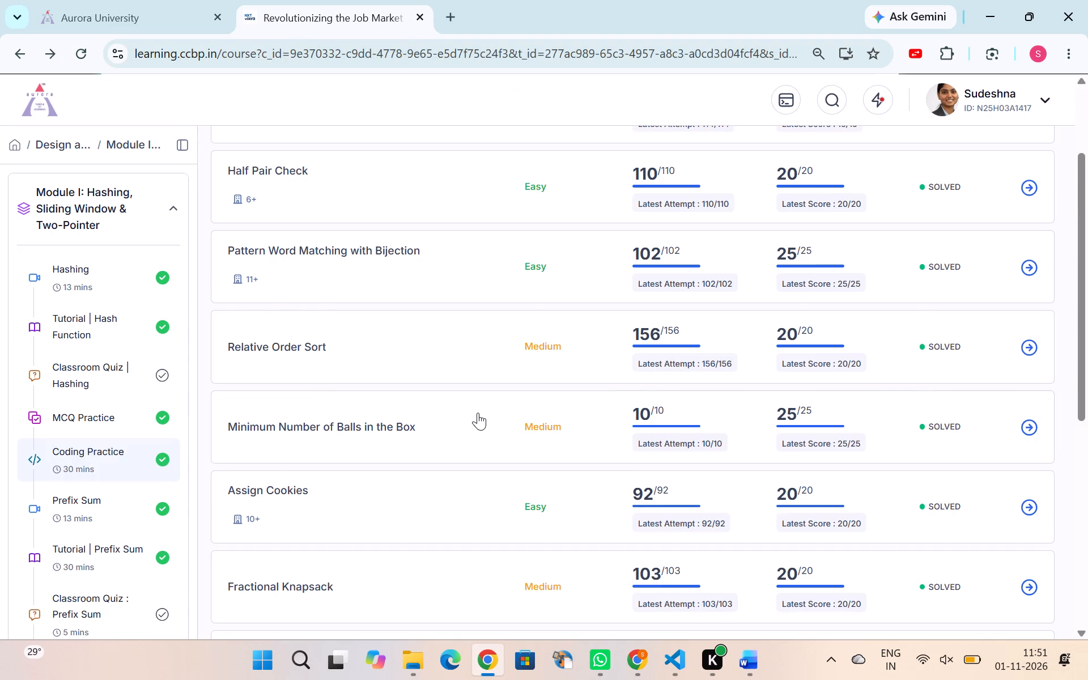
{"action": "scroll", "coordinate": [478, 413], "scroll_direction": "down", "scroll_amount": 6}
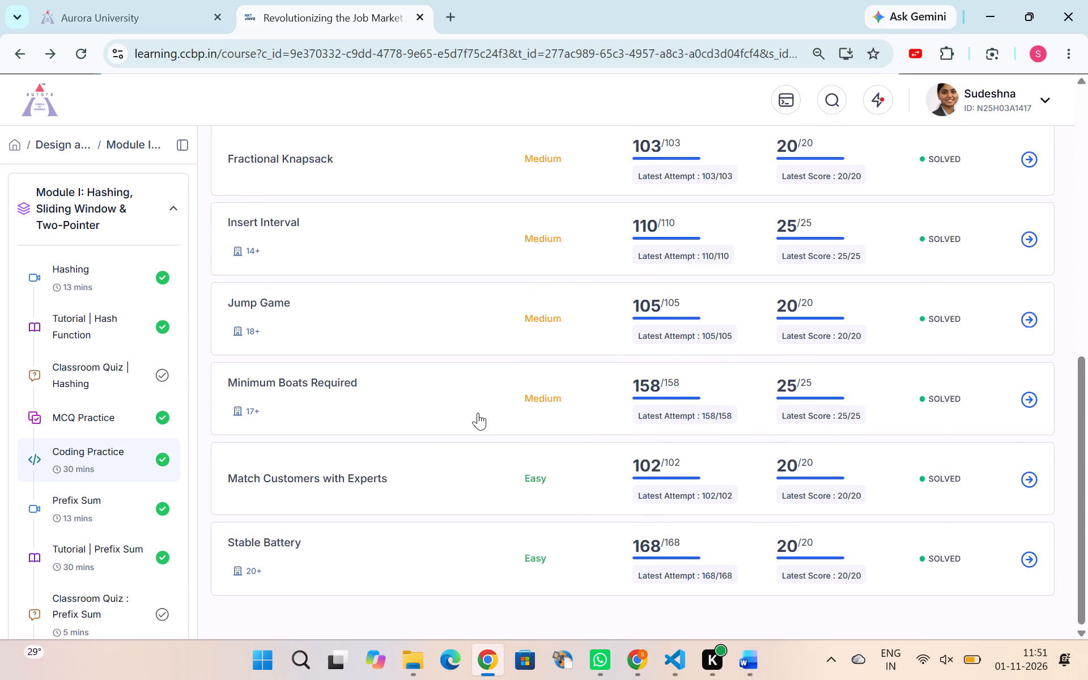
{"action": "left_click", "coordinate": [406, 486]}
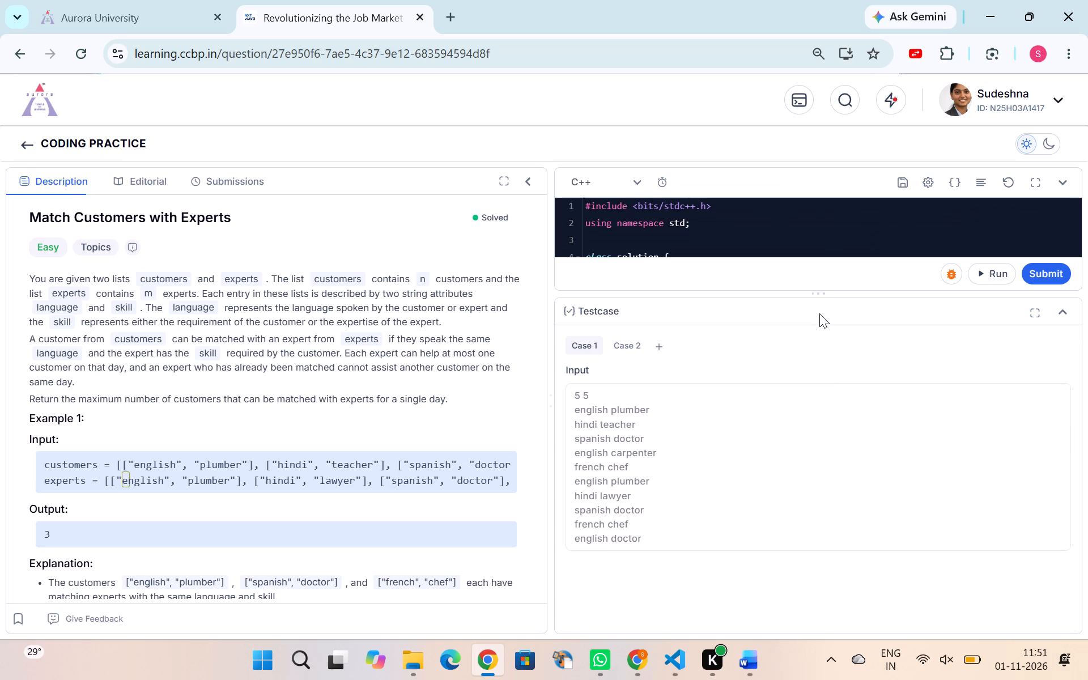
{"action": "left_click_drag", "start_coordinate": [822, 293], "coordinate": [819, 389]}
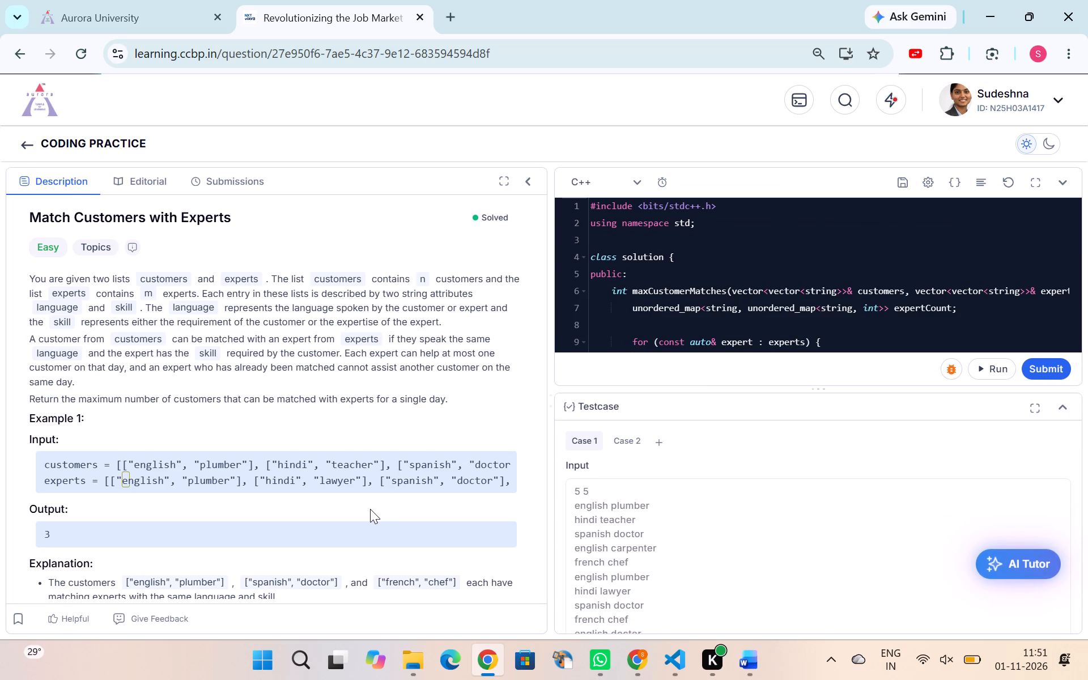
Capture the Match Customers with Experts question page and paste the screenshot at the end of the Word report, followed by a "CODE:" line.
{"action": "left_click_drag", "start_coordinate": [819, 390], "coordinate": [821, 443]}
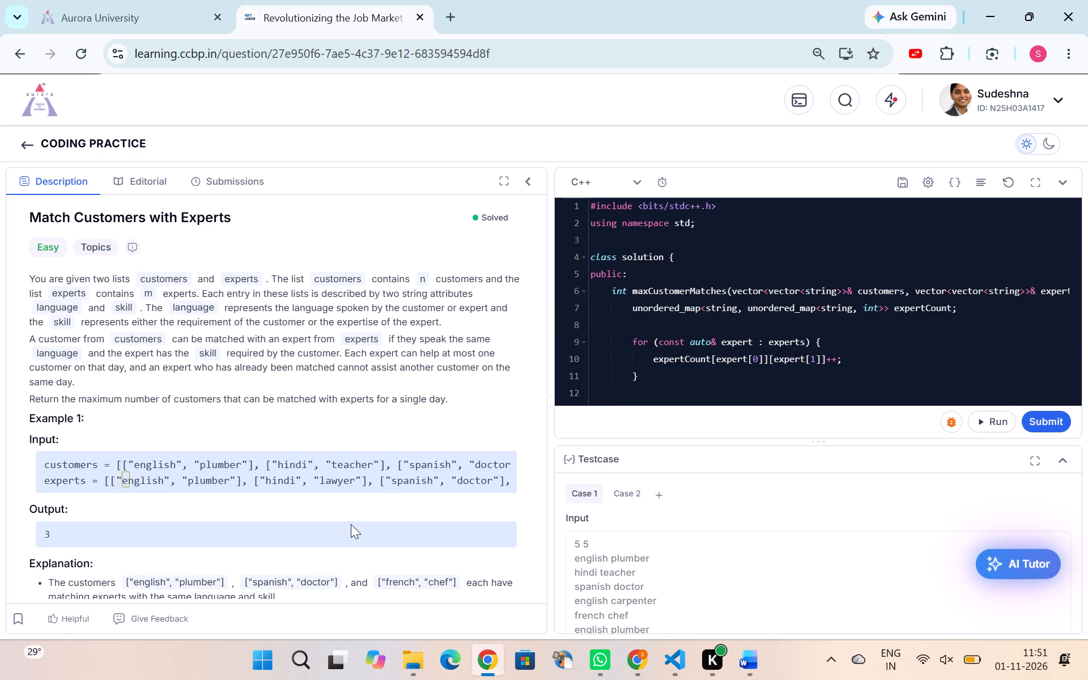
{"action": "key", "text": "shift+super+s"}
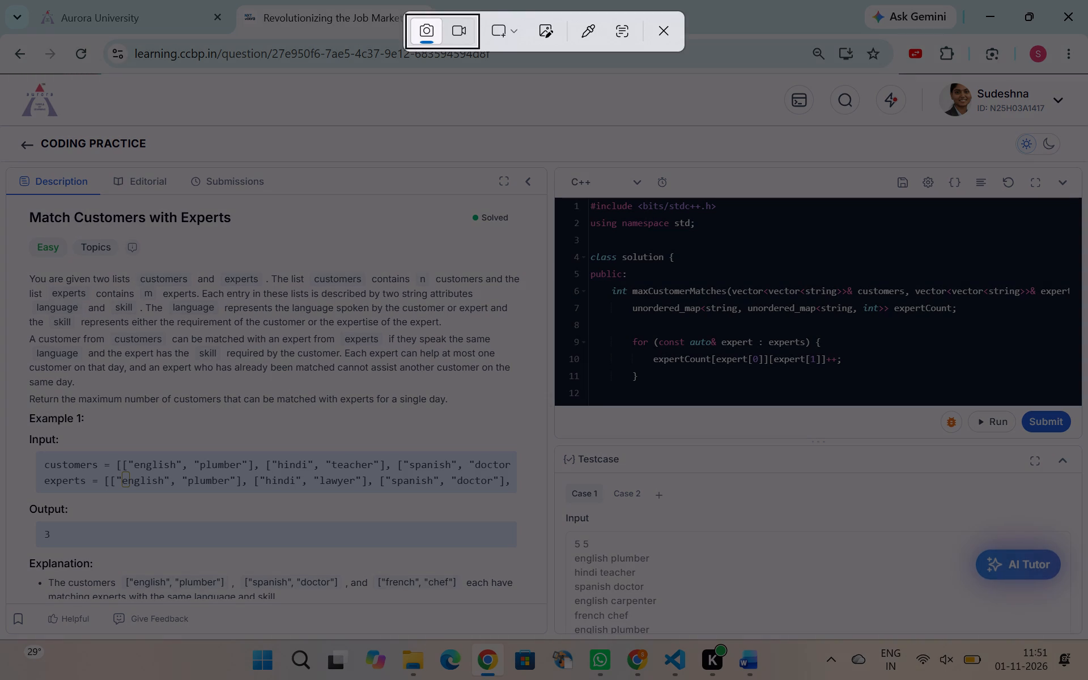
{"action": "left_click_drag", "start_coordinate": [0, 73], "coordinate": [1087, 640]}
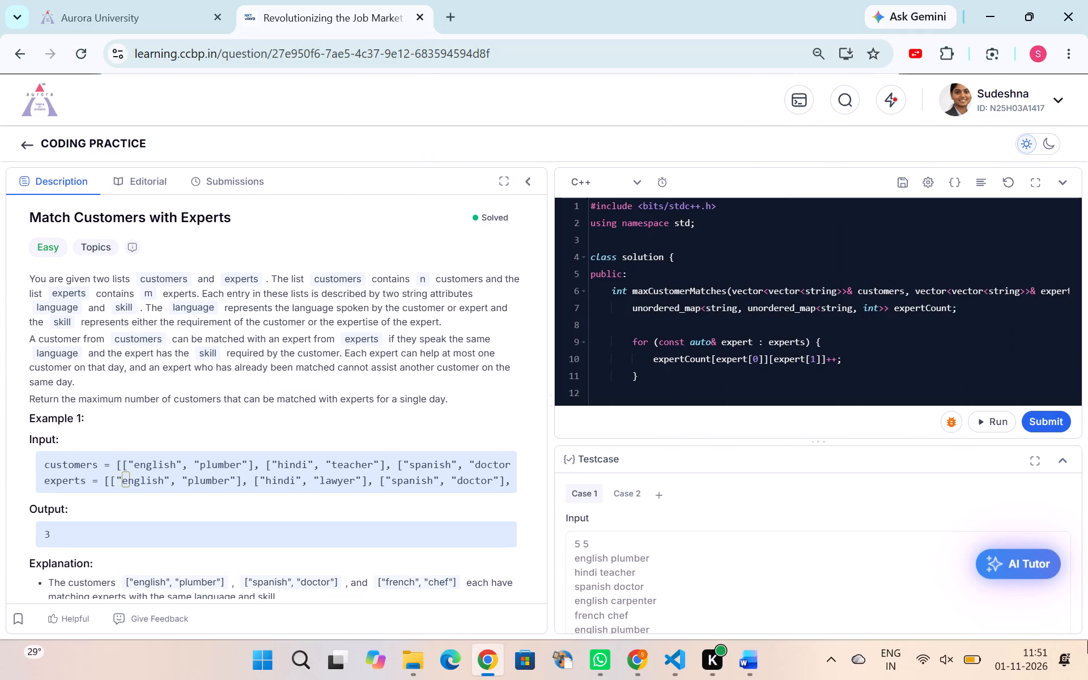
{"action": "left_click", "coordinate": [660, 555]}
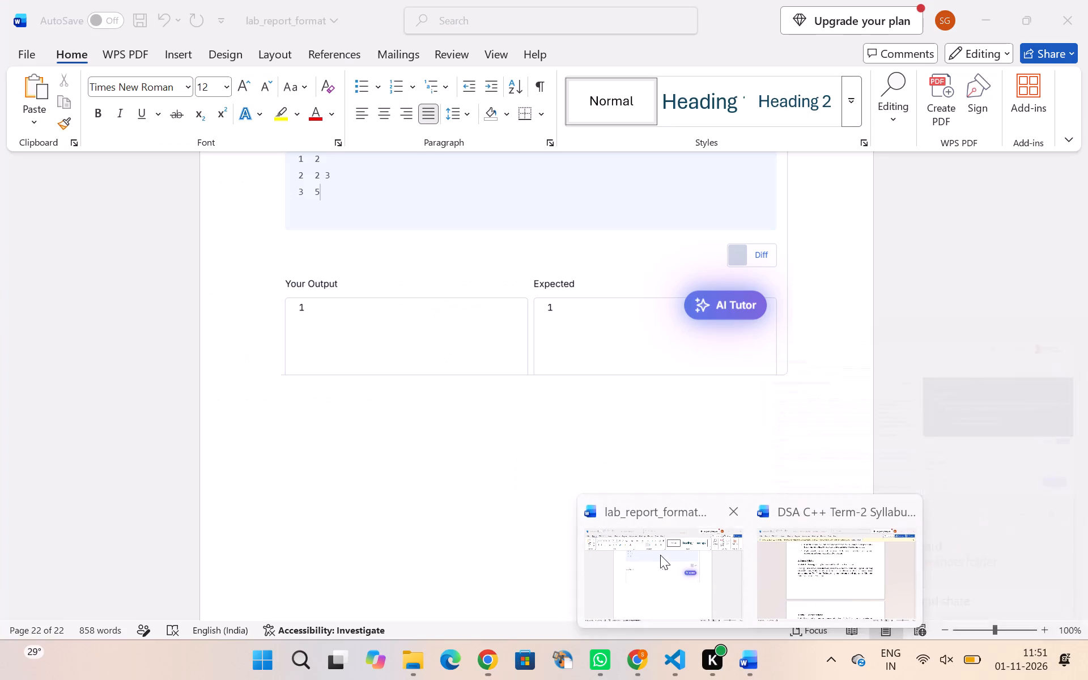
{"action": "key", "text": "ctrl+v"}
{"action": "key", "text": "Return"}
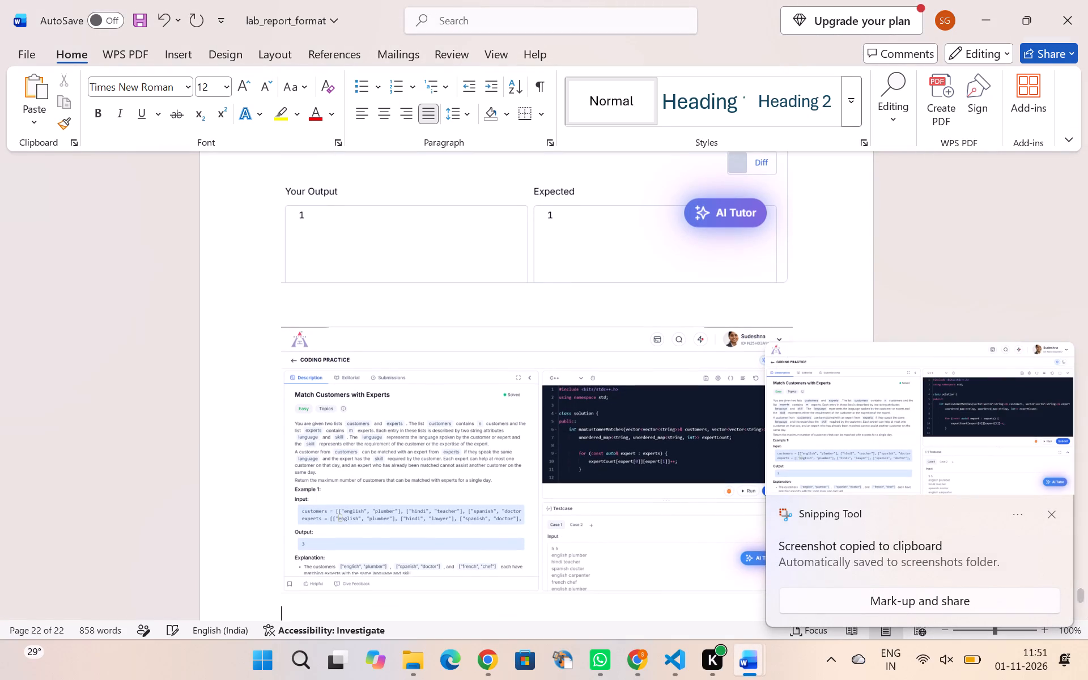
{"action": "key", "text": "Return"}
{"action": "key", "text": "BackSpace"}
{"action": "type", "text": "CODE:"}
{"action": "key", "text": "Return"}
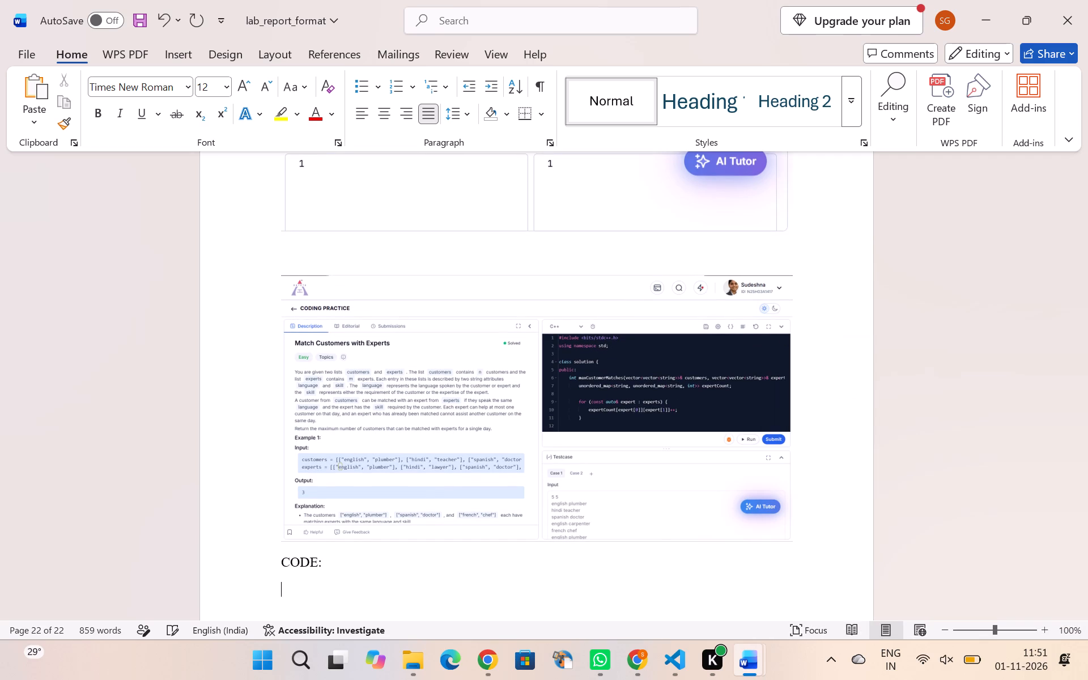
Copy the Match Customers with Experts solution code, without the commented-out main function, and paste it under its "CODE:" line in Word, followed by a new line.
{"action": "left_click", "coordinate": [482, 655]}
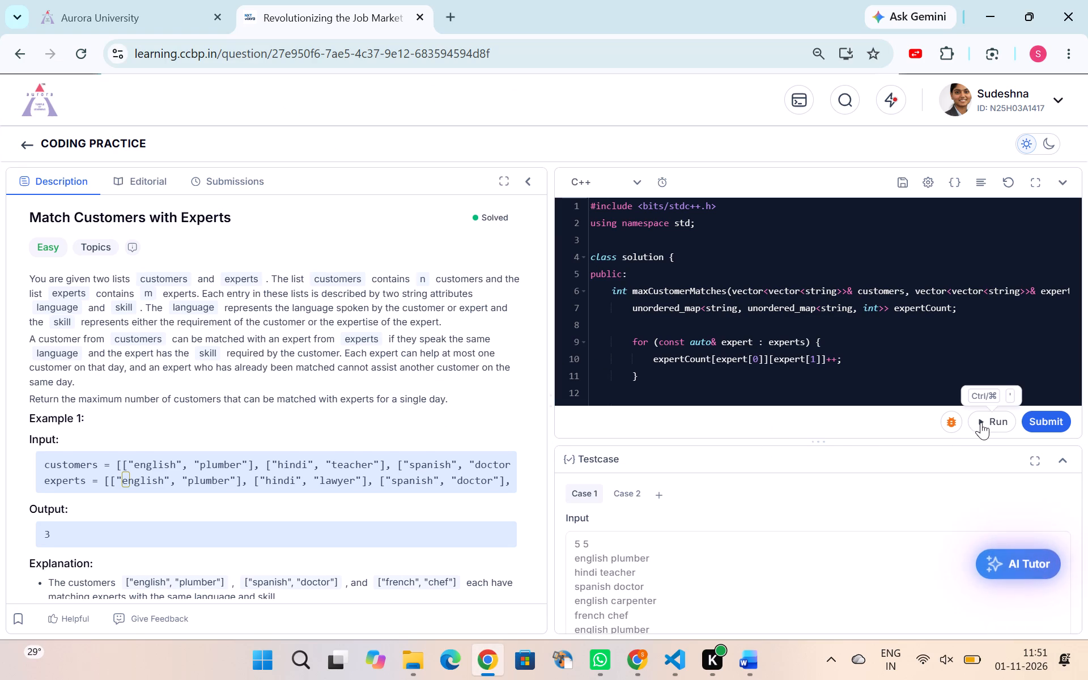
{"action": "scroll", "coordinate": [823, 343], "scroll_direction": "down", "scroll_amount": 5}
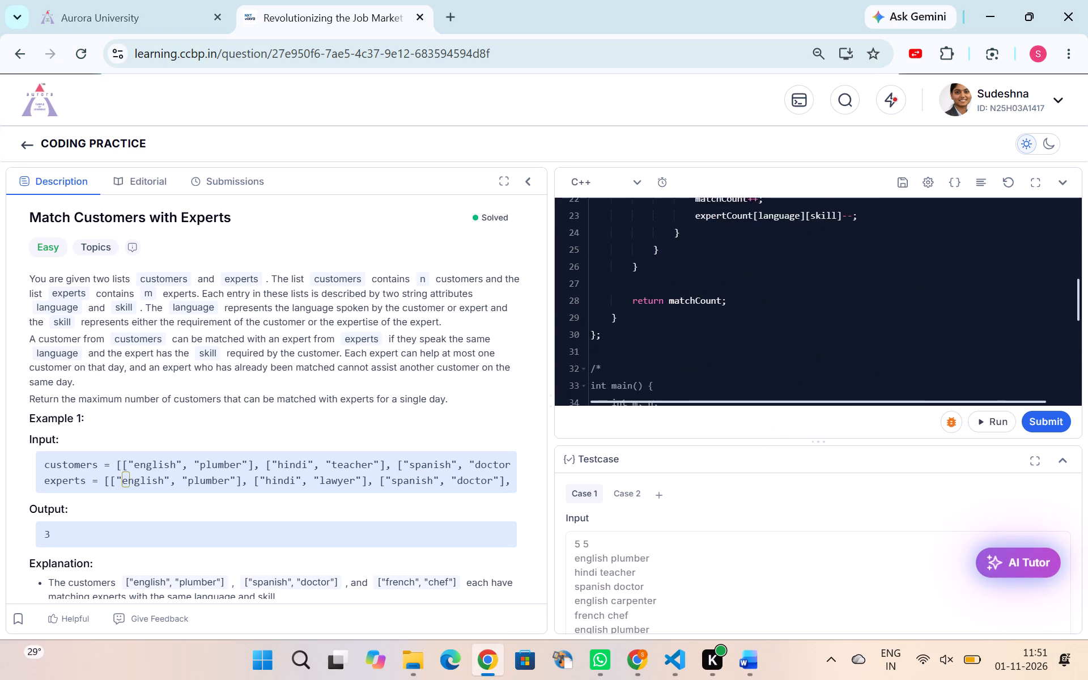
{"action": "left_click_drag", "start_coordinate": [644, 347], "coordinate": [626, 118]}
{"action": "key", "text": "ctrl+c"}
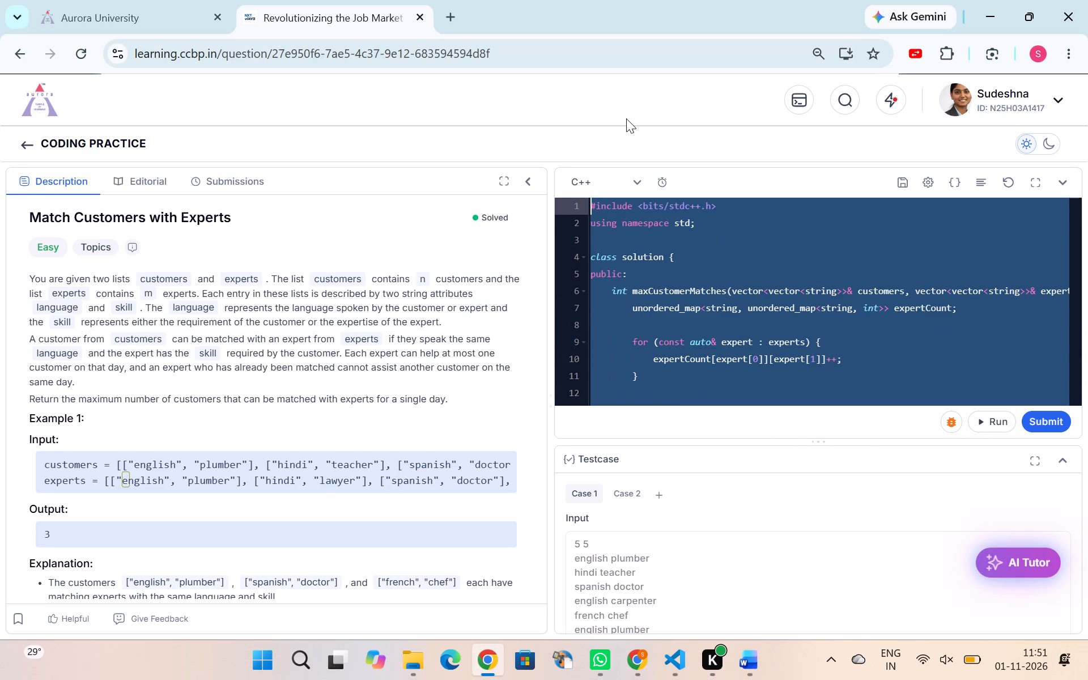
{"action": "left_click", "coordinate": [747, 661]}
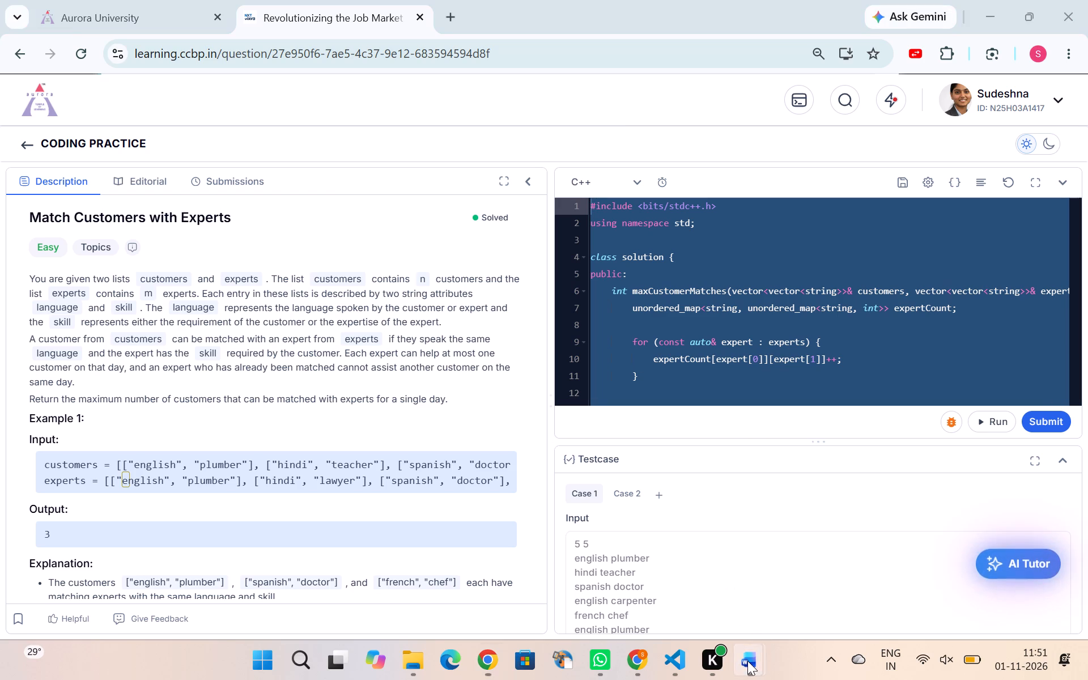
{"action": "left_click", "coordinate": [676, 579]}
{"action": "key", "text": "ctrl+v"}
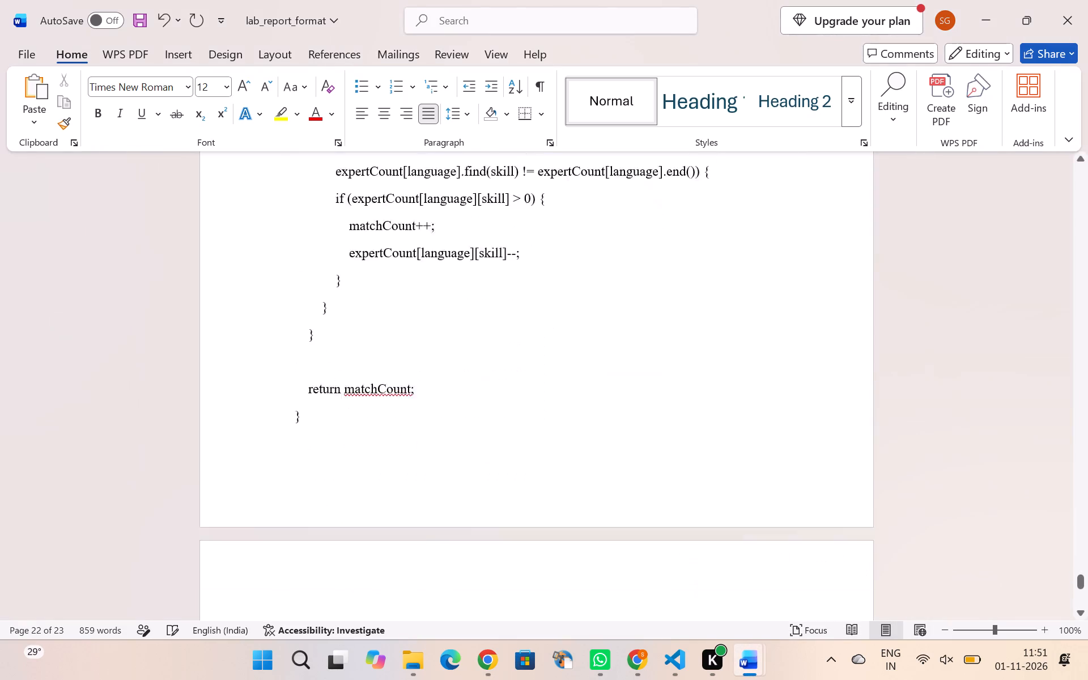
{"action": "scroll", "coordinate": [550, 522], "scroll_direction": "down", "scroll_amount": 1}
{"action": "key", "text": "Return"}
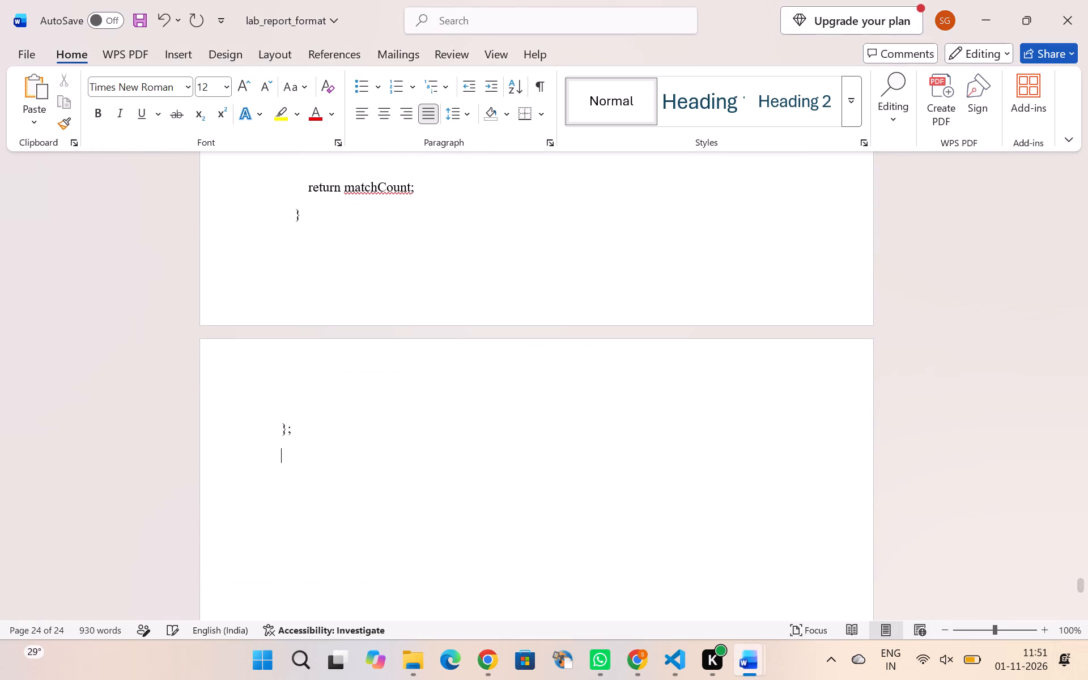
Switch to Chrome, run the Match Customers with Experts solution against its test cases and enlarge the Testcase pane.
{"action": "left_click", "coordinate": [490, 655]}
{"action": "left_click", "coordinate": [983, 422]}
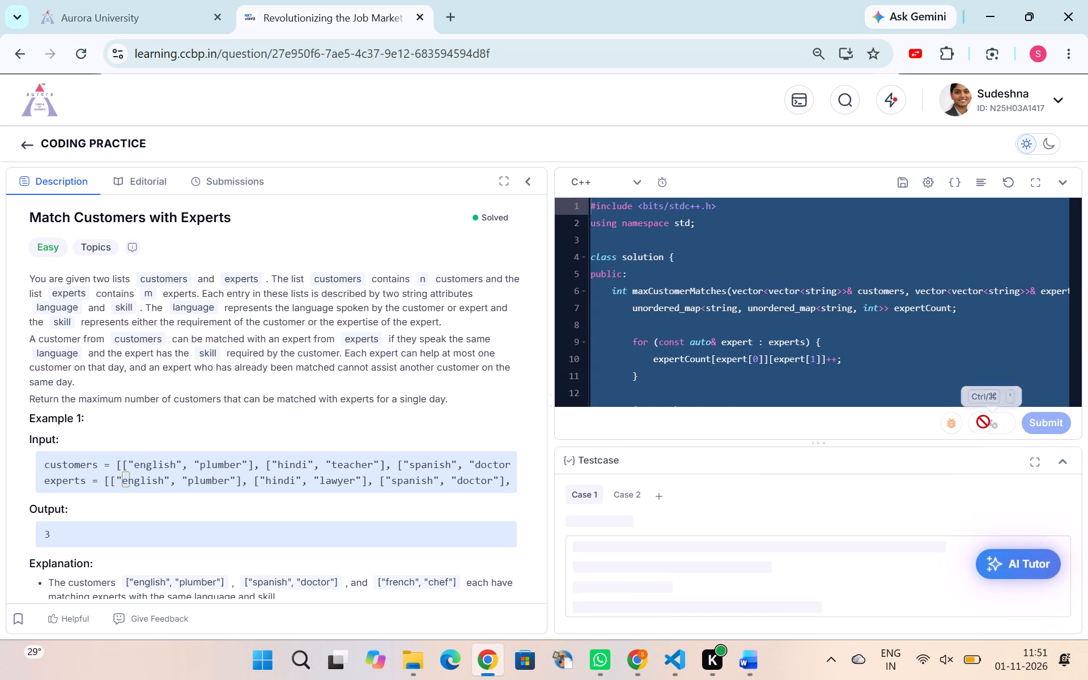
{"action": "left_click", "coordinate": [861, 312]}
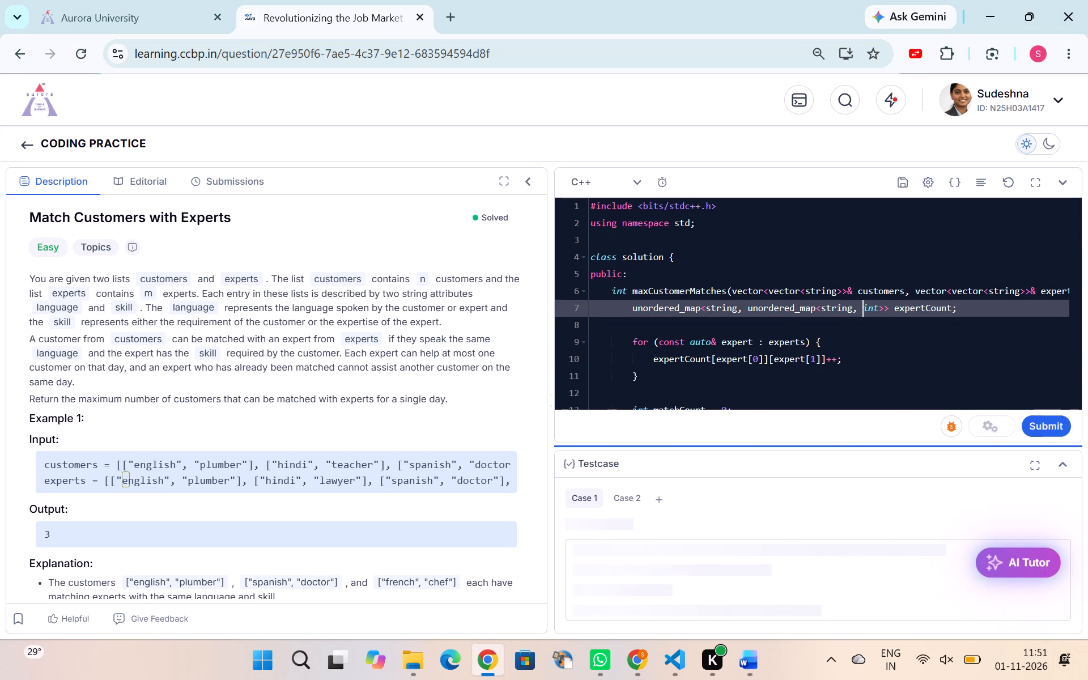
{"action": "left_click_drag", "start_coordinate": [834, 446], "coordinate": [838, 413]}
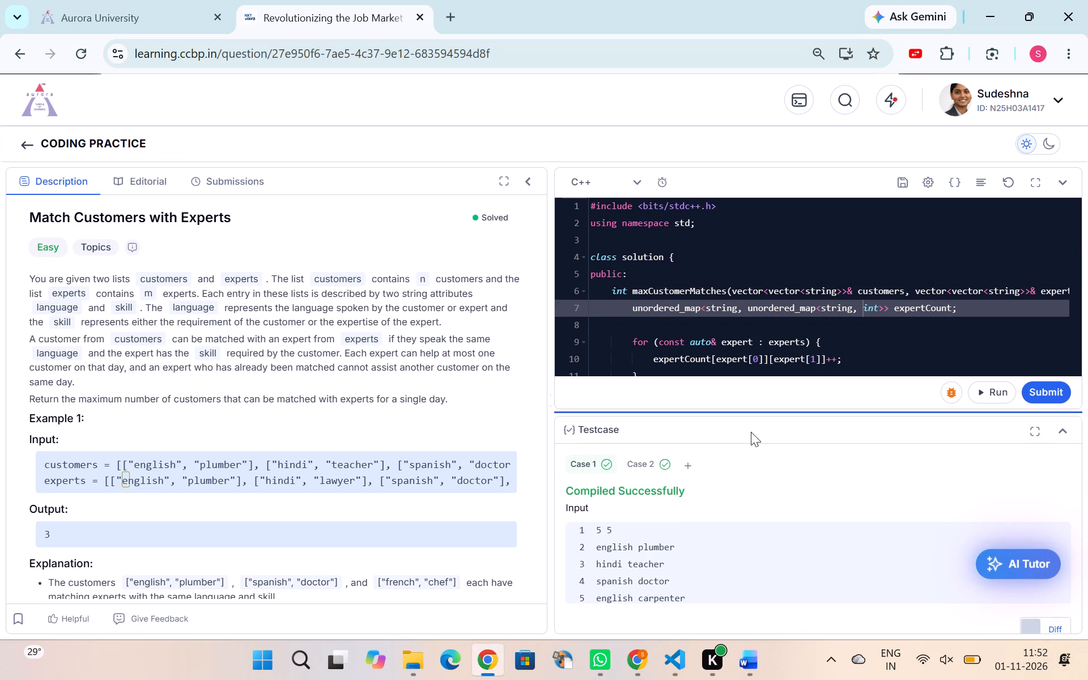
{"action": "left_click_drag", "start_coordinate": [824, 410], "coordinate": [841, 291]}
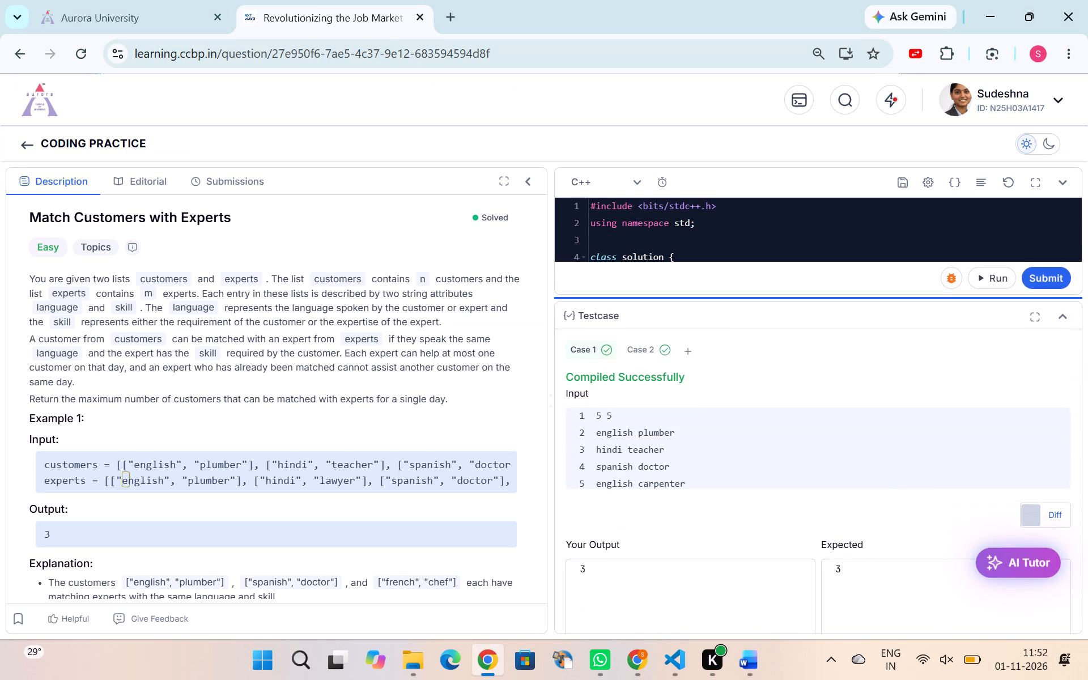
{"action": "left_click_drag", "start_coordinate": [841, 291], "coordinate": [843, 286]}
Capture the Match Customers with Experts Testcase results and paste the screenshot below its code in the Word report, followed by a blank line.
{"action": "key", "text": "shift+super+s"}
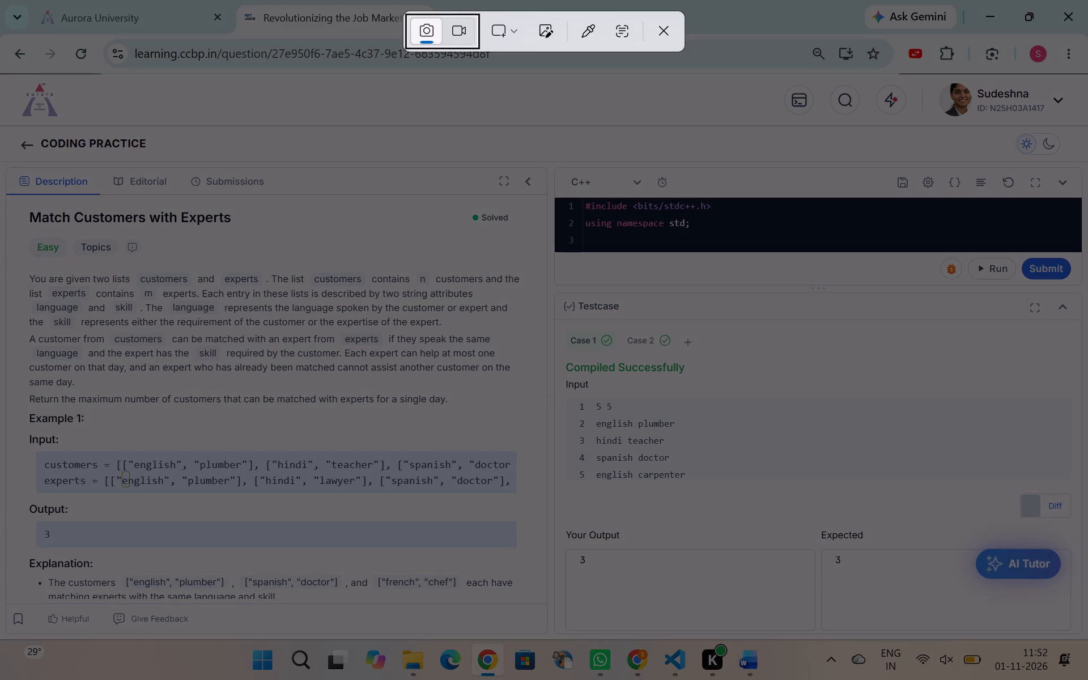
{"action": "left_click_drag", "start_coordinate": [557, 290], "coordinate": [1087, 641]}
{"action": "left_click", "coordinate": [666, 582]}
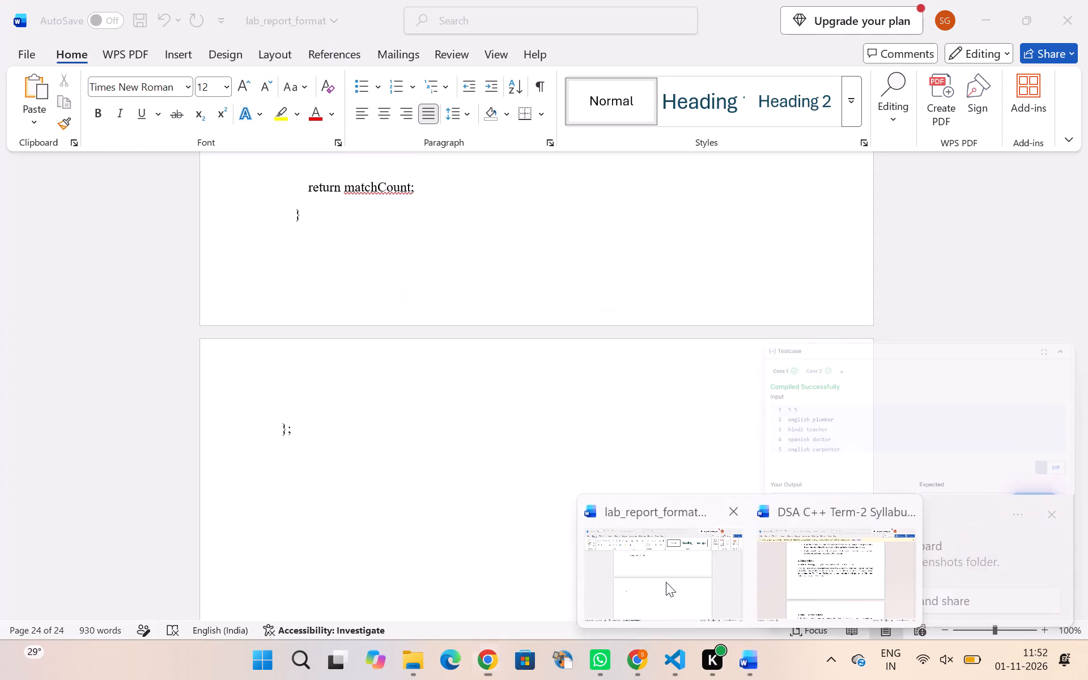
{"action": "key", "text": "ctrl+v"}
{"action": "scroll", "coordinate": [539, 509], "scroll_direction": "down", "scroll_amount": 1}
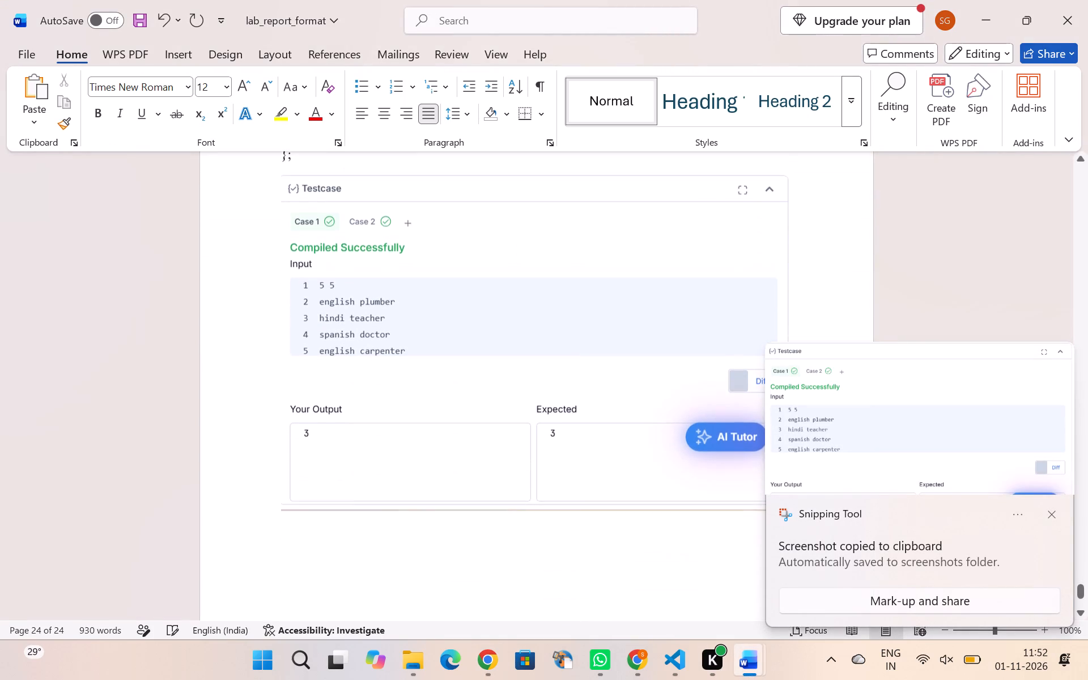
{"action": "key", "text": "Return"}
{"action": "key", "text": "Return"}
Switch to Chrome, open the Stable Battery question from the Coding Practice list and enlarge its code editor pane.
{"action": "left_click", "coordinate": [494, 652]}
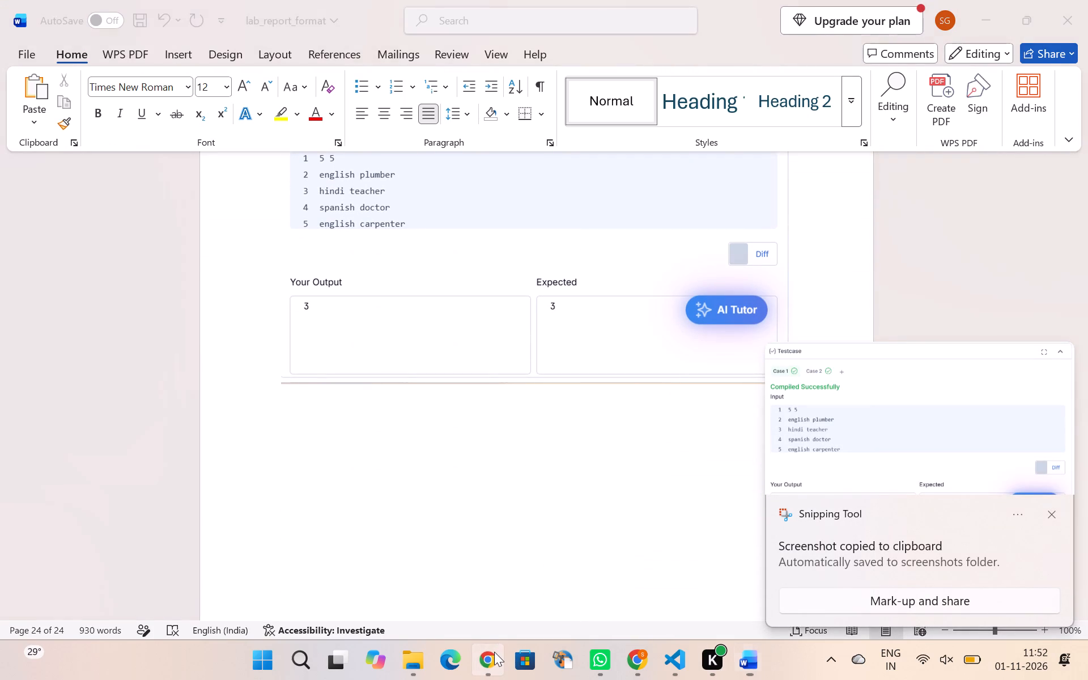
{"action": "left_click", "coordinate": [1056, 513]}
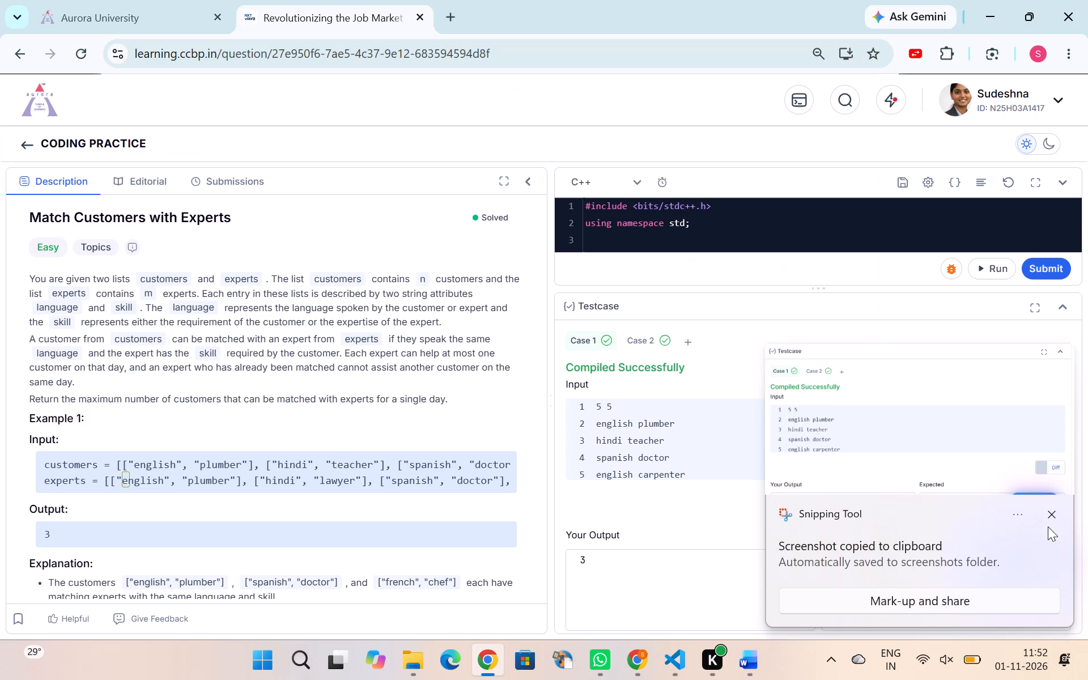
{"action": "left_click", "coordinate": [28, 145]}
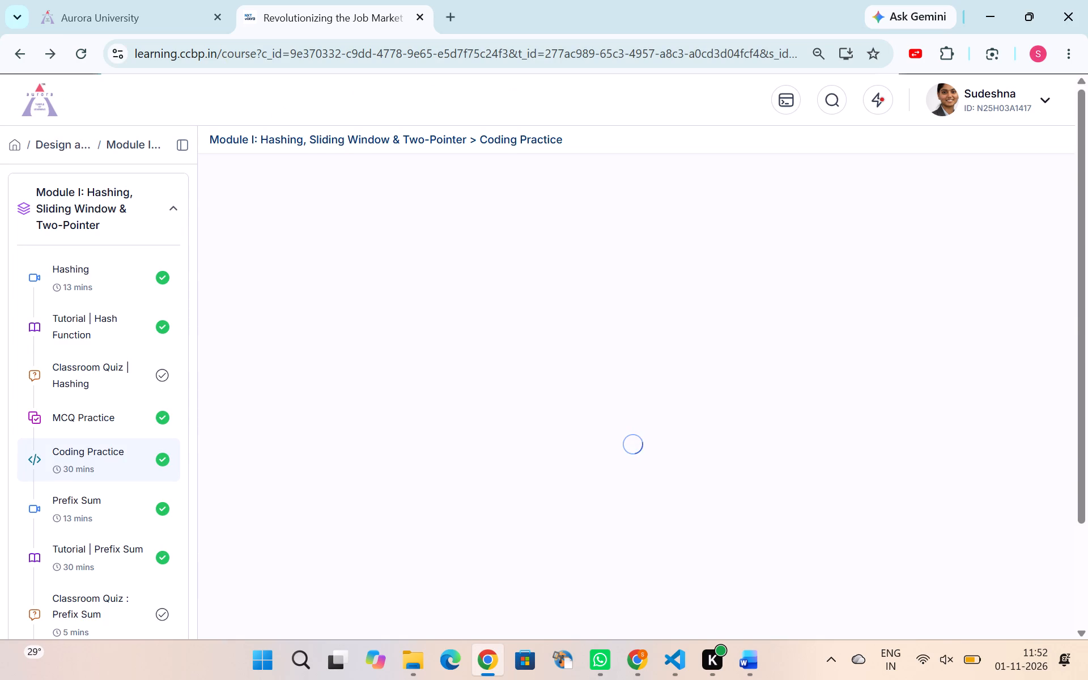
{"action": "scroll", "coordinate": [28, 145], "scroll_direction": "down", "scroll_amount": 8}
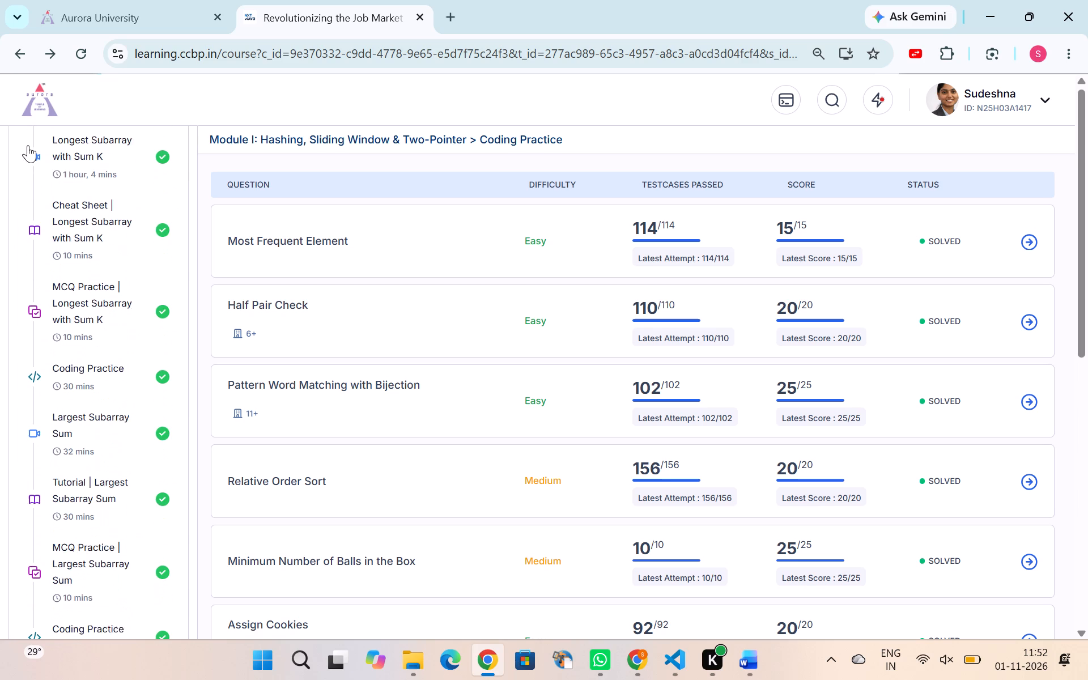
{"action": "scroll", "coordinate": [305, 394], "scroll_direction": "down", "scroll_amount": 9}
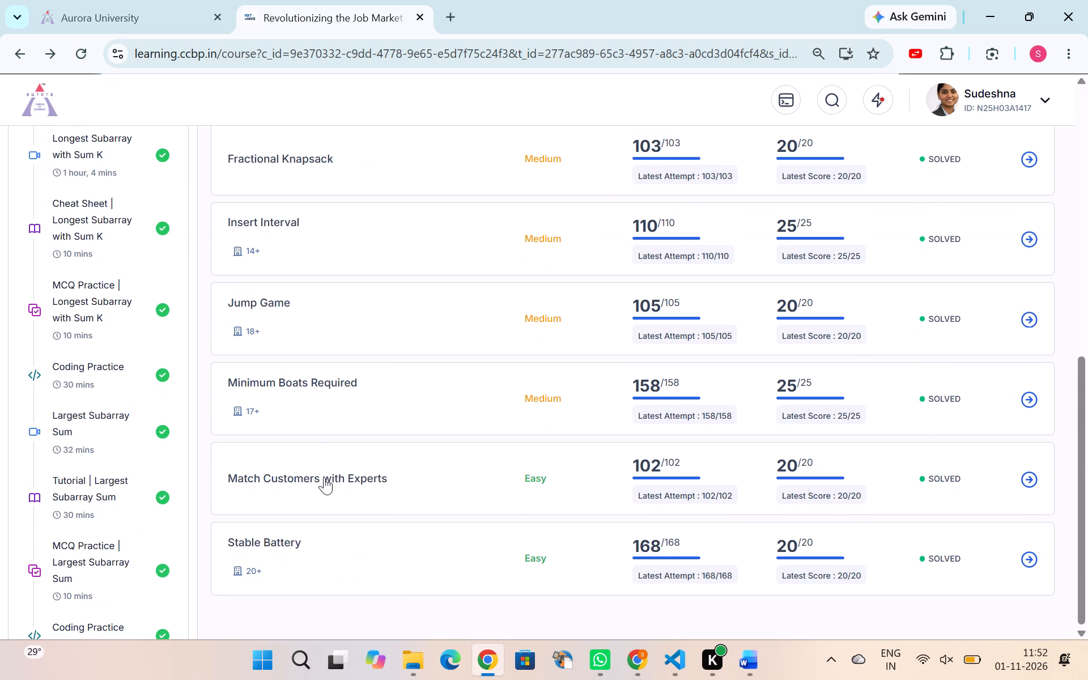
{"action": "left_click", "coordinate": [330, 546]}
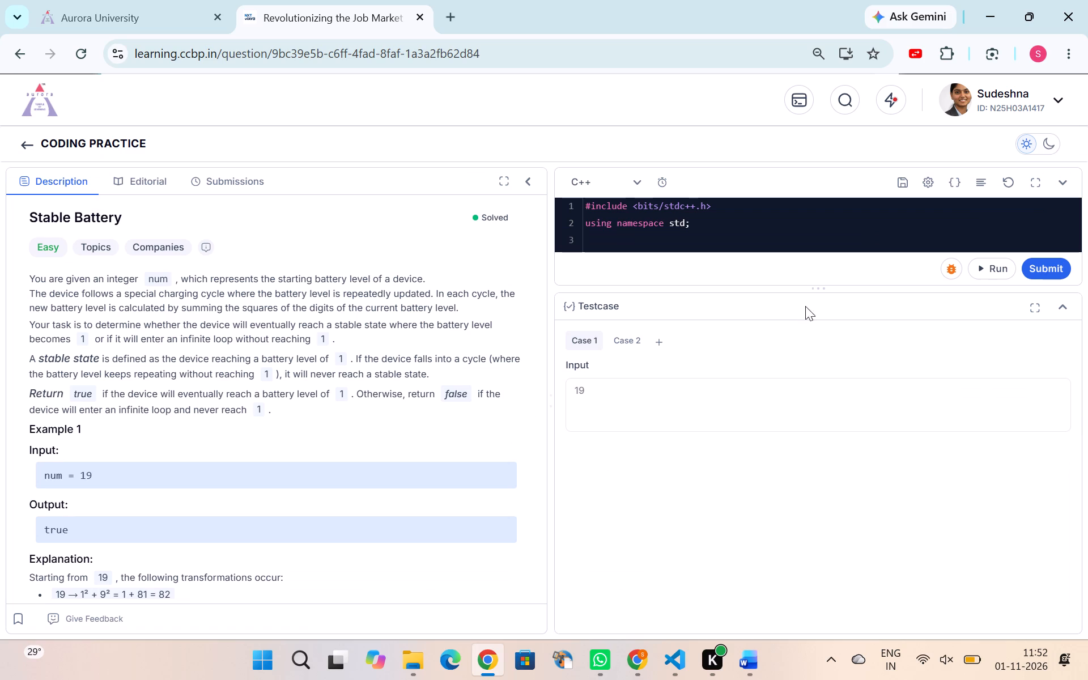
{"action": "left_click_drag", "start_coordinate": [823, 289], "coordinate": [841, 448]}
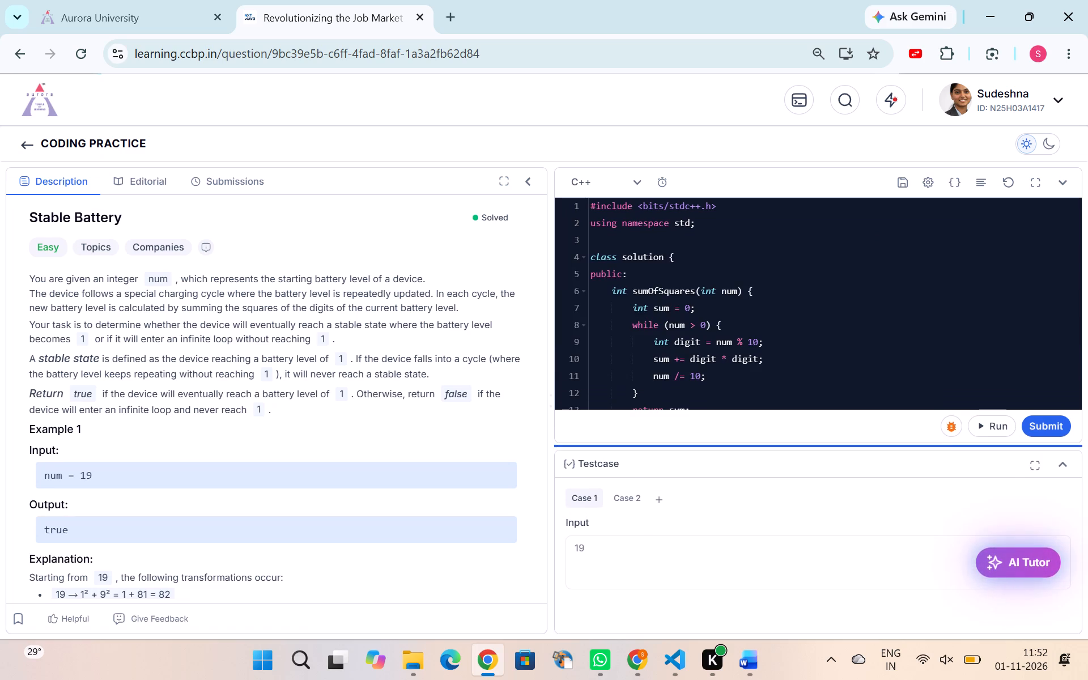
Capture the Stable Battery question page and paste the screenshot at the end of the Word report, followed by a "CODE:" line.
{"action": "key", "text": "shift+super+s"}
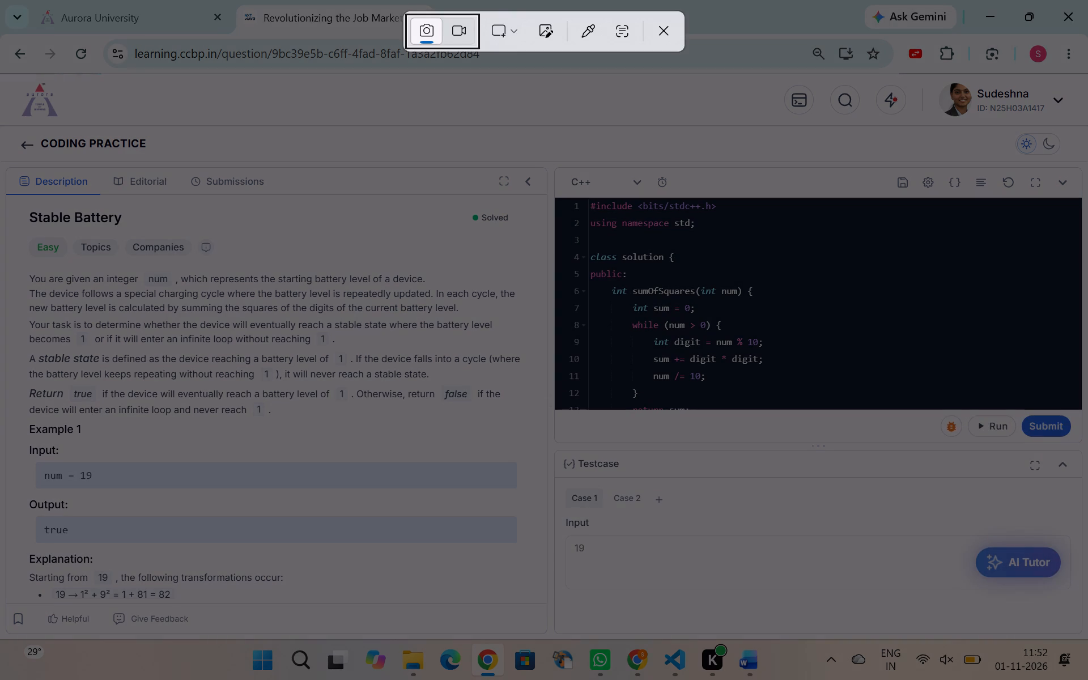
{"action": "left_click_drag", "start_coordinate": [0, 73], "coordinate": [1087, 630]}
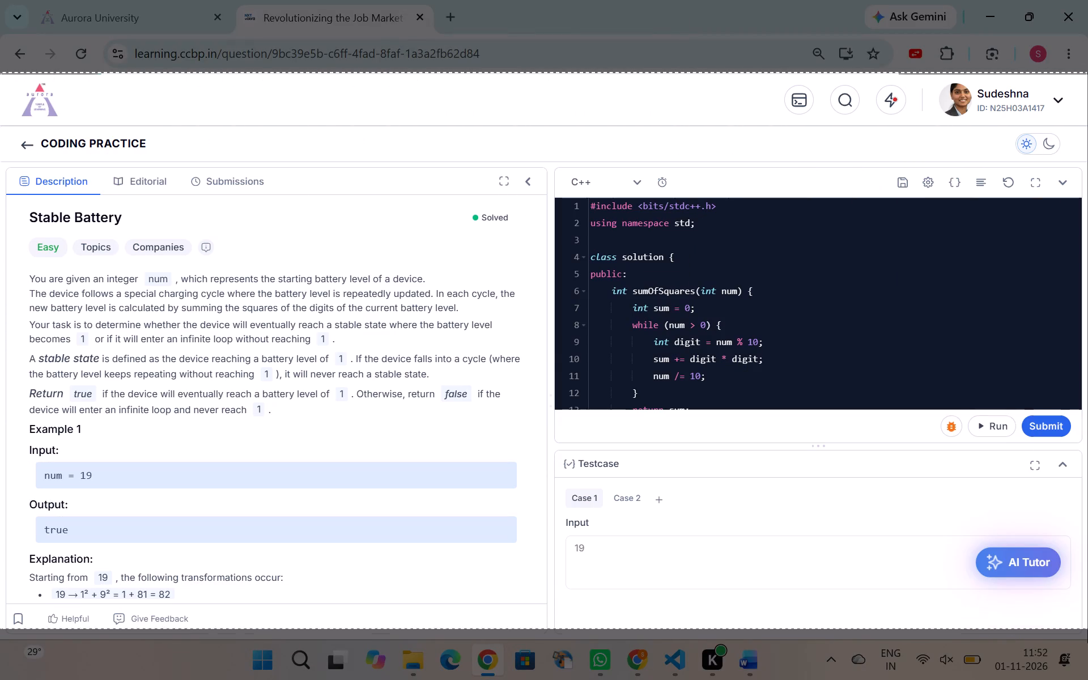
{"action": "left_click_drag", "start_coordinate": [1087, 630], "coordinate": [1087, 640]}
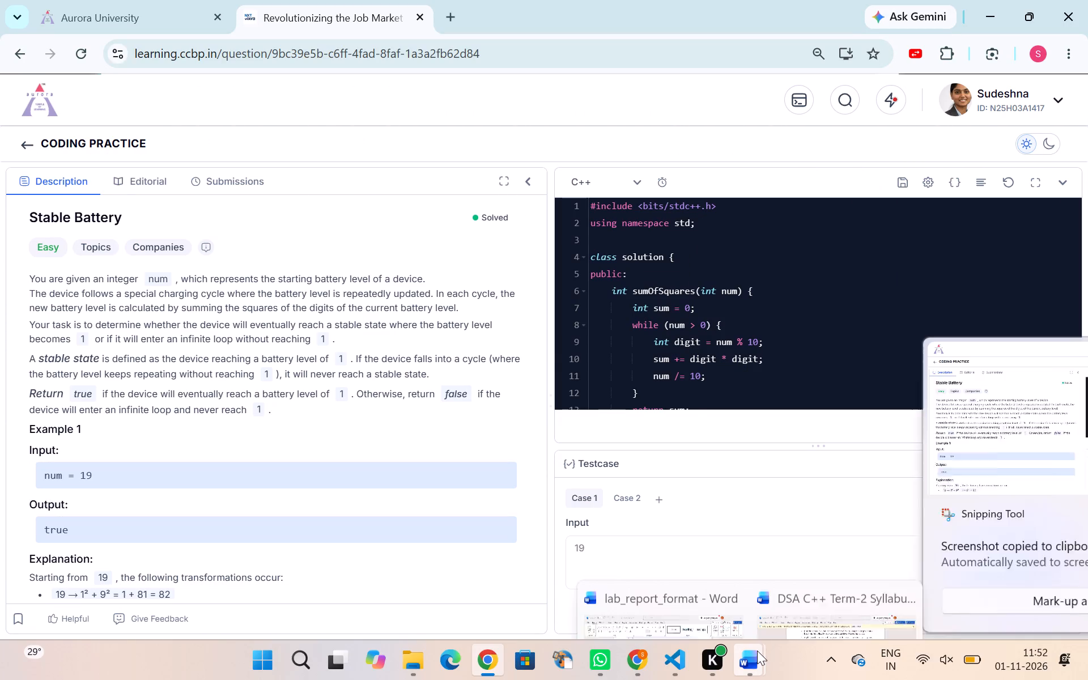
{"action": "left_click", "coordinate": [688, 594]}
{"action": "key", "text": "ctrl+v"}
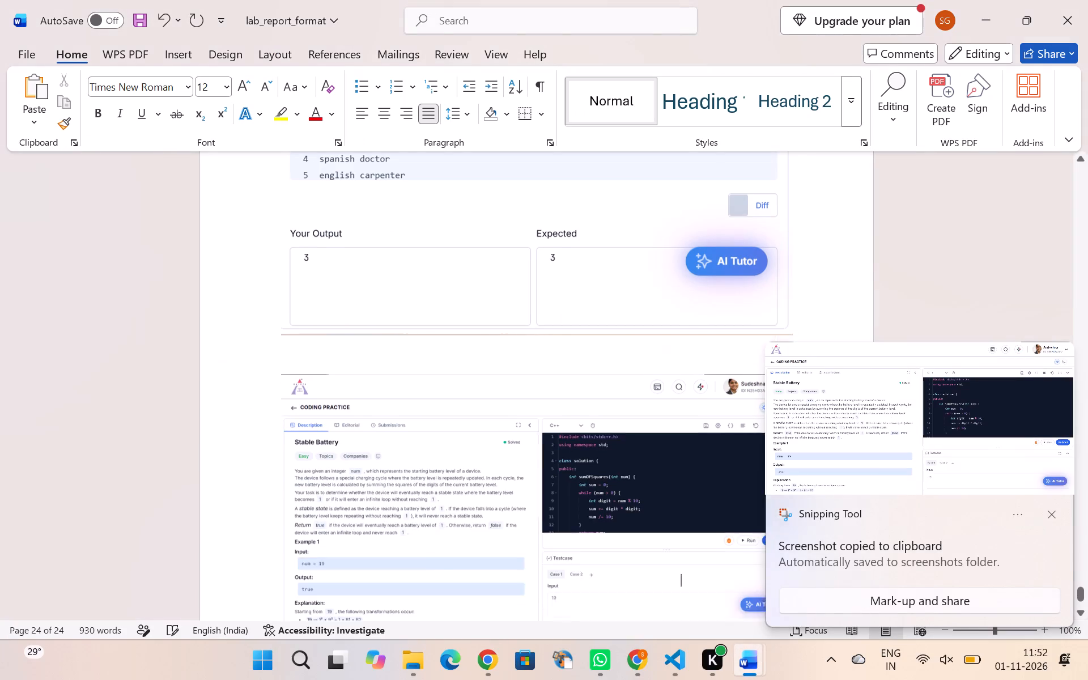
{"action": "key", "text": "Return"}
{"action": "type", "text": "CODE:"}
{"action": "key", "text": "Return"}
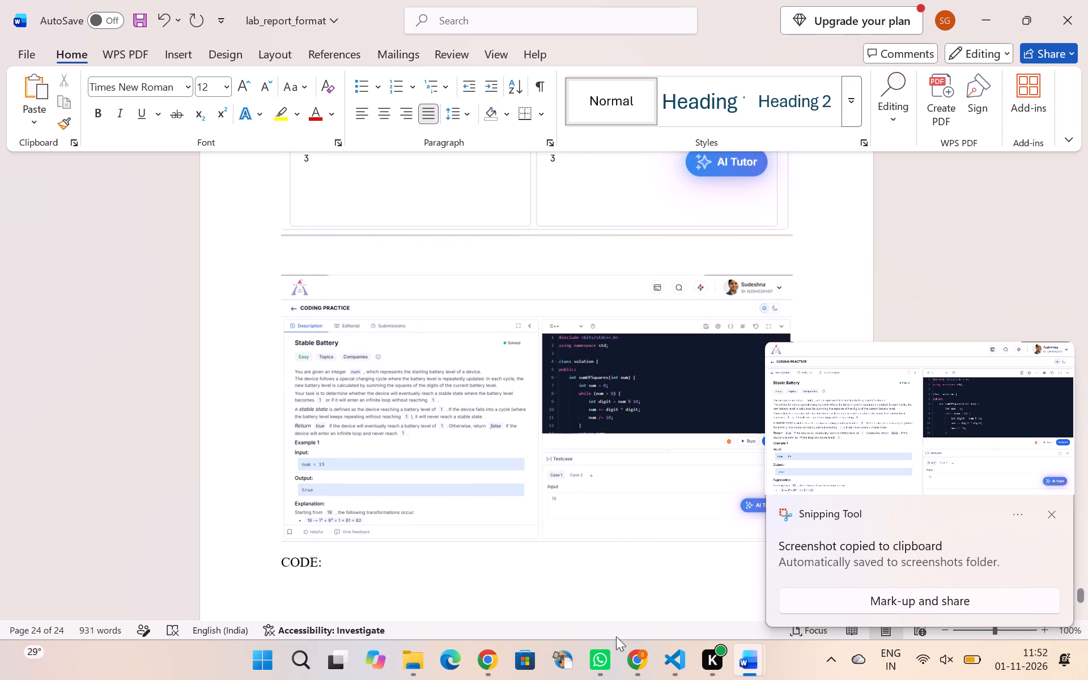
Copy the Stable Battery code up to the end of the solution class from Chrome and paste it under "CODE:" in Word, adding a new line.
{"action": "left_click", "coordinate": [478, 658]}
{"action": "scroll", "coordinate": [797, 318], "scroll_direction": "down", "scroll_amount": 2}
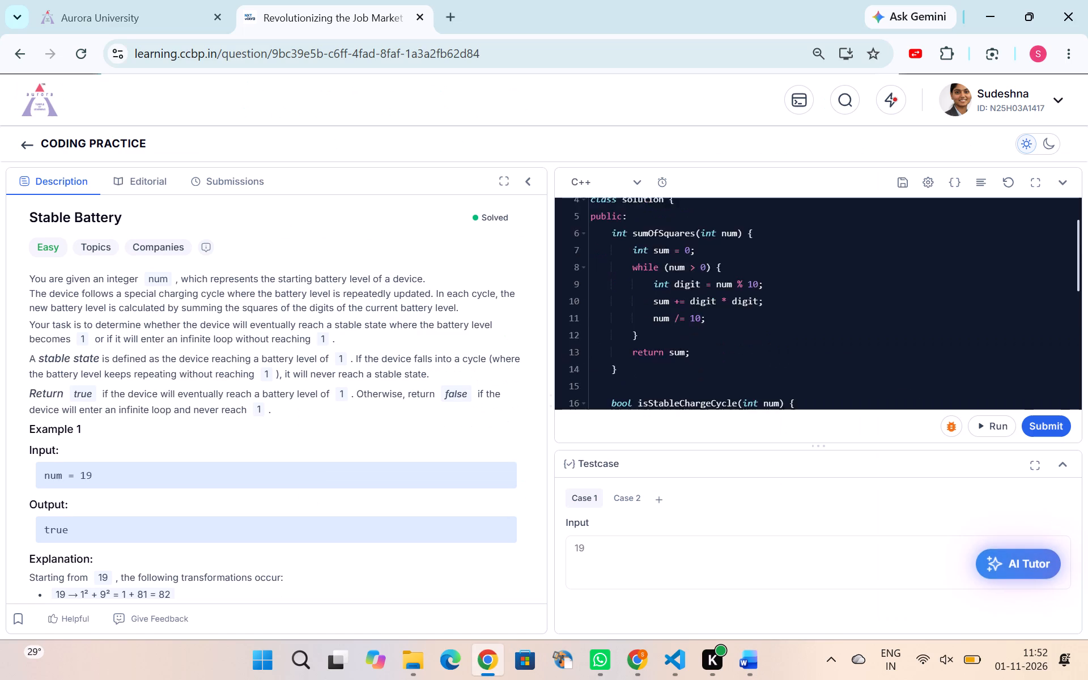
{"action": "scroll", "coordinate": [797, 318], "scroll_direction": "down", "scroll_amount": 4}
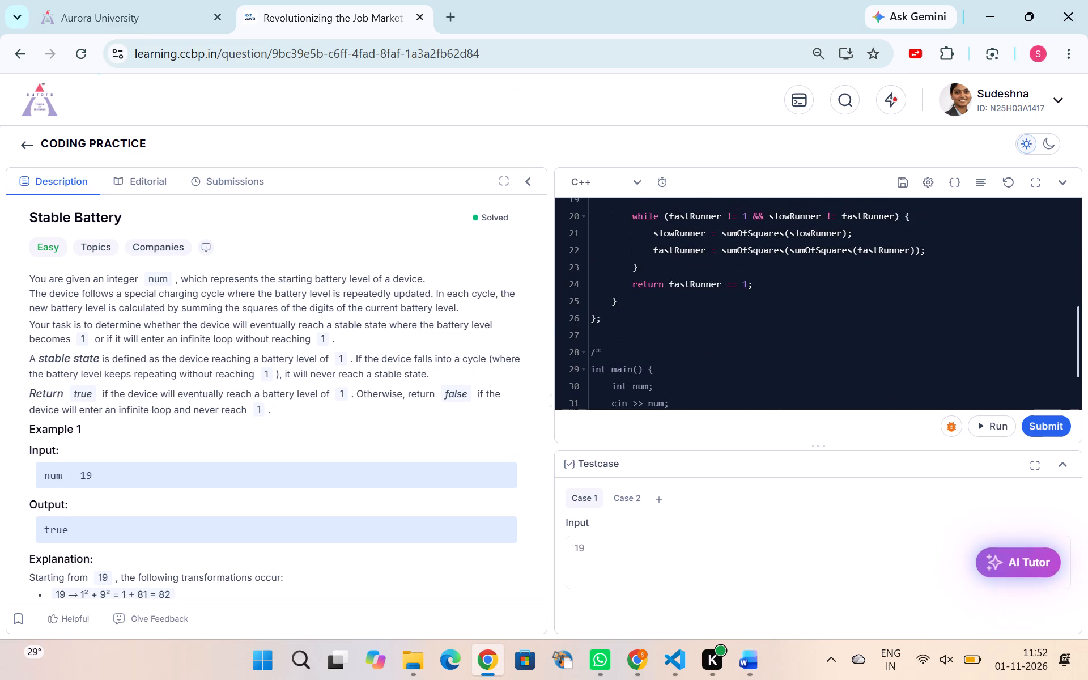
{"action": "left_click_drag", "start_coordinate": [662, 320], "coordinate": [632, 133]}
{"action": "key", "text": "ctrl+c"}
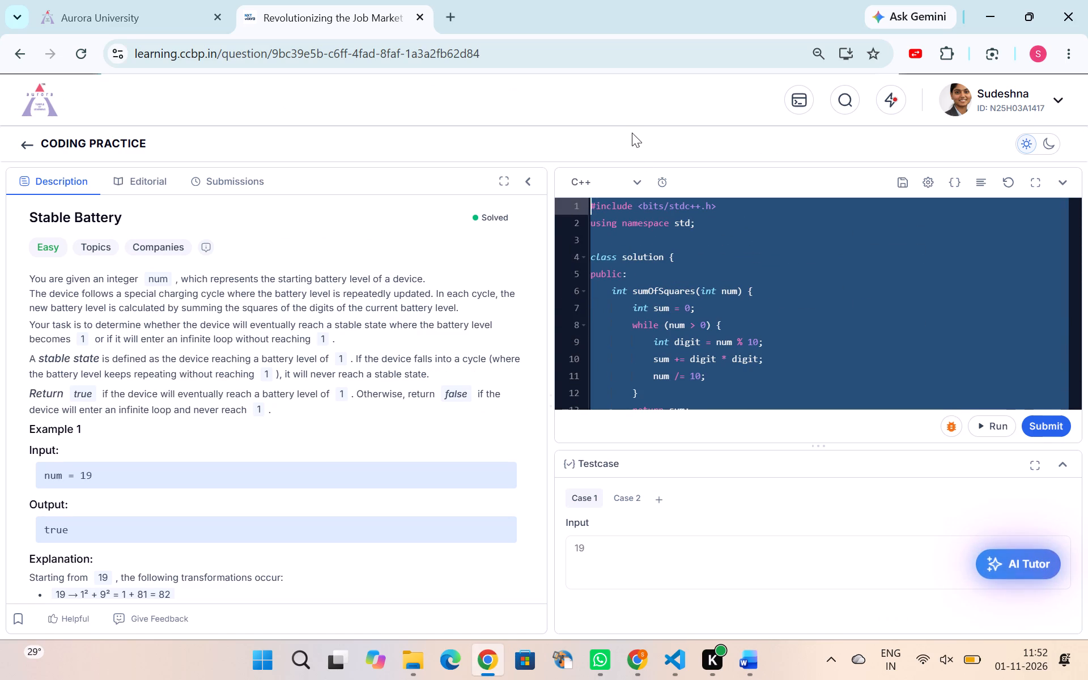
{"action": "left_click", "coordinate": [681, 575]}
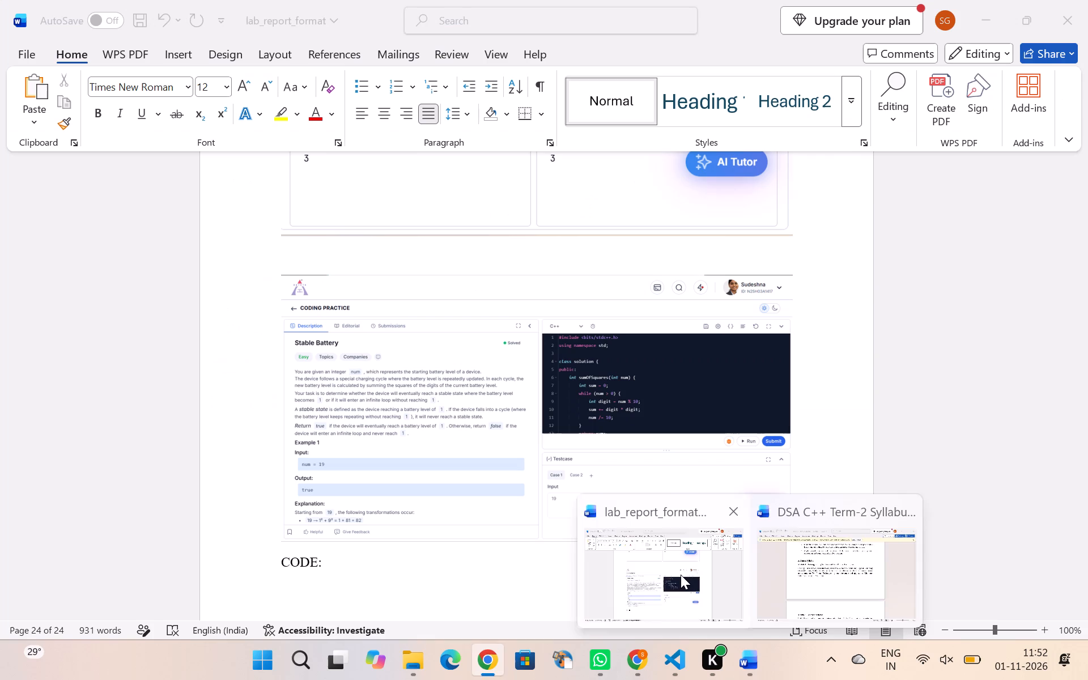
{"action": "key", "text": "ctrl+v"}
{"action": "scroll", "coordinate": [604, 518], "scroll_direction": "down", "scroll_amount": 1}
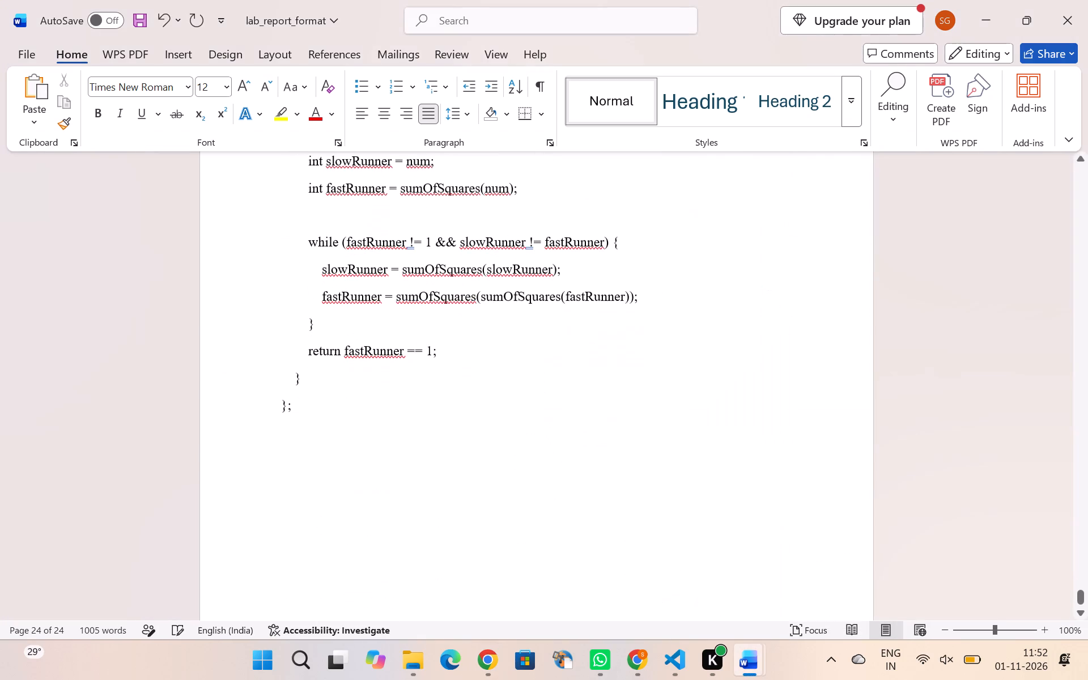
{"action": "key", "text": "Return"}
Switch to Chrome, run the Stable Battery solution against its test cases and enlarge the Testcase pane.
{"action": "left_click", "coordinate": [484, 666]}
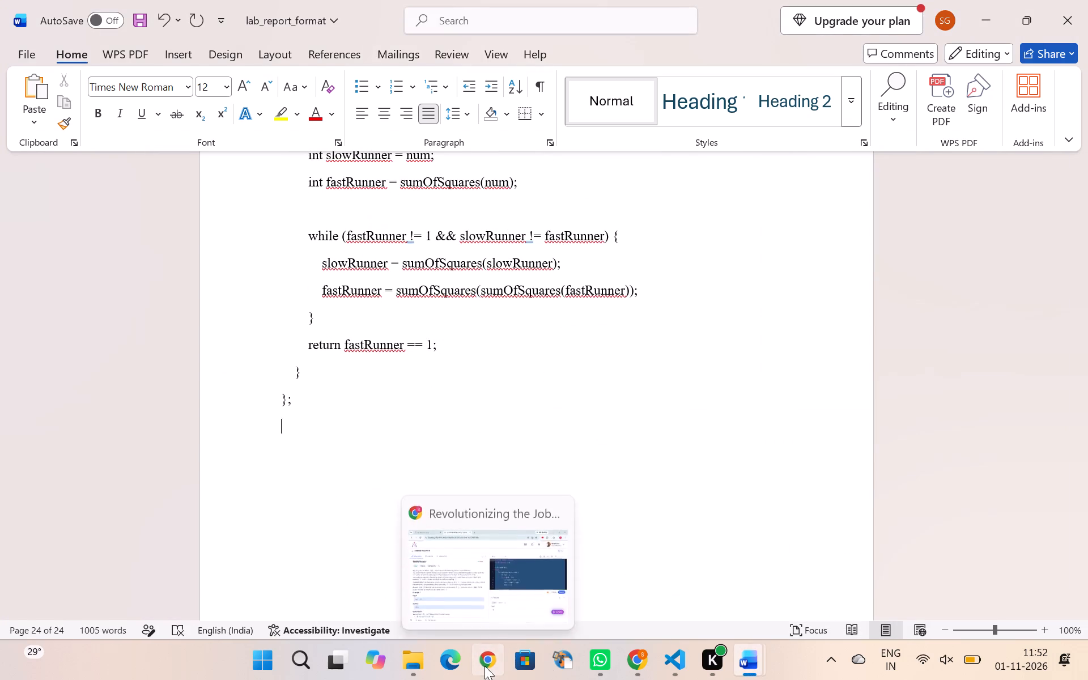
{"action": "left_click", "coordinate": [987, 423]}
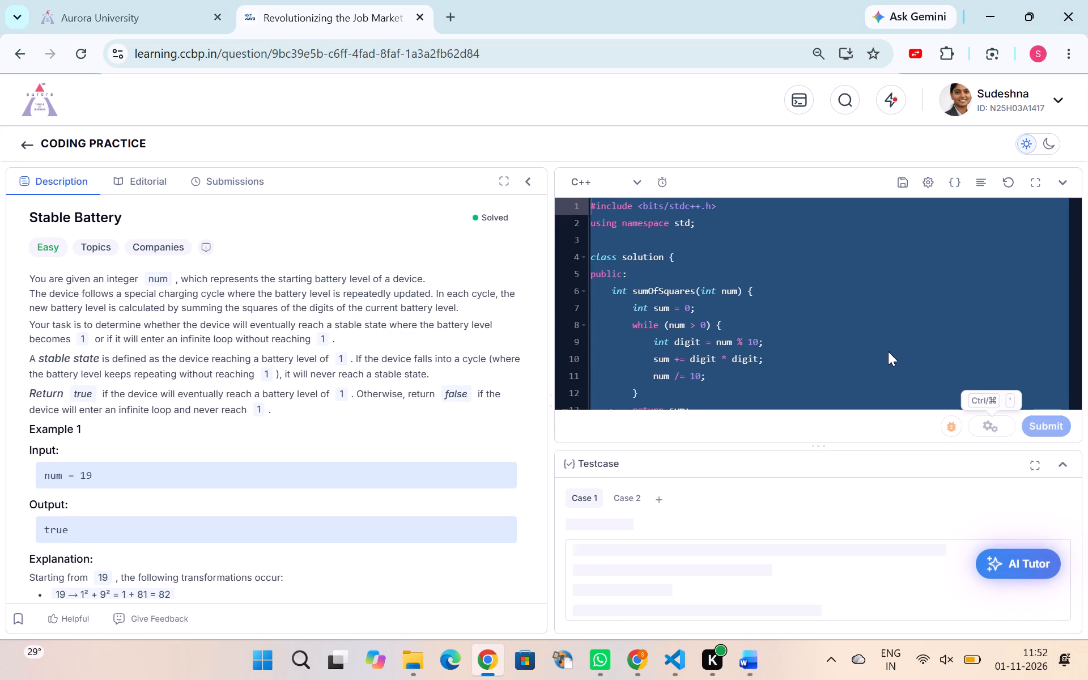
{"action": "left_click", "coordinate": [879, 337]}
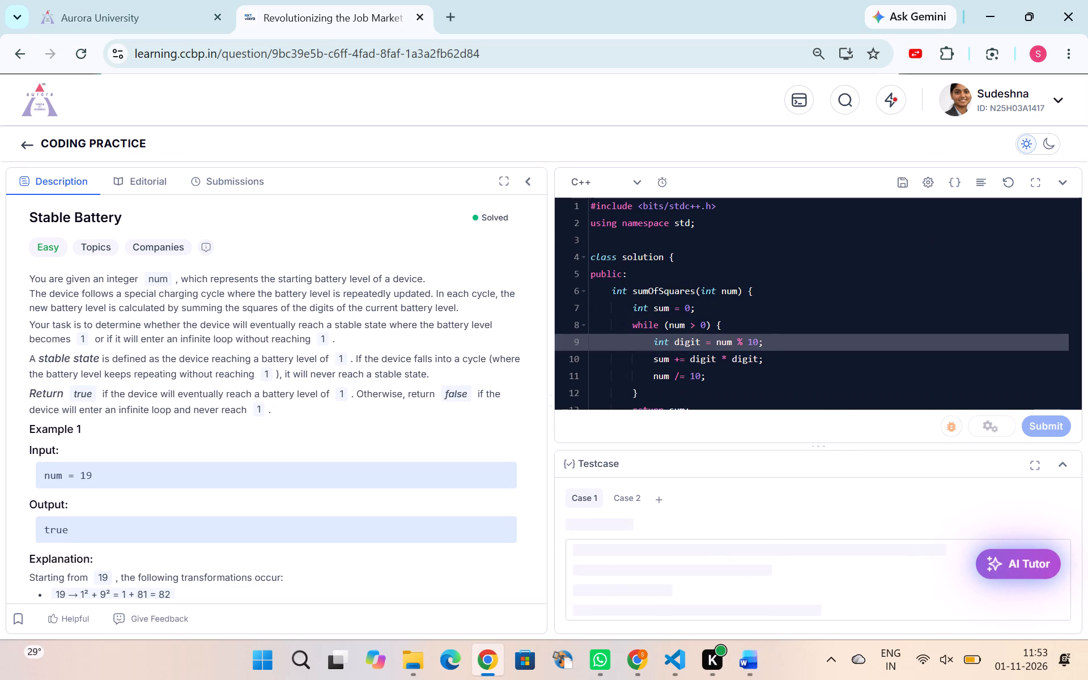
{"action": "left_click_drag", "start_coordinate": [824, 447], "coordinate": [828, 322]}
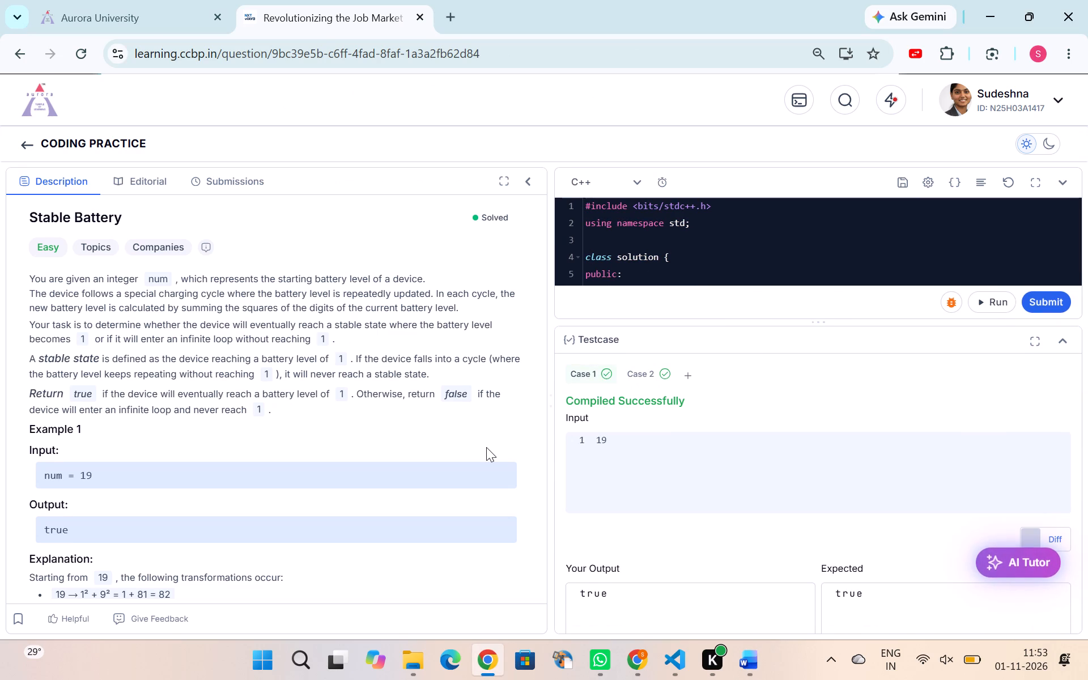
Capture the Stable Battery Testcase results and paste the screenshot below its code in the Word report, followed by a blank line.
{"action": "key", "text": "shift+super+s"}
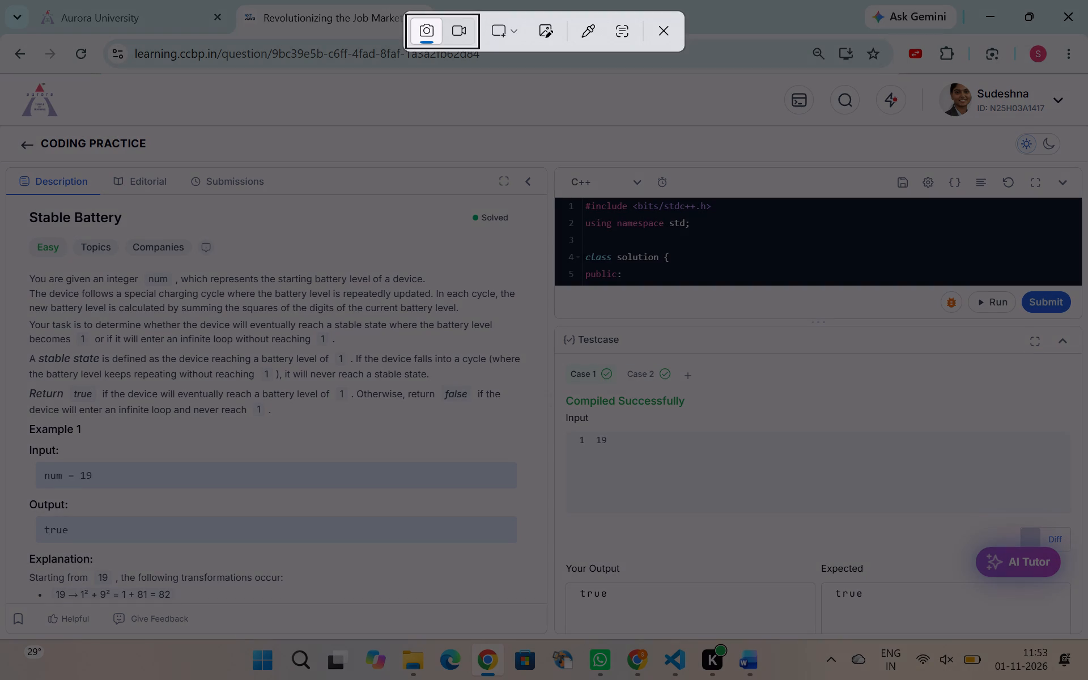
{"action": "left_click_drag", "start_coordinate": [555, 325], "coordinate": [1087, 640]}
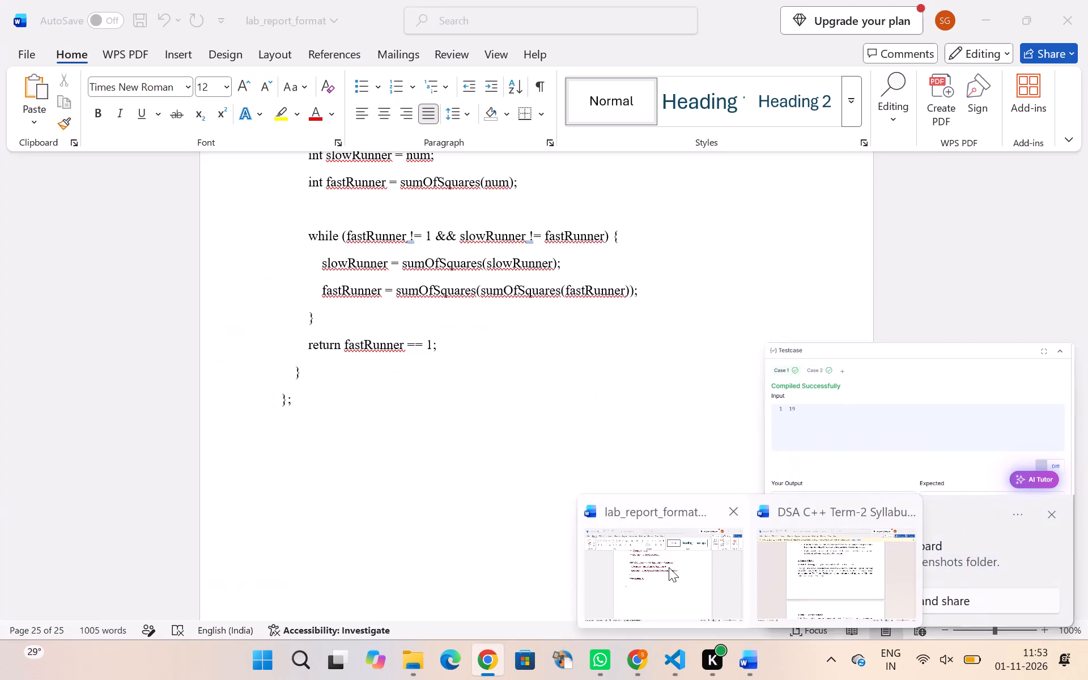
{"action": "left_click", "coordinate": [669, 567]}
{"action": "key", "text": "ctrl+v"}
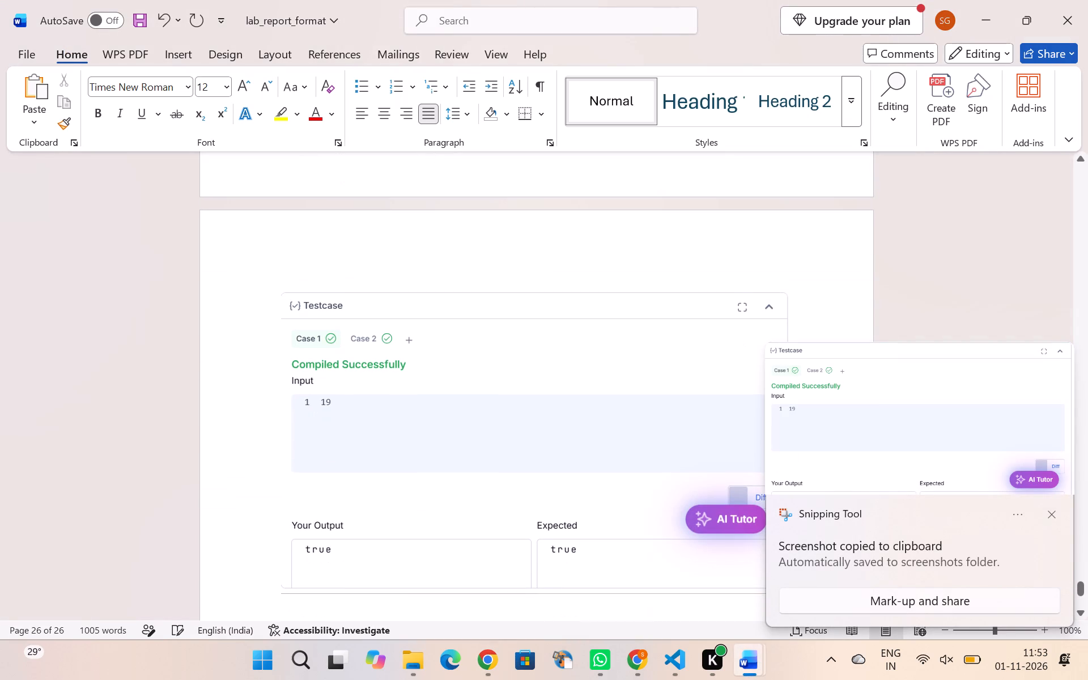
{"action": "key", "text": "Return"}
{"action": "key", "text": "Return"}
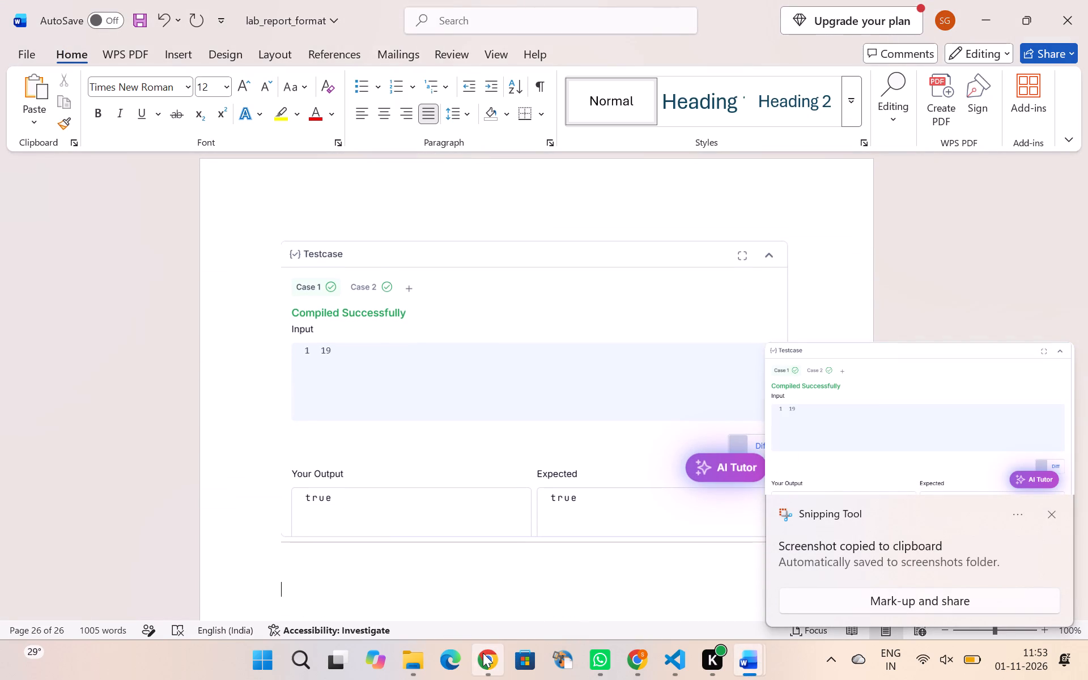
Switch to Chrome, open Prefix Sum Array from the Coding Practice set after the Prefix Sum lessons and enlarge its code editor pane.
{"action": "left_click", "coordinate": [483, 653]}
{"action": "left_click", "coordinate": [25, 140]}
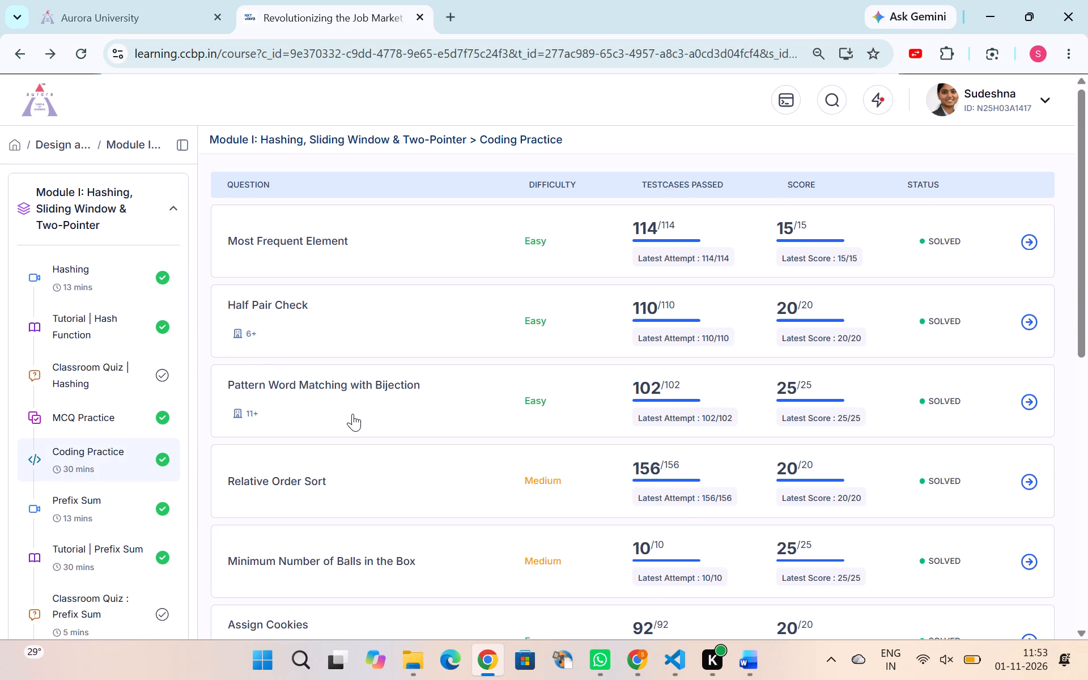
{"action": "scroll", "coordinate": [352, 414], "scroll_direction": "down", "scroll_amount": 5}
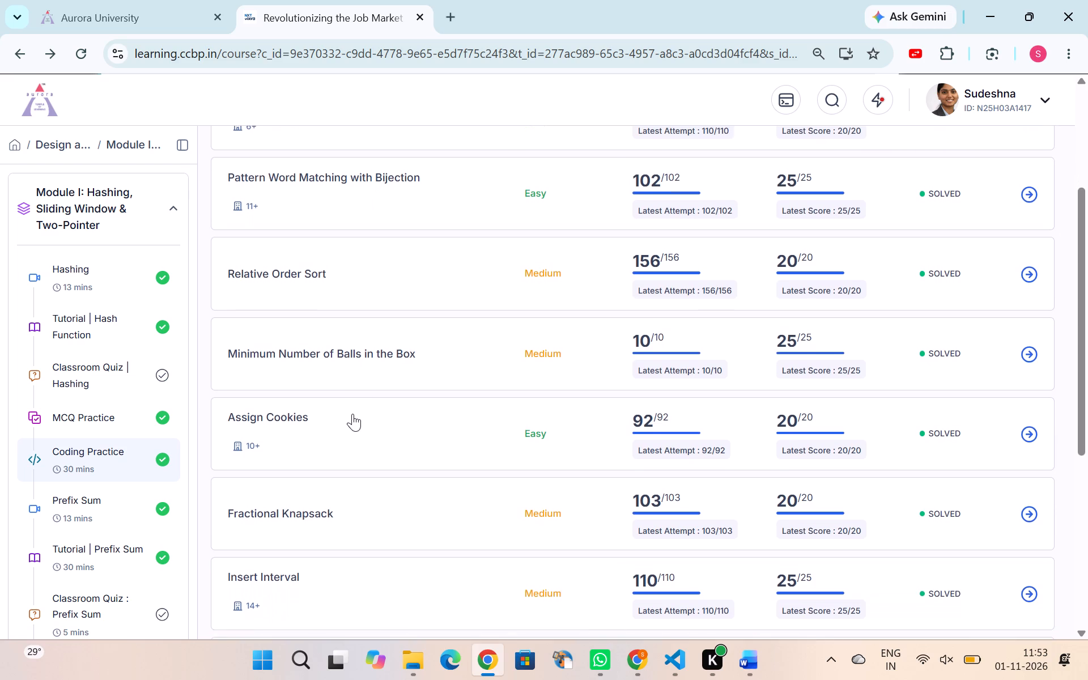
{"action": "scroll", "coordinate": [352, 414], "scroll_direction": "down", "scroll_amount": 6}
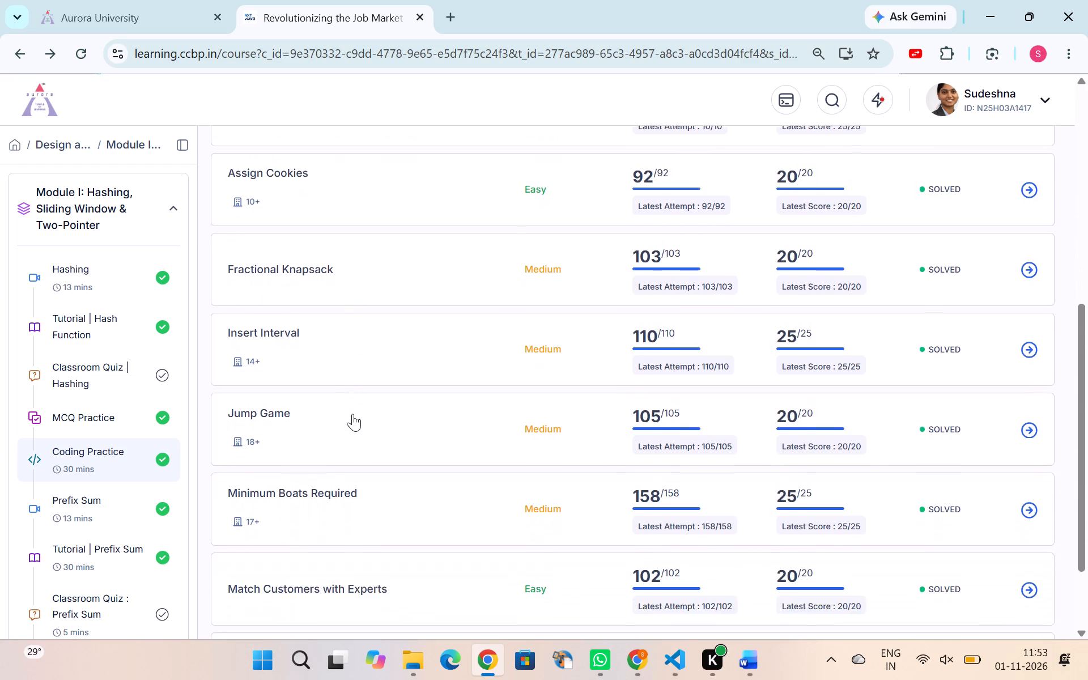
{"action": "scroll", "coordinate": [352, 414], "scroll_direction": "down", "scroll_amount": 3}
{"action": "scroll", "coordinate": [127, 479], "scroll_direction": "down", "scroll_amount": 1}
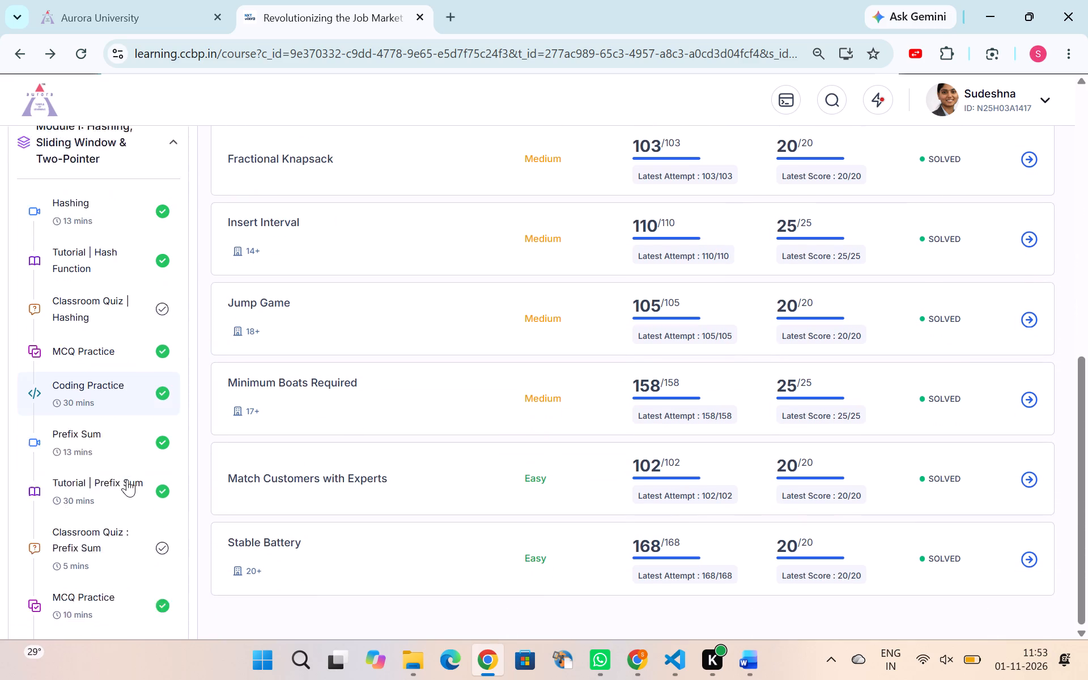
{"action": "scroll", "coordinate": [127, 479], "scroll_direction": "down", "scroll_amount": 3}
{"action": "left_click", "coordinate": [111, 432]}
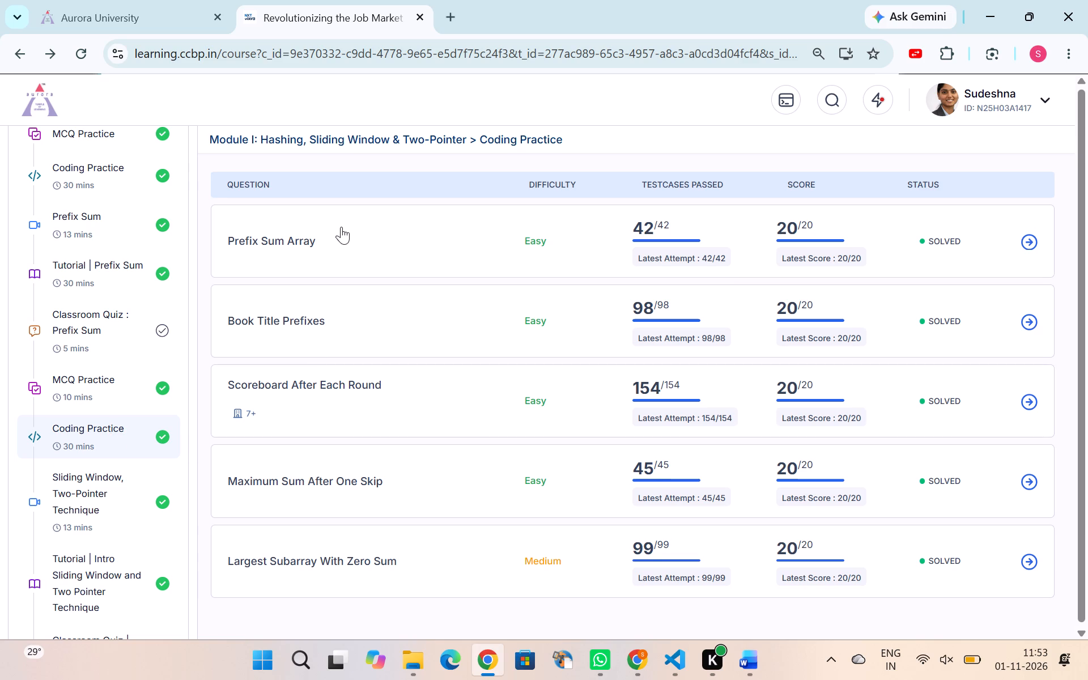
{"action": "left_click", "coordinate": [341, 227]}
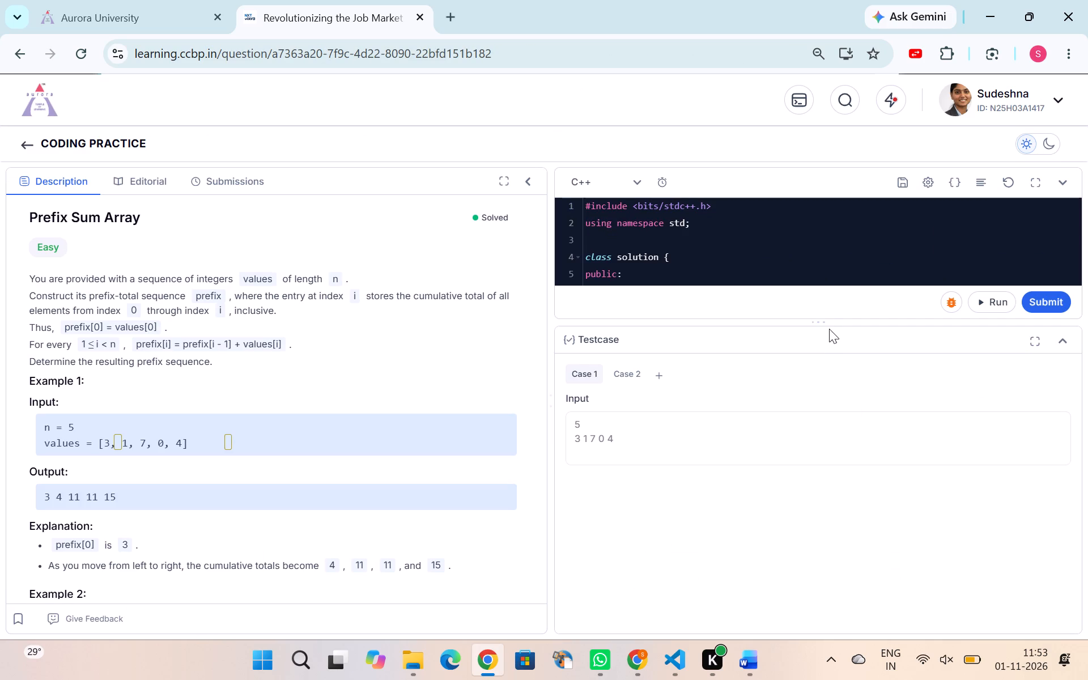
{"action": "left_click_drag", "start_coordinate": [828, 325], "coordinate": [850, 460]}
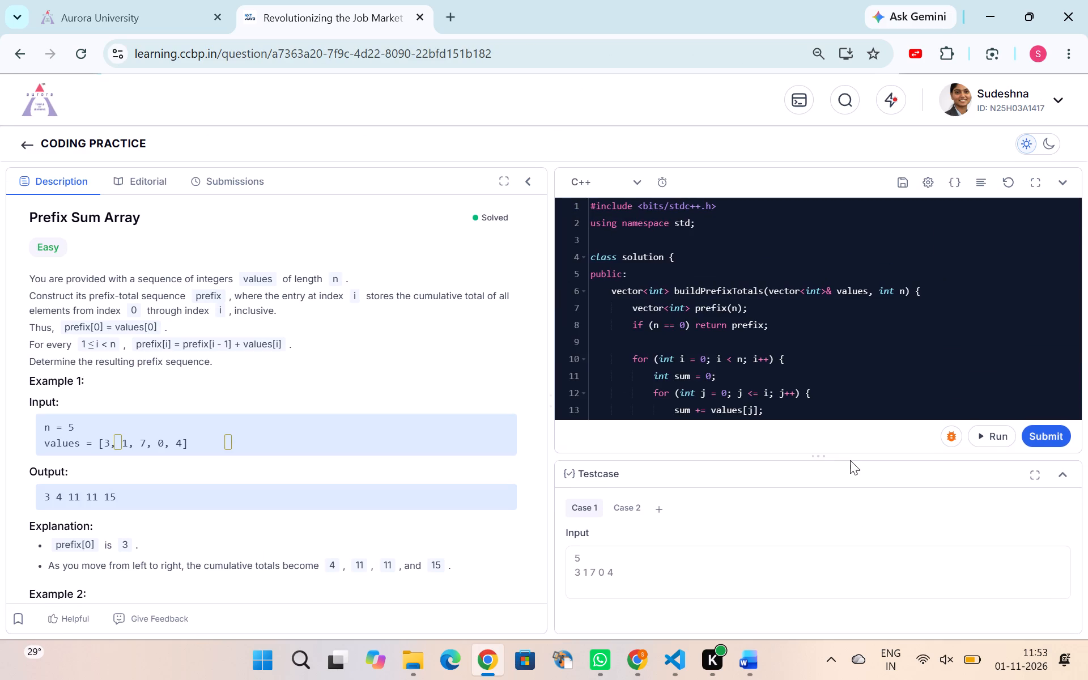
Capture the Prefix Sum Array question page and paste the screenshot at the end of the Word report, followed by a "CODE:" line.
{"action": "key", "text": "shift+super+s"}
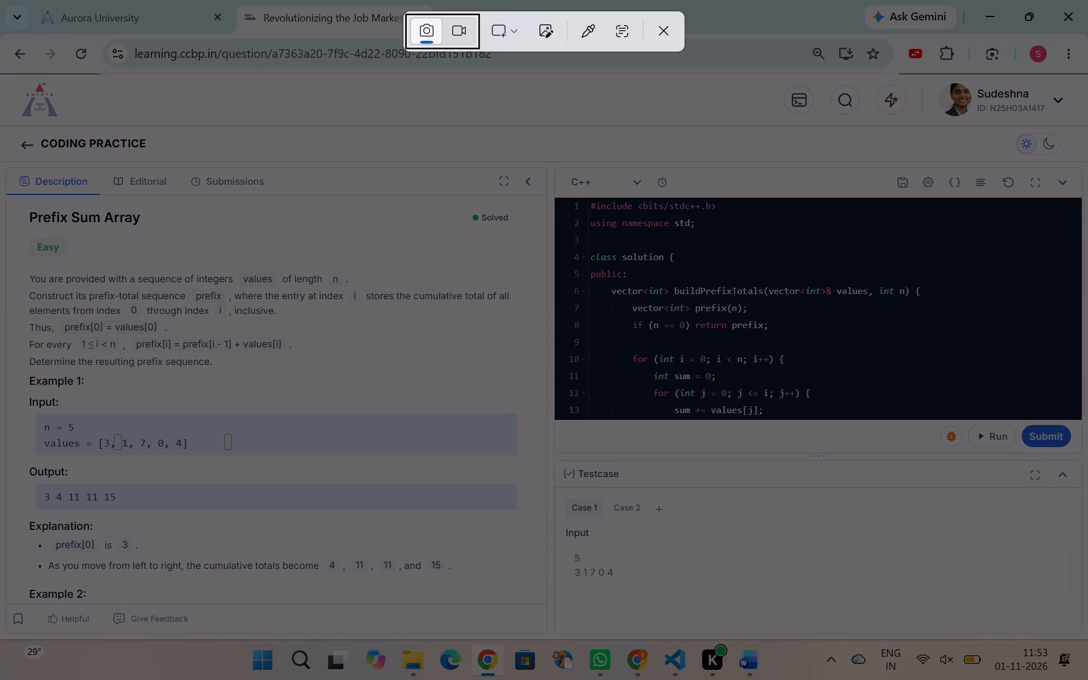
{"action": "left_click_drag", "start_coordinate": [0, 73], "coordinate": [1087, 660]}
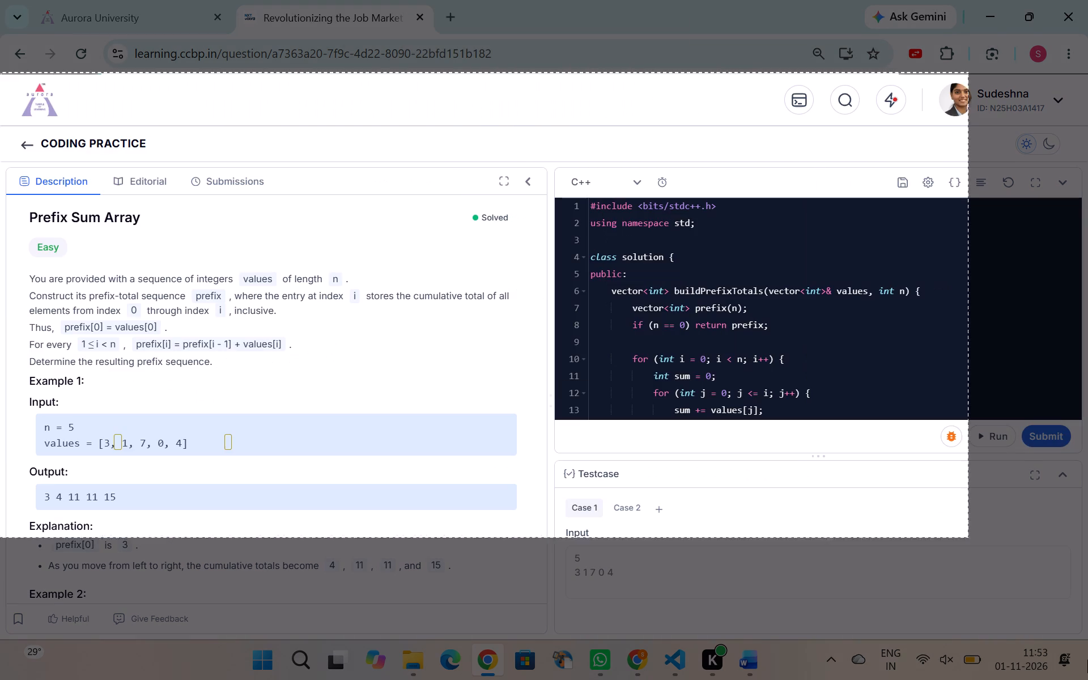
{"action": "left_click_drag", "start_coordinate": [1087, 660], "coordinate": [1086, 640]}
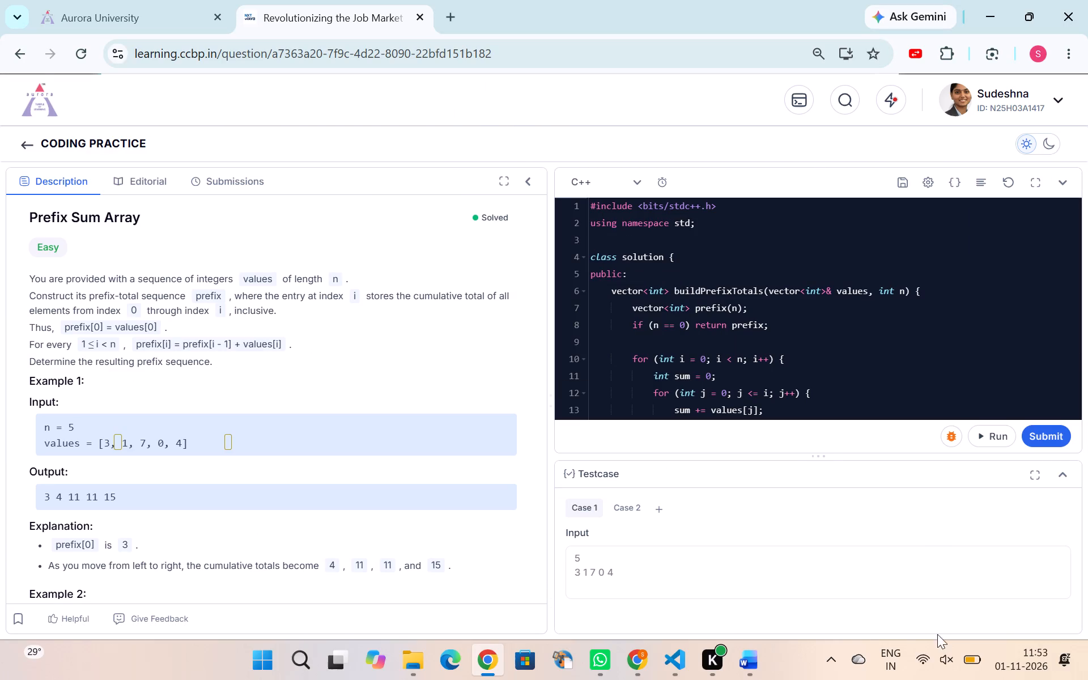
{"action": "left_click", "coordinate": [681, 598]}
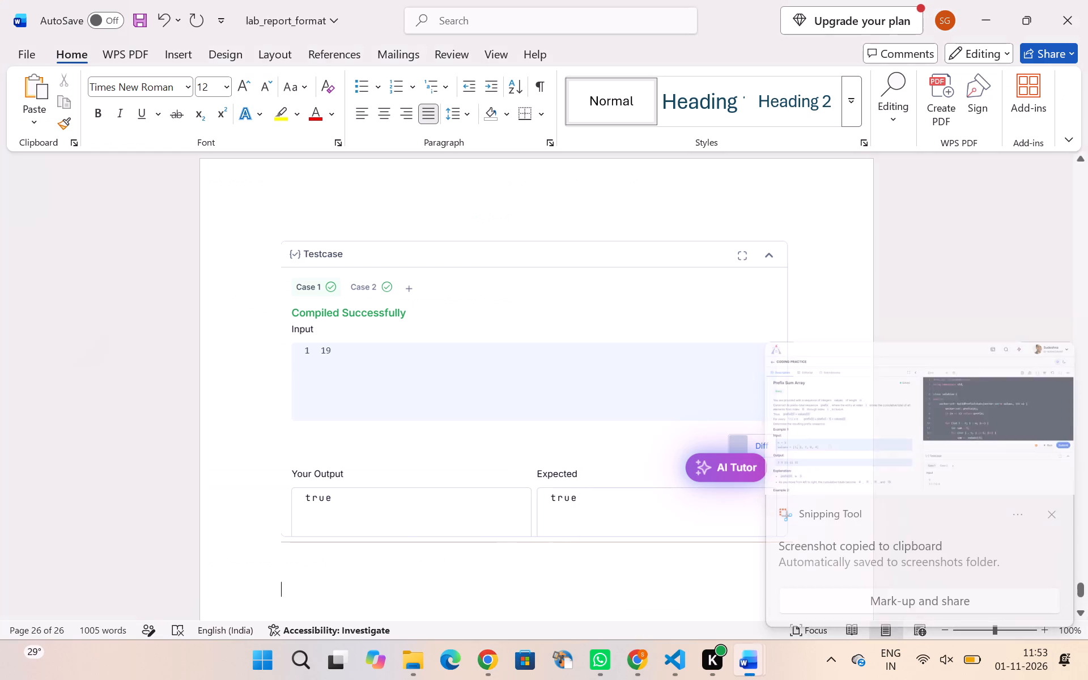
{"action": "scroll", "coordinate": [592, 558], "scroll_direction": "down", "scroll_amount": 1}
{"action": "key", "text": "ctrl+v"}
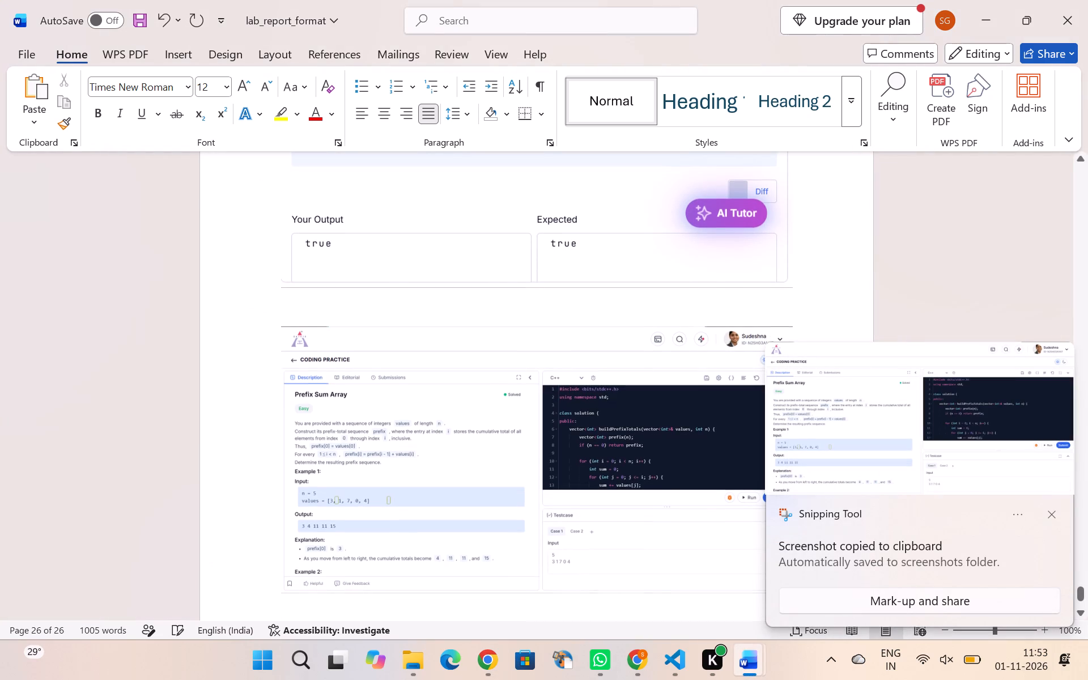
{"action": "key", "text": "Return"}
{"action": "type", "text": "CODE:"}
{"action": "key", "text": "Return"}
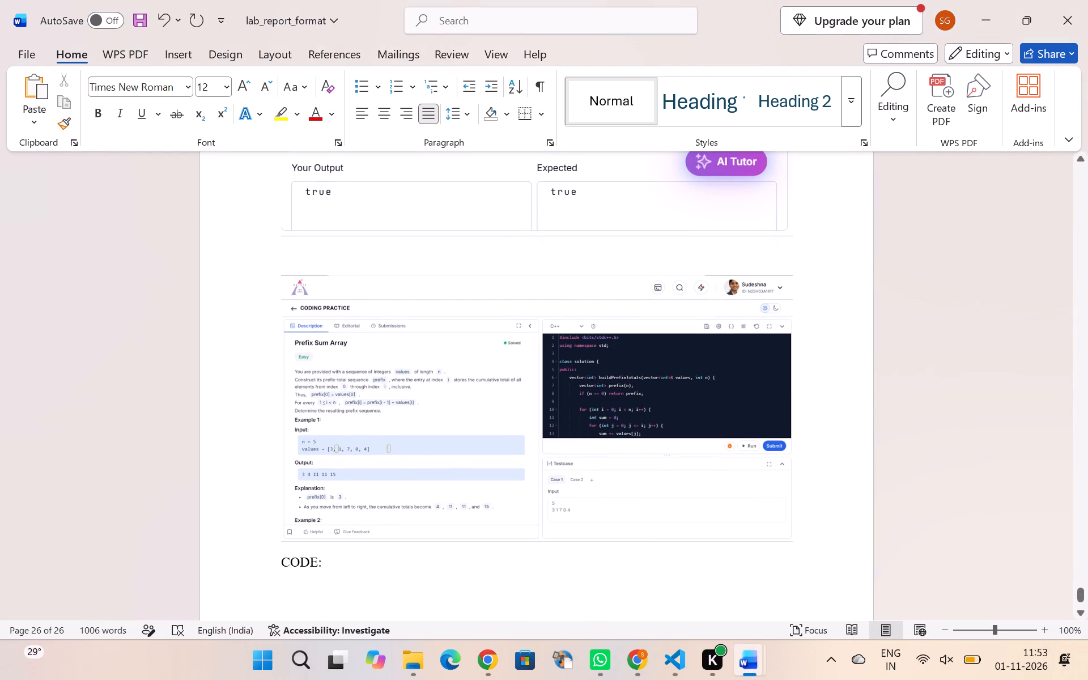
Copy the entire Prefix Sum Array code from Chrome and paste it under "CODE:" in the Word report.
{"action": "left_click", "coordinate": [483, 651]}
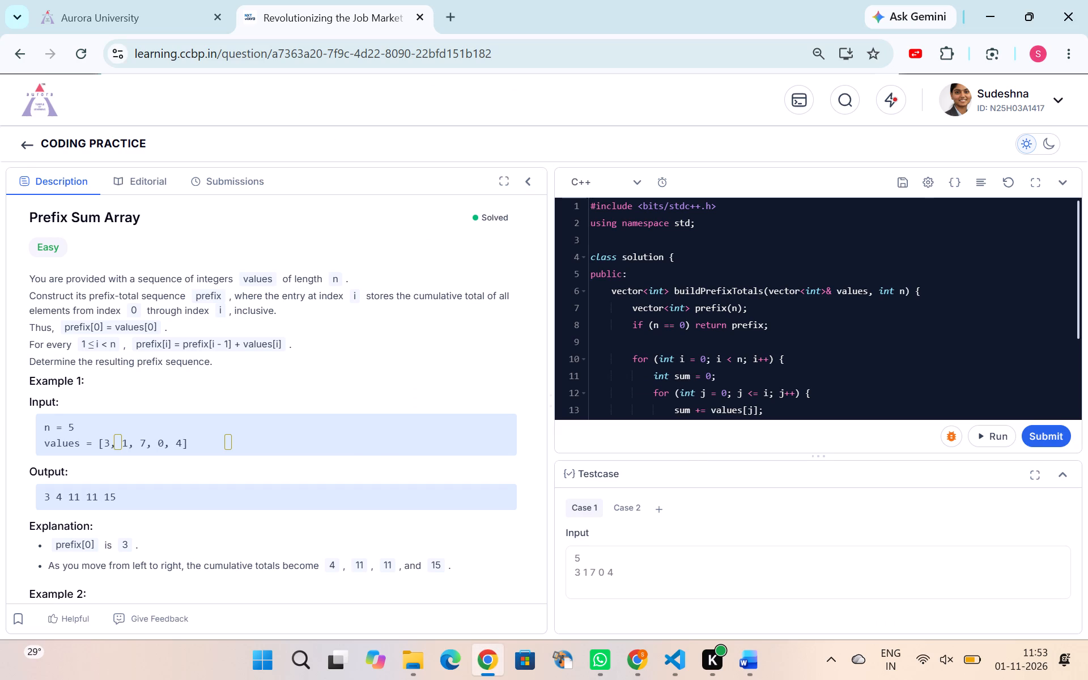
{"action": "scroll", "coordinate": [814, 371], "scroll_direction": "down", "scroll_amount": 3}
{"action": "left_click", "coordinate": [793, 360]}
{"action": "key", "text": "ctrl+a"}
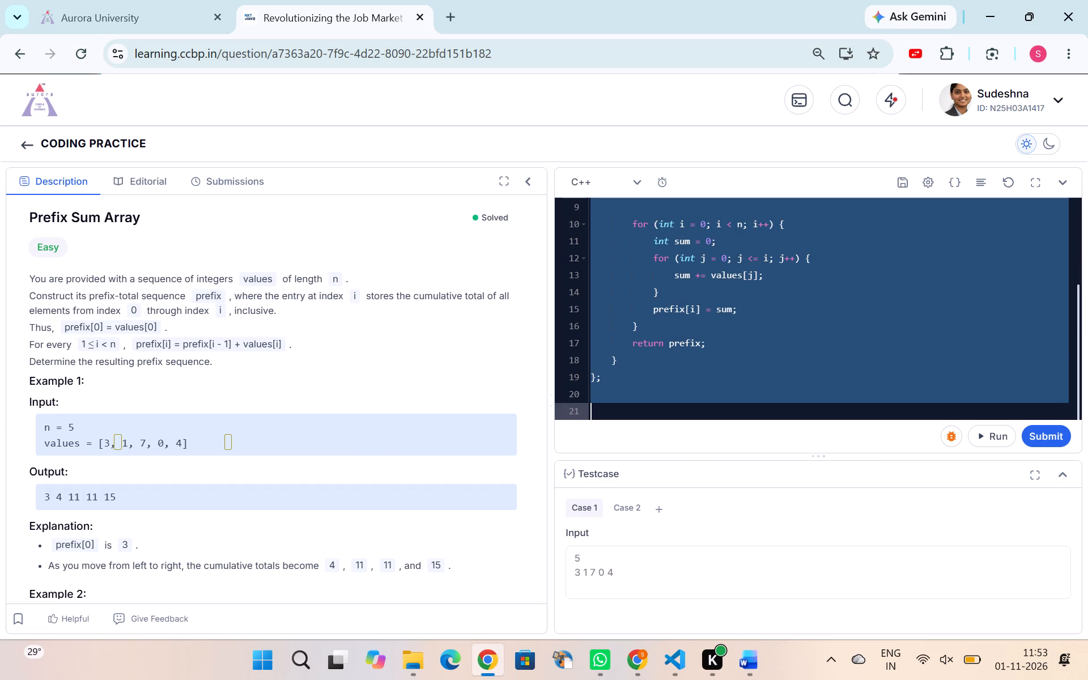
{"action": "key", "text": "ctrl+c"}
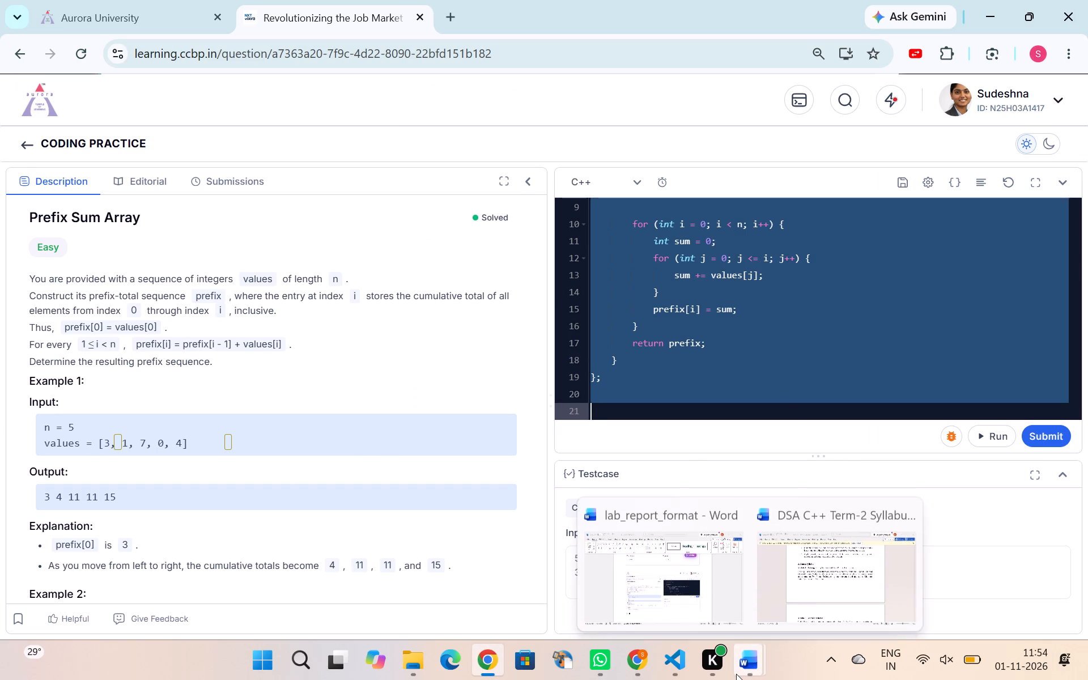
{"action": "left_click", "coordinate": [683, 589]}
{"action": "key", "text": "ctrl+v"}
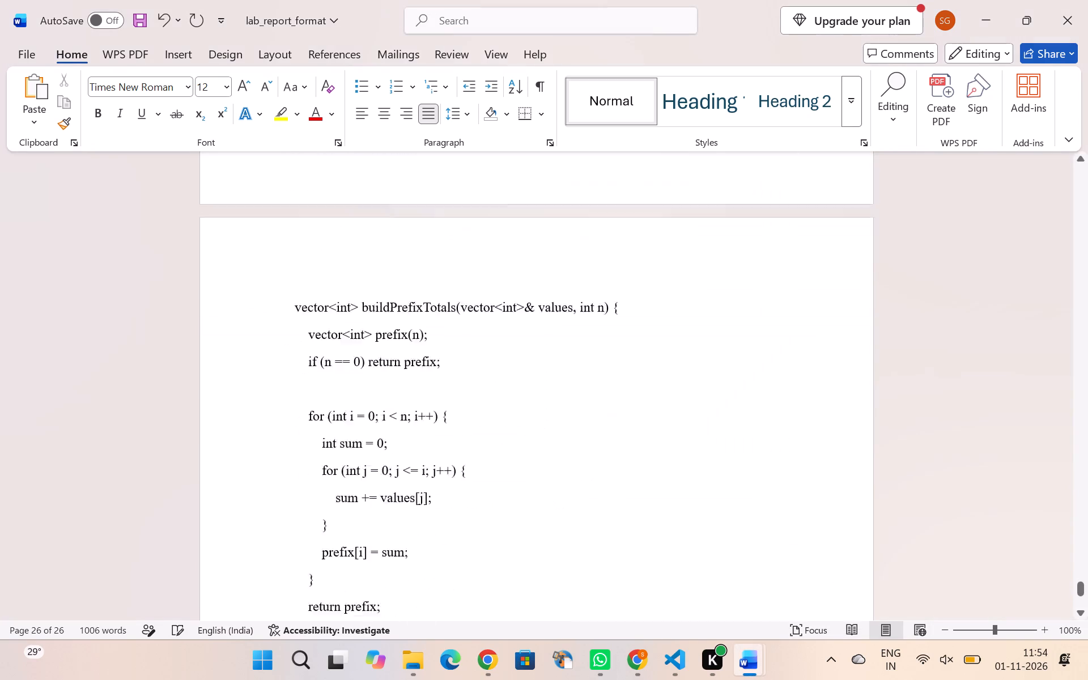
{"action": "key", "text": "Return"}
{"action": "key", "text": "BackSpace"}
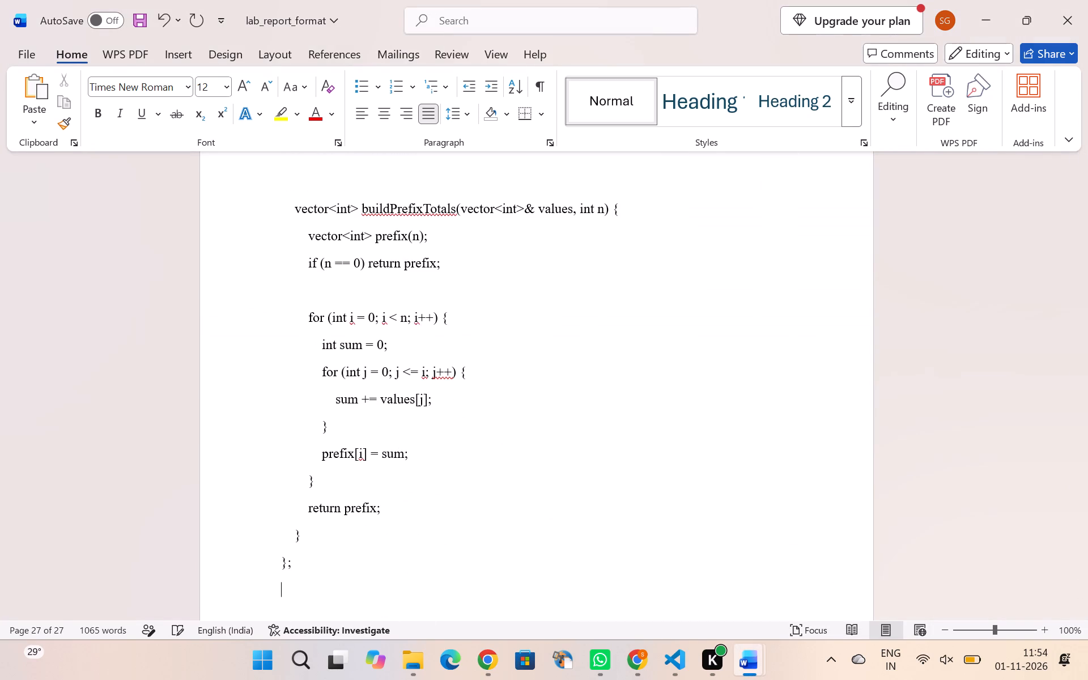
Switch to Chrome and run the Prefix Sum Array solution against its test cases.
{"action": "left_click", "coordinate": [493, 653]}
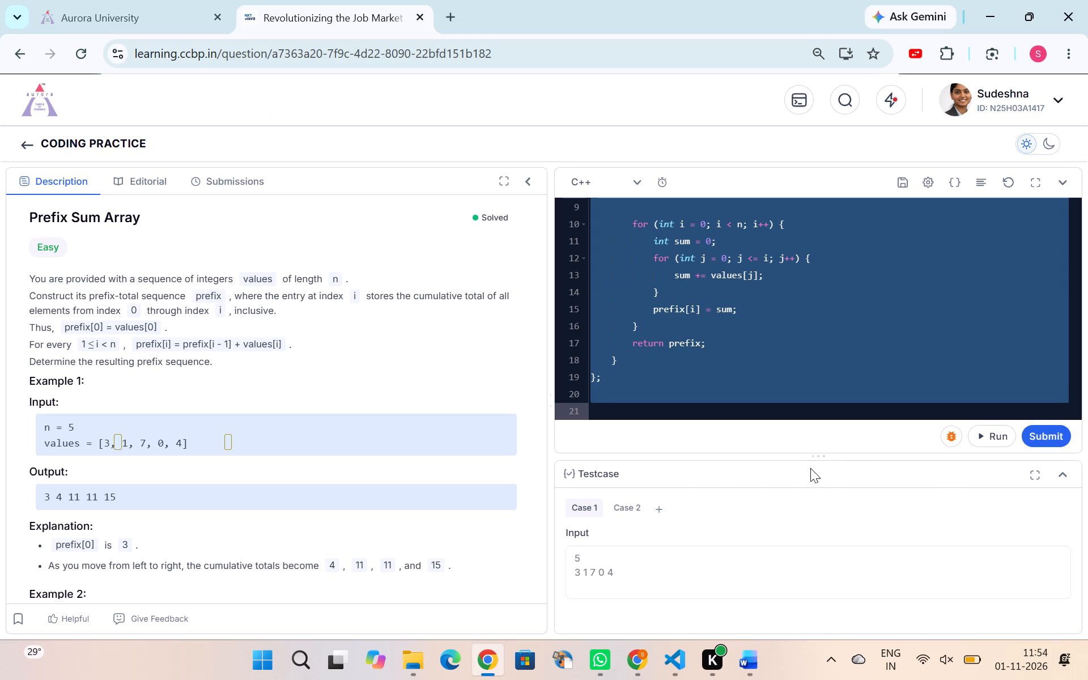
{"action": "left_click", "coordinate": [983, 432]}
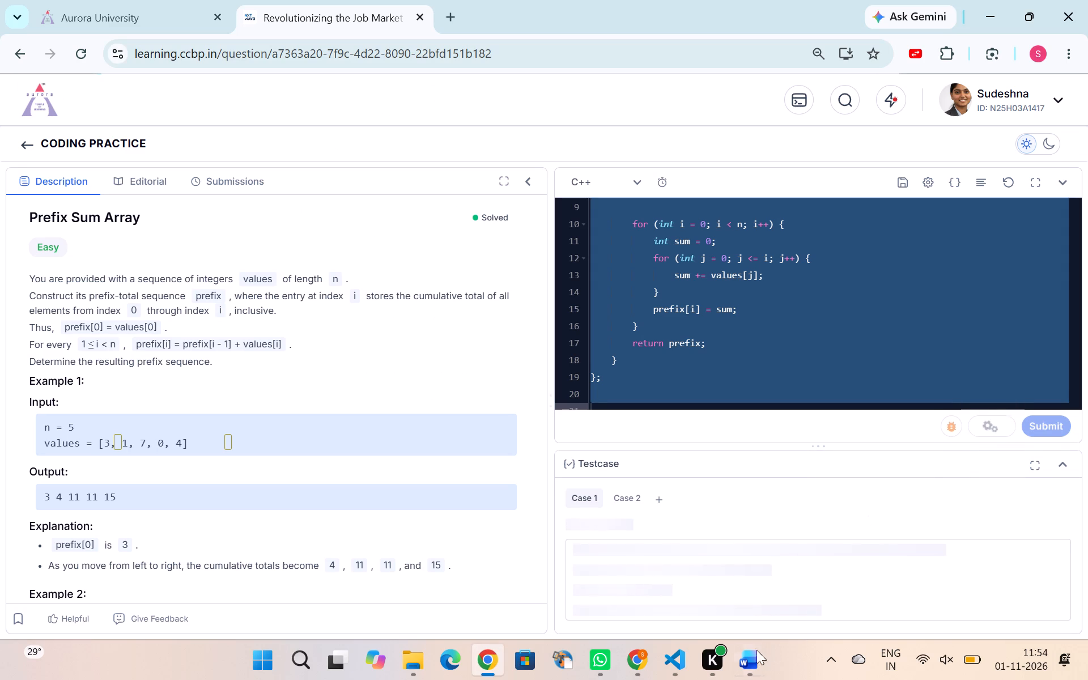
Close the DSA C++ Term-2 Syllabus document and switch to the lab_report_format document in Word.
{"action": "left_click", "coordinate": [904, 509]}
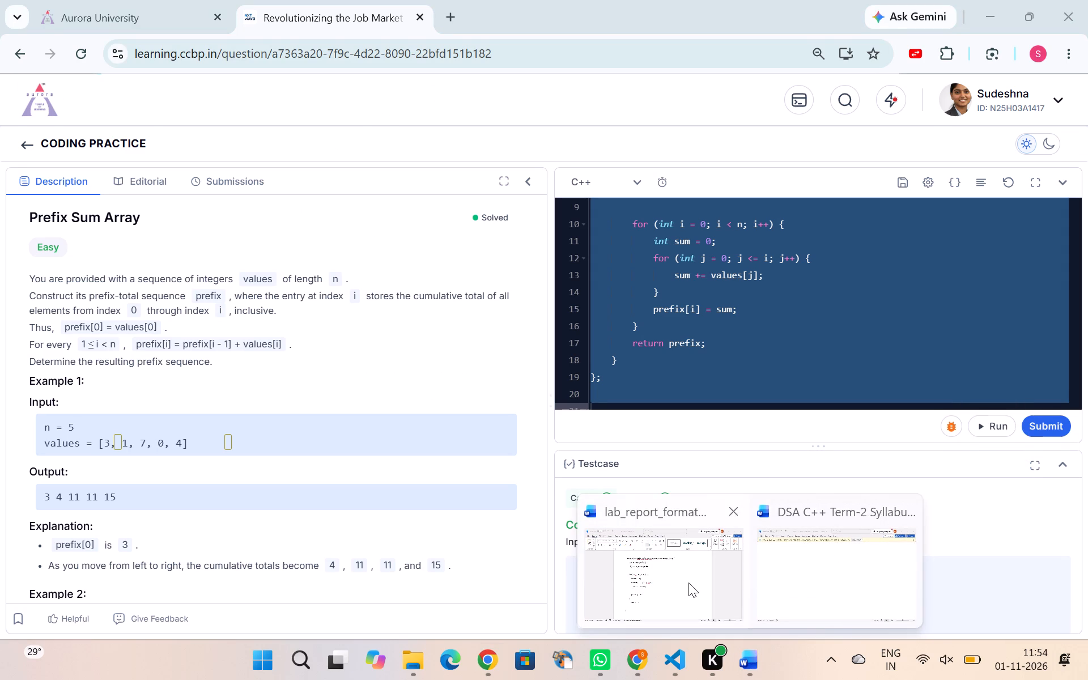
{"action": "left_click", "coordinate": [836, 576]}
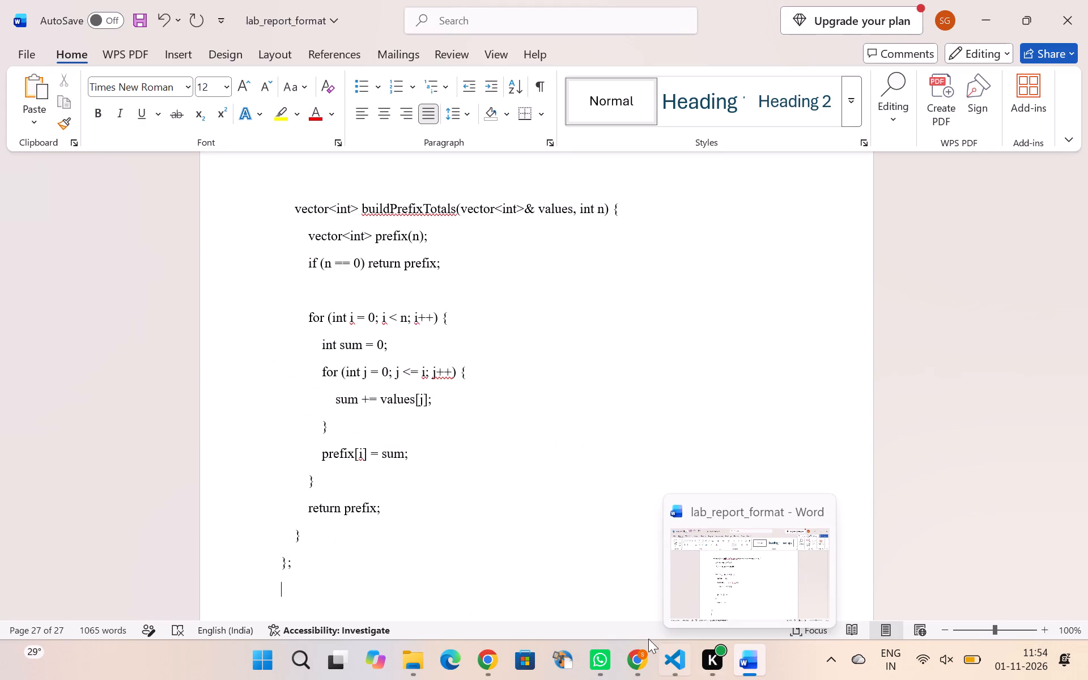
Capture the Prefix Sum Array test case results in Chrome and paste the screenshot below the code in the Word report.
{"action": "left_click", "coordinate": [495, 658]}
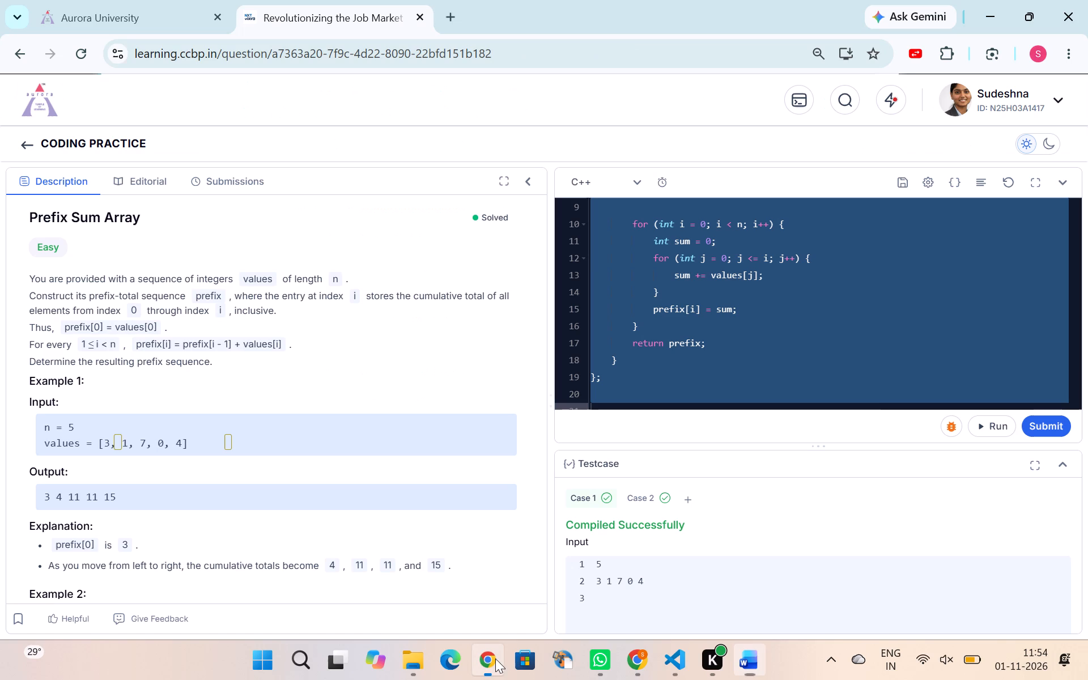
{"action": "left_click", "coordinate": [870, 361]}
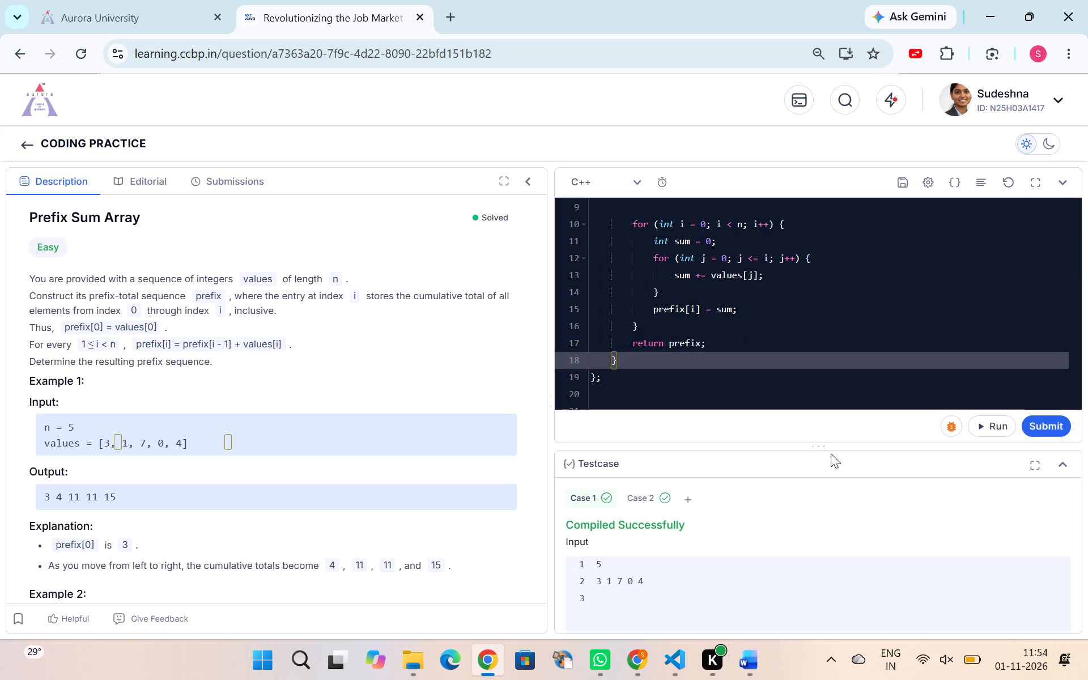
{"action": "left_click_drag", "start_coordinate": [830, 448], "coordinate": [828, 277]}
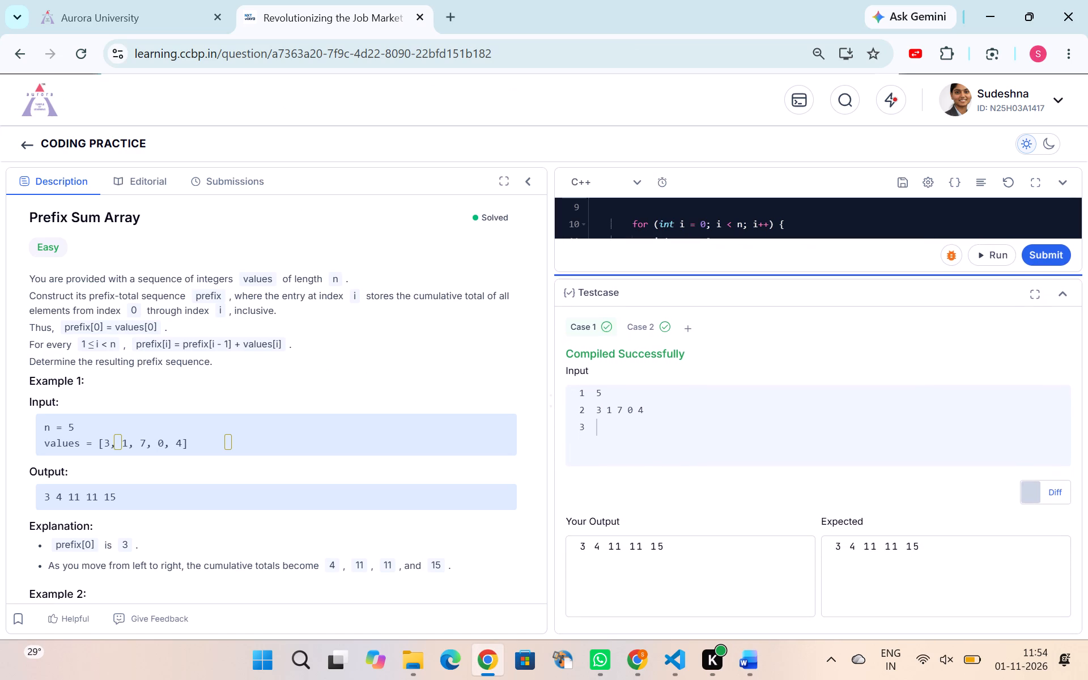
{"action": "key", "text": "shift+super+s"}
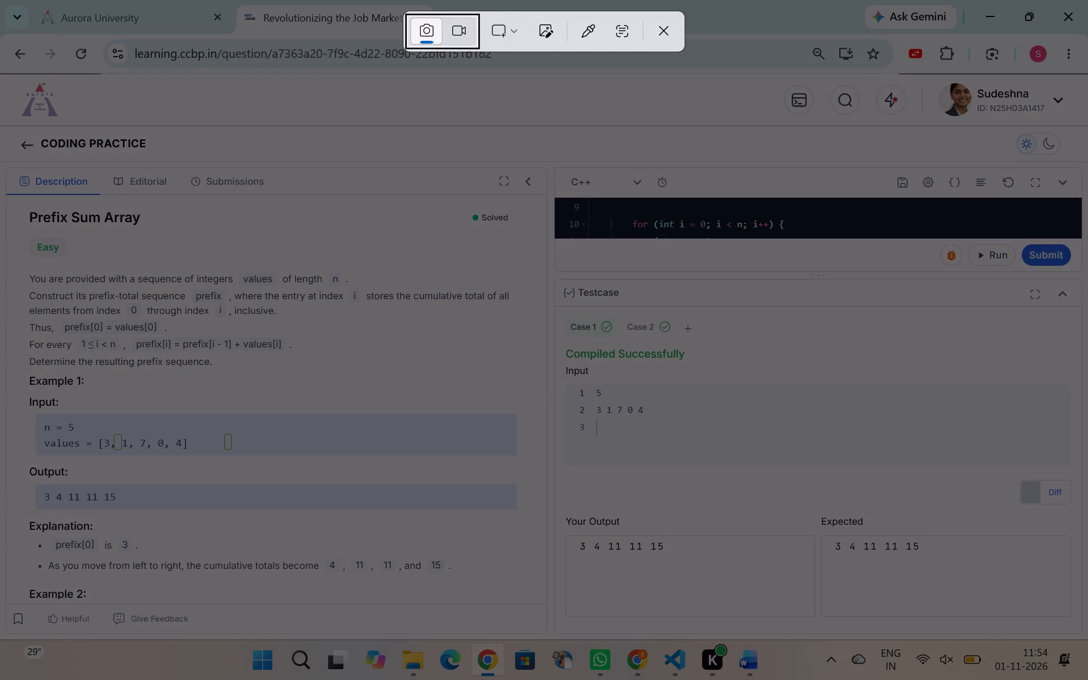
{"action": "left_click_drag", "start_coordinate": [558, 277], "coordinate": [1087, 635]}
{"action": "left_click", "coordinate": [750, 659]}
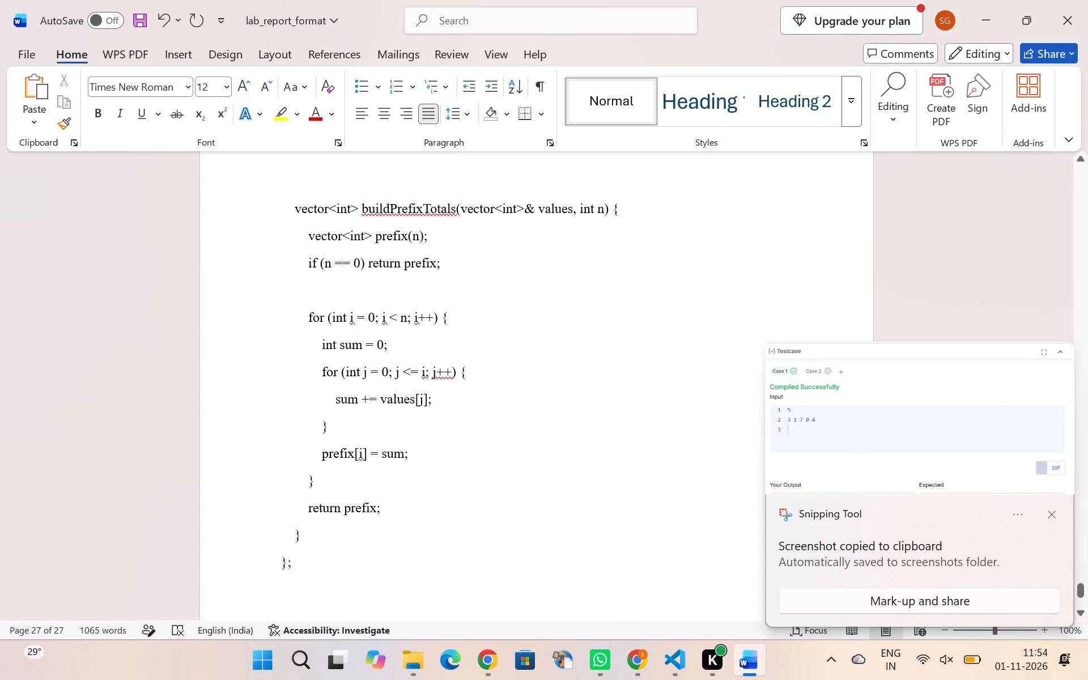
{"action": "key", "text": "ctrl+v"}
{"action": "scroll", "coordinate": [500, 526], "scroll_direction": "down", "scroll_amount": 1}
{"action": "key", "text": "Return"}
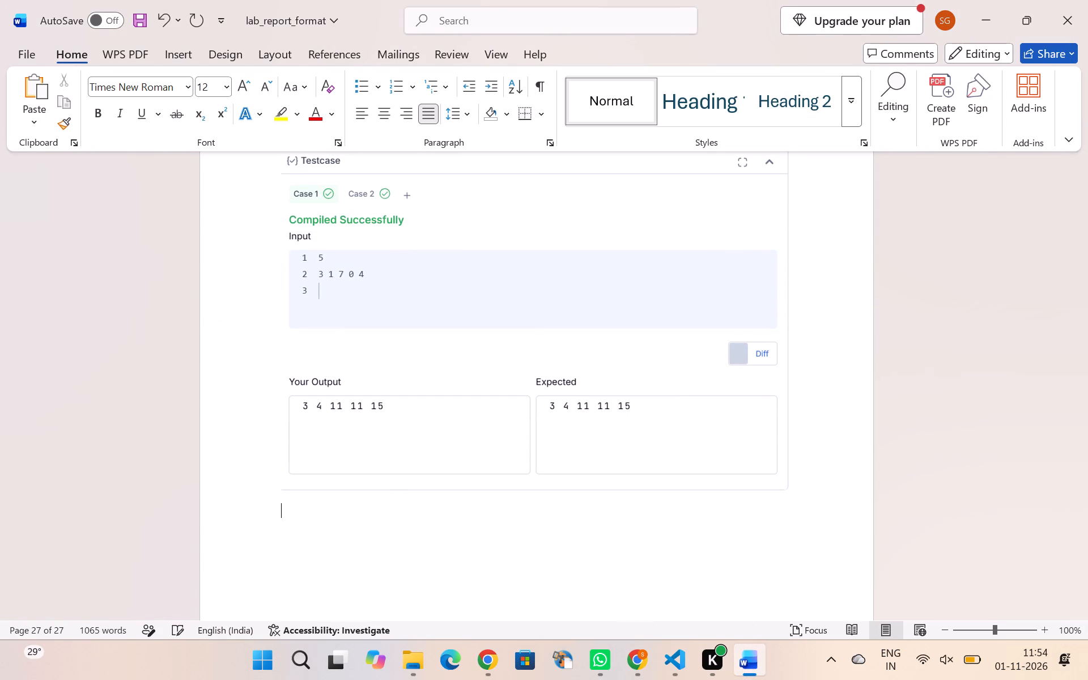
{"action": "key", "text": "Return"}
Switch to Chrome, return to the Coding Practice question list and open the Book Title Prefixes question.
{"action": "left_click", "coordinate": [478, 652]}
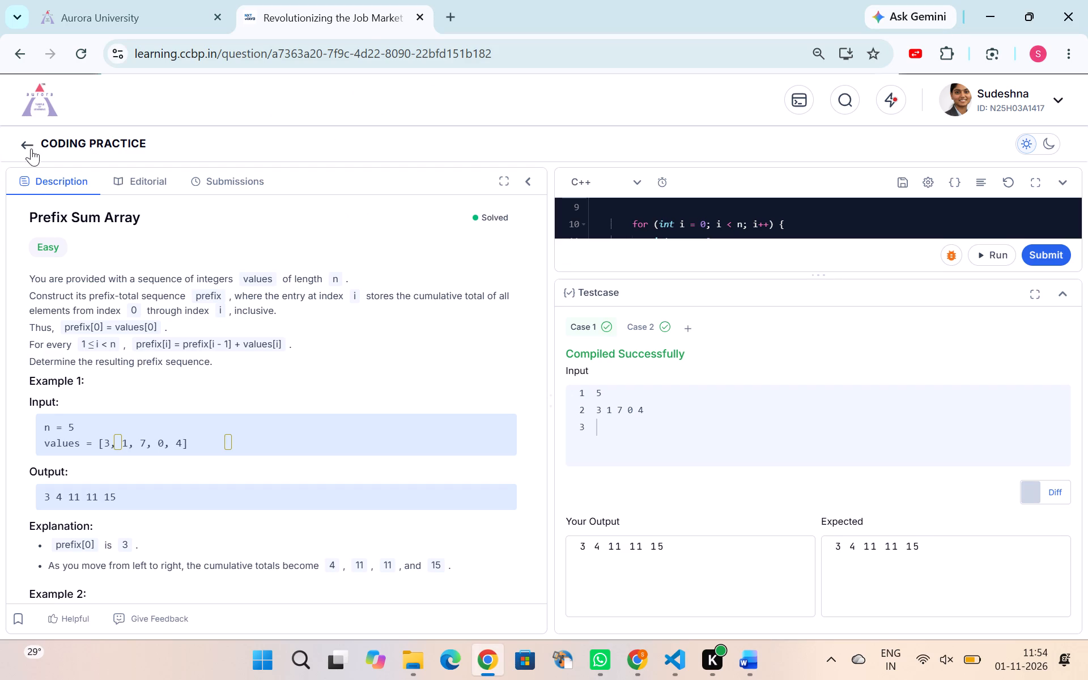
{"action": "left_click", "coordinate": [31, 145]}
{"action": "scroll", "coordinate": [560, 545], "scroll_direction": "down", "scroll_amount": 1}
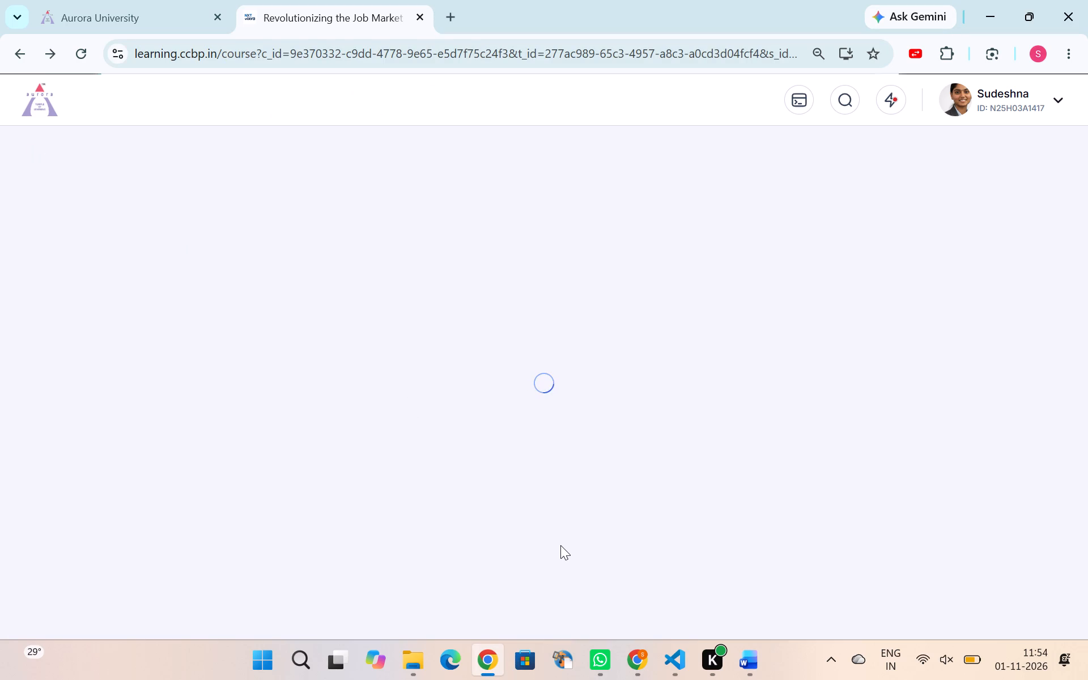
{"action": "scroll", "coordinate": [560, 545], "scroll_direction": "down", "scroll_amount": 2}
{"action": "scroll", "coordinate": [560, 545], "scroll_direction": "up", "scroll_amount": 1}
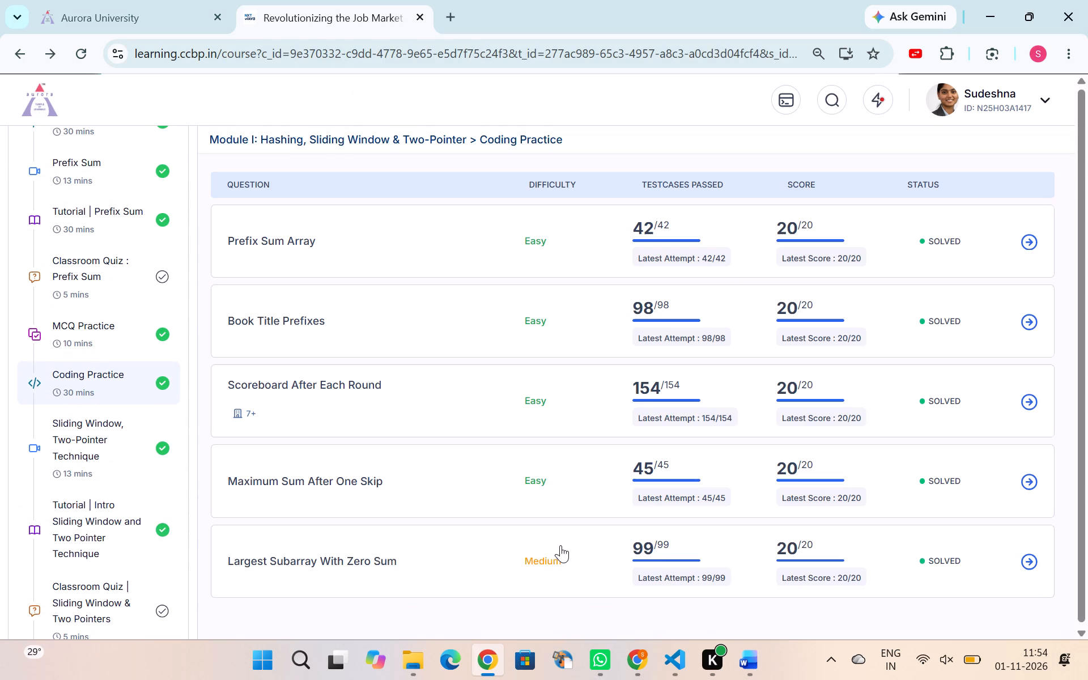
{"action": "left_click", "coordinate": [468, 322]}
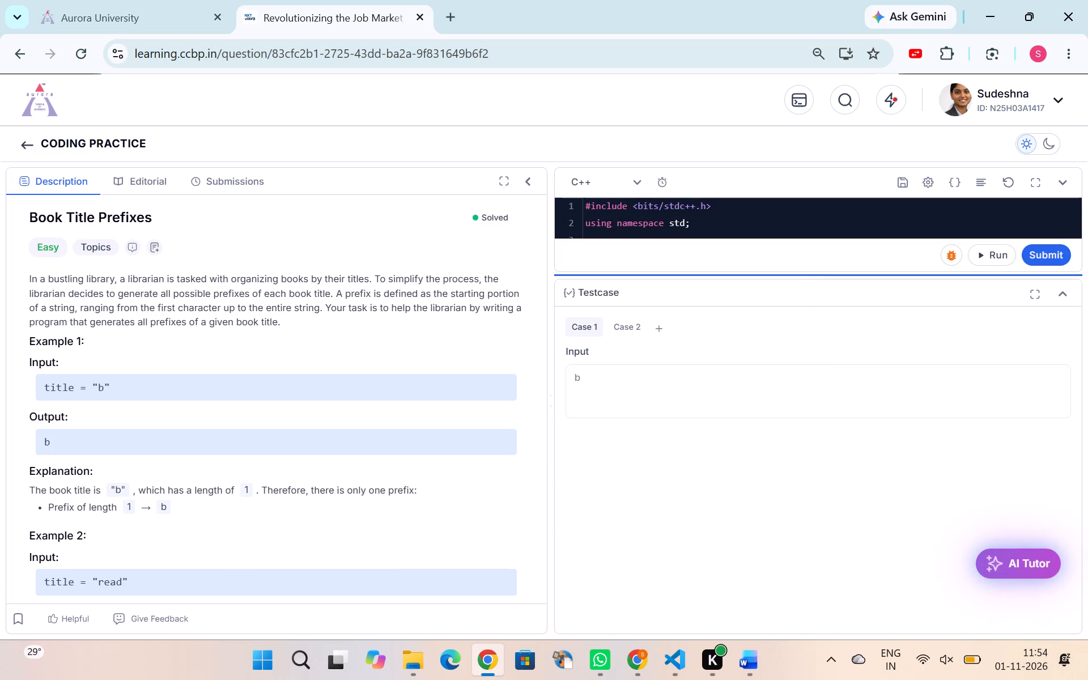
Capture the Book Title Prefixes question page with its code area enlarged and paste it at the end of the Word report, followed by "CODE:".
{"action": "left_click_drag", "start_coordinate": [814, 277], "coordinate": [835, 452]}
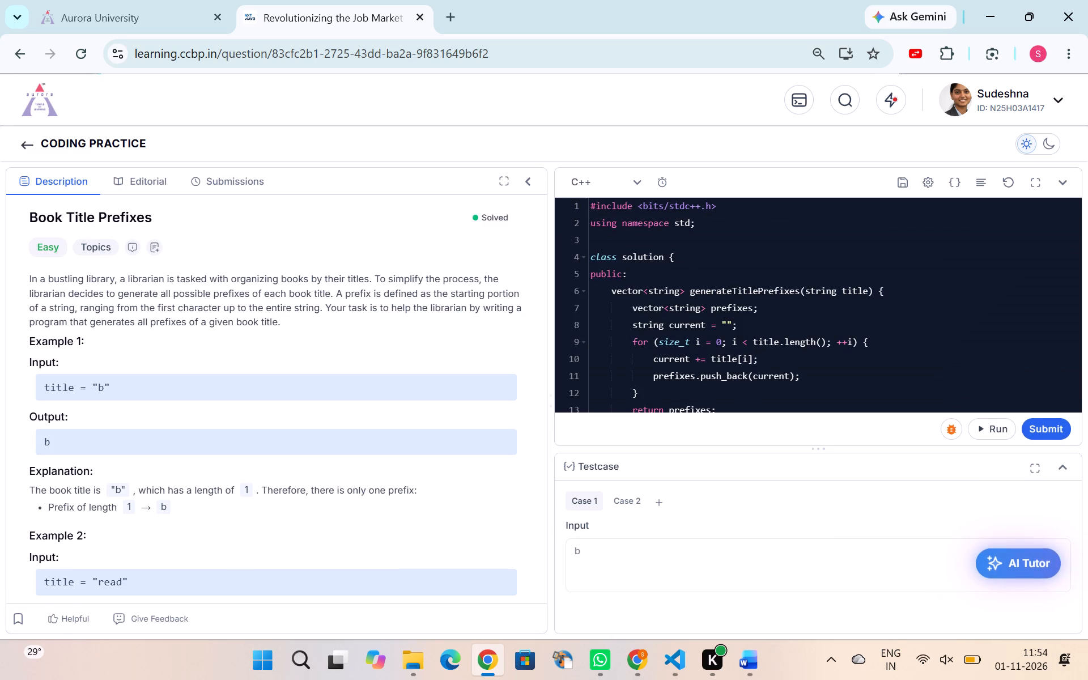
{"action": "key", "text": "shift+super+s"}
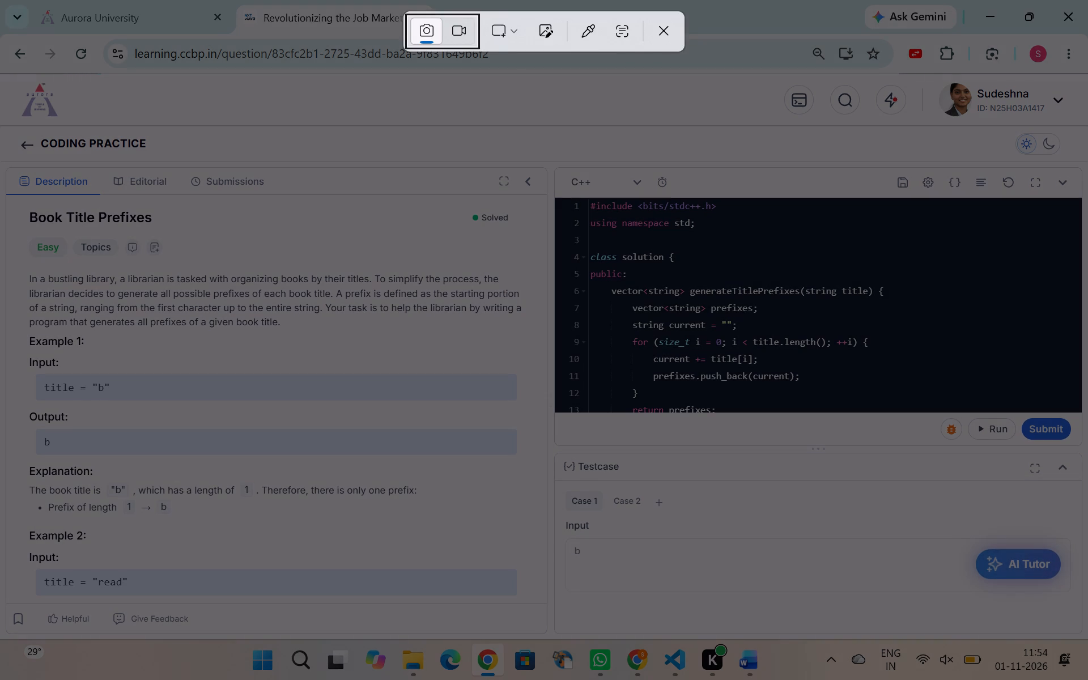
{"action": "left_click_drag", "start_coordinate": [0, 71], "coordinate": [1087, 637]}
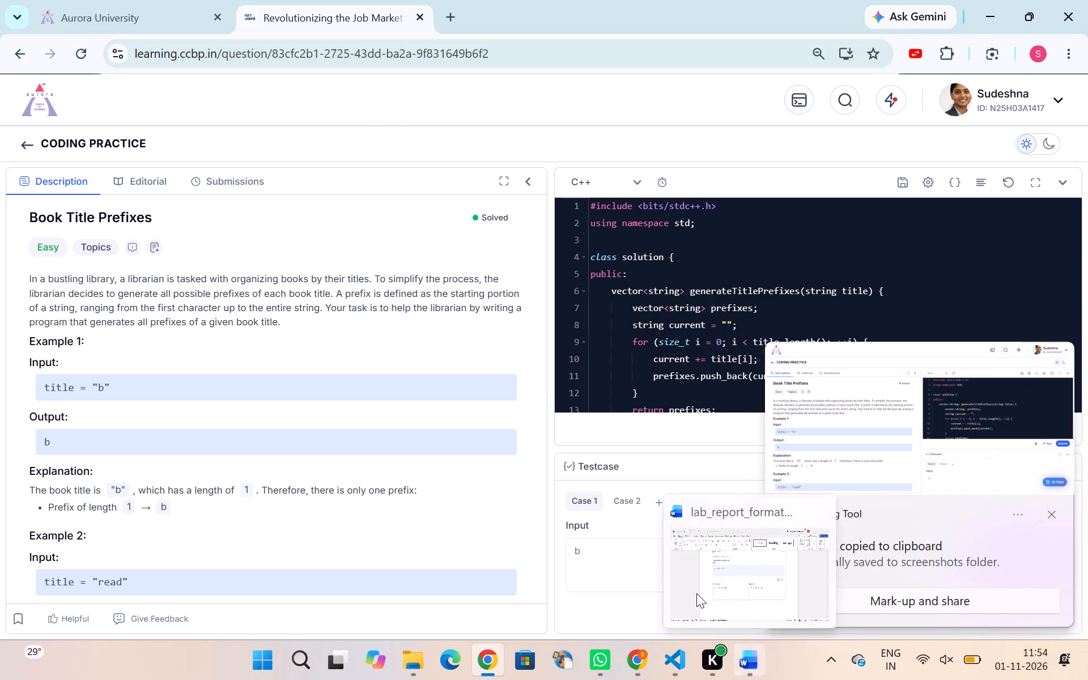
{"action": "left_click", "coordinate": [693, 585]}
{"action": "key", "text": "ctrl+v"}
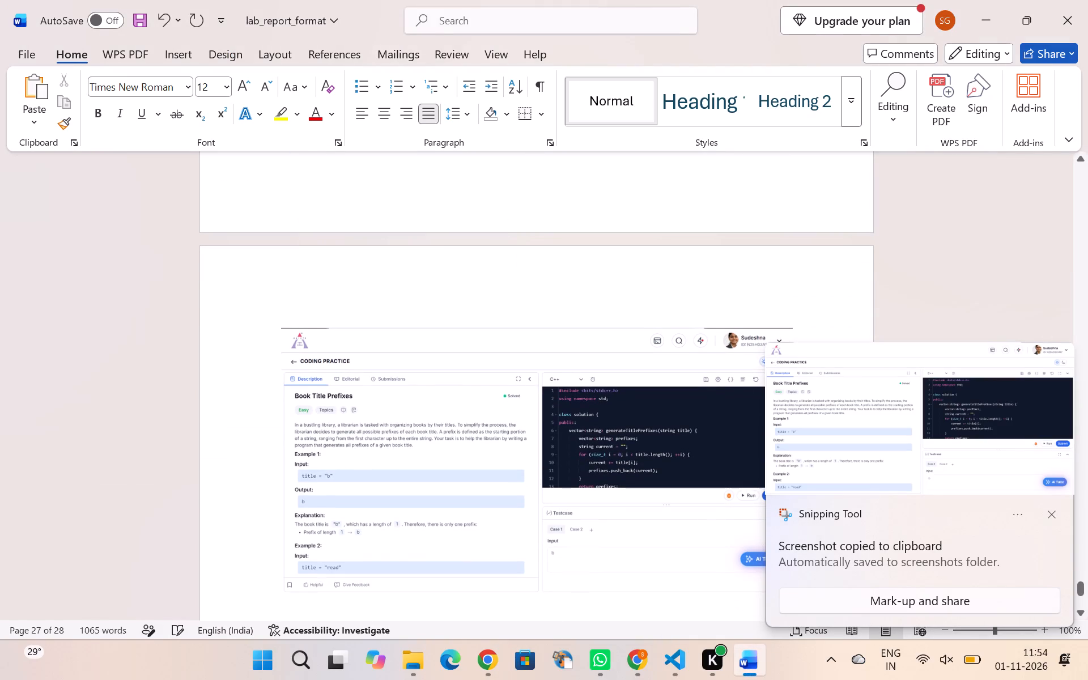
{"action": "key", "text": "Return"}
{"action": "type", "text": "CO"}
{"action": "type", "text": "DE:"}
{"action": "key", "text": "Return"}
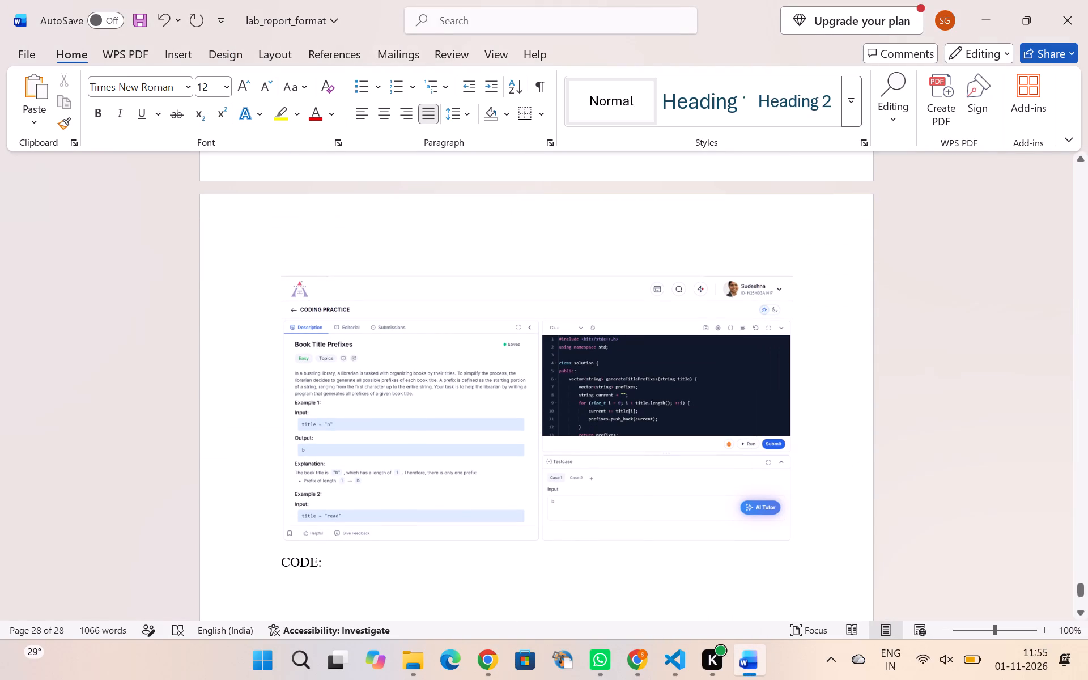
Copy the entire Book Title Prefixes code from Chrome and paste it under "CODE:" in the Word report.
{"action": "left_click", "coordinate": [491, 657]}
{"action": "scroll", "coordinate": [750, 372], "scroll_direction": "down", "scroll_amount": 5}
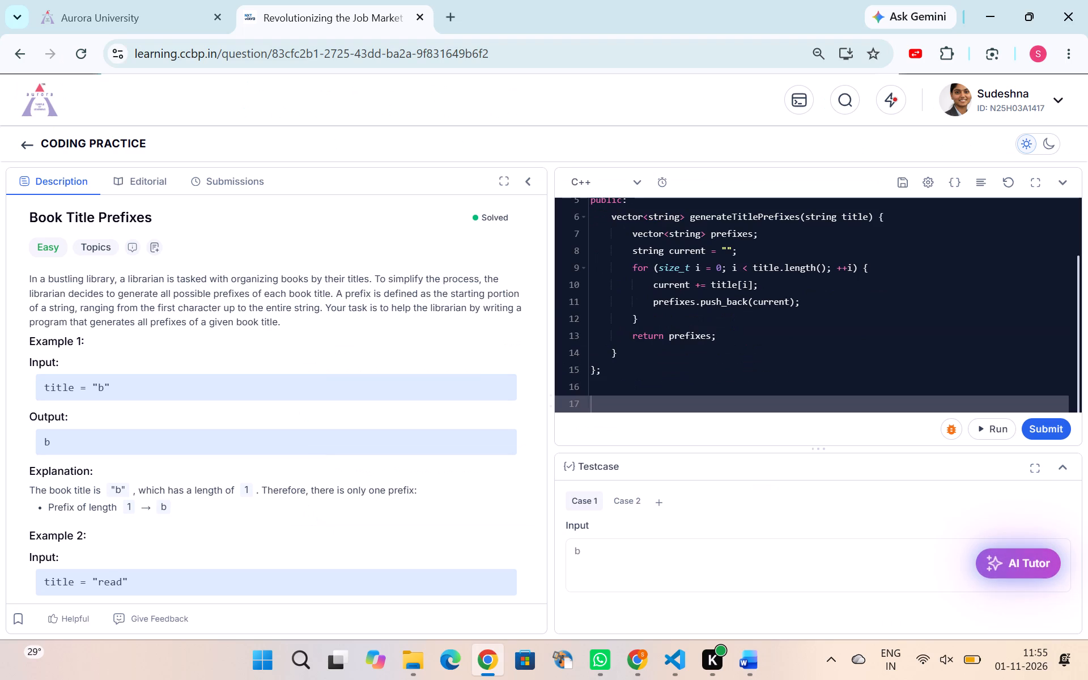
{"action": "left_click", "coordinate": [749, 302]}
{"action": "key", "text": "ctrl+a"}
{"action": "key", "text": "ctrl+c"}
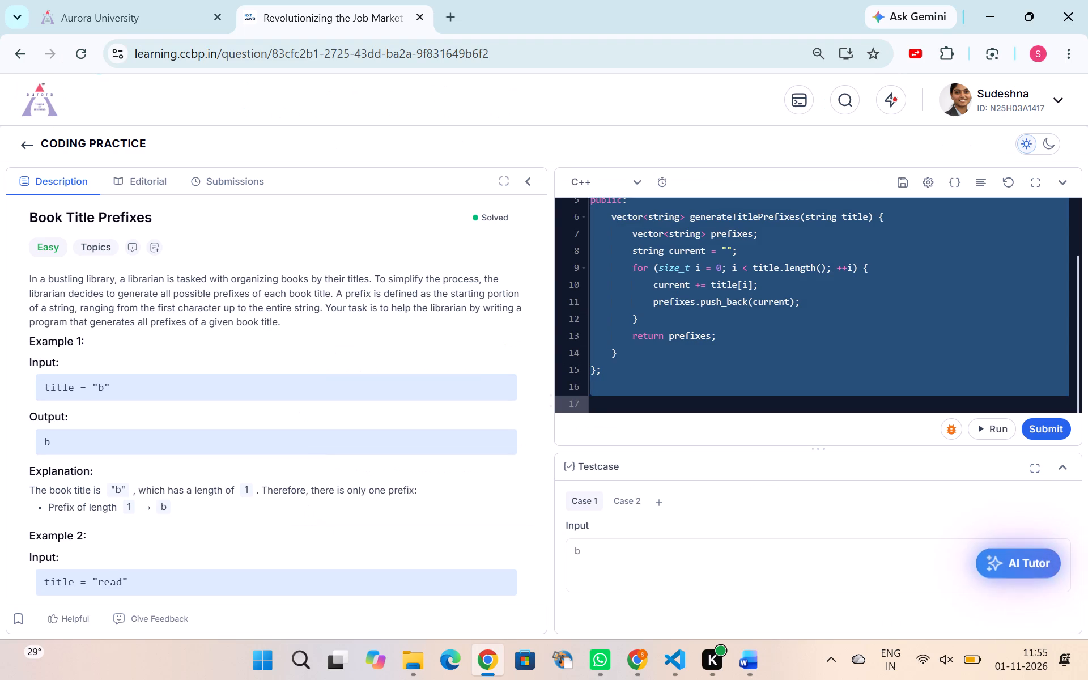
{"action": "left_click", "coordinate": [750, 652]}
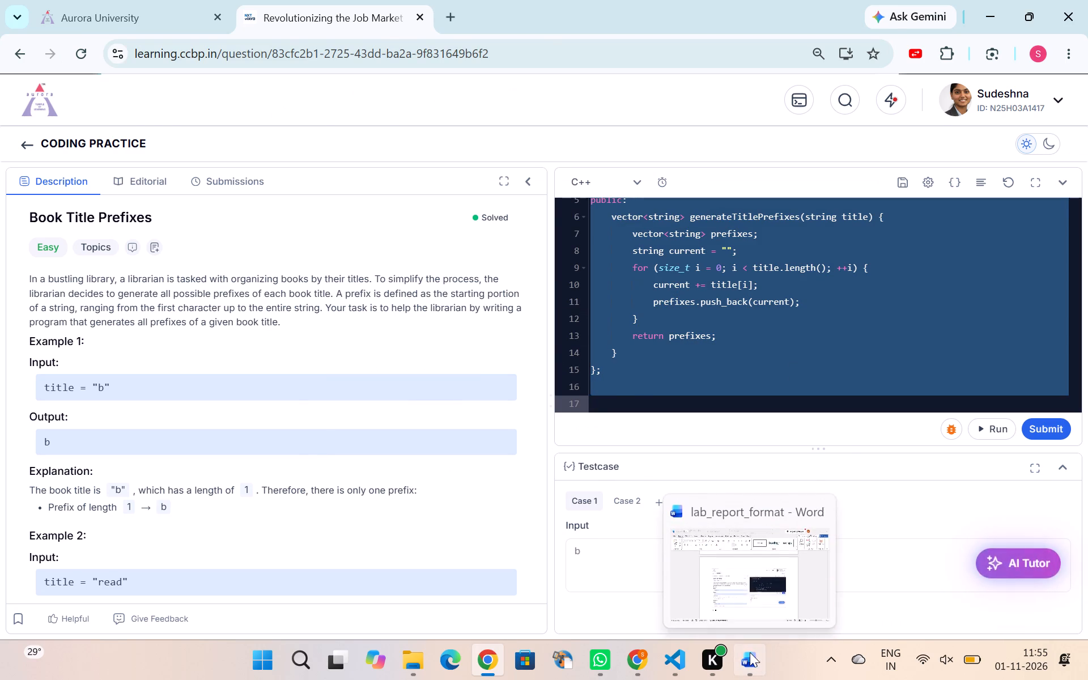
{"action": "key", "text": "ctrl+v"}
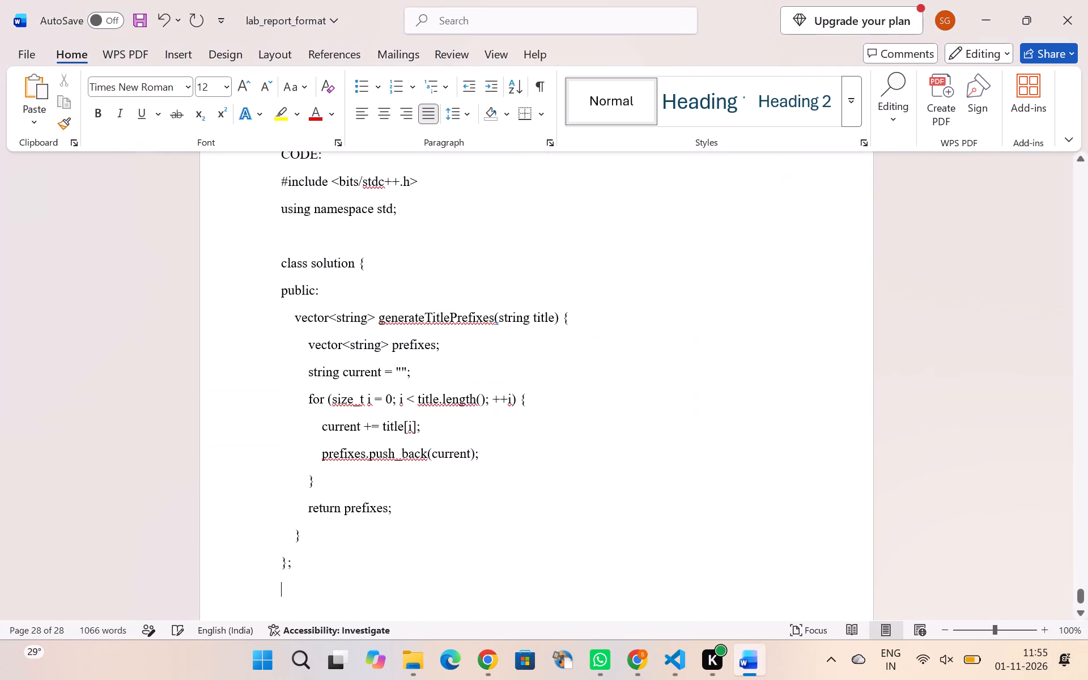
Run the Book Title Prefixes solution in Chrome and capture a screenshot of the enlarged Testcase results.
{"action": "left_click", "coordinate": [488, 655]}
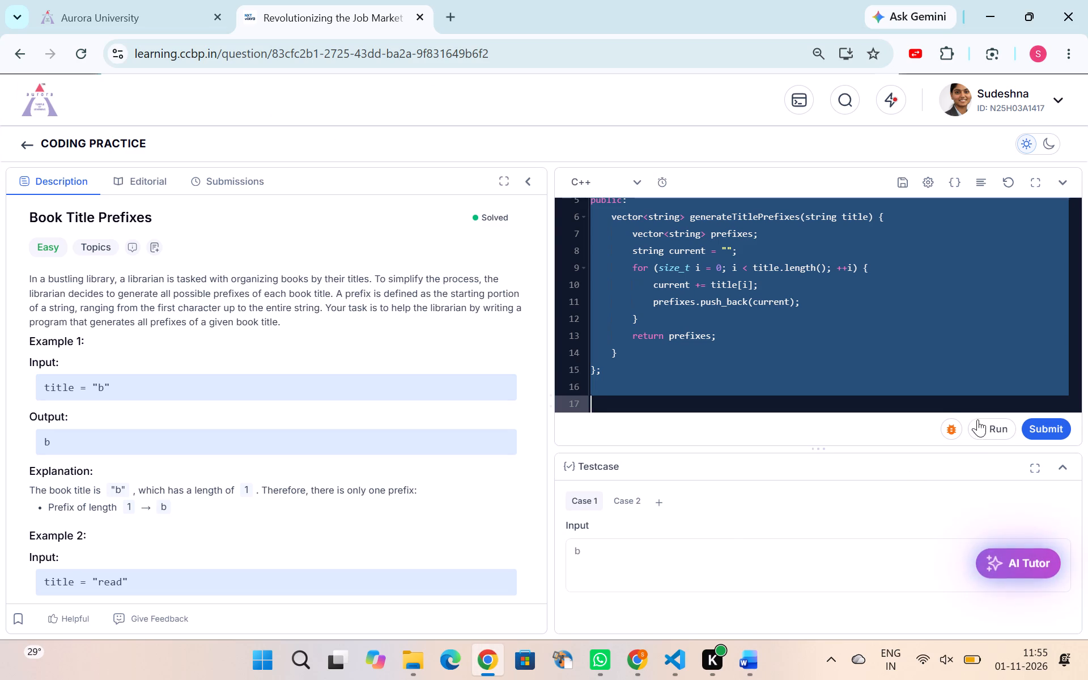
{"action": "left_click", "coordinate": [993, 425]}
{"action": "left_click", "coordinate": [904, 300]}
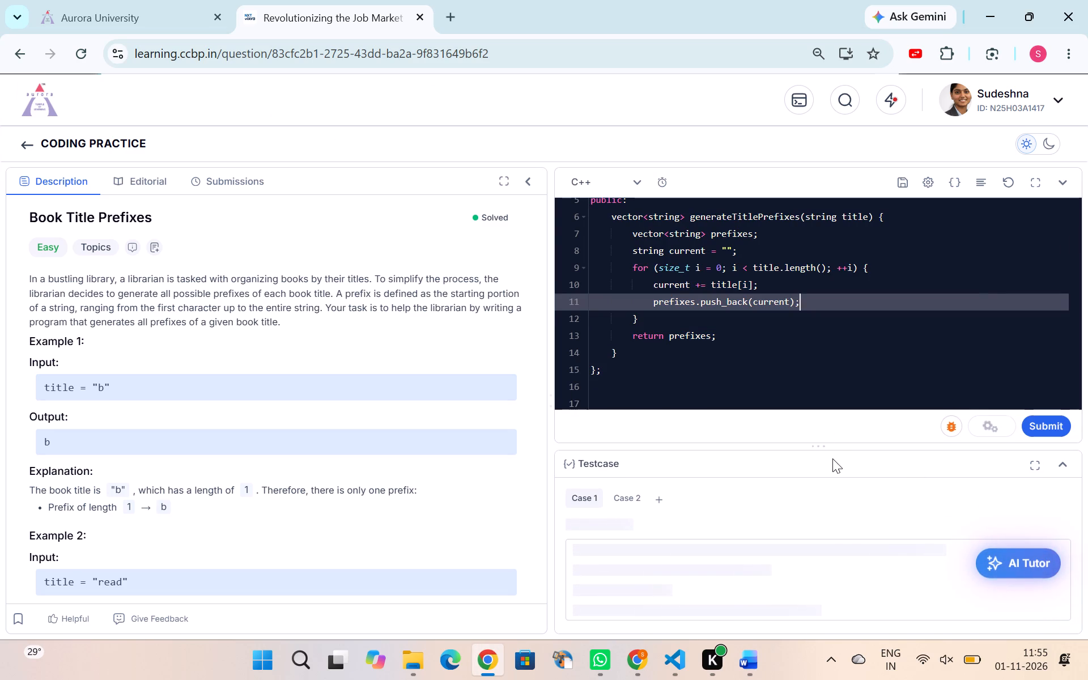
{"action": "left_click_drag", "start_coordinate": [831, 448], "coordinate": [834, 284]}
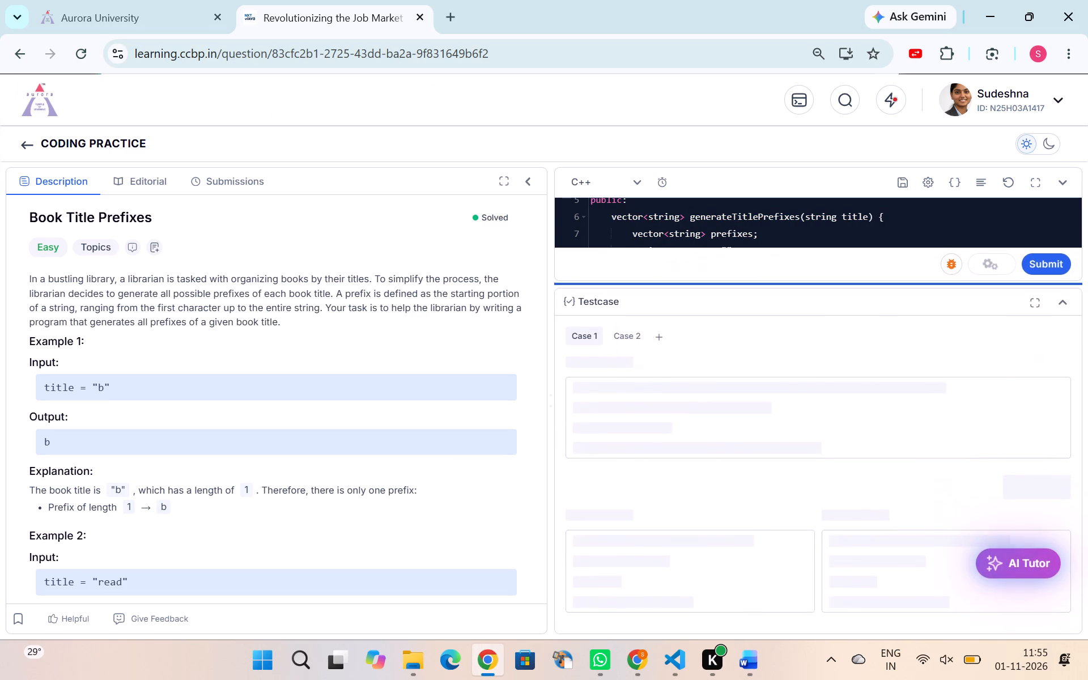
{"action": "left_click_drag", "start_coordinate": [834, 284], "coordinate": [835, 284]}
{"action": "key", "text": "shift+super+s"}
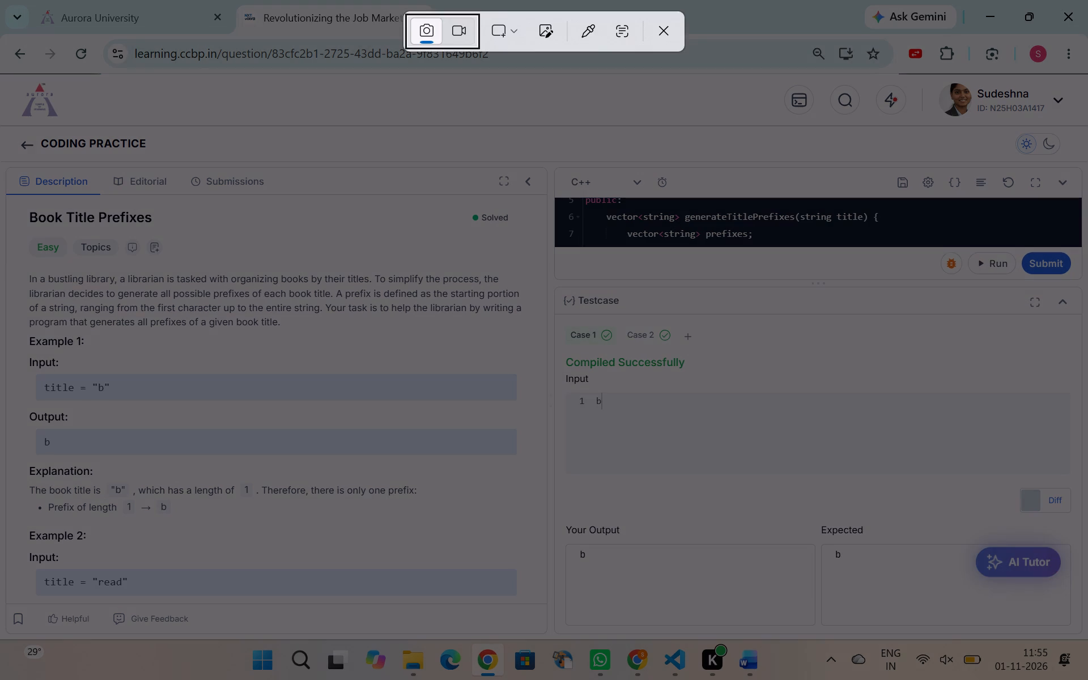
{"action": "left_click_drag", "start_coordinate": [556, 288], "coordinate": [1087, 634]}
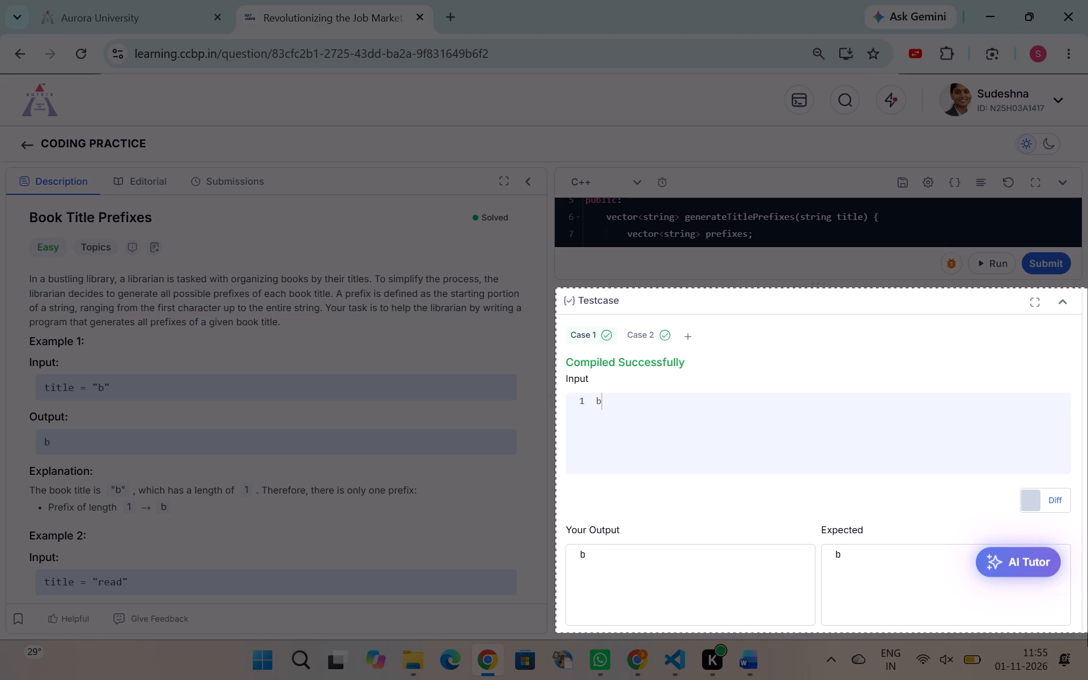
Finish capturing the Testcase results, switch to Word and paste the screenshot below the Book Title Prefixes code in the report.
{"action": "left_click_drag", "start_coordinate": [1087, 634], "coordinate": [1087, 636]}
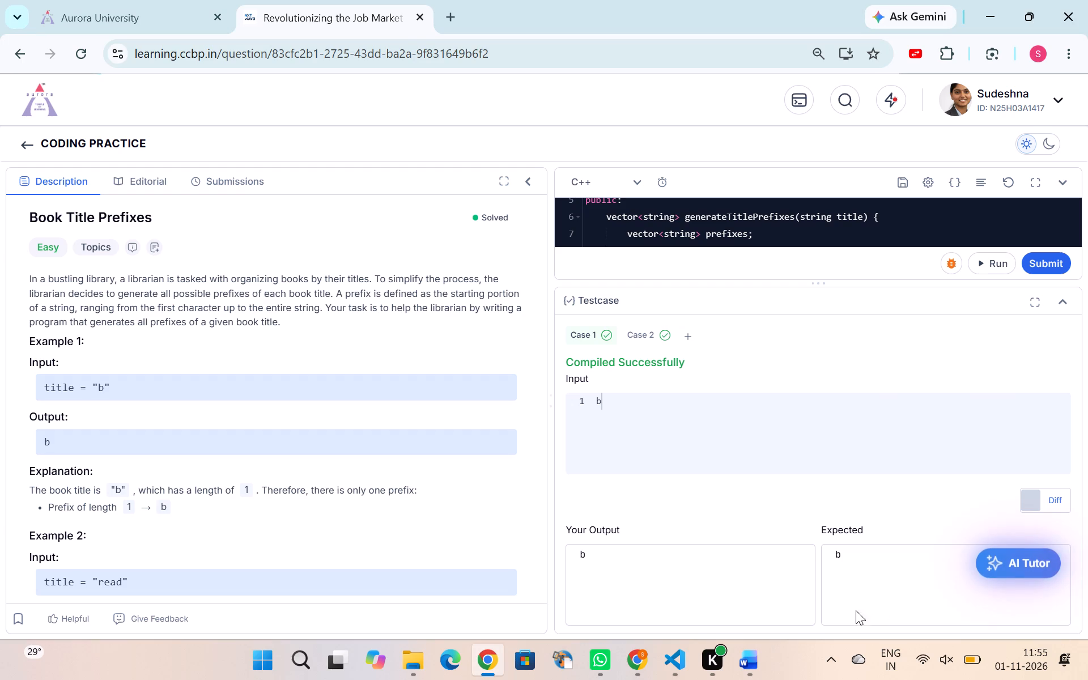
{"action": "left_click", "coordinate": [747, 665]}
{"action": "key", "text": "ctrl+v"}
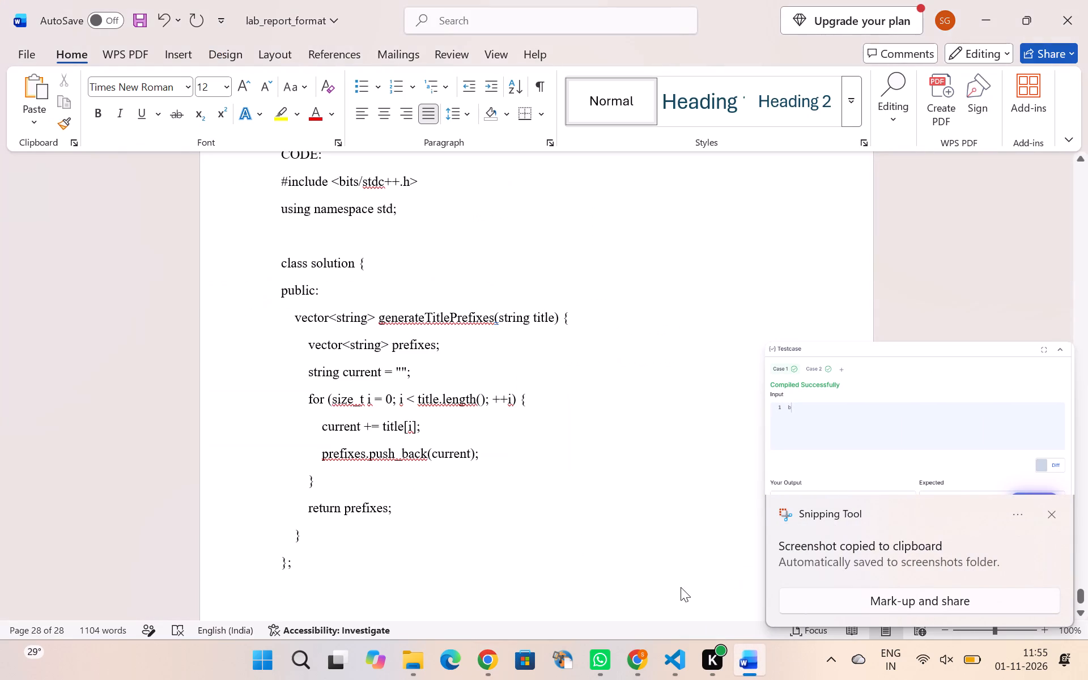
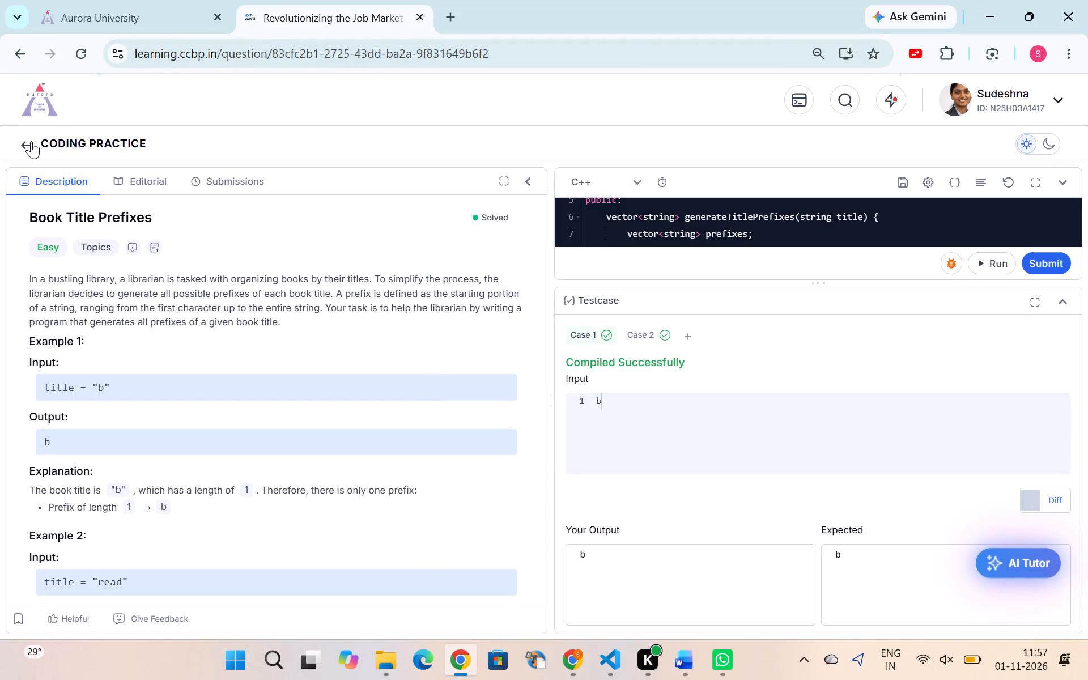
Return to the Coding Practice question list and open the Scoreboard After Each Round question.
{"action": "left_click", "coordinate": [31, 141]}
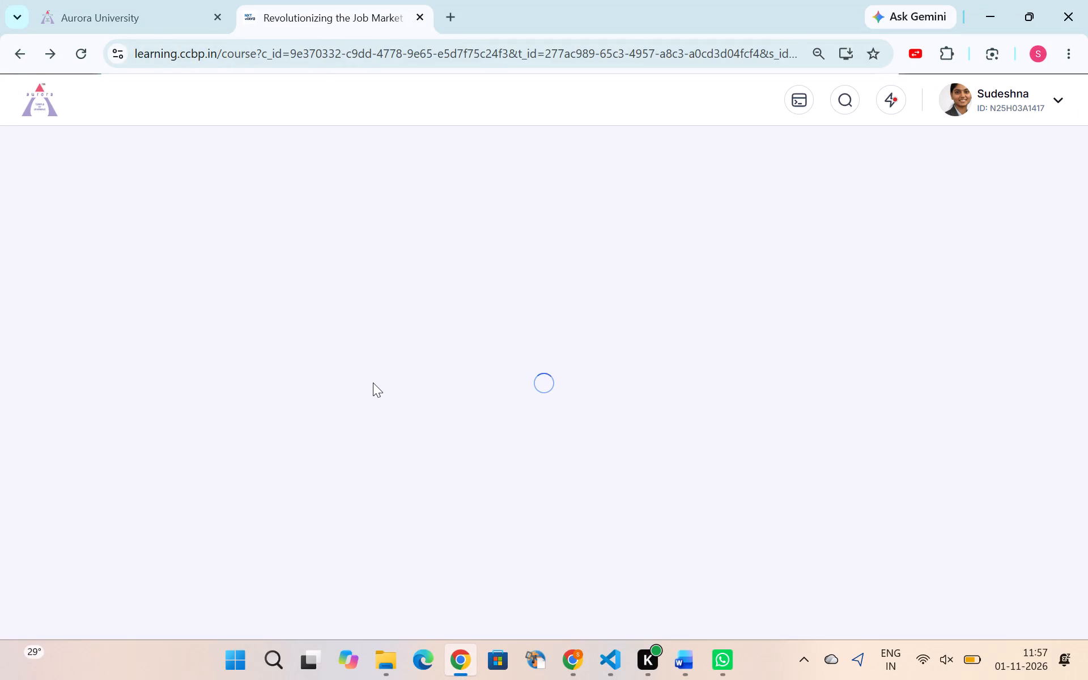
{"action": "scroll", "coordinate": [373, 382], "scroll_direction": "down", "scroll_amount": 1}
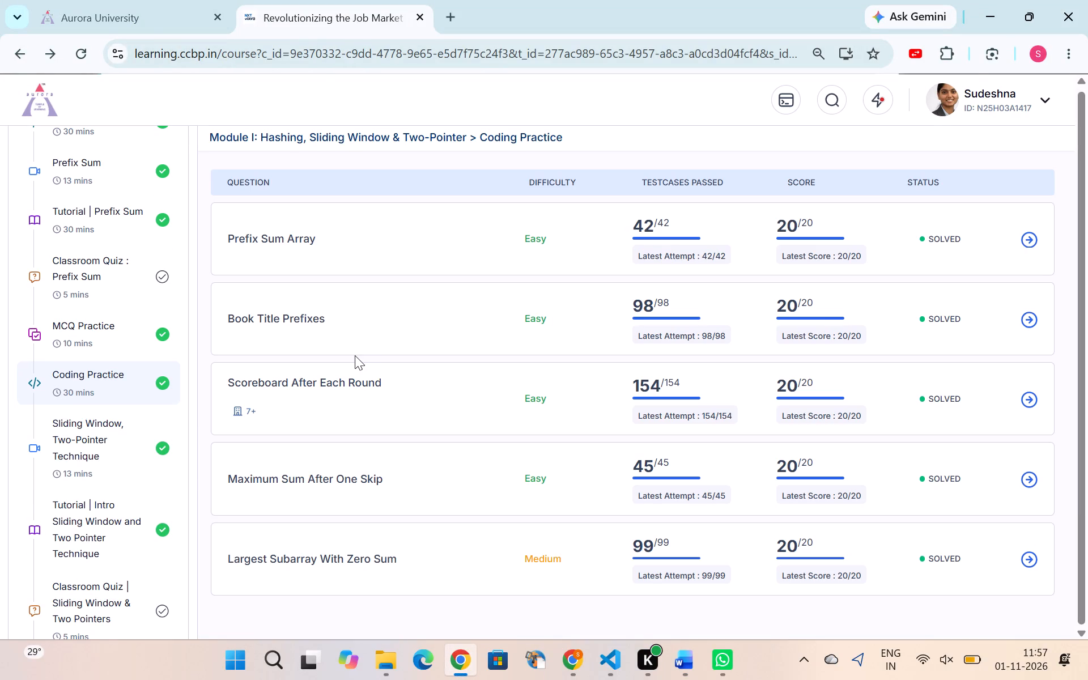
{"action": "left_click", "coordinate": [356, 377]}
{"action": "left_click", "coordinate": [356, 377]}
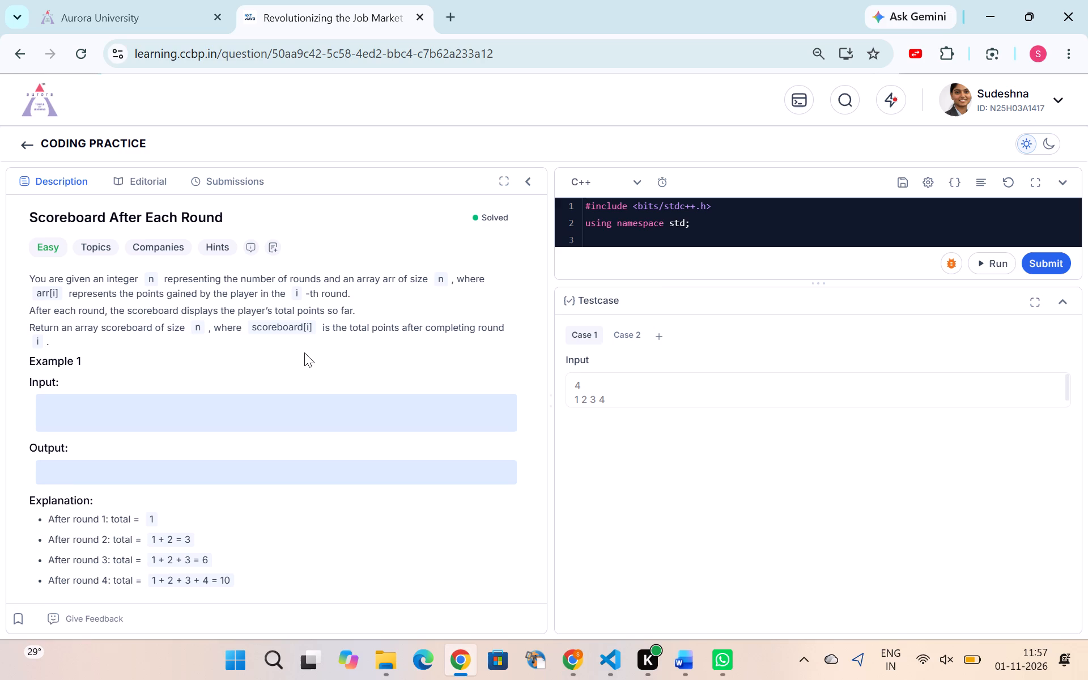
Enlarge the code area of the Scoreboard After Each Round question and capture a screenshot of the question page.
{"action": "left_click_drag", "start_coordinate": [769, 282], "coordinate": [769, 354]}
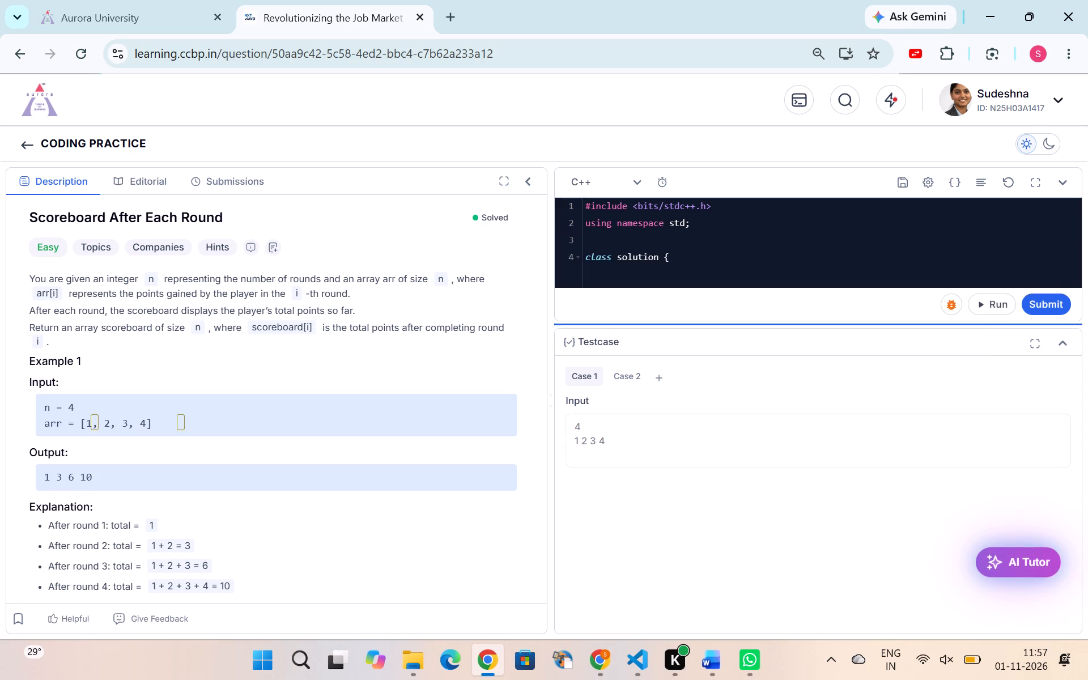
{"action": "left_click_drag", "start_coordinate": [769, 354], "coordinate": [767, 527]}
{"action": "left_click_drag", "start_coordinate": [775, 525], "coordinate": [773, 486]}
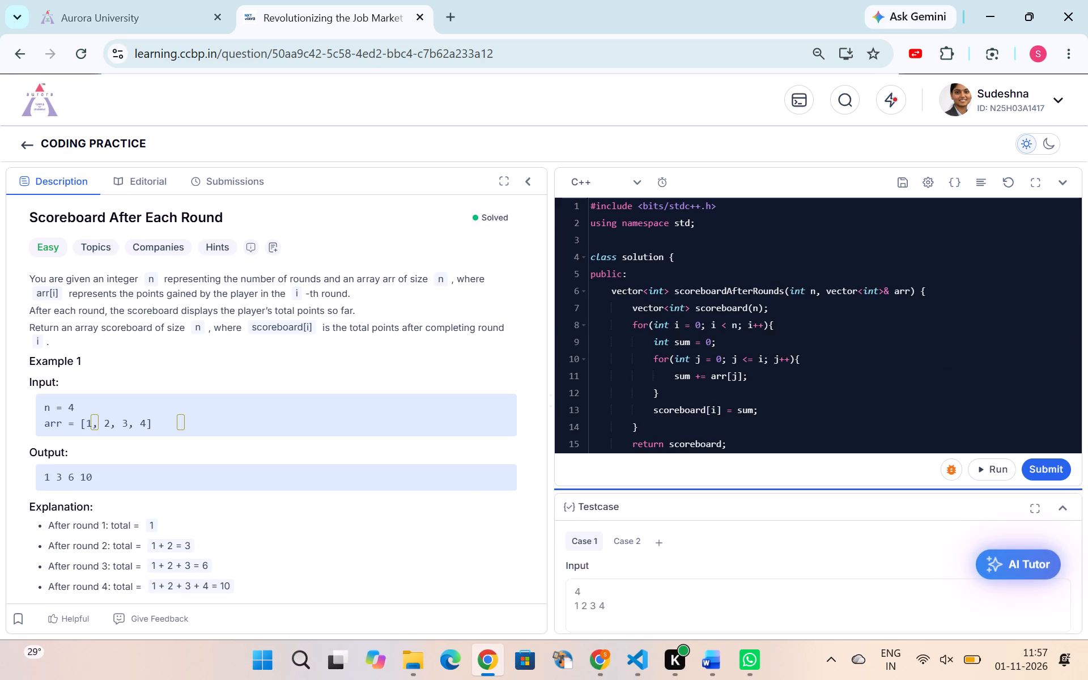
{"action": "left_click_drag", "start_coordinate": [773, 486], "coordinate": [773, 476]}
{"action": "key", "text": "shift+super+s"}
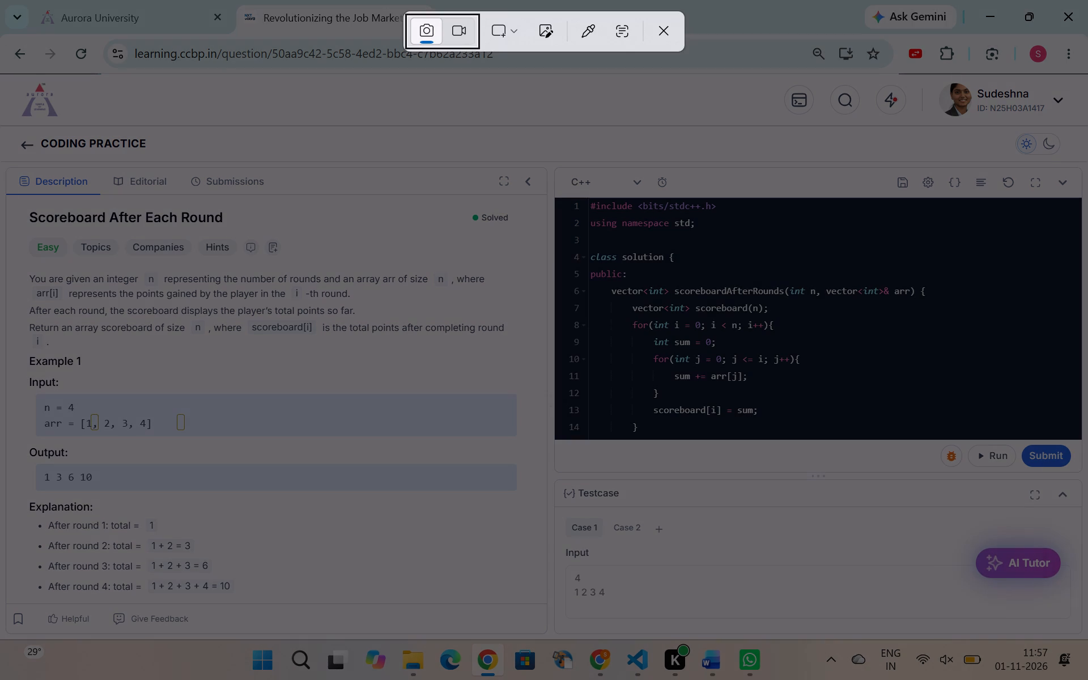
Capture the Scoreboard After Each Round question page and paste it at the end of the Word report, followed by "CODE:".
{"action": "left_click_drag", "start_coordinate": [0, 73], "coordinate": [1087, 632]}
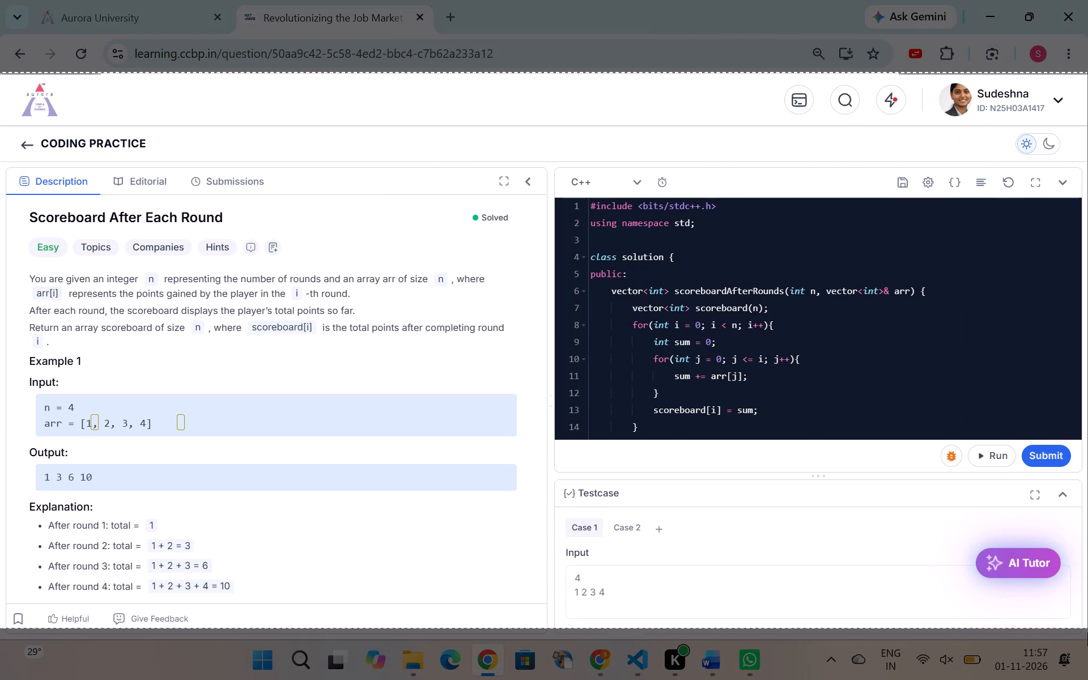
{"action": "left_click_drag", "start_coordinate": [1087, 632], "coordinate": [1087, 643]}
{"action": "left_click", "coordinate": [707, 660]}
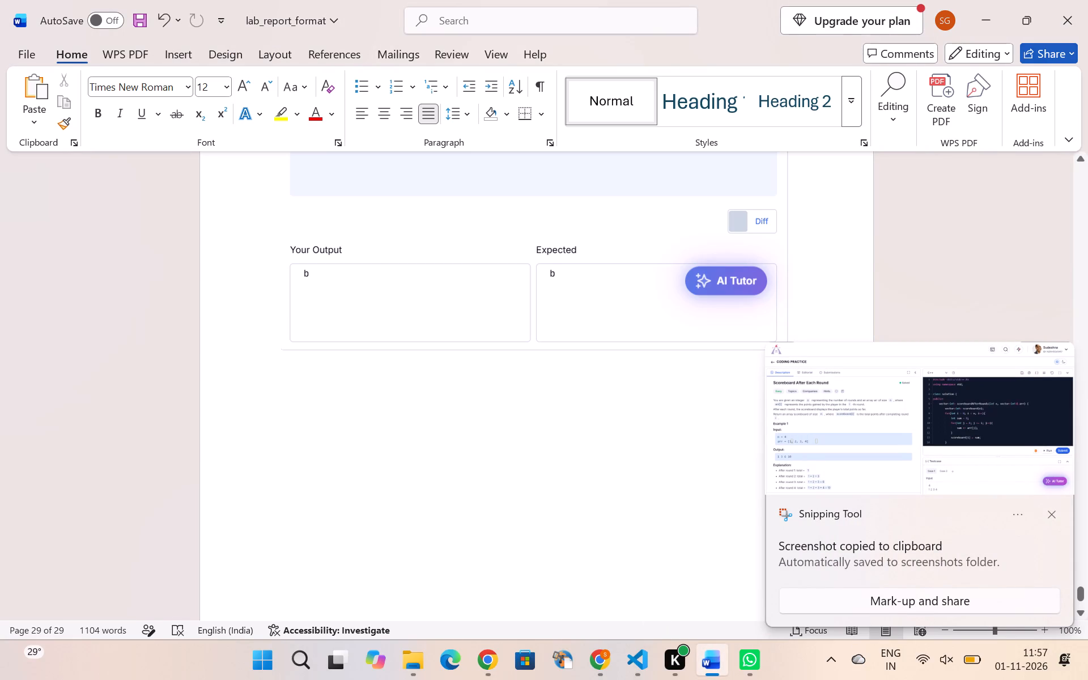
{"action": "key", "text": "Return"}
{"action": "key", "text": "Return"}
{"action": "key", "text": "ctrl+v"}
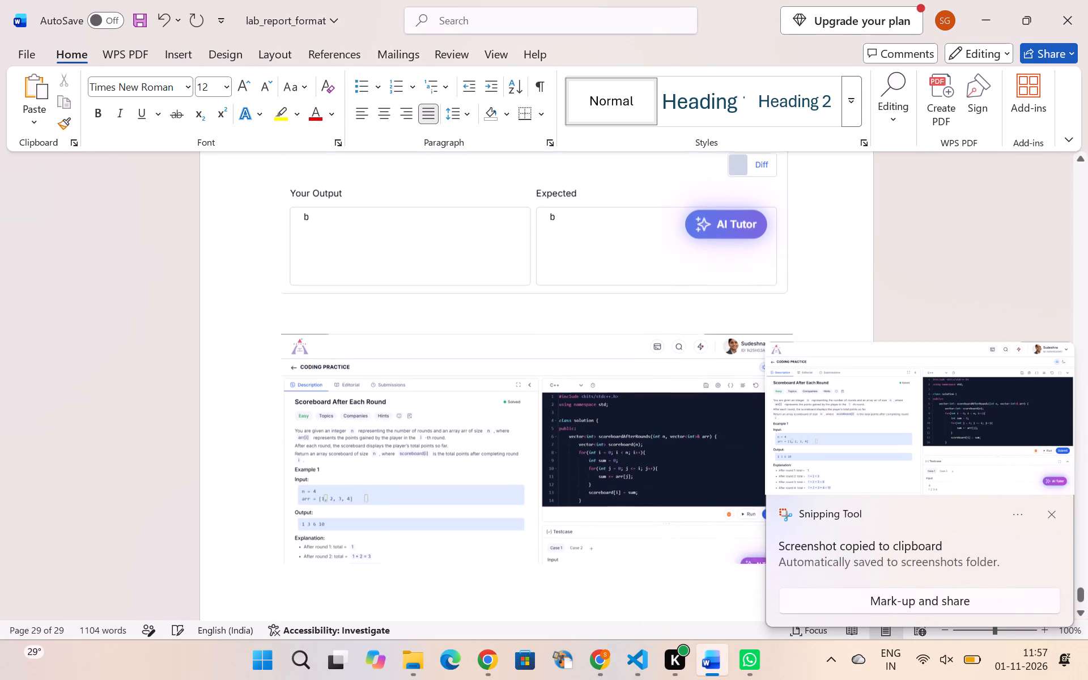
{"action": "key", "text": "Return"}
{"action": "type", "text": "CODE"}
{"action": "key", "text": "shift+colon"}
{"action": "key", "text": "Return"}
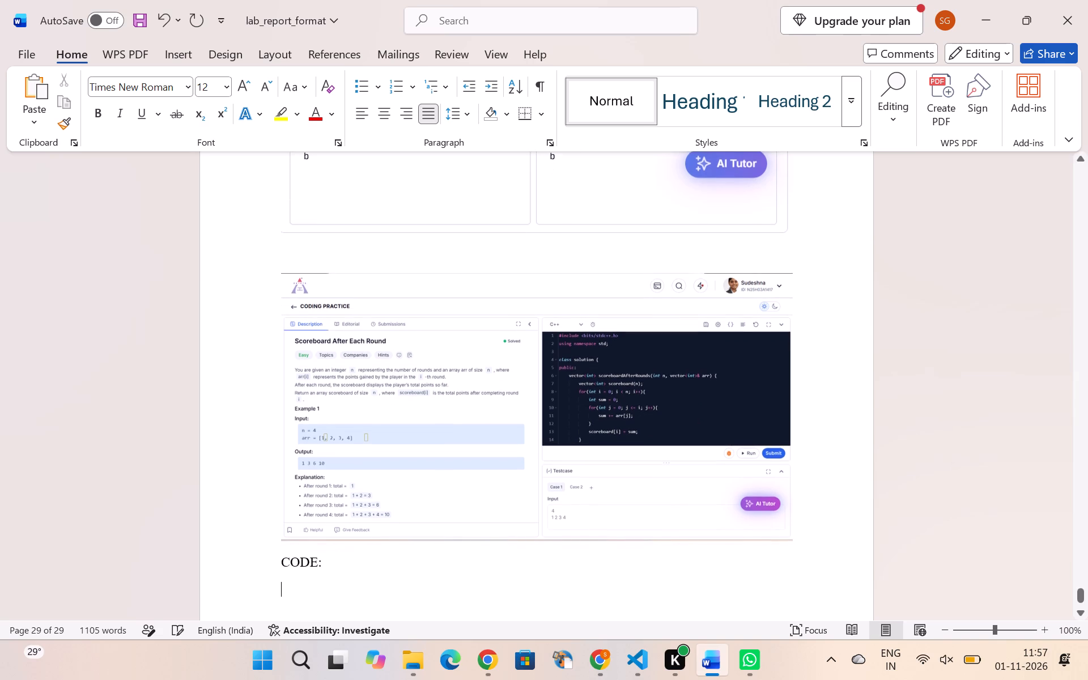
Copy the entire Scoreboard After Each Round code from Chrome and paste it under "CODE:" in the Word report.
{"action": "scroll", "coordinate": [412, 440], "scroll_direction": "down", "scroll_amount": 2}
{"action": "left_click", "coordinate": [490, 663]}
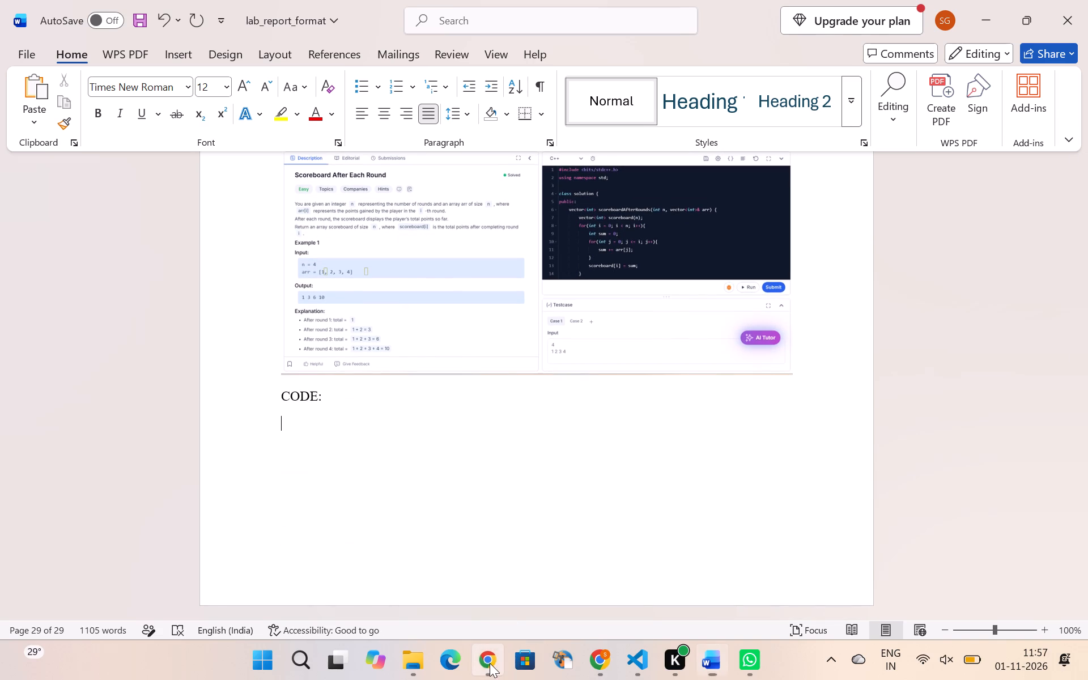
{"action": "scroll", "coordinate": [802, 310], "scroll_direction": "down", "scroll_amount": 4}
{"action": "left_click", "coordinate": [769, 295]}
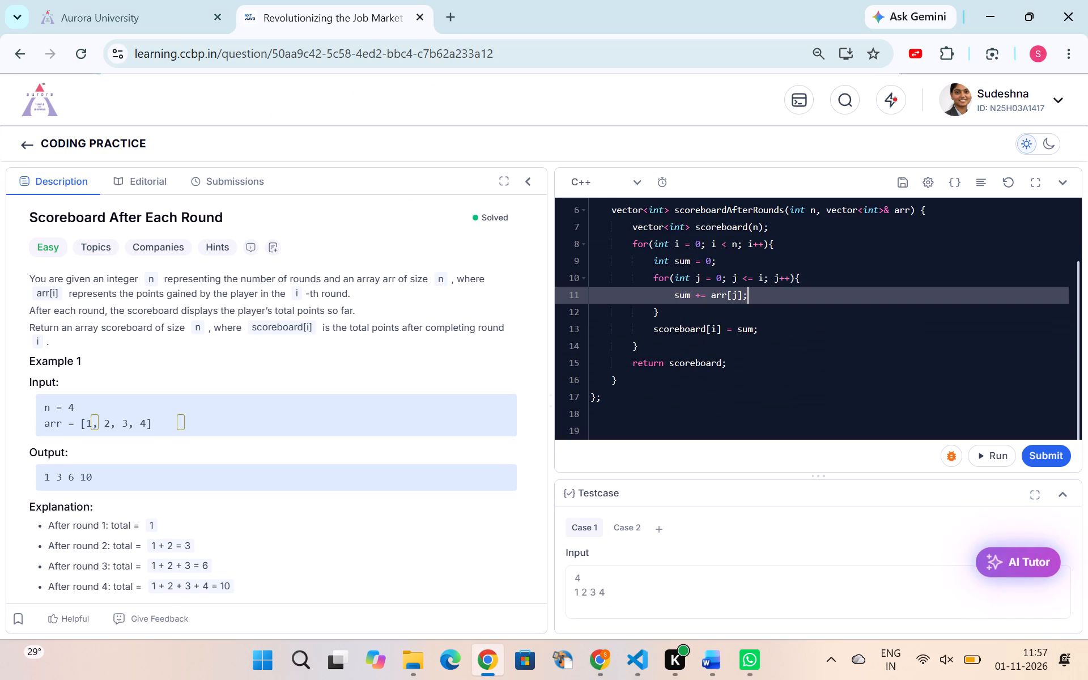
{"action": "key", "text": "ctrl+a"}
{"action": "key", "text": "ctrl+c"}
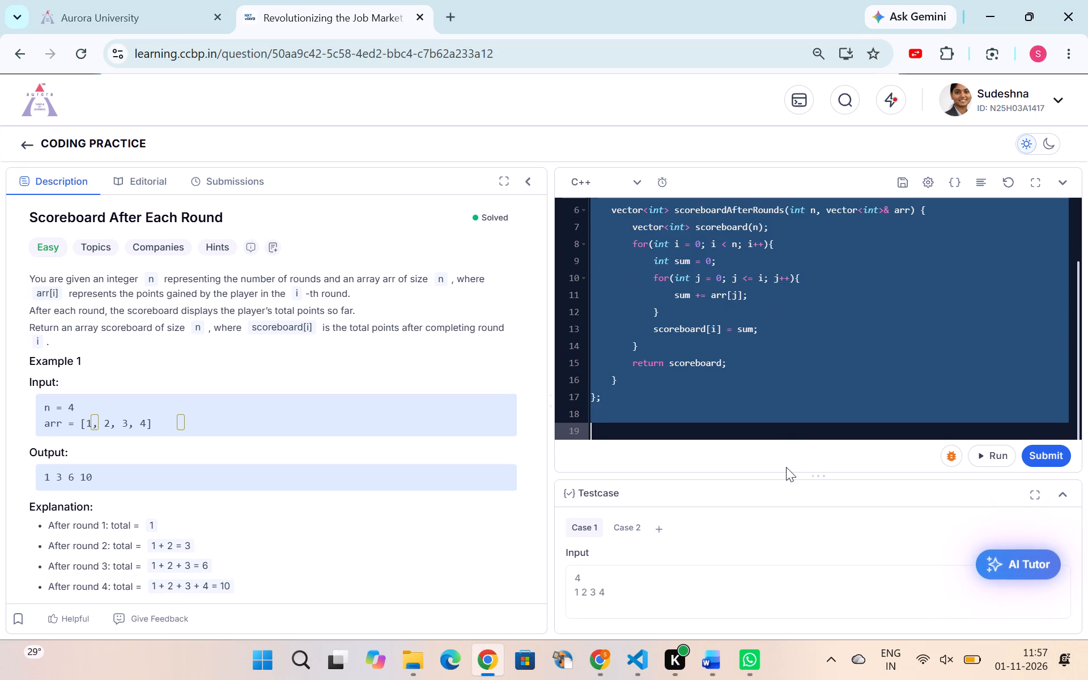
{"action": "left_click", "coordinate": [715, 652]}
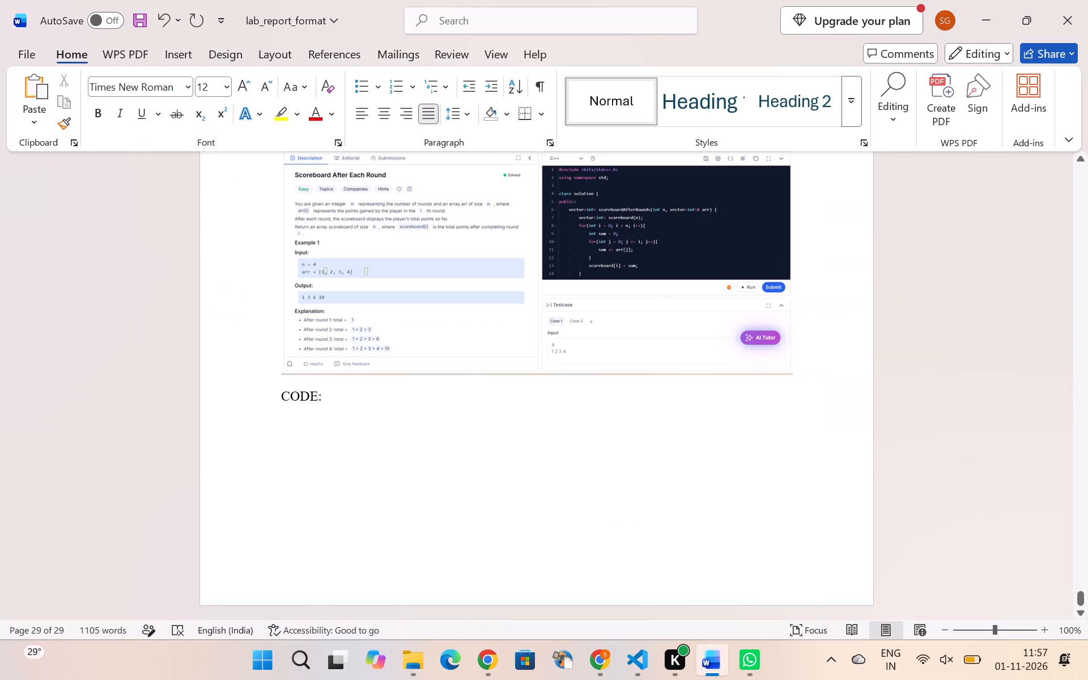
{"action": "key", "text": "ctrl+v"}
{"action": "key", "text": "Return"}
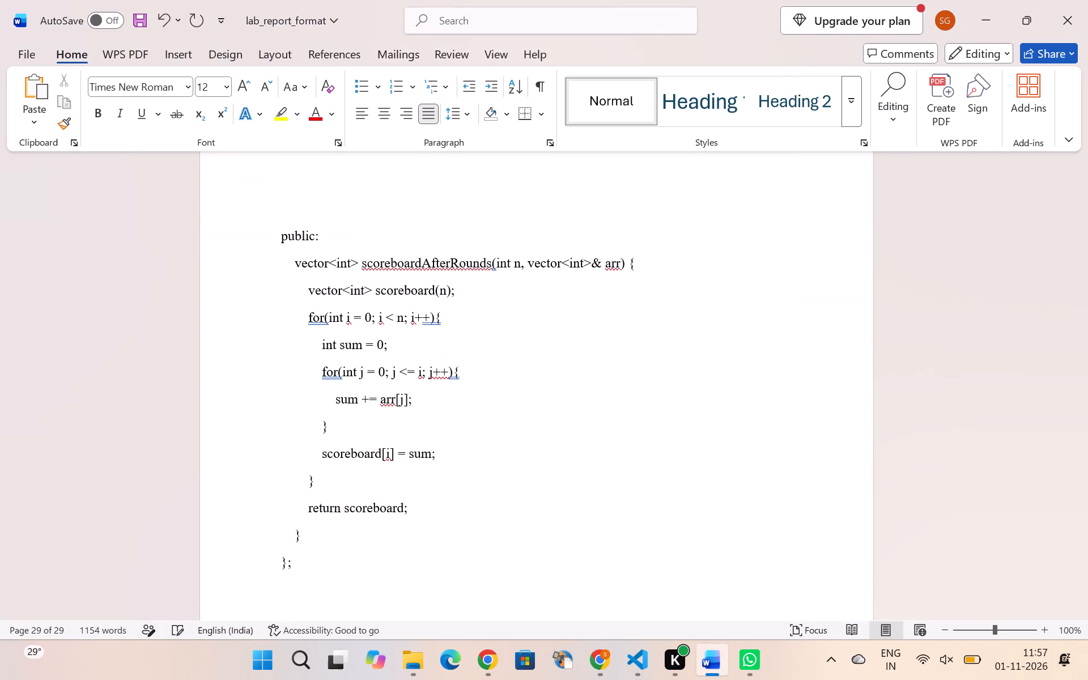
{"action": "key", "text": "BackSpace"}
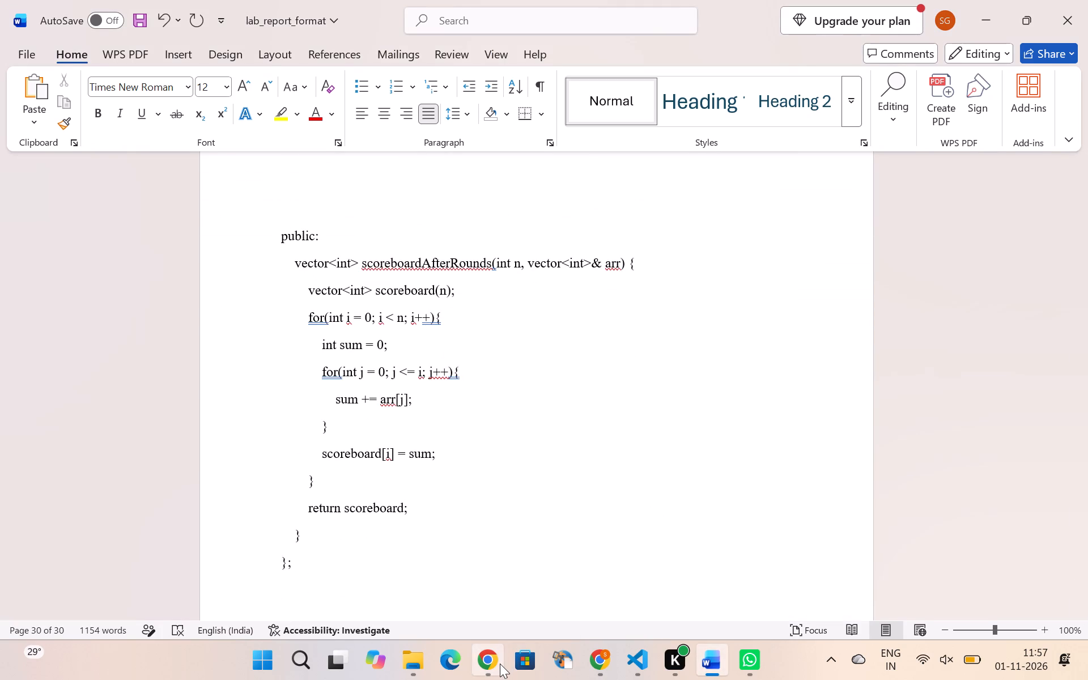
Run the Scoreboard After Each Round solution in Chrome and capture a screenshot of the enlarged Testcase results.
{"action": "left_click", "coordinate": [500, 664]}
{"action": "left_click", "coordinate": [996, 452]}
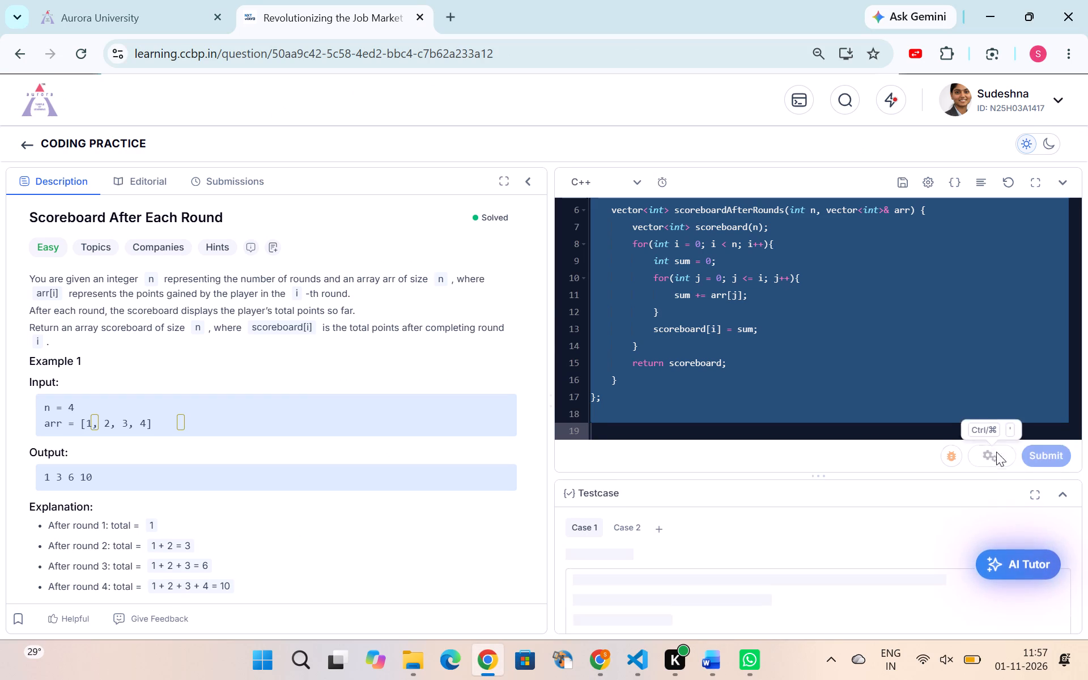
{"action": "left_click", "coordinate": [929, 394]}
{"action": "left_click_drag", "start_coordinate": [858, 452], "coordinate": [857, 443]}
{"action": "left_click_drag", "start_coordinate": [857, 443], "coordinate": [881, 279]}
{"action": "left_click", "coordinate": [470, 417]}
{"action": "key", "text": "shift+super+s"}
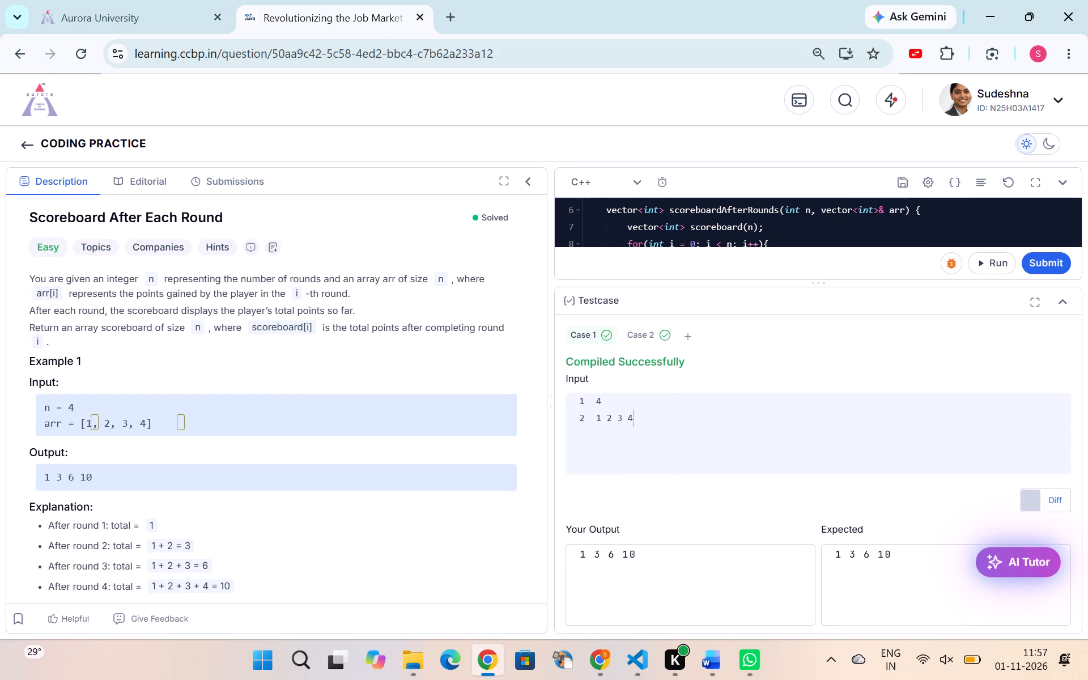
{"action": "left_click_drag", "start_coordinate": [555, 287], "coordinate": [1087, 639]}
Paste the Testcase screenshot below the Scoreboard After Each Round code in the Word report and add blank lines after it.
{"action": "left_click", "coordinate": [725, 654]}
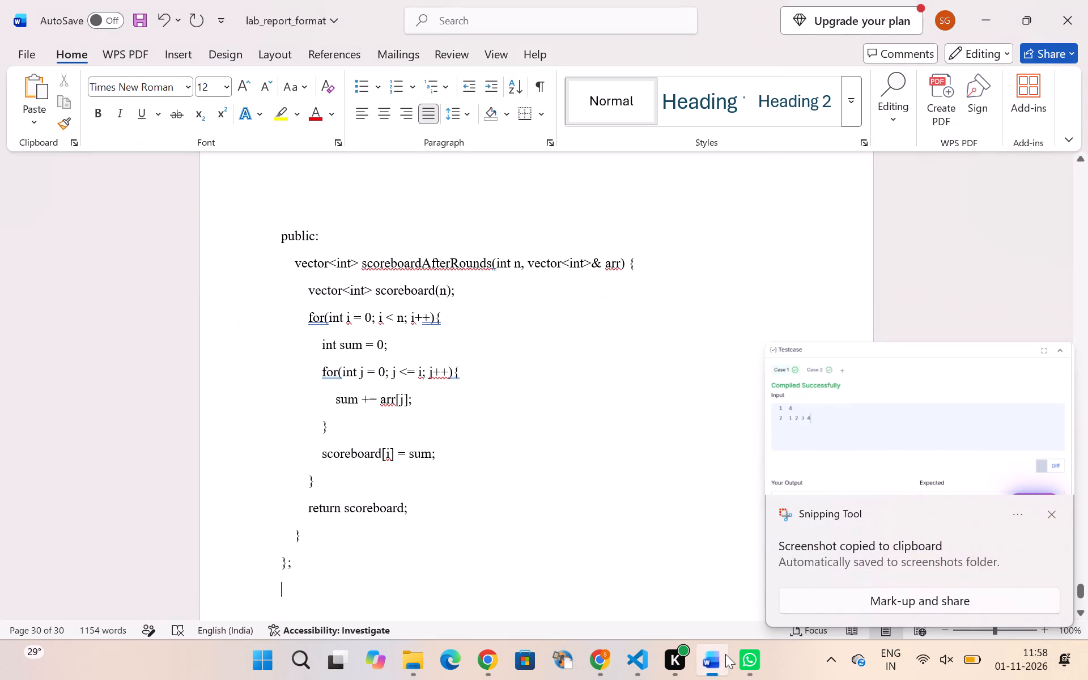
{"action": "key", "text": "ctrl+v"}
{"action": "key", "text": "Return"}
{"action": "key", "text": "Return"}
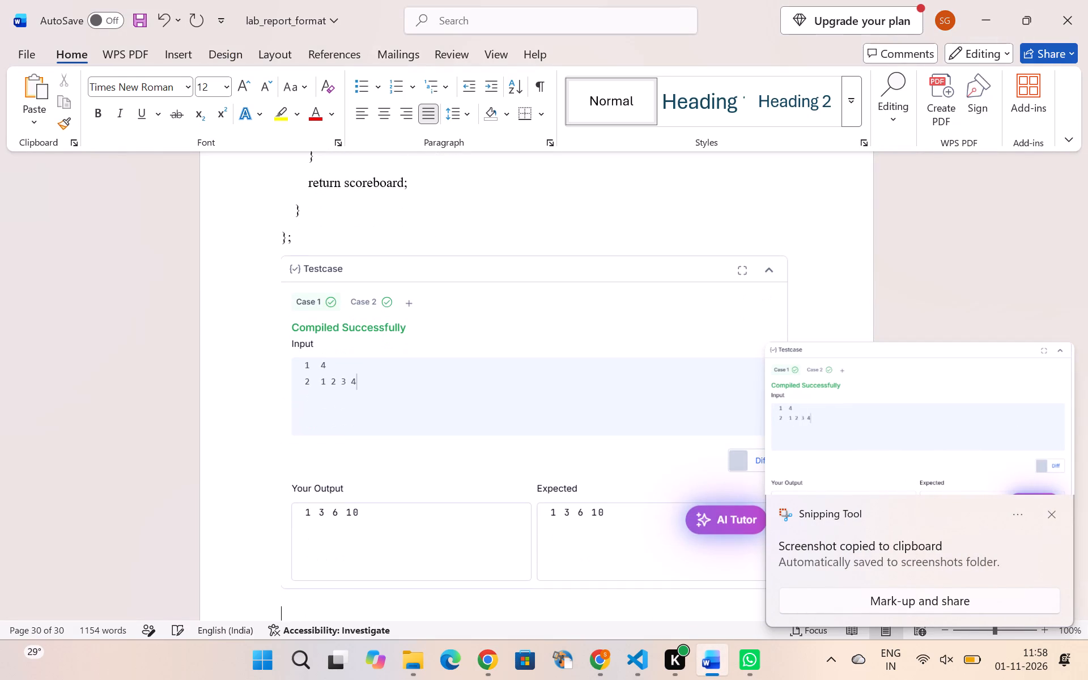
Switch to Chrome and return to the Coding Practice question list.
{"action": "left_click", "coordinate": [478, 660]}
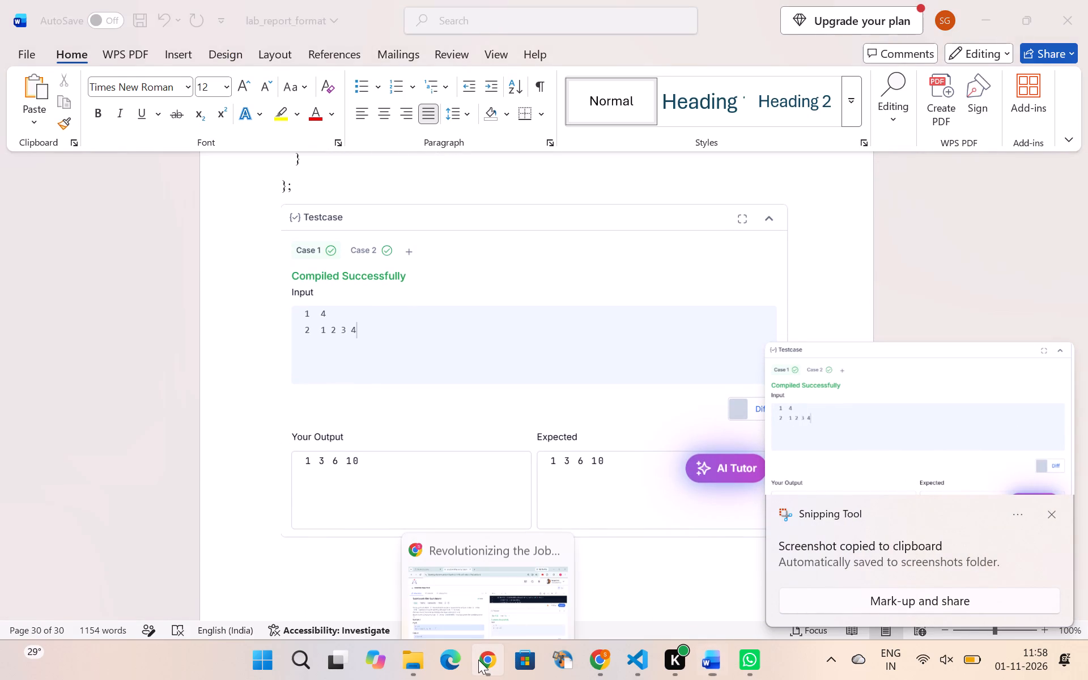
{"action": "left_click", "coordinate": [24, 146]}
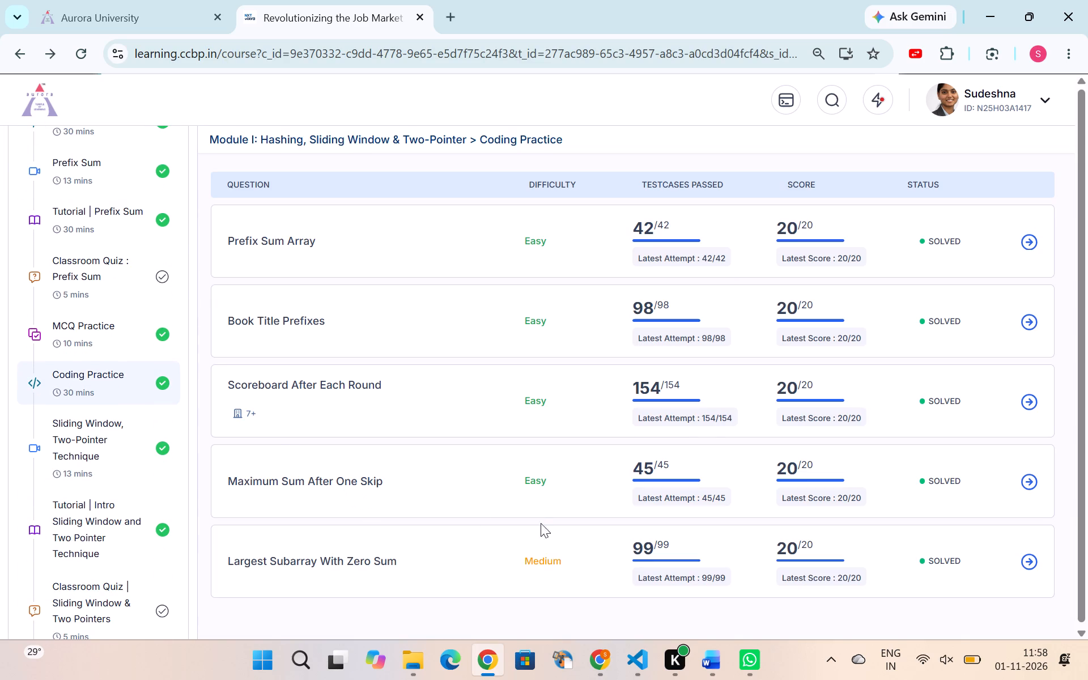
Review the latest entries in the Word report to check which Prefix Sum questions are already included.
{"action": "left_click", "coordinate": [709, 658]}
{"action": "scroll", "coordinate": [584, 390], "scroll_direction": "up", "scroll_amount": 1}
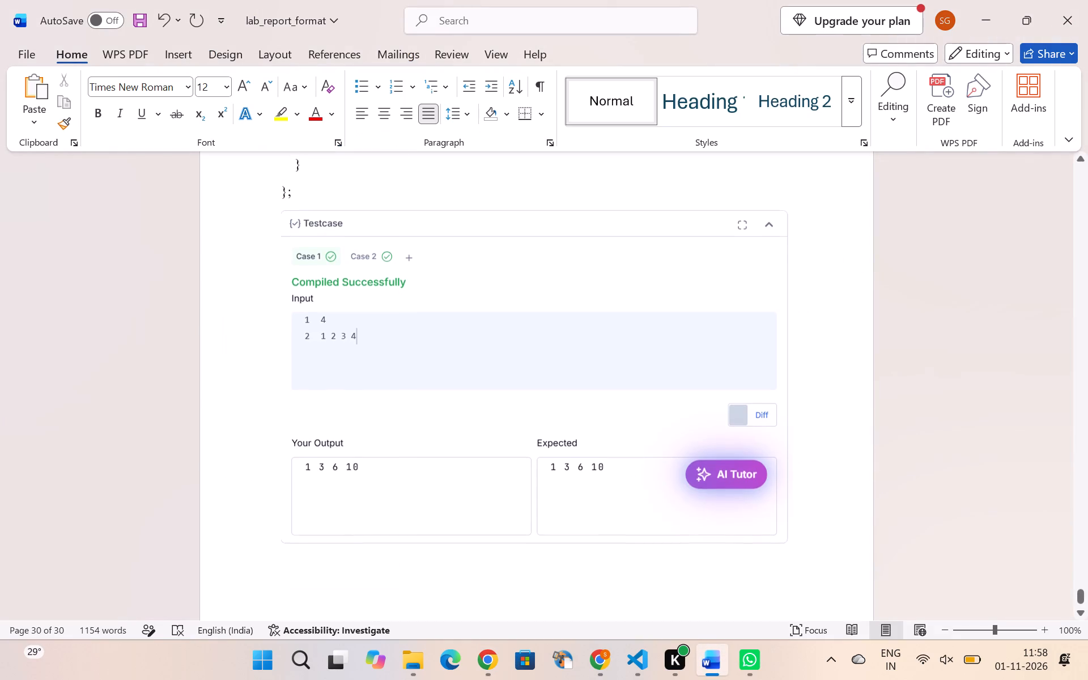
{"action": "scroll", "coordinate": [584, 390], "scroll_direction": "up", "scroll_amount": 5}
{"action": "scroll", "coordinate": [584, 390], "scroll_direction": "down", "scroll_amount": 1}
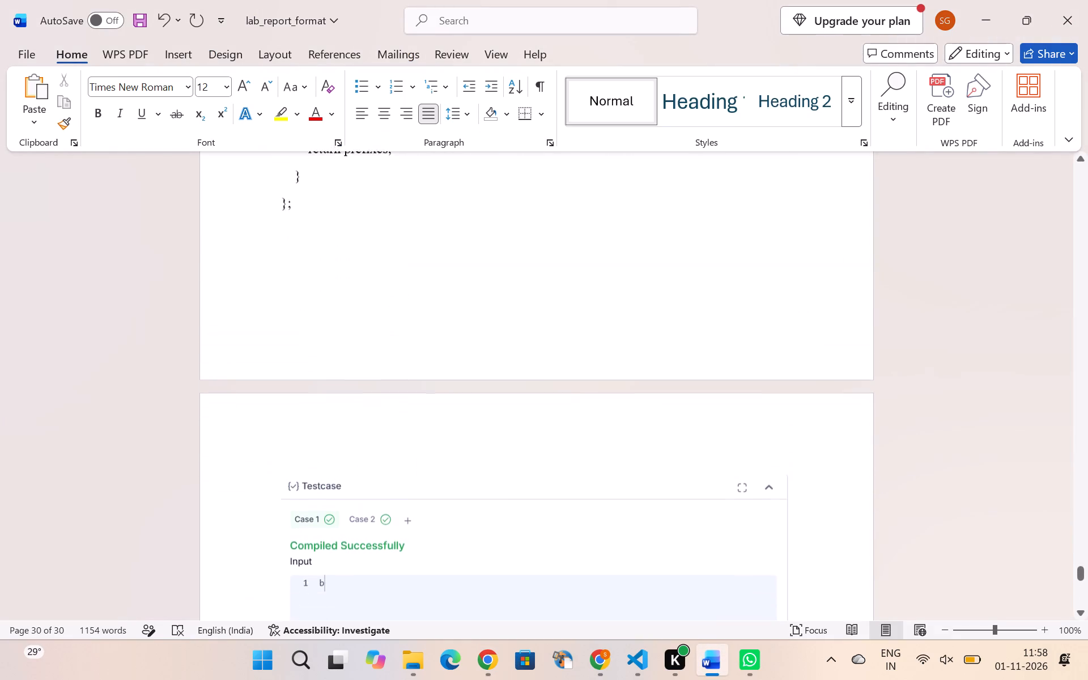
{"action": "scroll", "coordinate": [584, 390], "scroll_direction": "down", "scroll_amount": 8}
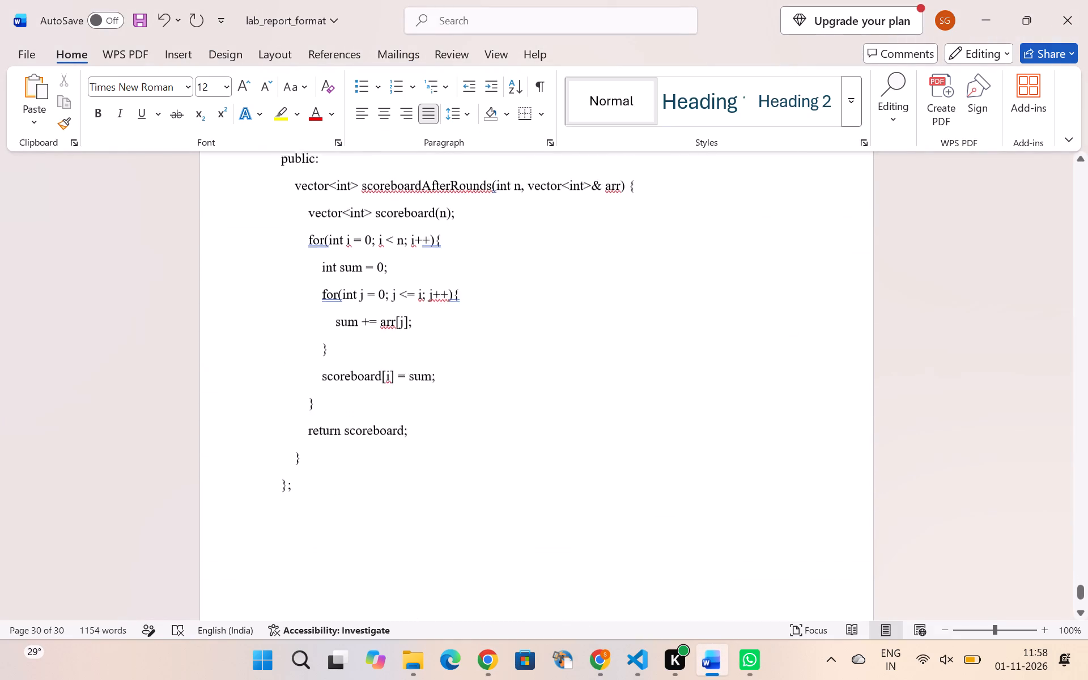
{"action": "scroll", "coordinate": [584, 390], "scroll_direction": "down", "scroll_amount": 4}
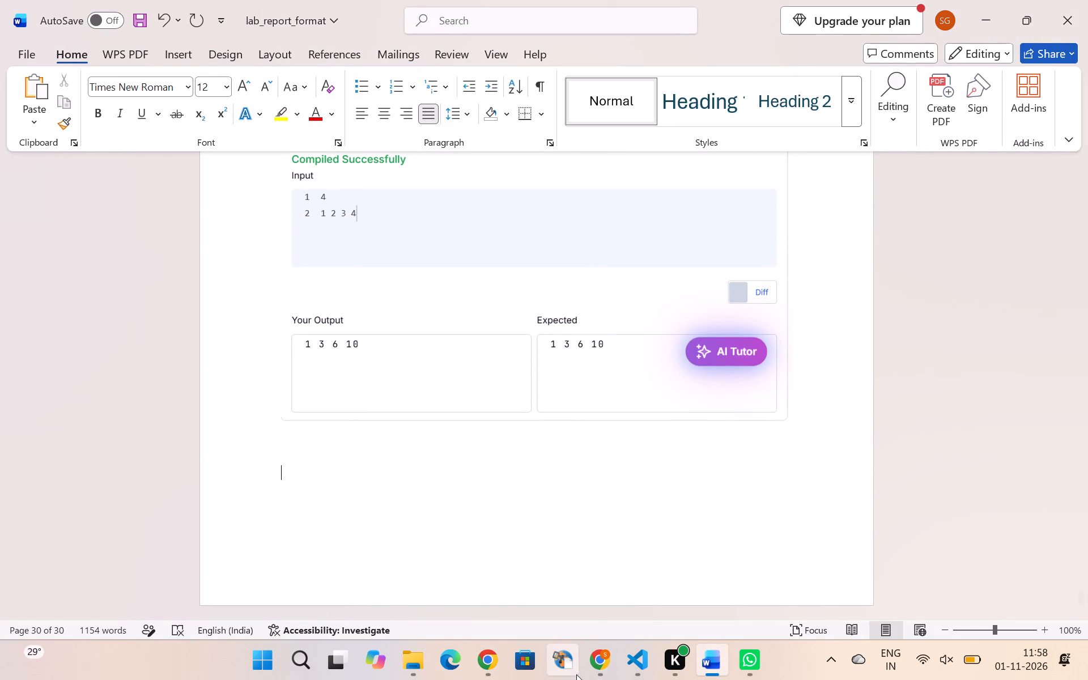
Switch back to Chrome and open the Maximum Sum After One Skip question.
{"action": "left_click", "coordinate": [497, 654]}
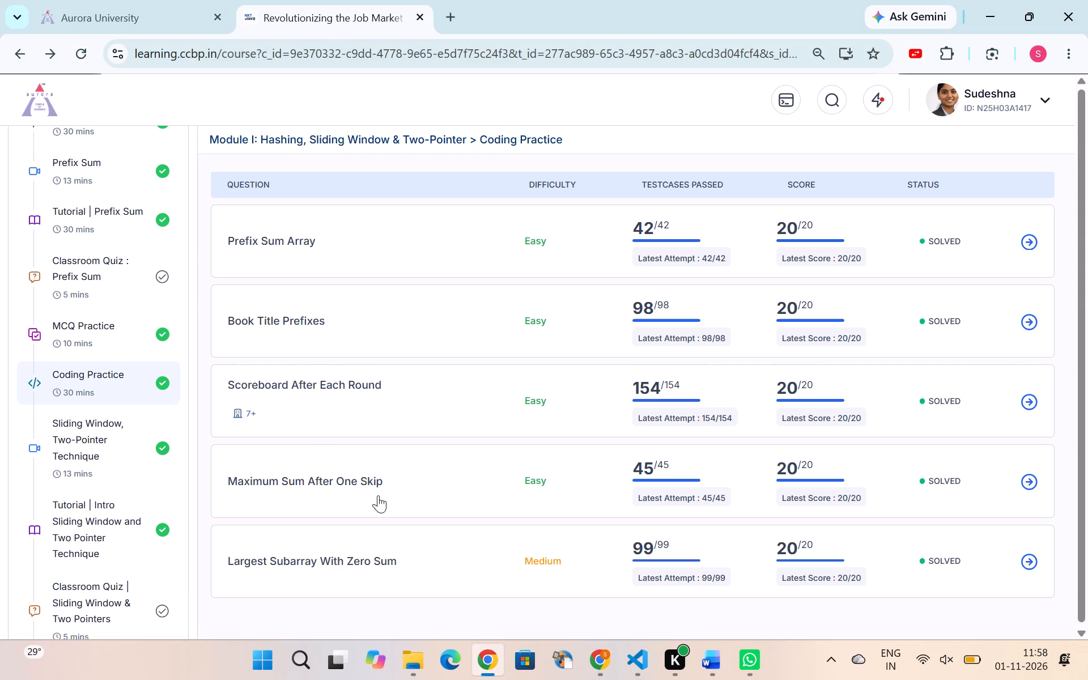
{"action": "left_click", "coordinate": [378, 495]}
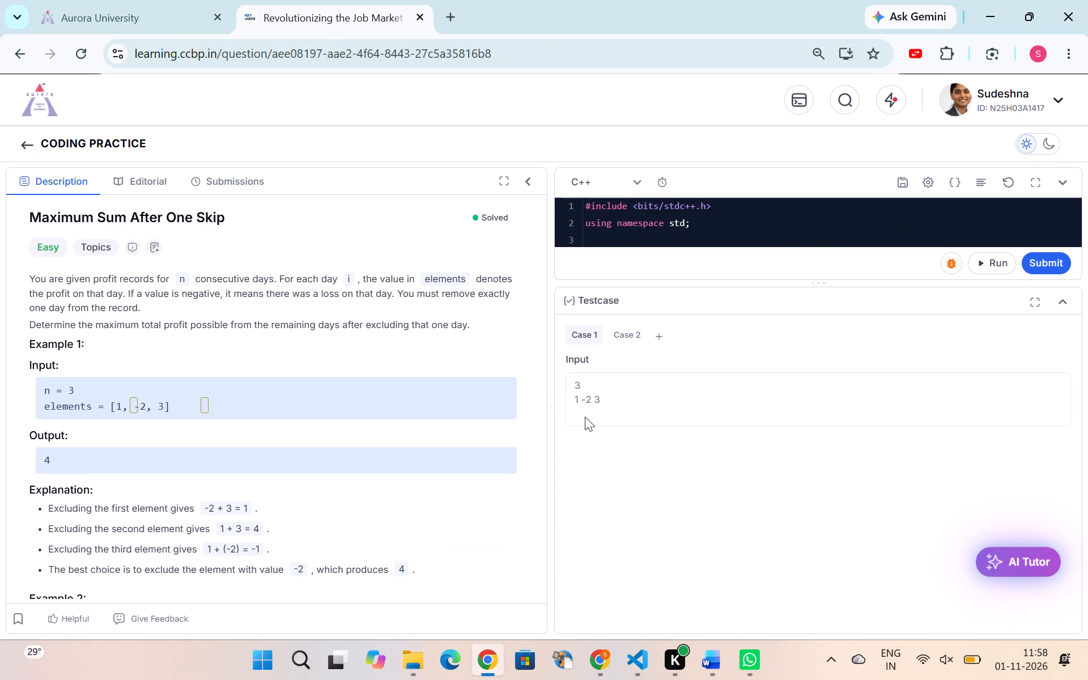
Capture the Maximum Sum After One Skip page with its code area enlarged and paste it at the Word report's end, followed by "CODE:".
{"action": "left_click_drag", "start_coordinate": [784, 281], "coordinate": [762, 460]}
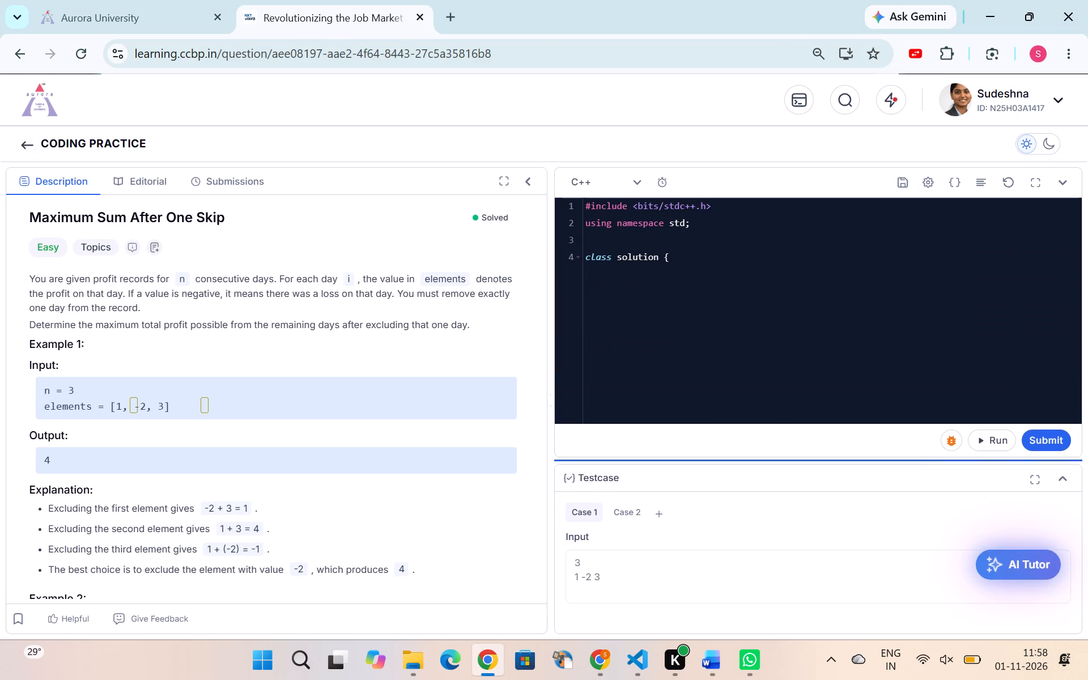
{"action": "left_click_drag", "start_coordinate": [762, 460], "coordinate": [762, 460]}
{"action": "key", "text": "shift+super+s"}
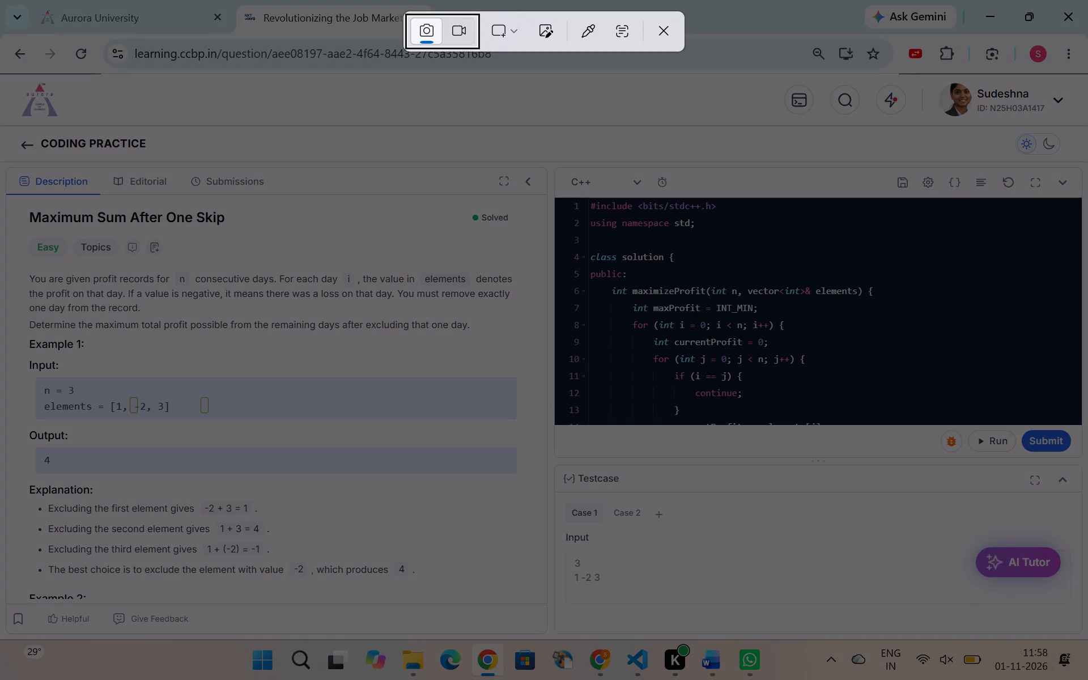
{"action": "left_click_drag", "start_coordinate": [0, 73], "coordinate": [1087, 666]}
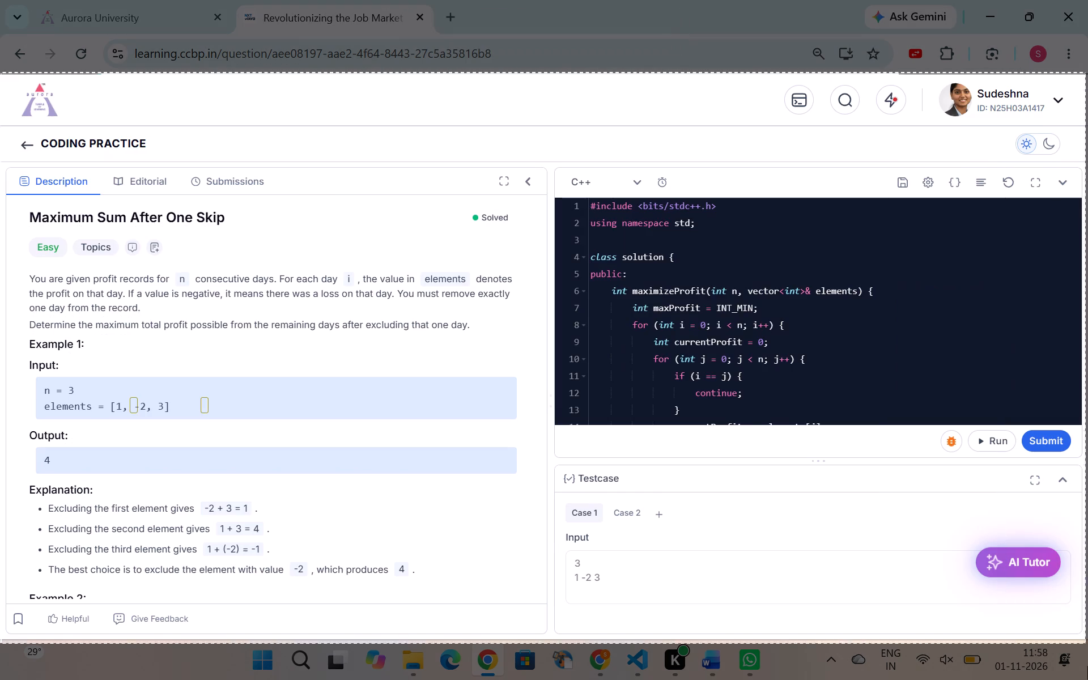
{"action": "left_click_drag", "start_coordinate": [1087, 666], "coordinate": [1087, 634]}
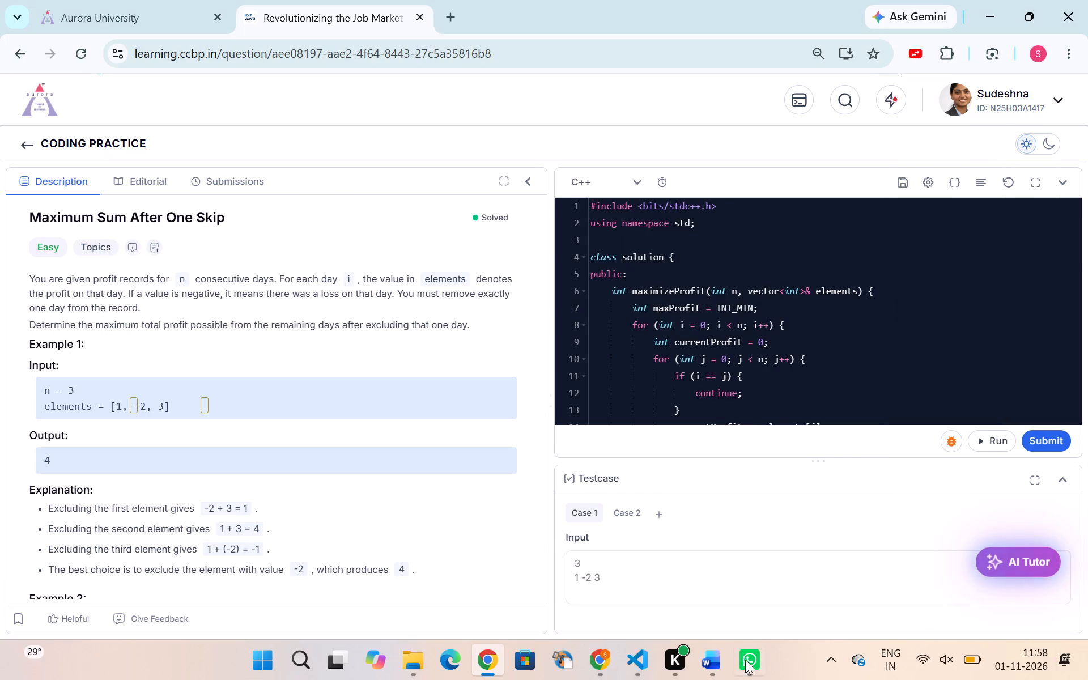
{"action": "left_click", "coordinate": [713, 662]}
{"action": "key", "text": "ctrl+v"}
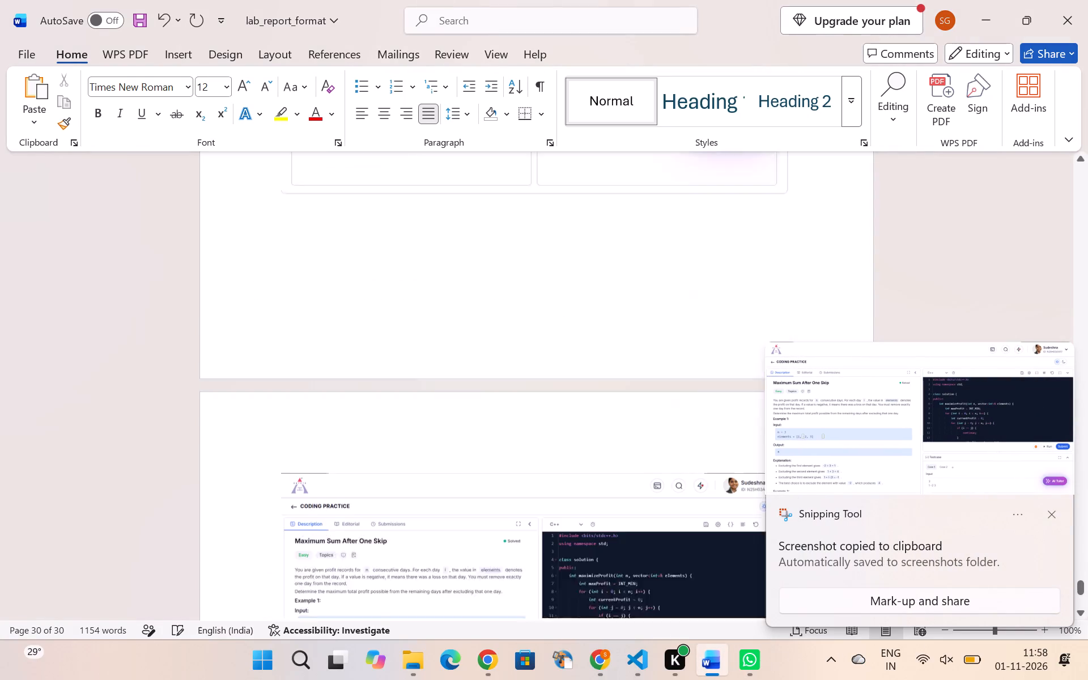
{"action": "key", "text": "Return"}
{"action": "type", "text": "CODE:"}
{"action": "key", "text": "Return"}
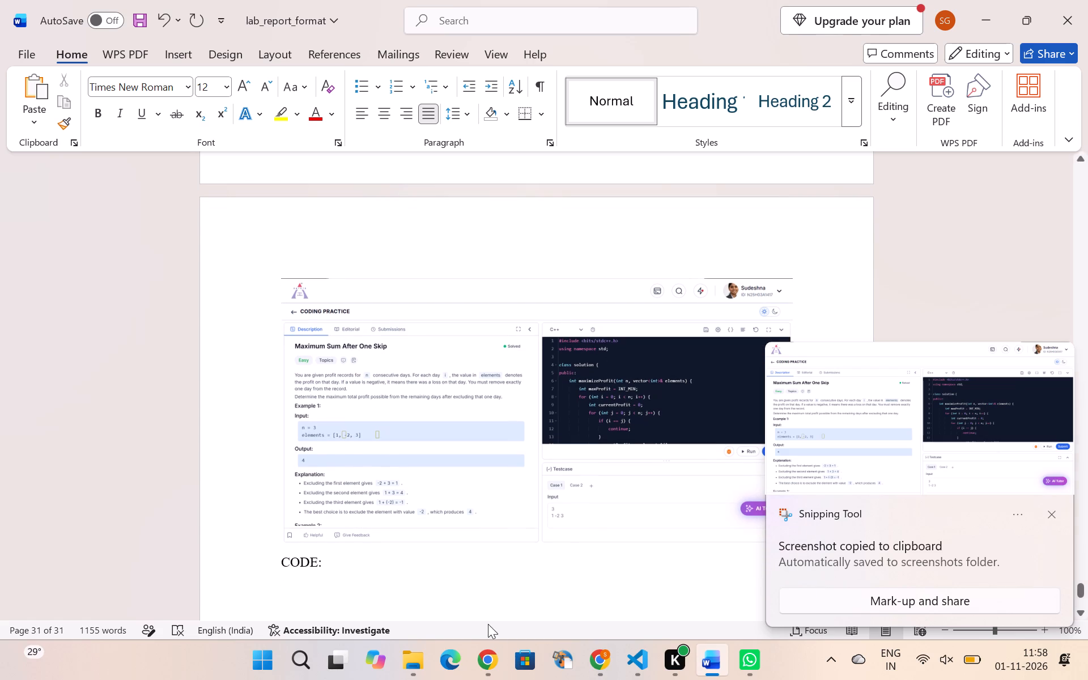
Copy the entire Maximum Sum After One Skip code from Chrome and paste it under "CODE:" in the Word report.
{"action": "left_click", "coordinate": [486, 656]}
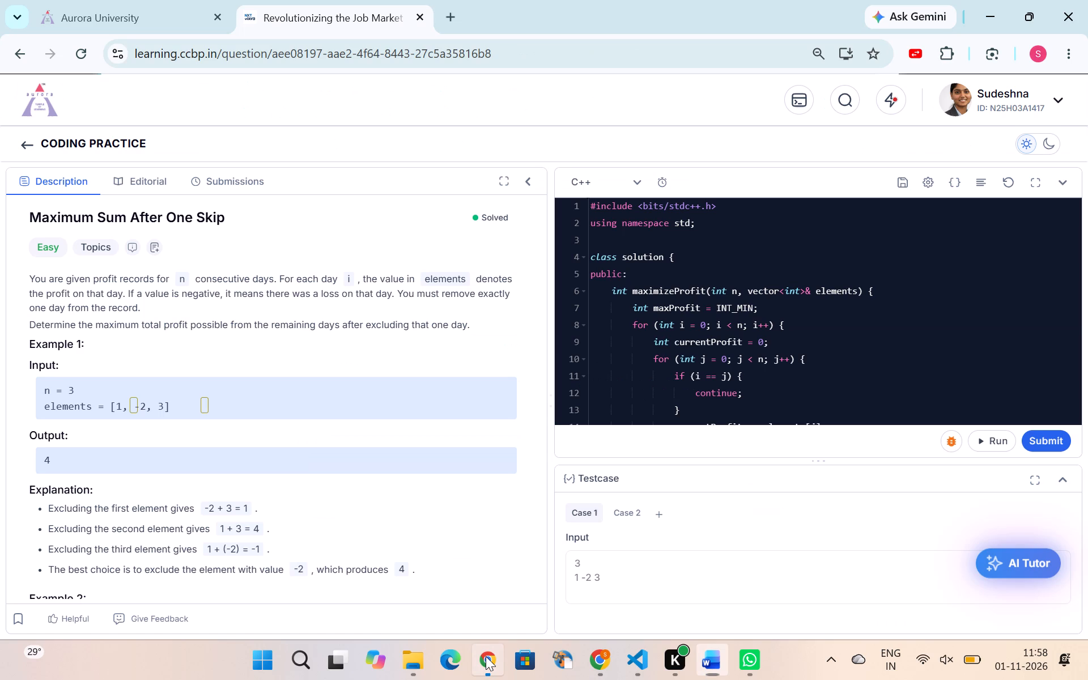
{"action": "scroll", "coordinate": [683, 349], "scroll_direction": "down", "scroll_amount": 4}
{"action": "left_click", "coordinate": [681, 345]}
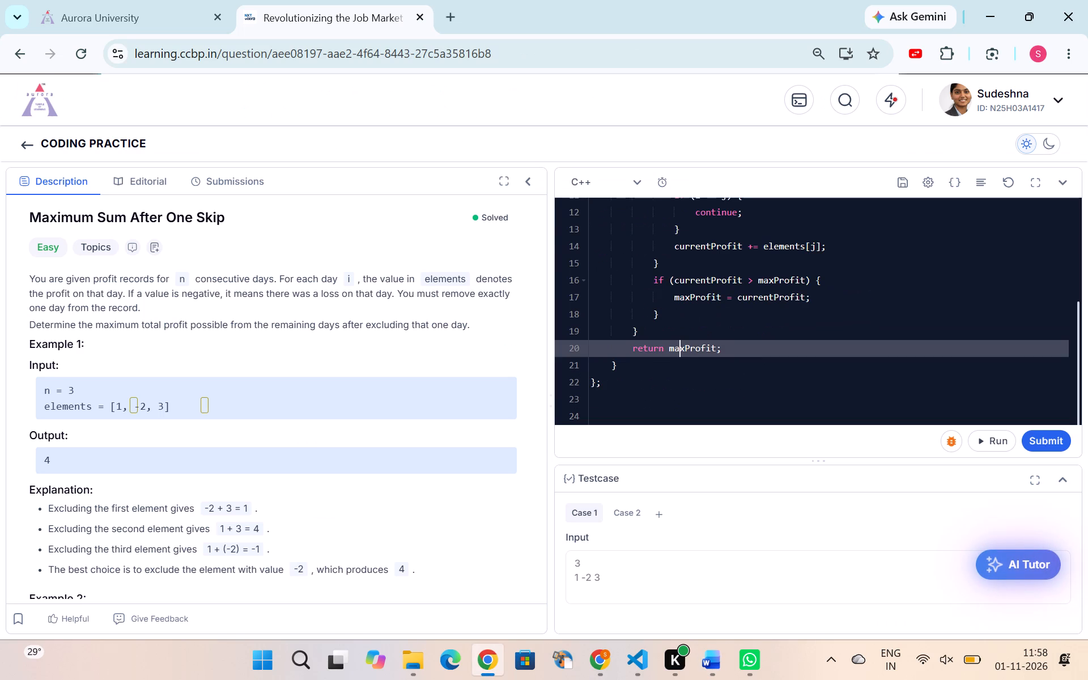
{"action": "key", "text": "ctrl+a"}
{"action": "key", "text": "ctrl+c"}
{"action": "left_click", "coordinate": [704, 678]}
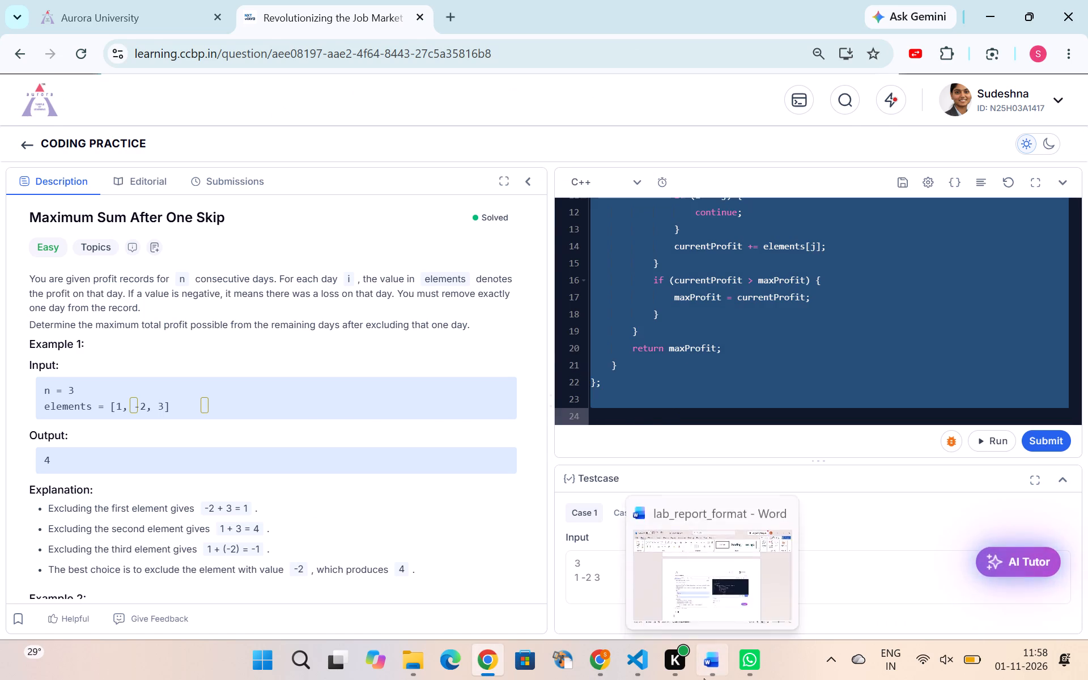
{"action": "key", "text": "ctrl+v"}
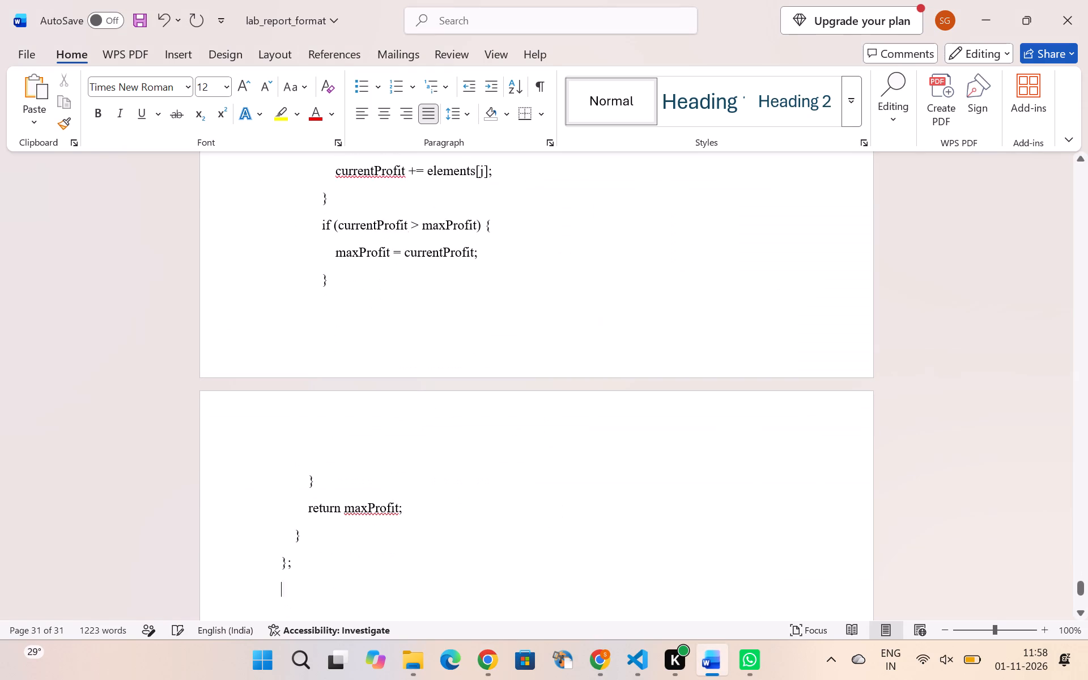
Switch to Chrome, run the Maximum Sum After One Skip code and enlarge the Testcase area to show the full Case 1 output.
{"action": "left_click", "coordinate": [492, 656]}
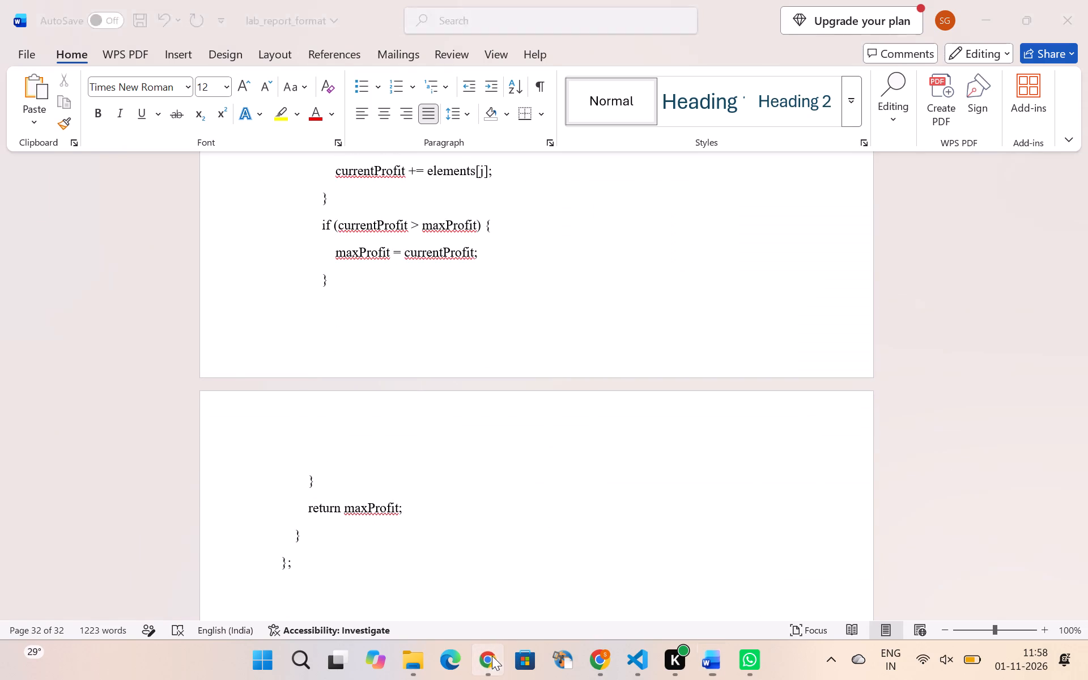
{"action": "left_click", "coordinate": [982, 437]}
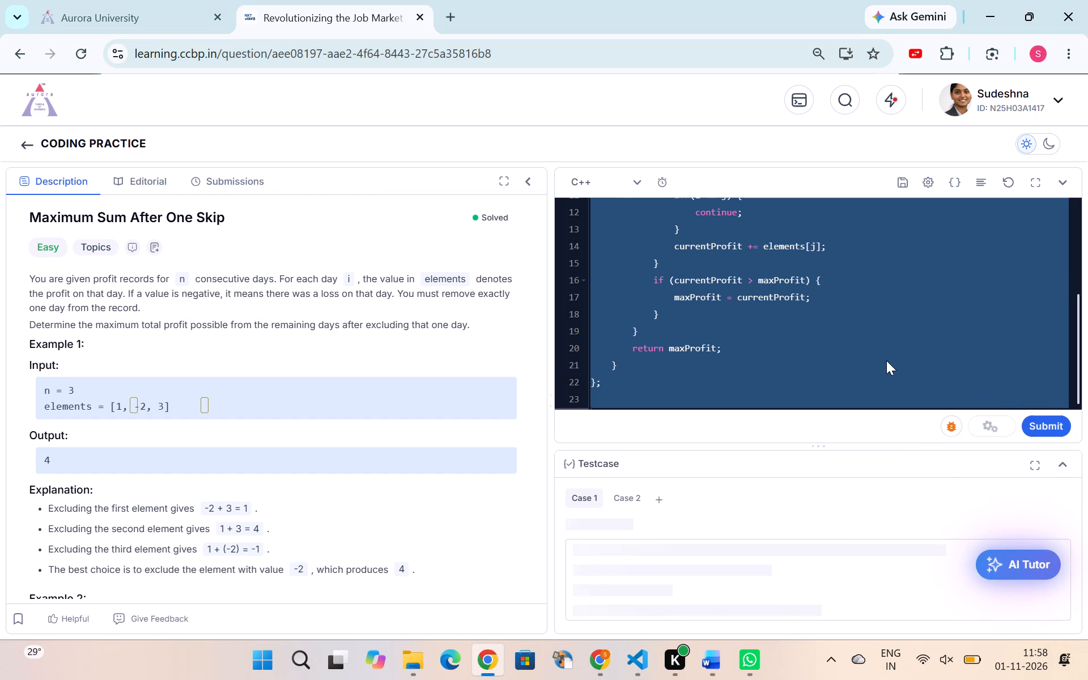
{"action": "left_click", "coordinate": [886, 360]}
{"action": "left_click_drag", "start_coordinate": [843, 445], "coordinate": [835, 333]}
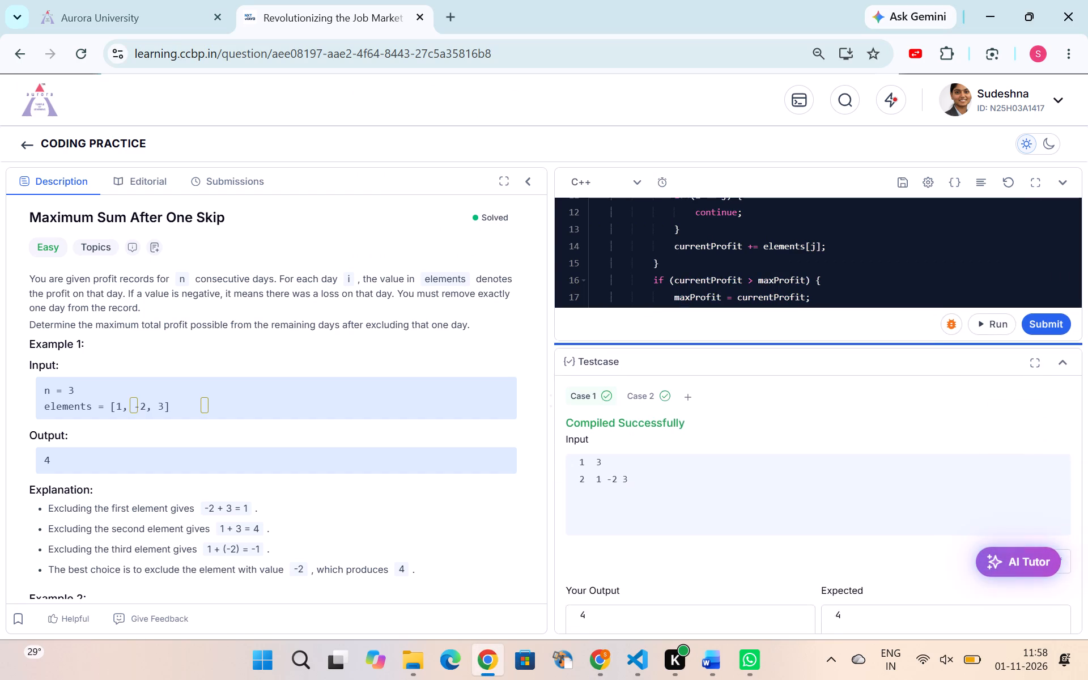
{"action": "left_click_drag", "start_coordinate": [835, 333], "coordinate": [830, 273]}
Capture the Testcase area of Maximum Sum After One Skip and paste it below its code in the Word report, followed by blank lines.
{"action": "key", "text": "shift+super+s"}
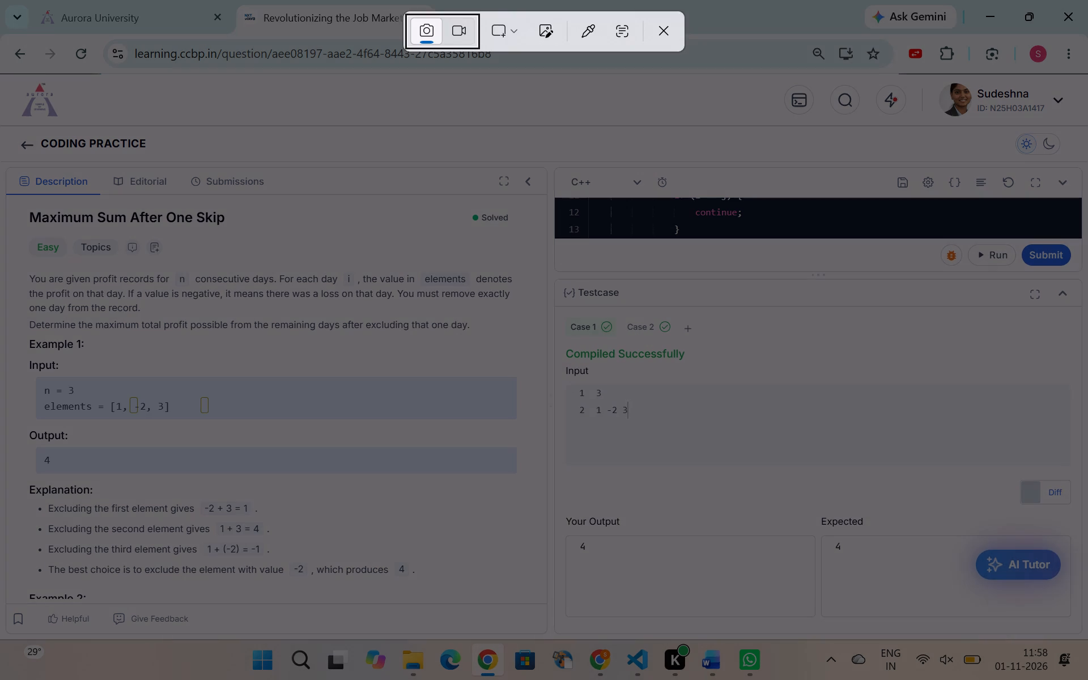
{"action": "left_click_drag", "start_coordinate": [556, 280], "coordinate": [1005, 595]}
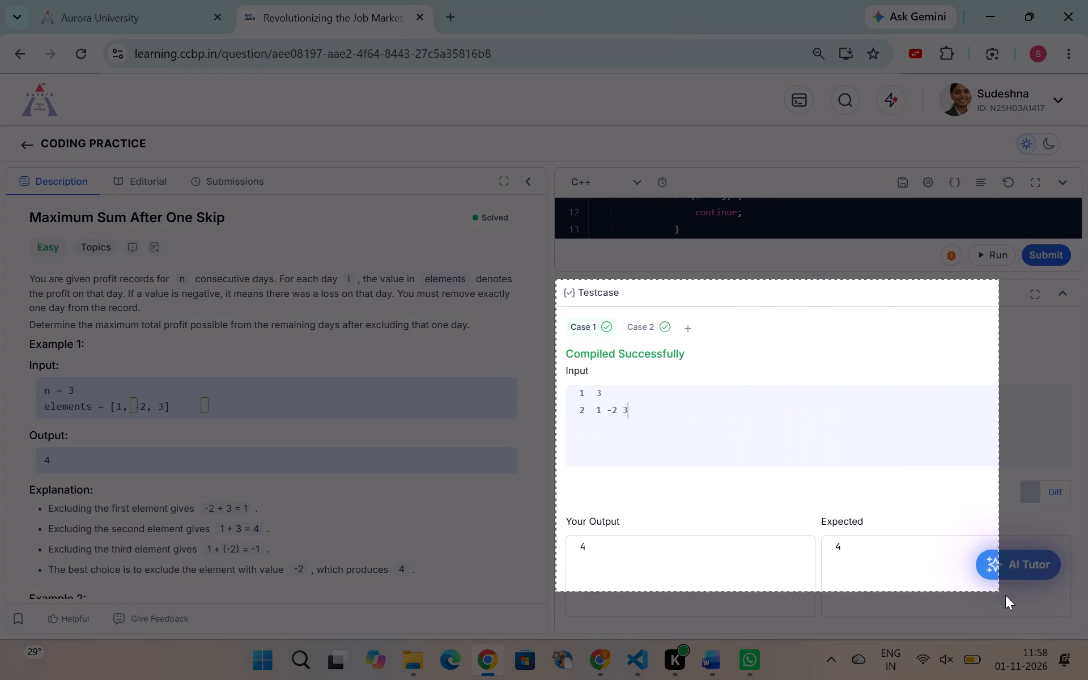
{"action": "left_click_drag", "start_coordinate": [1005, 595], "coordinate": [1087, 636]}
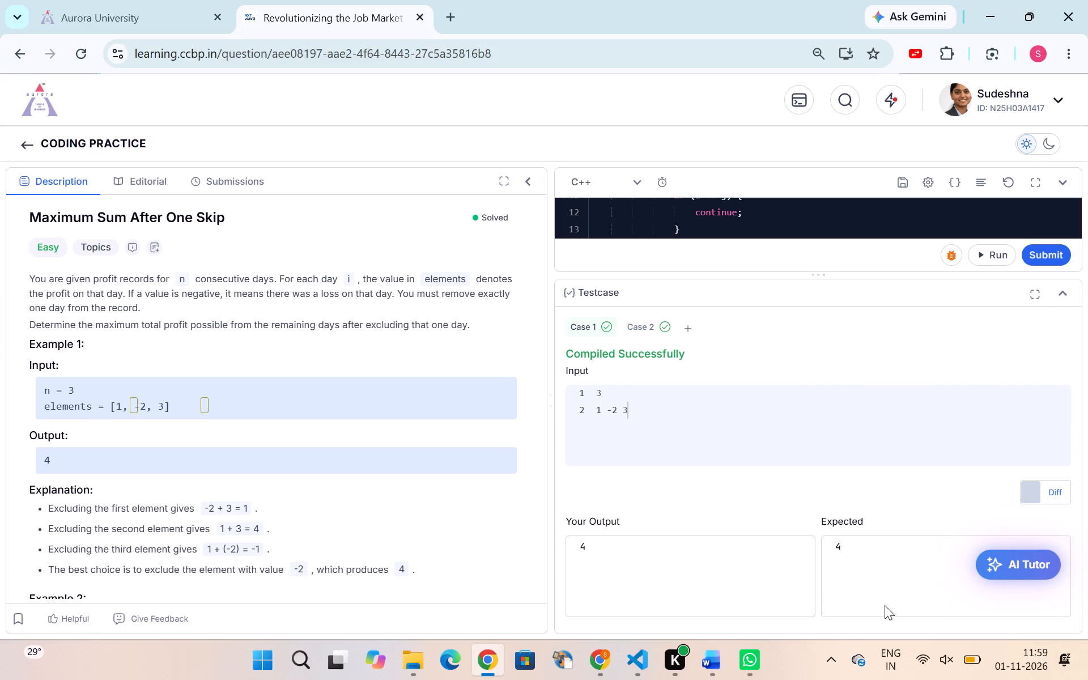
{"action": "left_click", "coordinate": [716, 657]}
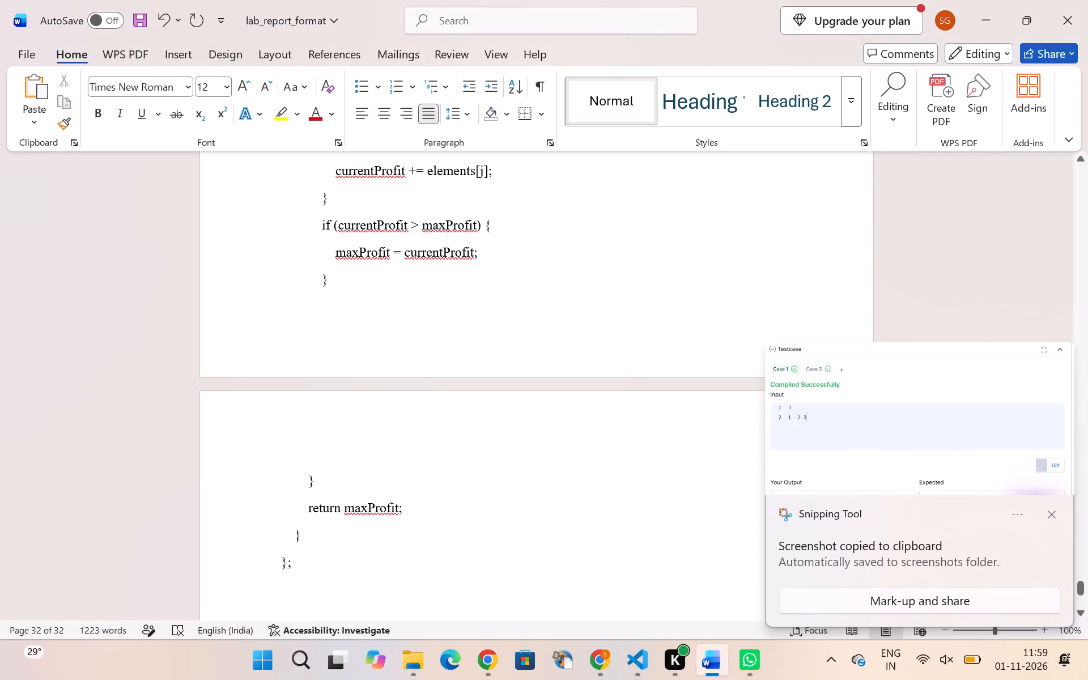
{"action": "key", "text": "ctrl+v"}
{"action": "scroll", "coordinate": [619, 564], "scroll_direction": "down", "scroll_amount": 1}
{"action": "key", "text": "Return"}
{"action": "key", "text": "Return"}
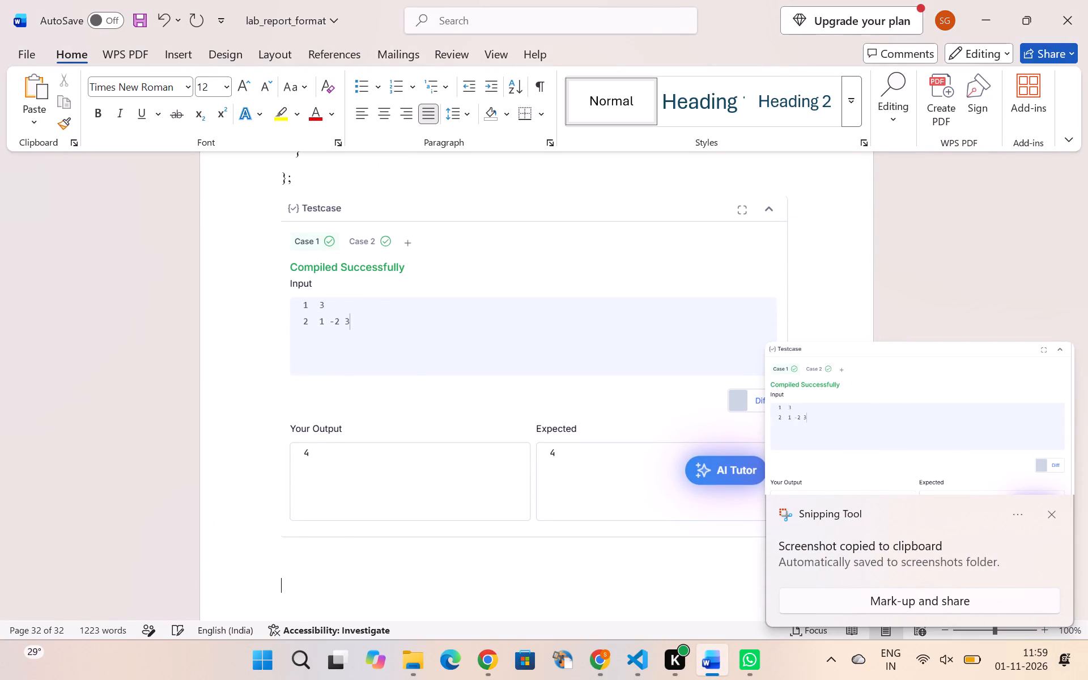
Return to the Prefix Sum Coding Practice list in Chrome and open the Largest Subarray With Zero Sum question.
{"action": "left_click", "coordinate": [493, 652]}
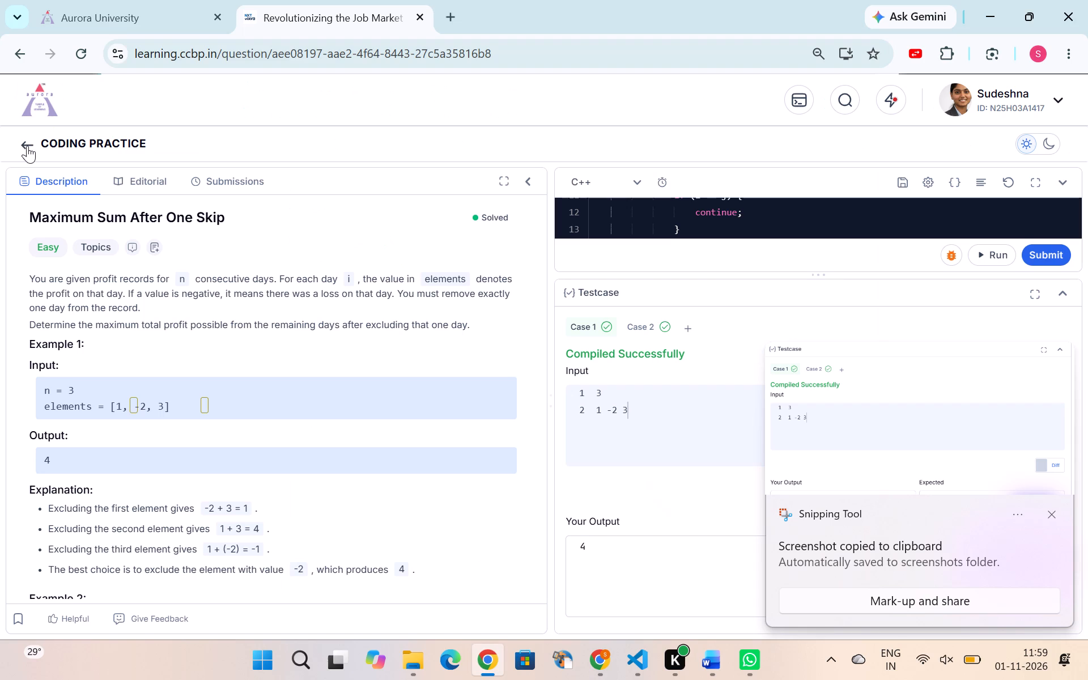
{"action": "left_click", "coordinate": [27, 146]}
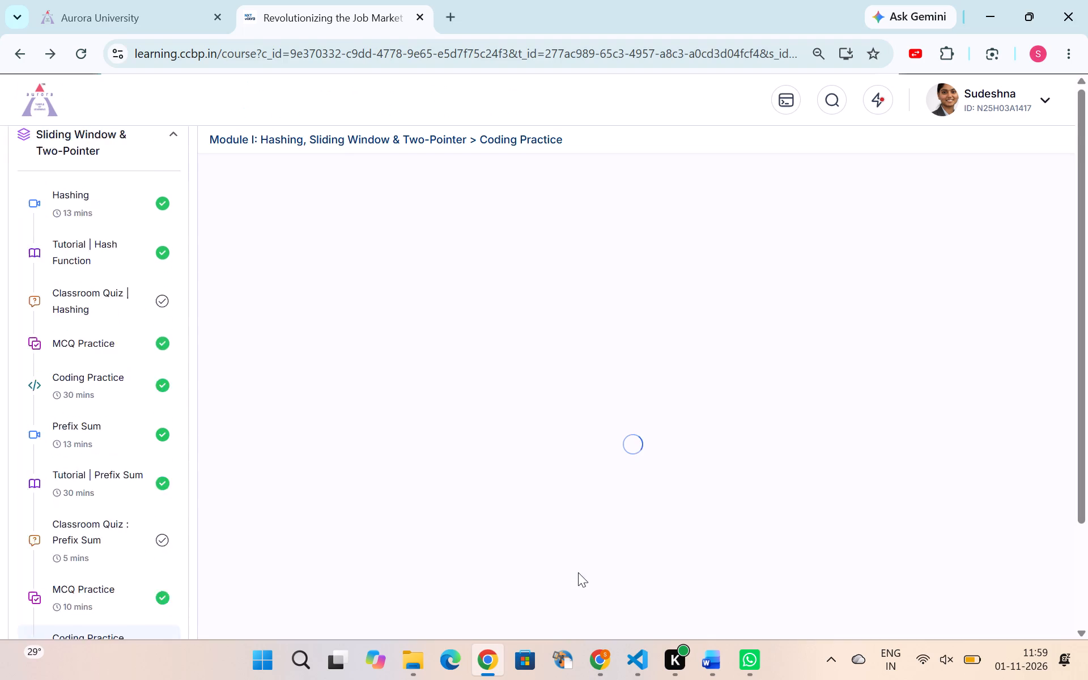
{"action": "left_click", "coordinate": [449, 582]}
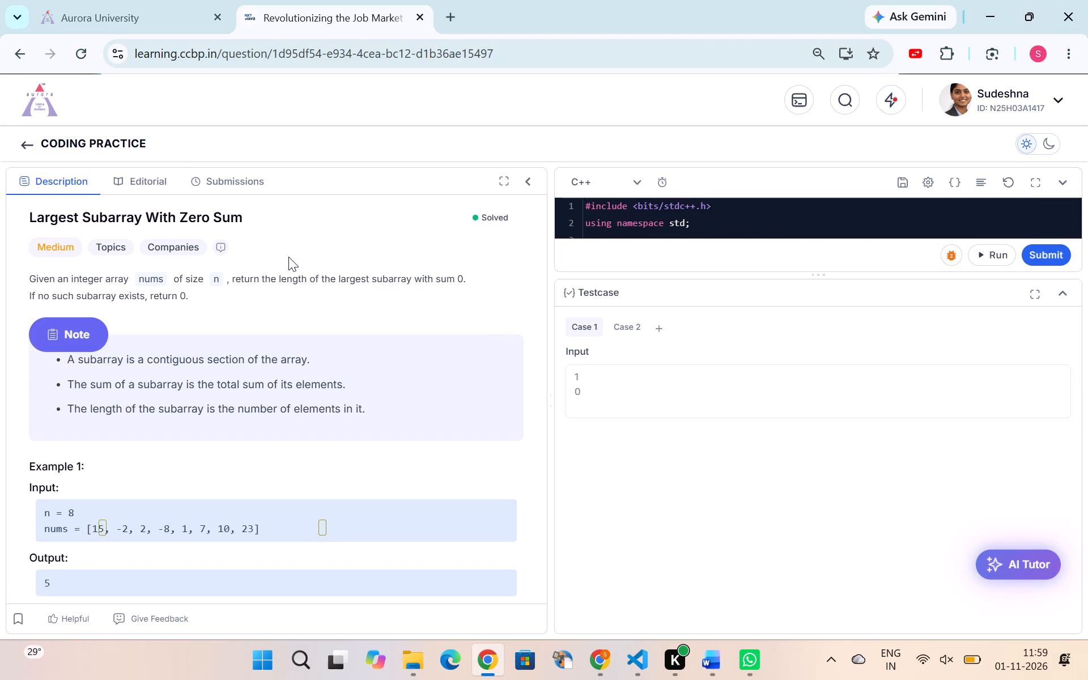
Capture the Largest Subarray With Zero Sum page with its code area enlarged and paste it at the Word report's end, followed by "CODE:".
{"action": "left_click_drag", "start_coordinate": [840, 273], "coordinate": [844, 503]}
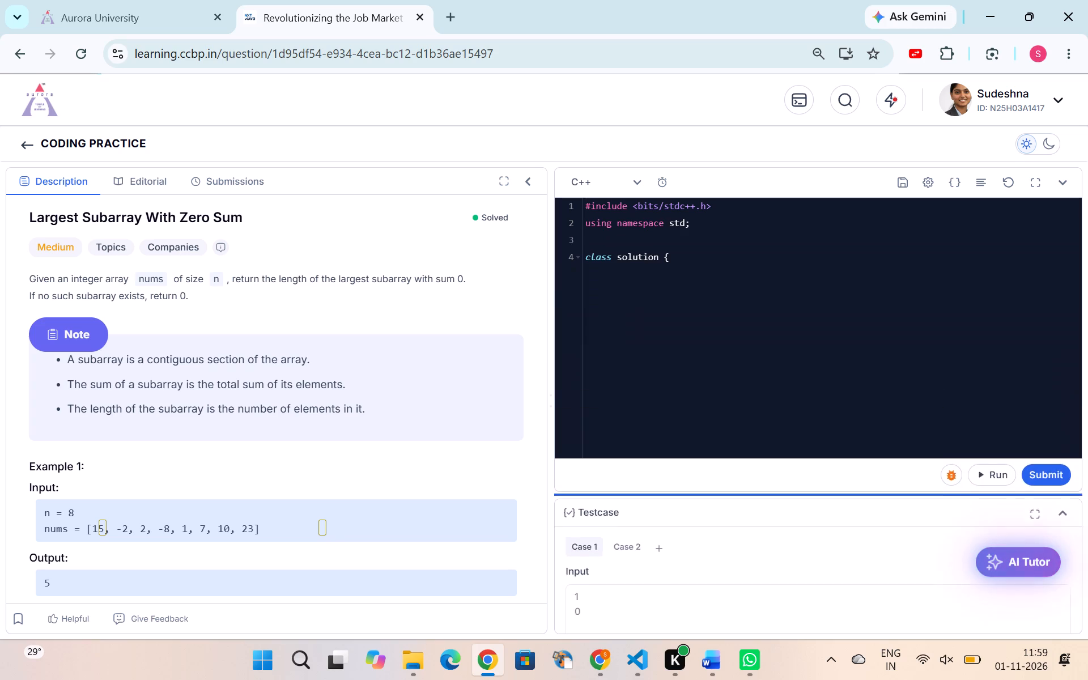
{"action": "left_click_drag", "start_coordinate": [844, 503], "coordinate": [844, 454]}
{"action": "key", "text": "shift+super+s"}
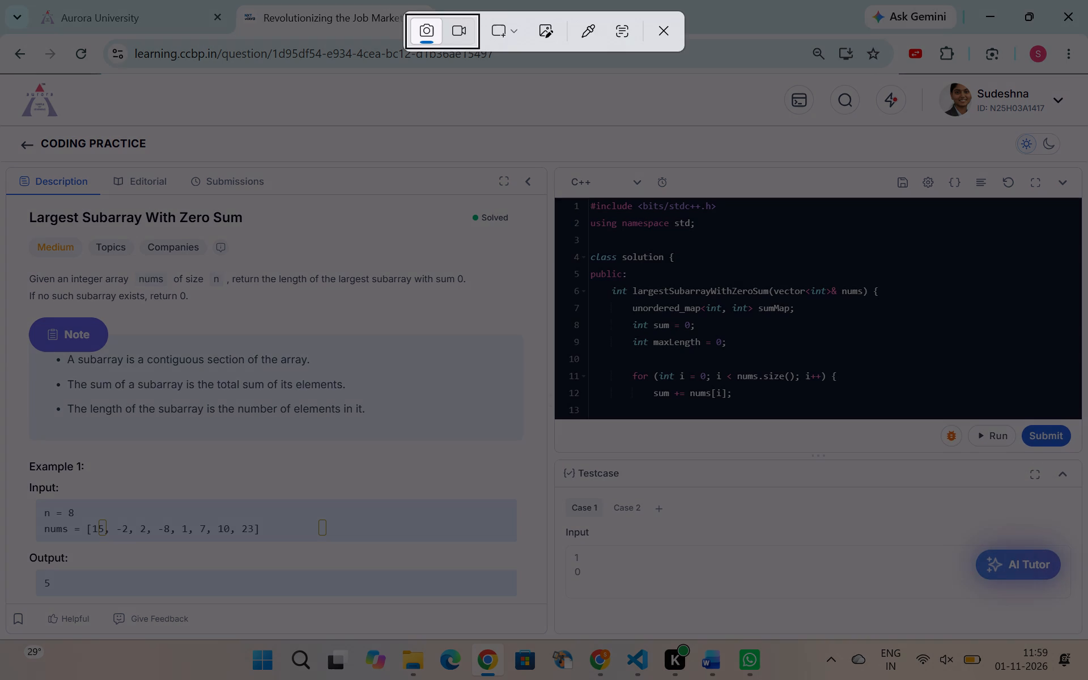
{"action": "left_click_drag", "start_coordinate": [0, 72], "coordinate": [301, 236]}
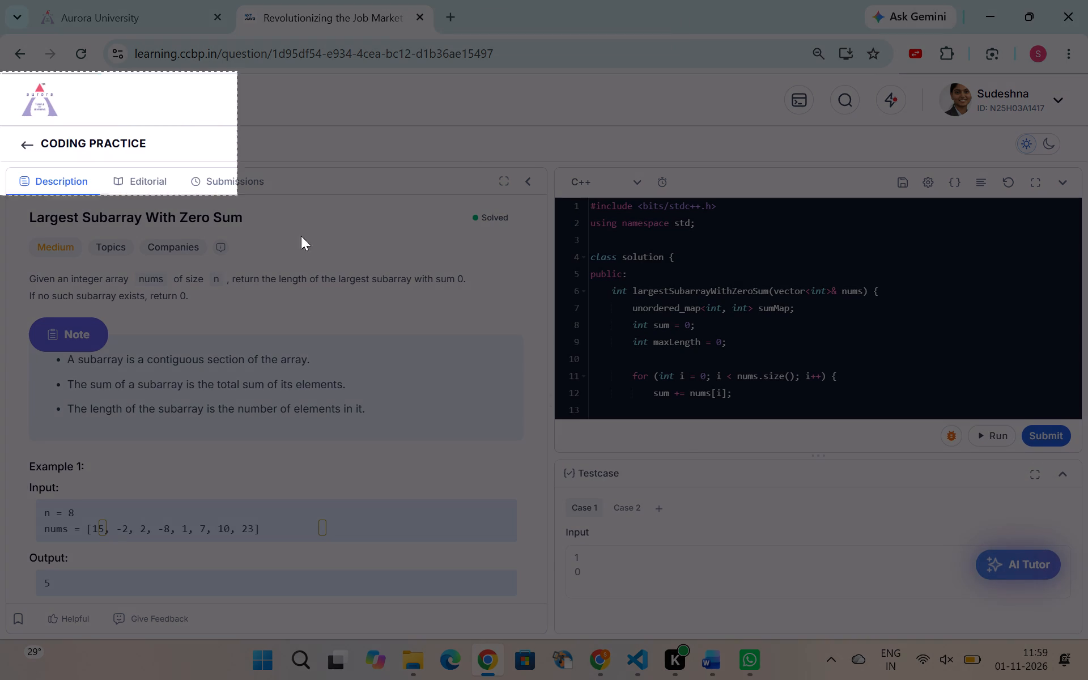
{"action": "left_click_drag", "start_coordinate": [301, 236], "coordinate": [1087, 640]}
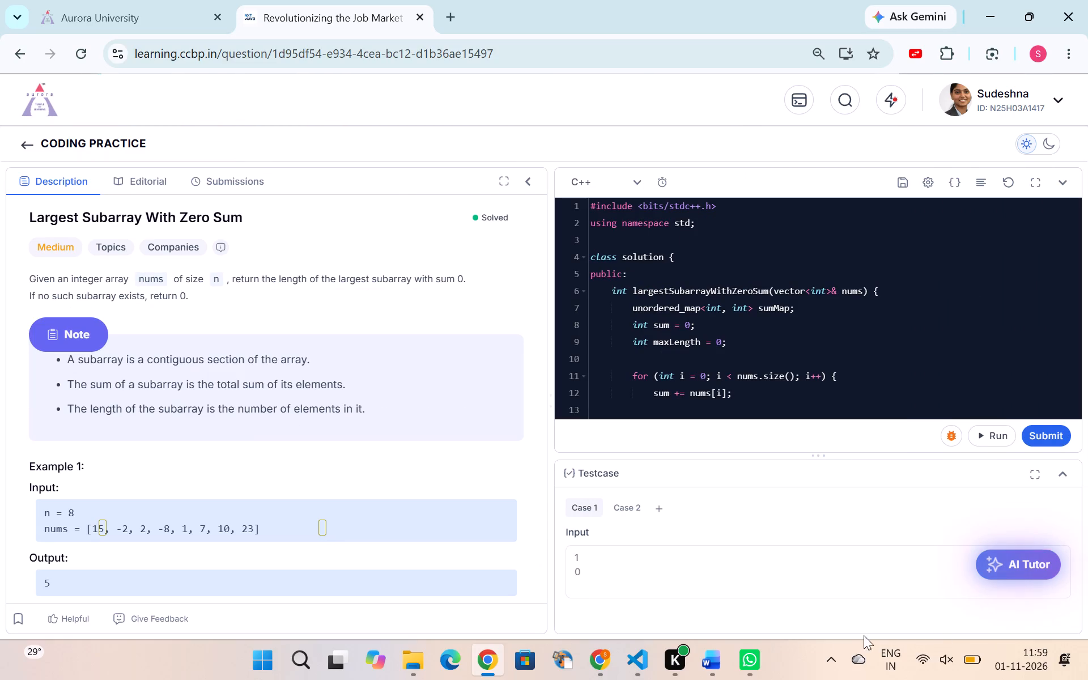
{"action": "left_click", "coordinate": [716, 652]}
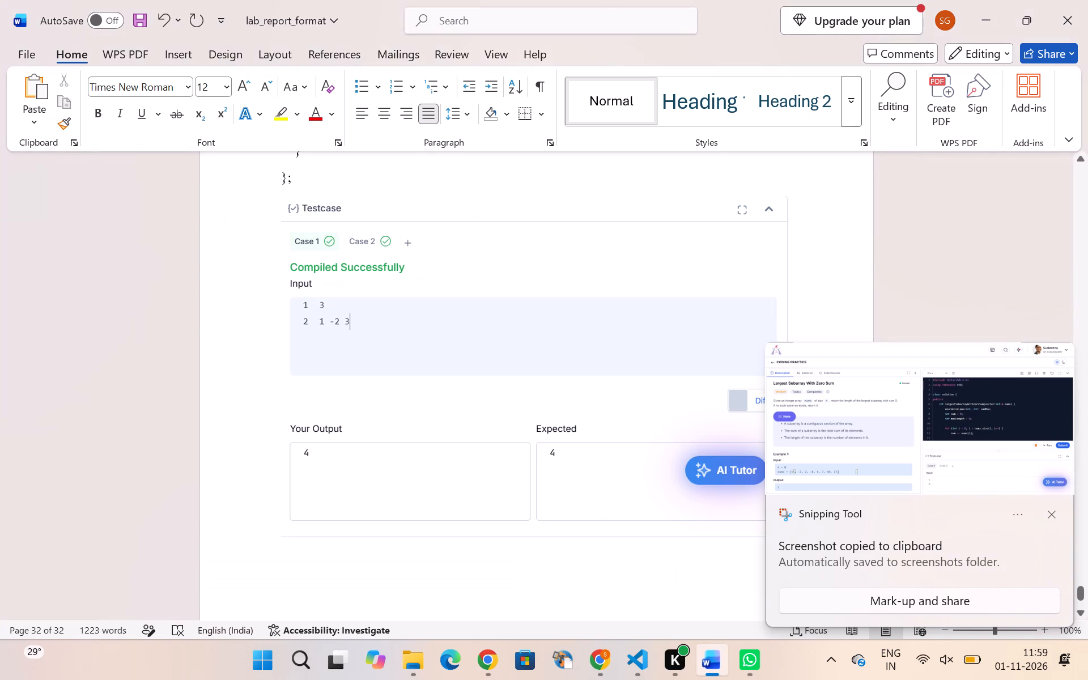
{"action": "key", "text": "ctrl+v"}
{"action": "key", "text": "Return"}
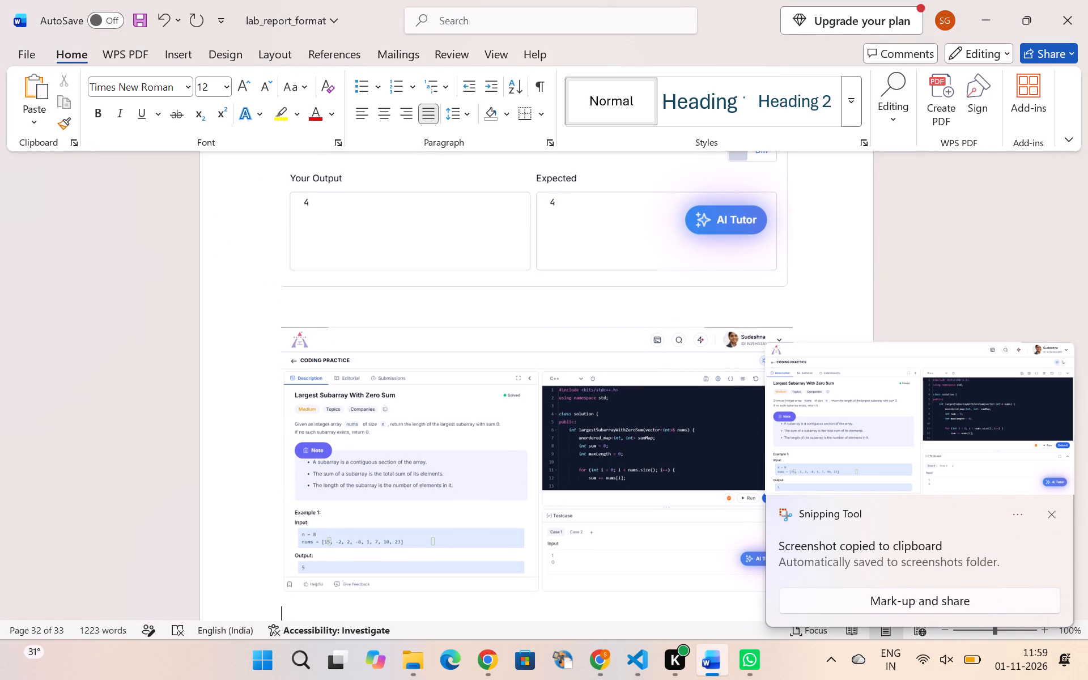
{"action": "type", "text": "CODE:"}
{"action": "key", "text": "Return"}
Copy the entire Largest Subarray With Zero Sum code from Chrome and paste it under "CODE:" in the Word report.
{"action": "left_click", "coordinate": [499, 648]}
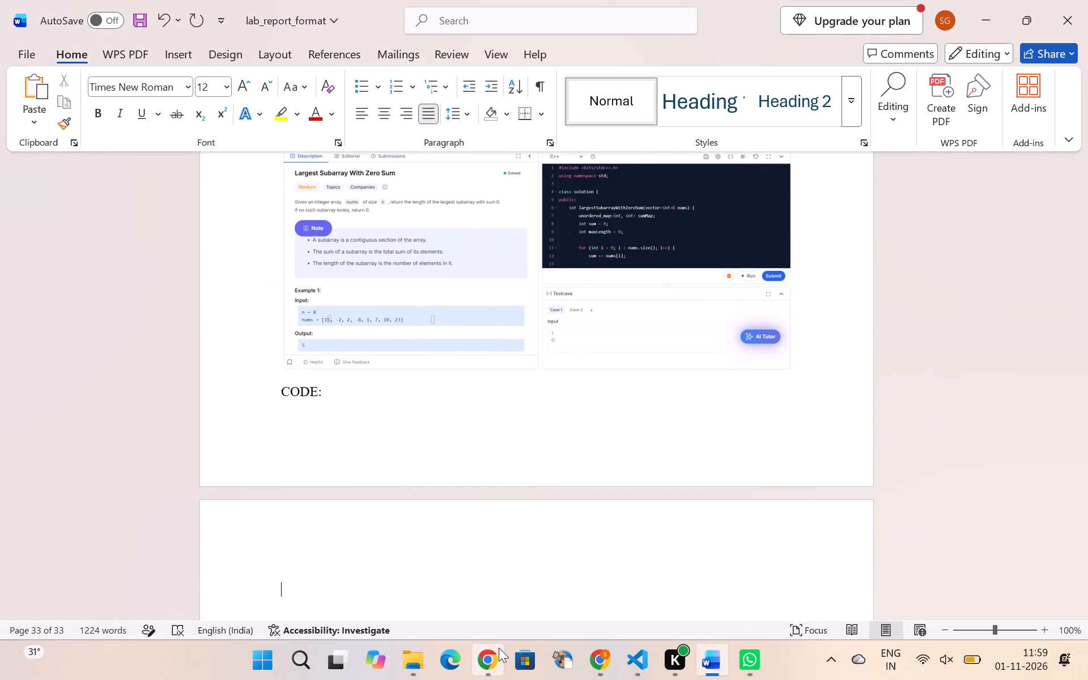
{"action": "scroll", "coordinate": [771, 386], "scroll_direction": "down", "scroll_amount": 5}
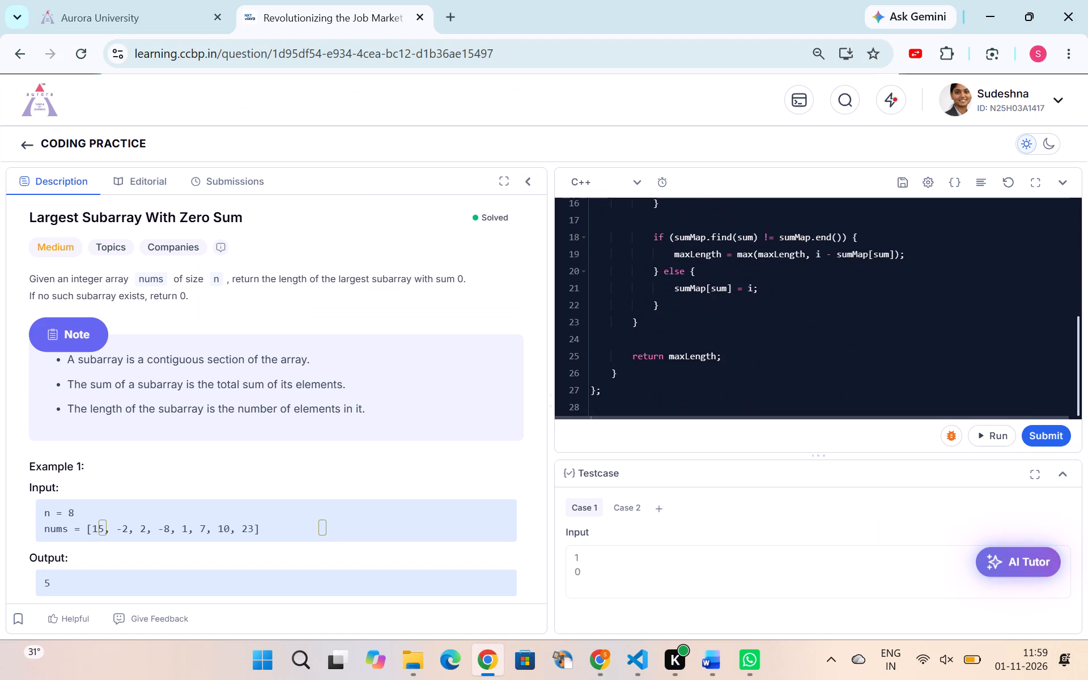
{"action": "left_click", "coordinate": [695, 379]}
{"action": "key", "text": "ctrl+a"}
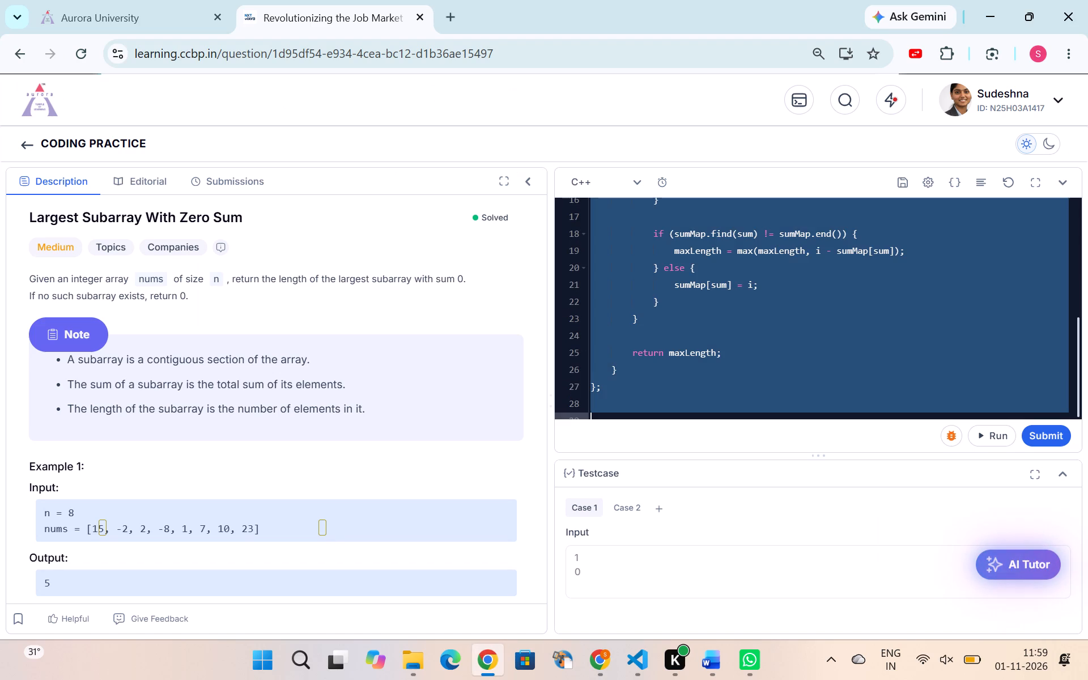
{"action": "key", "text": "ctrl+c"}
{"action": "left_click", "coordinate": [706, 670]}
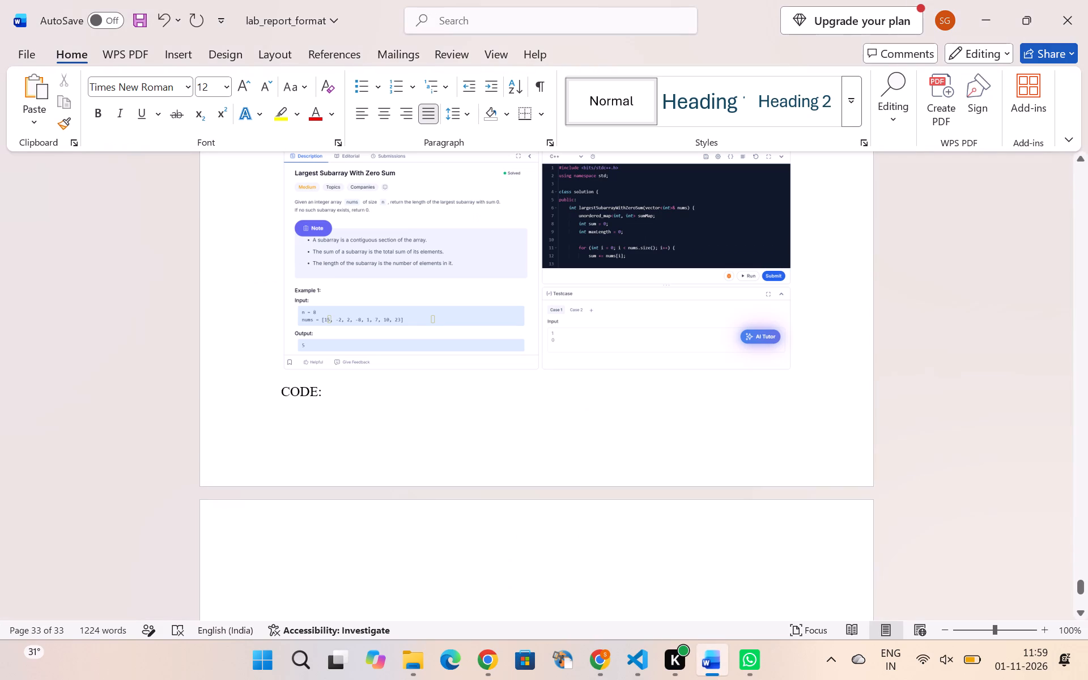
{"action": "key", "text": "ctrl+v"}
{"action": "scroll", "coordinate": [576, 486], "scroll_direction": "down", "scroll_amount": 1}
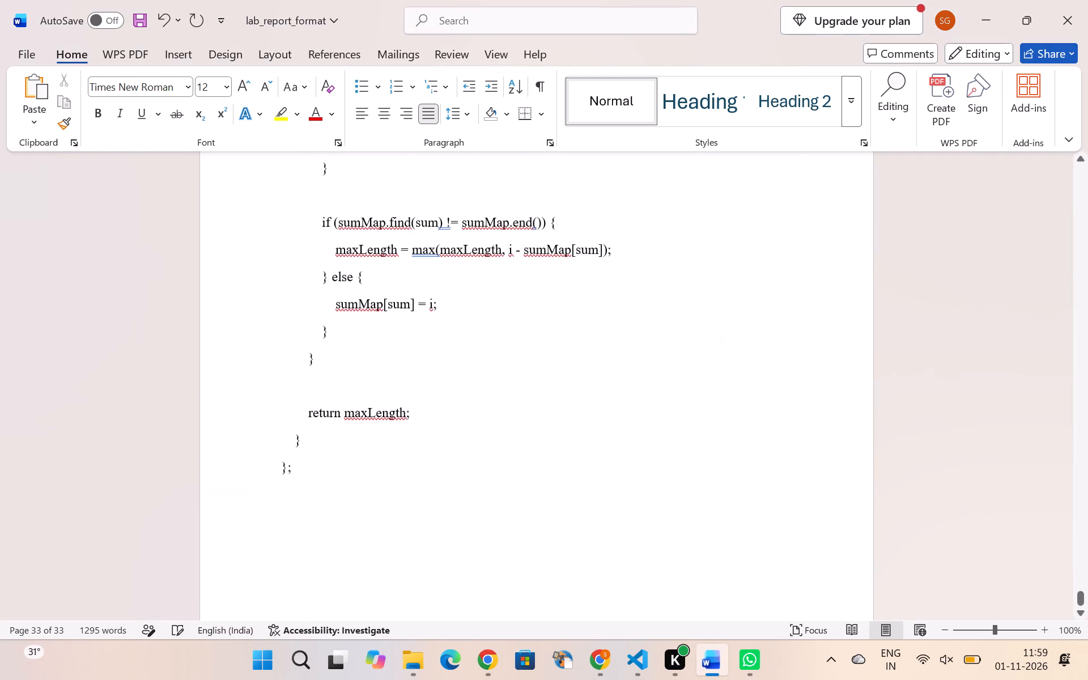
Switch to Chrome, run the Largest Subarray With Zero Sum code and enlarge the Testcase area to show the full Case 1 output.
{"action": "left_click", "coordinate": [479, 653]}
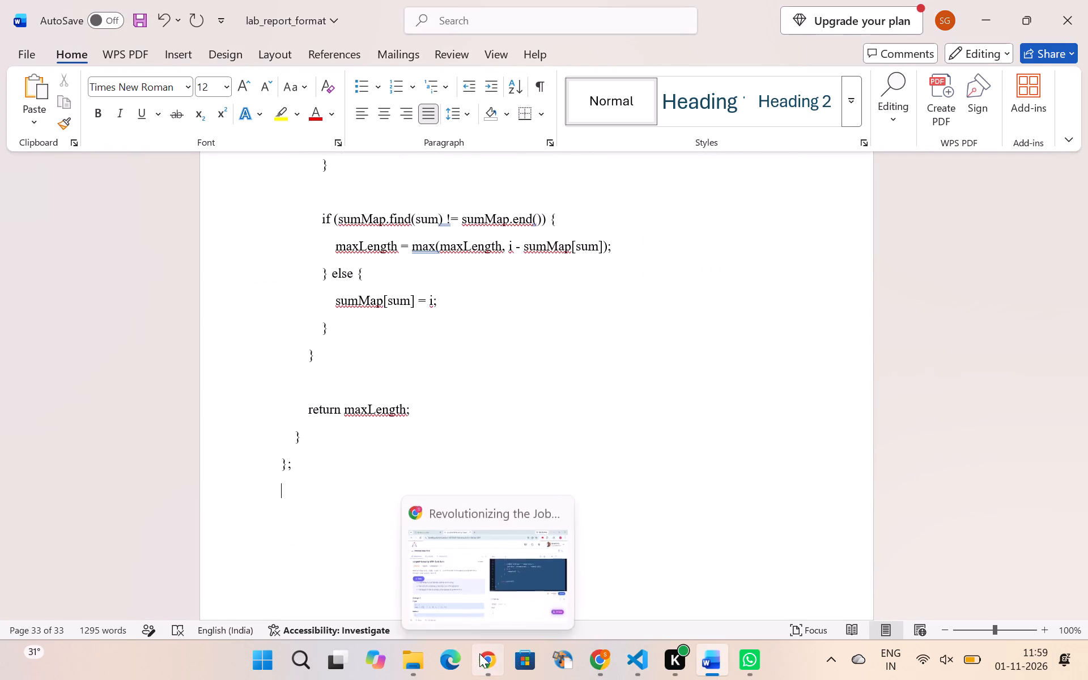
{"action": "left_click", "coordinate": [982, 437]}
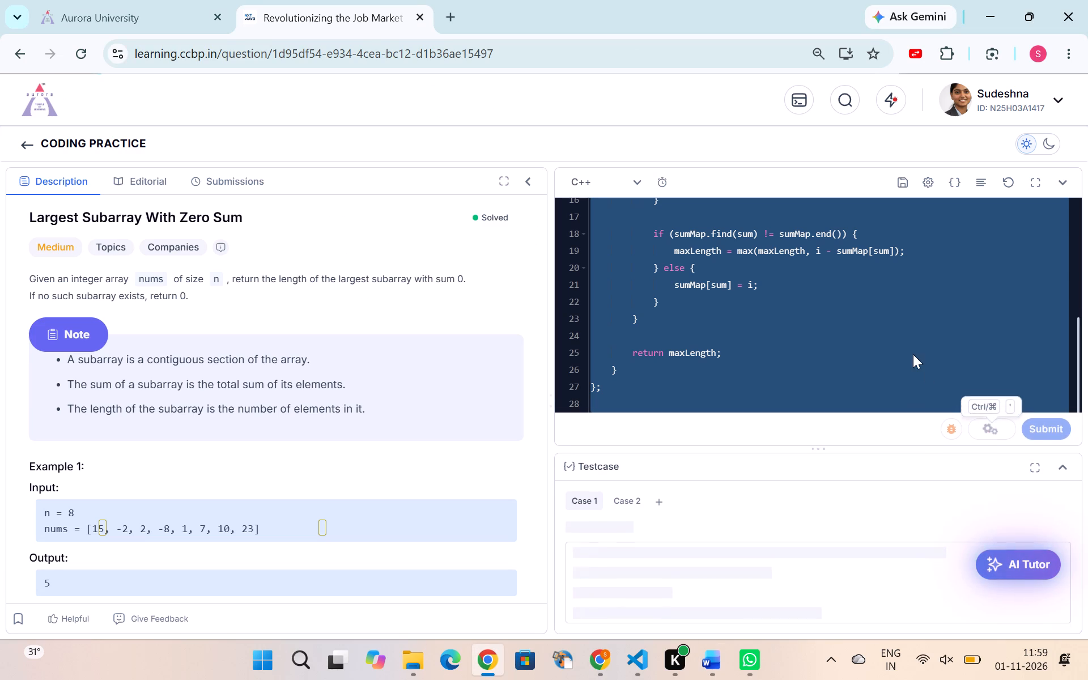
{"action": "left_click", "coordinate": [913, 354]}
{"action": "left_click_drag", "start_coordinate": [868, 447], "coordinate": [845, 289]}
Capture the Testcase area of Largest Subarray With Zero Sum and paste it below its code in the Word report, followed by blank lines.
{"action": "key", "text": "shift+super+s"}
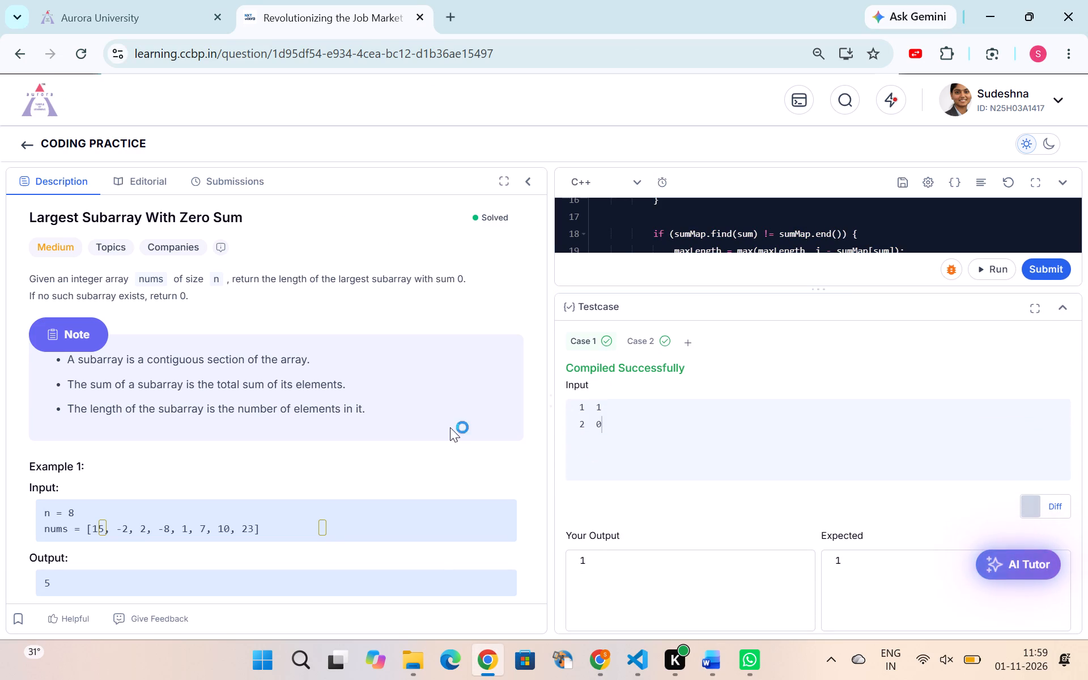
{"action": "left_click_drag", "start_coordinate": [552, 292], "coordinate": [988, 626]}
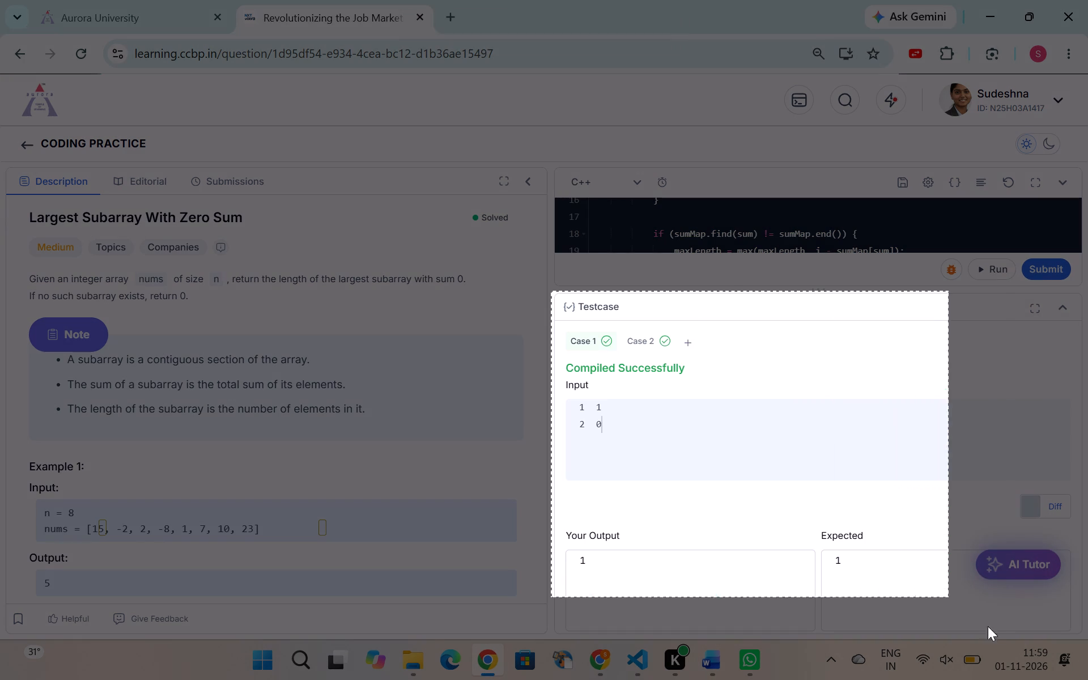
{"action": "left_click_drag", "start_coordinate": [988, 626], "coordinate": [1087, 633]}
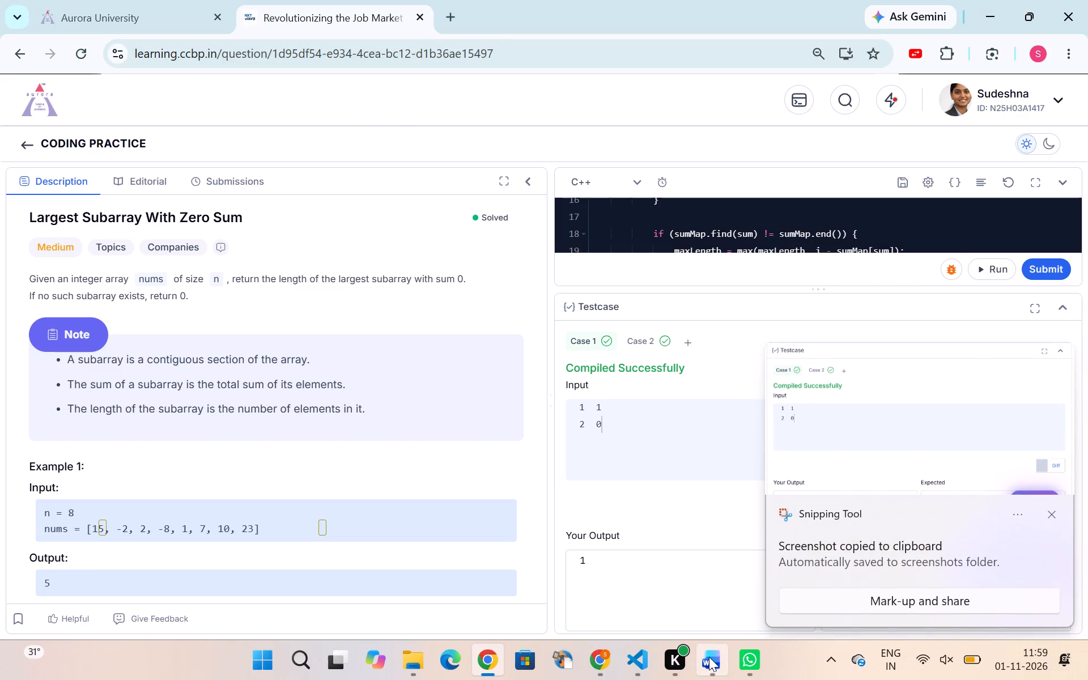
{"action": "left_click", "coordinate": [709, 657]}
{"action": "key", "text": "ctrl+v"}
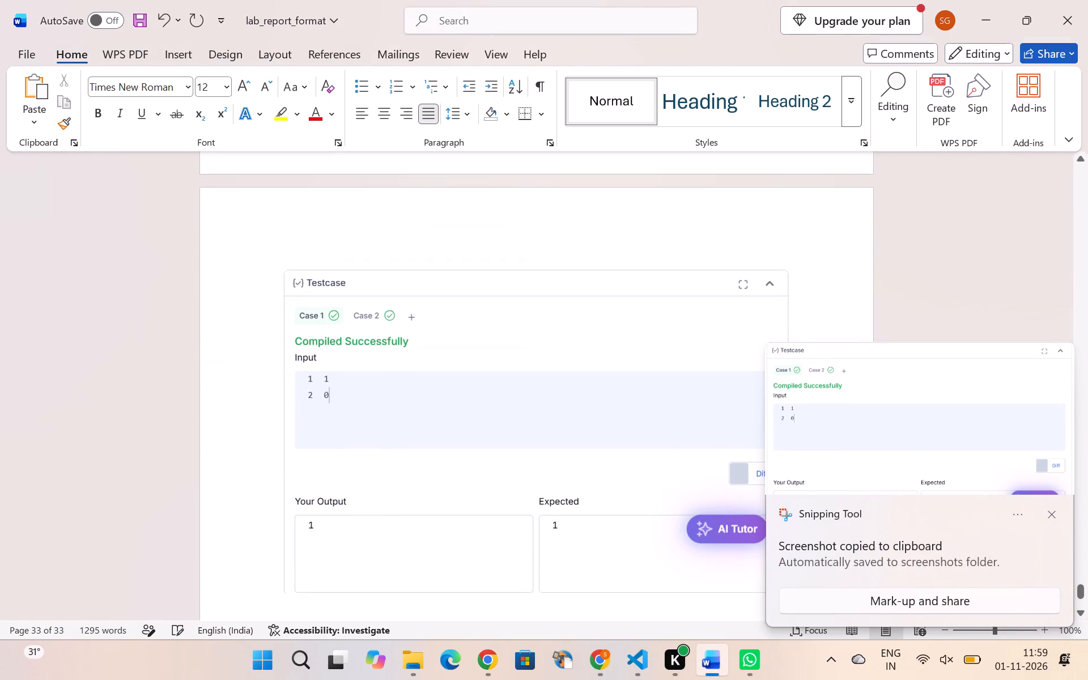
{"action": "scroll", "coordinate": [553, 496], "scroll_direction": "down", "scroll_amount": 1}
{"action": "key", "text": "Return"}
{"action": "key", "text": "Return"}
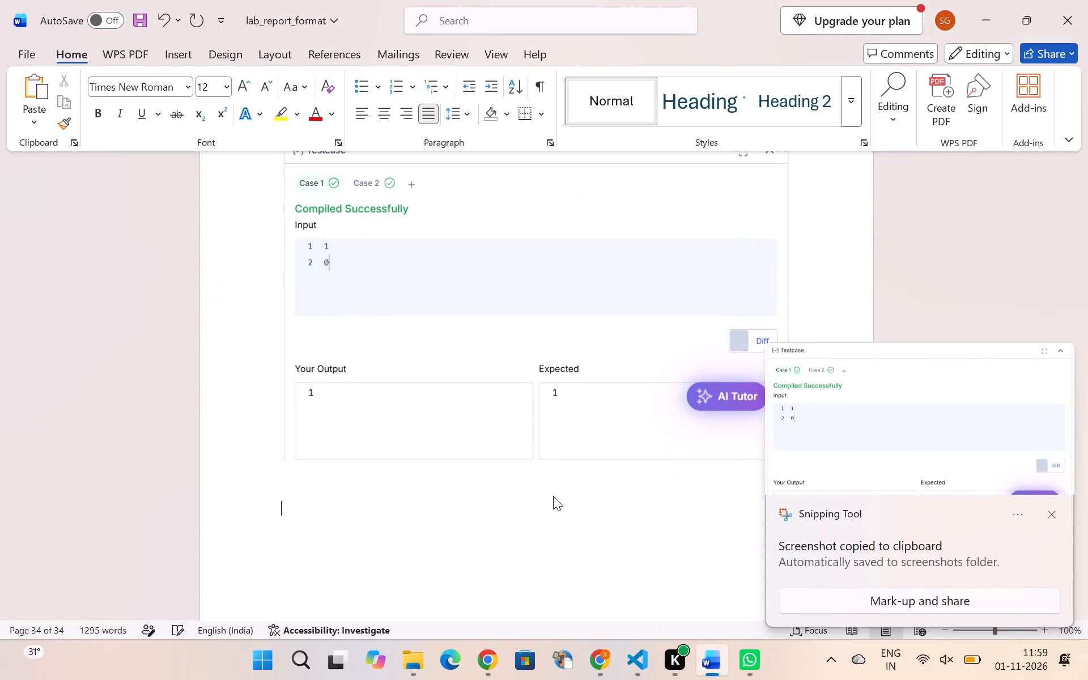
In Chrome, go to the Coding Practice set of the Sliding Window and Two Pointers lessons and open the Maximum Sum Fixed Window question.
{"action": "left_click", "coordinate": [496, 651]}
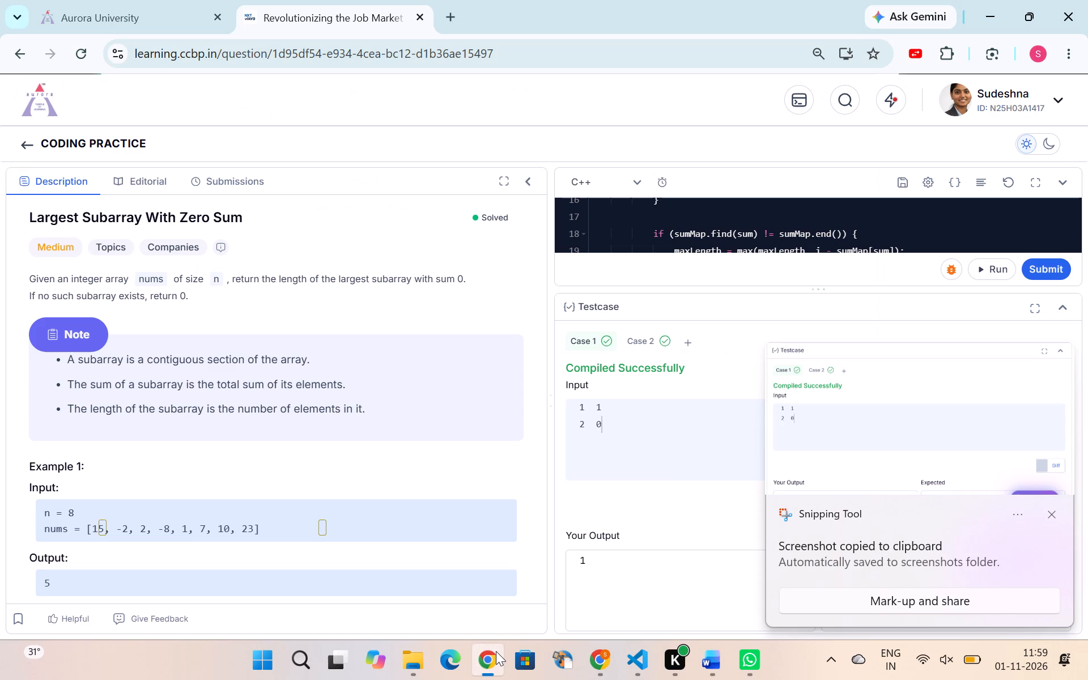
{"action": "left_click", "coordinate": [26, 147]}
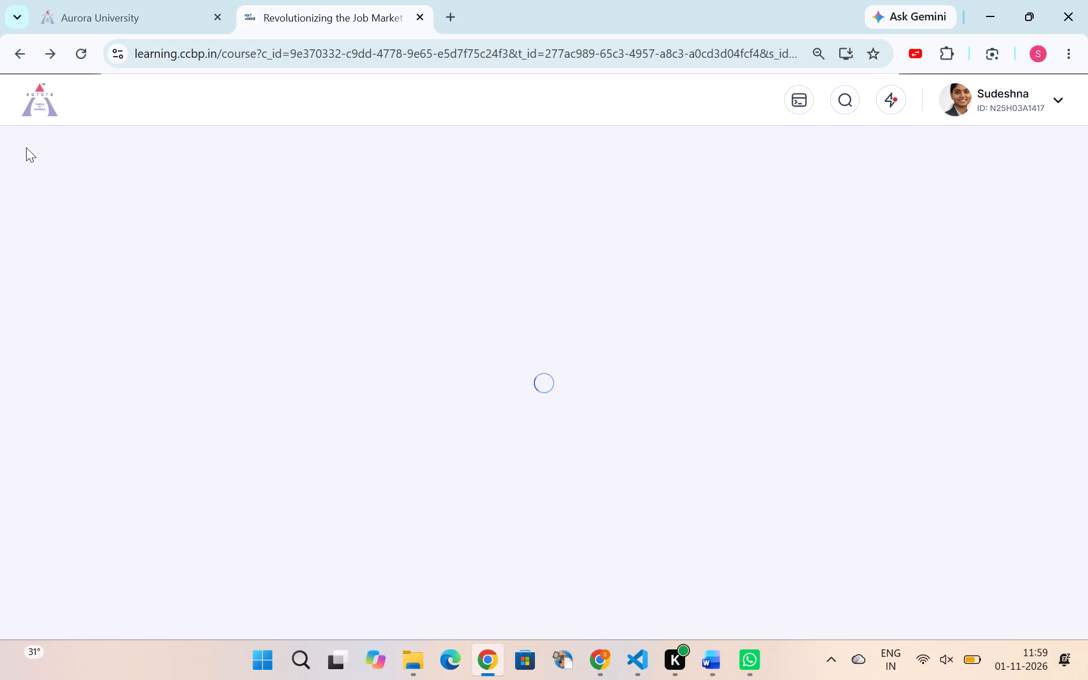
{"action": "scroll", "coordinate": [590, 458], "scroll_direction": "down", "scroll_amount": 2}
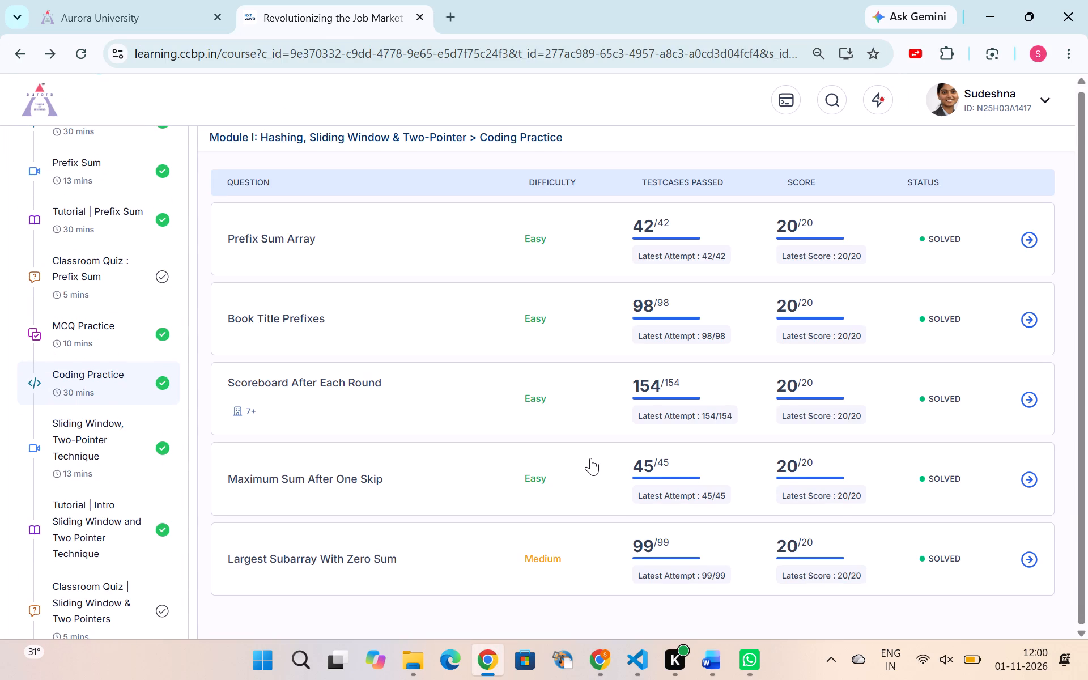
{"action": "scroll", "coordinate": [100, 480], "scroll_direction": "down", "scroll_amount": 3}
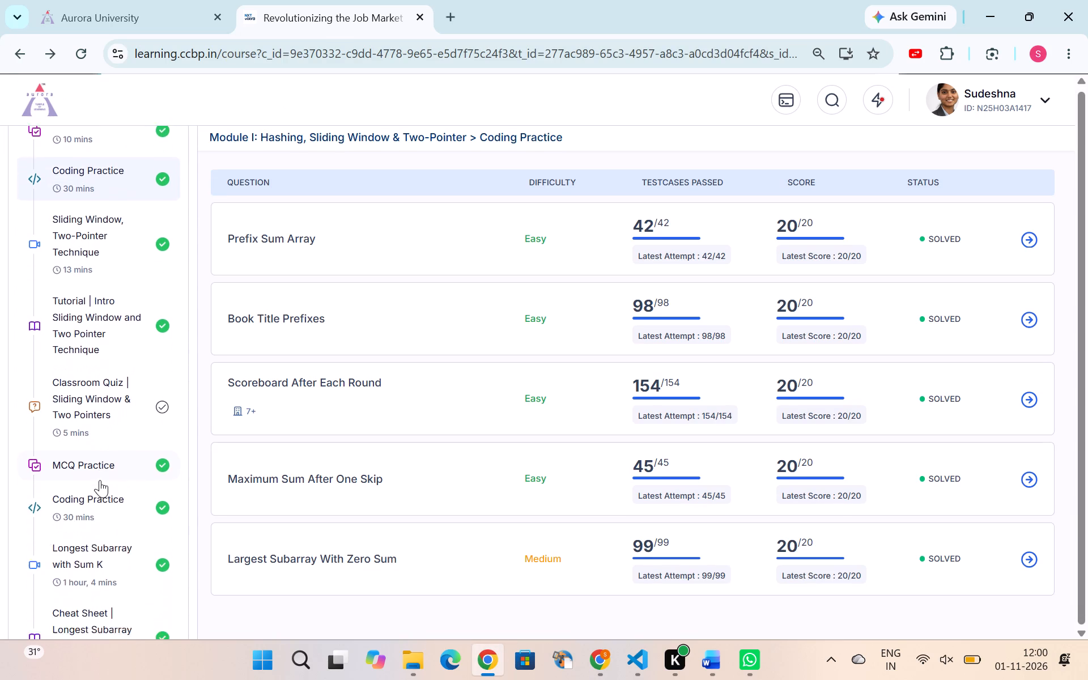
{"action": "scroll", "coordinate": [100, 480], "scroll_direction": "down", "scroll_amount": 1}
{"action": "left_click", "coordinate": [91, 462]}
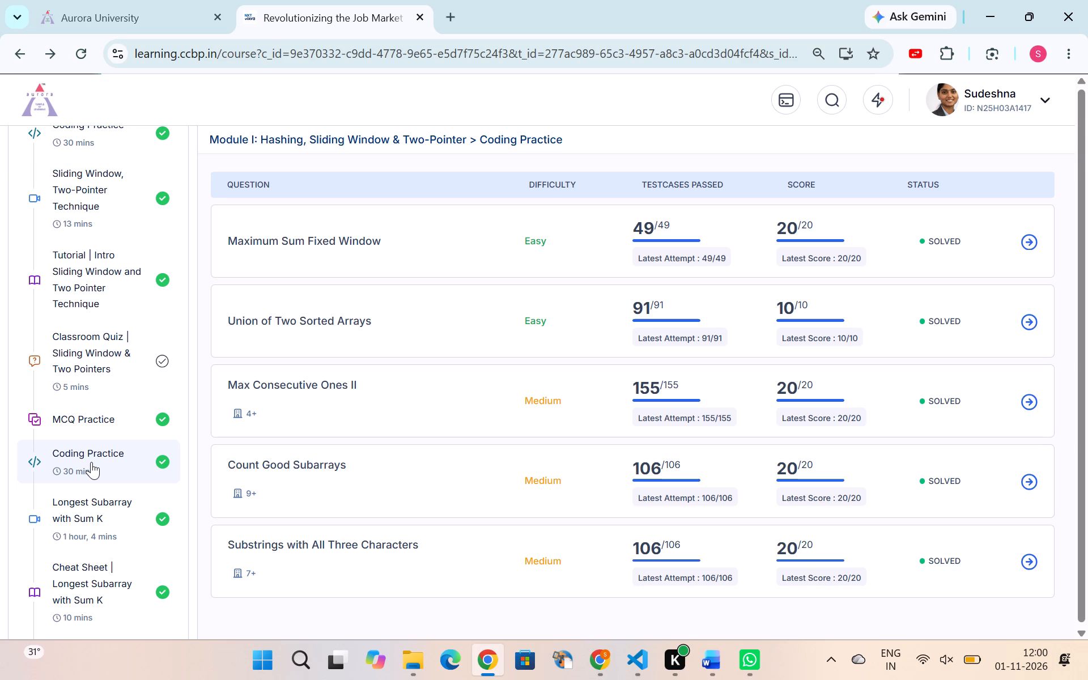
{"action": "left_click", "coordinate": [341, 226]}
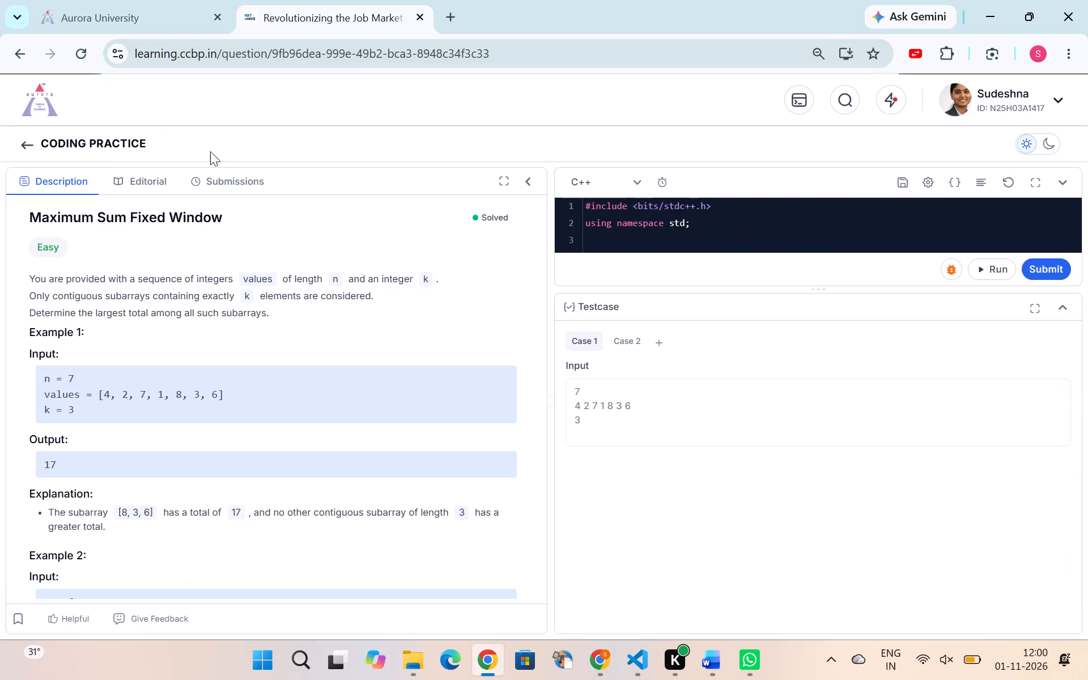
Enlarge the code area of Maximum Sum Fixed Window, capture the question page and paste it into the Word report, followed by a "CODE:" line.
{"action": "left_click_drag", "start_coordinate": [841, 289], "coordinate": [841, 326]}
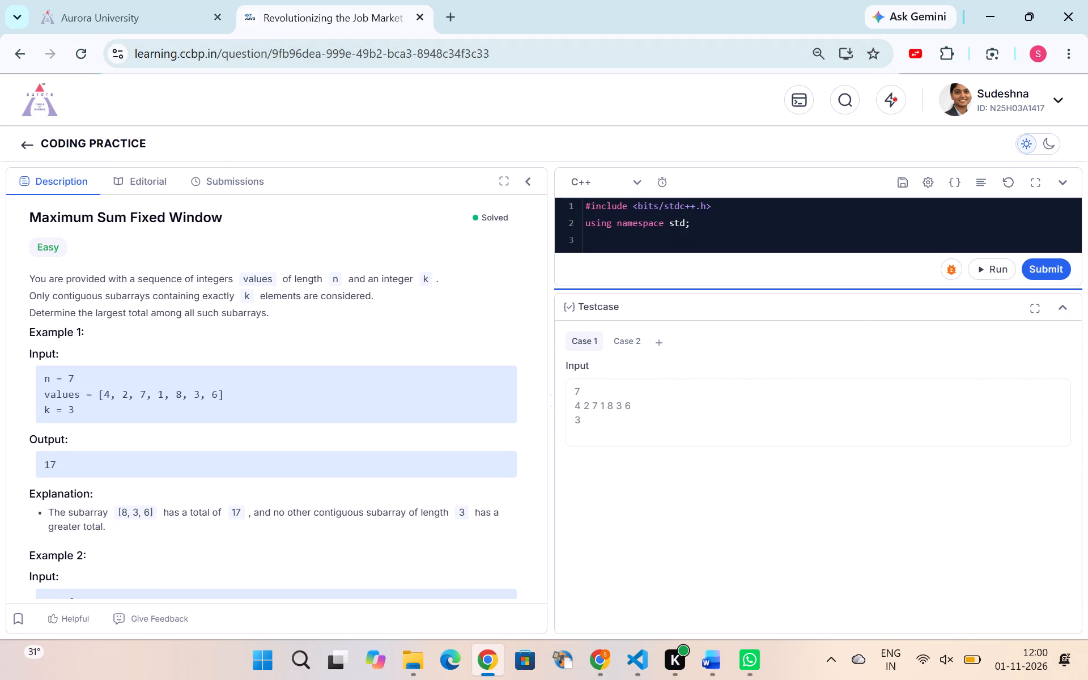
{"action": "left_click_drag", "start_coordinate": [841, 326], "coordinate": [843, 445]}
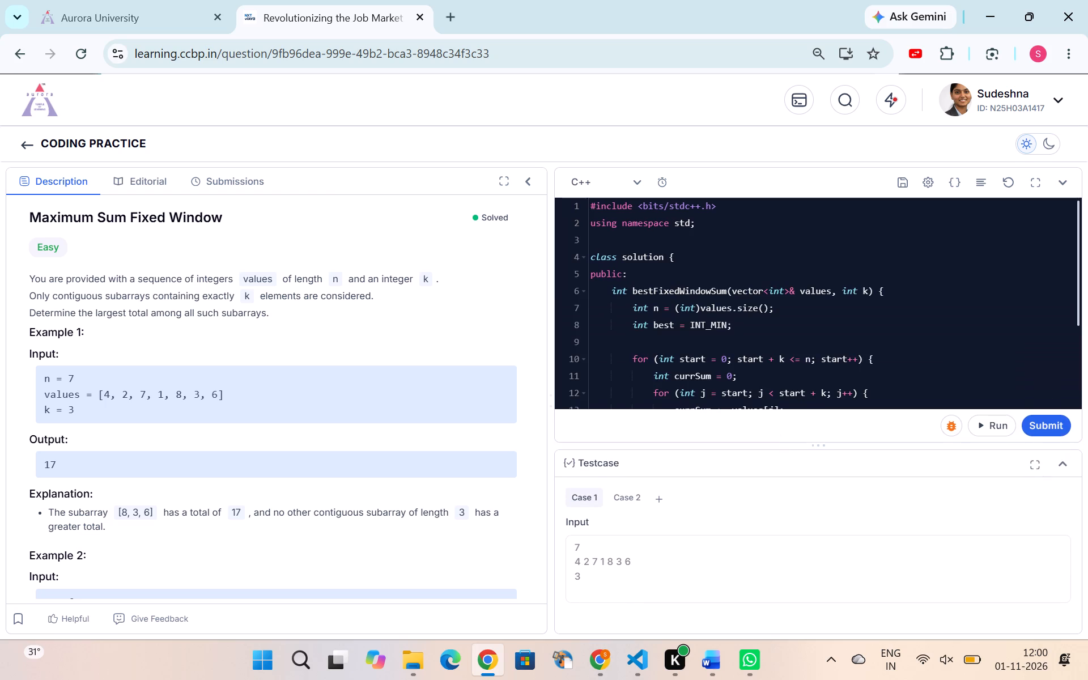
{"action": "key", "text": "shift+super+s"}
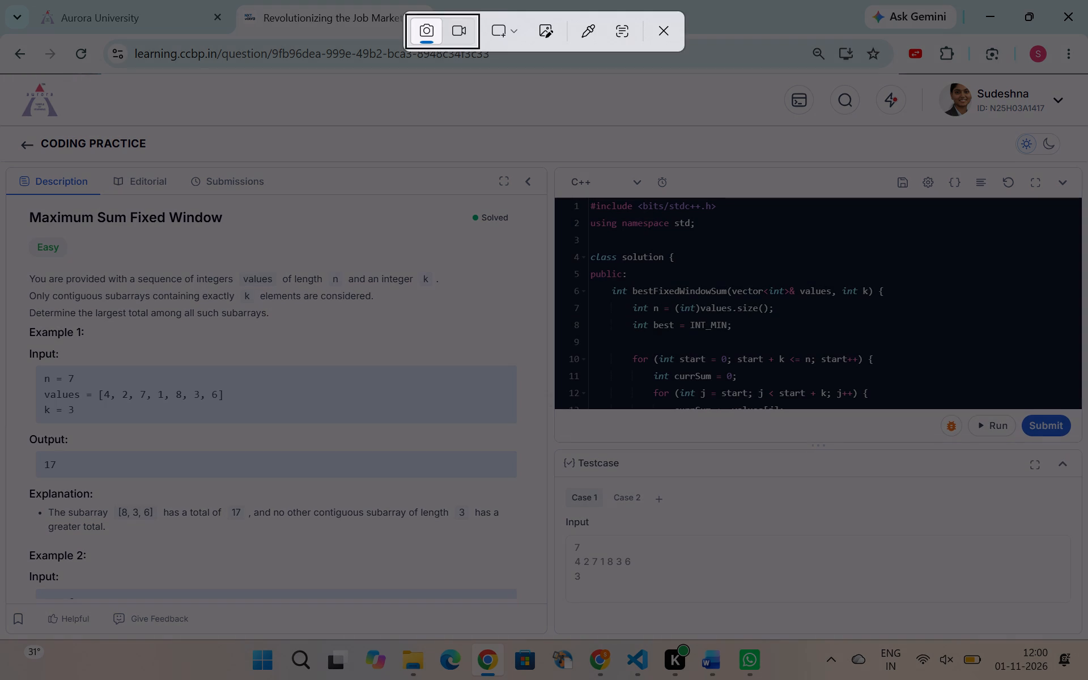
{"action": "left_click_drag", "start_coordinate": [0, 74], "coordinate": [1087, 631]}
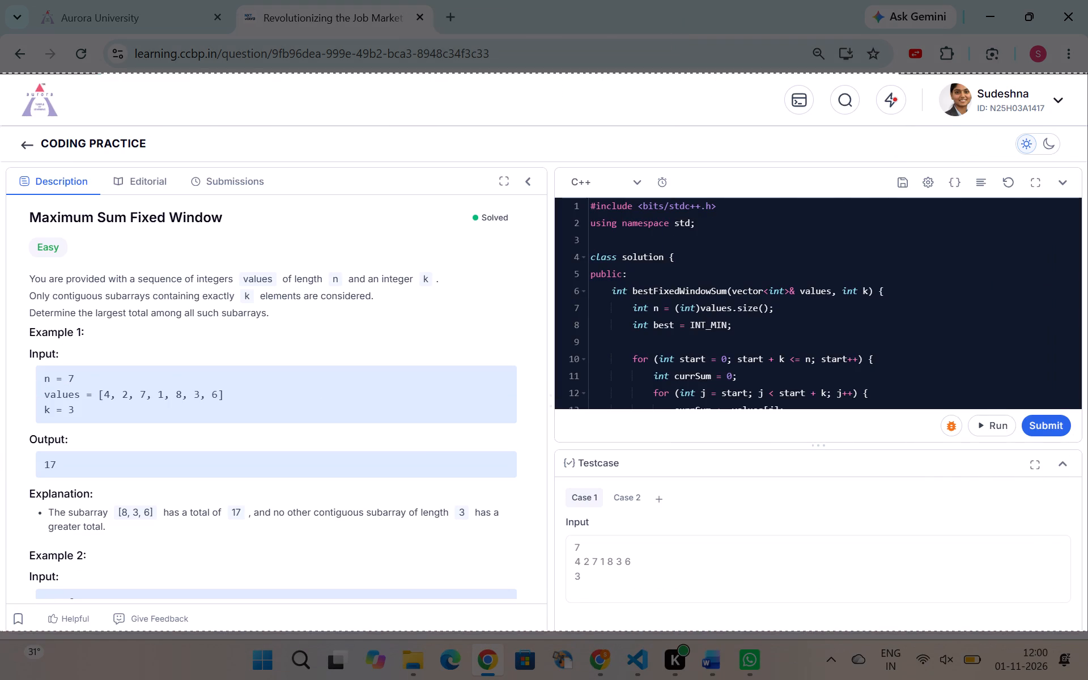
{"action": "left_click_drag", "start_coordinate": [1087, 631], "coordinate": [1087, 637]}
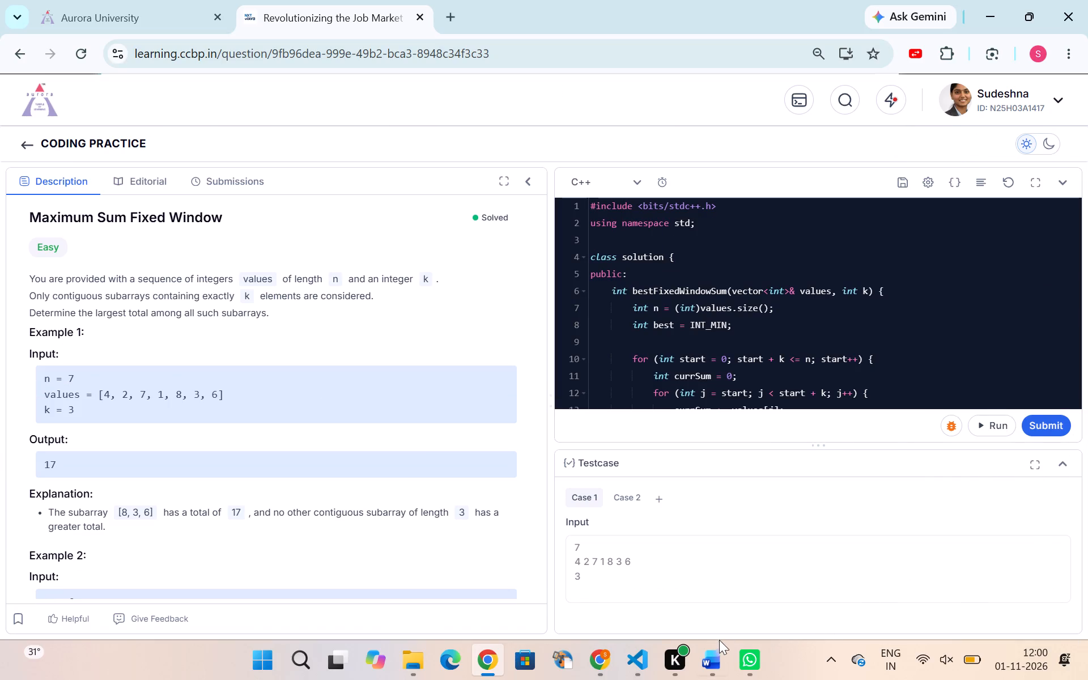
{"action": "left_click", "coordinate": [715, 651]}
{"action": "key", "text": "ctrl+v"}
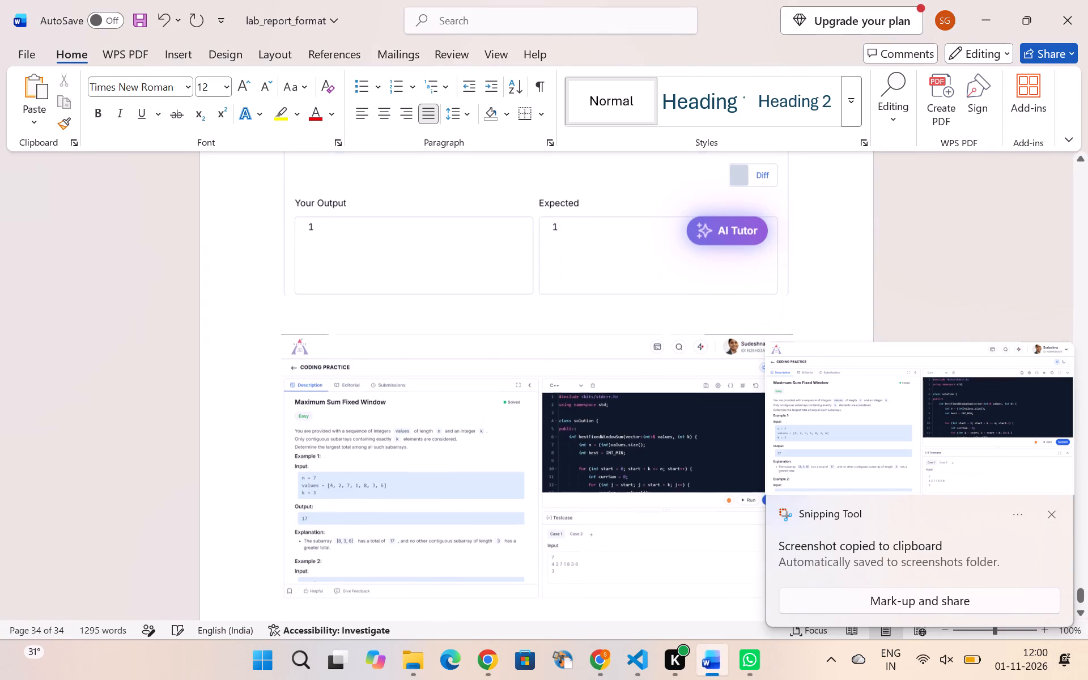
{"action": "key", "text": "Return"}
{"action": "type", "text": "CODE:"}
{"action": "key", "text": "Return"}
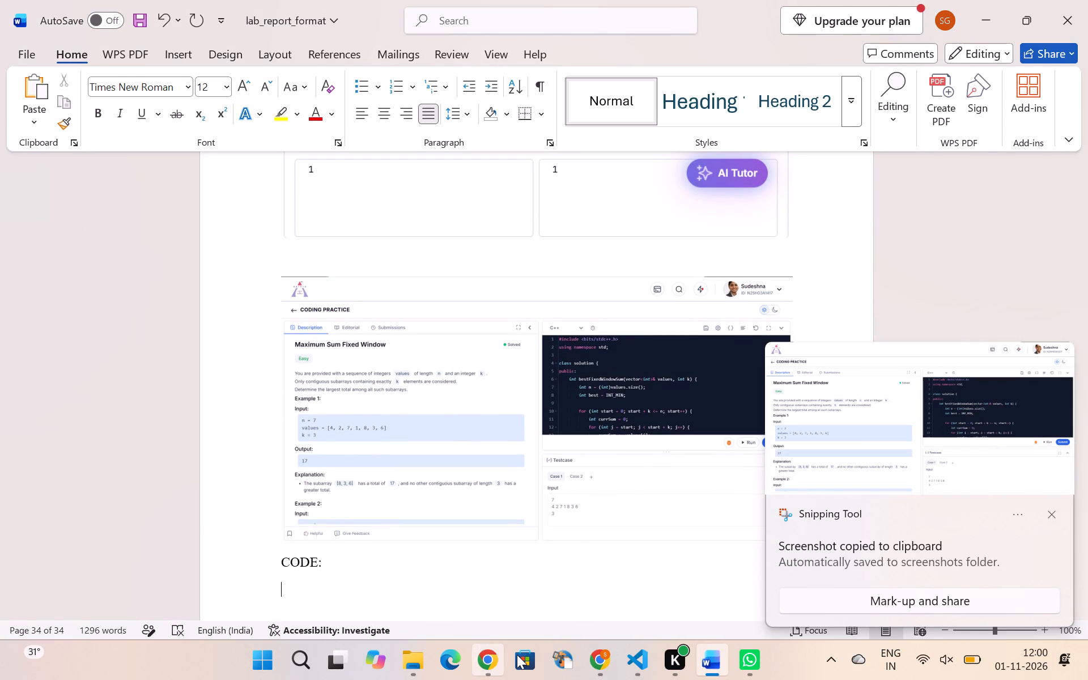
Copy the entire Maximum Sum Fixed Window code from Chrome and paste it under "CODE:" in the Word report.
{"action": "left_click", "coordinate": [481, 664]}
{"action": "scroll", "coordinate": [772, 358], "scroll_direction": "down", "scroll_amount": 4}
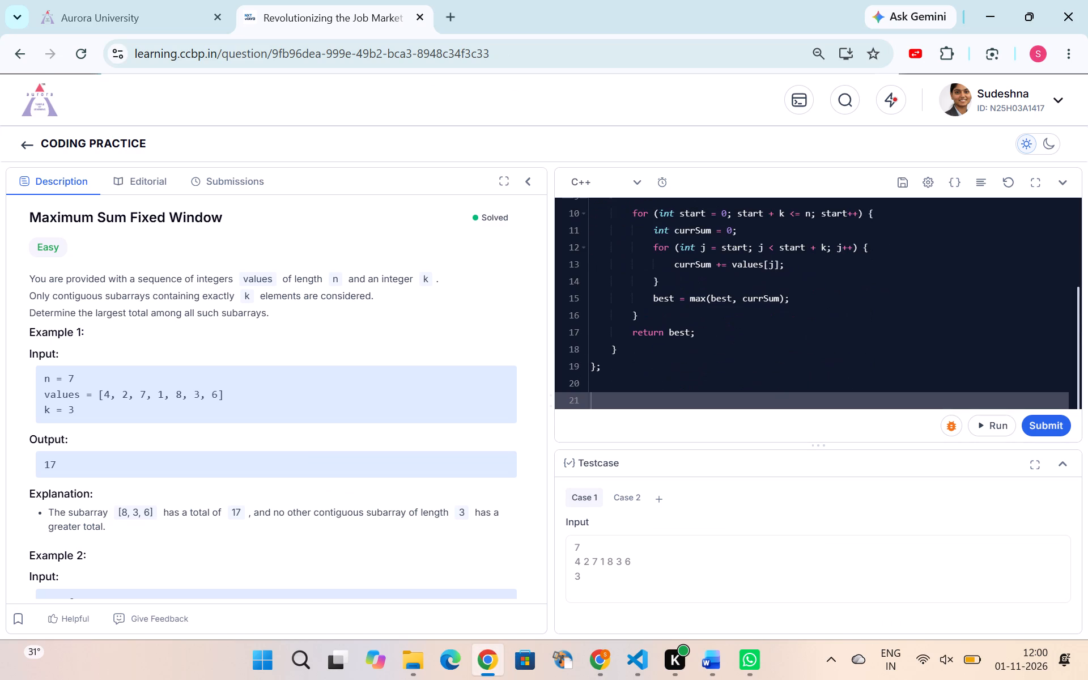
{"action": "left_click", "coordinate": [766, 342]}
{"action": "key", "text": "ctrl+a"}
{"action": "key", "text": "ctrl+c"}
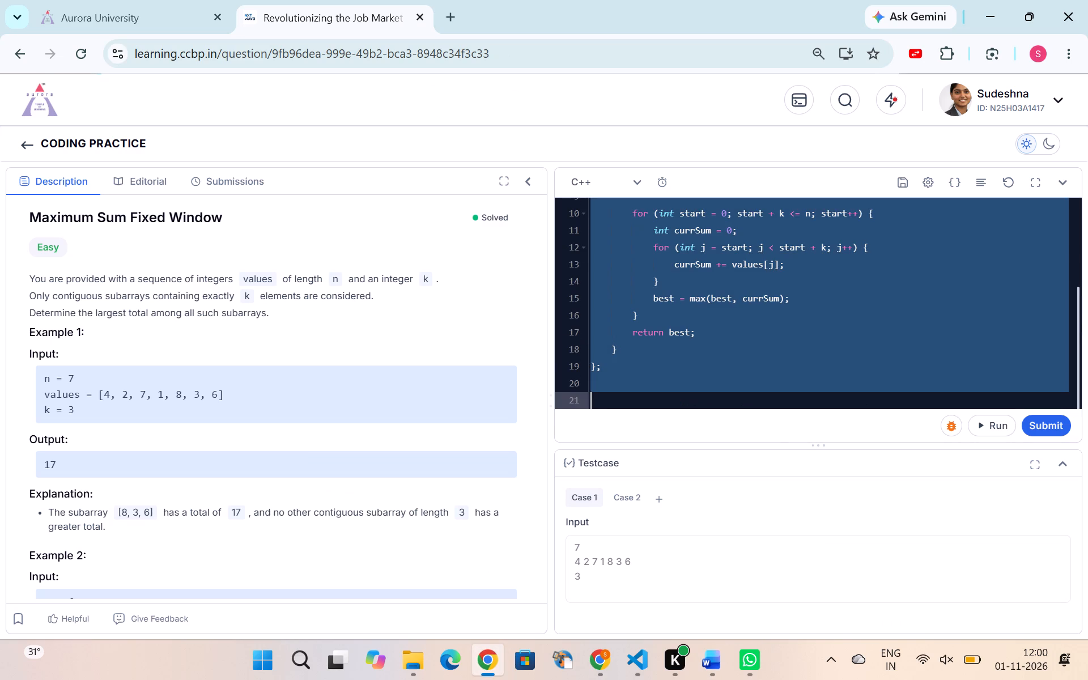
{"action": "left_click", "coordinate": [711, 656]}
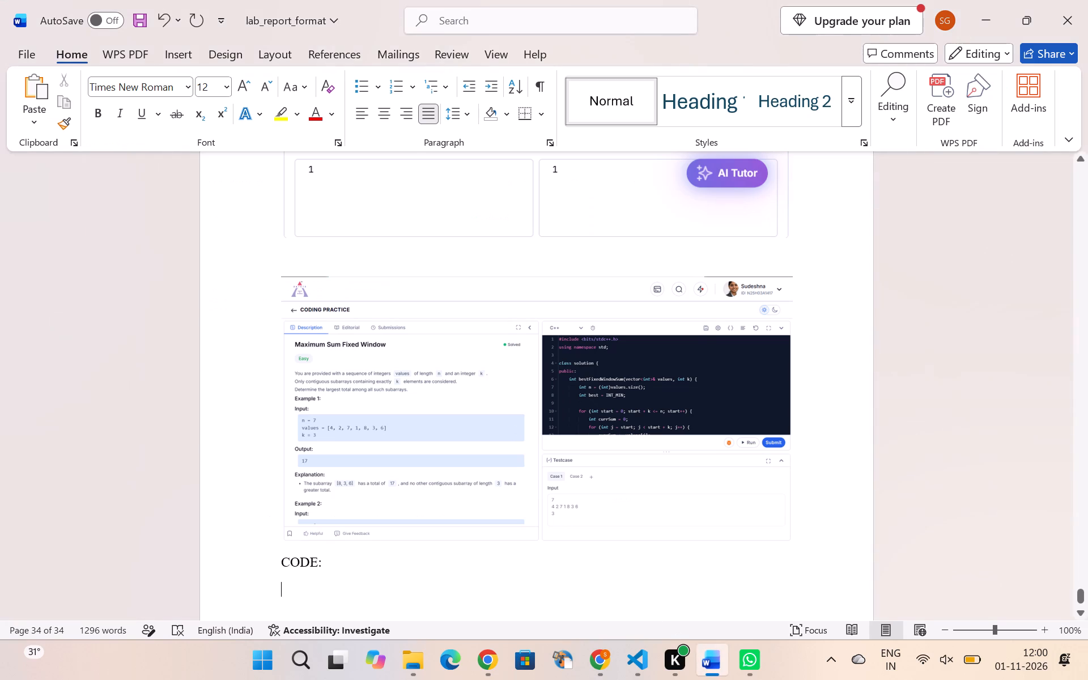
{"action": "key", "text": "ctrl+v"}
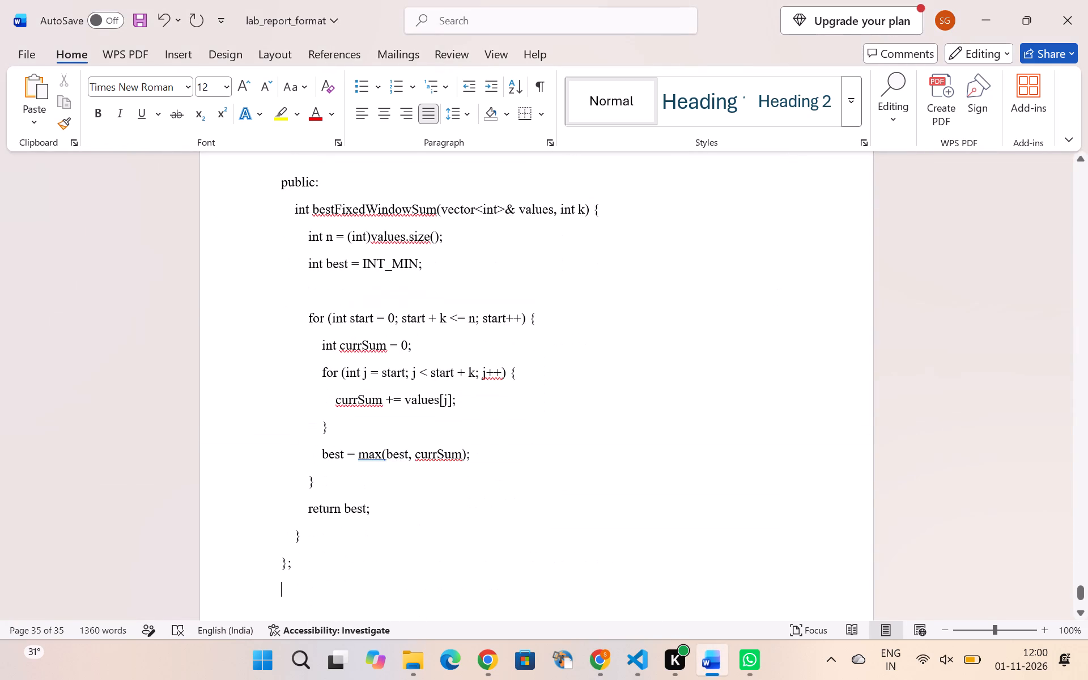
Switch to Chrome, run the Maximum Sum Fixed Window code and enlarge the Testcase area to show the full Case 1 output.
{"action": "left_click", "coordinate": [483, 662]}
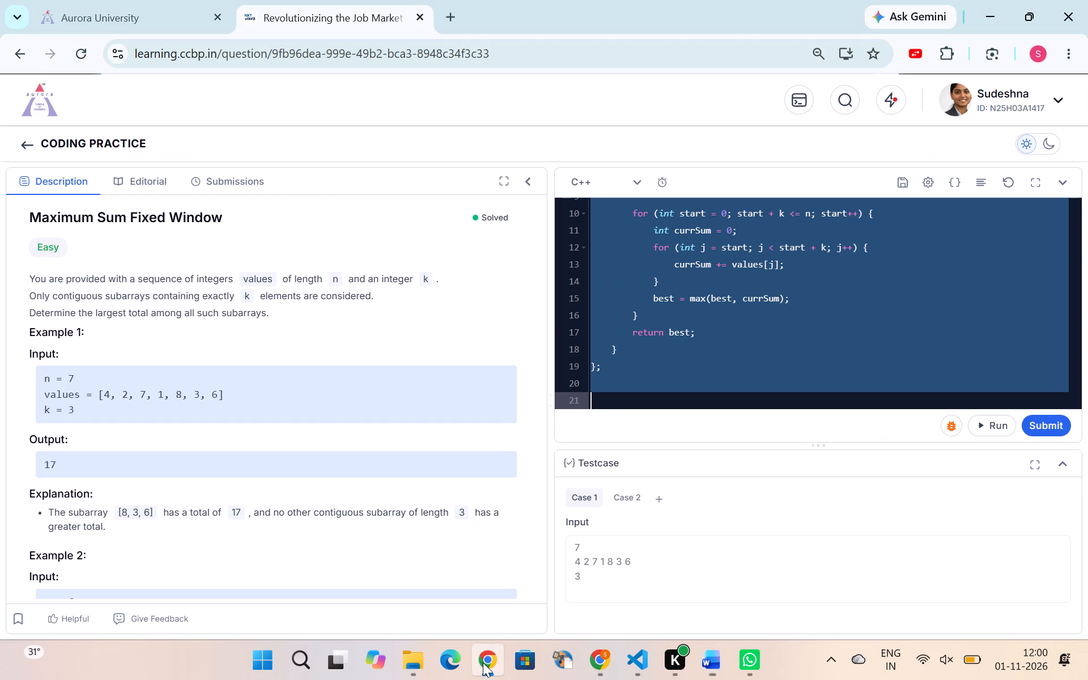
{"action": "left_click", "coordinate": [825, 338]}
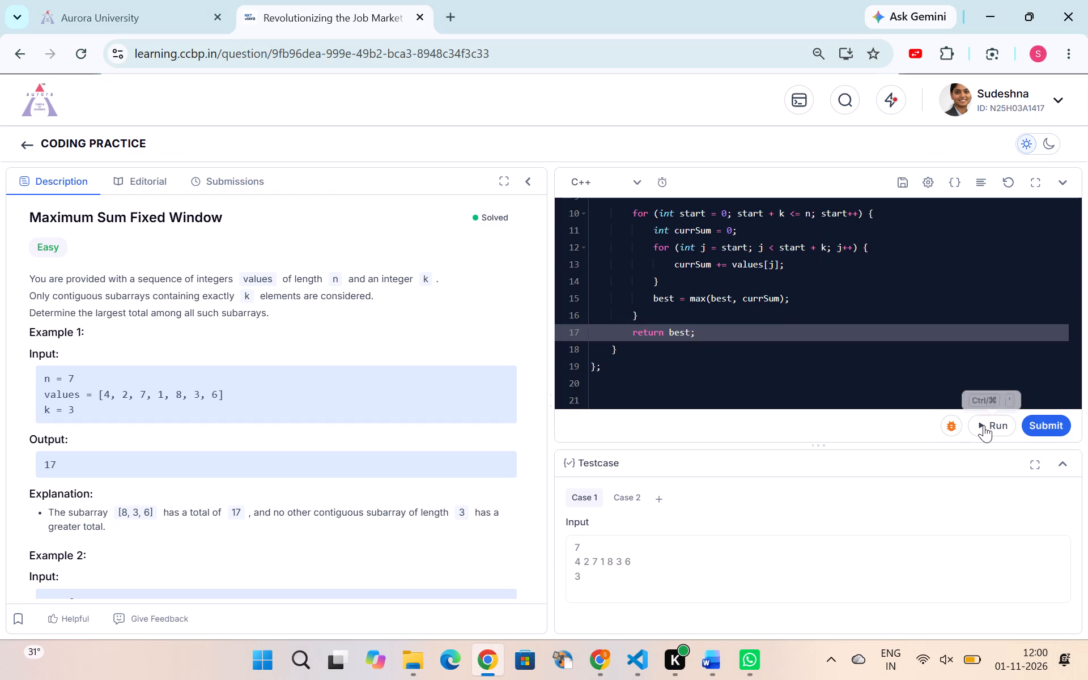
{"action": "left_click", "coordinate": [984, 425]}
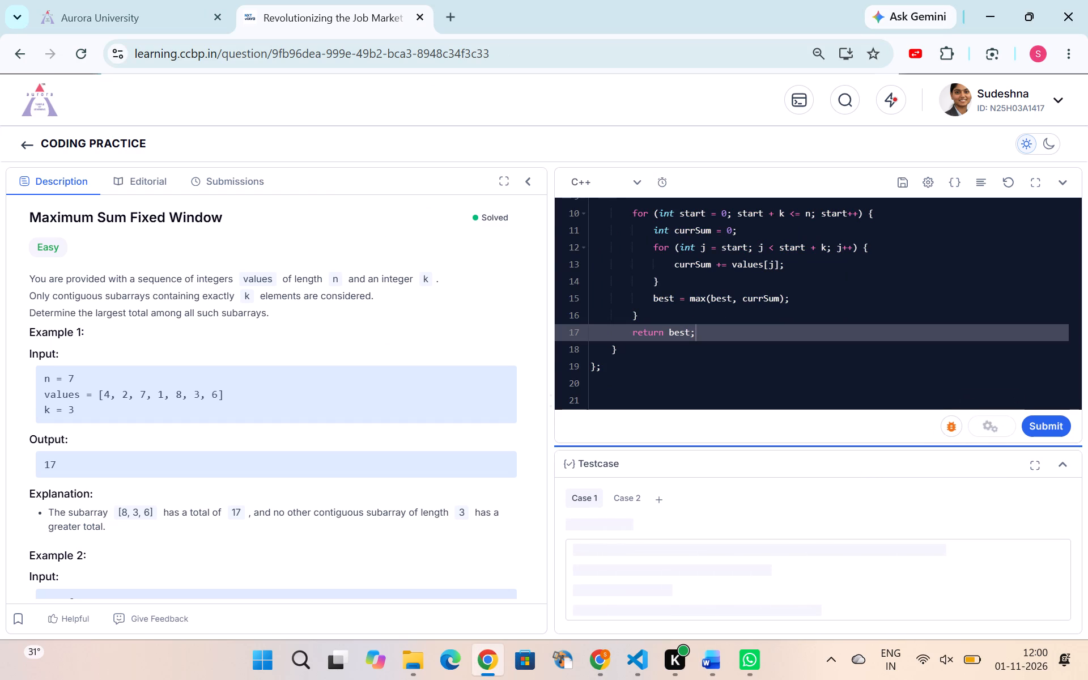
{"action": "left_click_drag", "start_coordinate": [863, 448], "coordinate": [844, 288]}
Capture the Testcase area of Maximum Sum Fixed Window and paste it below its code in the Word report, followed by blank lines.
{"action": "key", "text": "shift+super+s"}
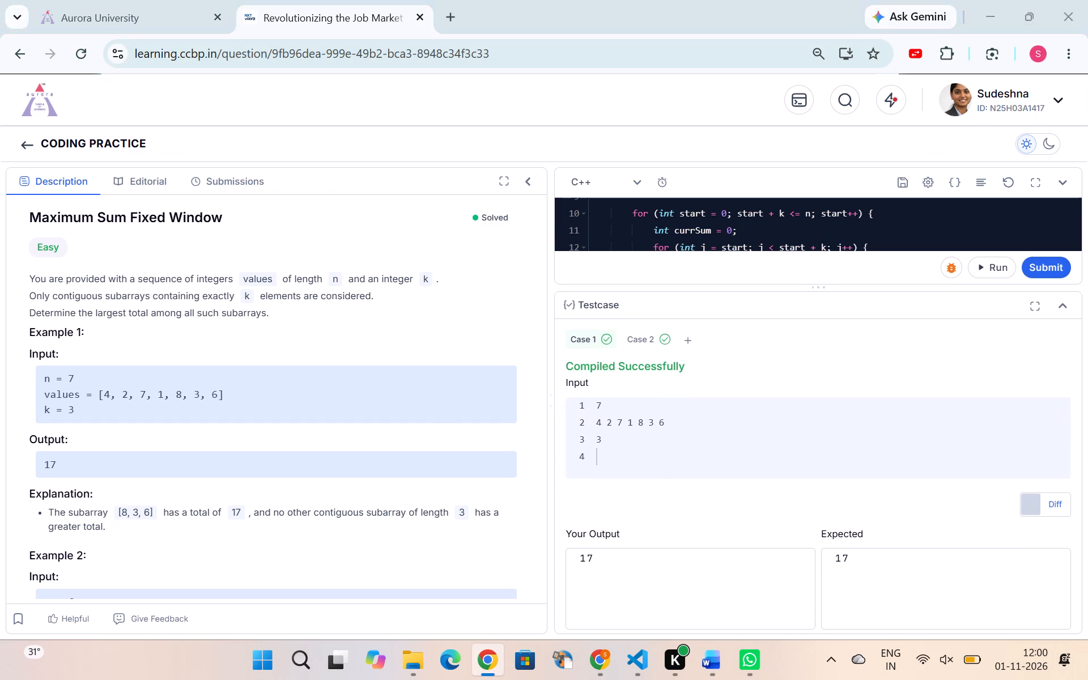
{"action": "left_click_drag", "start_coordinate": [554, 290], "coordinate": [1087, 648]}
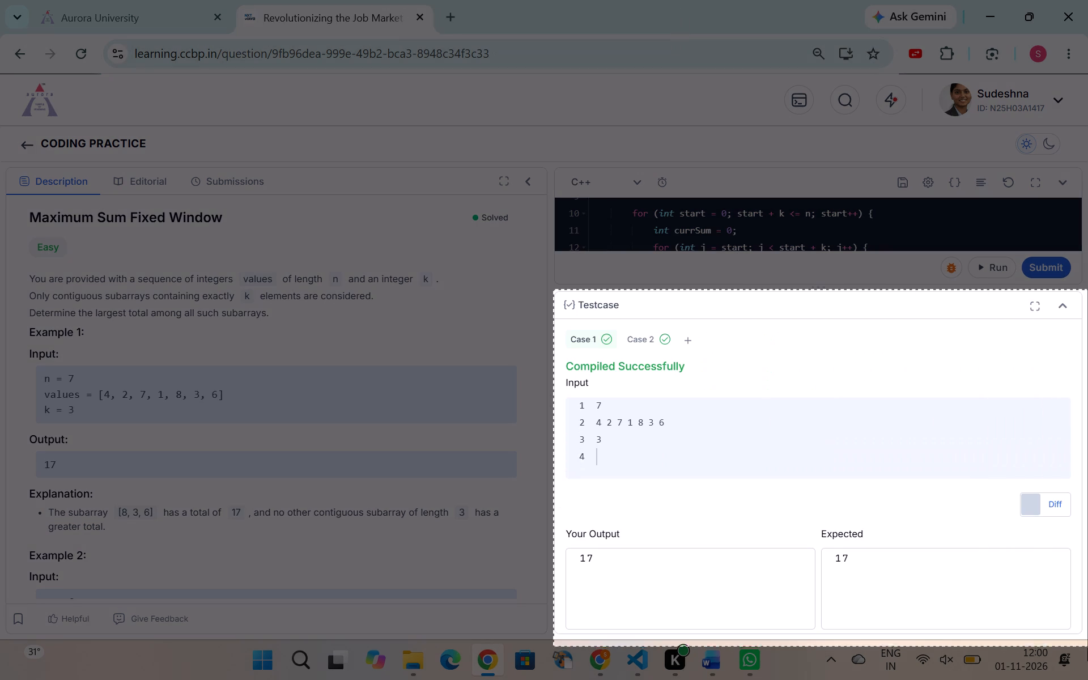
{"action": "left_click_drag", "start_coordinate": [1087, 648], "coordinate": [1087, 637]}
{"action": "left_click", "coordinate": [717, 647]}
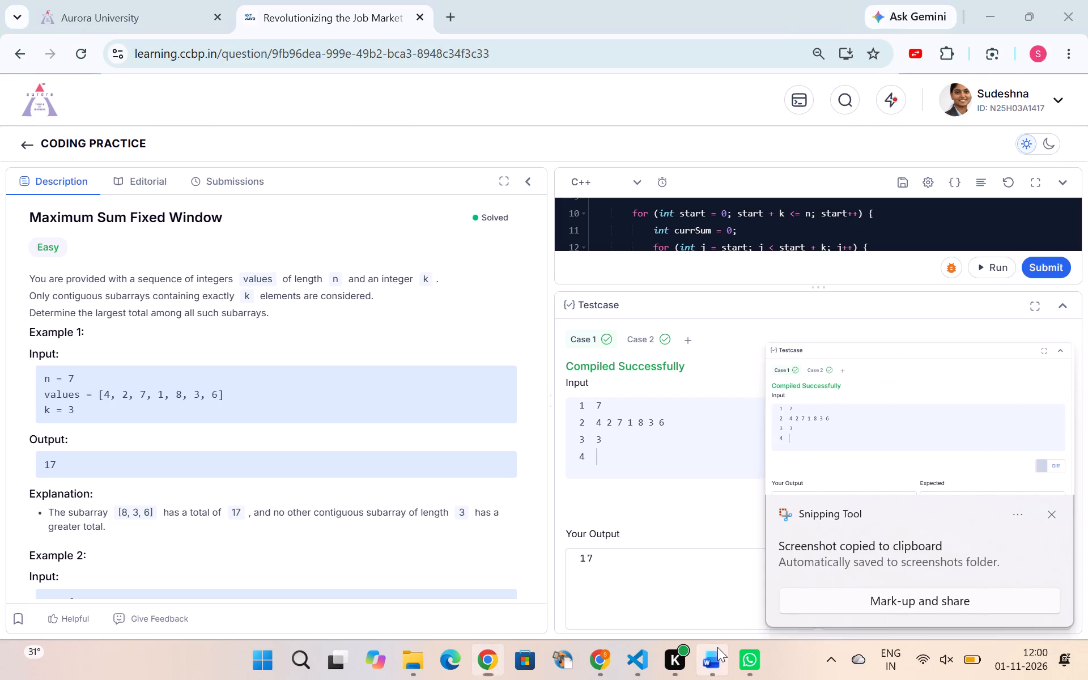
{"action": "key", "text": "ctrl+v"}
{"action": "scroll", "coordinate": [637, 542], "scroll_direction": "down", "scroll_amount": 1}
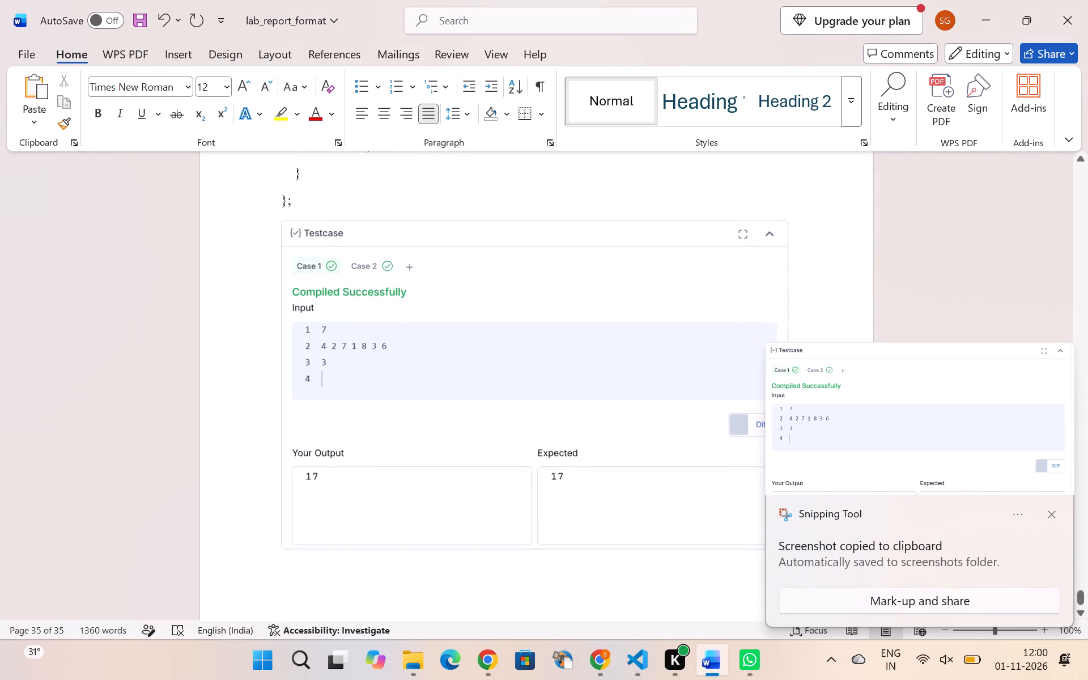
{"action": "scroll", "coordinate": [637, 542], "scroll_direction": "down", "scroll_amount": 1}
{"action": "key", "text": "Return"}
{"action": "key", "text": "Return"}
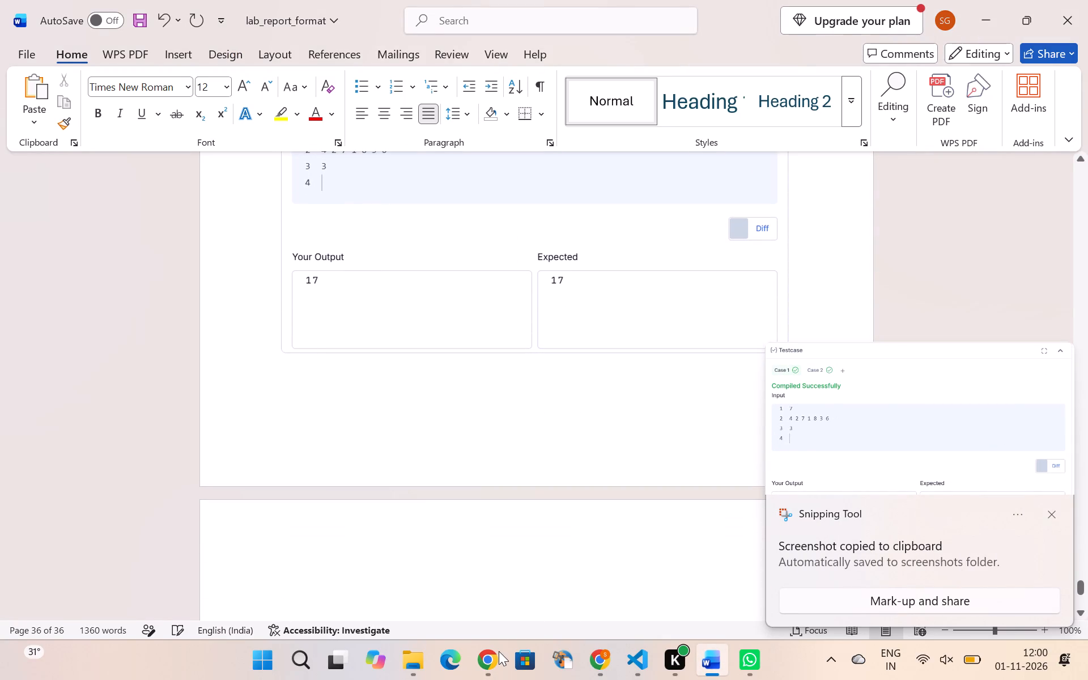
In Chrome, return to the Coding Practice question list and open the Union of Two Sorted Arrays question.
{"action": "left_click", "coordinate": [499, 651]}
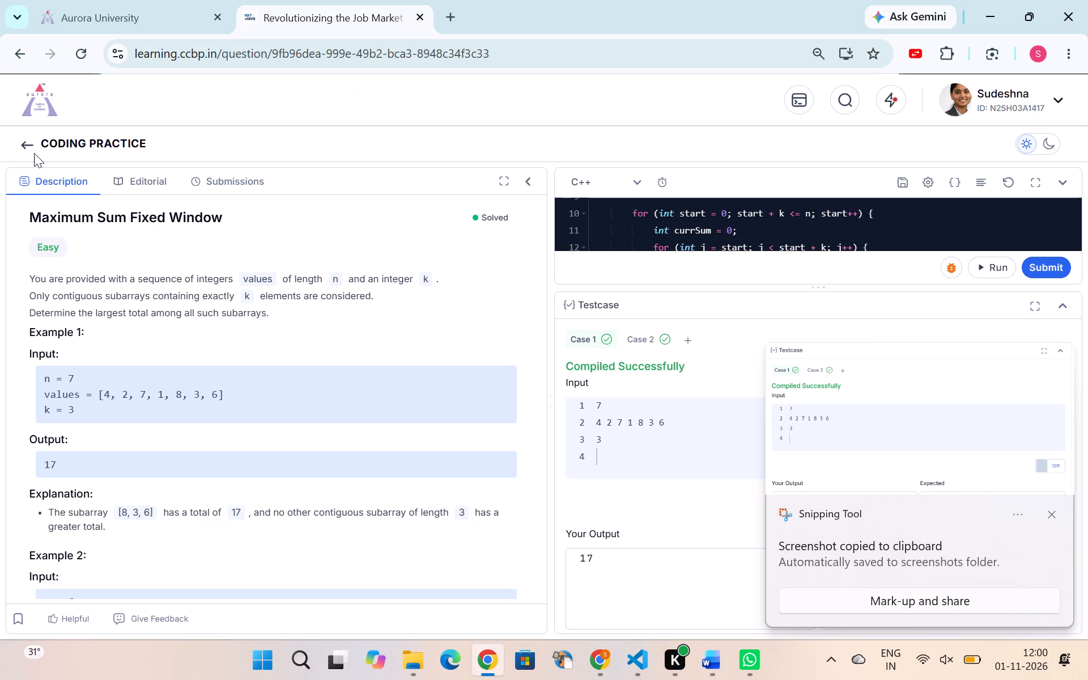
{"action": "left_click", "coordinate": [28, 146]}
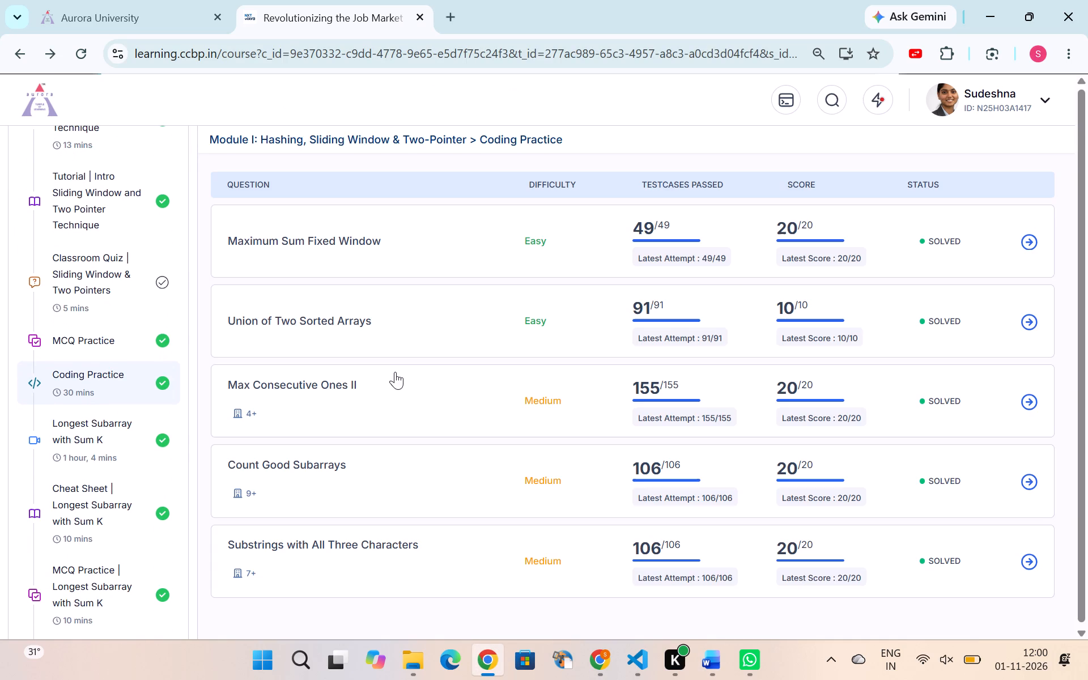
{"action": "left_click", "coordinate": [381, 332]}
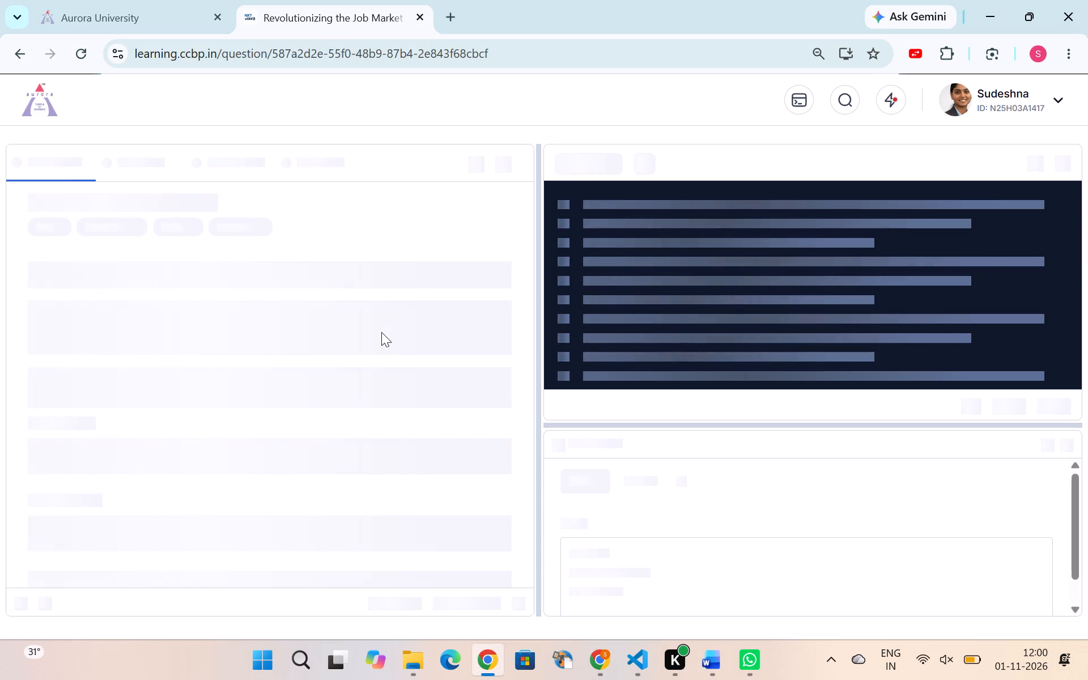
Enlarge the code area of Union of Two Sorted Arrays, capture the question page and paste it into the Word report, followed by a "CODE:" line.
{"action": "left_click", "coordinate": [832, 291]}
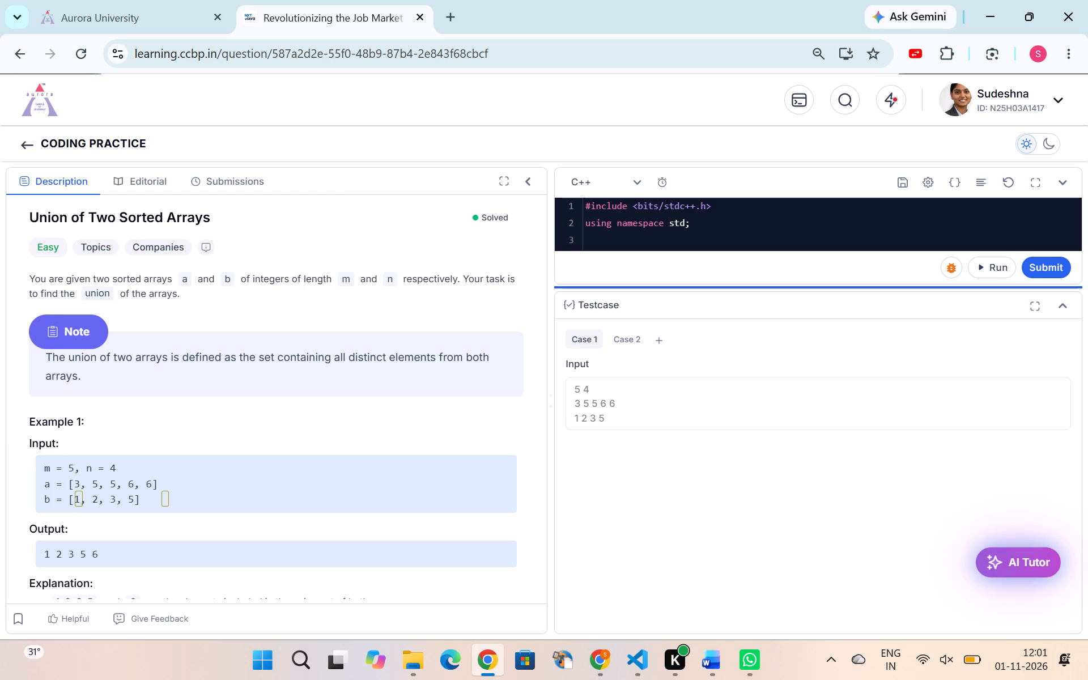
{"action": "left_click_drag", "start_coordinate": [832, 288], "coordinate": [831, 472]}
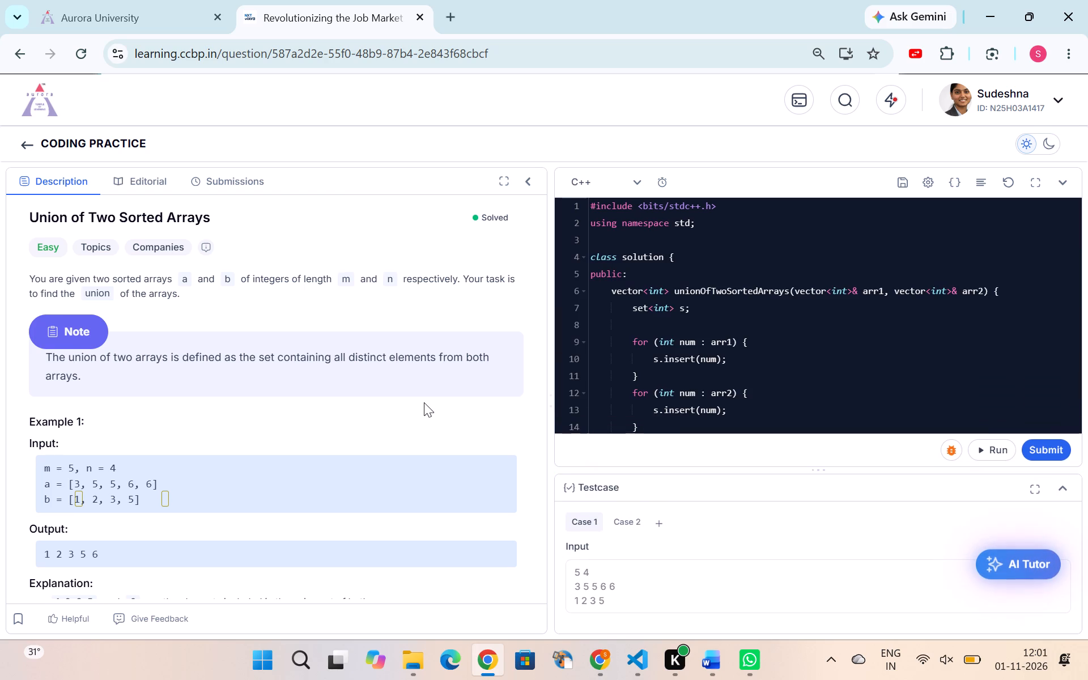
{"action": "key", "text": "shift+super+s"}
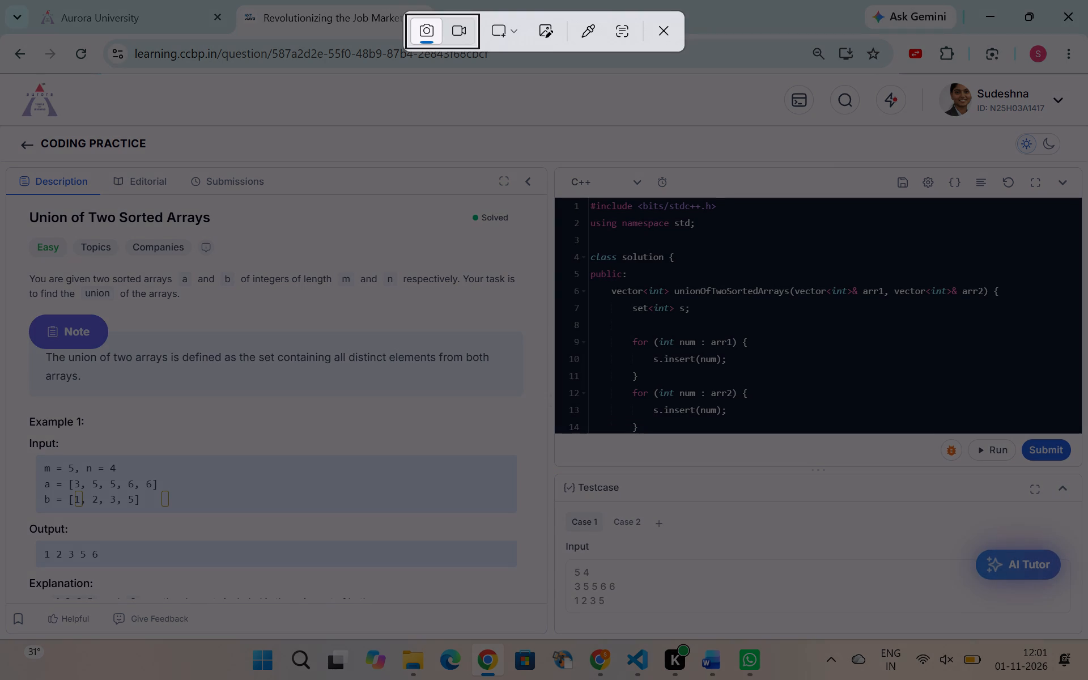
{"action": "left_click_drag", "start_coordinate": [0, 73], "coordinate": [1087, 640]}
{"action": "left_click", "coordinate": [713, 656]}
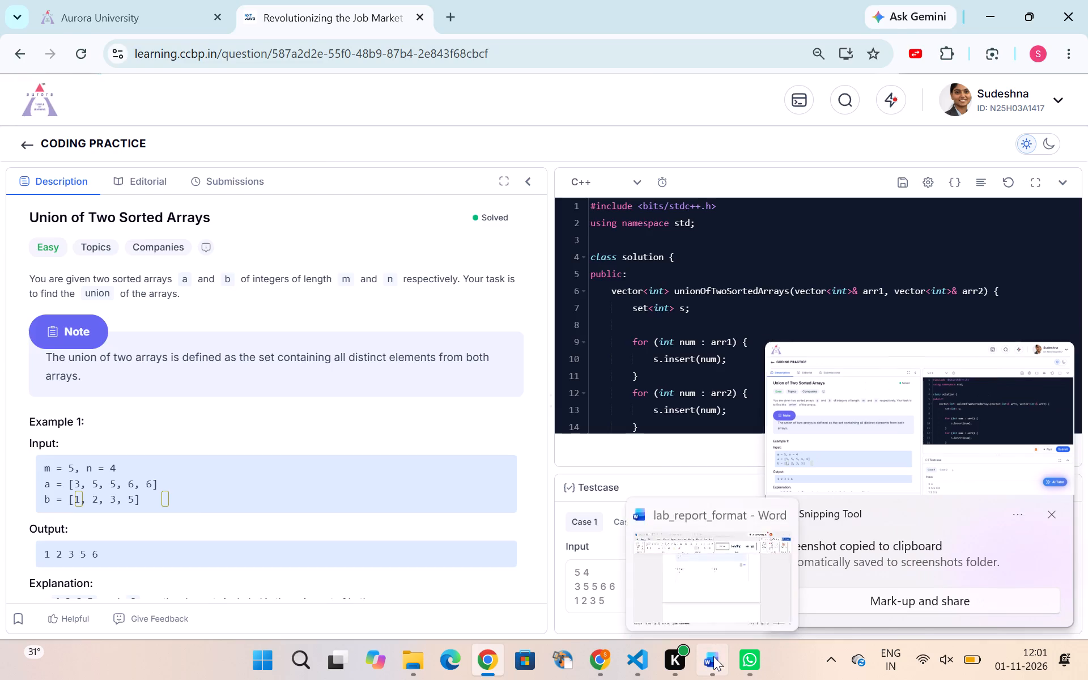
{"action": "key", "text": "ctrl+v"}
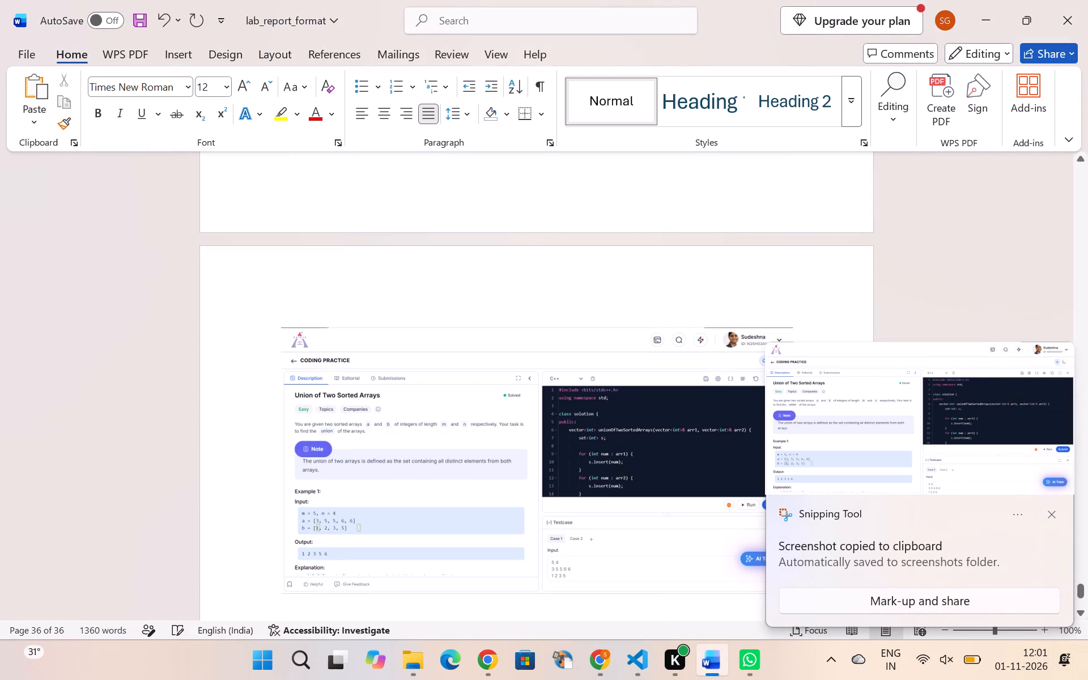
{"action": "key", "text": "Return"}
{"action": "type", "text": "CODE:"}
{"action": "key", "text": "Return"}
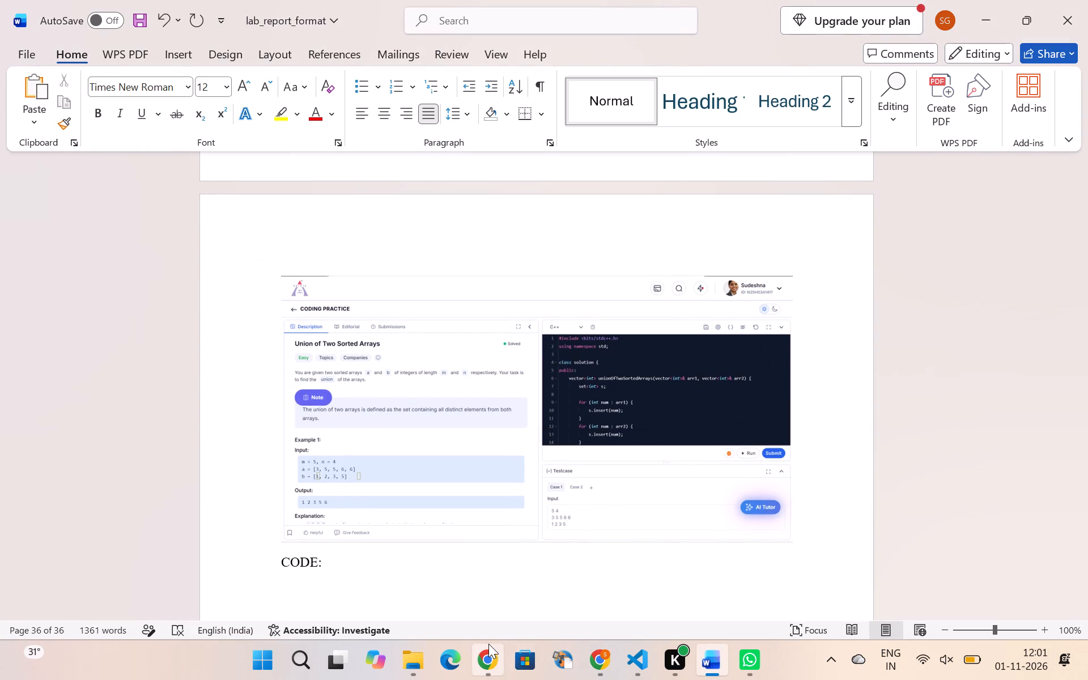
Copy the entire Union of Two Sorted Arrays code from Chrome and paste it under "CODE:" in the Word report.
{"action": "left_click", "coordinate": [490, 647]}
{"action": "scroll", "coordinate": [667, 388], "scroll_direction": "down", "scroll_amount": 5}
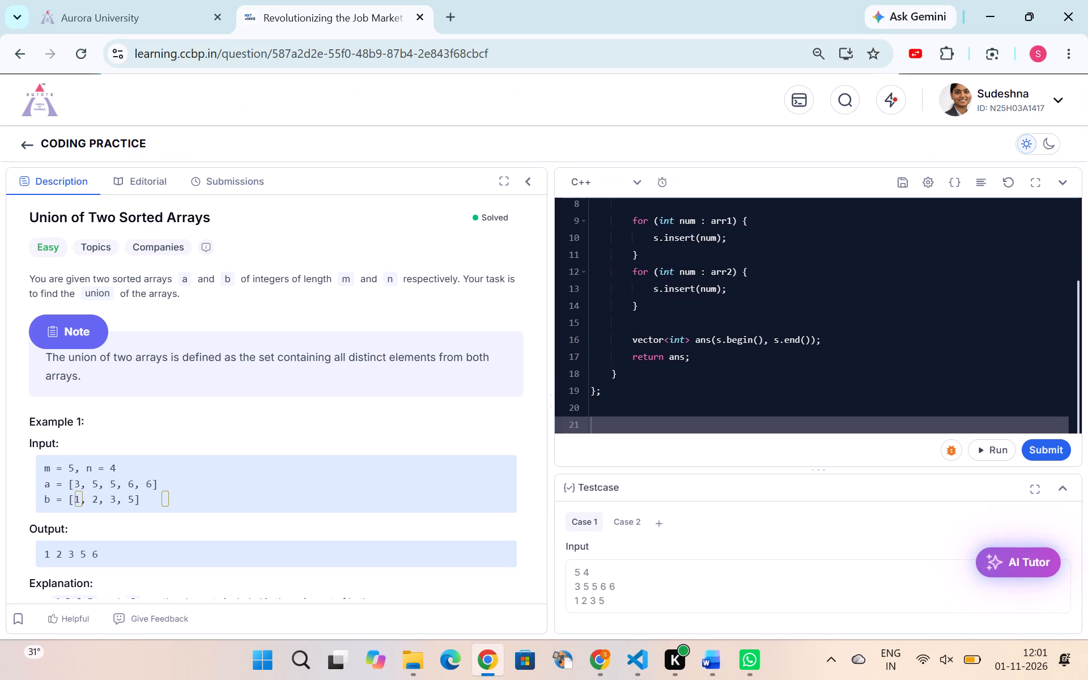
{"action": "left_click", "coordinate": [663, 368]}
{"action": "key", "text": "ctrl+a"}
{"action": "key", "text": "ctrl+c"}
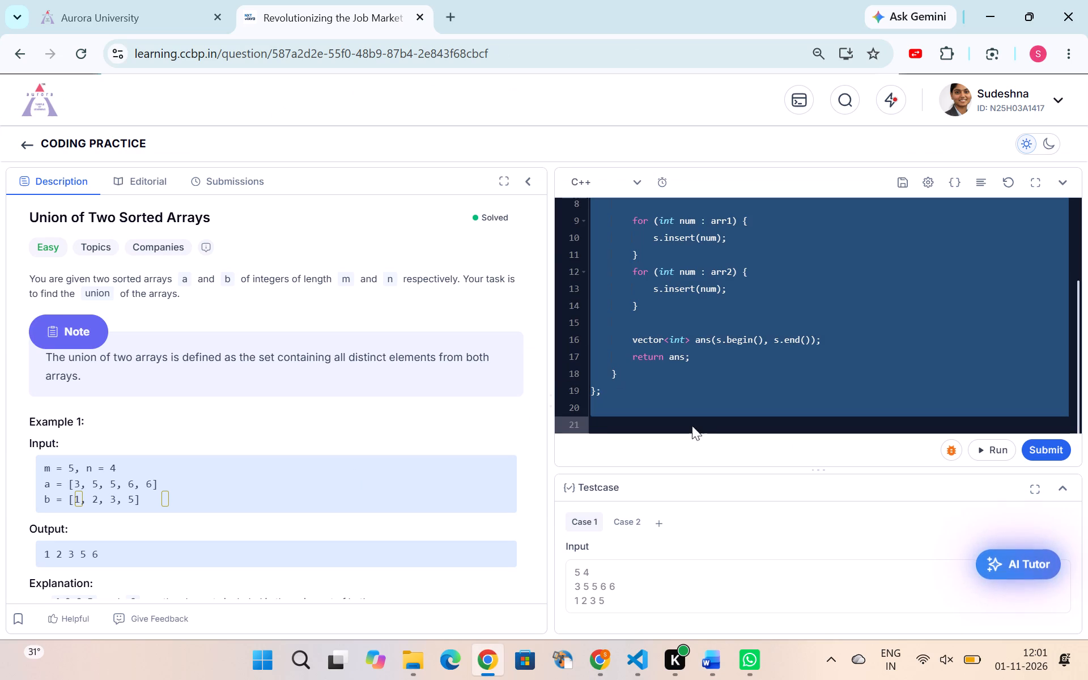
{"action": "left_click", "coordinate": [699, 667]}
{"action": "key", "text": "ctrl+v"}
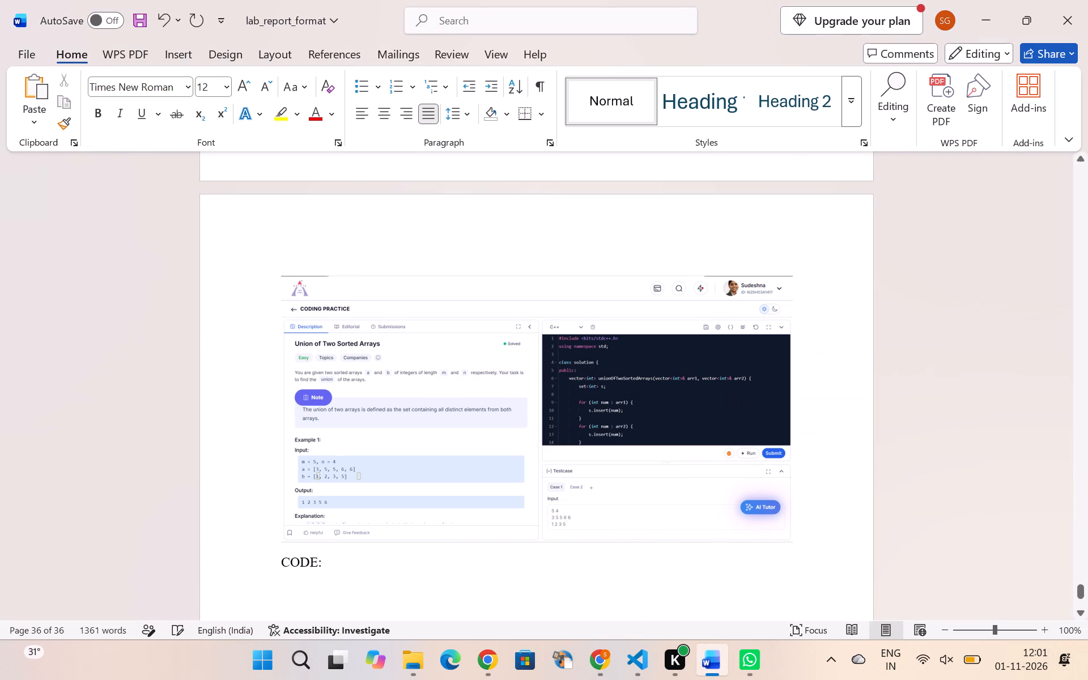
In Chrome, run the Union of Two Sorted Arrays code and enlarge the Testcase area to show the full output.
{"action": "left_click", "coordinate": [478, 661]}
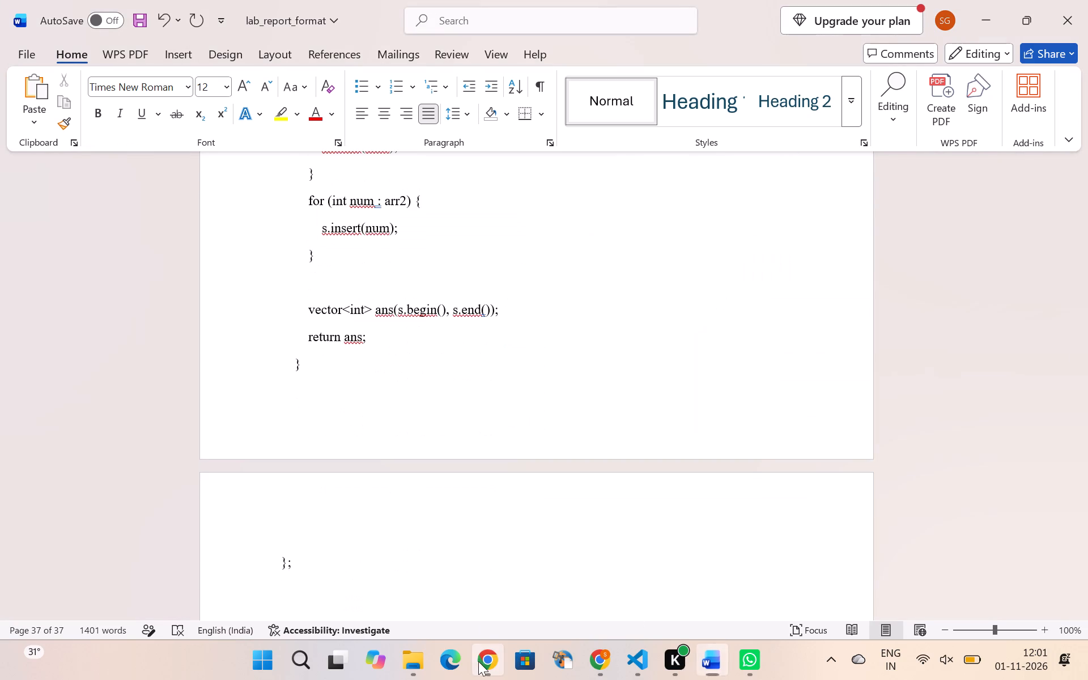
{"action": "left_click", "coordinate": [797, 365]}
{"action": "left_click", "coordinate": [980, 445]}
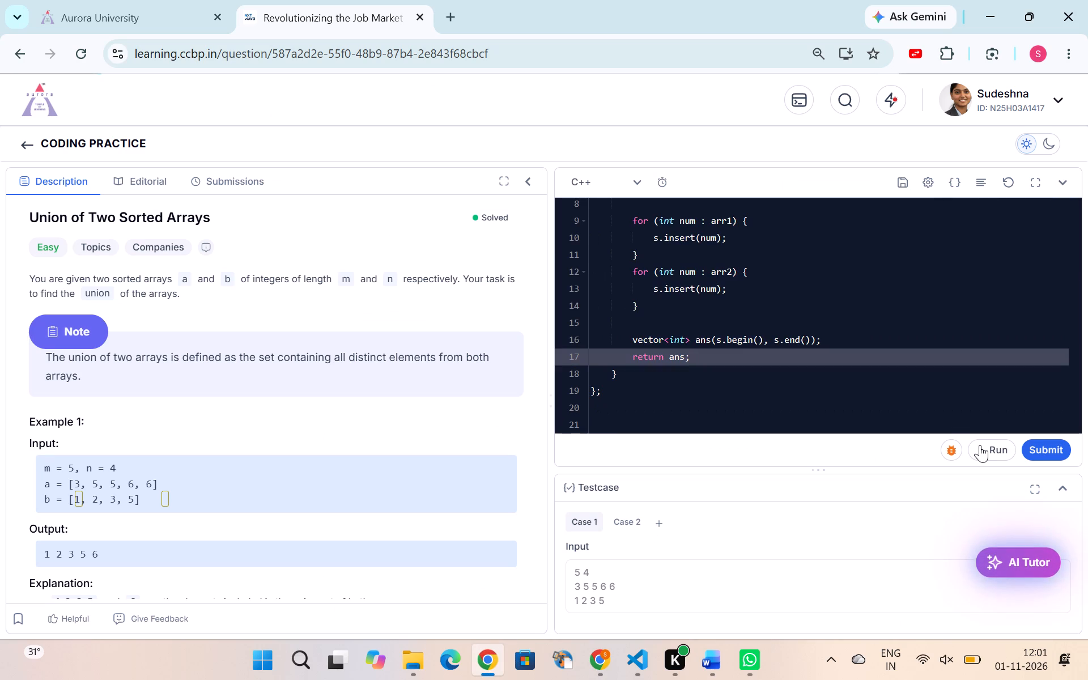
{"action": "left_click_drag", "start_coordinate": [863, 447], "coordinate": [861, 394]}
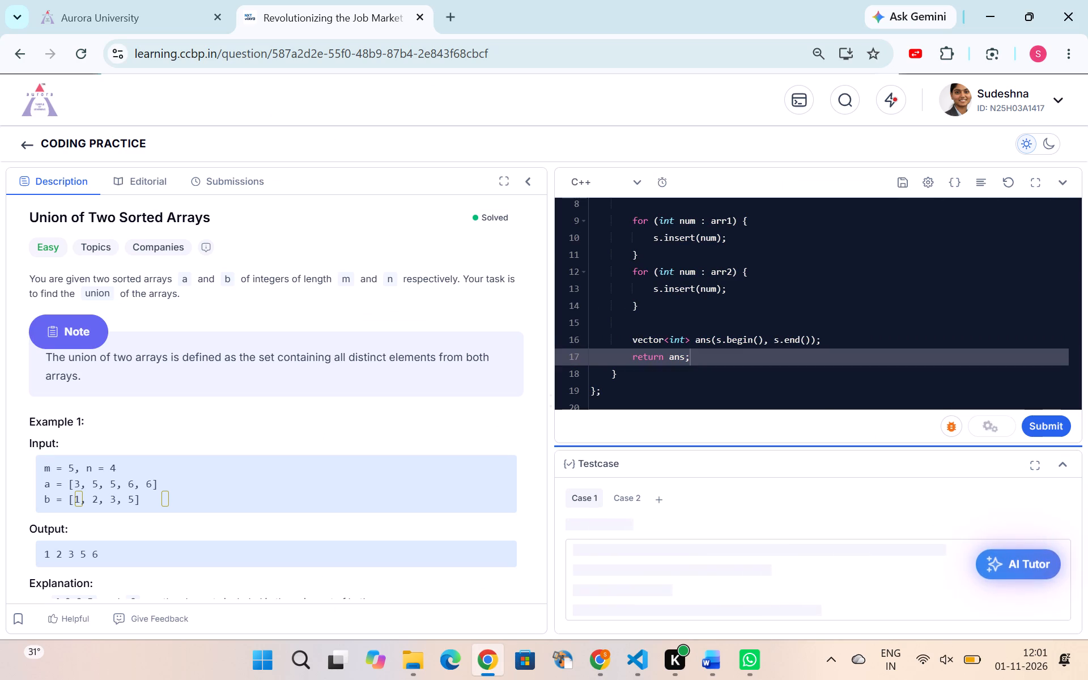
{"action": "left_click_drag", "start_coordinate": [861, 394], "coordinate": [856, 282]}
Capture the Testcase area of Union of Two Sorted Arrays and paste it below its code in the Word report, followed by blank lines.
{"action": "key", "text": "shift+super+s"}
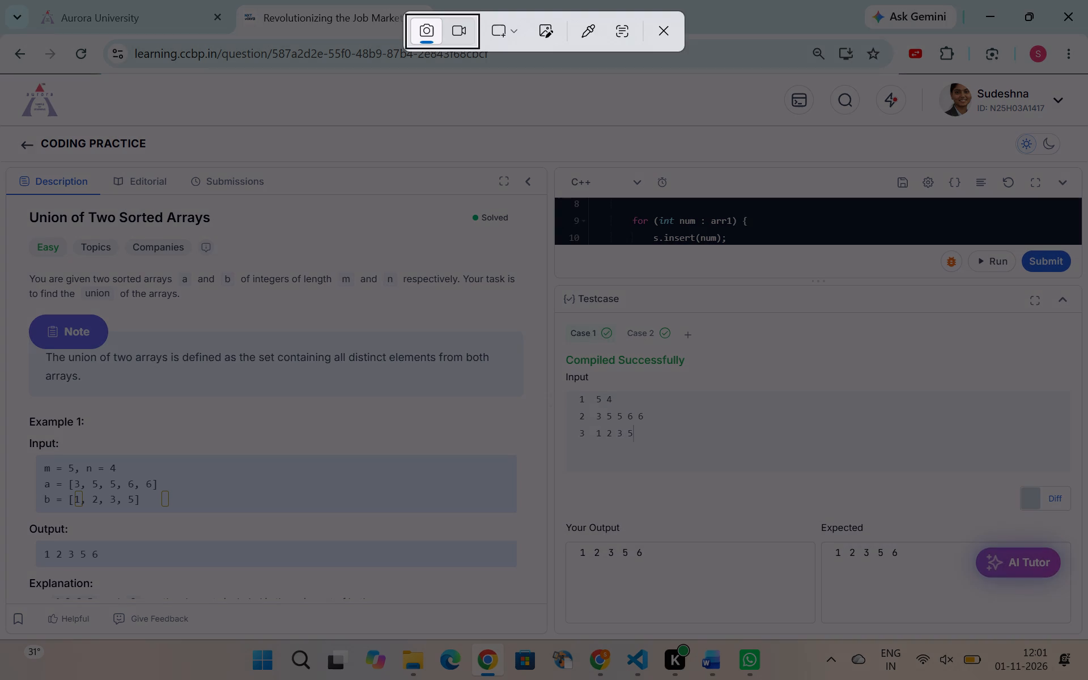
{"action": "left_click_drag", "start_coordinate": [558, 285], "coordinate": [971, 572]}
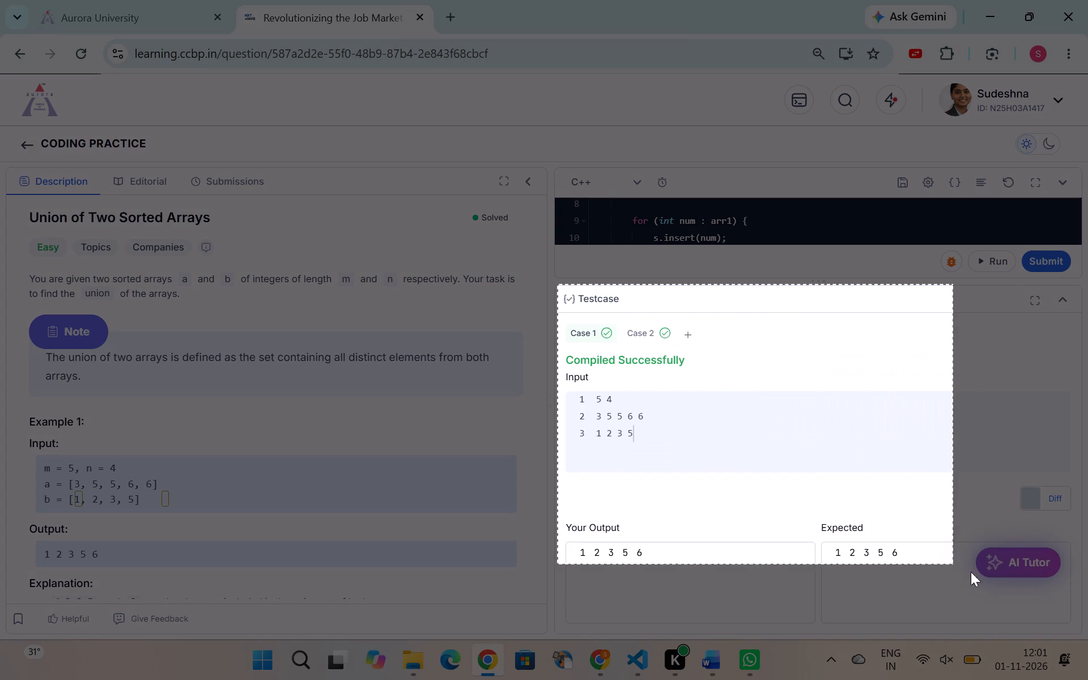
{"action": "left_click_drag", "start_coordinate": [971, 572], "coordinate": [1087, 635]}
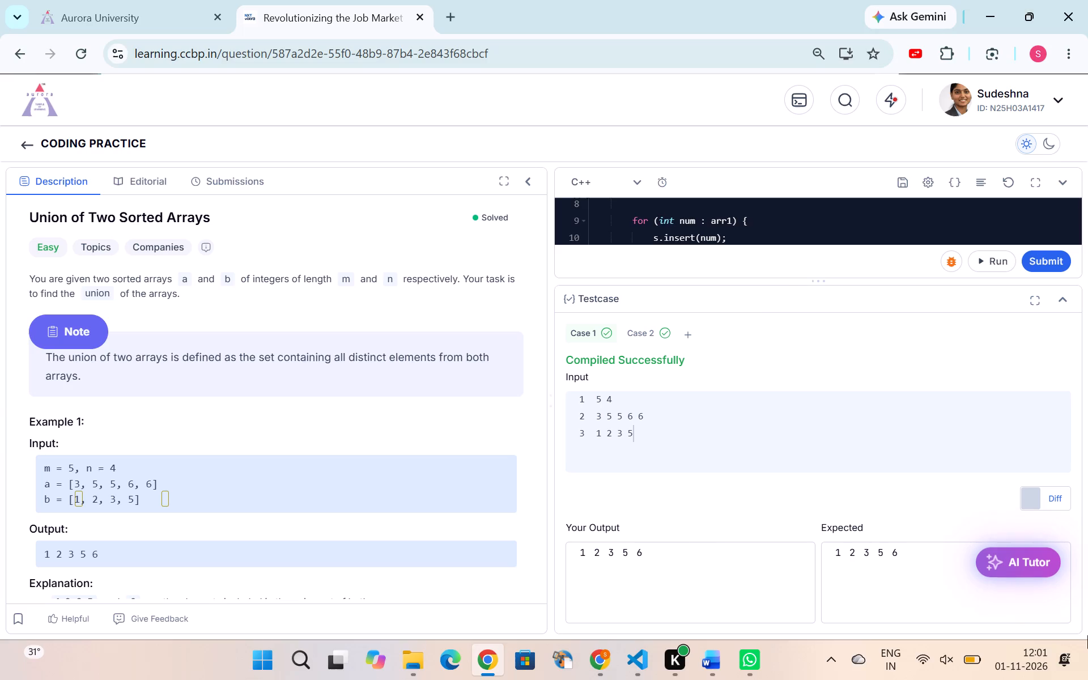
{"action": "left_click", "coordinate": [708, 665]}
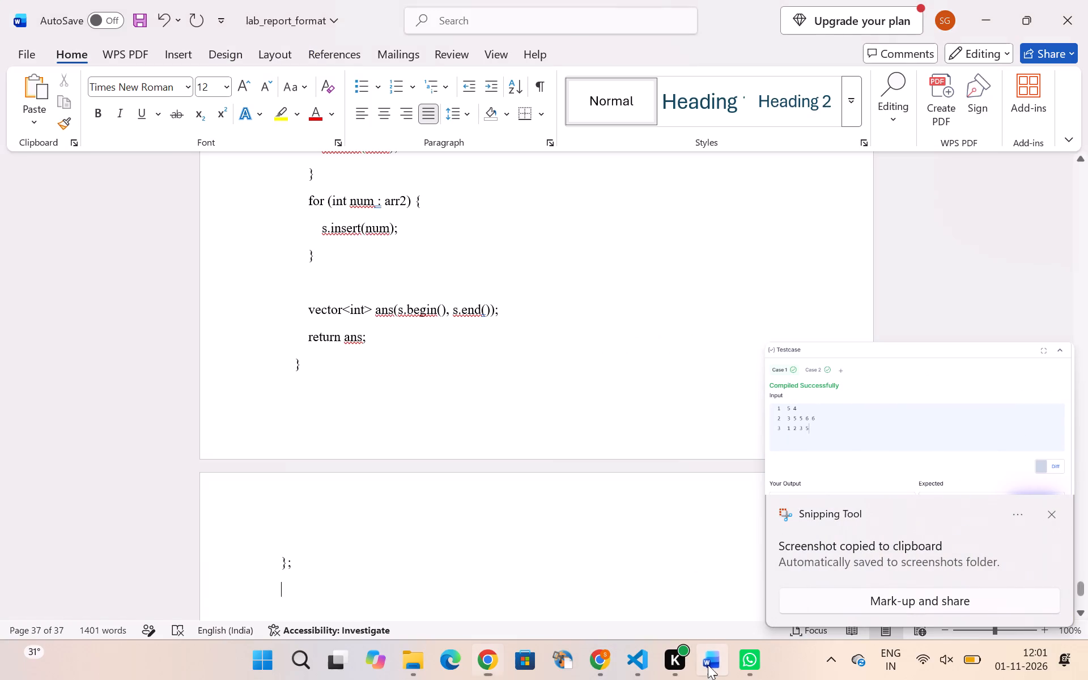
{"action": "key", "text": "ctrl+v"}
{"action": "key", "text": "Return"}
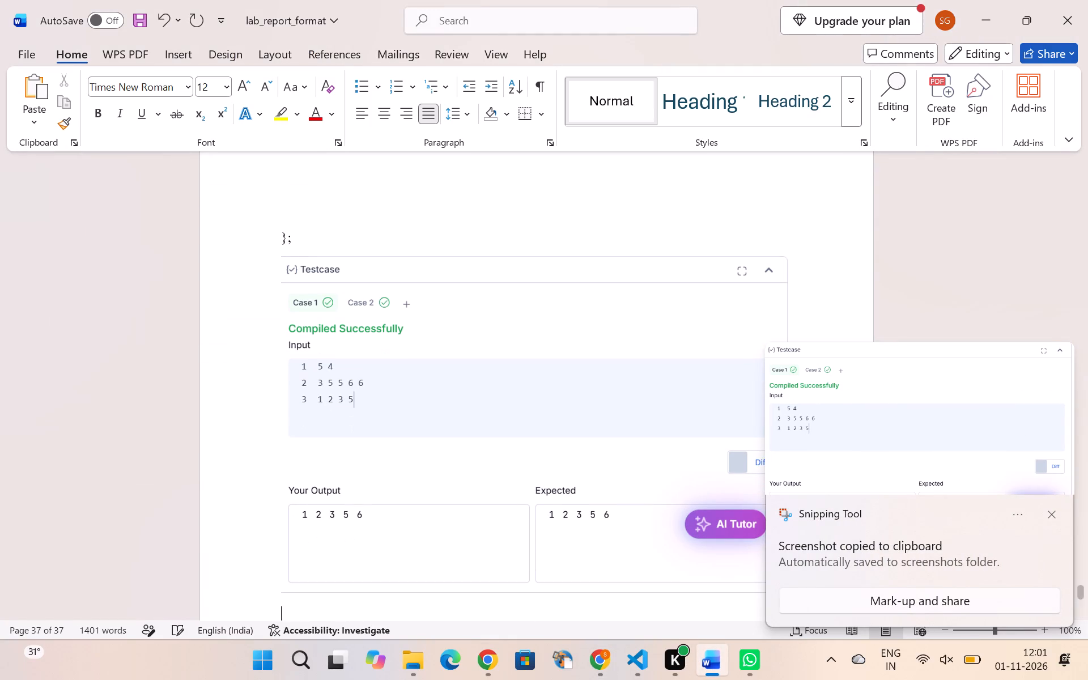
{"action": "key", "text": "Return"}
In Chrome, return to the Coding Practice question list and open the Max Consecutive Ones II question.
{"action": "left_click", "coordinate": [474, 660]}
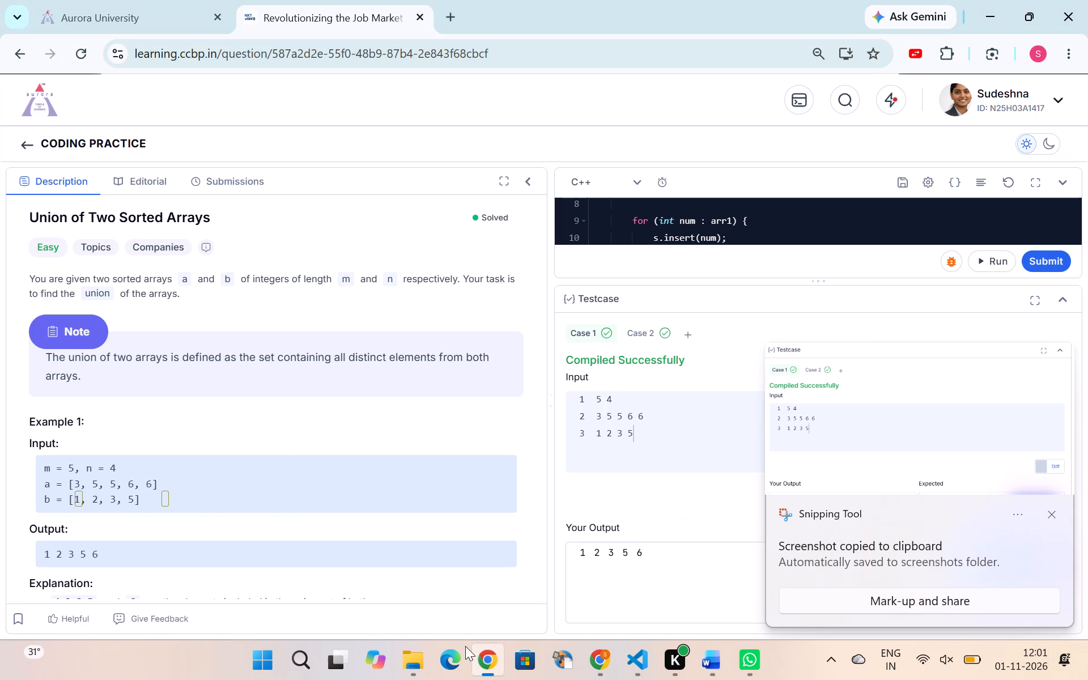
{"action": "left_click", "coordinate": [24, 144]}
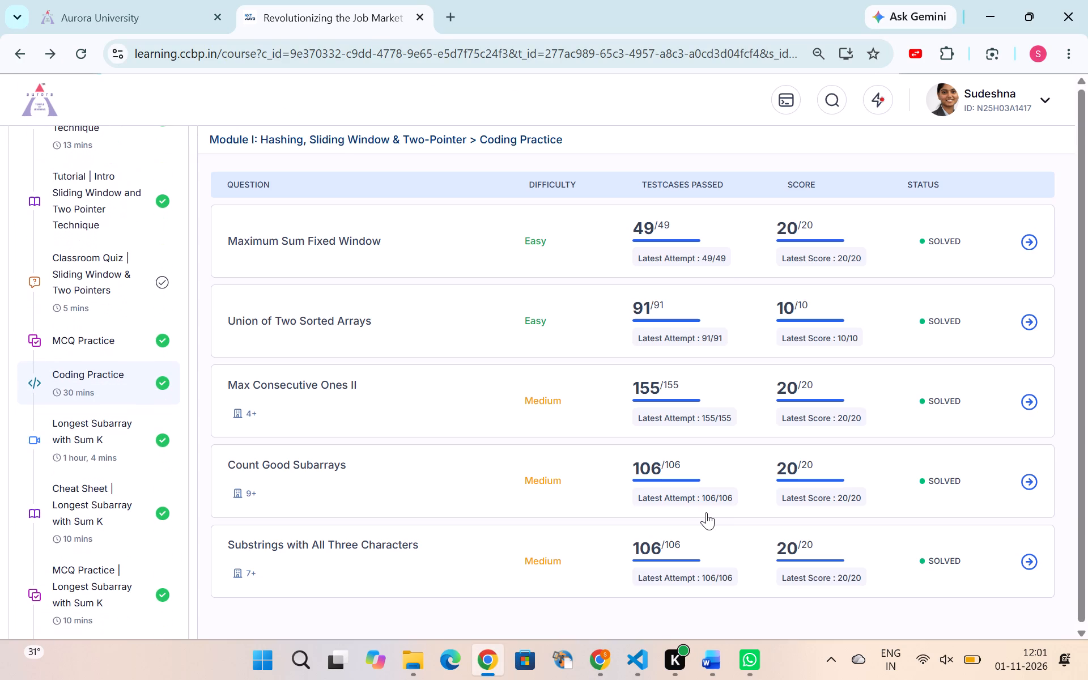
{"action": "left_click", "coordinate": [339, 386]}
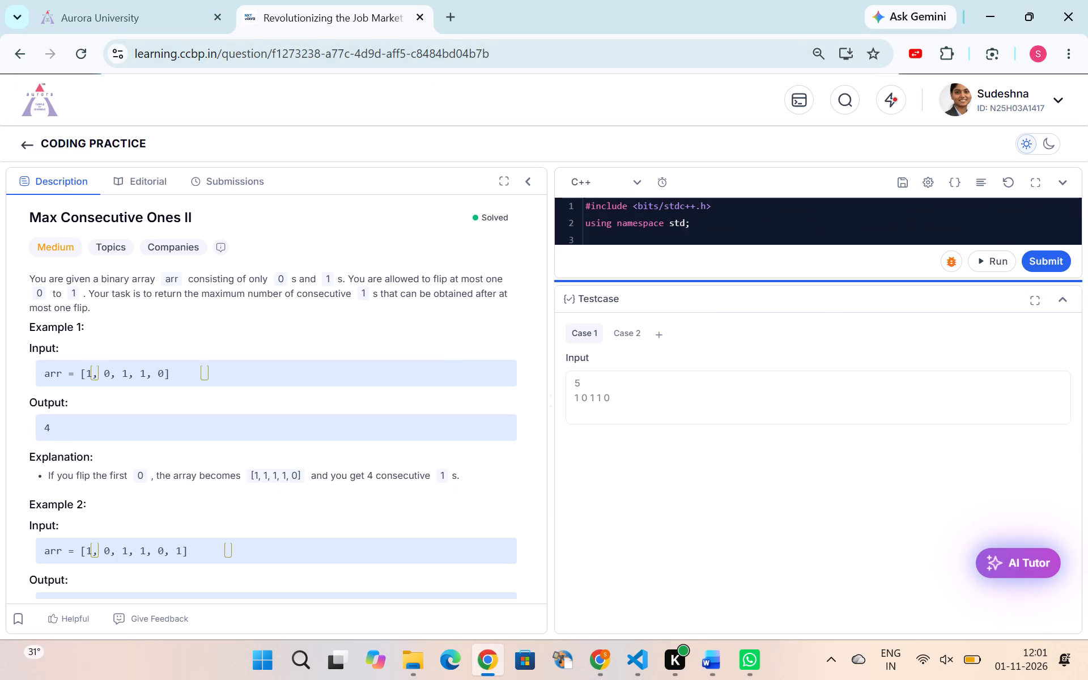
Enlarge the code area of Max Consecutive Ones II, capture the question page and paste it into the Word report, followed by a "CODE:" line.
{"action": "left_click_drag", "start_coordinate": [826, 283], "coordinate": [817, 464]}
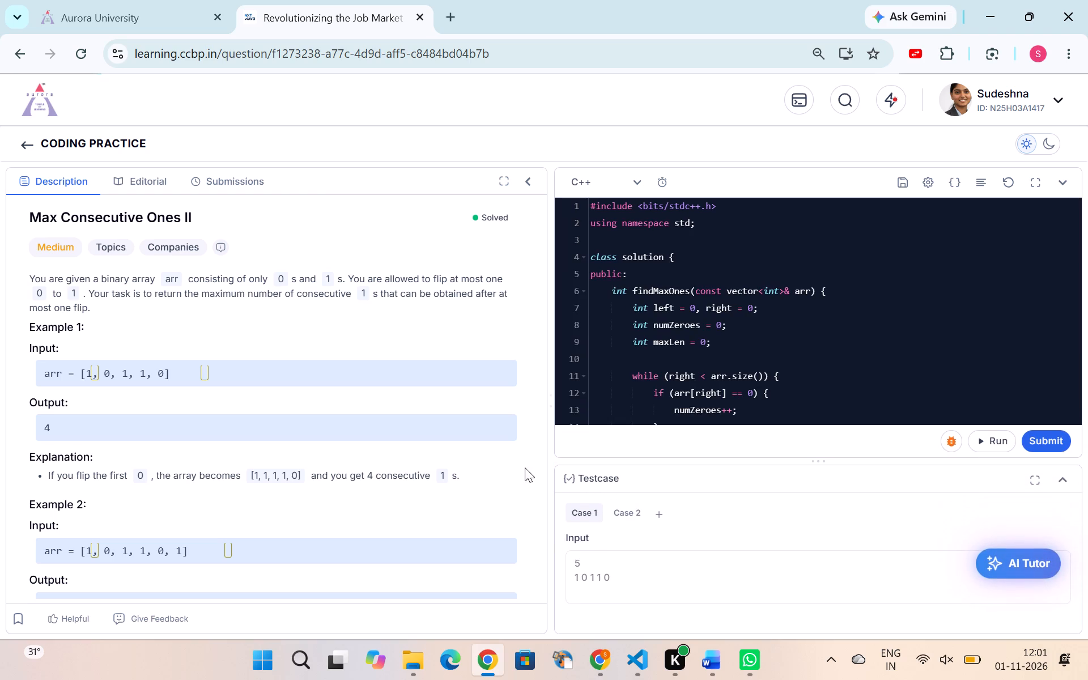
{"action": "key", "text": "shift+super+s"}
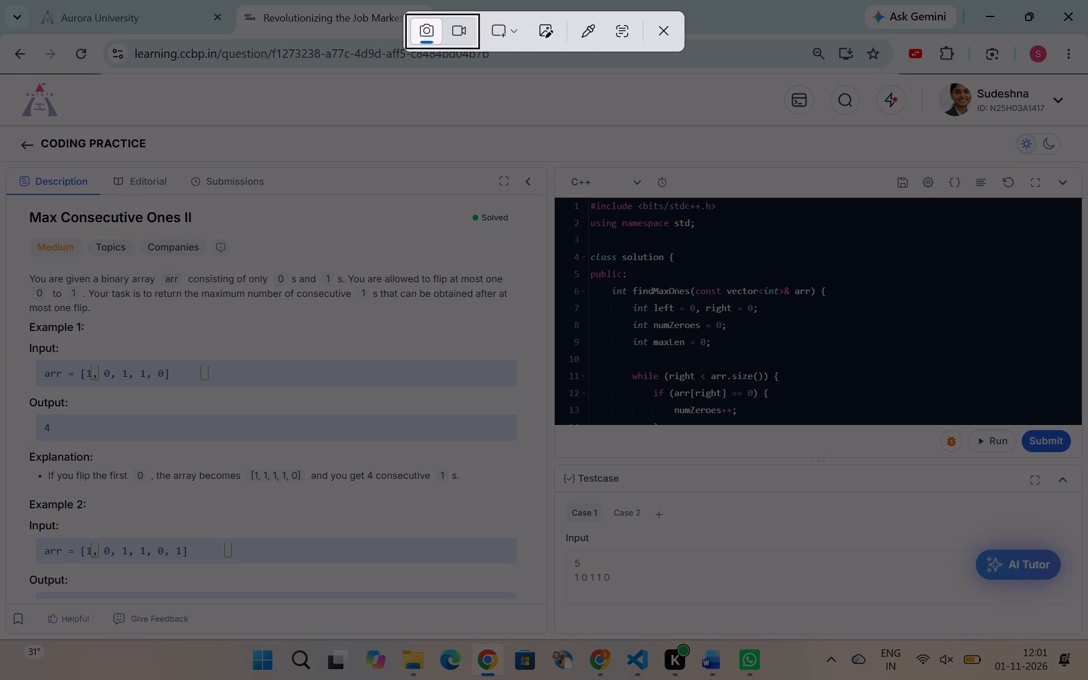
{"action": "left_click_drag", "start_coordinate": [0, 71], "coordinate": [1087, 620]}
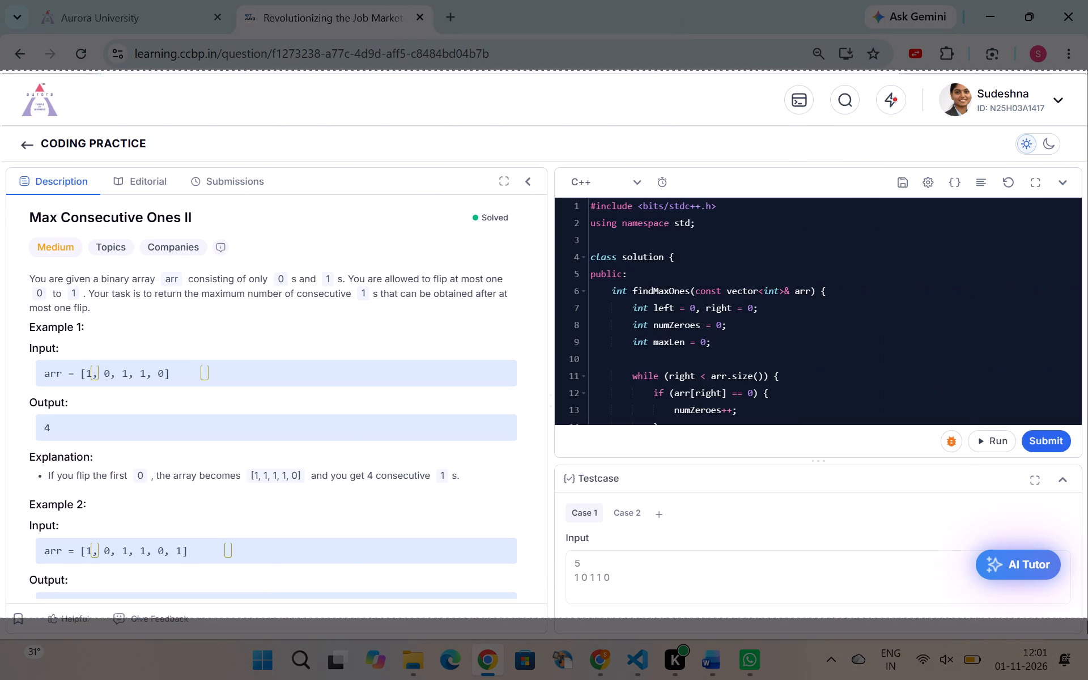
{"action": "left_click_drag", "start_coordinate": [1087, 620], "coordinate": [1087, 643]}
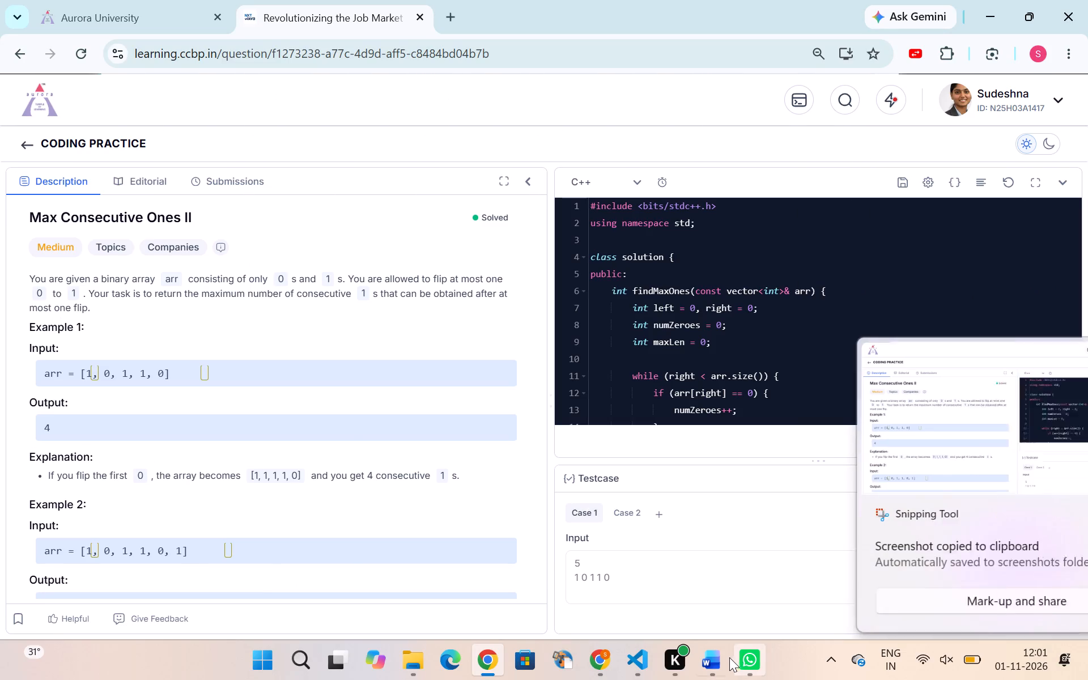
{"action": "left_click", "coordinate": [715, 660]}
{"action": "key", "text": "ctrl+v"}
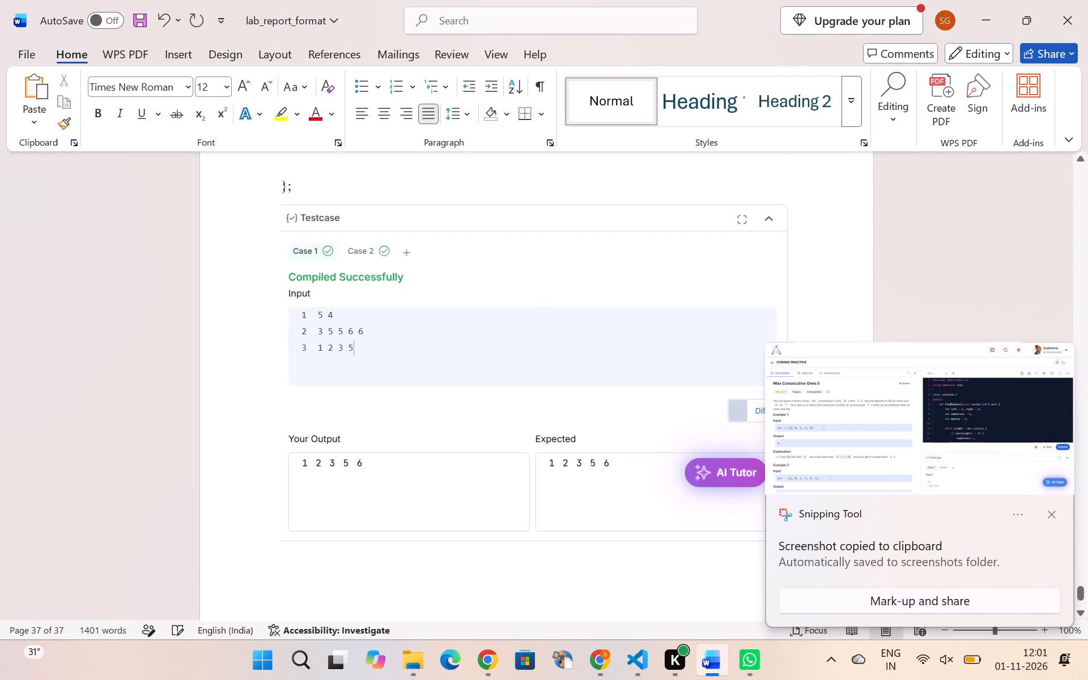
{"action": "key", "text": "Return"}
{"action": "type", "text": "CODE:"}
{"action": "key", "text": "Return"}
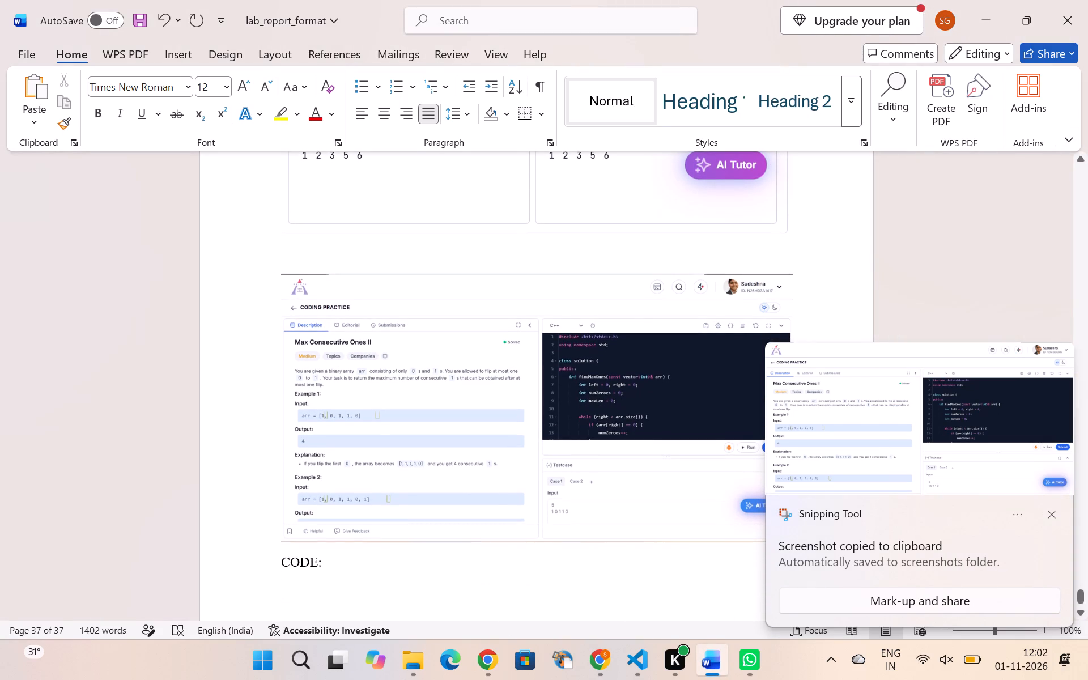
Copy the entire Max Consecutive Ones II code from Chrome and paste it under "CODE:" in the Word report.
{"action": "left_click", "coordinate": [492, 661]}
{"action": "scroll", "coordinate": [741, 283], "scroll_direction": "down", "scroll_amount": 4}
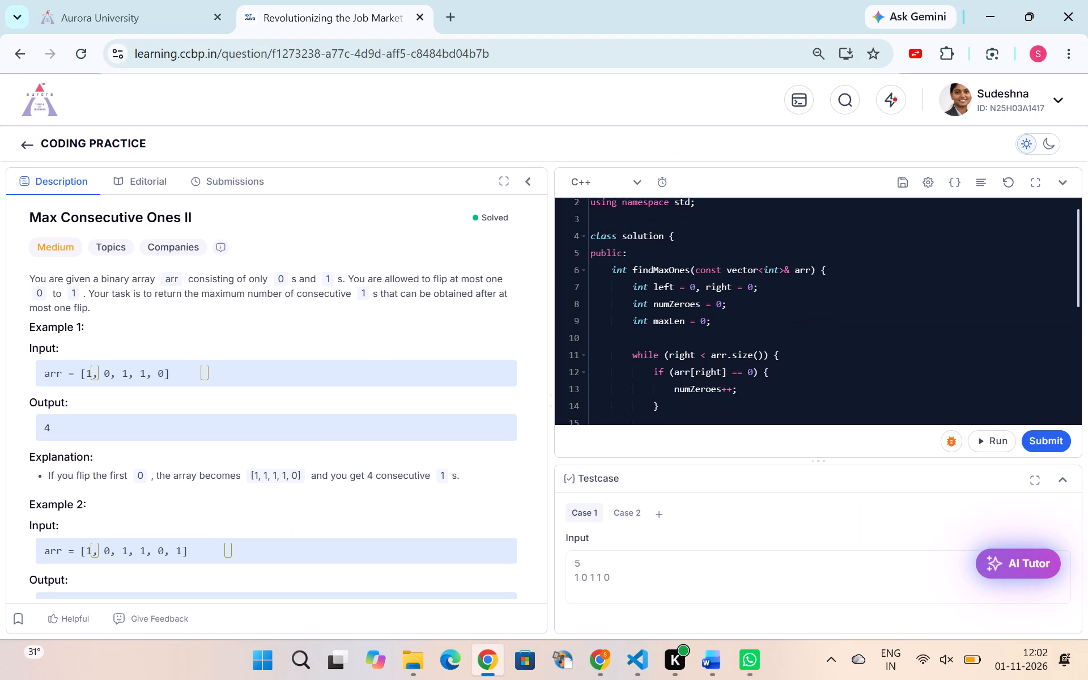
{"action": "scroll", "coordinate": [741, 283], "scroll_direction": "down", "scroll_amount": 3}
{"action": "left_click", "coordinate": [701, 321]}
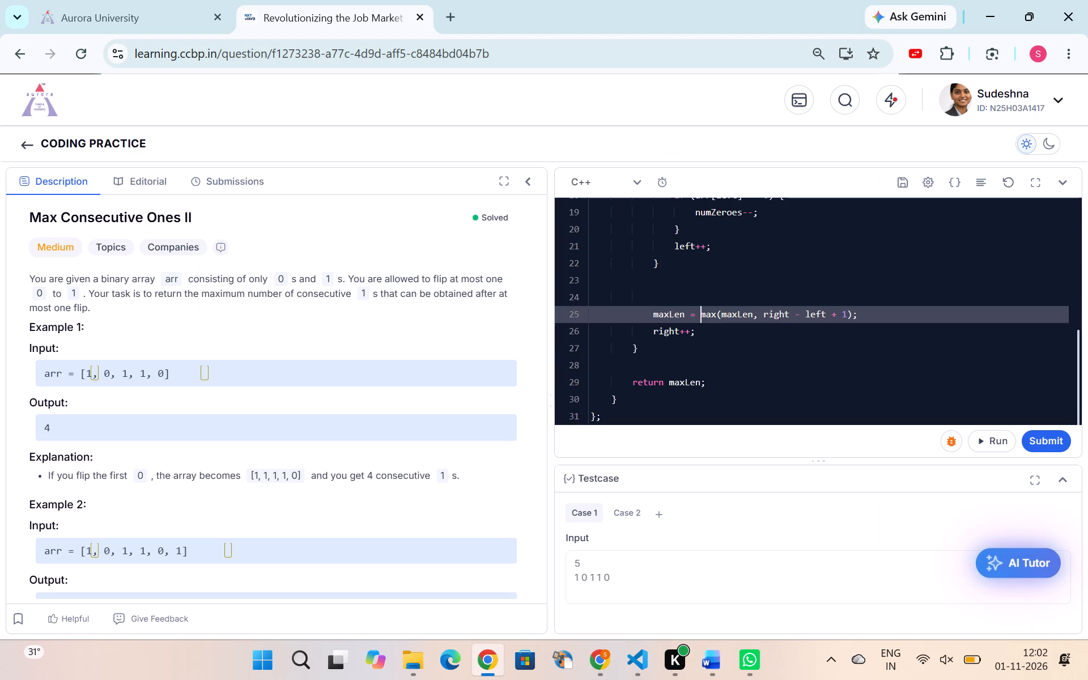
{"action": "key", "text": "ctrl+a"}
{"action": "key", "text": "ctrl+c"}
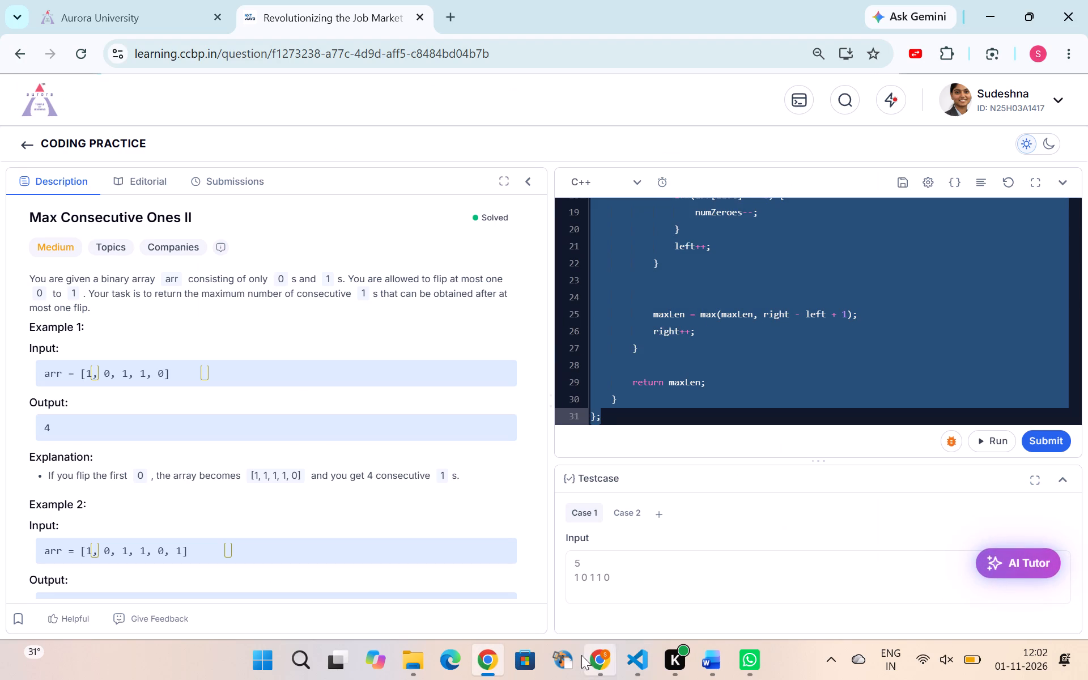
{"action": "left_click", "coordinate": [706, 654]}
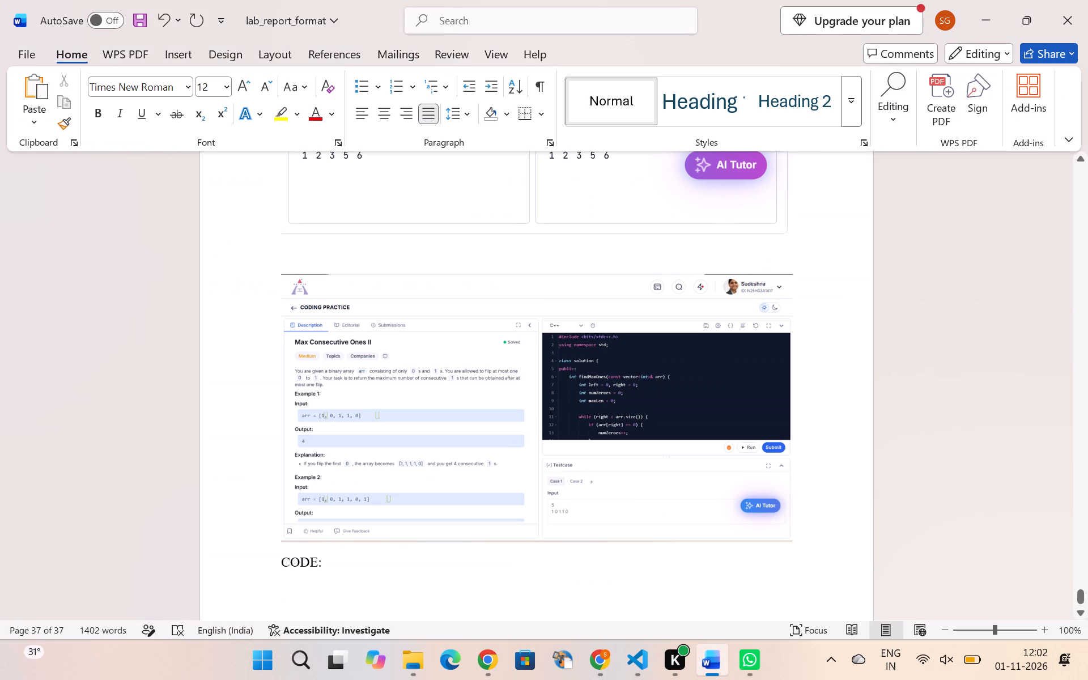
{"action": "key", "text": "ctrl+v"}
{"action": "key", "text": "Return"}
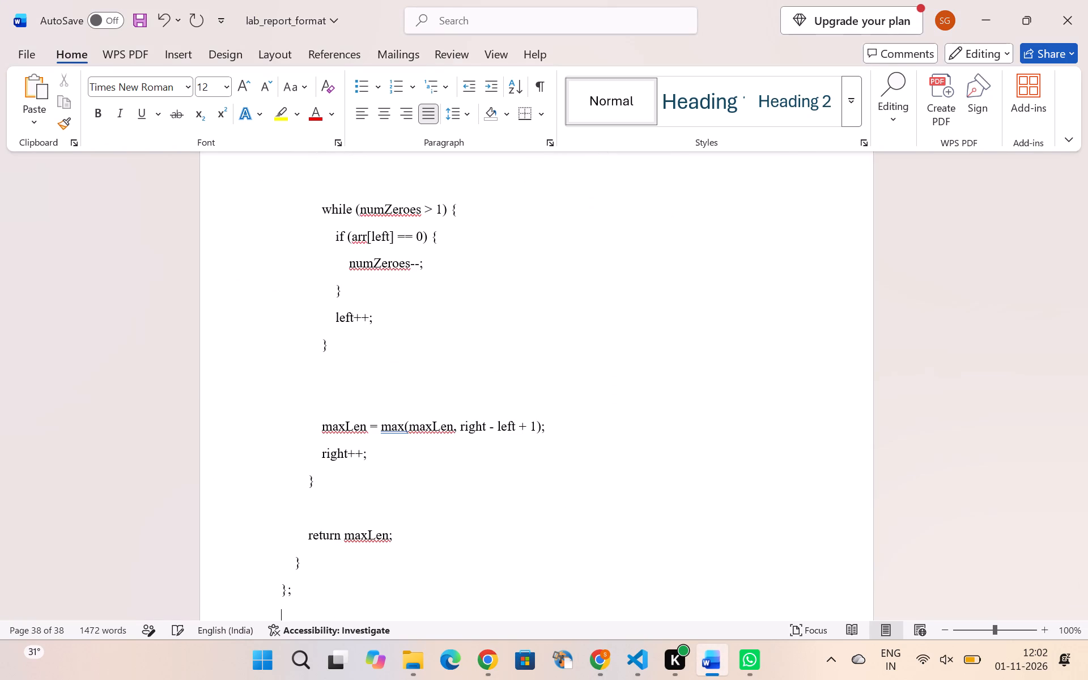
In Chrome, run the Max Consecutive Ones II code and enlarge the Testcase area to show the full output.
{"action": "left_click", "coordinate": [488, 669]}
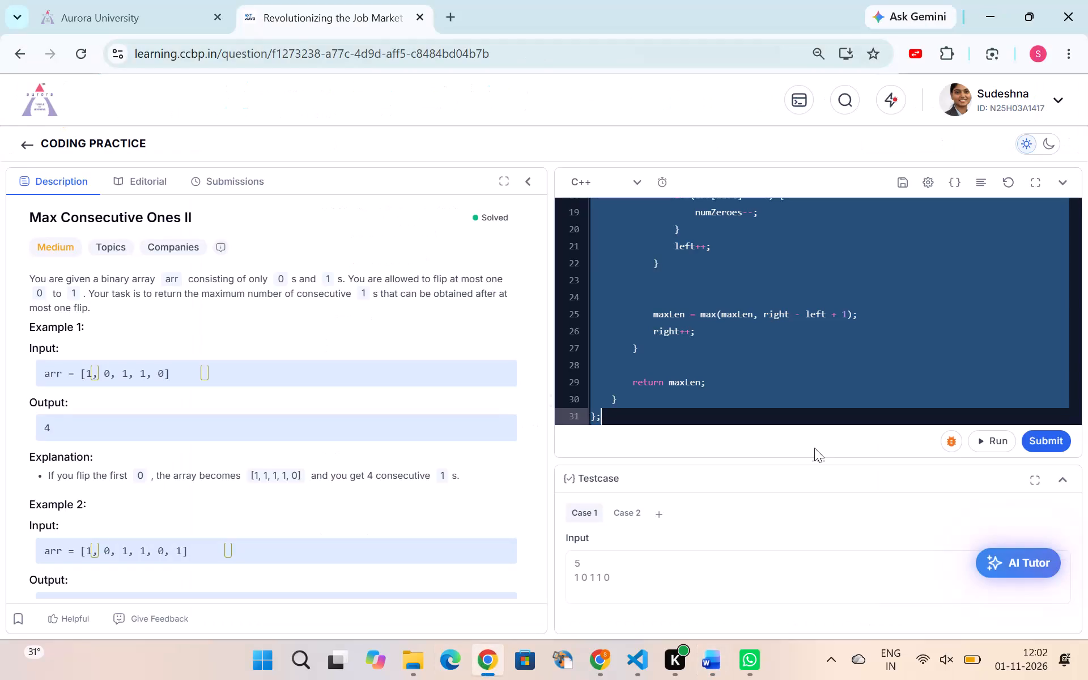
{"action": "left_click", "coordinate": [805, 349]}
{"action": "left_click", "coordinate": [997, 438]}
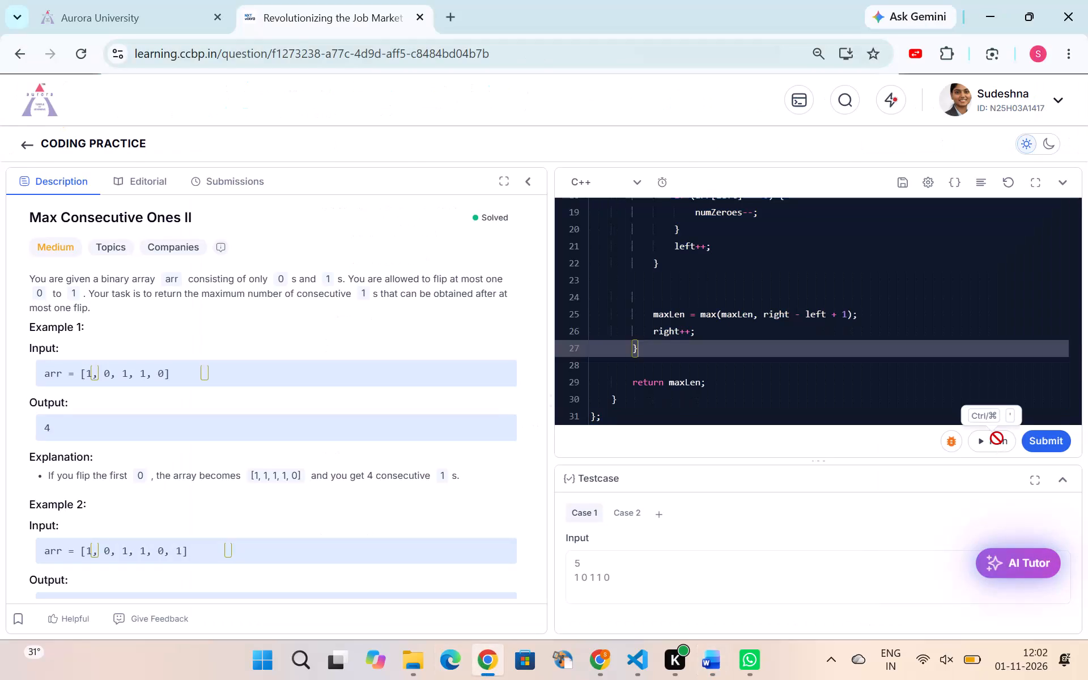
{"action": "left_click_drag", "start_coordinate": [818, 445], "coordinate": [808, 209]}
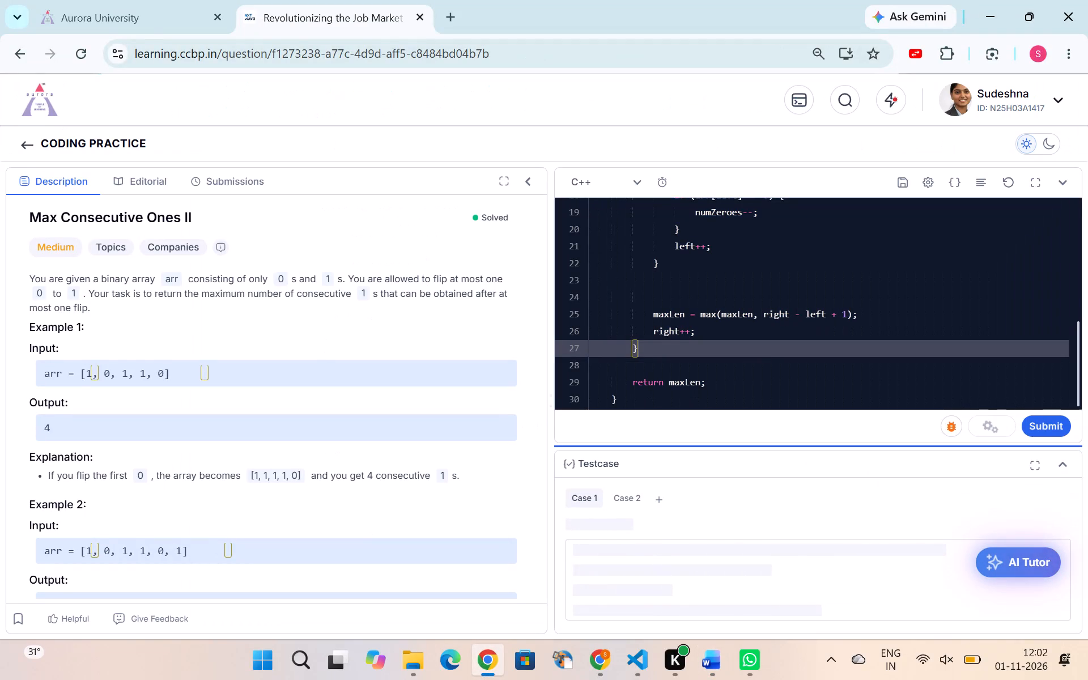
{"action": "left_click_drag", "start_coordinate": [808, 209], "coordinate": [809, 279]}
Capture the Testcase area of Max Consecutive Ones II and paste it below its code in the Word report, followed by blank lines.
{"action": "key", "text": "shift+super+s"}
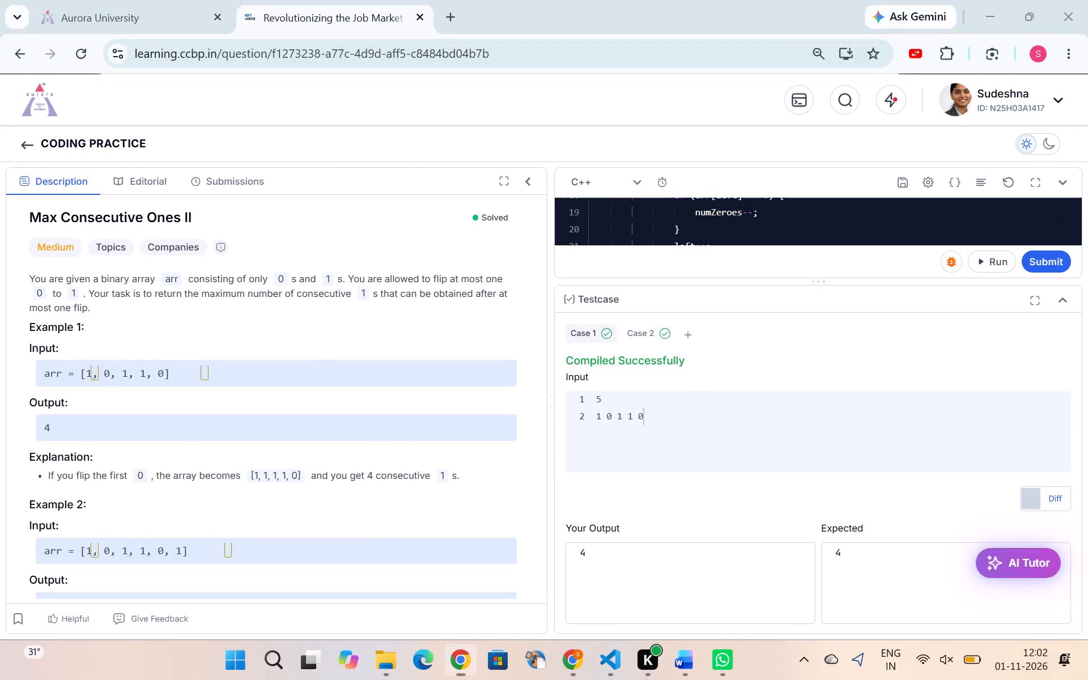
{"action": "left_click_drag", "start_coordinate": [555, 283], "coordinate": [1087, 624]}
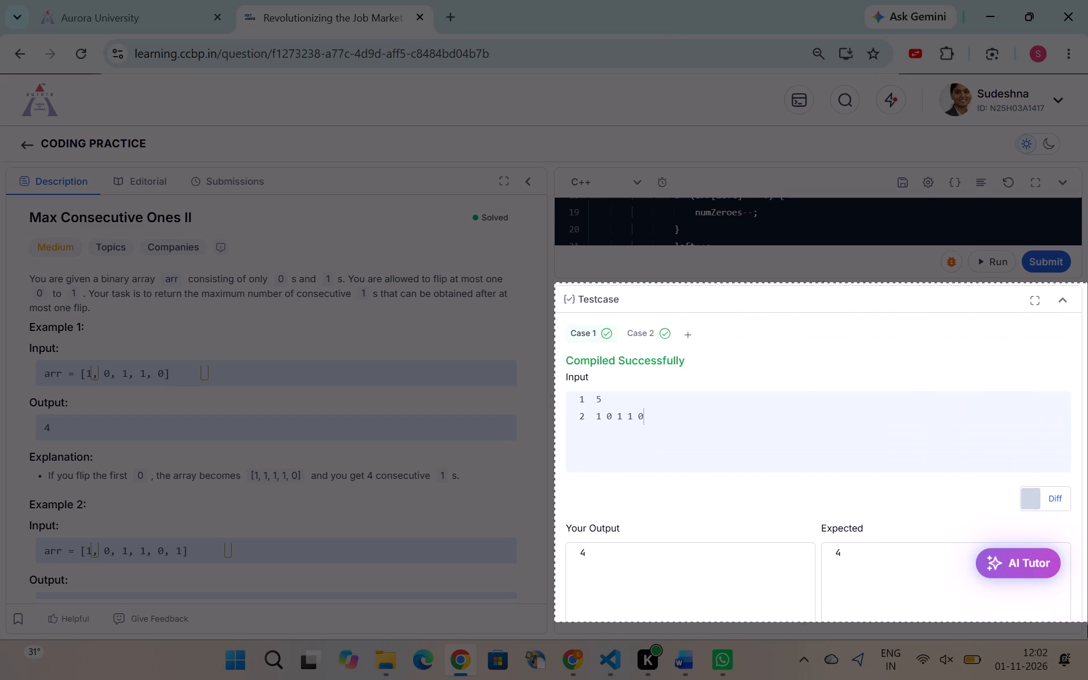
{"action": "left_click_drag", "start_coordinate": [1087, 624], "coordinate": [1087, 636]}
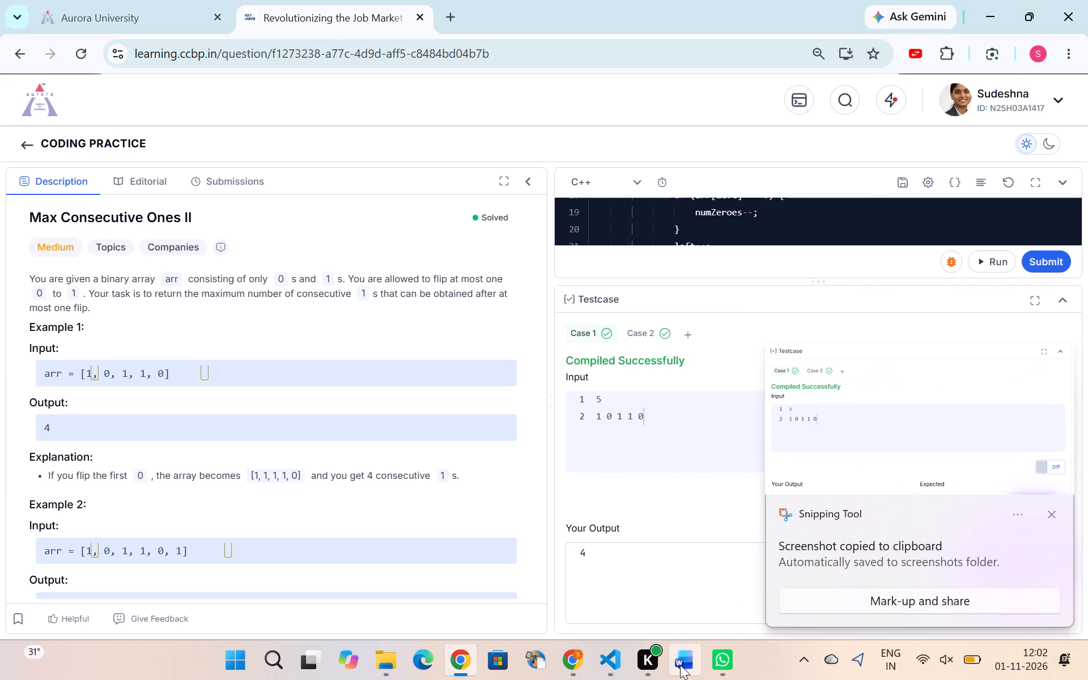
{"action": "left_click", "coordinate": [680, 665]}
{"action": "key", "text": "ctrl+v"}
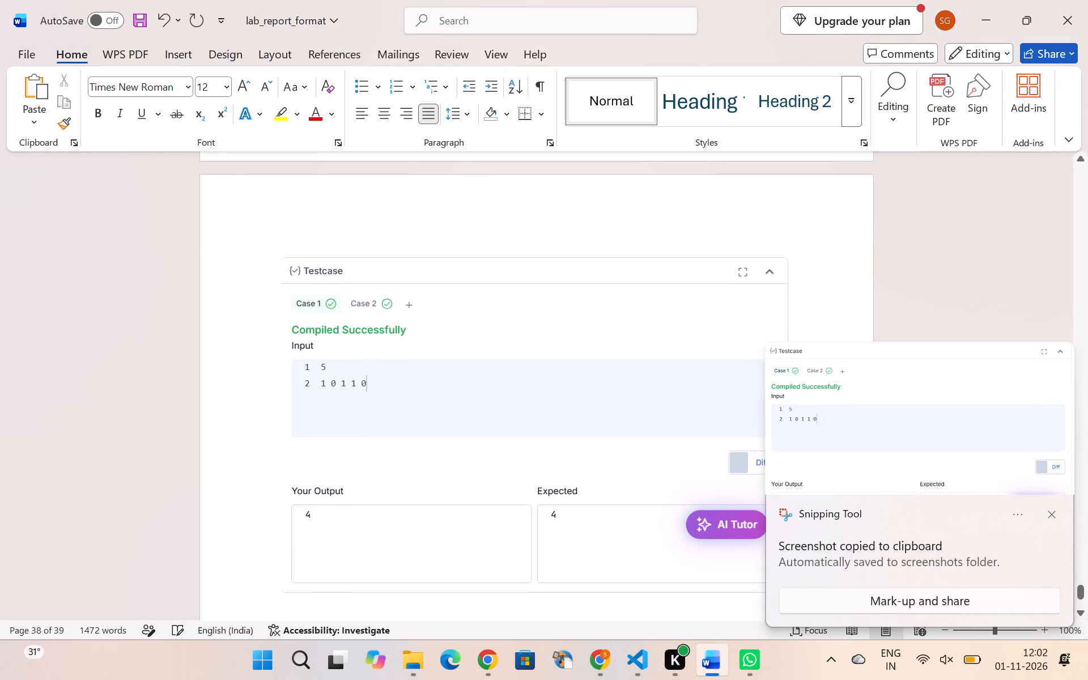
{"action": "key", "text": "Return"}
{"action": "key", "text": "Return"}
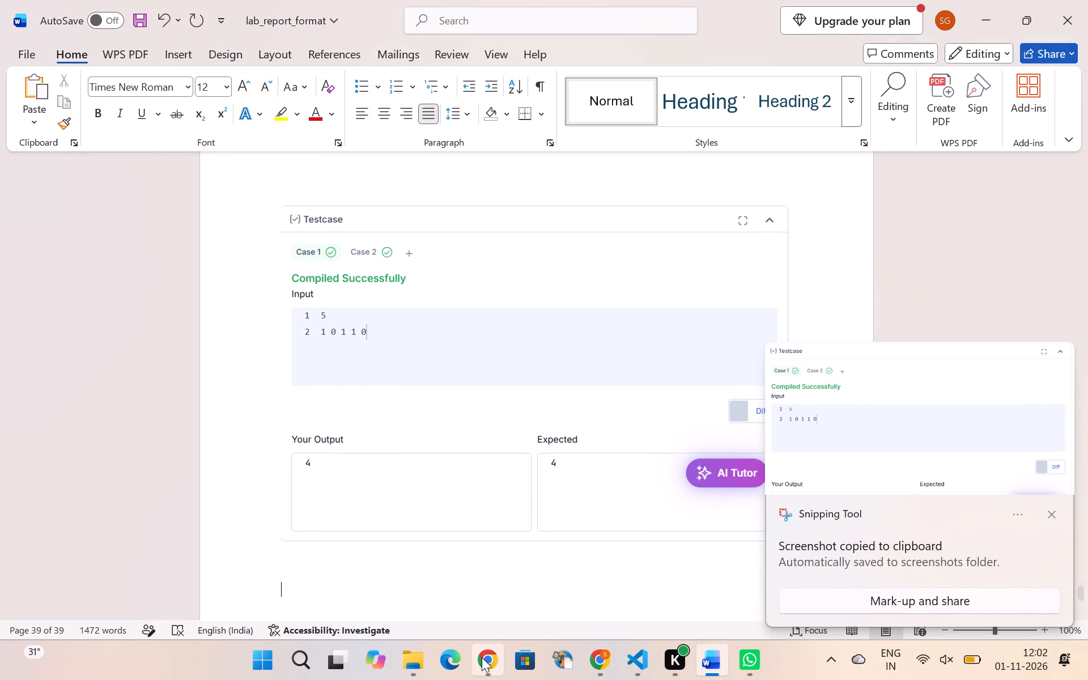
In Chrome, return to the Coding Practice question list and open the Count Good Subarrays question.
{"action": "left_click", "coordinate": [482, 659]}
{"action": "left_click", "coordinate": [30, 147]}
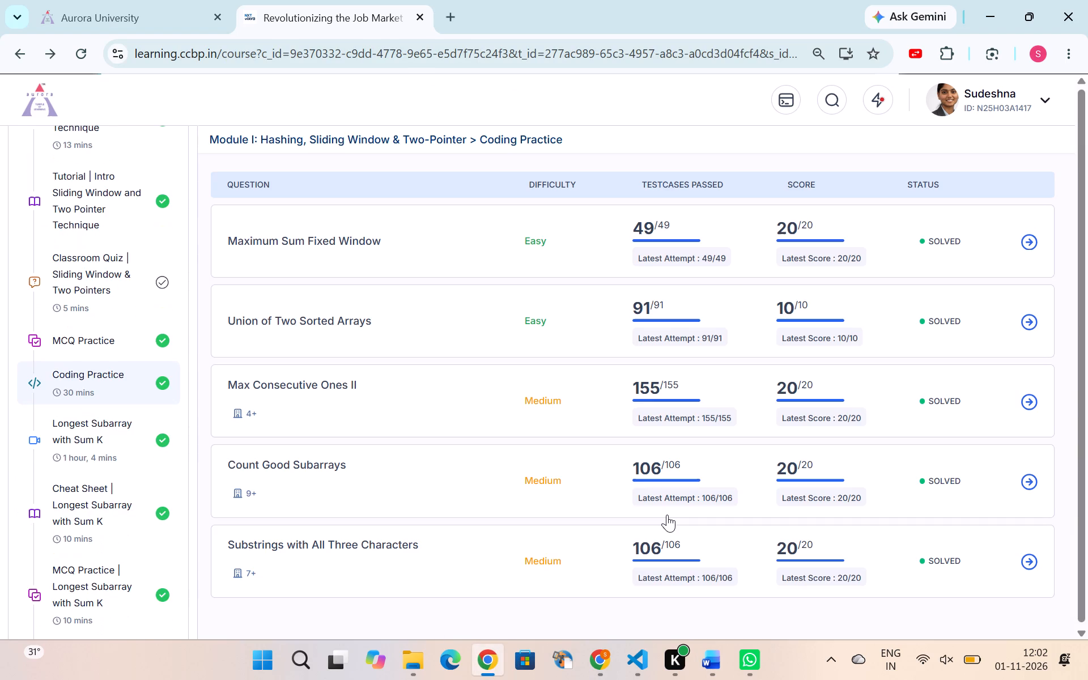
{"action": "left_click", "coordinate": [379, 492]}
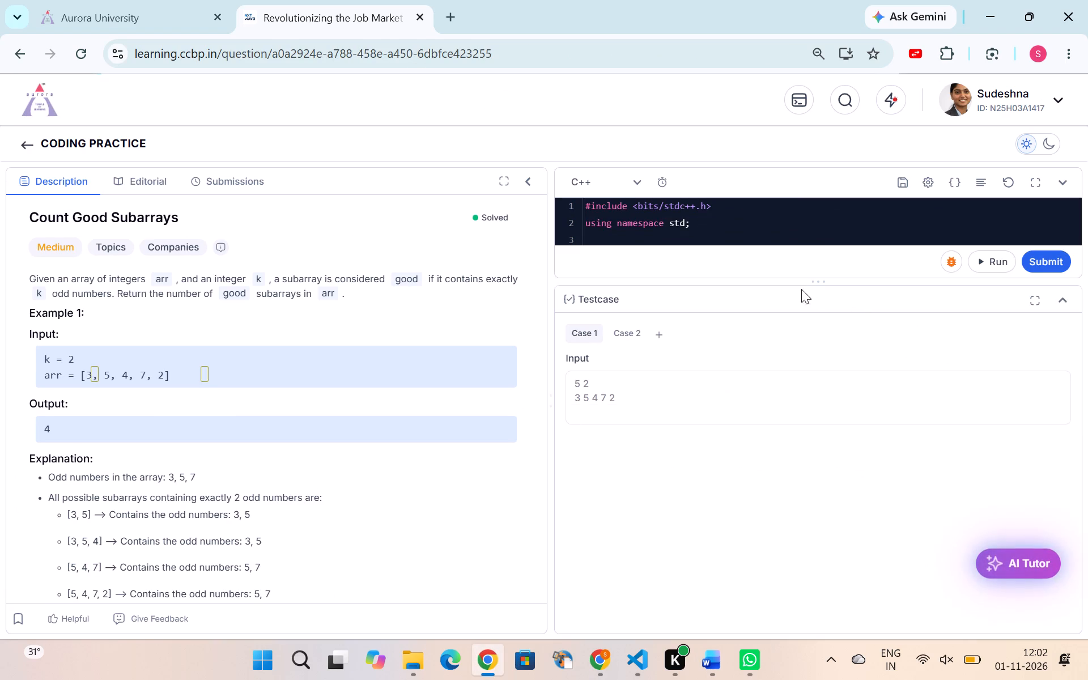
Enlarge the Count Good Subarrays code area, capture the question page, and paste it into the Word report with "CODE:" below.
{"action": "left_click_drag", "start_coordinate": [796, 283], "coordinate": [802, 466]}
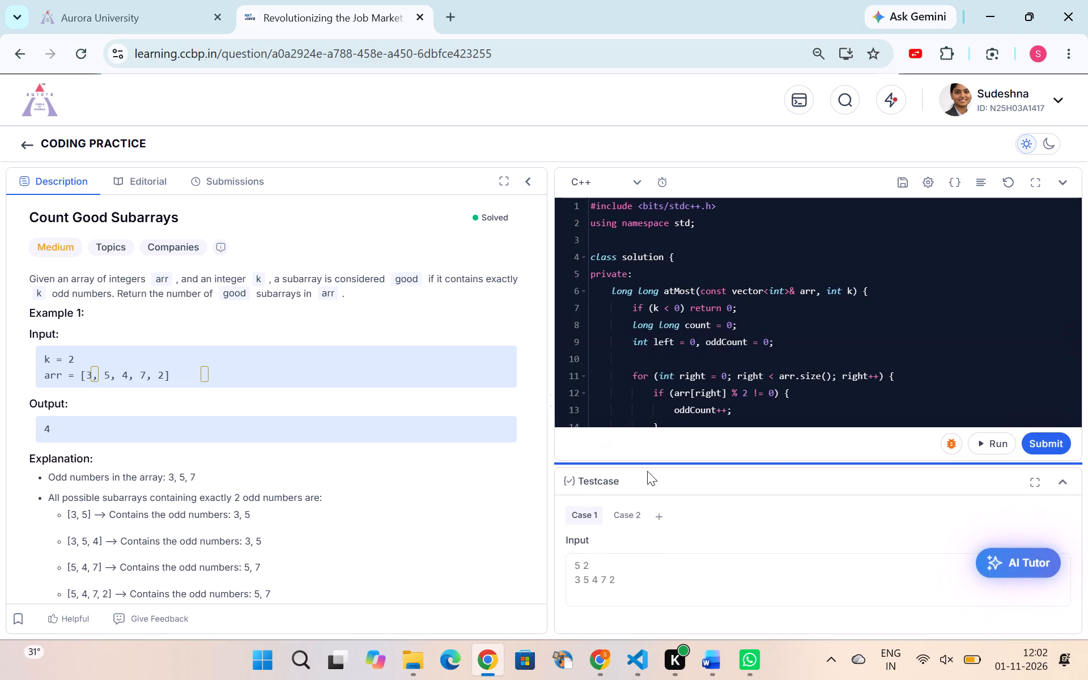
{"action": "key", "text": "shift+super+s"}
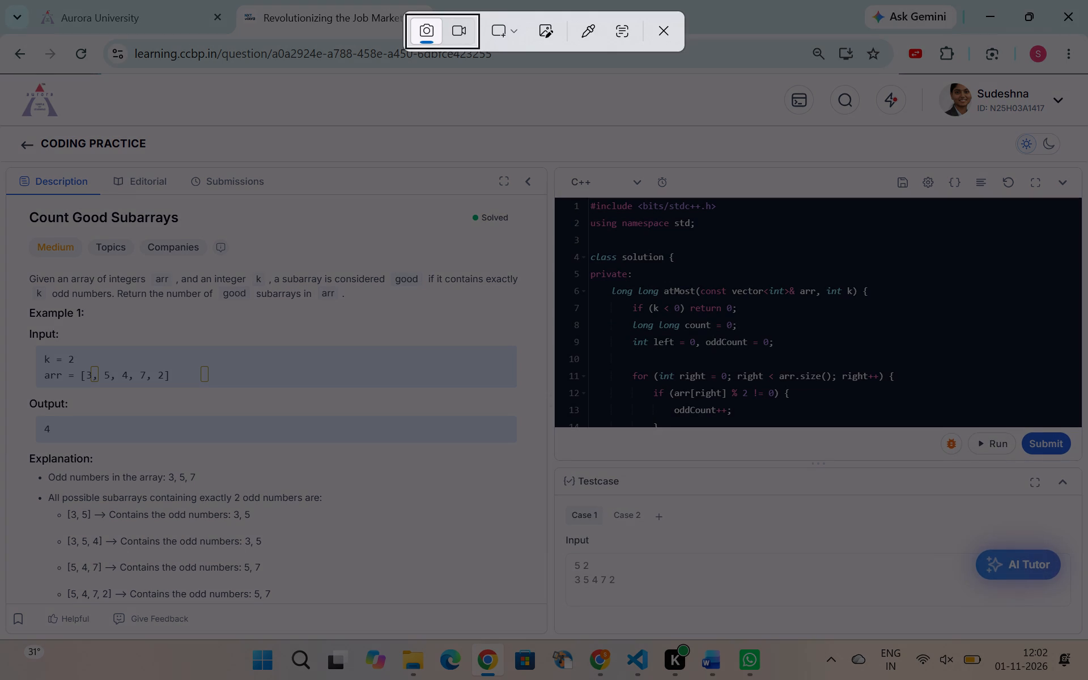
{"action": "left_click_drag", "start_coordinate": [0, 74], "coordinate": [1087, 636]}
{"action": "left_click", "coordinate": [723, 649]}
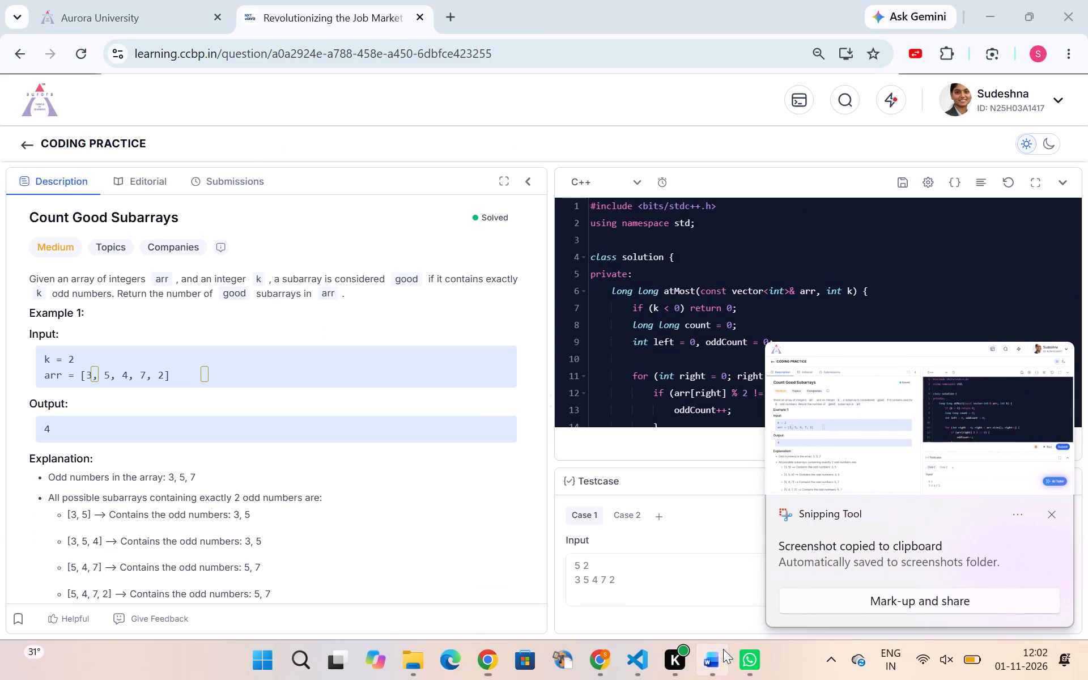
{"action": "key", "text": "ctrl+v"}
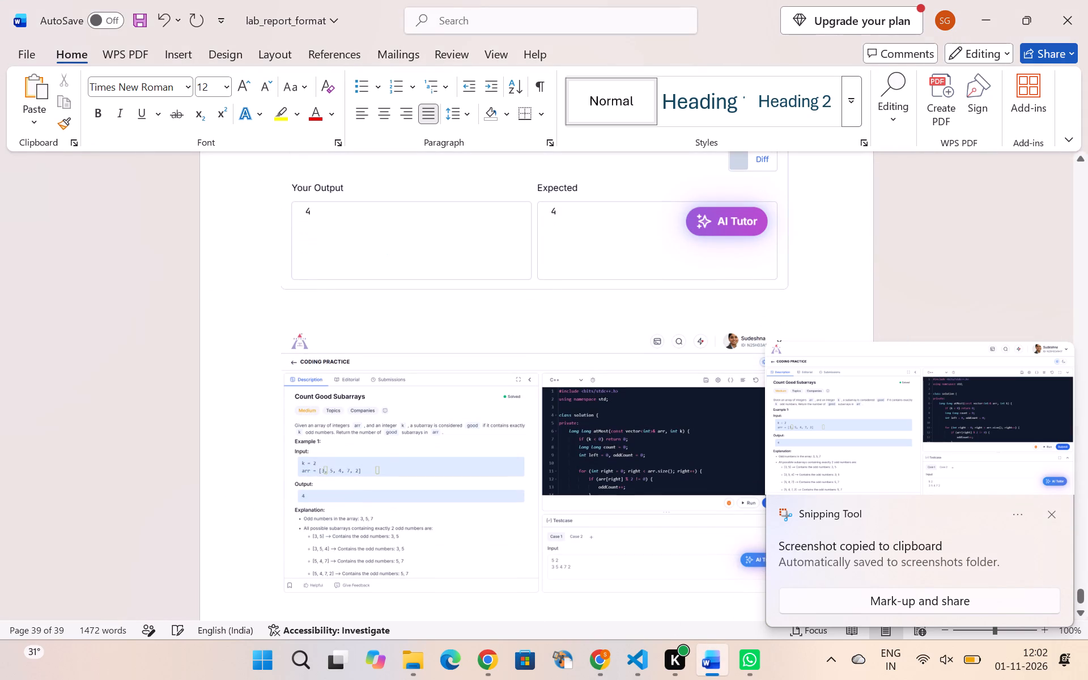
{"action": "key", "text": "Return"}
{"action": "type", "text": "CODE:"}
{"action": "key", "text": "Return"}
Copy the entire Count Good Subarrays code from Chrome and paste it under "CODE:" in the Word report, followed by a new line.
{"action": "left_click", "coordinate": [488, 661]}
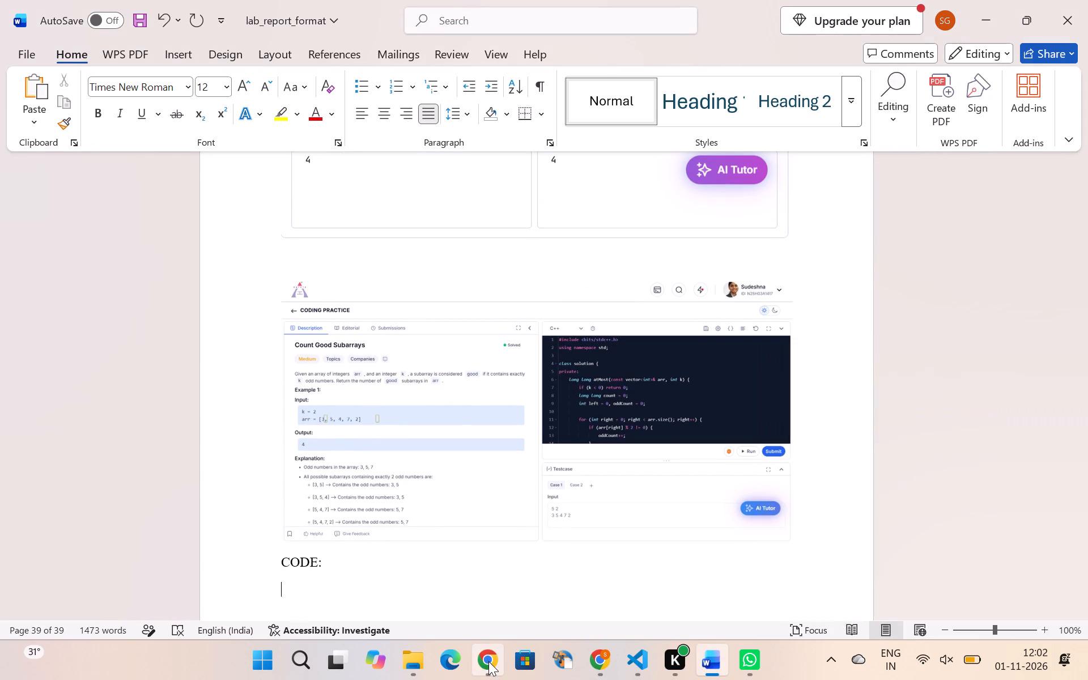
{"action": "scroll", "coordinate": [781, 382], "scroll_direction": "down", "scroll_amount": 5}
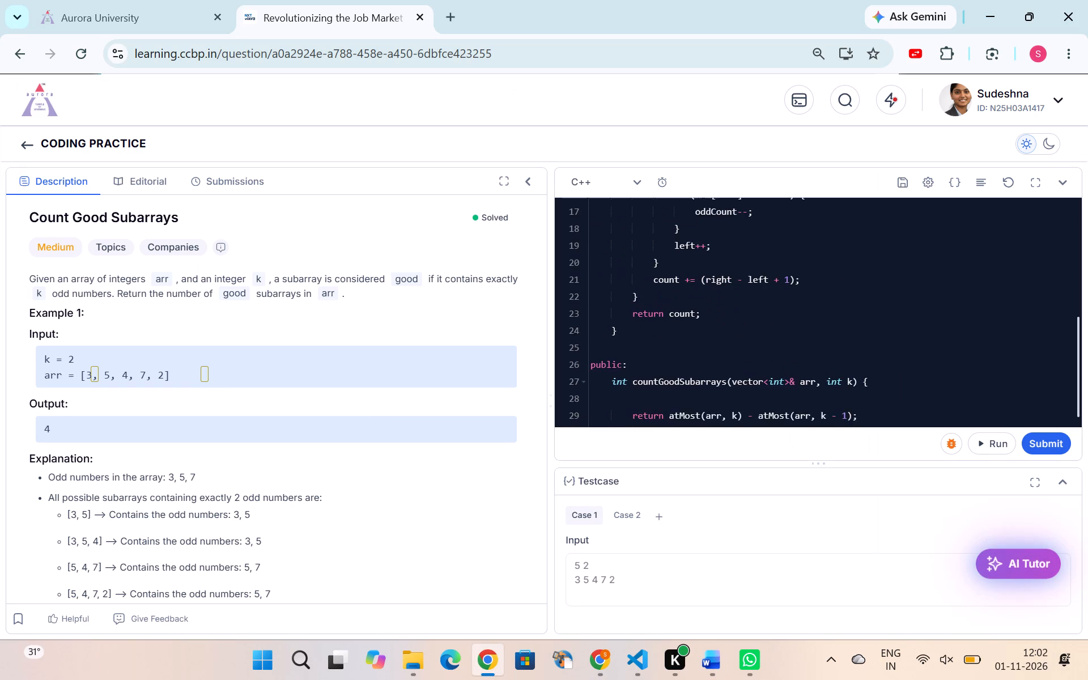
{"action": "scroll", "coordinate": [738, 351], "scroll_direction": "down", "scroll_amount": 4}
{"action": "left_click", "coordinate": [718, 307]}
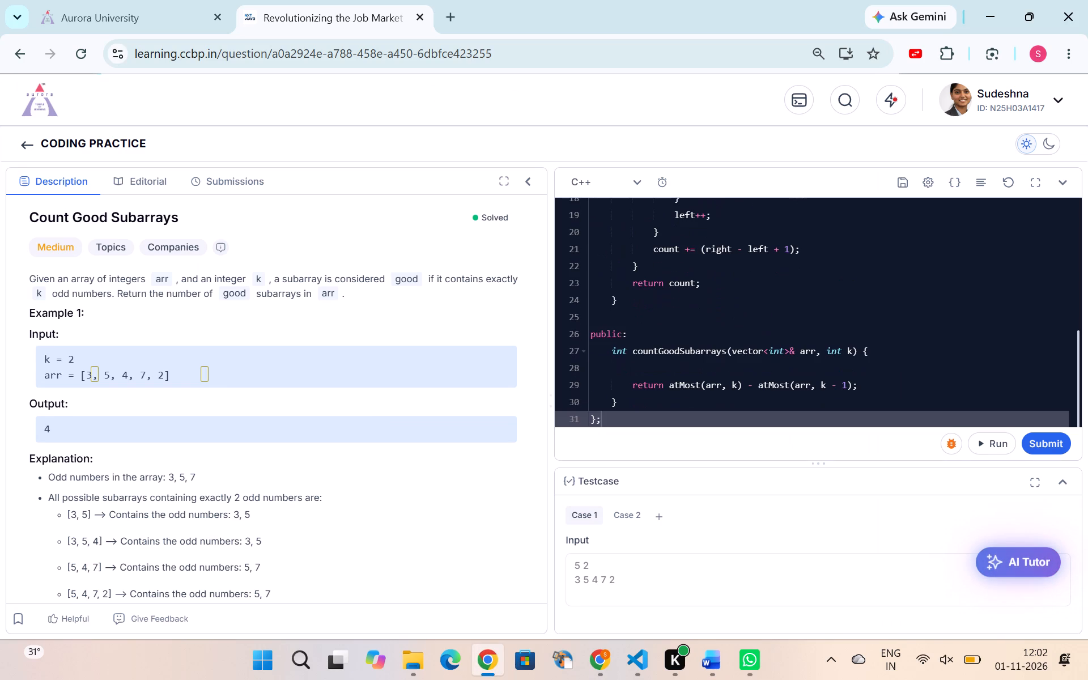
{"action": "key", "text": "ctrl+a"}
{"action": "key", "text": "ctrl+c"}
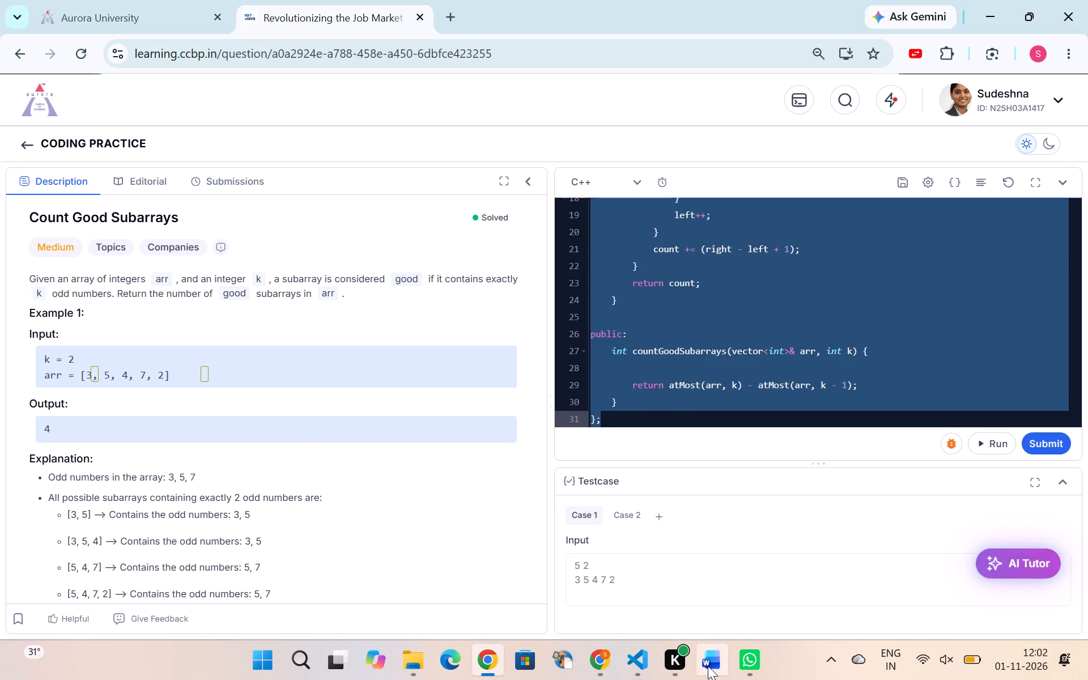
{"action": "left_click", "coordinate": [708, 666]}
{"action": "key", "text": "ctrl+v"}
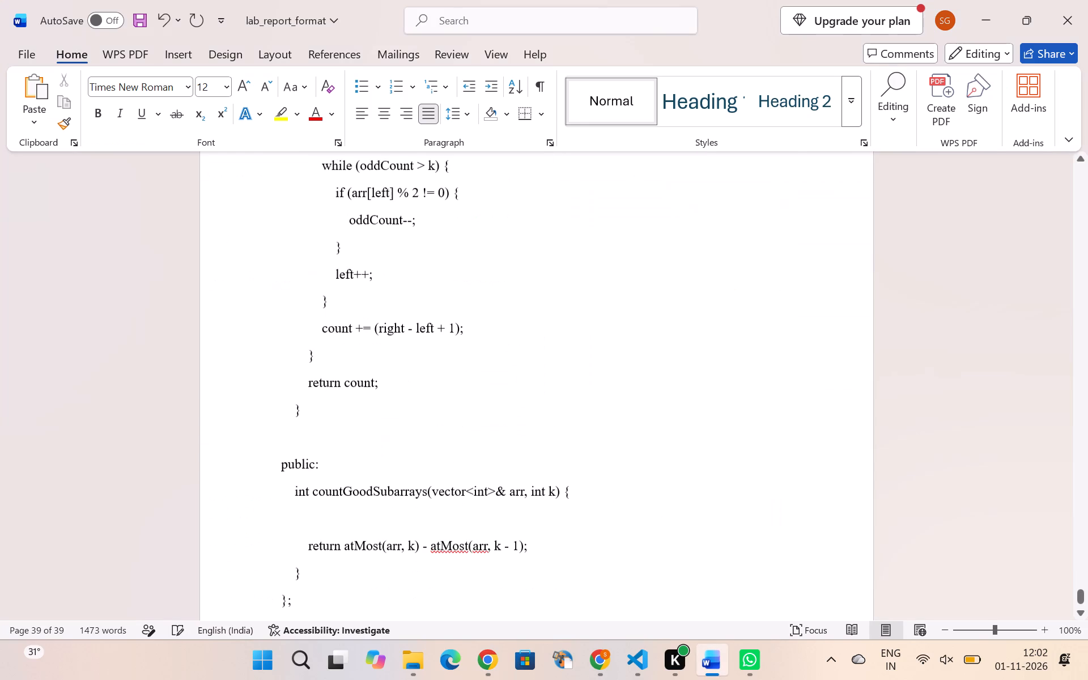
{"action": "key", "text": "Return"}
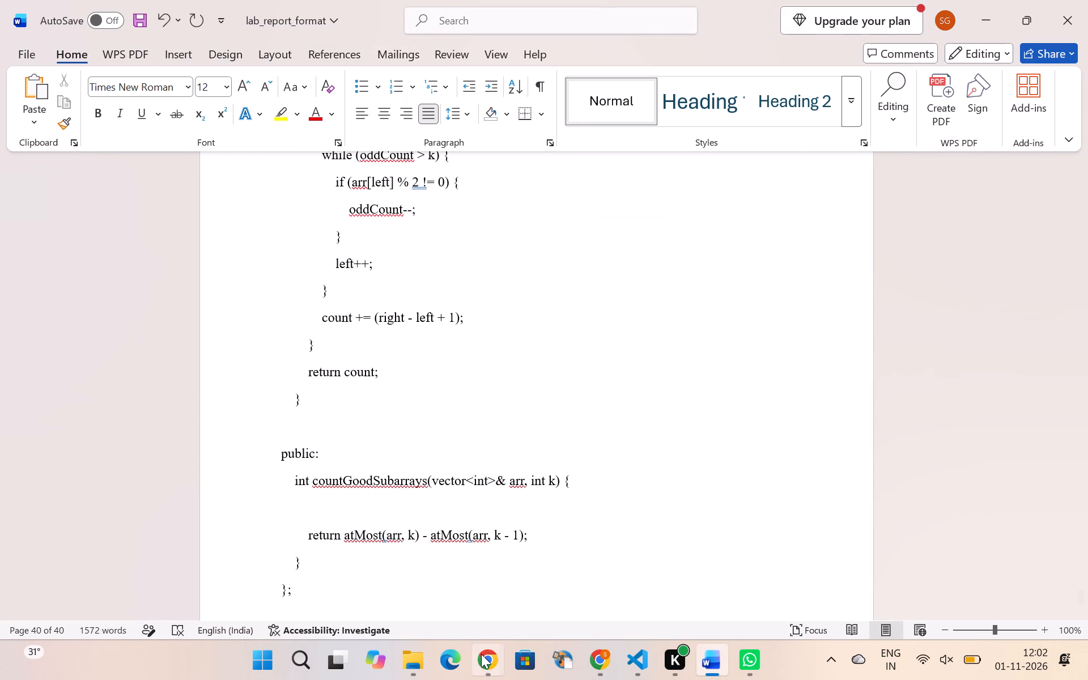
In Chrome, run the Count Good Subarrays code and enlarge the Testcase area to show the full output.
{"action": "left_click", "coordinate": [481, 654]}
{"action": "left_click", "coordinate": [984, 445]}
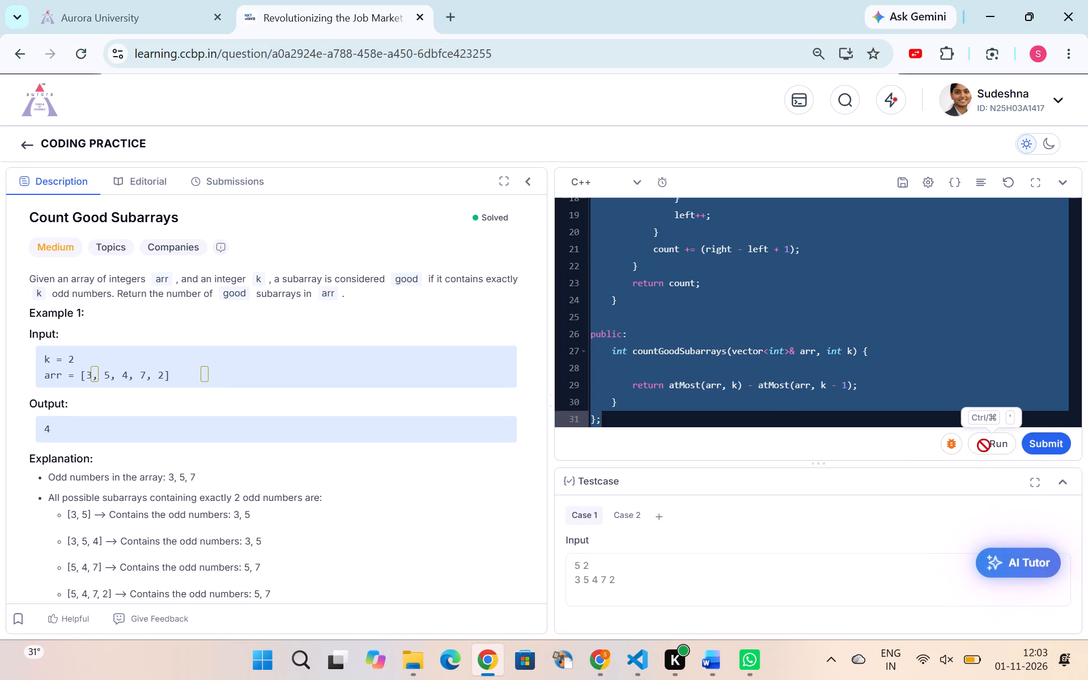
{"action": "left_click", "coordinate": [808, 322]}
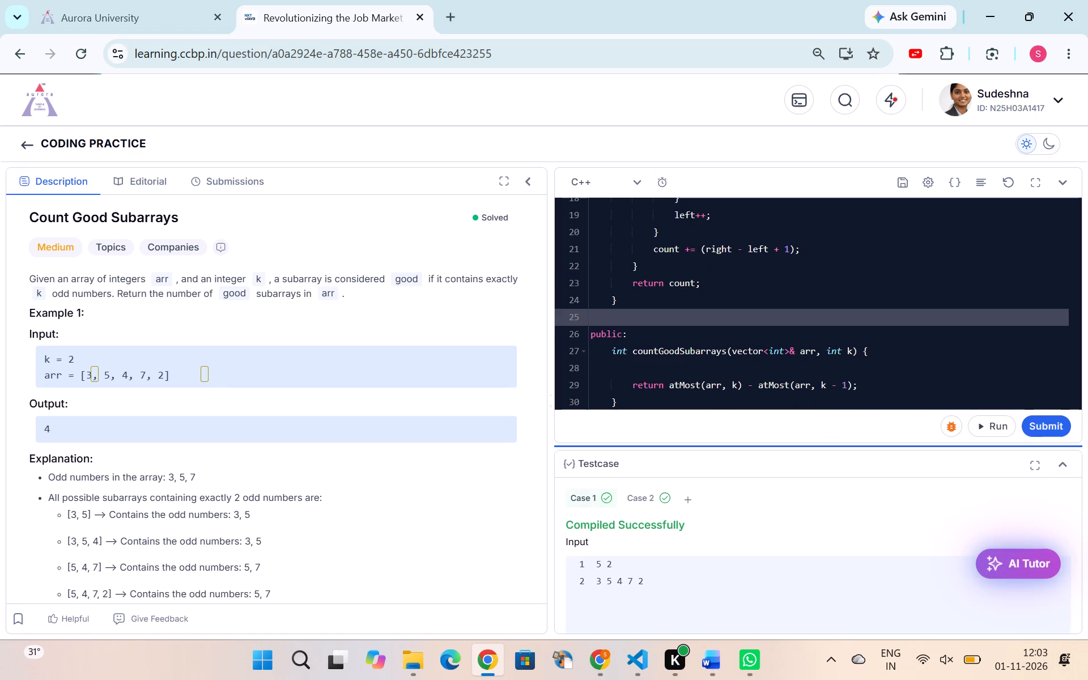
{"action": "left_click_drag", "start_coordinate": [829, 445], "coordinate": [826, 285]}
Capture the Testcase area of Count Good Subarrays and paste it below its code in the Word report, followed by blank lines.
{"action": "key", "text": "shift+super+s"}
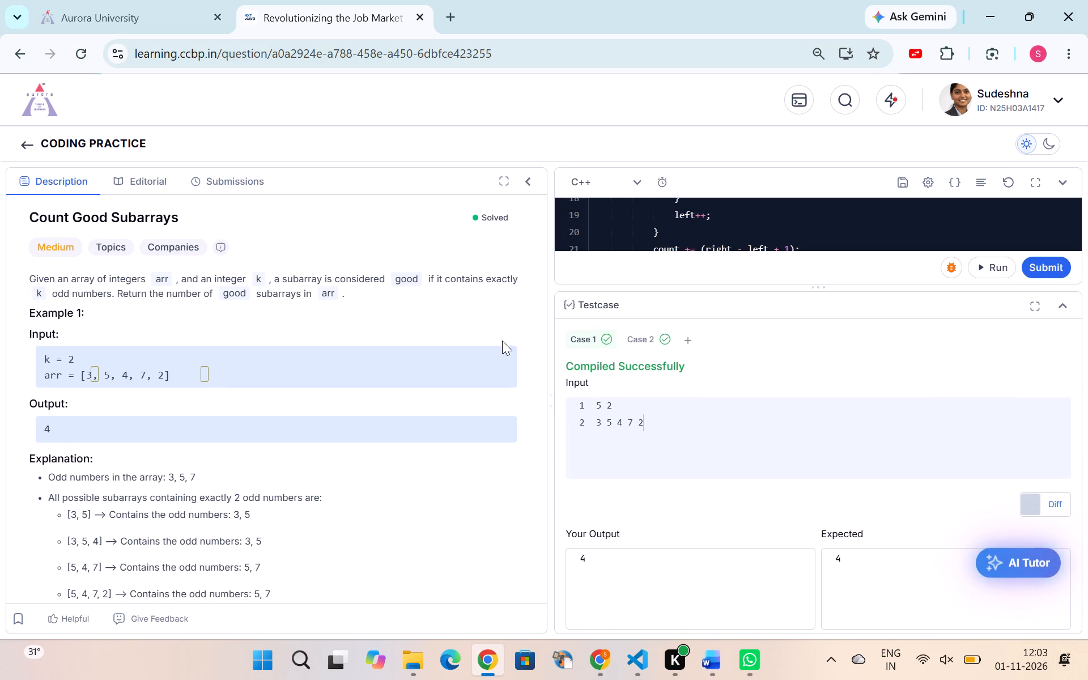
{"action": "left_click_drag", "start_coordinate": [556, 292], "coordinate": [561, 294]}
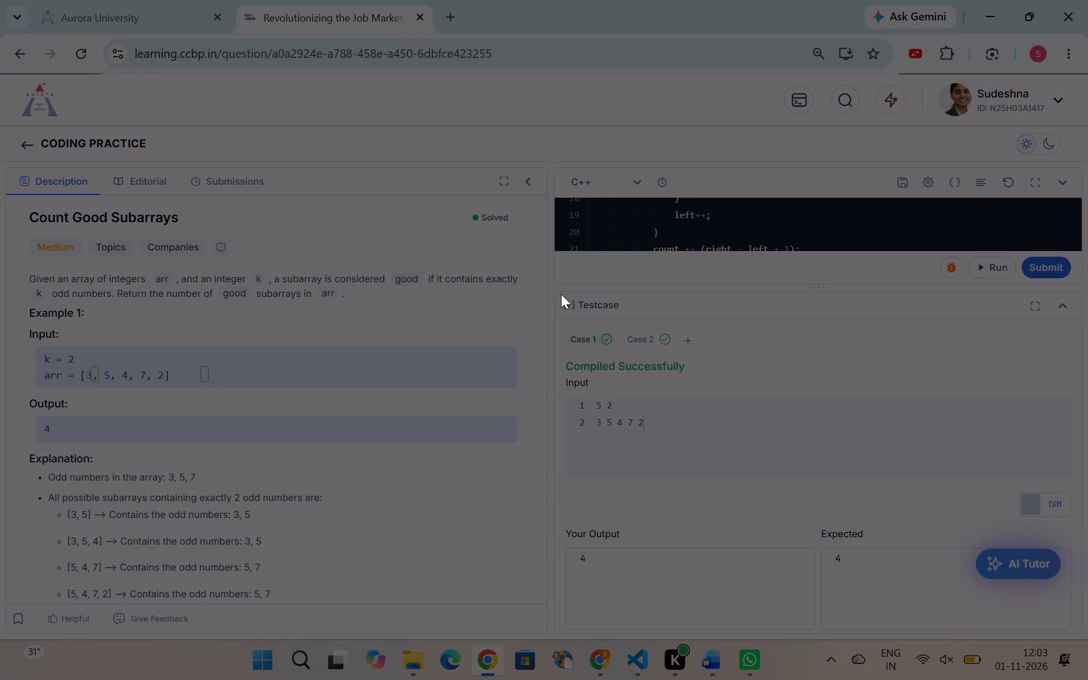
{"action": "left_click_drag", "start_coordinate": [561, 294], "coordinate": [1087, 660]}
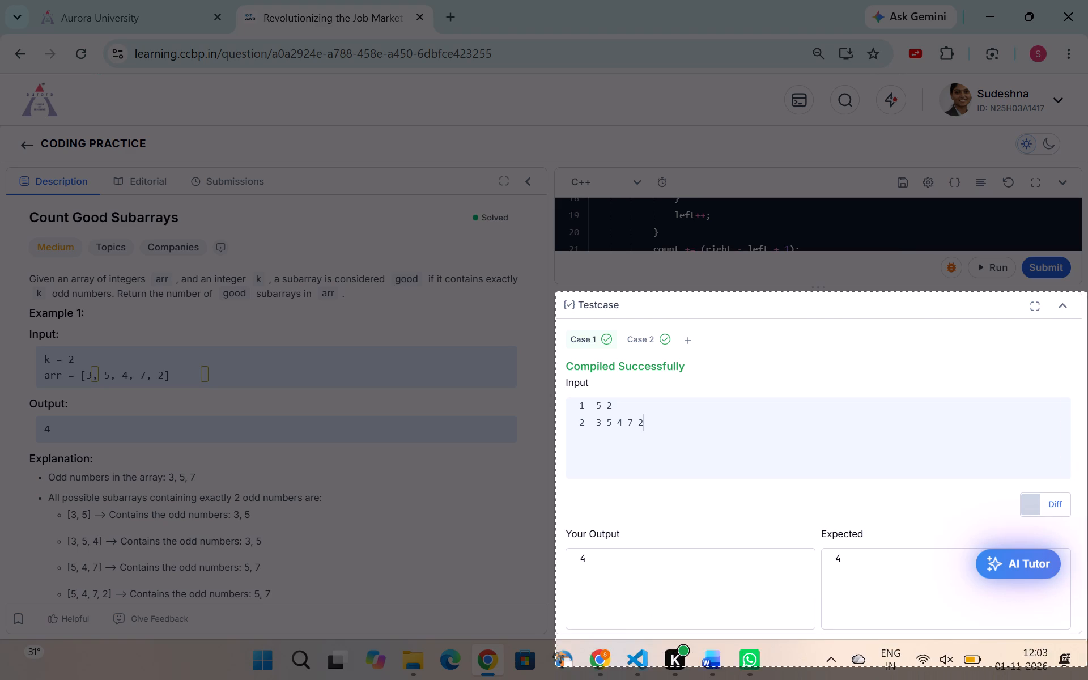
{"action": "left_click_drag", "start_coordinate": [1087, 660], "coordinate": [1087, 638]}
{"action": "left_click", "coordinate": [705, 658]}
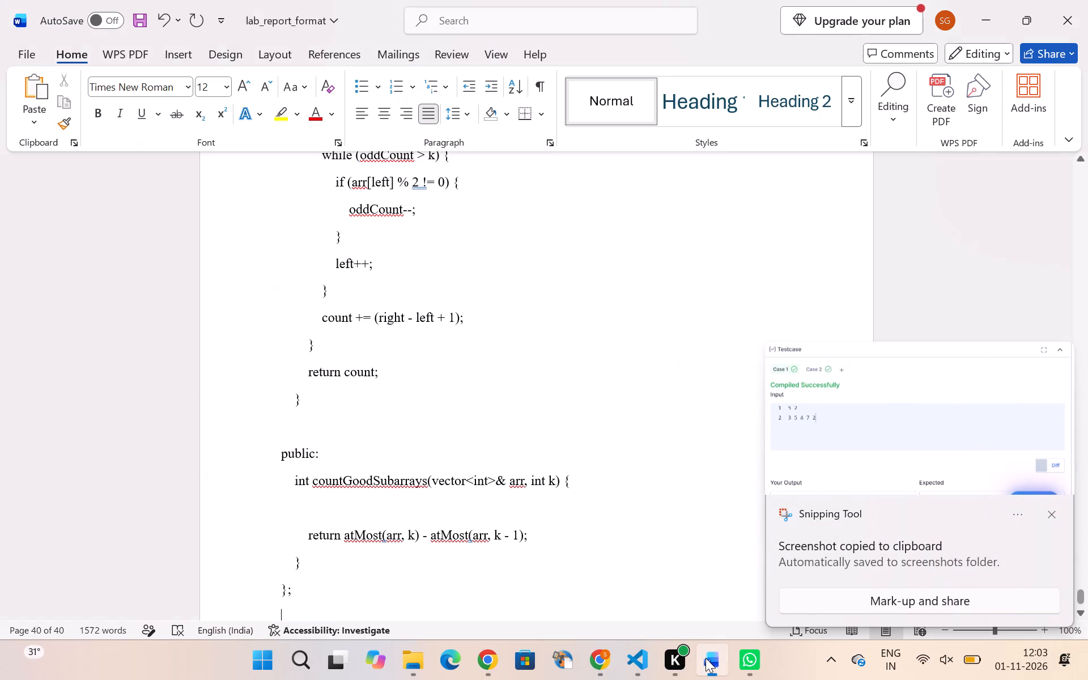
{"action": "key", "text": "ctrl+v"}
{"action": "scroll", "coordinate": [532, 522], "scroll_direction": "down", "scroll_amount": 1}
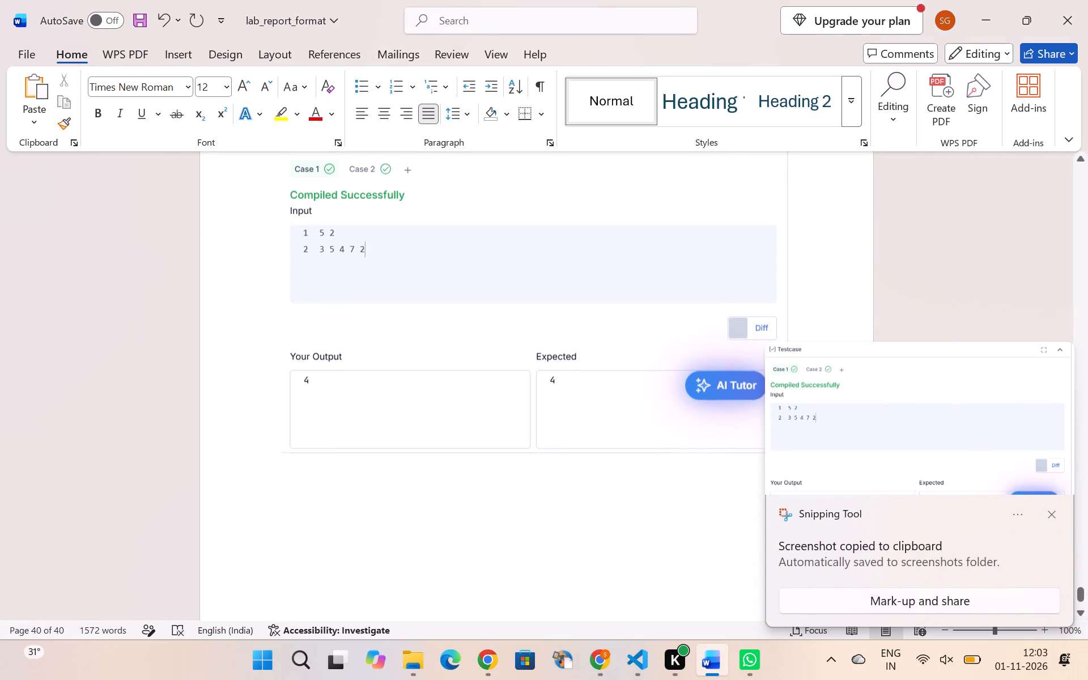
{"action": "key", "text": "Return"}
{"action": "key", "text": "Return"}
In Chrome, return to the Coding Practice question list and open the Substrings with All Three Characters question.
{"action": "left_click", "coordinate": [496, 662]}
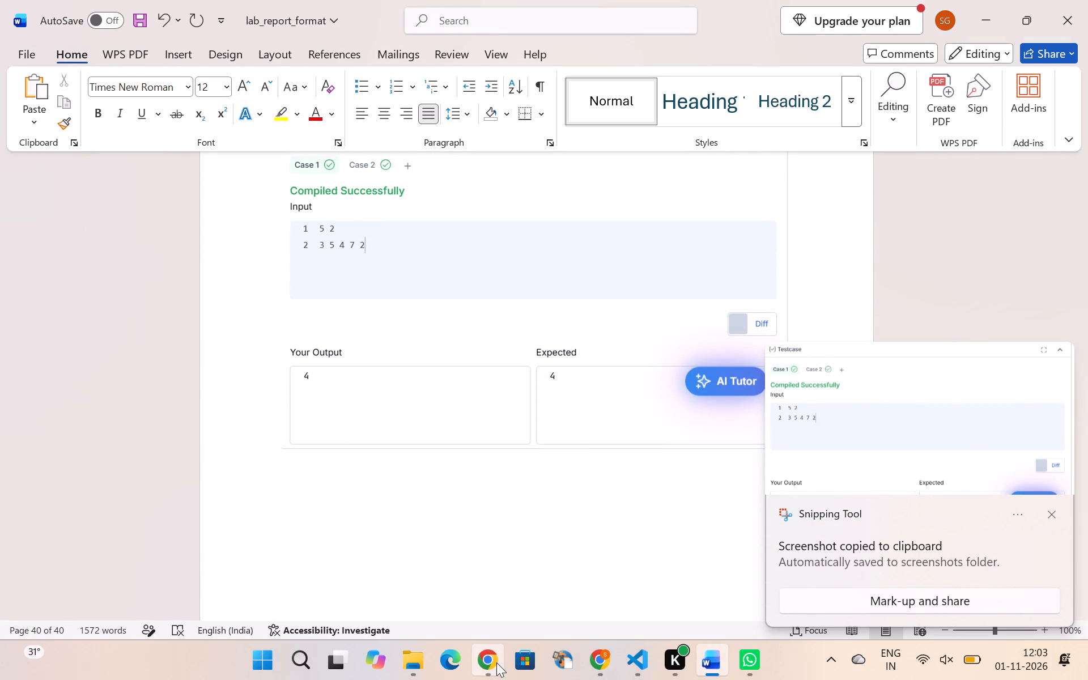
{"action": "left_click", "coordinate": [25, 141]}
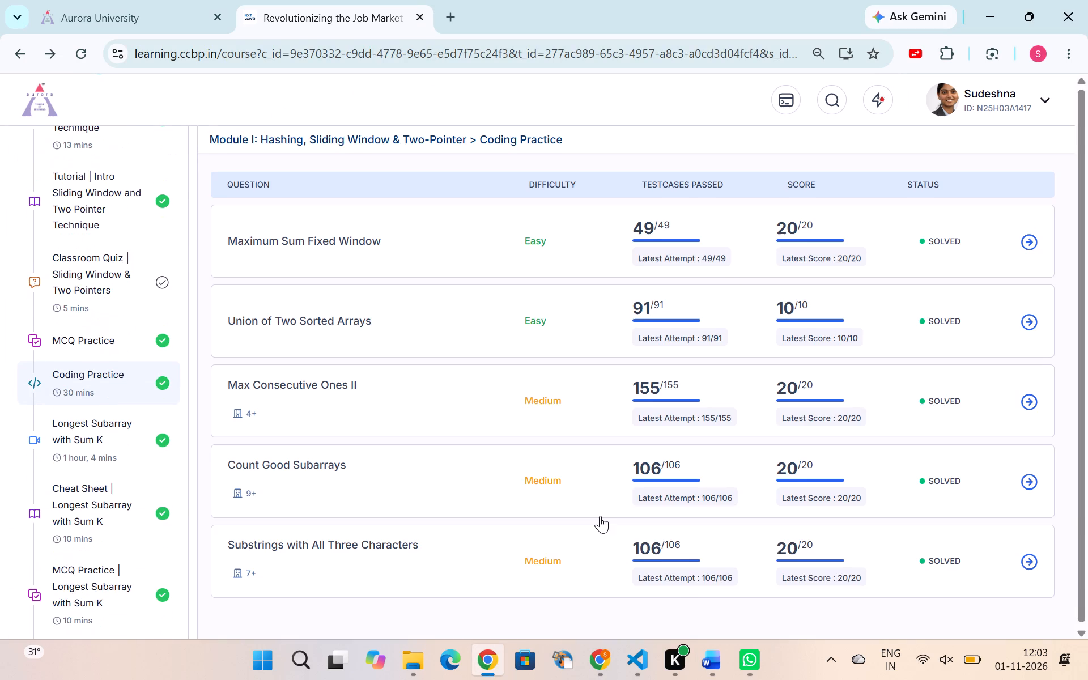
{"action": "scroll", "coordinate": [600, 516], "scroll_direction": "down", "scroll_amount": 1}
{"action": "left_click", "coordinate": [439, 586]}
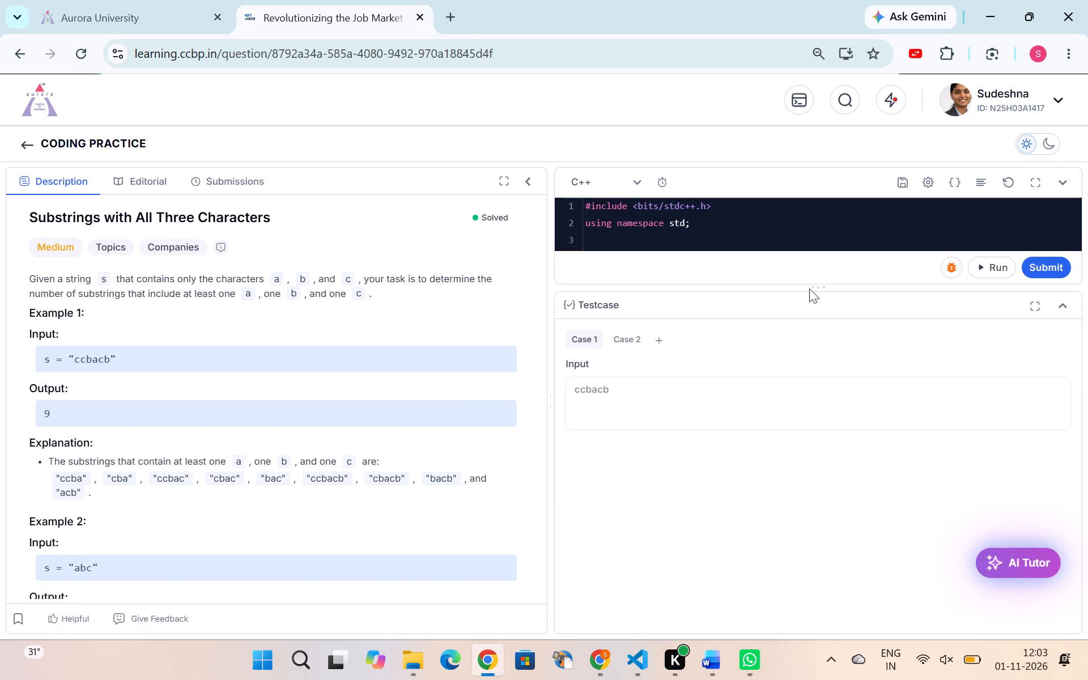
Enlarge the Substrings with All Three Characters code area, capture the question page, and paste it into the Word report with "CODE:" below.
{"action": "left_click_drag", "start_coordinate": [820, 288], "coordinate": [827, 472]}
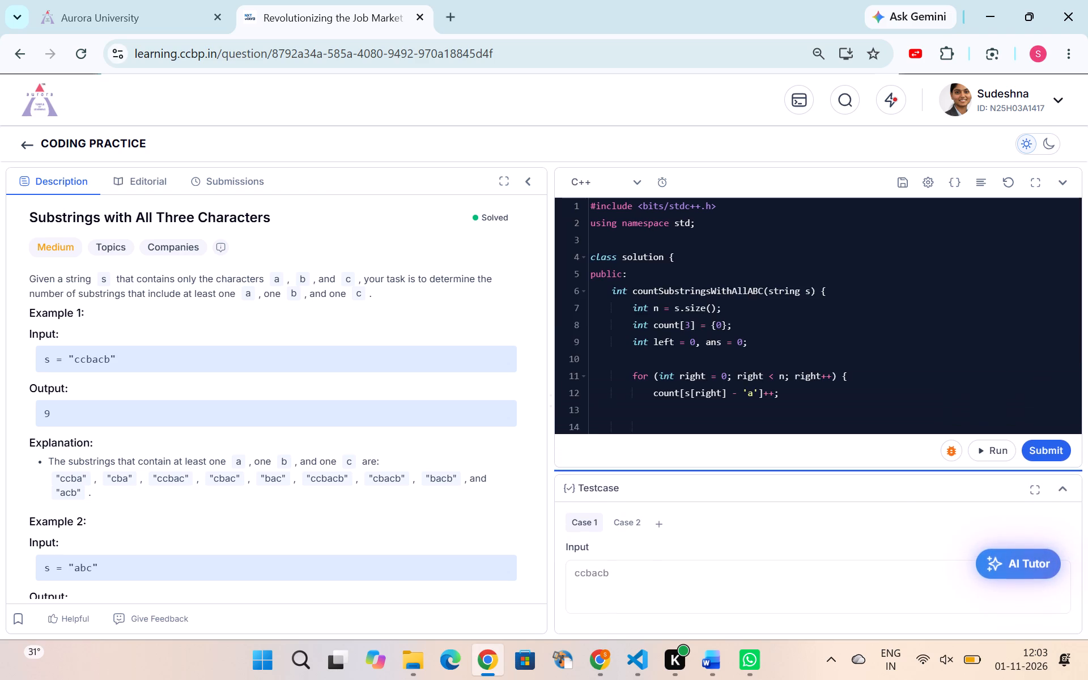
{"action": "key", "text": "shift+super+s"}
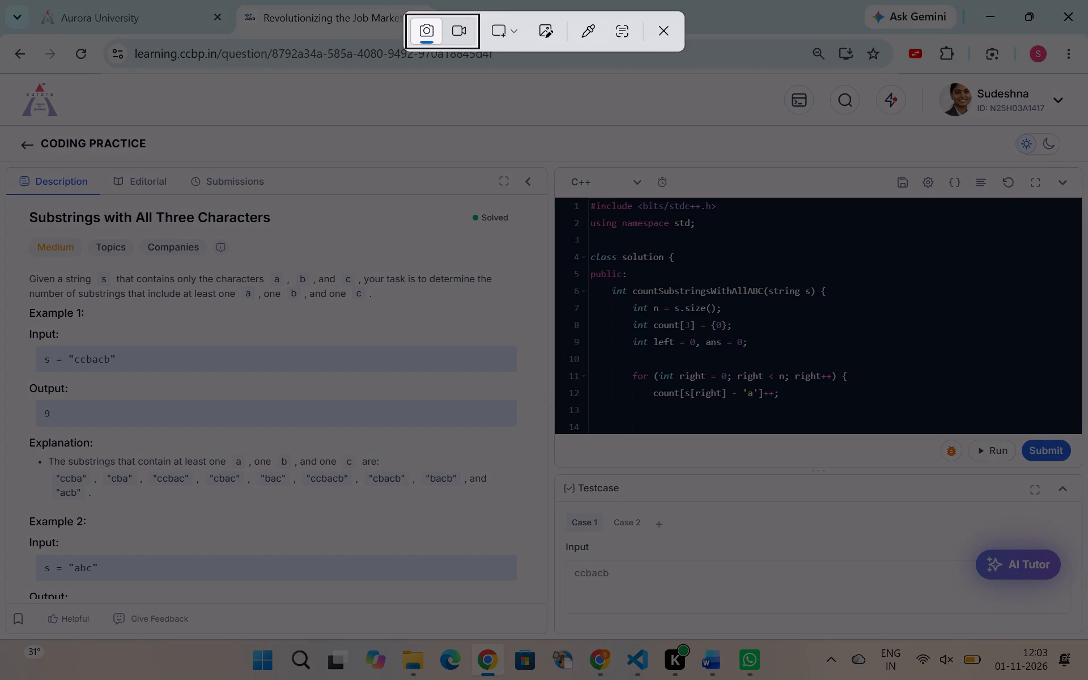
{"action": "left_click_drag", "start_coordinate": [0, 73], "coordinate": [1087, 644]}
{"action": "left_click", "coordinate": [725, 658]}
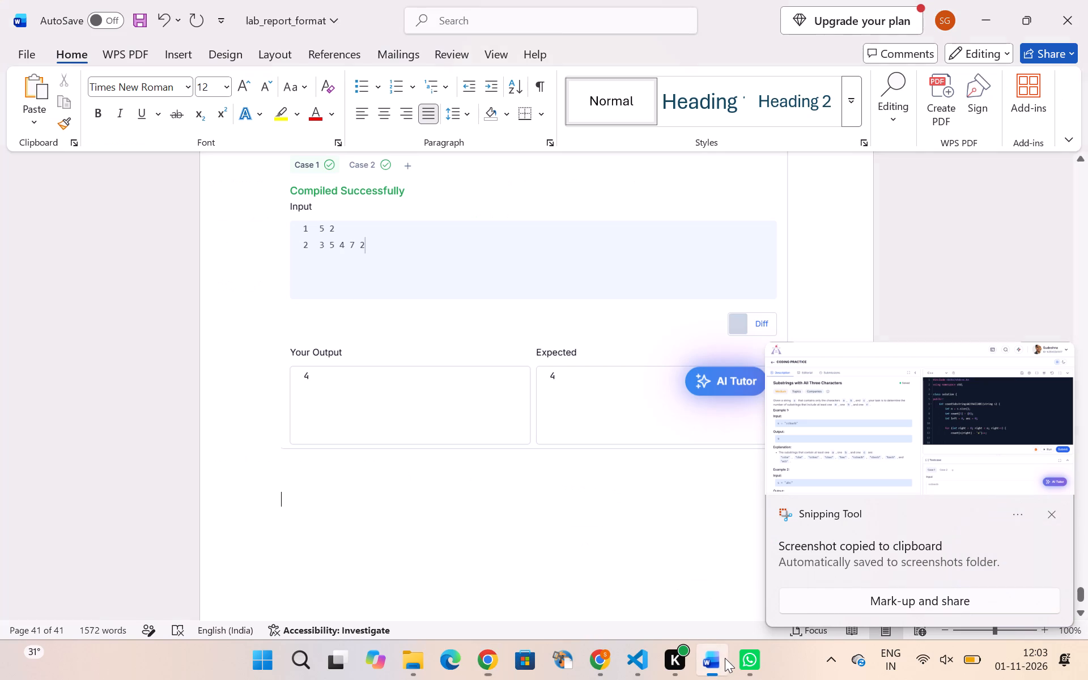
{"action": "key", "text": "ctrl+v"}
{"action": "scroll", "coordinate": [589, 515], "scroll_direction": "down", "scroll_amount": 1}
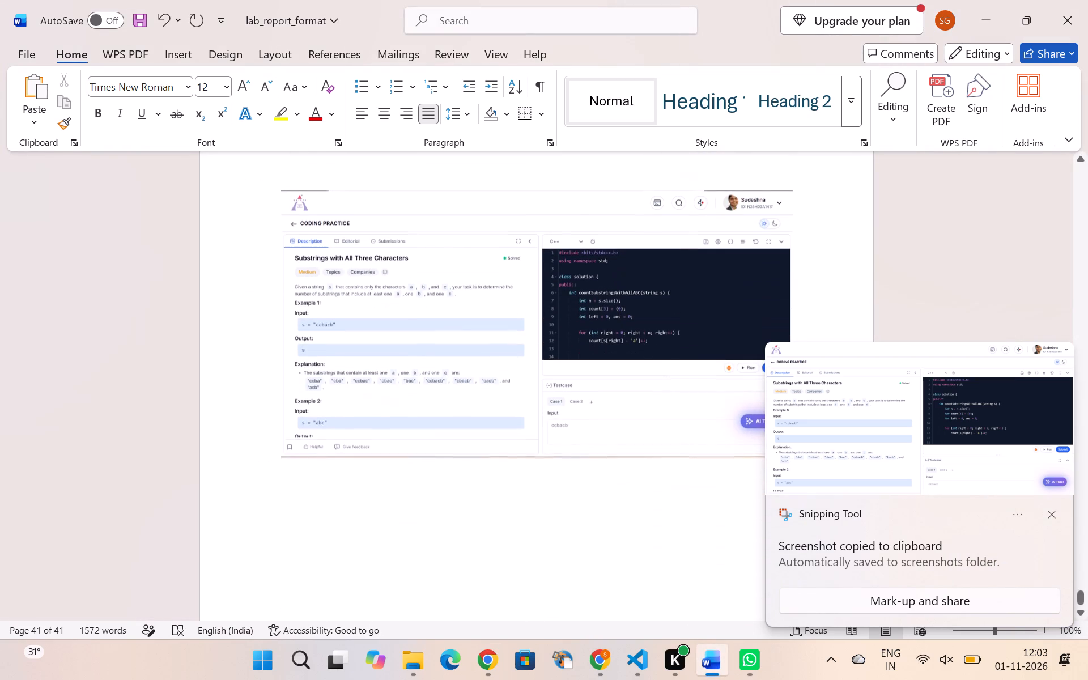
{"action": "scroll", "coordinate": [589, 515], "scroll_direction": "down", "scroll_amount": 1}
{"action": "key", "text": "Return"}
{"action": "type", "text": "CODE:"}
{"action": "key", "text": "Return"}
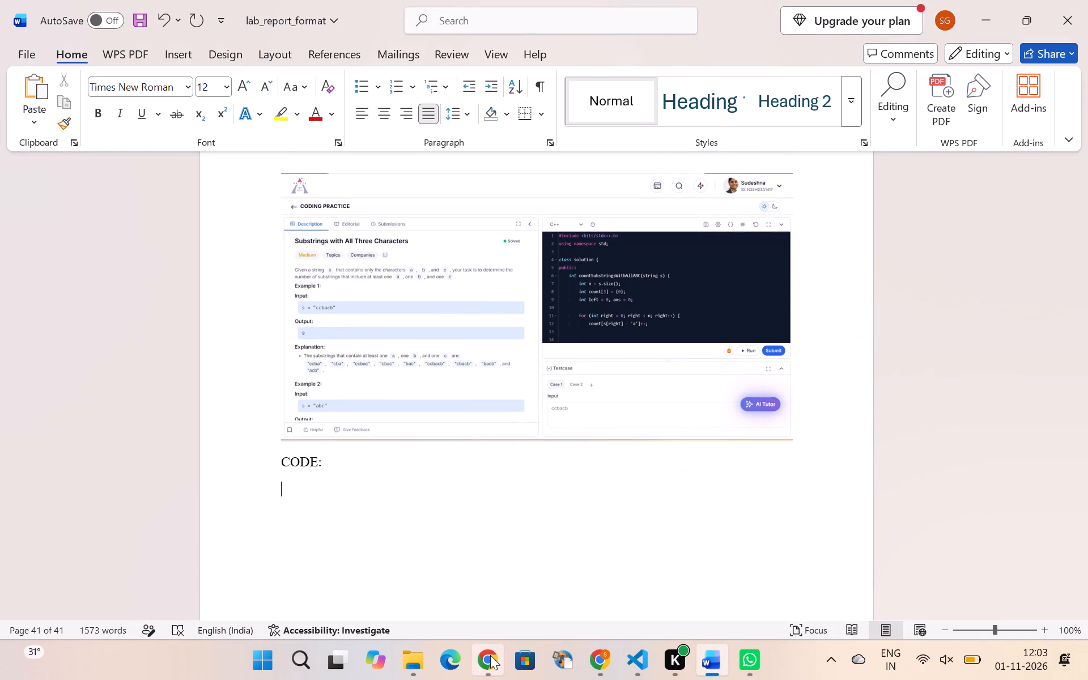
Copy the entire Substrings with All Three Characters code from Chrome and paste it under "CODE:" in the Word report, followed by a new line.
{"action": "left_click", "coordinate": [490, 655]}
{"action": "scroll", "coordinate": [813, 321], "scroll_direction": "down", "scroll_amount": 6}
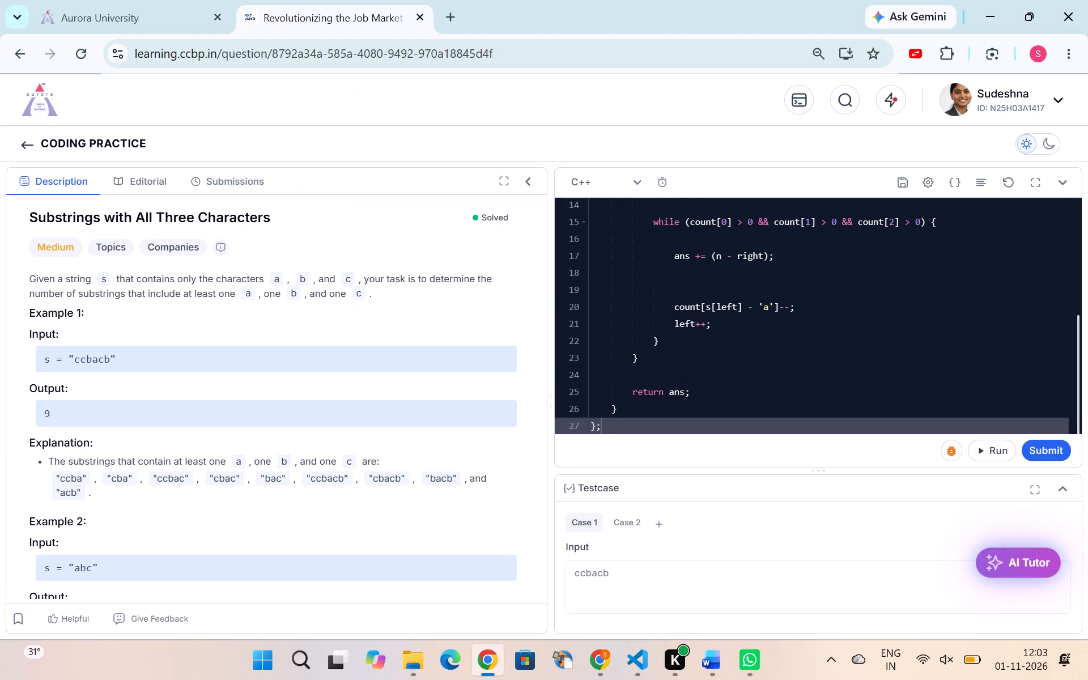
{"action": "left_click", "coordinate": [784, 287]}
{"action": "key", "text": "ctrl+a"}
{"action": "key", "text": "ctrl+c"}
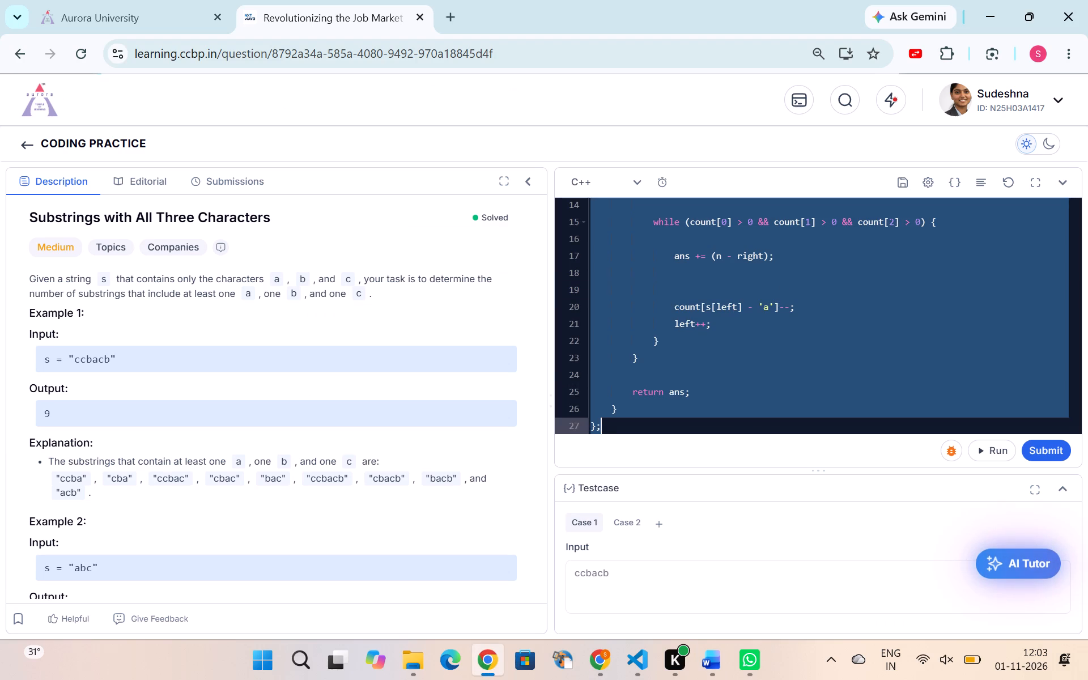
{"action": "left_click", "coordinate": [730, 644]}
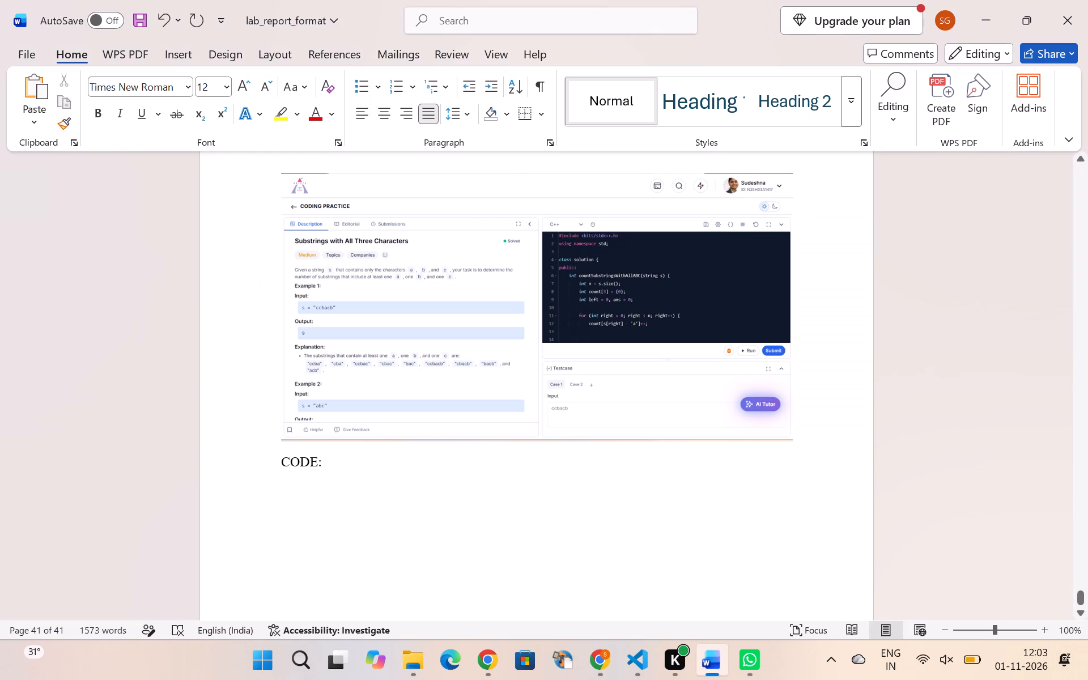
{"action": "key", "text": "ctrl+v"}
{"action": "key", "text": "Return"}
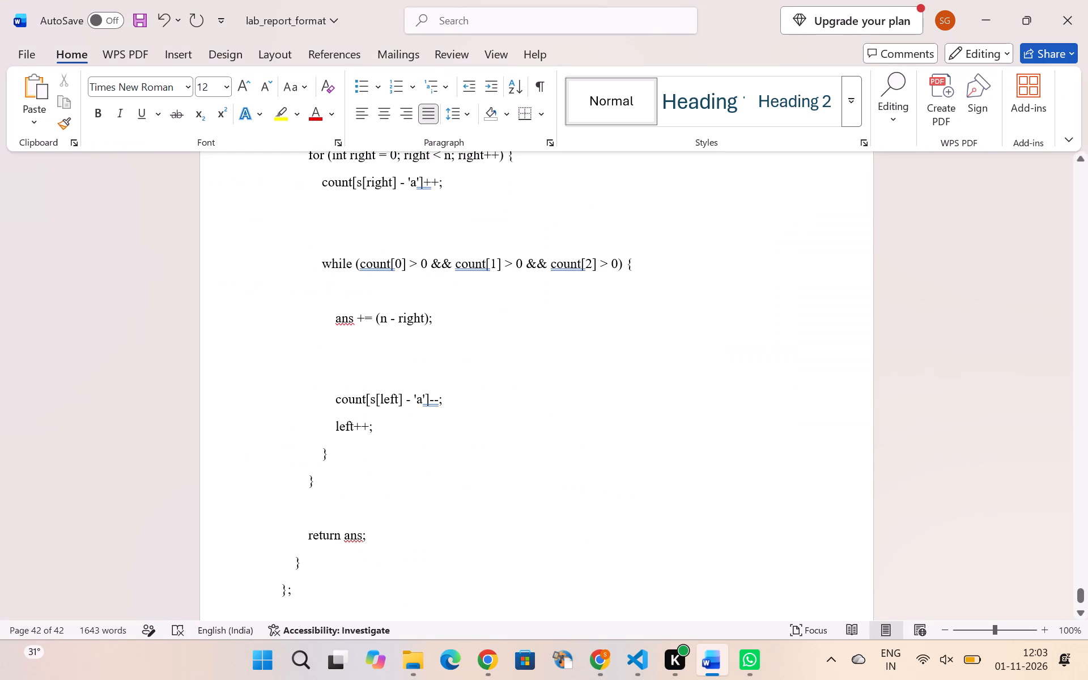
In Chrome, run the Substrings with All Three Characters code and enlarge the Testcase area to show the full output.
{"action": "left_click", "coordinate": [484, 657]}
{"action": "left_click", "coordinate": [984, 369]}
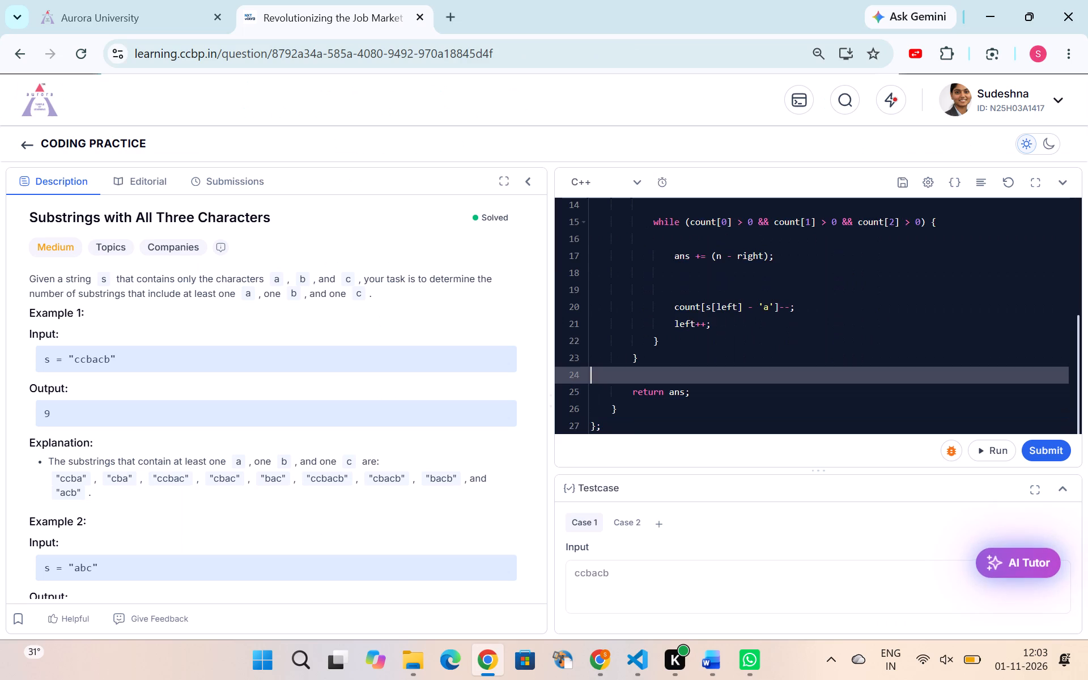
{"action": "left_click", "coordinate": [988, 450]}
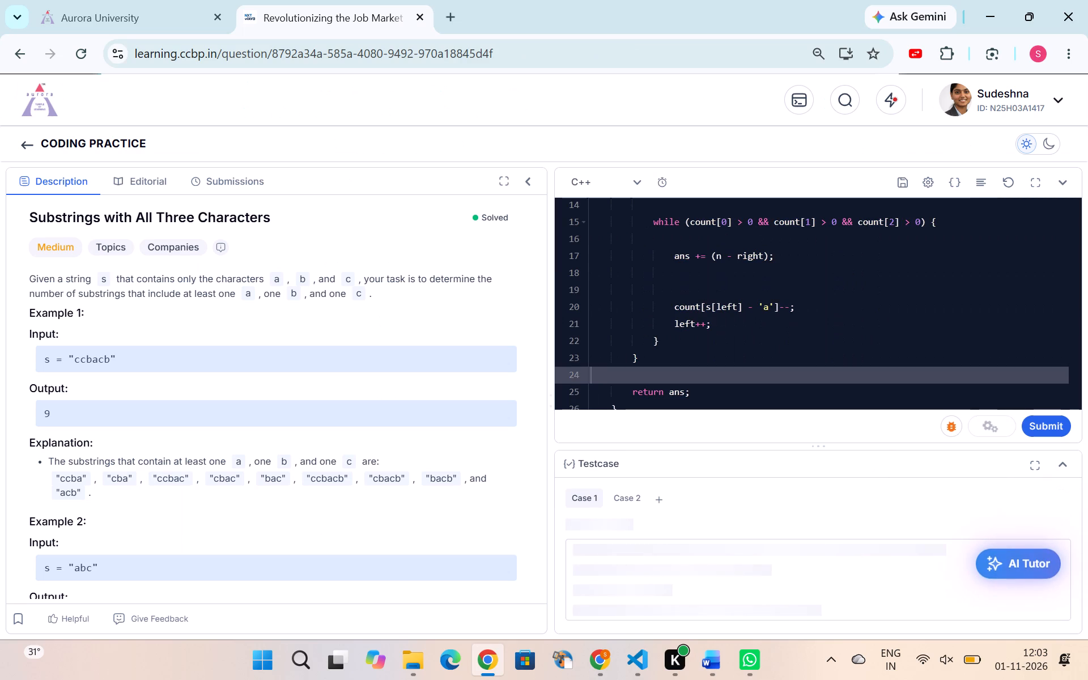
{"action": "left_click_drag", "start_coordinate": [844, 447], "coordinate": [832, 273]}
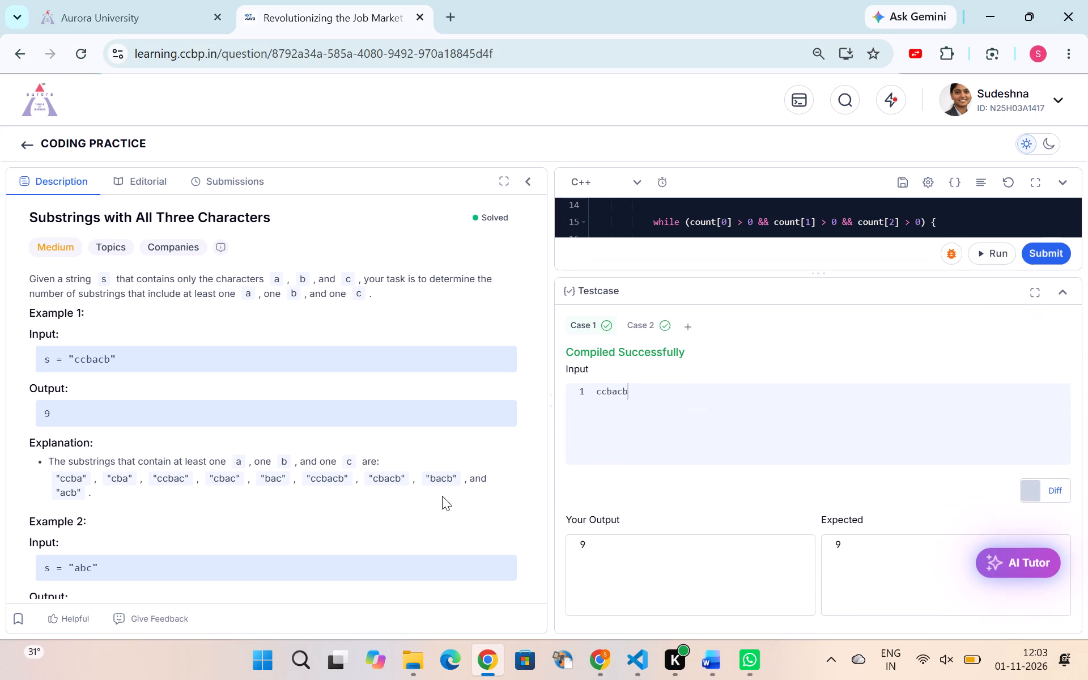
Capture the Substrings with All Three Characters test output and paste it below the code in the Word report, followed by blank lines.
{"action": "key", "text": "shift+super+s"}
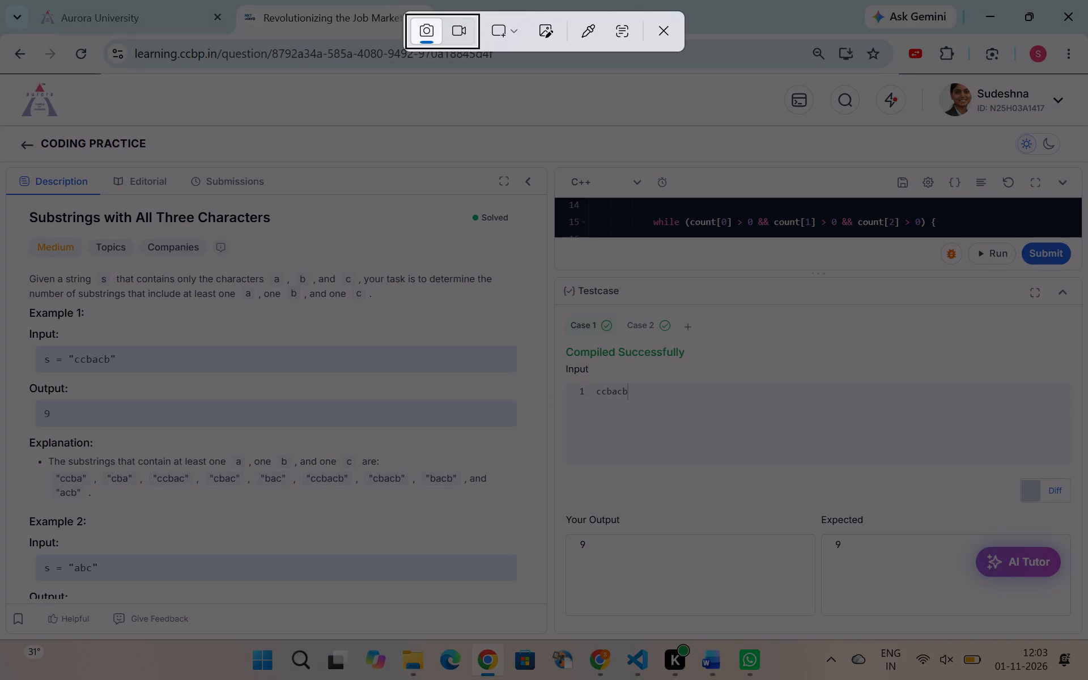
{"action": "left_click_drag", "start_coordinate": [556, 279], "coordinate": [1086, 637]}
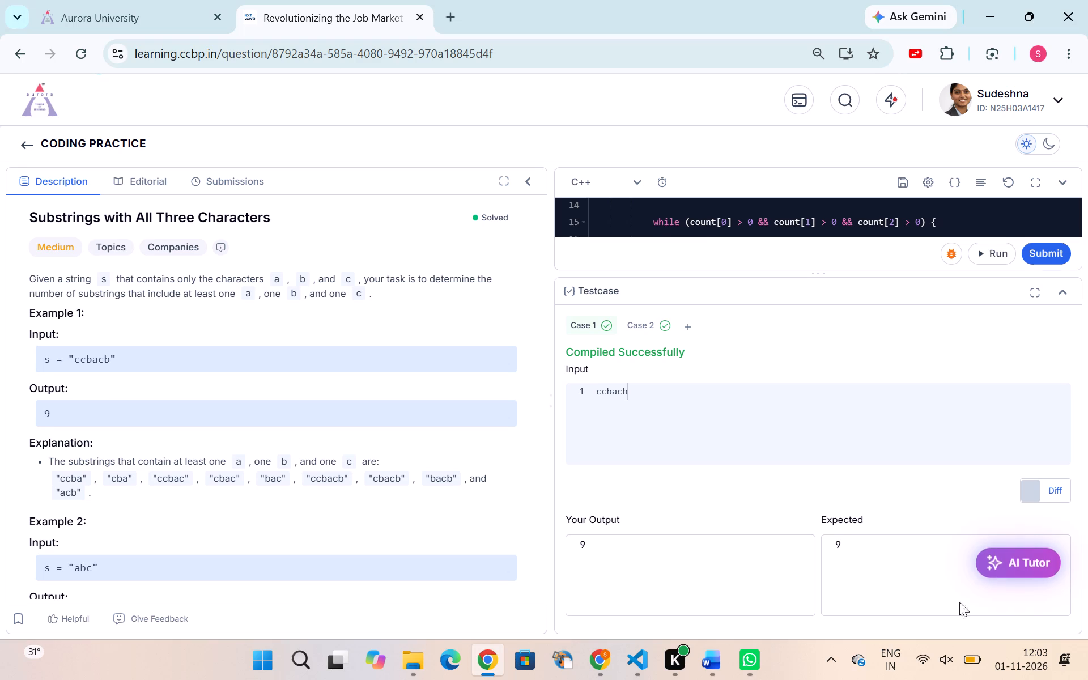
{"action": "left_click", "coordinate": [713, 661]}
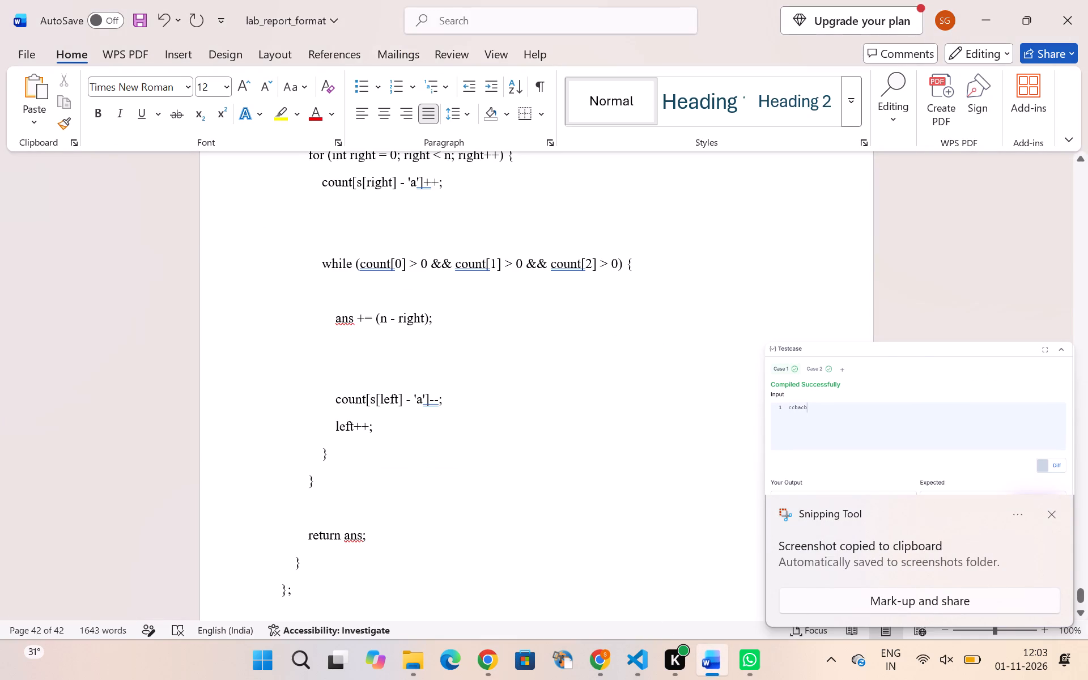
{"action": "key", "text": "ctrl+v"}
{"action": "scroll", "coordinate": [563, 506], "scroll_direction": "down", "scroll_amount": 1}
{"action": "key", "text": "Return"}
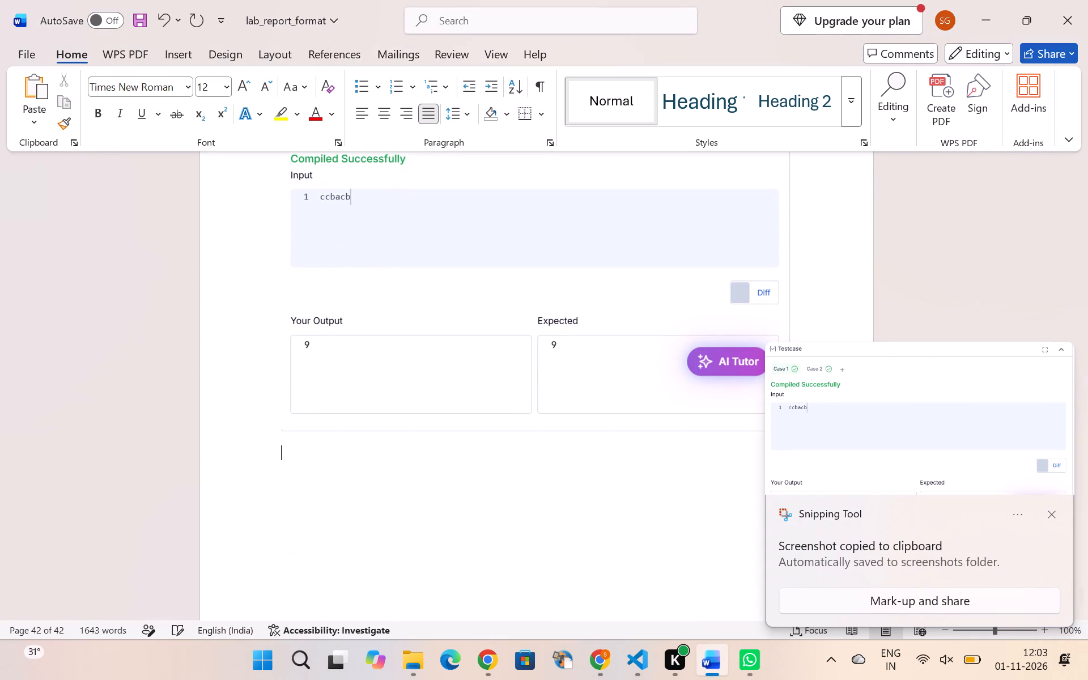
{"action": "key", "text": "Return"}
In Chrome, leave the question and open the Coding Practice set that follows MCQ Practice | Longest Subarray with Sum K.
{"action": "left_click", "coordinate": [486, 652]}
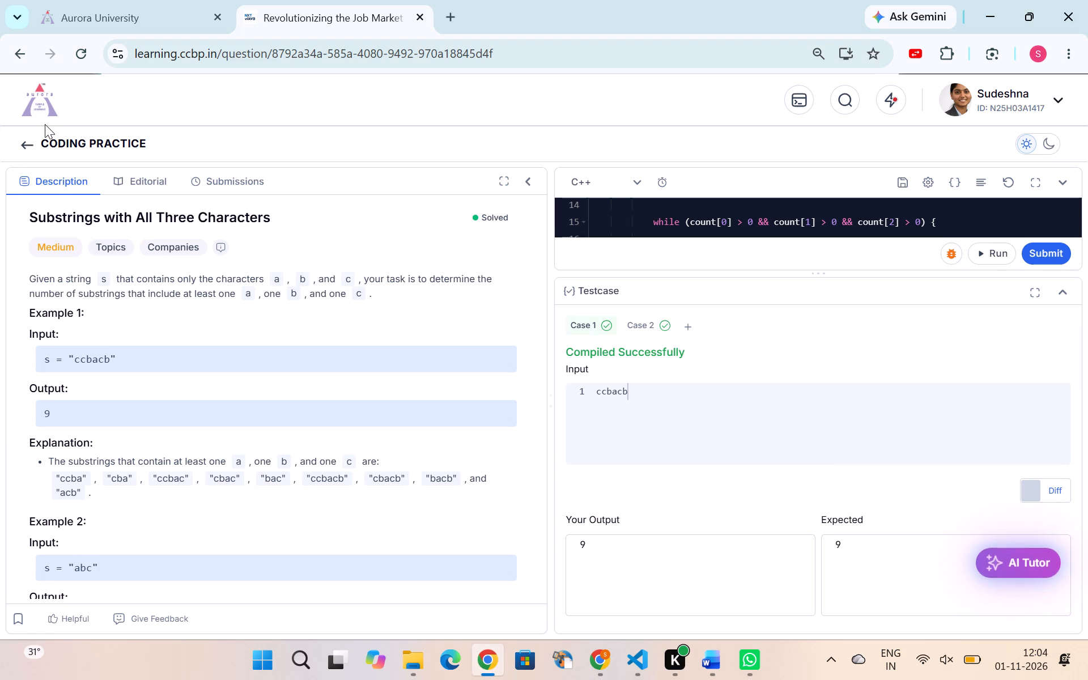
{"action": "left_click", "coordinate": [26, 144]}
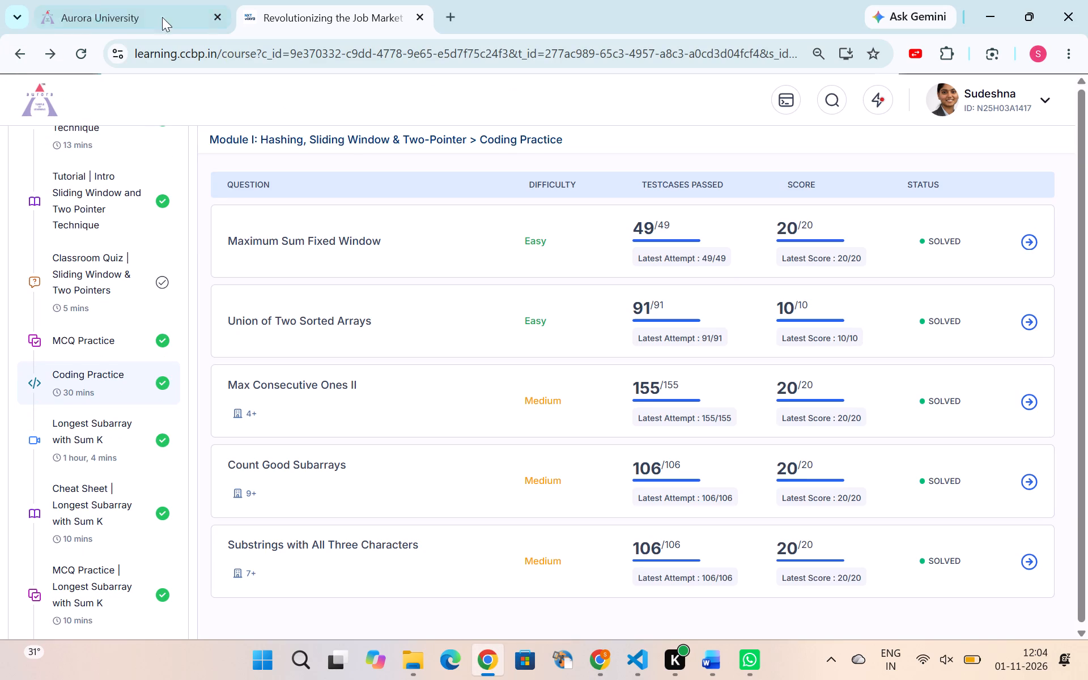
{"action": "scroll", "coordinate": [128, 415], "scroll_direction": "down", "scroll_amount": 8}
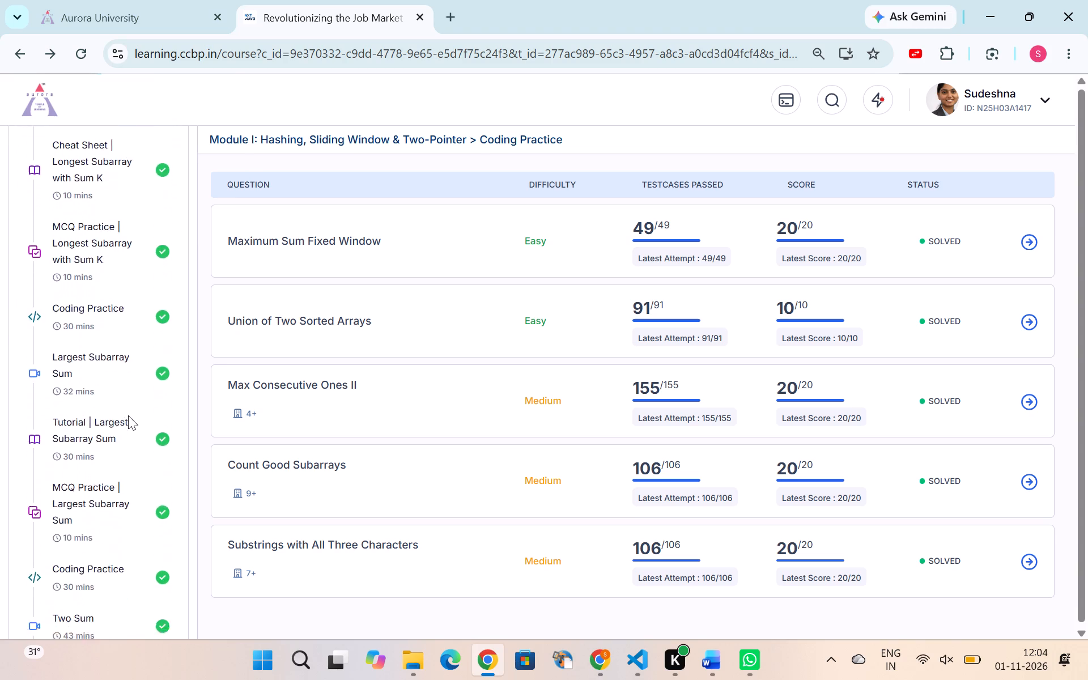
{"action": "scroll", "coordinate": [128, 415], "scroll_direction": "down", "scroll_amount": 1}
{"action": "left_click", "coordinate": [107, 289]}
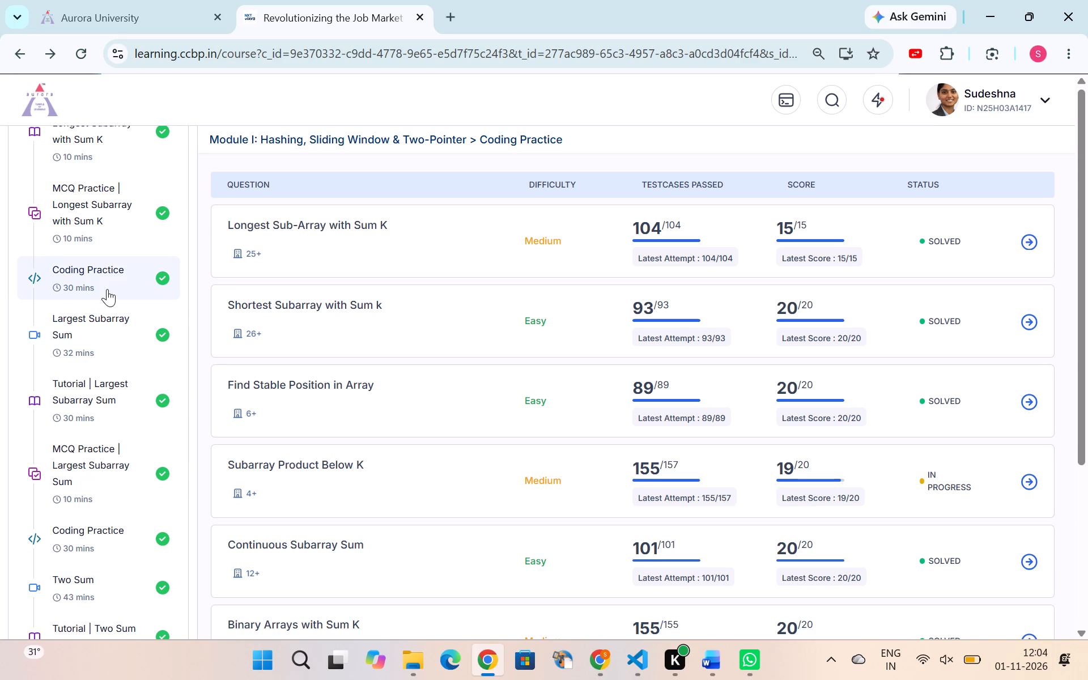
Open the unattempted Max Points From Cards question from the Coding Practice list.
{"action": "scroll", "coordinate": [418, 346], "scroll_direction": "down", "scroll_amount": 5}
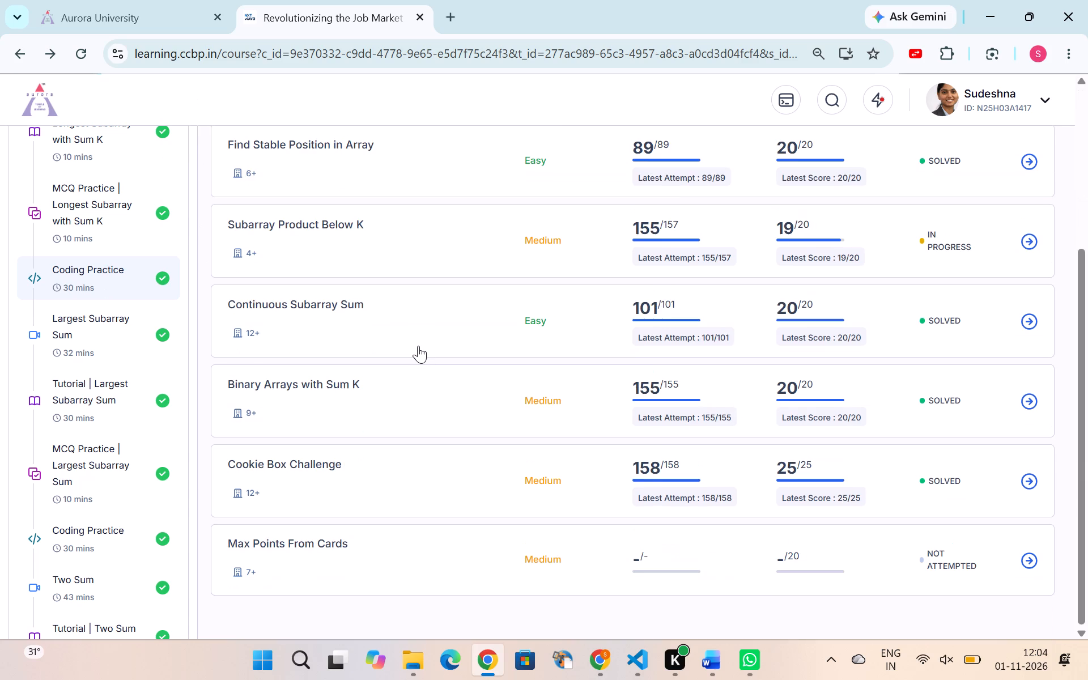
{"action": "scroll", "coordinate": [418, 346], "scroll_direction": "down", "scroll_amount": 3}
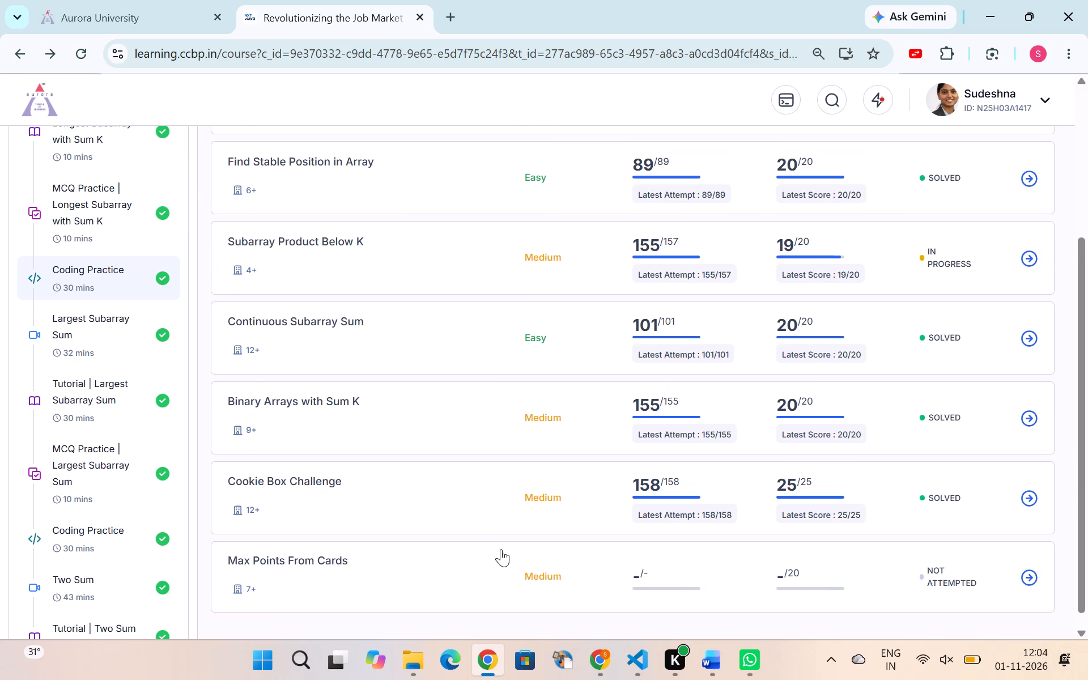
{"action": "left_click", "coordinate": [503, 553]}
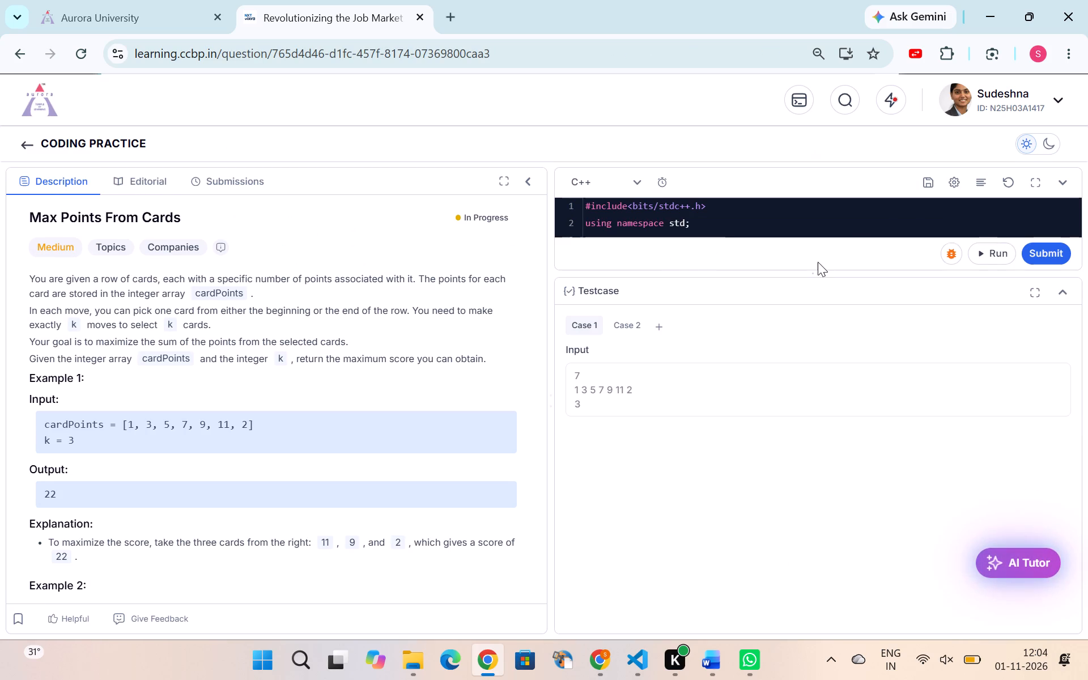
Copy the CPP code implementation from the Max Points From Cards editorial and replace all the starter code in the enlarged editor with it.
{"action": "left_click", "coordinate": [155, 190]}
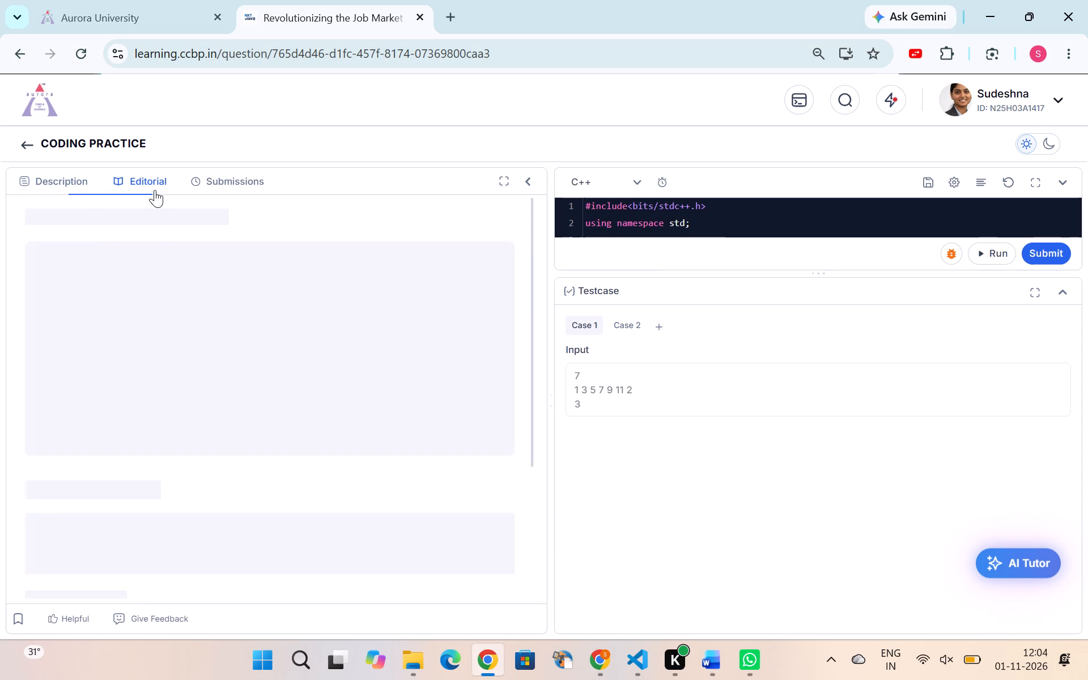
{"action": "scroll", "coordinate": [522, 480], "scroll_direction": "down", "scroll_amount": 2}
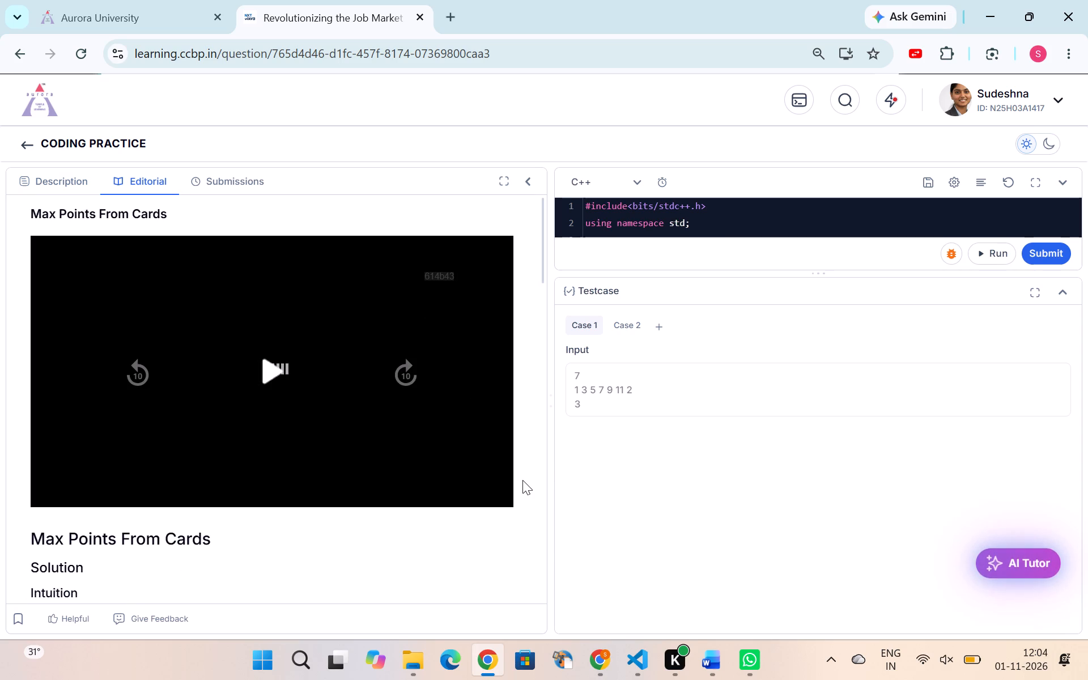
{"action": "scroll", "coordinate": [522, 480], "scroll_direction": "down", "scroll_amount": 5}
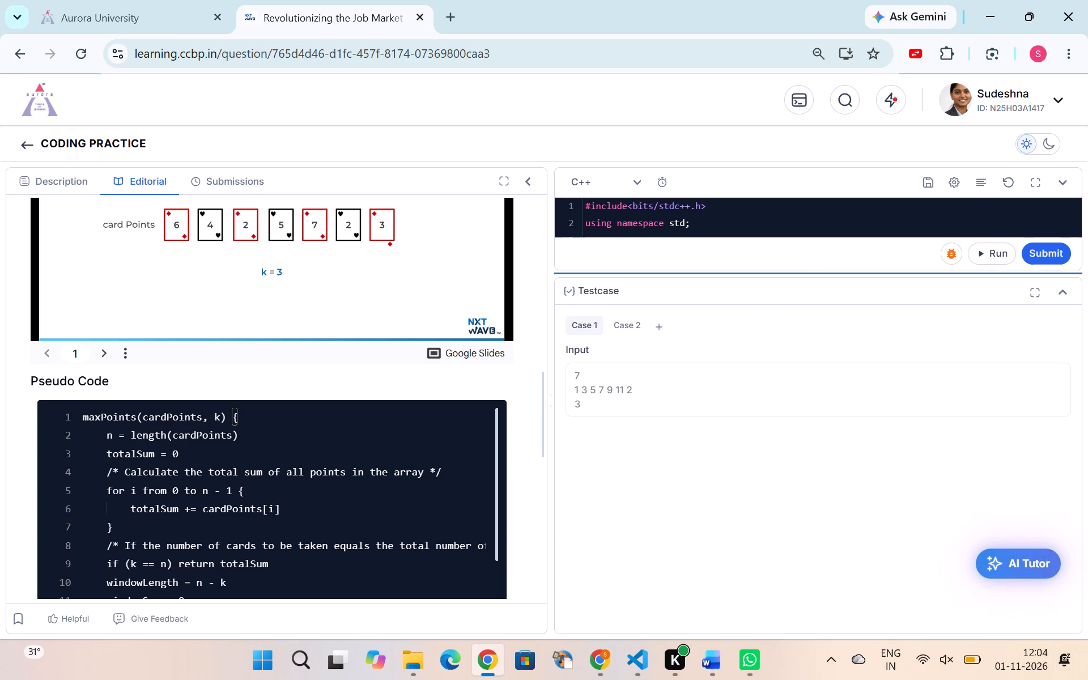
{"action": "left_click_drag", "start_coordinate": [818, 272], "coordinate": [834, 473]}
{"action": "scroll", "coordinate": [347, 491], "scroll_direction": "down", "scroll_amount": 1}
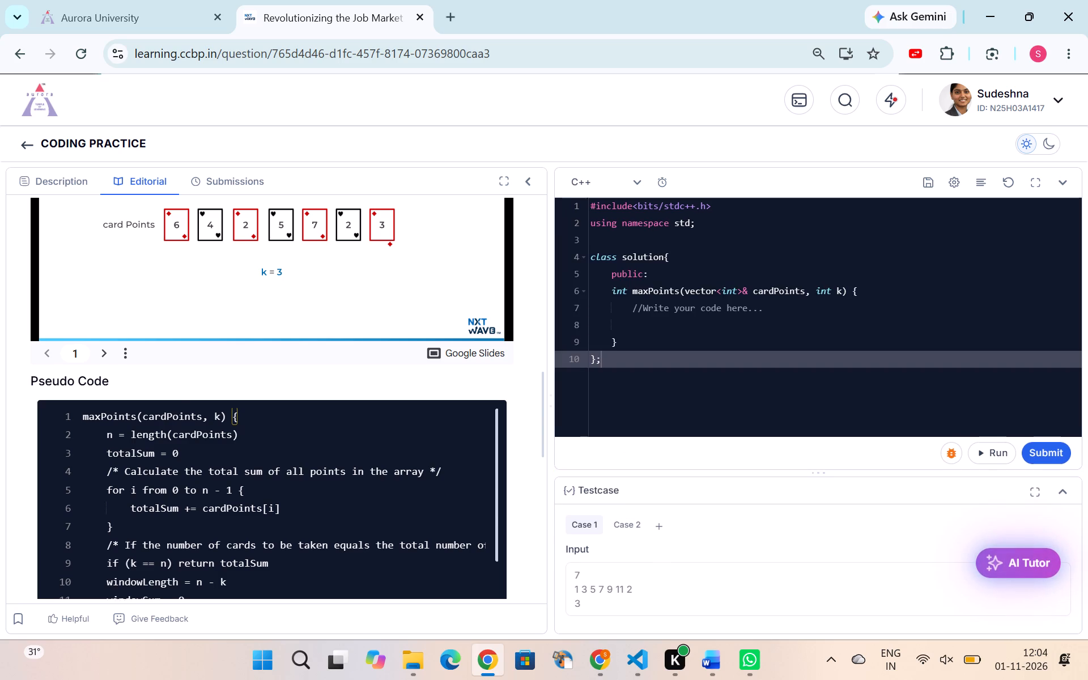
{"action": "scroll", "coordinate": [347, 491], "scroll_direction": "down", "scroll_amount": 7}
{"action": "left_click", "coordinate": [334, 528]}
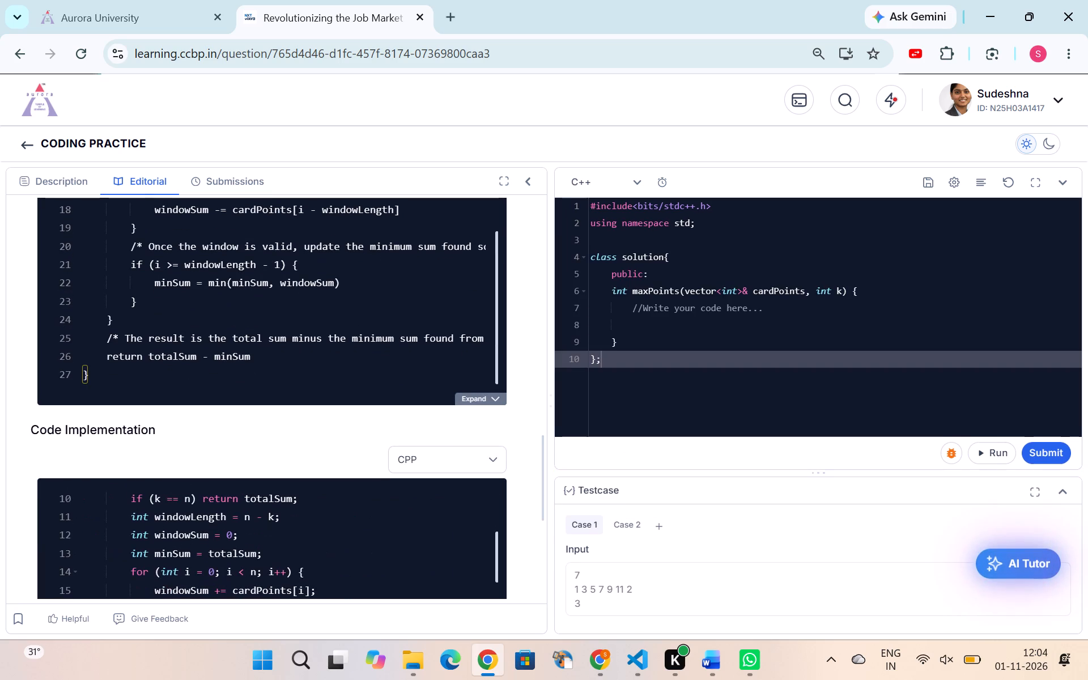
{"action": "key", "text": "ctrl+a"}
{"action": "key", "text": "ctrl+c"}
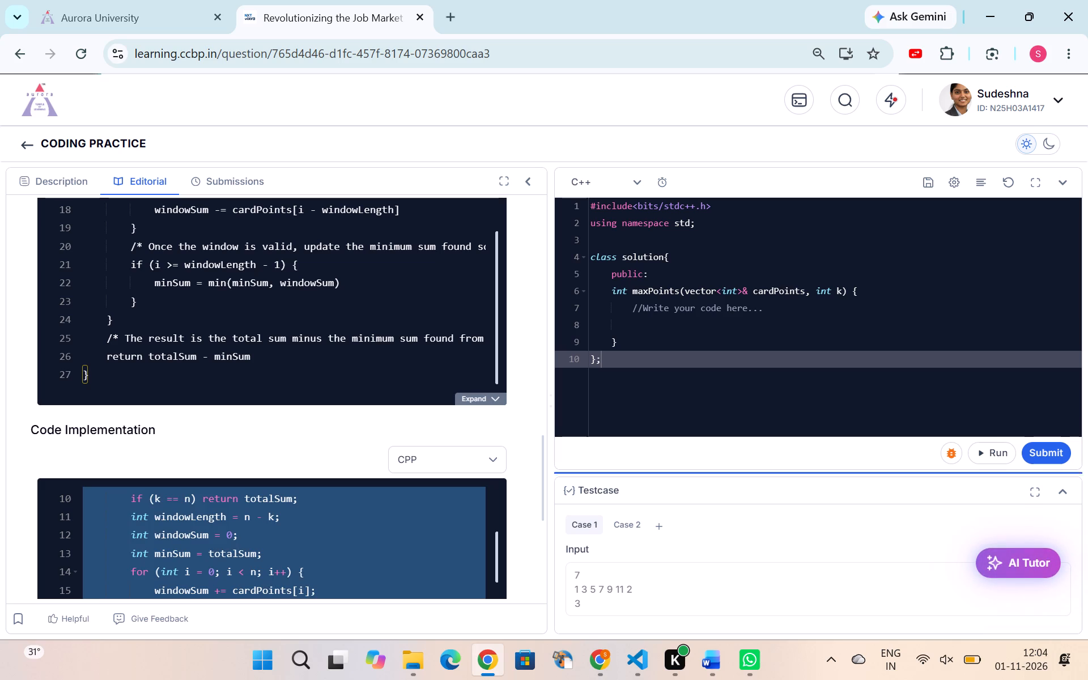
{"action": "left_click", "coordinate": [800, 352]}
{"action": "key", "text": "ctrl+a"}
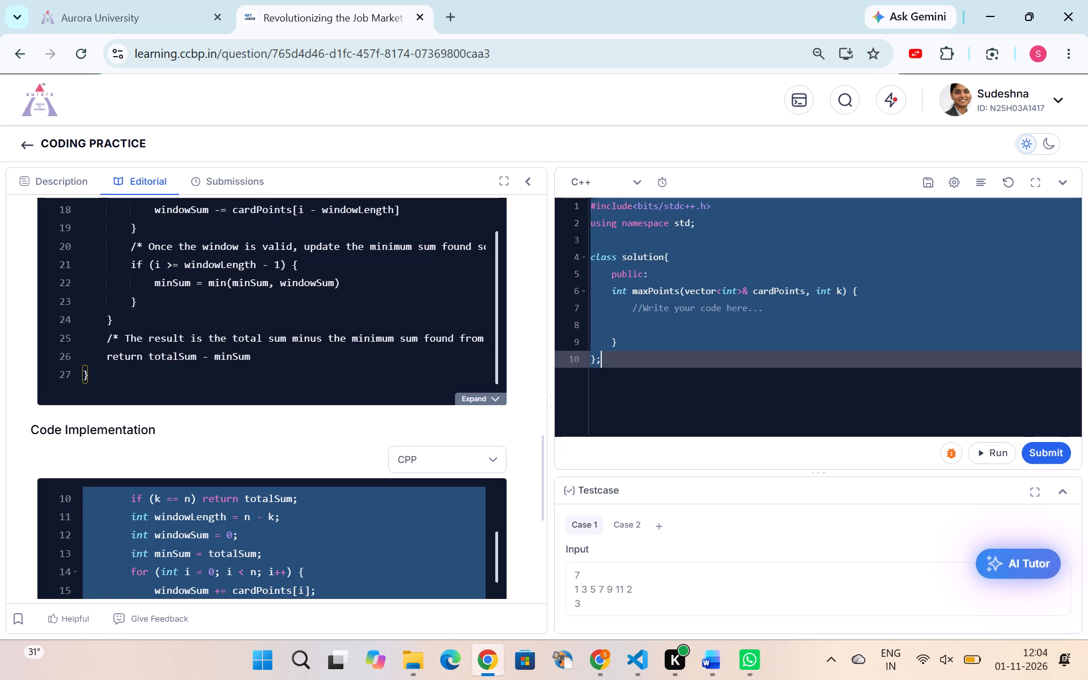
{"action": "key", "text": "ctrl+v"}
Run and submit the Max Points From Cards code, and return to the question list, saving the code on leaving.
{"action": "left_click", "coordinate": [986, 455]}
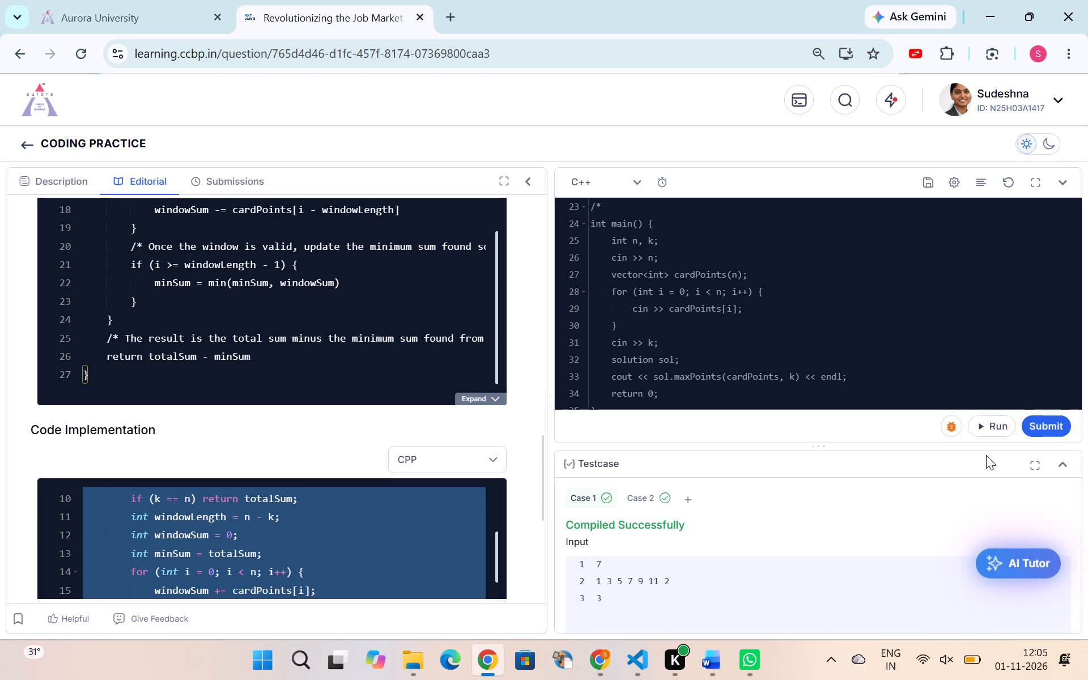
{"action": "left_click", "coordinate": [1034, 423]}
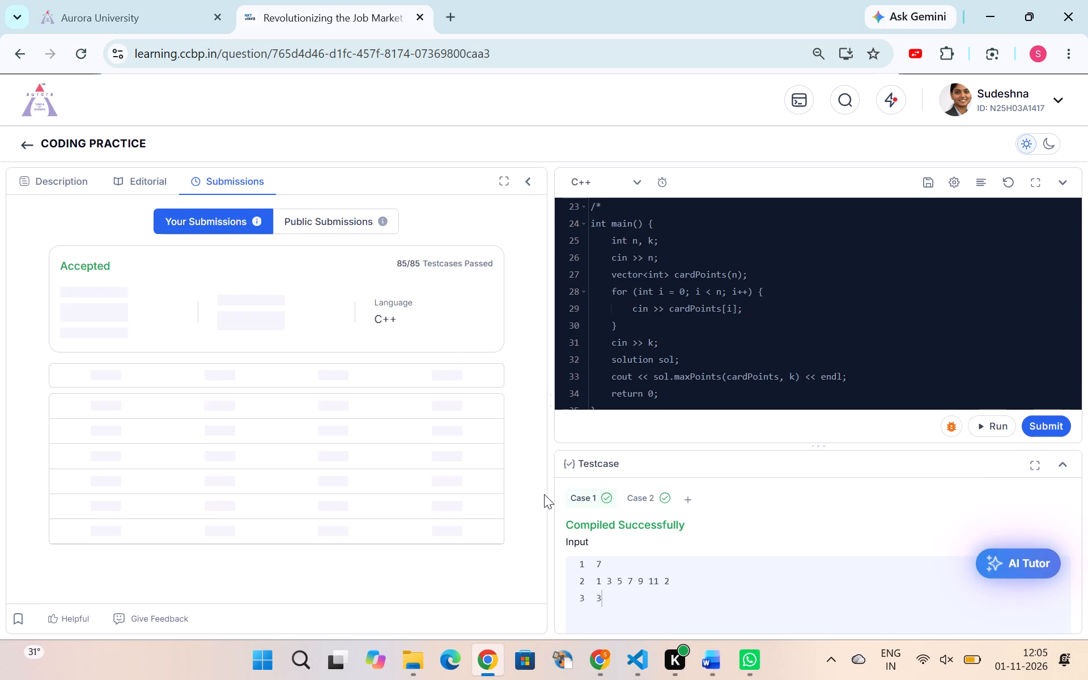
{"action": "scroll", "coordinate": [444, 532], "scroll_direction": "right", "scroll_amount": 7}
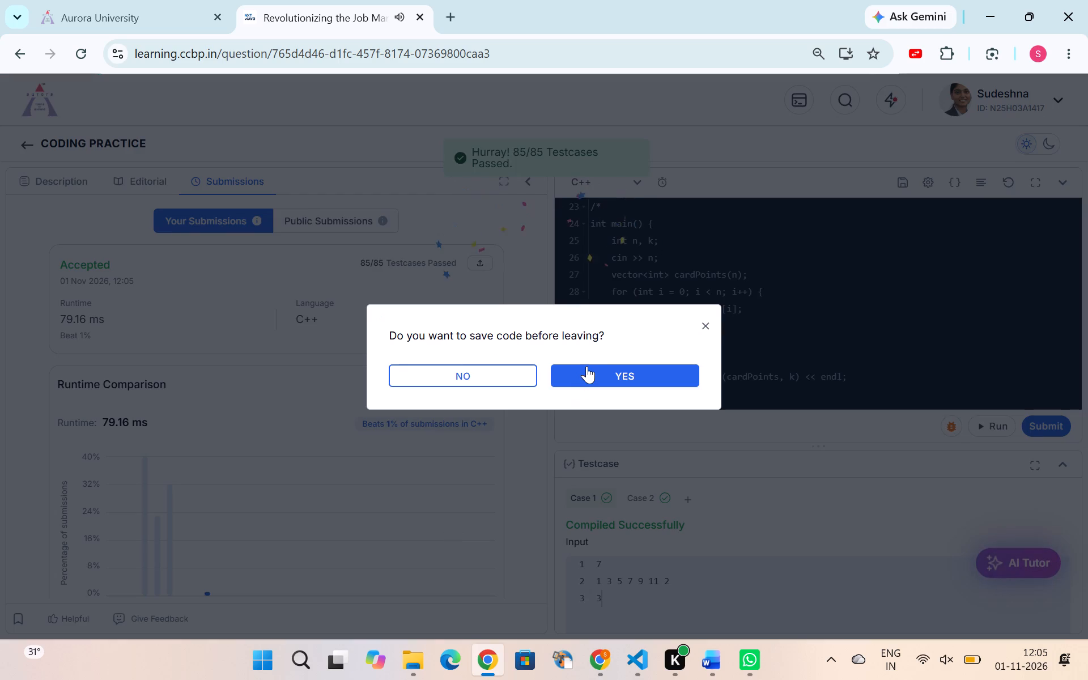
{"action": "left_click", "coordinate": [587, 367]}
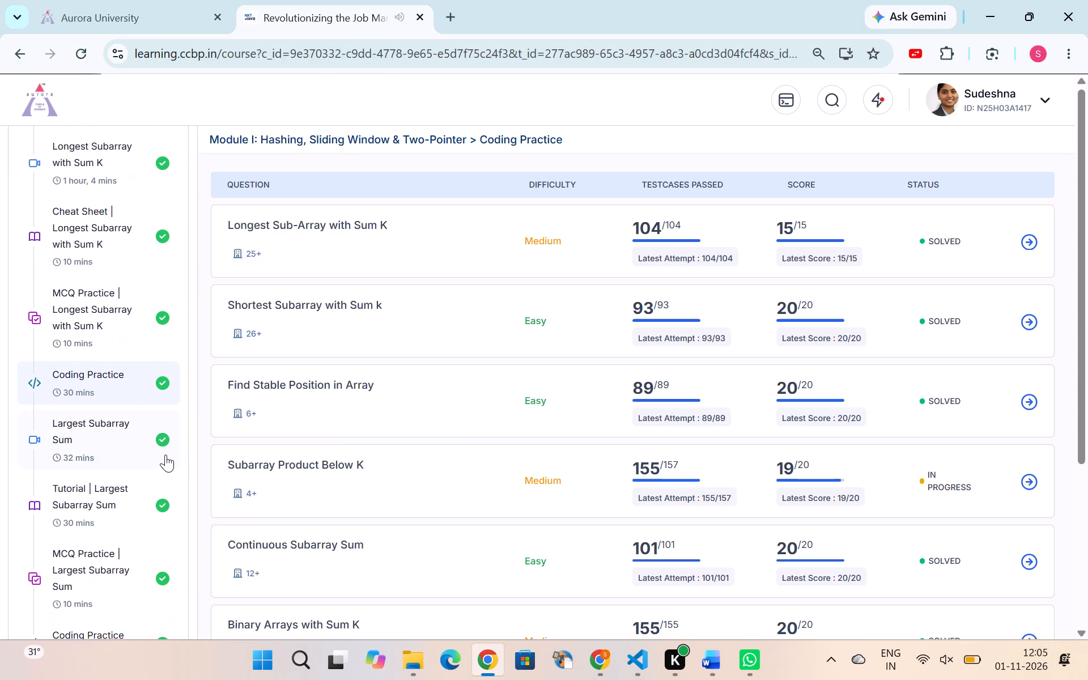
Look through the course outline for the practice sets after the Longest Subarray with Sum K Coding Practice.
{"action": "scroll", "coordinate": [165, 454], "scroll_direction": "down", "scroll_amount": 6}
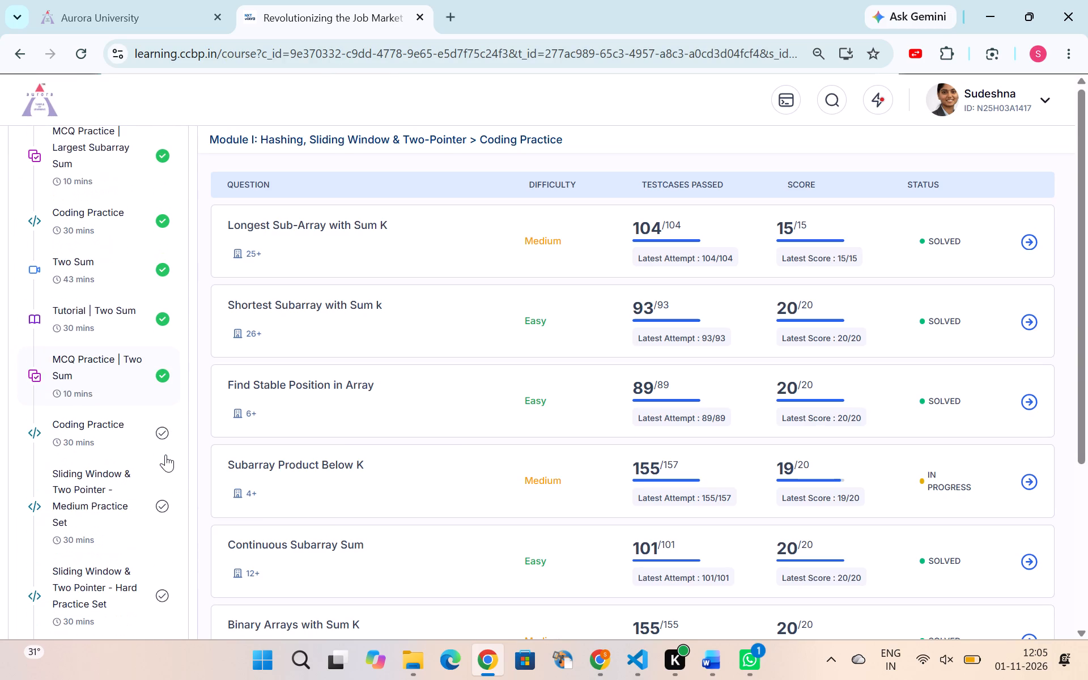
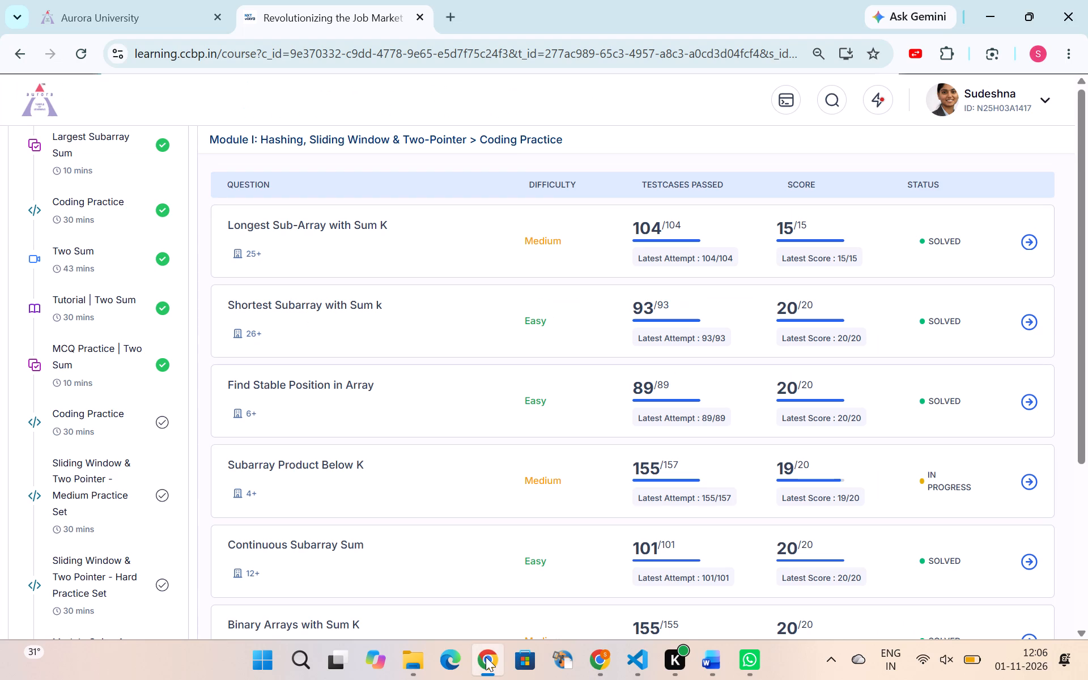
{"action": "scroll", "coordinate": [70, 433], "scroll_direction": "right", "scroll_amount": 1}
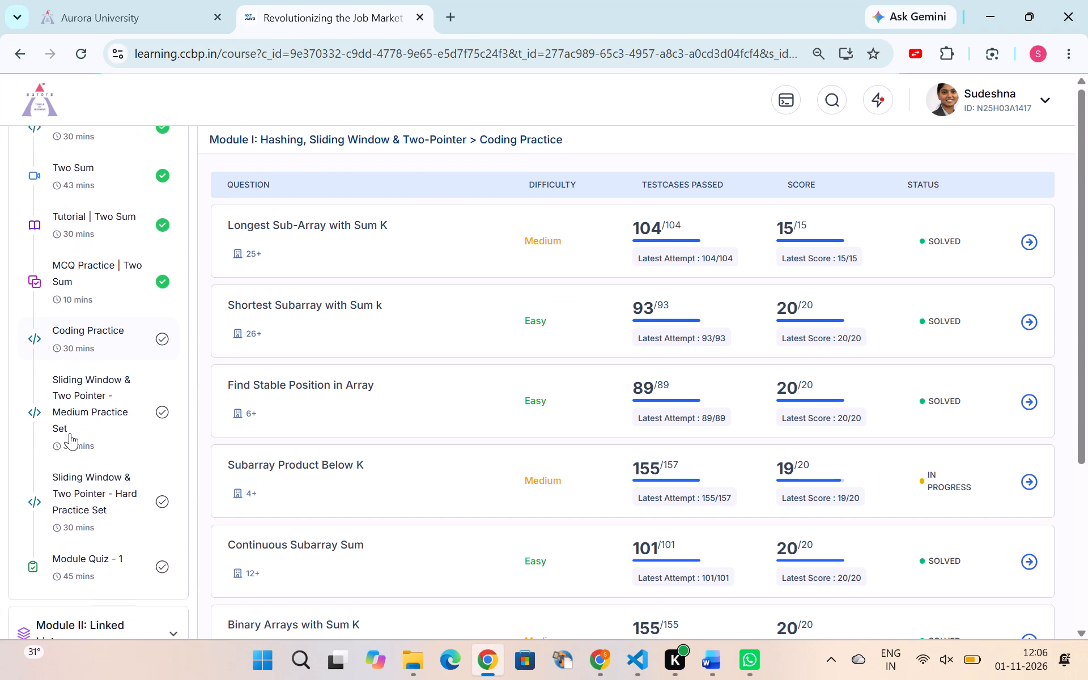
{"action": "scroll", "coordinate": [70, 433], "scroll_direction": "right", "scroll_amount": 1}
{"action": "scroll", "coordinate": [70, 433], "scroll_direction": "up", "scroll_amount": 2}
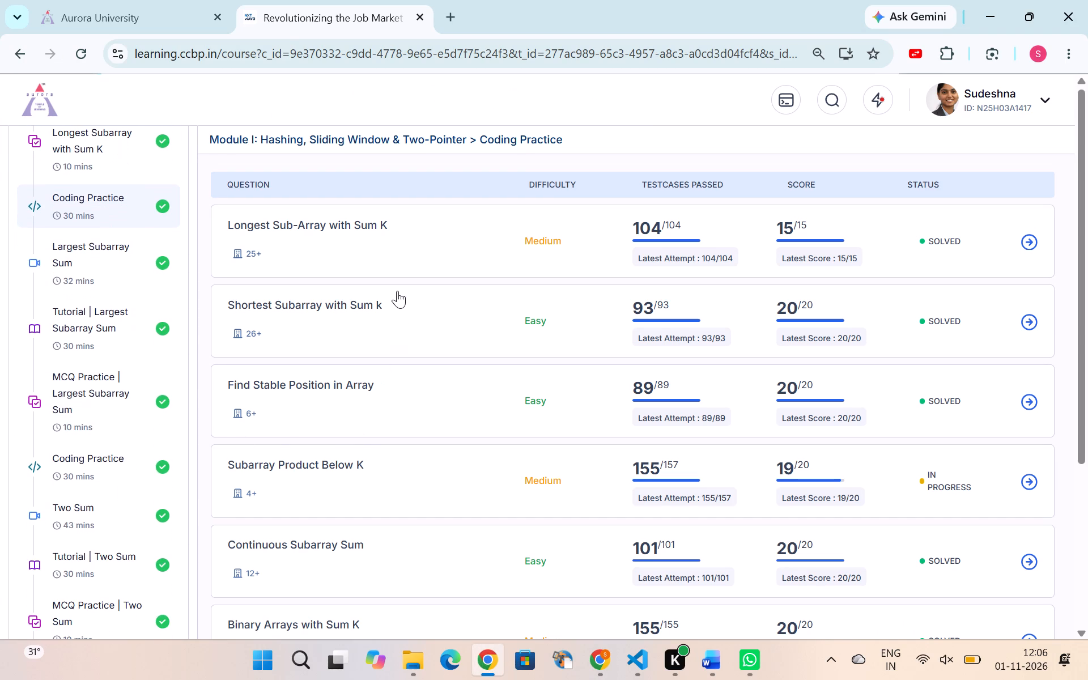
{"action": "left_click", "coordinate": [406, 254]}
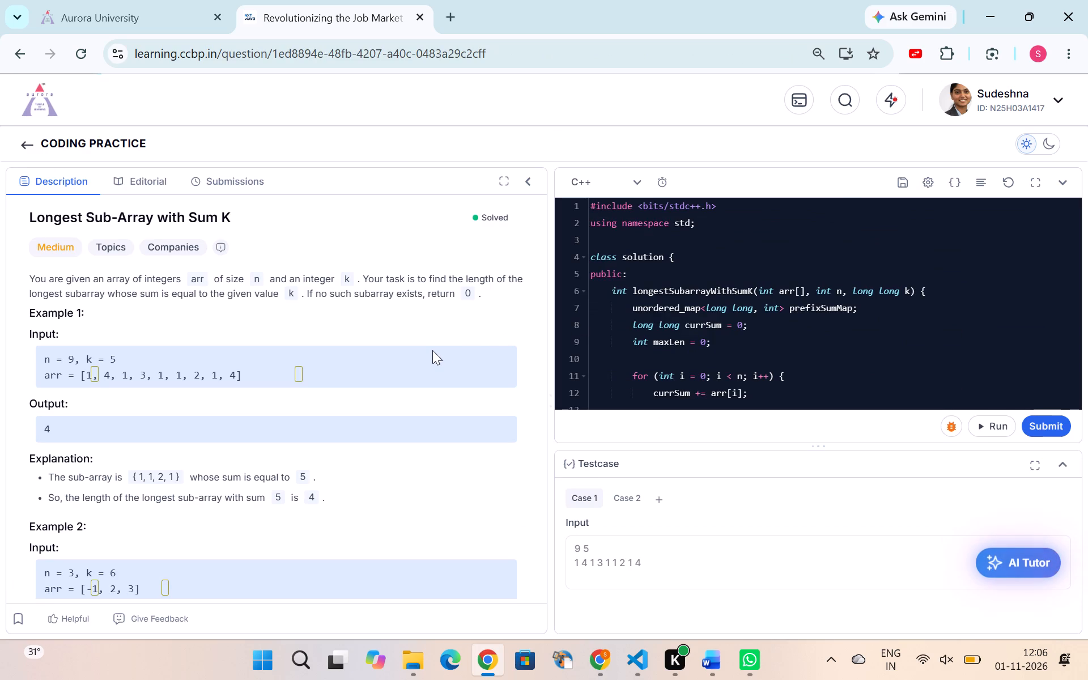
Capture the whole Longest Sub-Array with Sum K question page and paste the screenshot at the end of the Word report.
{"action": "key", "text": "shift+super+s"}
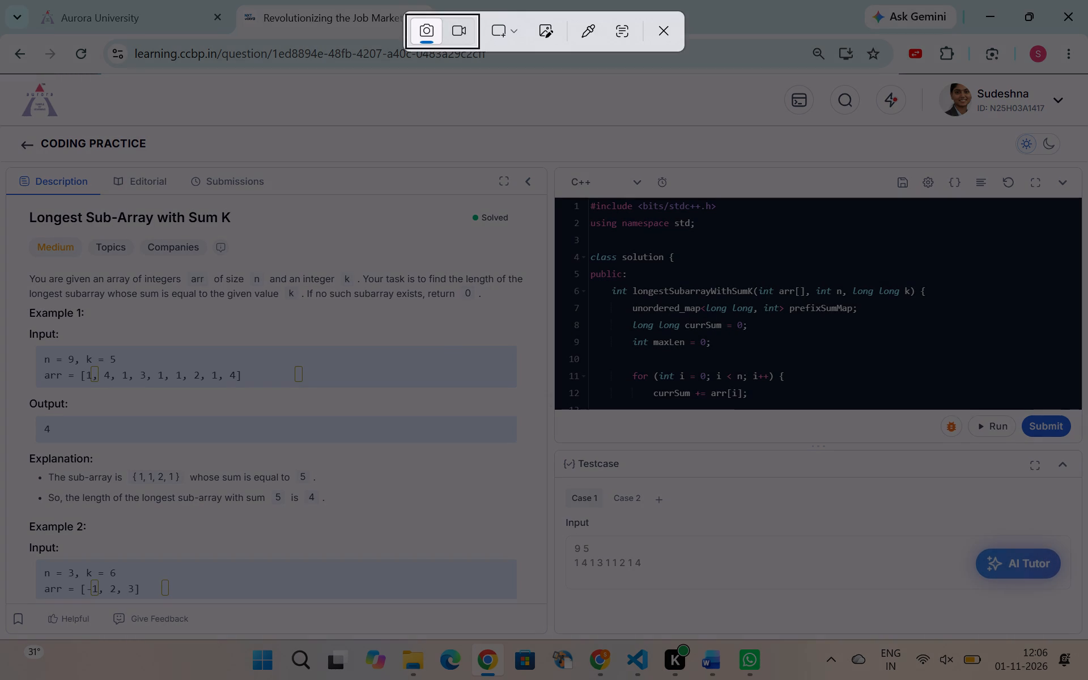
{"action": "left_click_drag", "start_coordinate": [0, 74], "coordinate": [1087, 640]}
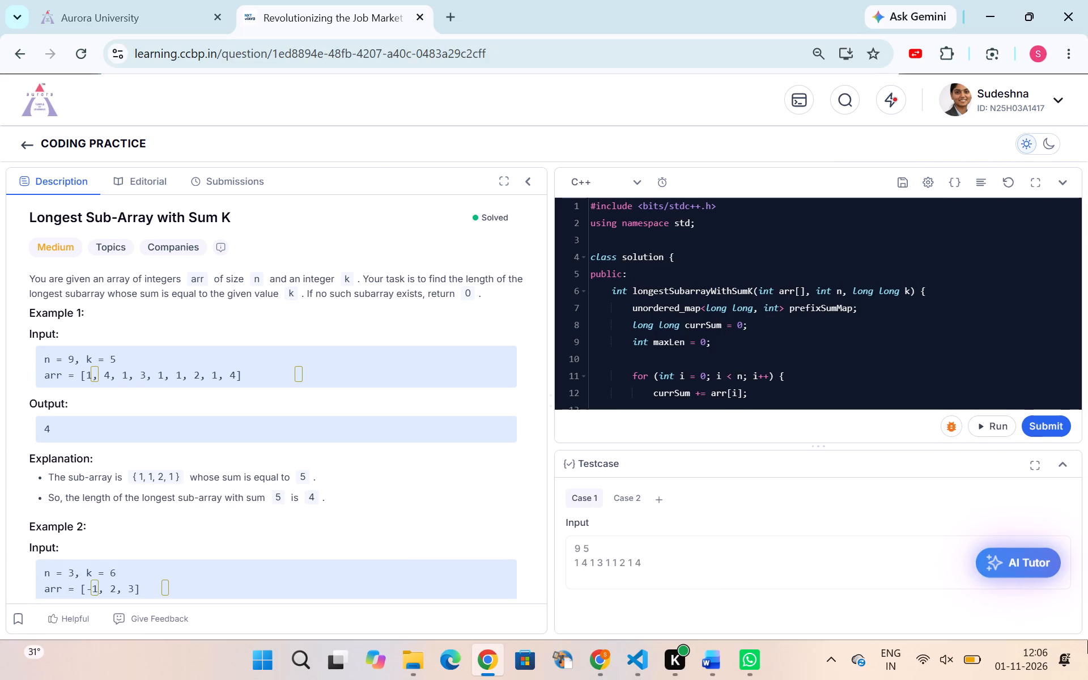
{"action": "left_click", "coordinate": [718, 656]}
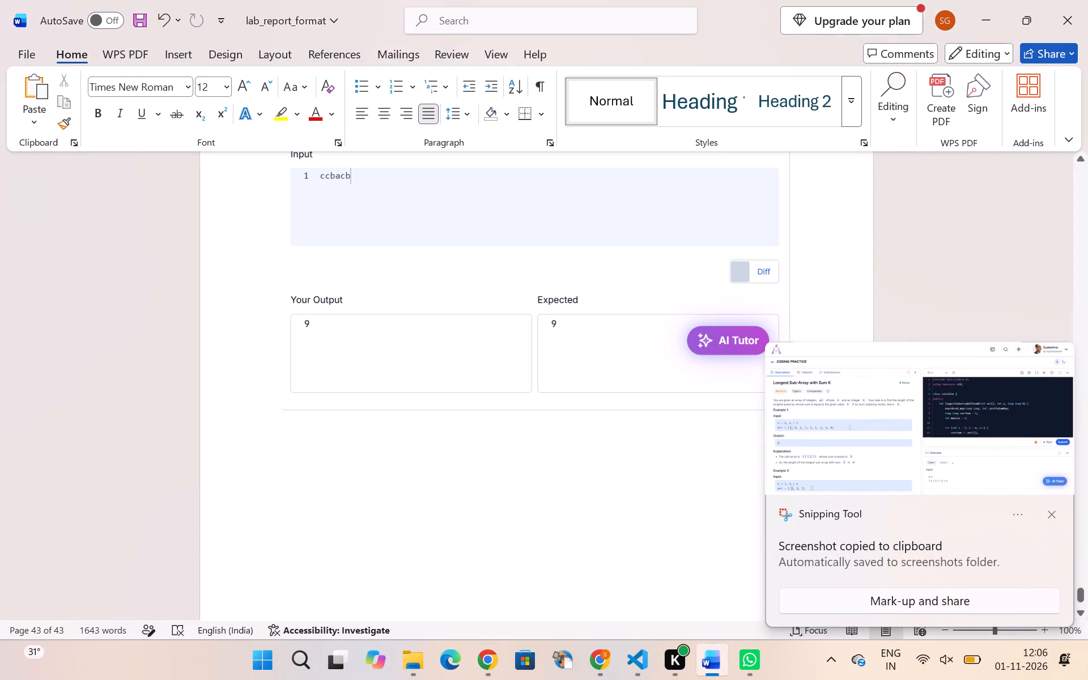
{"action": "key", "text": "ctrl+v"}
{"action": "key", "text": "Return"}
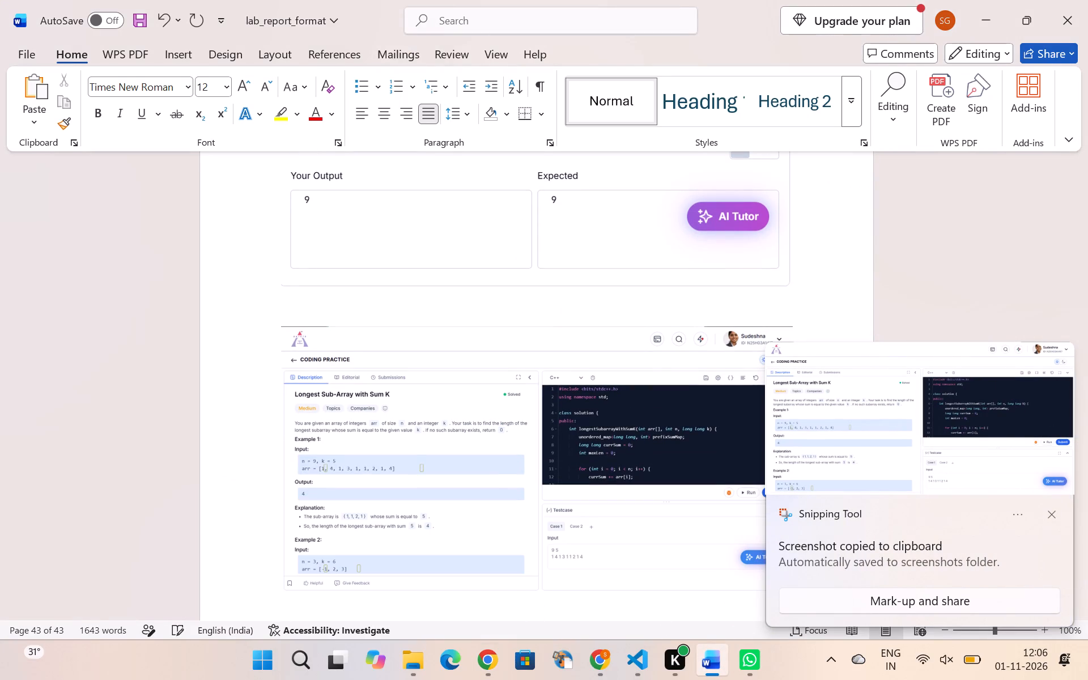
Add the label "CODE:" below the pasted question screenshot, followed by a new line.
{"action": "type", "text": "co"}
{"action": "key", "text": "BackSpace"}
{"action": "key", "text": "BackSpace"}
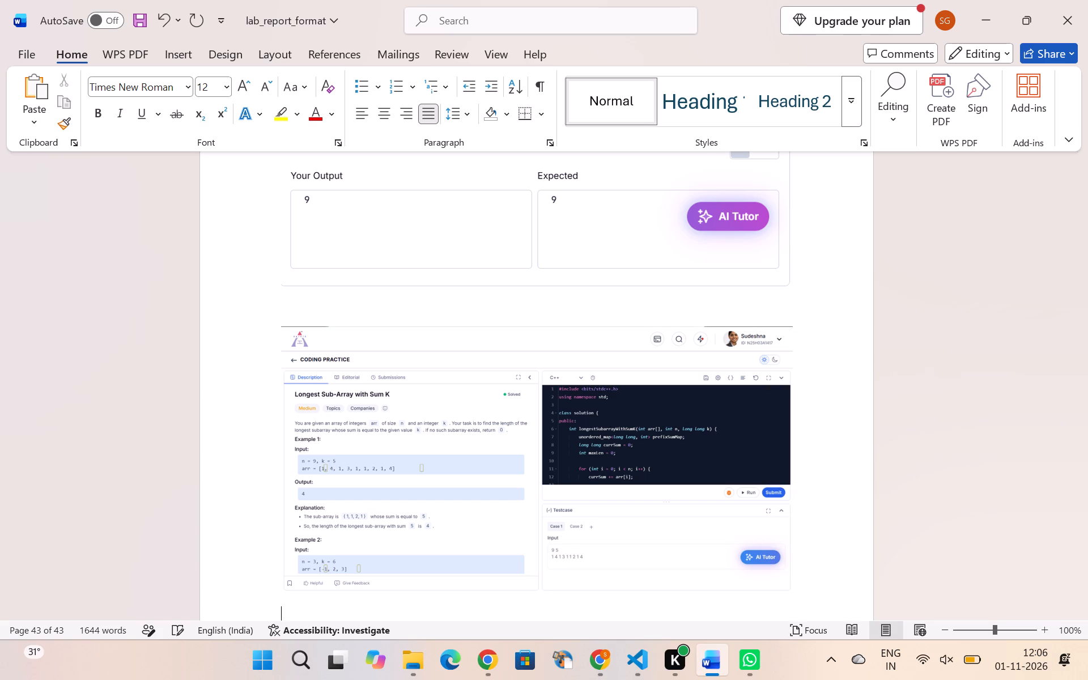
{"action": "type", "text": "CODE:"}
{"action": "key", "text": "Return"}
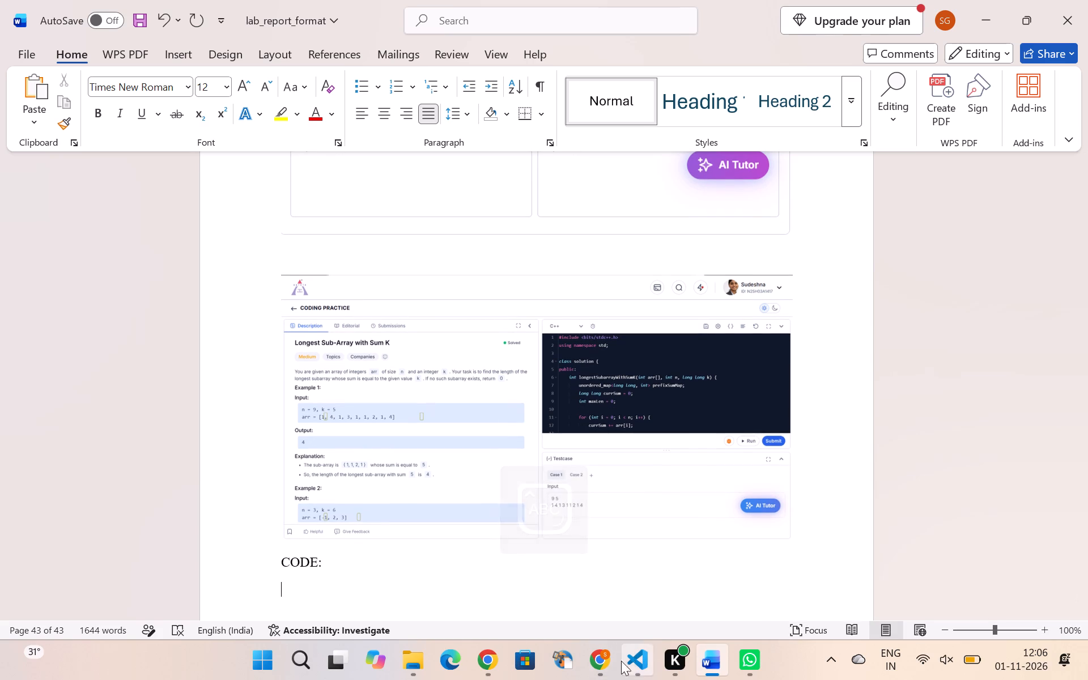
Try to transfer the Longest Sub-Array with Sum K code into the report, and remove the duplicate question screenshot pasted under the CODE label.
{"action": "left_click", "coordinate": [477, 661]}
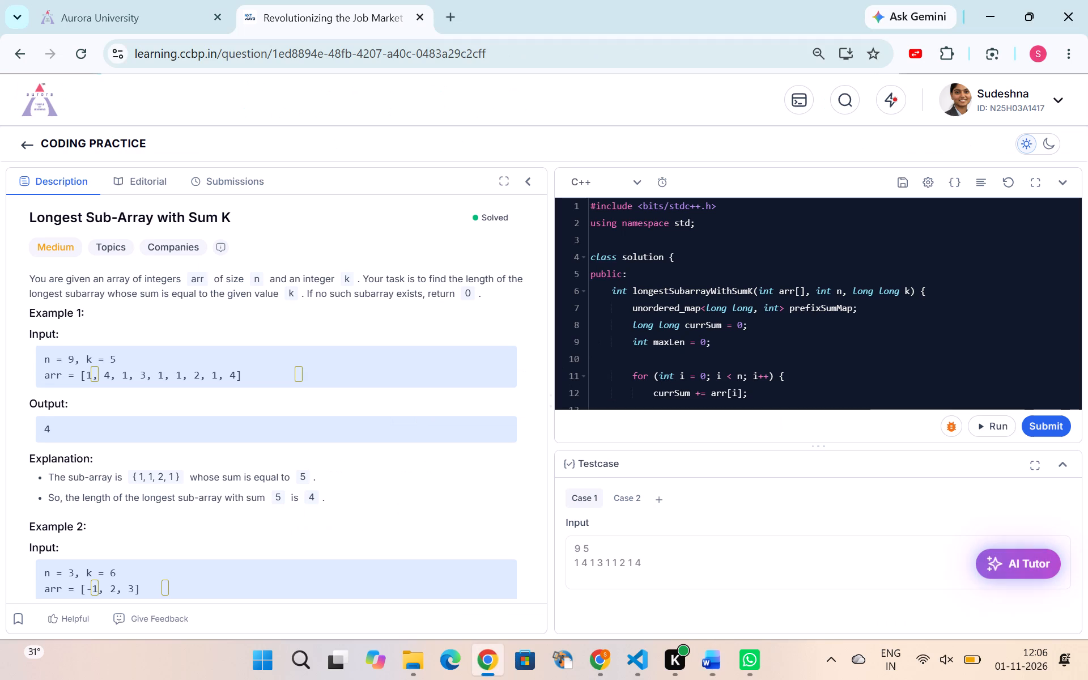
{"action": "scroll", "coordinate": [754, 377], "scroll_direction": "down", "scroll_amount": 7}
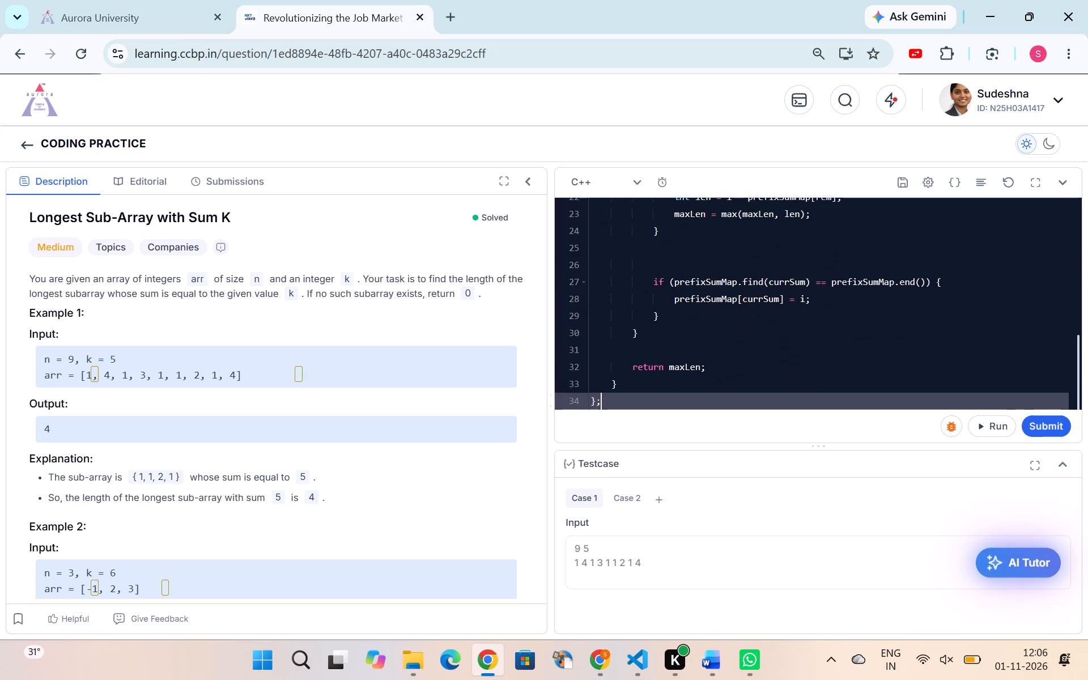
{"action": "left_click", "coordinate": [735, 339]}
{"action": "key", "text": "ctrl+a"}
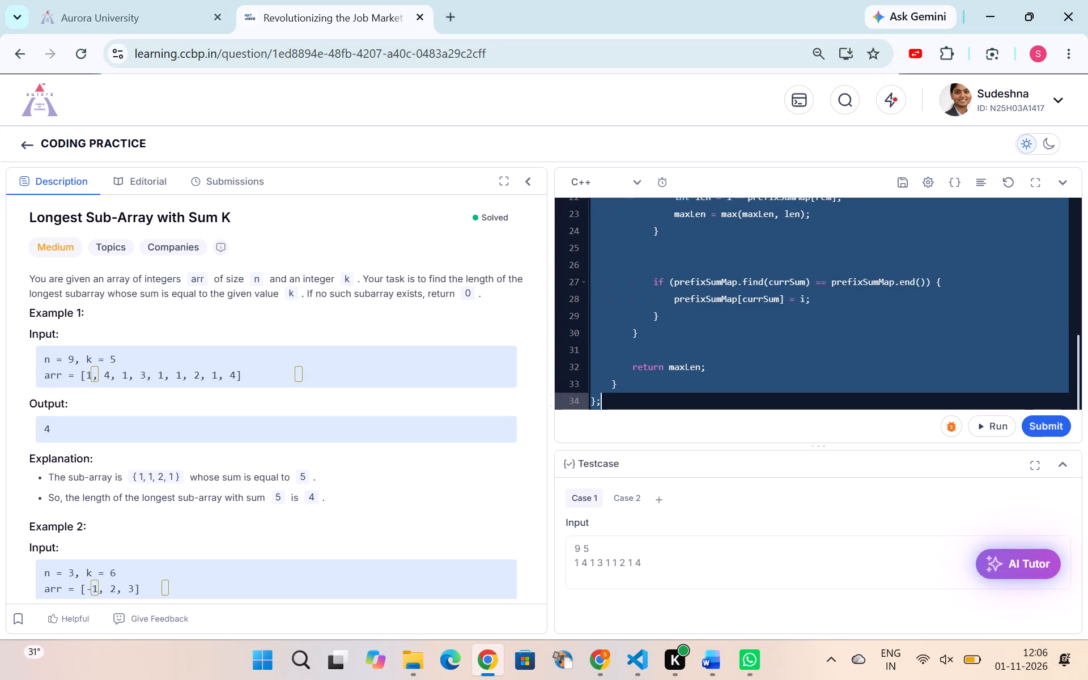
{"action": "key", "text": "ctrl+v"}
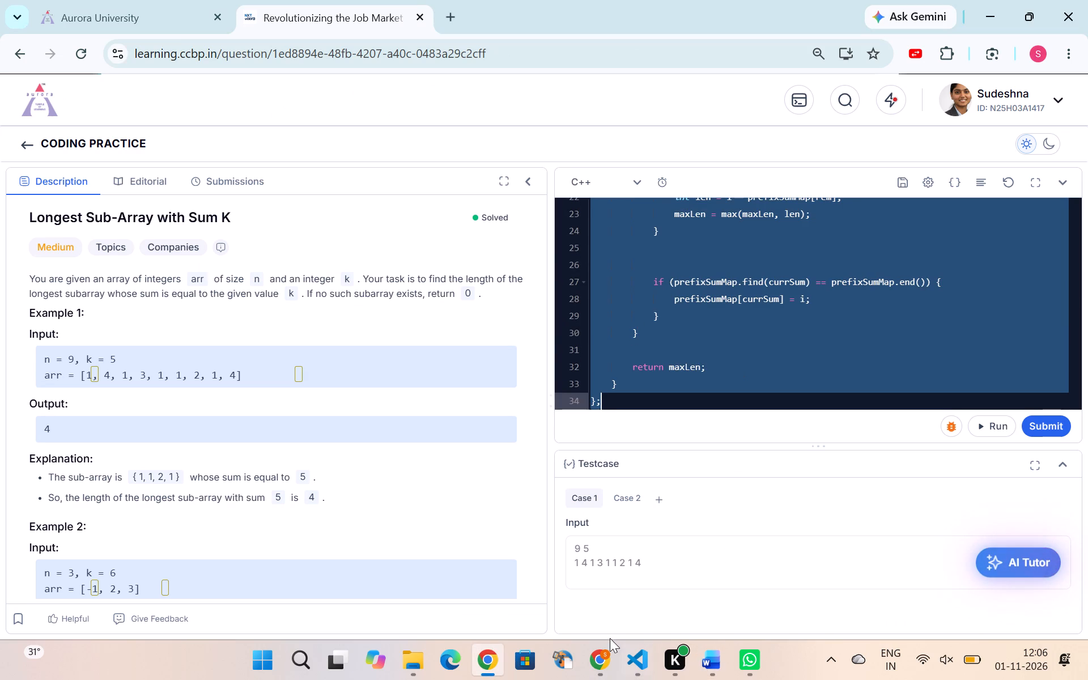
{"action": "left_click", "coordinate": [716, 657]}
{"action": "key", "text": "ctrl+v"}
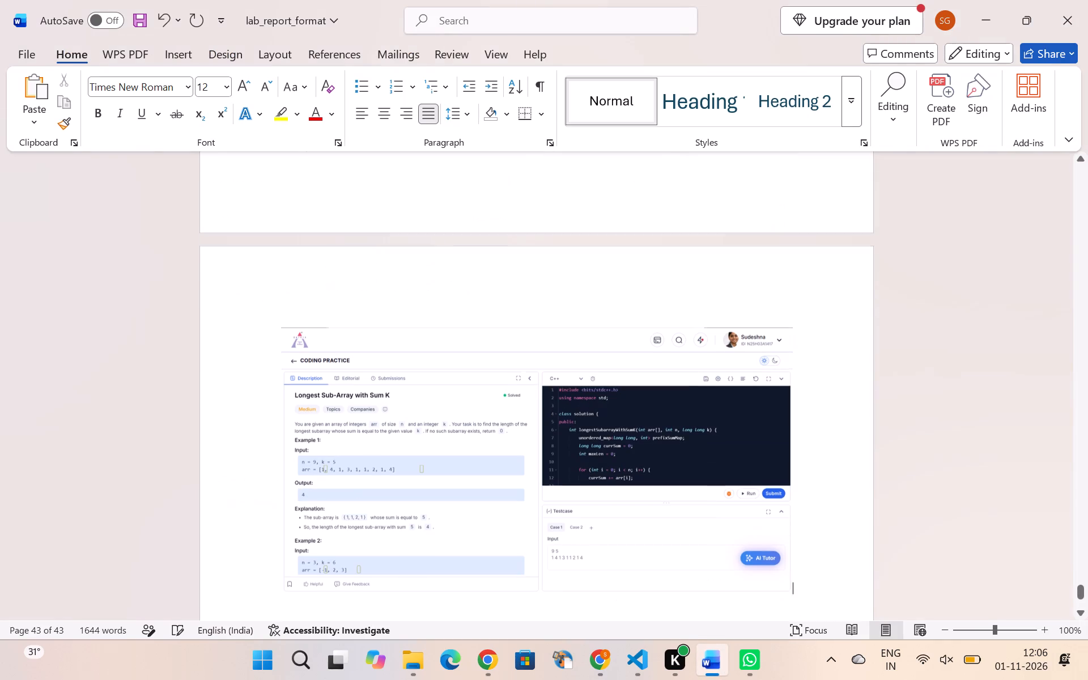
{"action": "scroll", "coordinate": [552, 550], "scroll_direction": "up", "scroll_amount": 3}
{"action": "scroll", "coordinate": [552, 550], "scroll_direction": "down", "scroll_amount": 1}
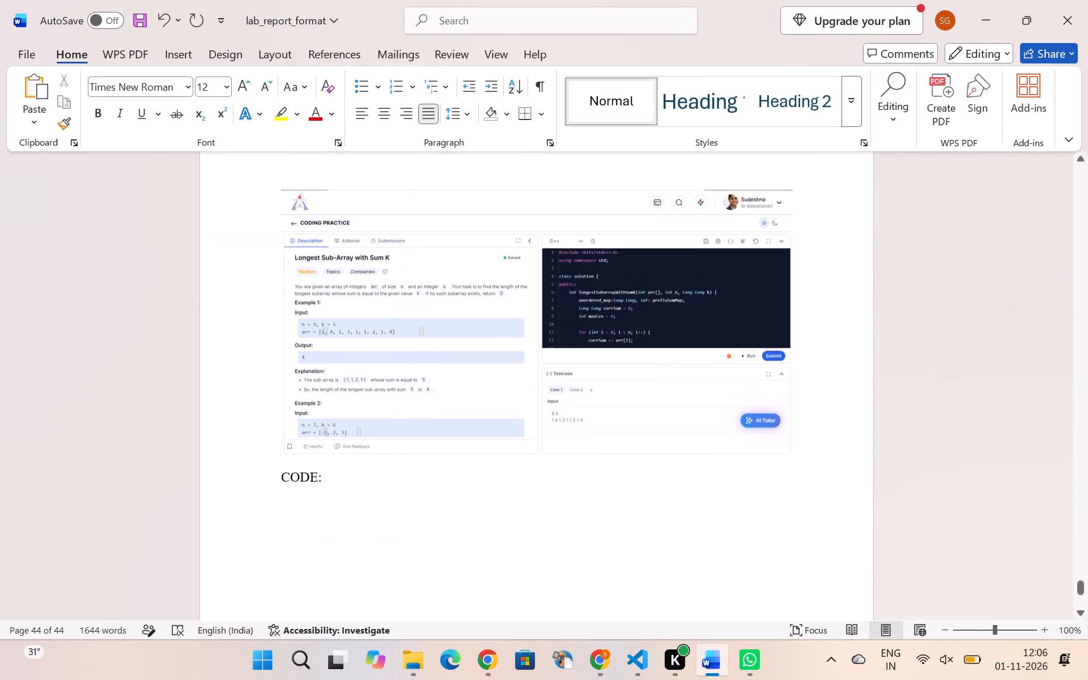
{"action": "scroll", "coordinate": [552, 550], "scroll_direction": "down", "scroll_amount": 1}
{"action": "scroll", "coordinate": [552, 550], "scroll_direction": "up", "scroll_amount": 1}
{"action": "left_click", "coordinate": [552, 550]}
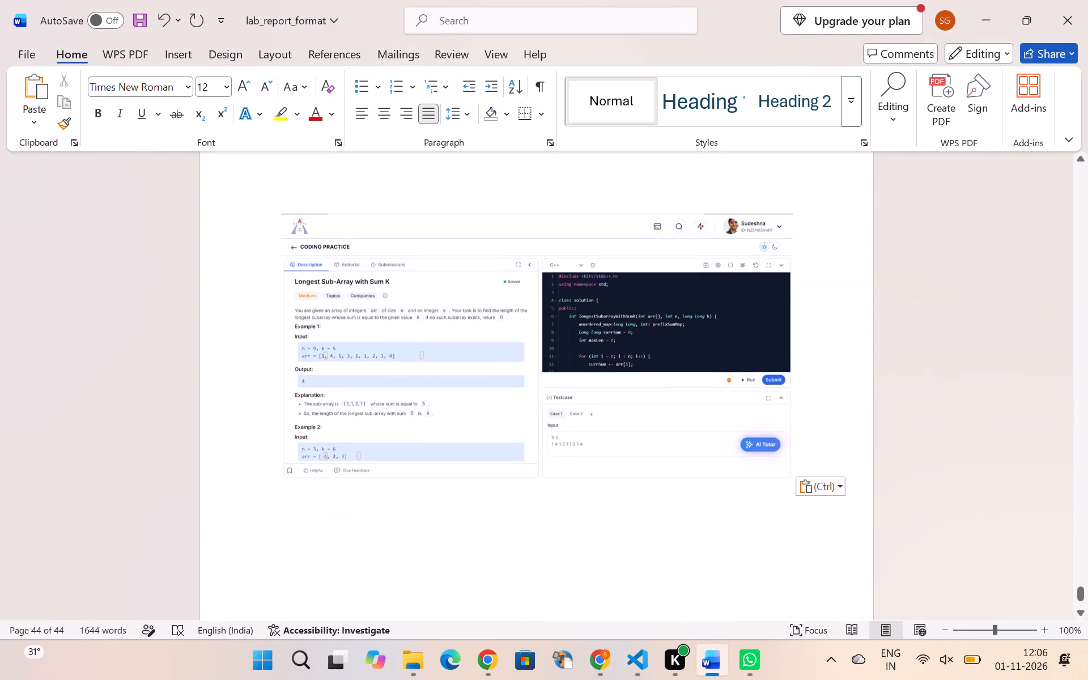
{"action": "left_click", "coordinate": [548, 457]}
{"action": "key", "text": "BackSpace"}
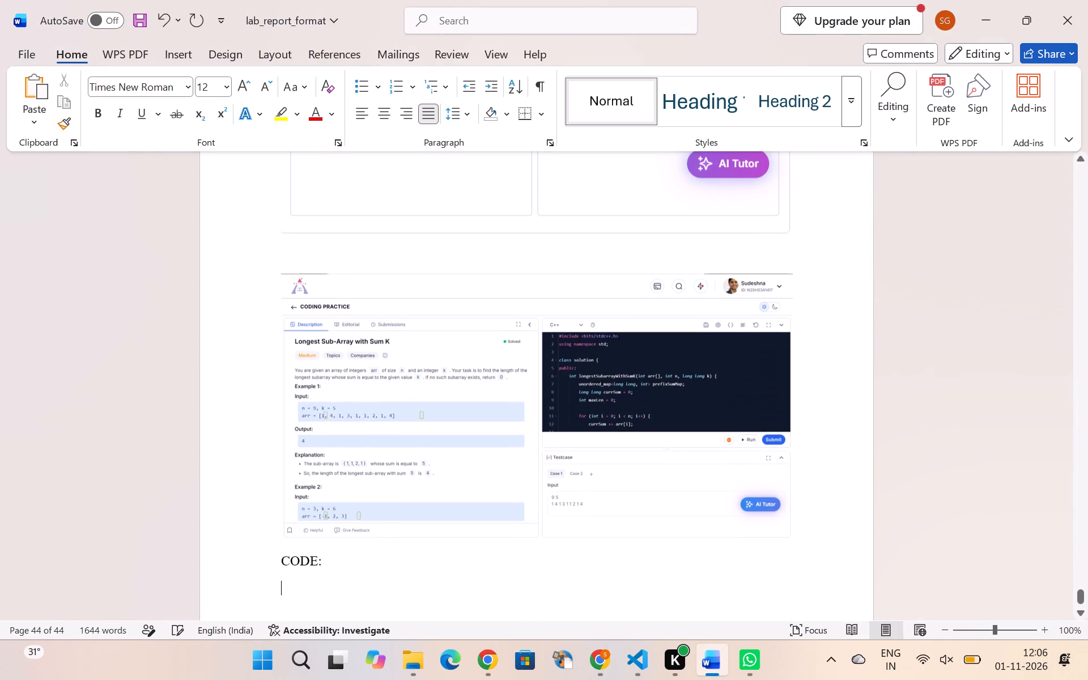
Copy the entire Longest Sub-Array with Sum K solution code and paste it under the CODE label in the Word report.
{"action": "left_click", "coordinate": [503, 660]}
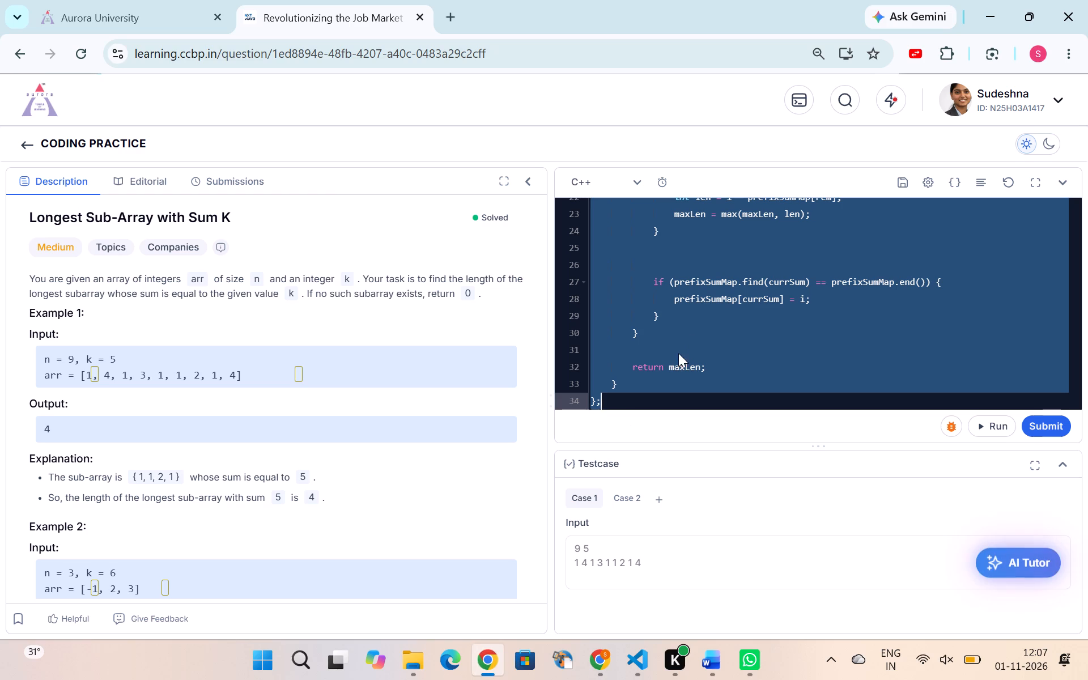
{"action": "left_click", "coordinate": [731, 277]}
{"action": "left_click", "coordinate": [731, 277]}
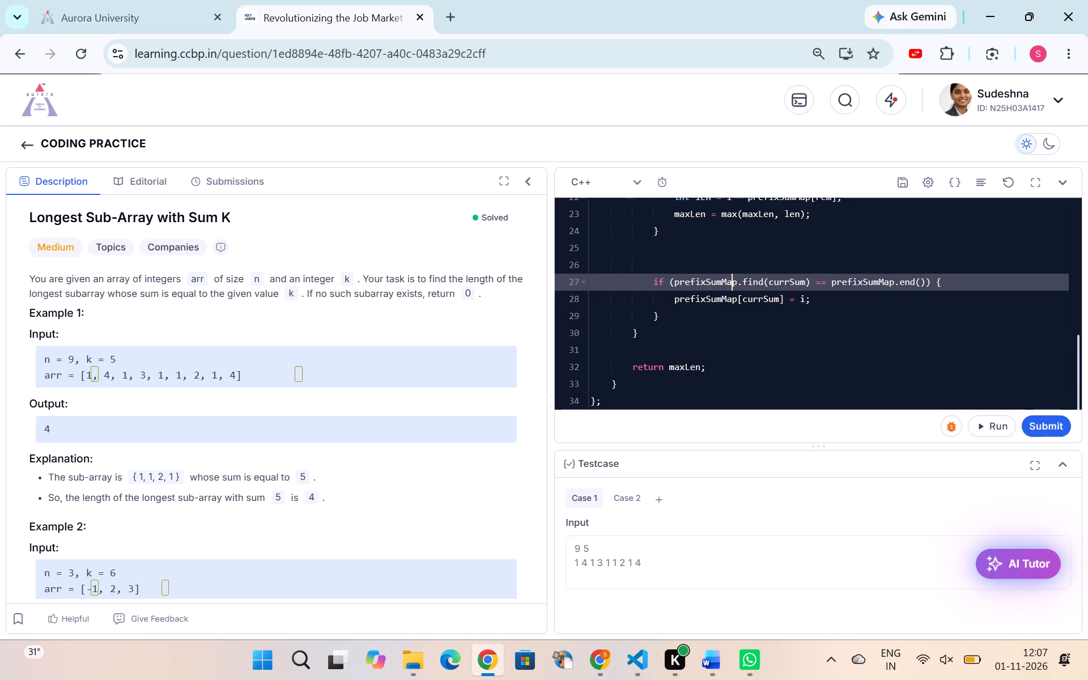
{"action": "key", "text": "ctrl+a"}
{"action": "key", "text": "ctrl+c"}
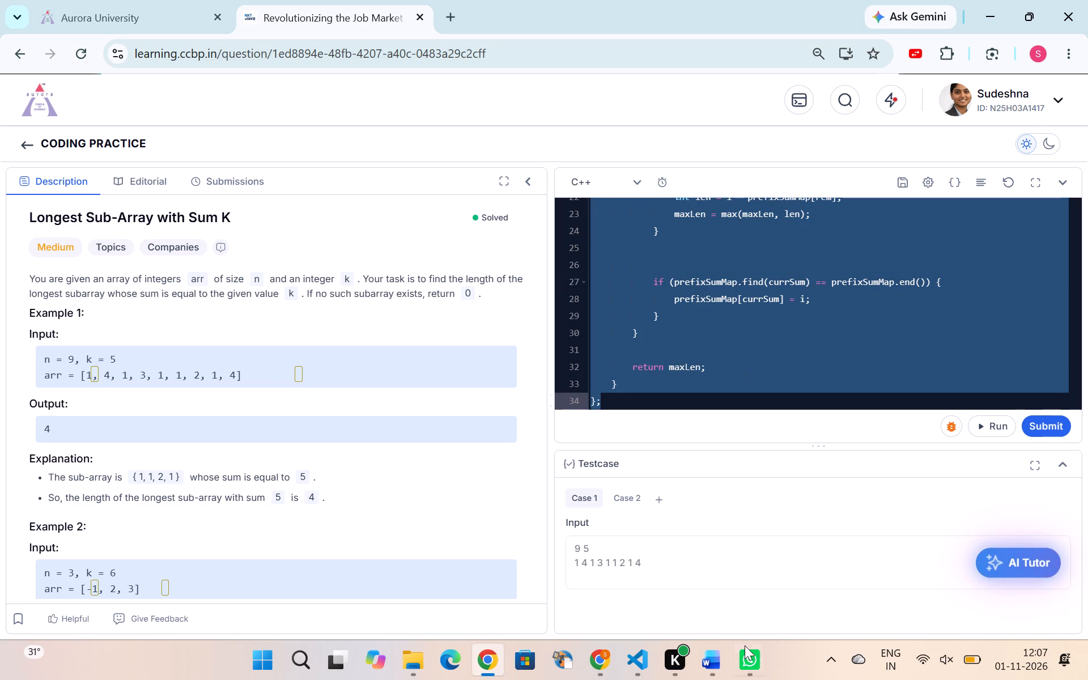
{"action": "left_click", "coordinate": [709, 671]}
{"action": "key", "text": "ctrl+v"}
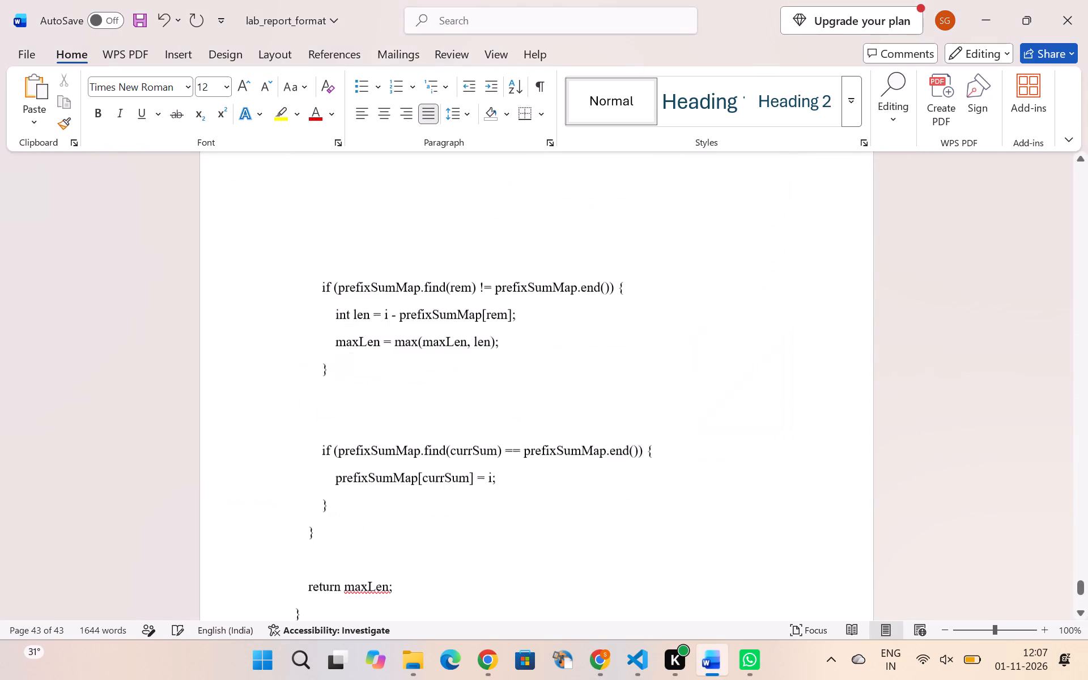
{"action": "scroll", "coordinate": [639, 585], "scroll_direction": "down", "scroll_amount": 1}
{"action": "key", "text": "Return"}
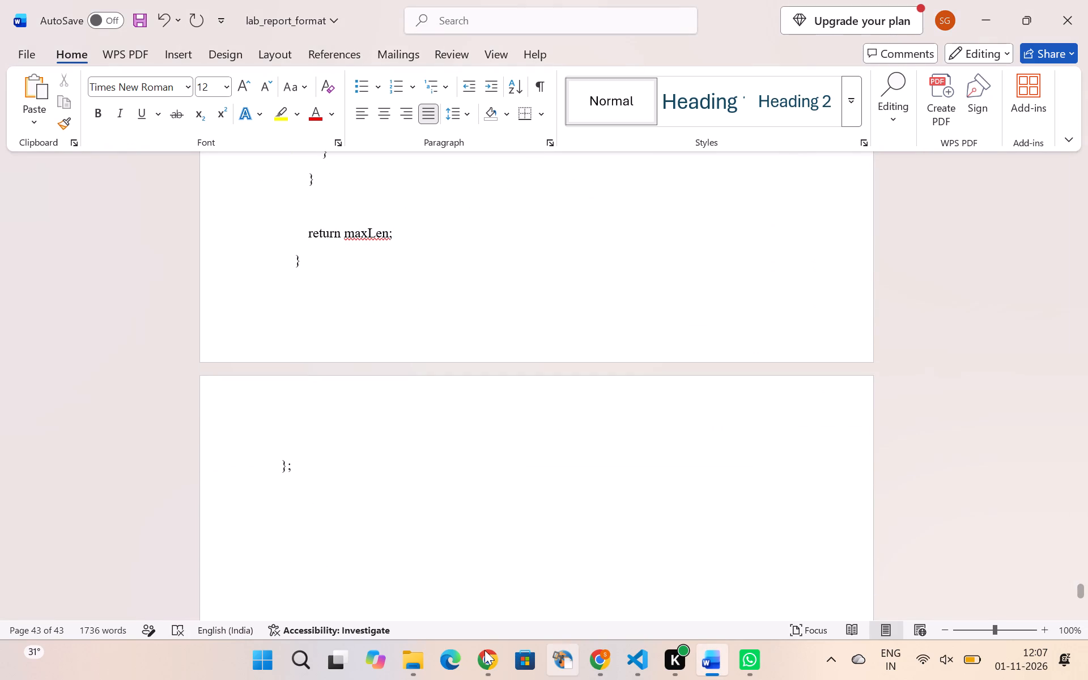
Run the Longest Sub-Array with Sum K code in Chrome and enlarge the Testcase area to show the full output.
{"action": "left_click", "coordinate": [484, 651]}
{"action": "left_click", "coordinate": [977, 427]}
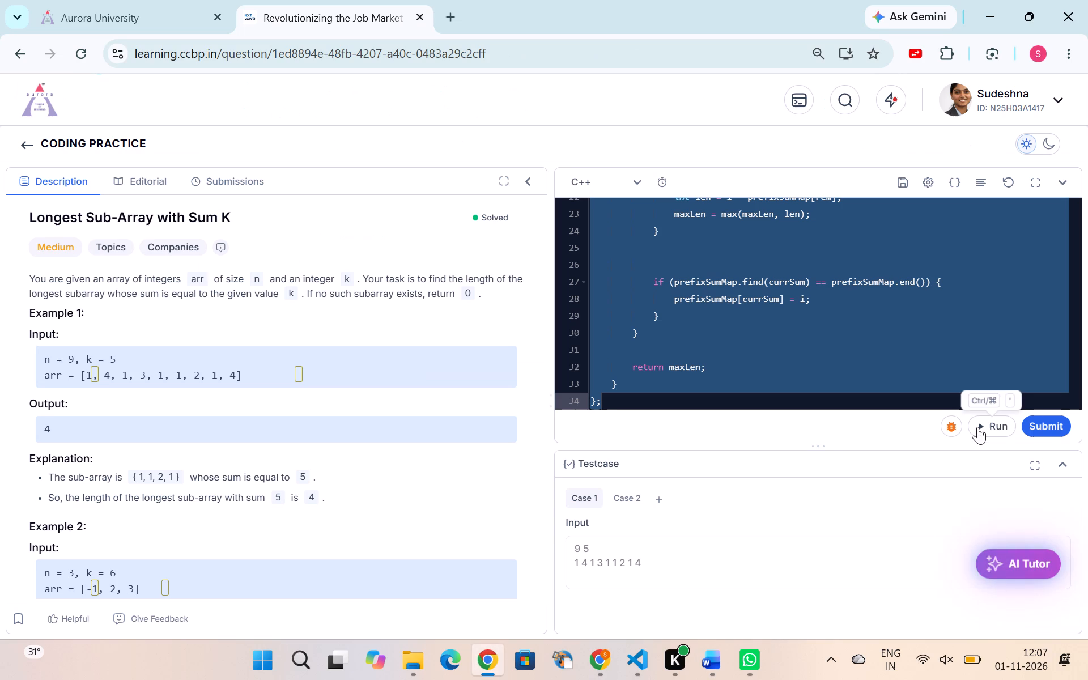
{"action": "left_click", "coordinate": [899, 341]}
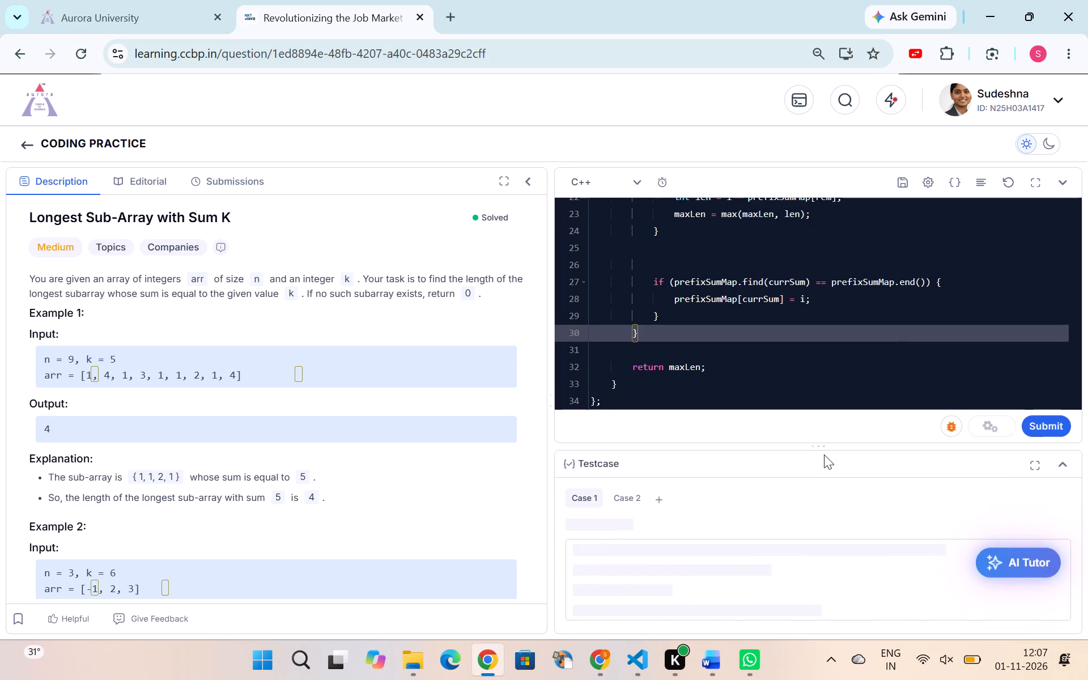
{"action": "left_click_drag", "start_coordinate": [823, 447], "coordinate": [815, 261]}
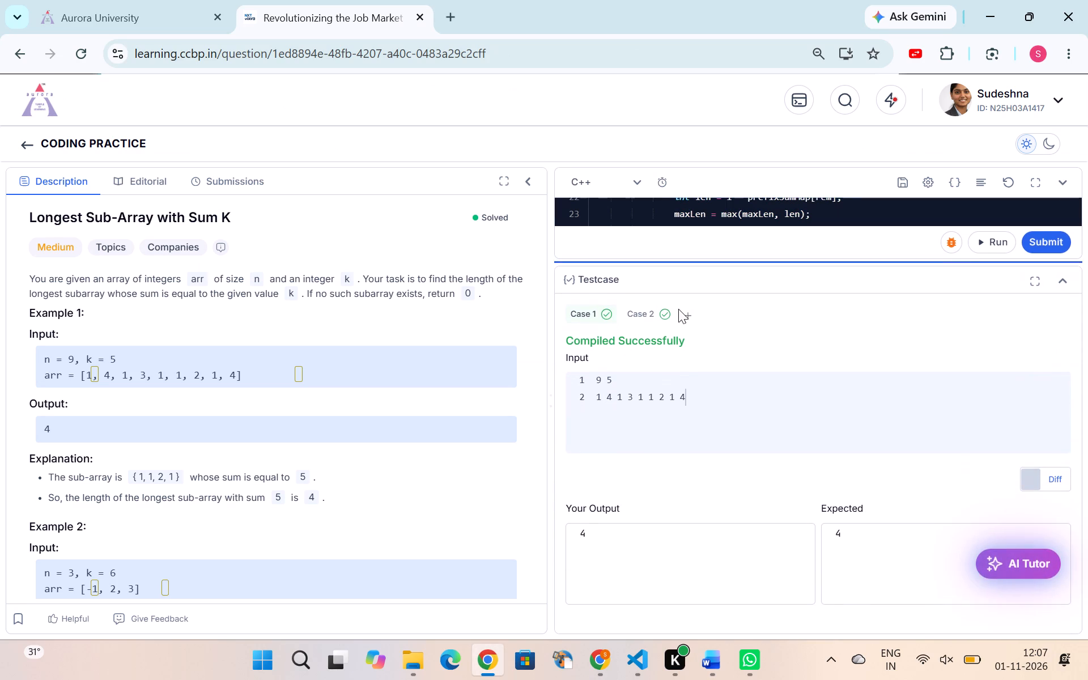
Capture the Testcase results area and paste the screenshot below the code in the Word report, leaving blank lines after it.
{"action": "key", "text": "shift+super+s"}
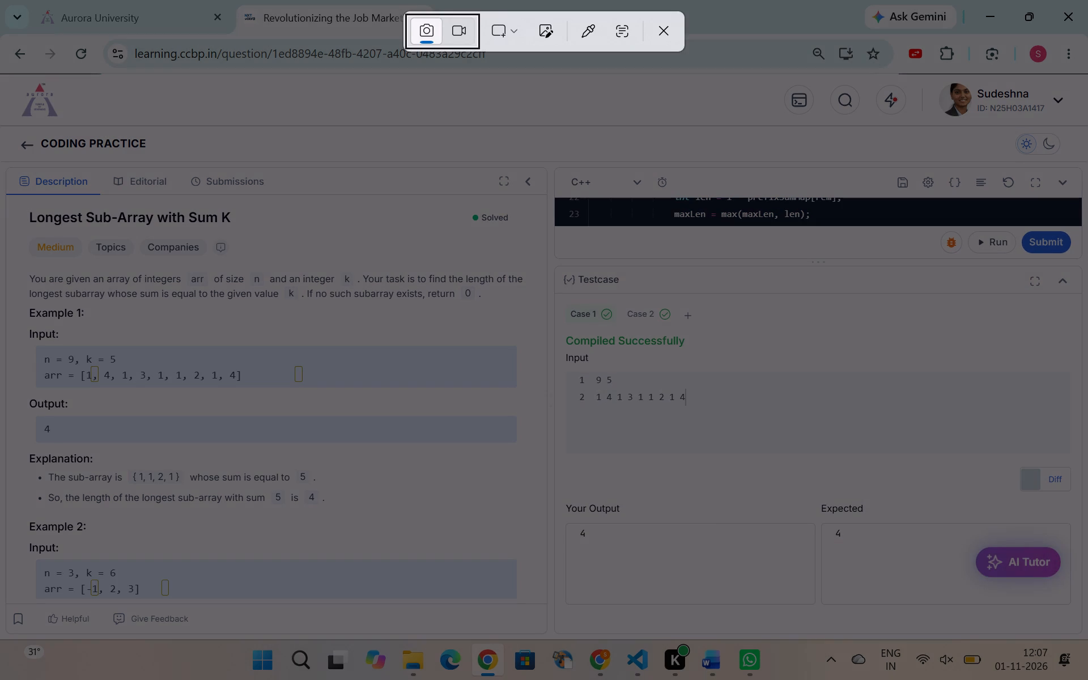
{"action": "left_click_drag", "start_coordinate": [558, 267], "coordinate": [1087, 632]}
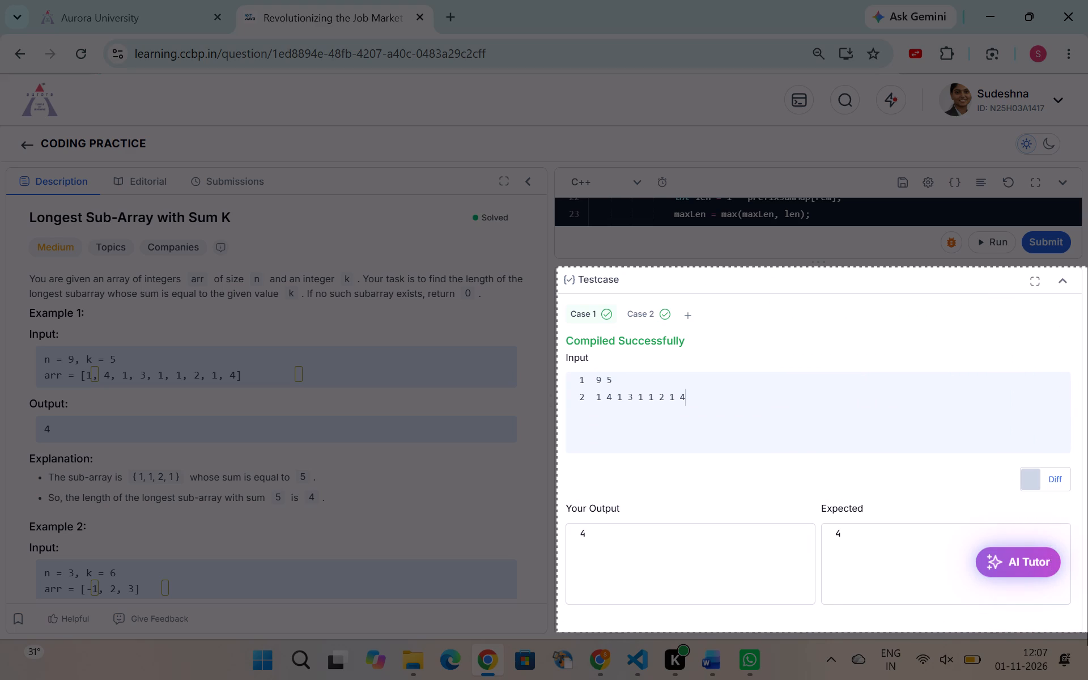
{"action": "left_click_drag", "start_coordinate": [1087, 632], "coordinate": [1087, 635]}
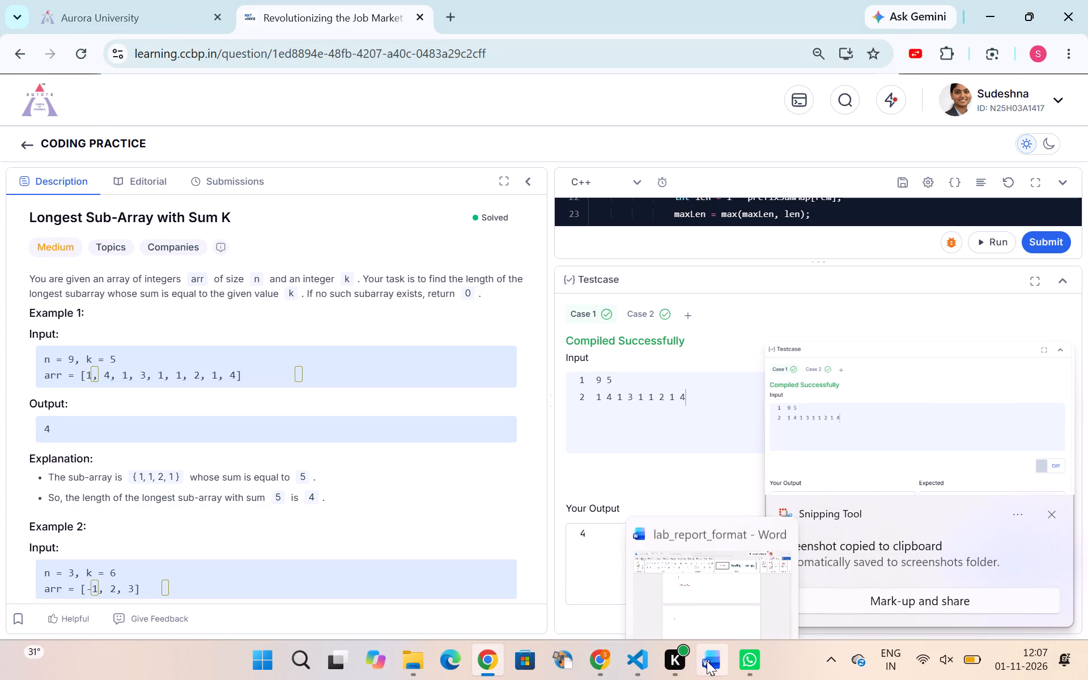
{"action": "left_click", "coordinate": [707, 661]}
{"action": "key", "text": "ctrl+v"}
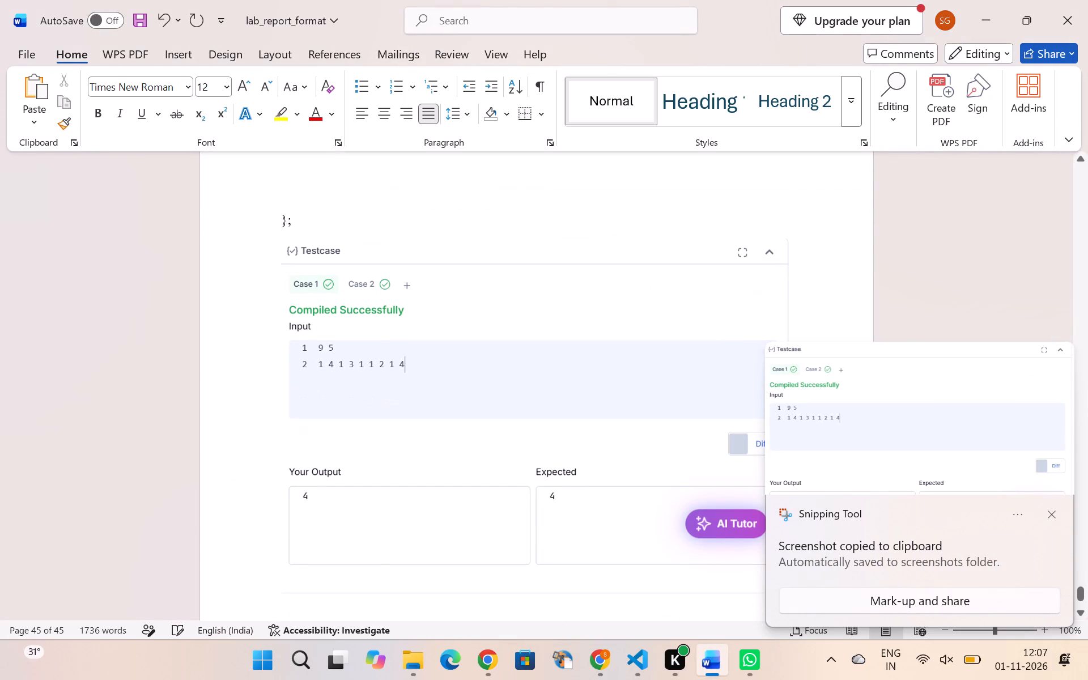
{"action": "key", "text": "Return"}
{"action": "key", "text": "Return"}
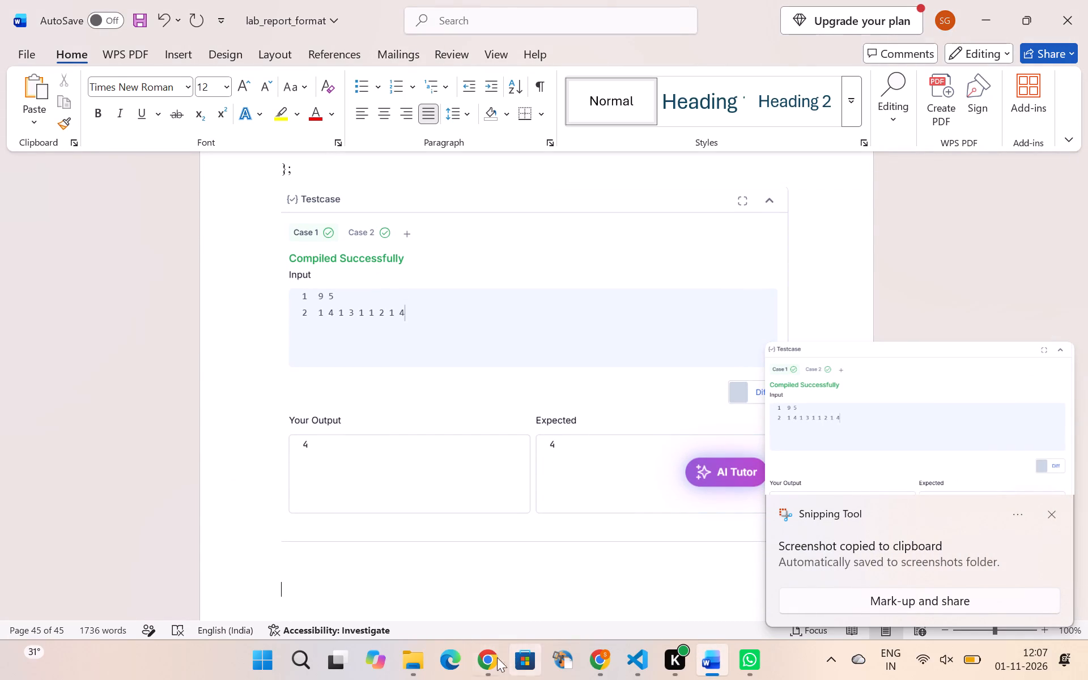
Dismiss the screenshot notification in Chrome and return to the Coding Practice question list.
{"action": "left_click", "coordinate": [490, 660]}
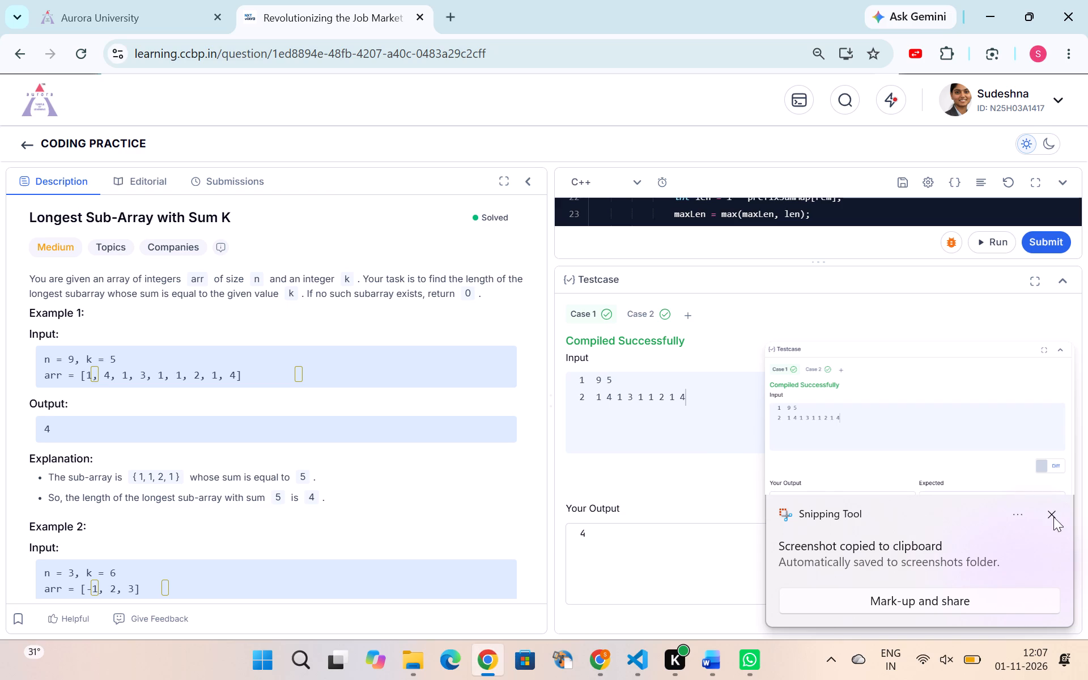
{"action": "left_click", "coordinate": [1052, 517]}
{"action": "left_click", "coordinate": [27, 142]}
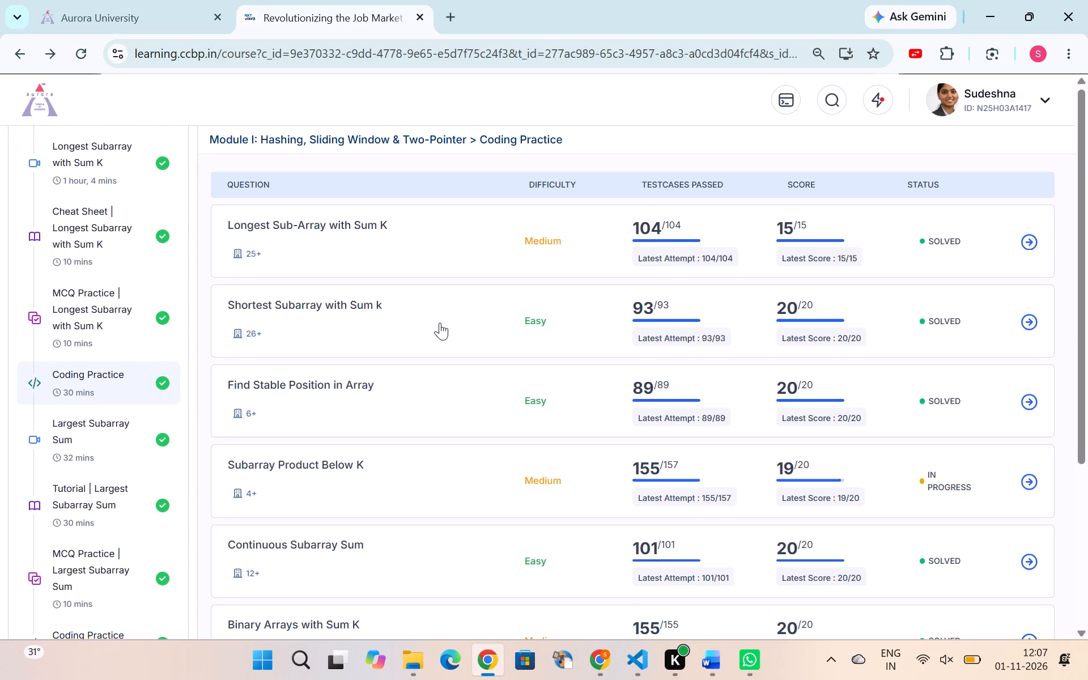
Open the Shortest Subarray with Sum k question, enlarge its code area and capture a screenshot of the question page.
{"action": "left_click", "coordinate": [440, 322]}
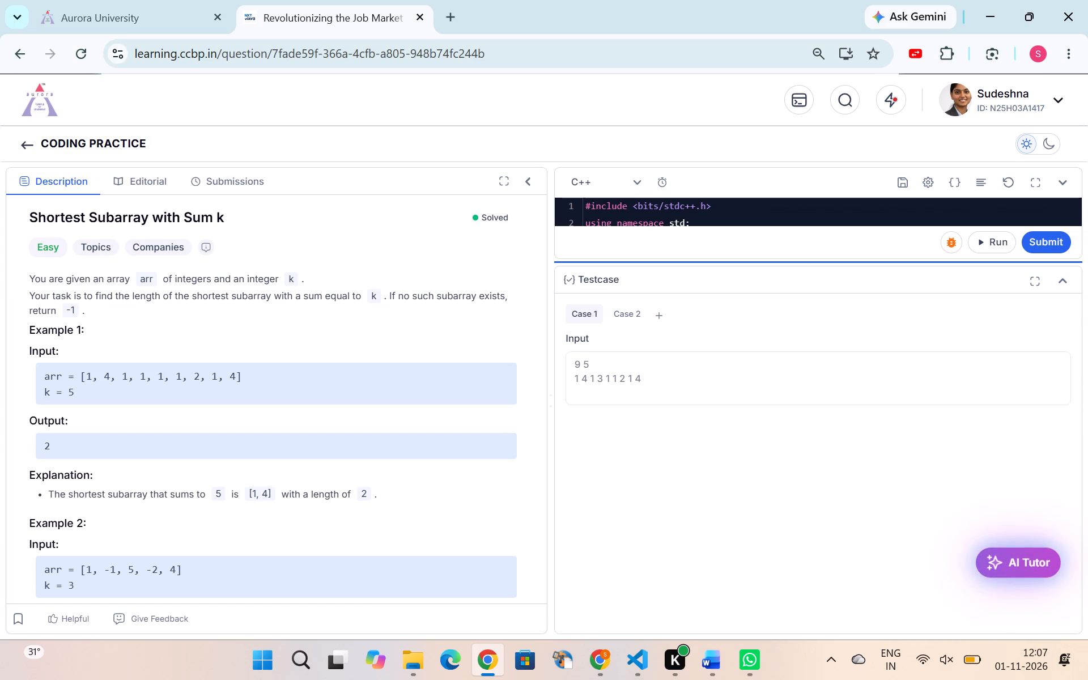
{"action": "left_click_drag", "start_coordinate": [819, 261], "coordinate": [818, 454]}
{"action": "key", "text": "shift+super+s"}
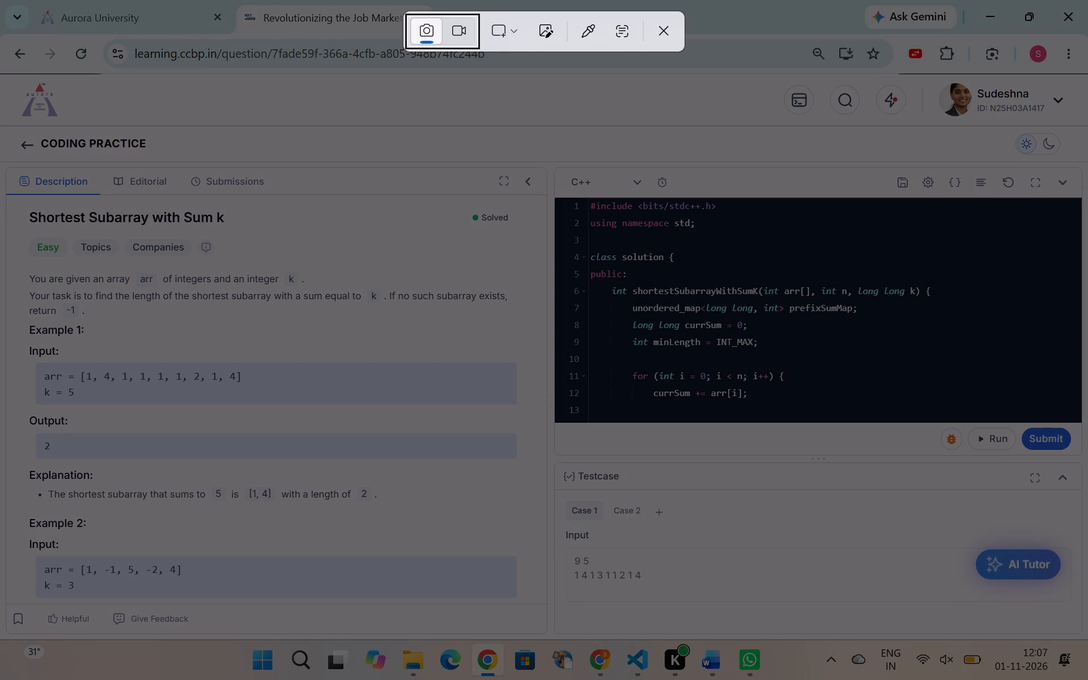
{"action": "left_click_drag", "start_coordinate": [2, 75], "coordinate": [1087, 635]}
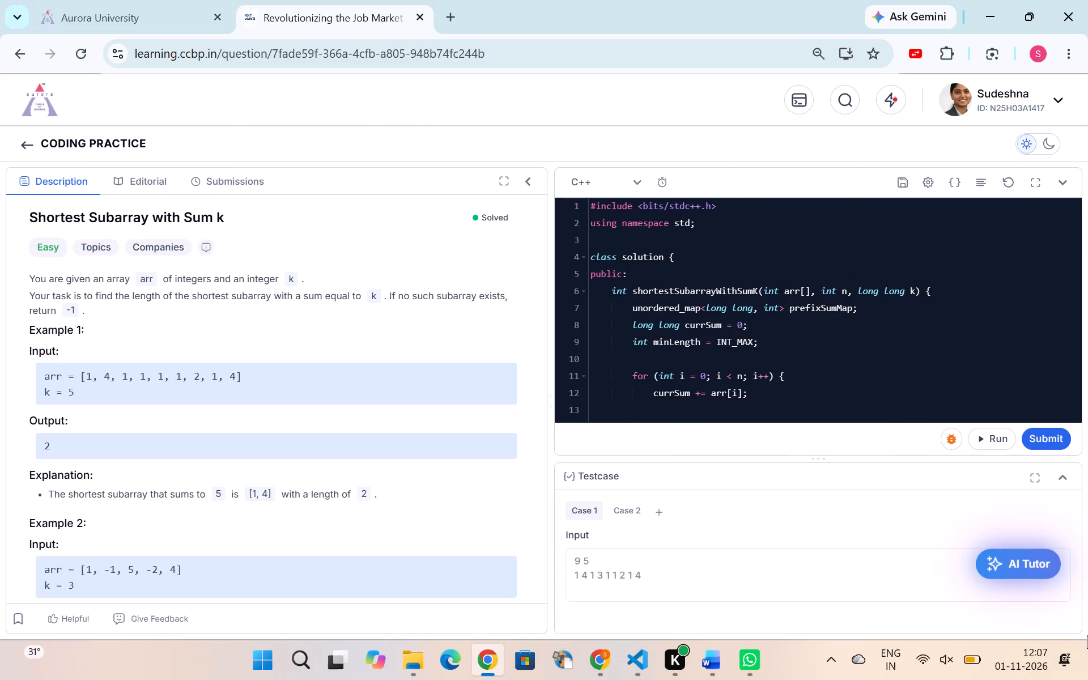
Paste the Shortest Subarray with Sum k screenshot at the end of the Word report and add the label "CODE:" below it.
{"action": "left_click", "coordinate": [717, 661]}
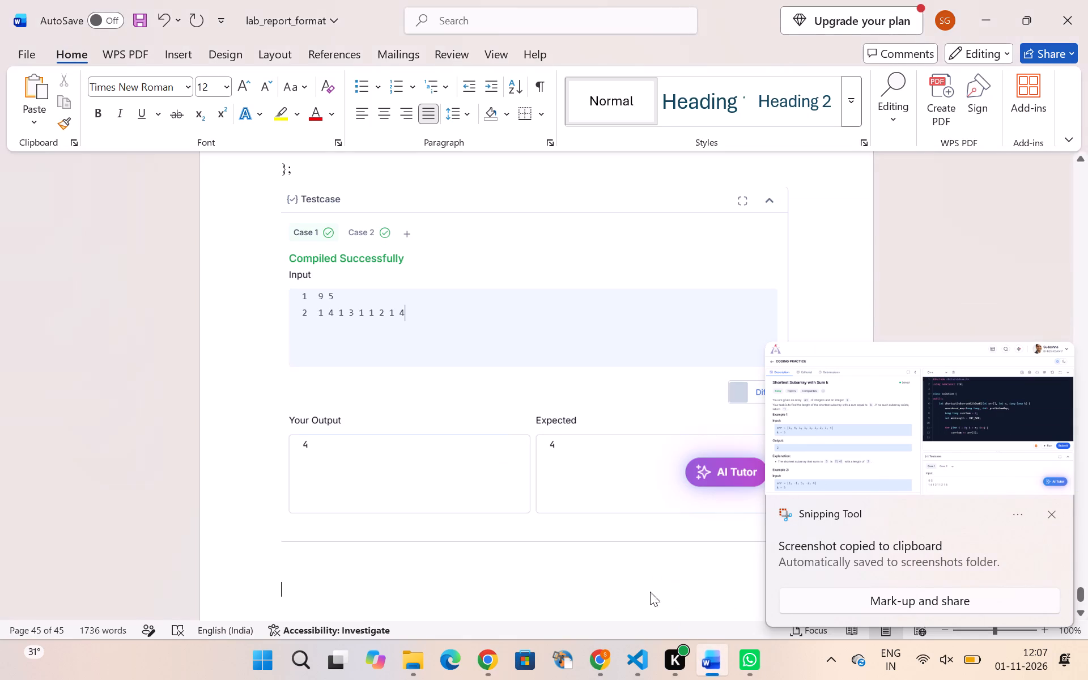
{"action": "key", "text": "ctrl+v"}
{"action": "key", "text": "Return"}
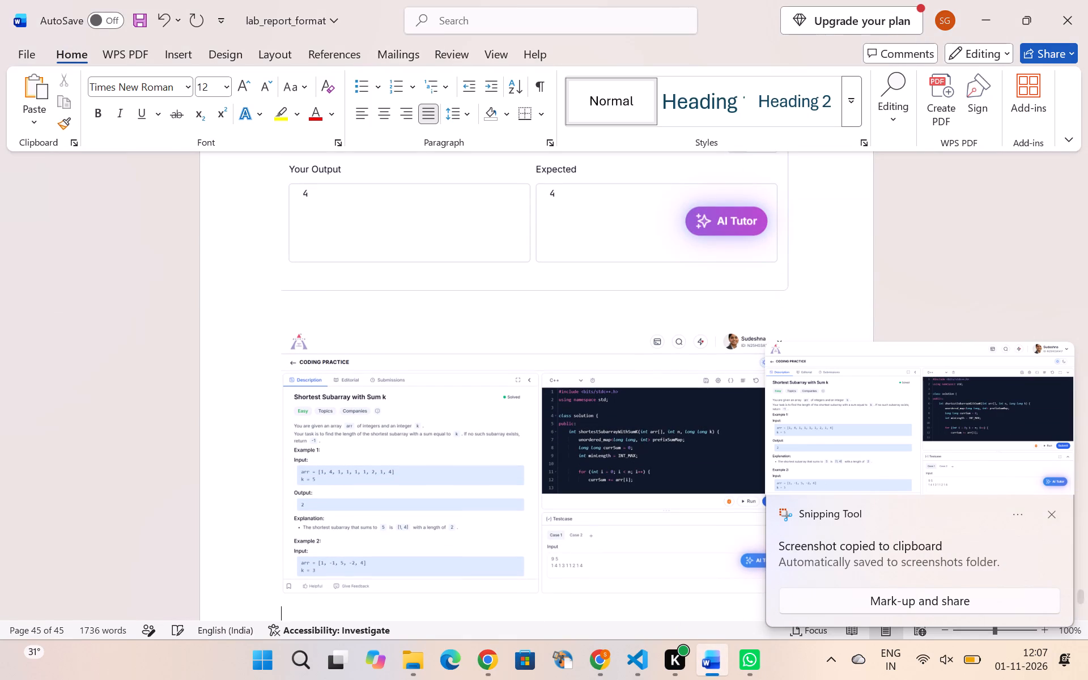
{"action": "type", "text": "CODE:"}
{"action": "key", "text": "Return"}
Copy the entire Shortest Subarray with Sum k solution code from Chrome and paste it under its CODE label in the Word report.
{"action": "left_click", "coordinate": [491, 651]}
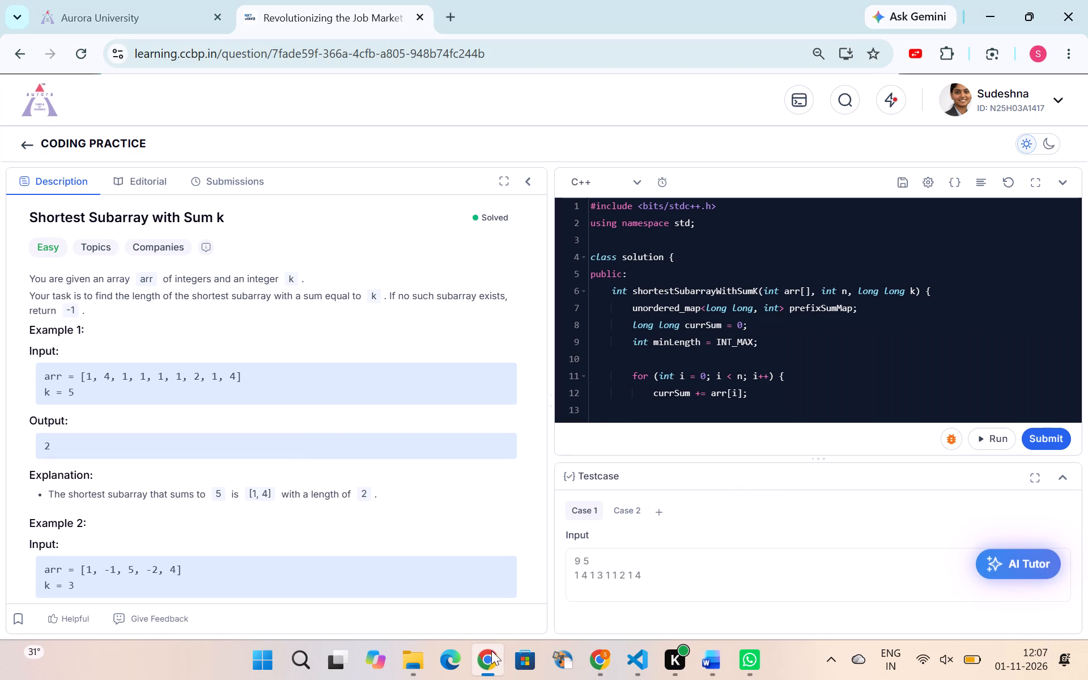
{"action": "scroll", "coordinate": [776, 408], "scroll_direction": "down", "scroll_amount": 4}
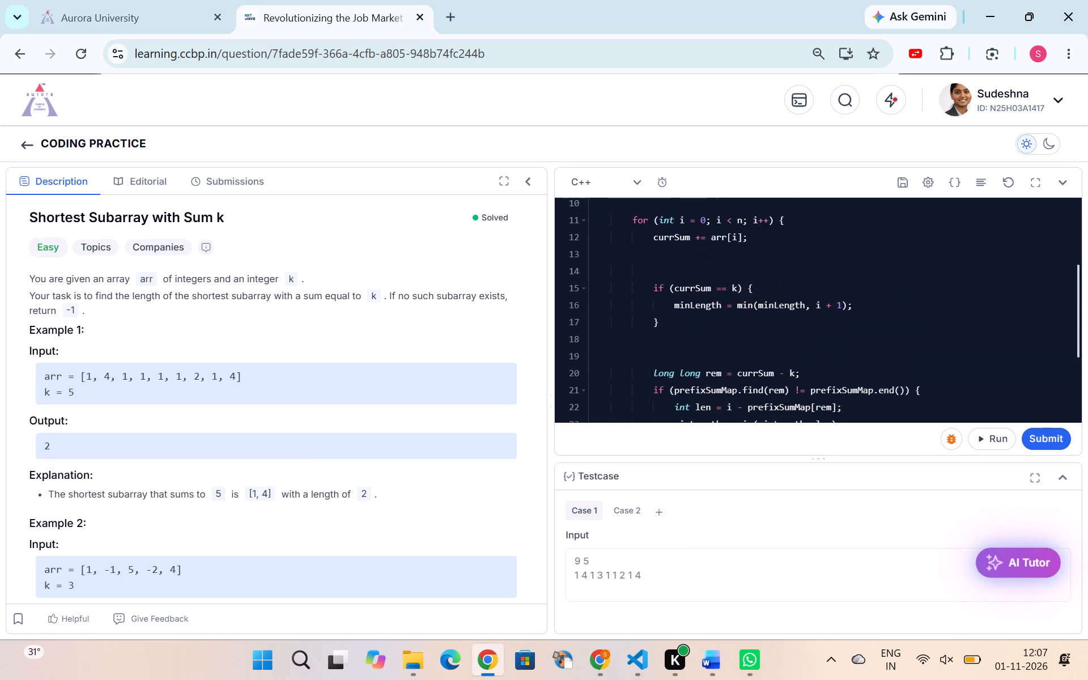
{"action": "scroll", "coordinate": [776, 408], "scroll_direction": "down", "scroll_amount": 3}
{"action": "left_click", "coordinate": [730, 312]}
{"action": "key", "text": "ctrl+a"}
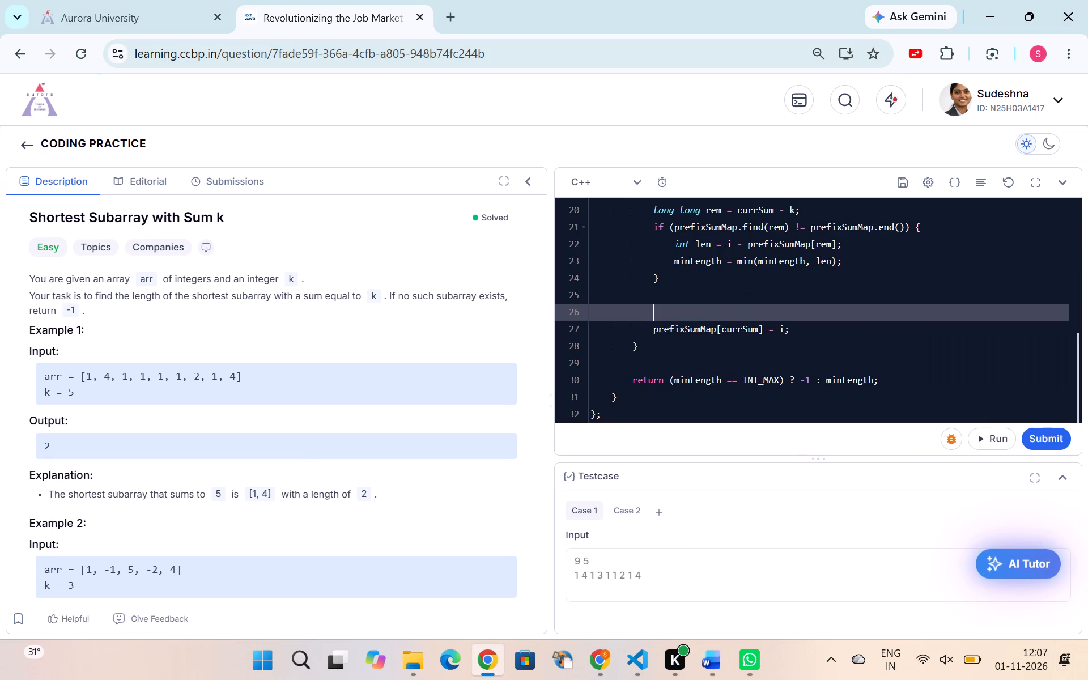
{"action": "key", "text": "ctrl+c"}
{"action": "left_click", "coordinate": [708, 666]}
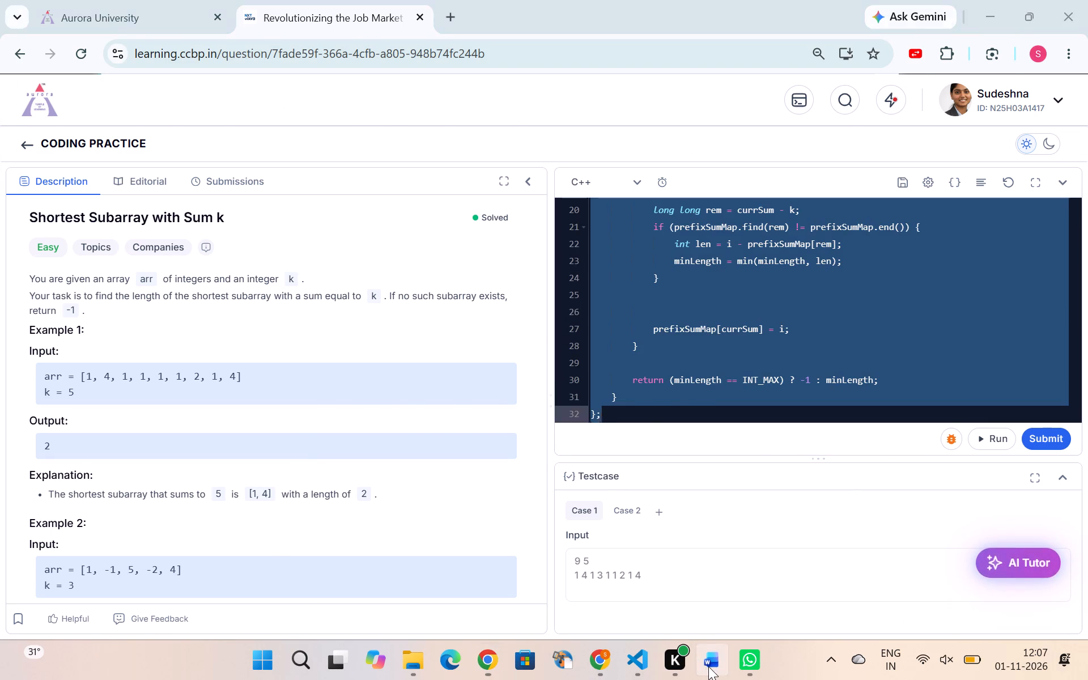
{"action": "key", "text": "v"}
{"action": "key", "text": "BackSpace"}
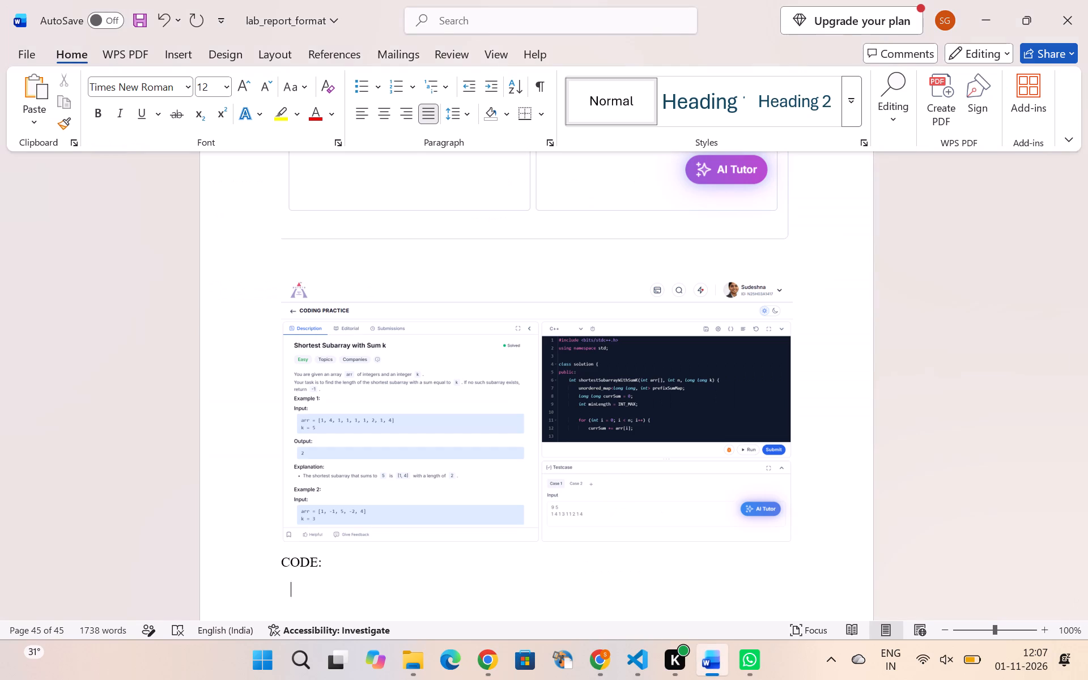
{"action": "key", "text": "ctrl+v"}
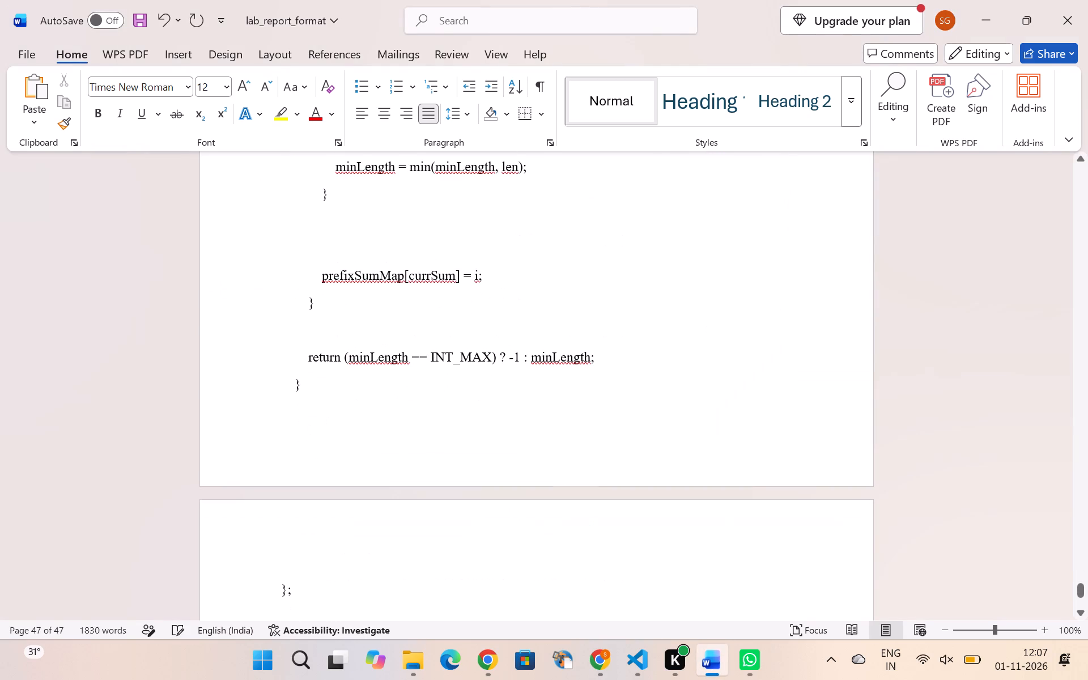
{"action": "key", "text": "Return"}
{"action": "scroll", "coordinate": [563, 471], "scroll_direction": "down", "scroll_amount": 2}
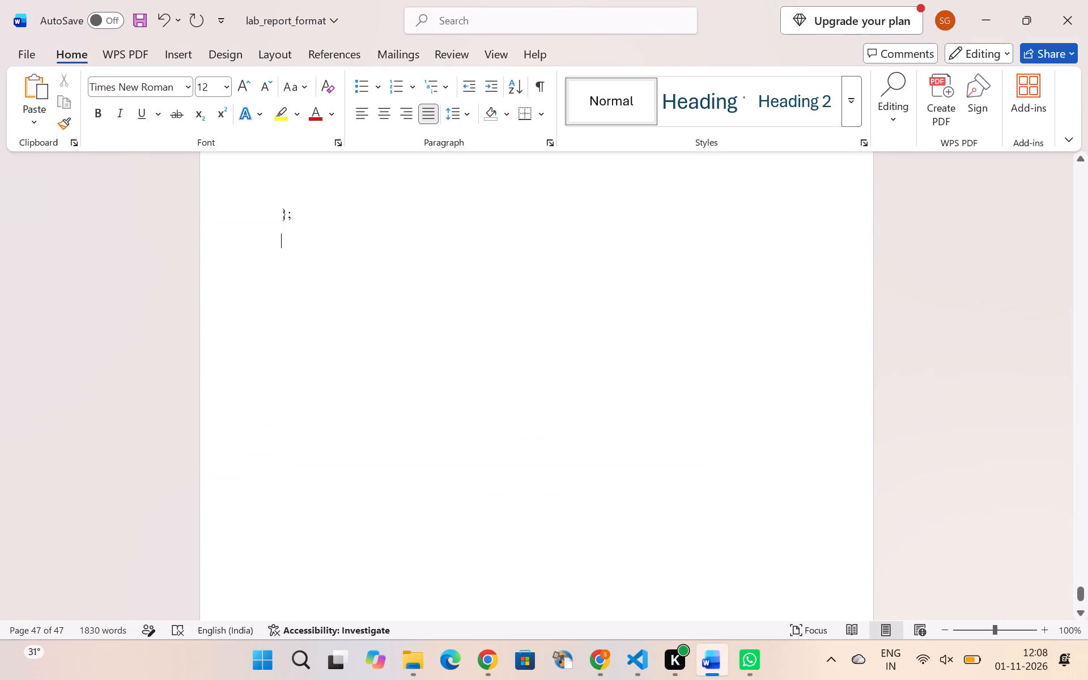
Run the Shortest Subarray with Sum k code in Chrome and enlarge the Testcase area to show the output.
{"action": "left_click", "coordinate": [503, 658]}
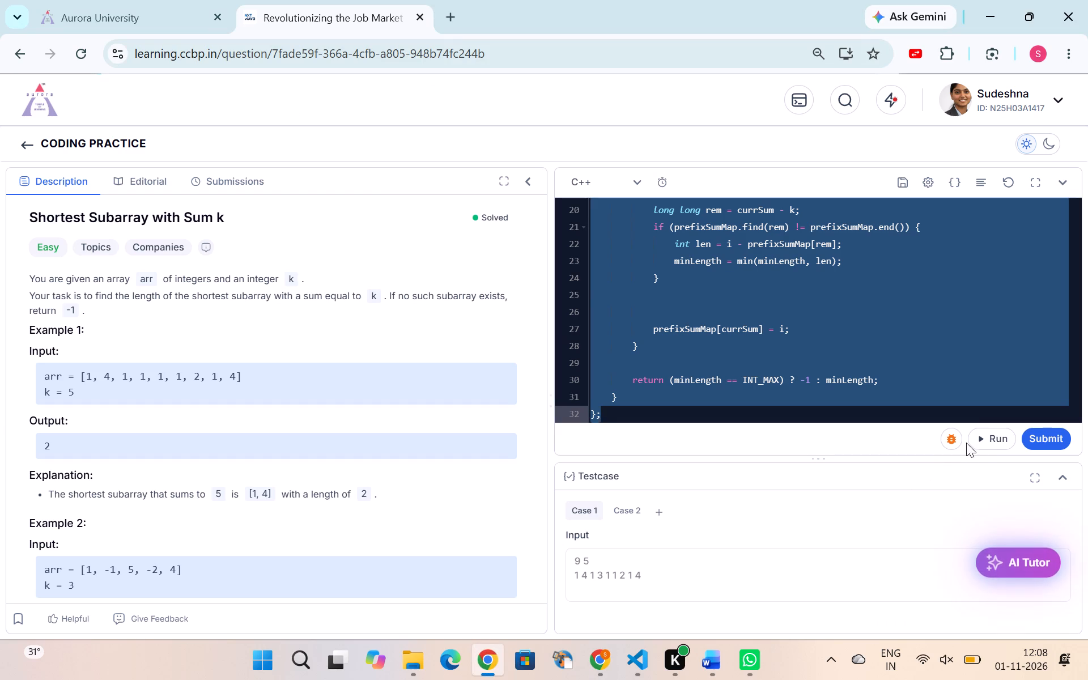
{"action": "left_click", "coordinate": [982, 443]}
{"action": "left_click", "coordinate": [818, 316]}
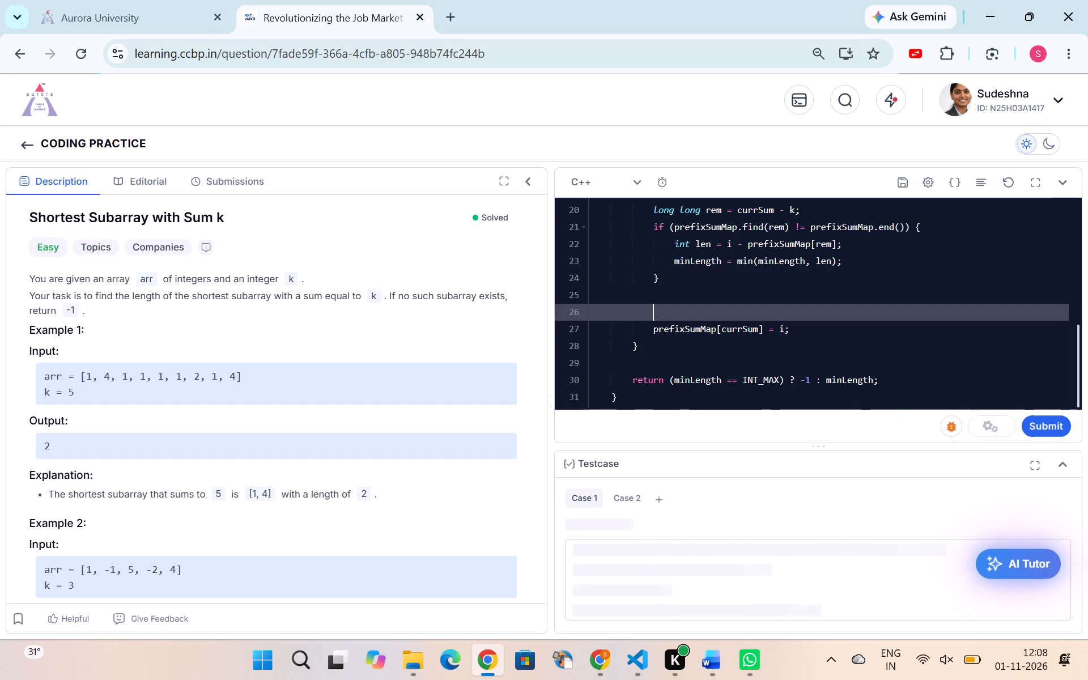
{"action": "left_click_drag", "start_coordinate": [832, 445], "coordinate": [822, 284]}
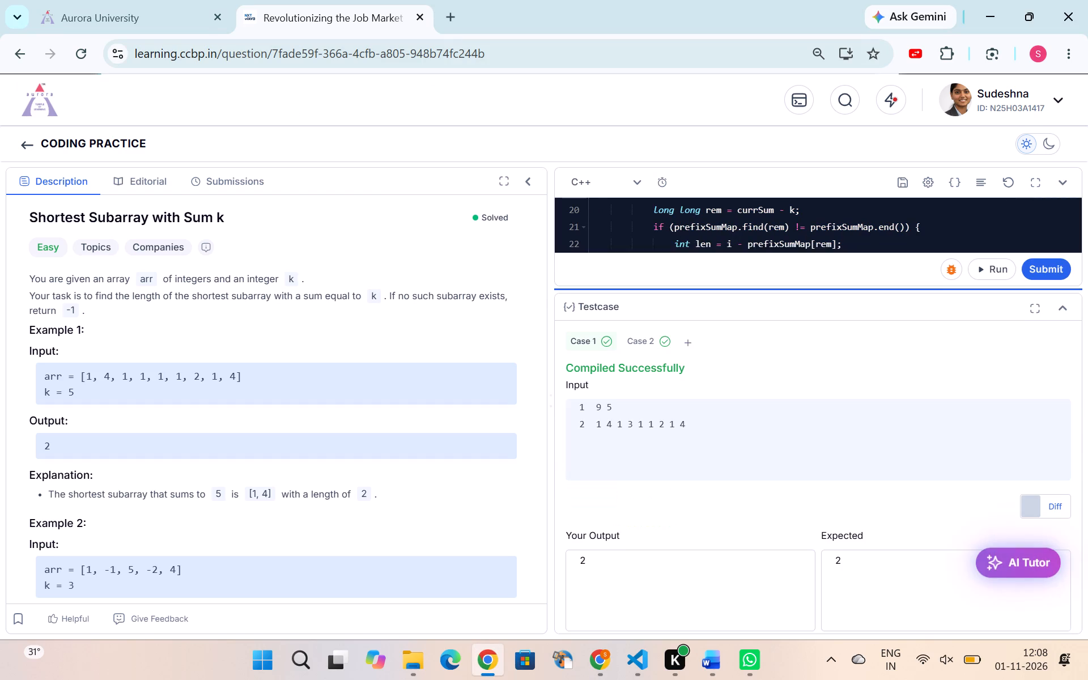
{"action": "left_click_drag", "start_coordinate": [822, 284], "coordinate": [822, 284]}
Capture the Testcase results area and paste the screenshot below the code in the Word report, leaving blank lines after it.
{"action": "key", "text": "shift+super+s"}
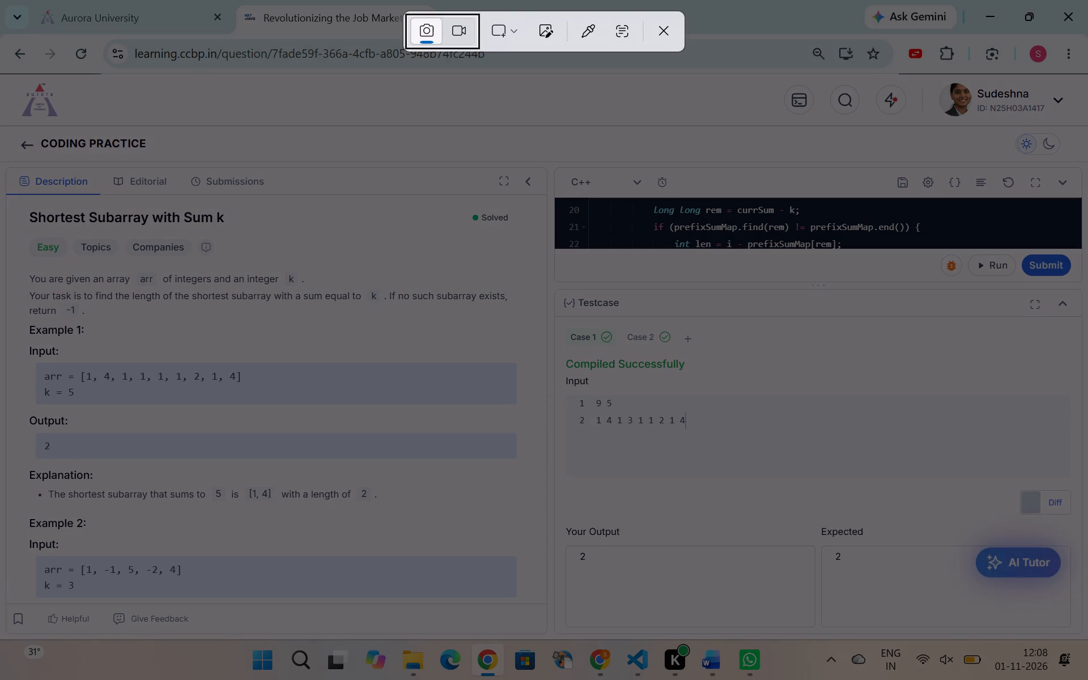
{"action": "left_click_drag", "start_coordinate": [554, 287], "coordinate": [1087, 638]}
{"action": "left_click", "coordinate": [712, 653]}
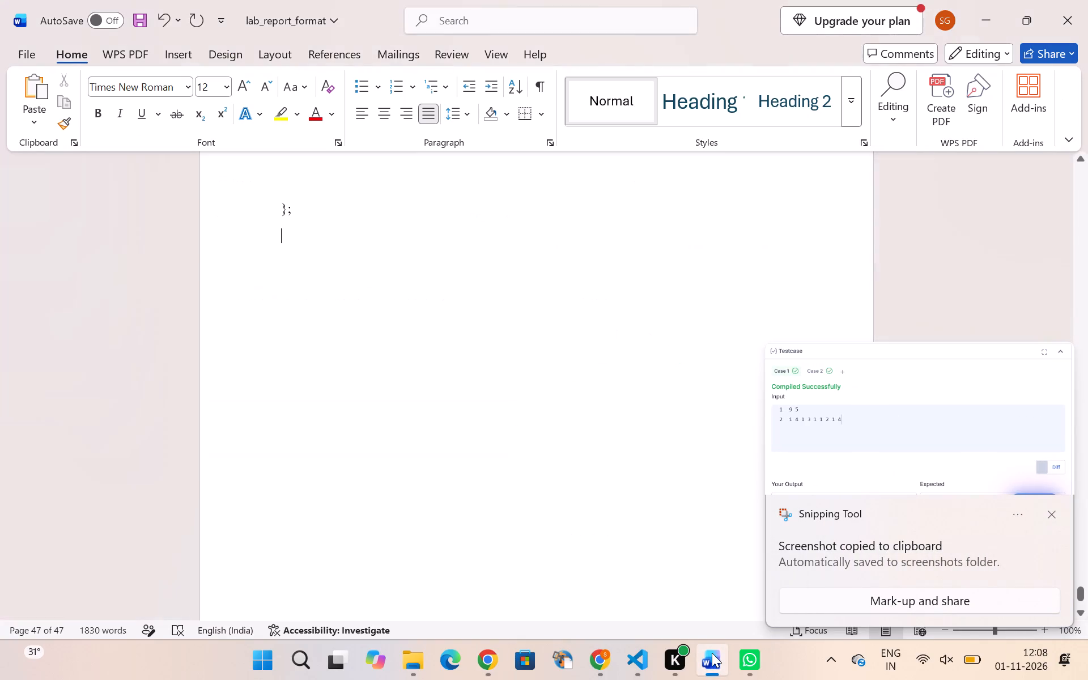
{"action": "key", "text": "ctrl+v"}
{"action": "key", "text": "Return"}
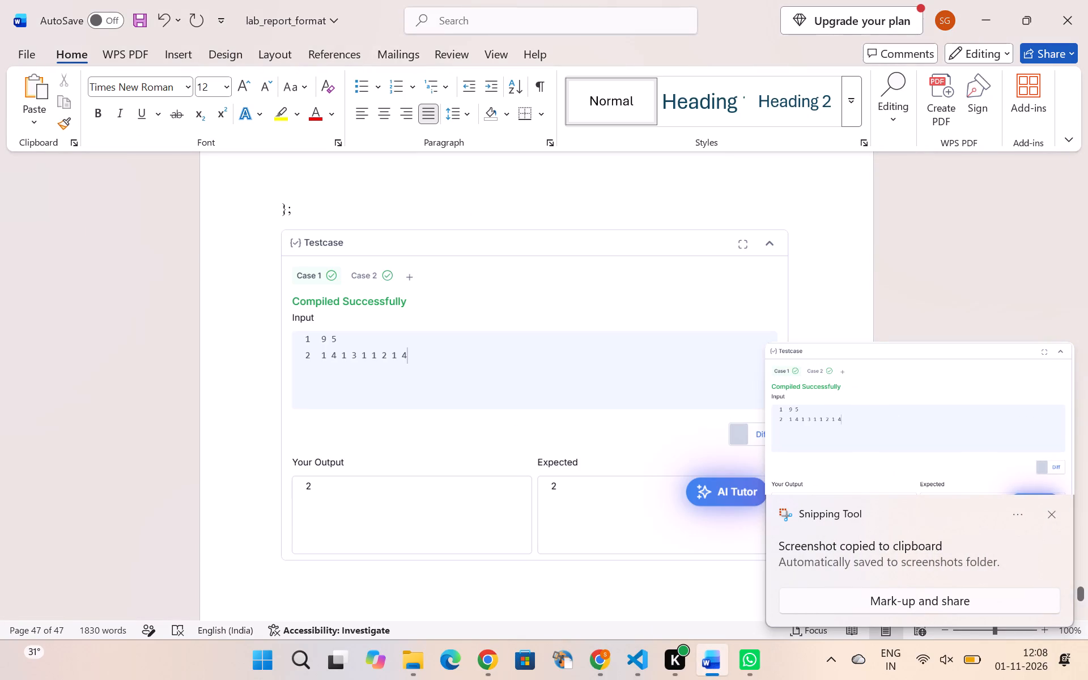
{"action": "key", "text": "Return"}
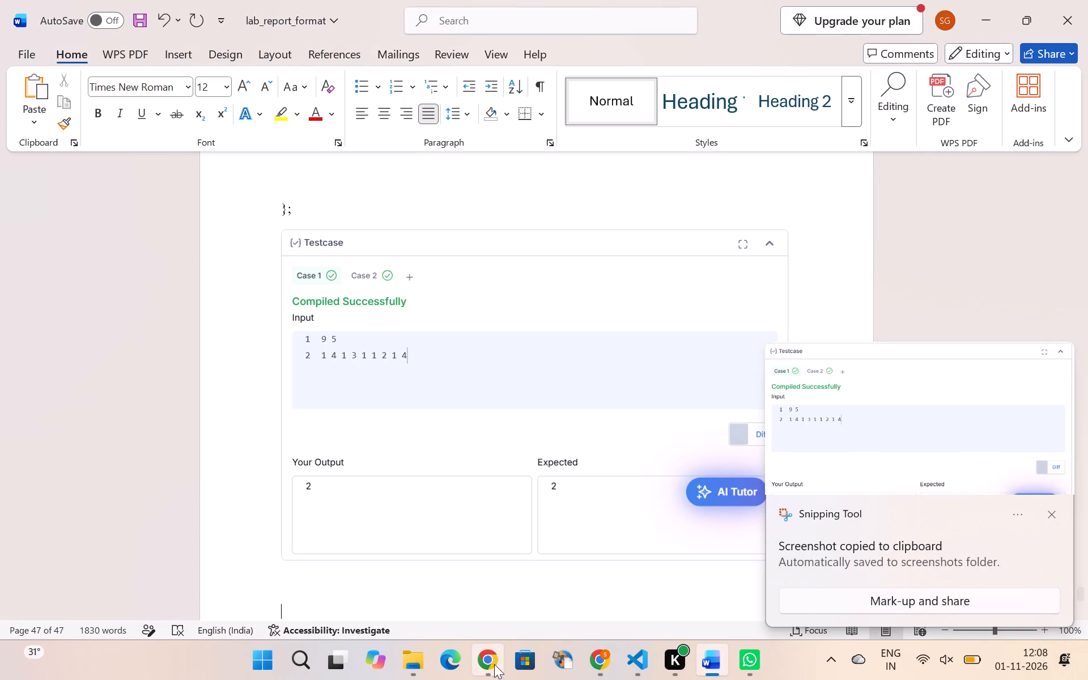
Return to the course in Chrome and open the Largest Subarray Sum question from the Coding Practice set following MCQ Practice | Largest Subarray Sum.
{"action": "left_click", "coordinate": [494, 664]}
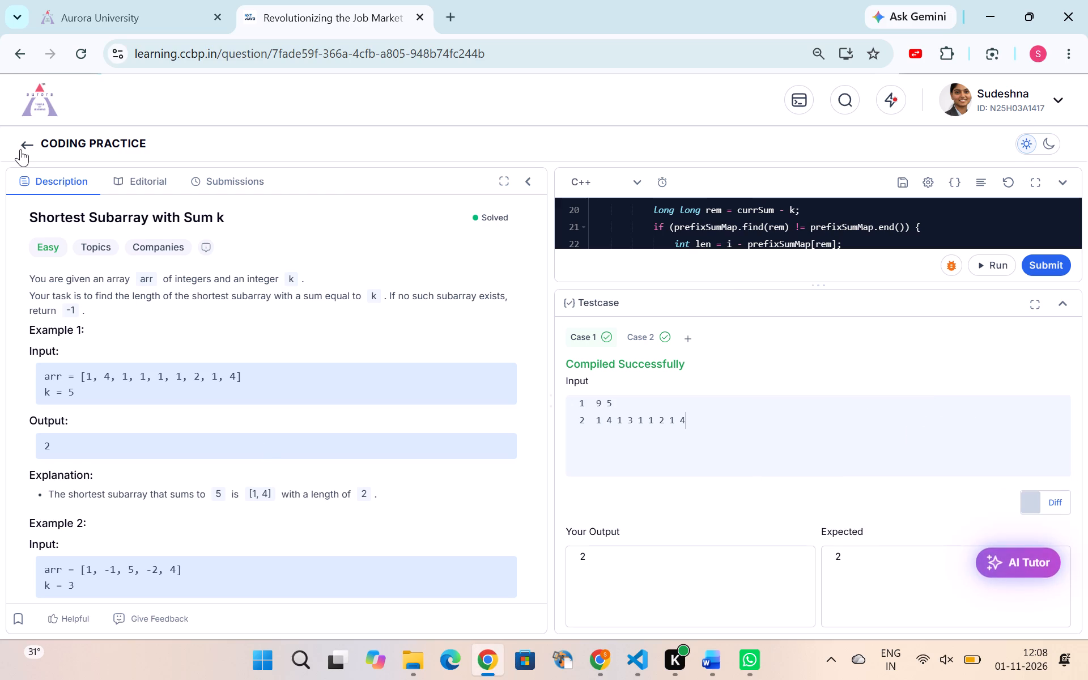
{"action": "left_click", "coordinate": [24, 142]}
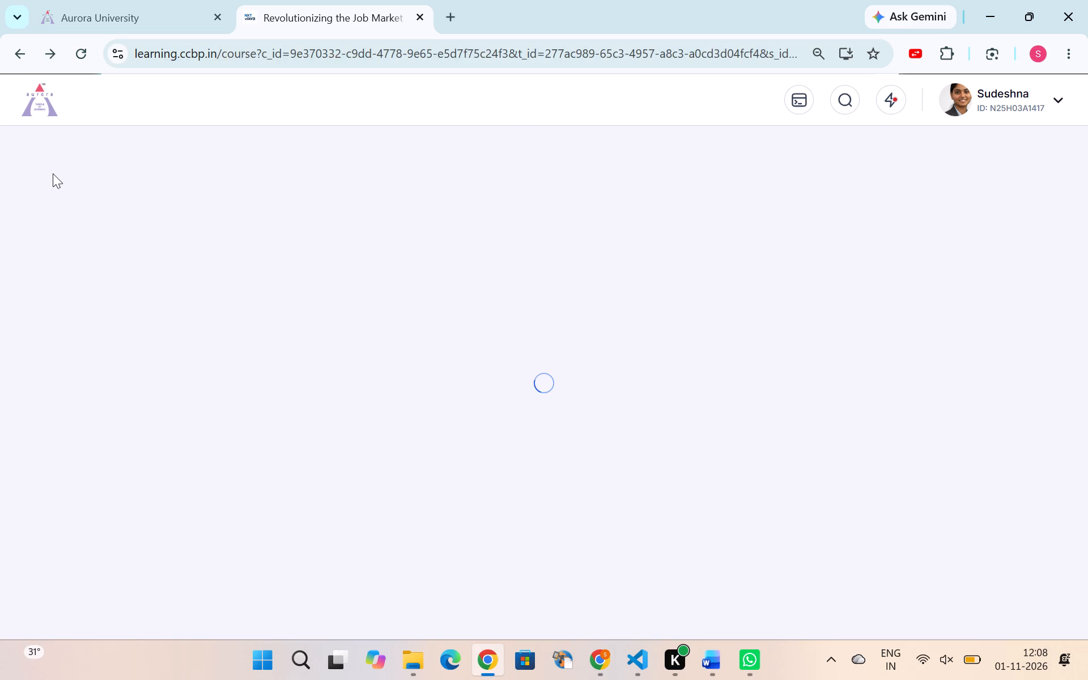
{"action": "scroll", "coordinate": [134, 477], "scroll_direction": "down", "scroll_amount": 3}
{"action": "left_click", "coordinate": [108, 457]}
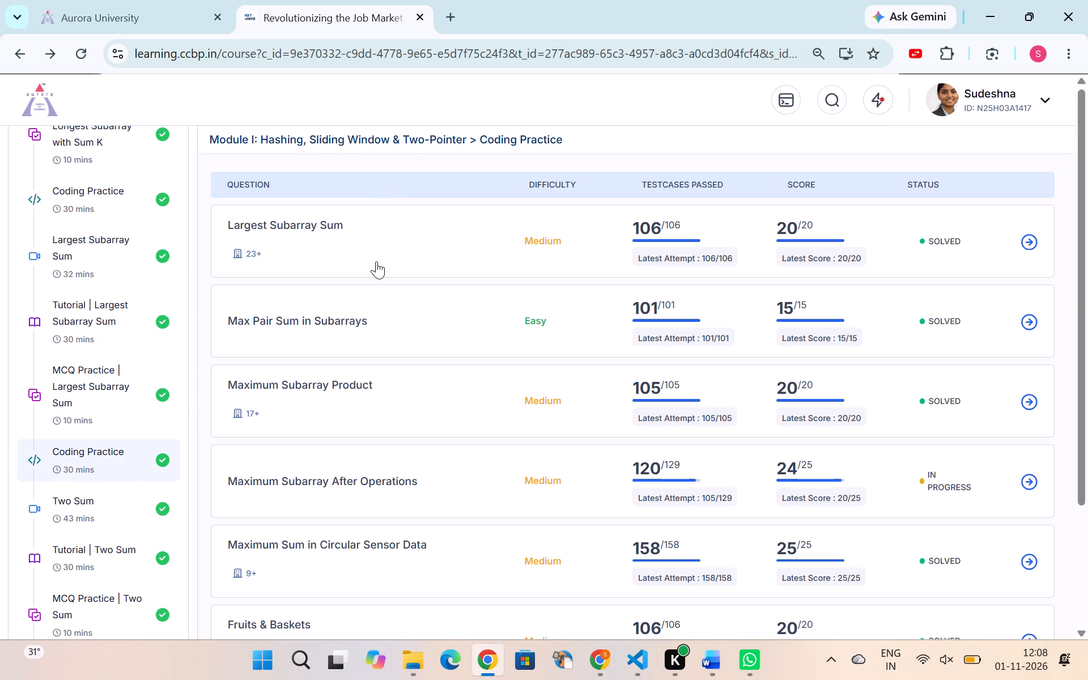
{"action": "left_click", "coordinate": [376, 261]}
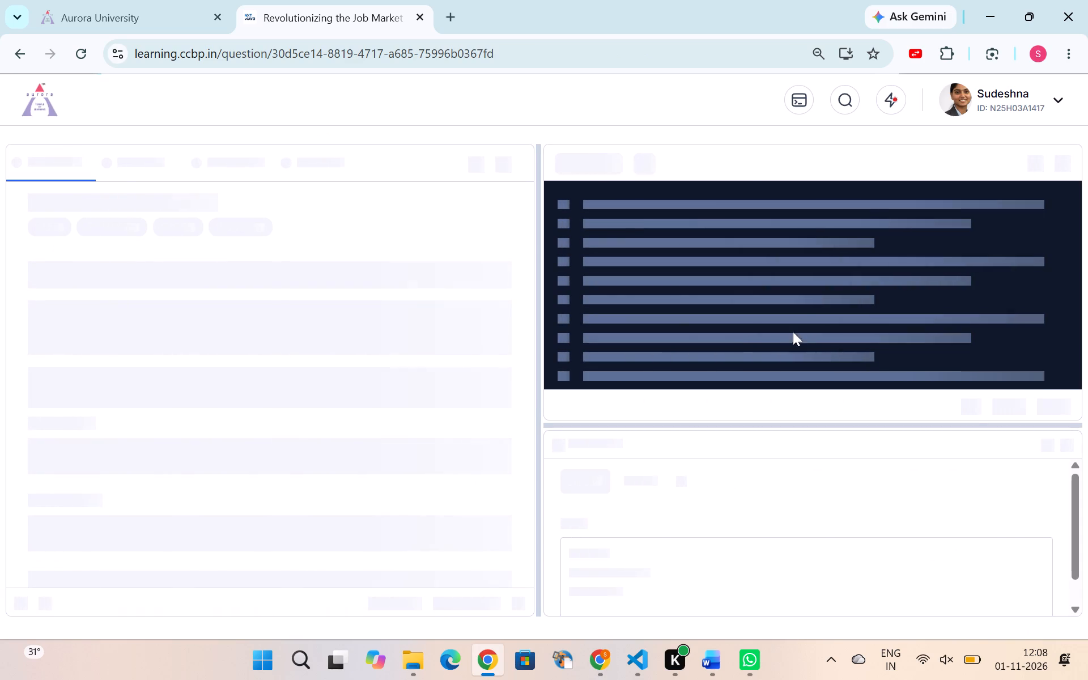
Enlarge the code area of the Largest Subarray Sum question and capture a screenshot of the question page.
{"action": "left_click_drag", "start_coordinate": [817, 284], "coordinate": [820, 464]}
{"action": "key", "text": "shift+super+s"}
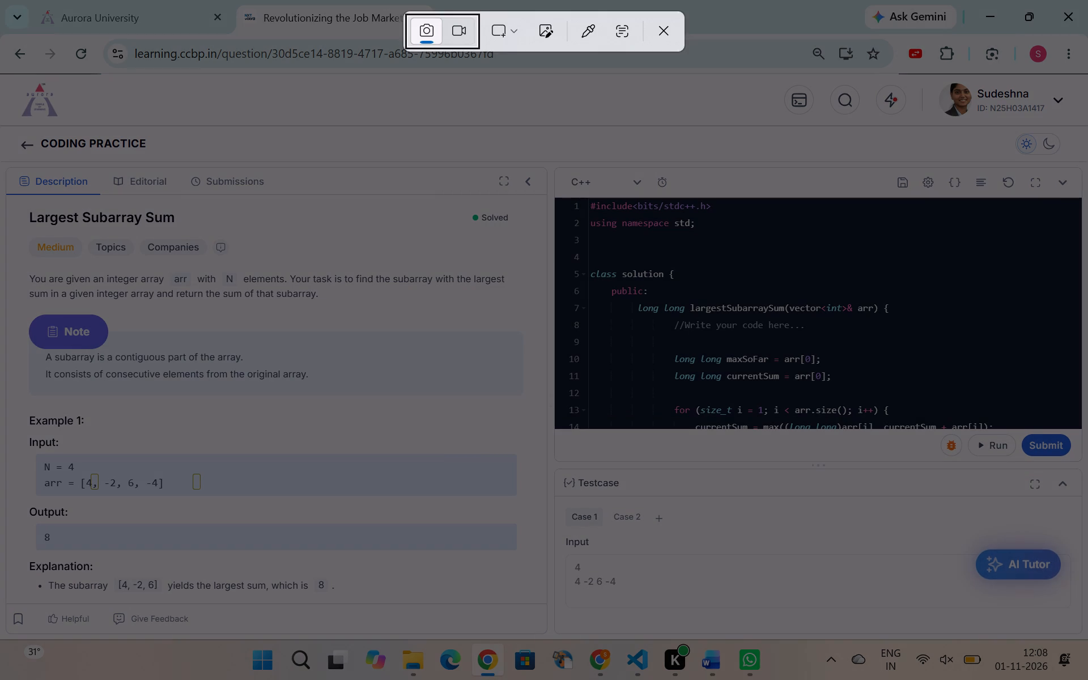
{"action": "left_click_drag", "start_coordinate": [0, 75], "coordinate": [1087, 634]}
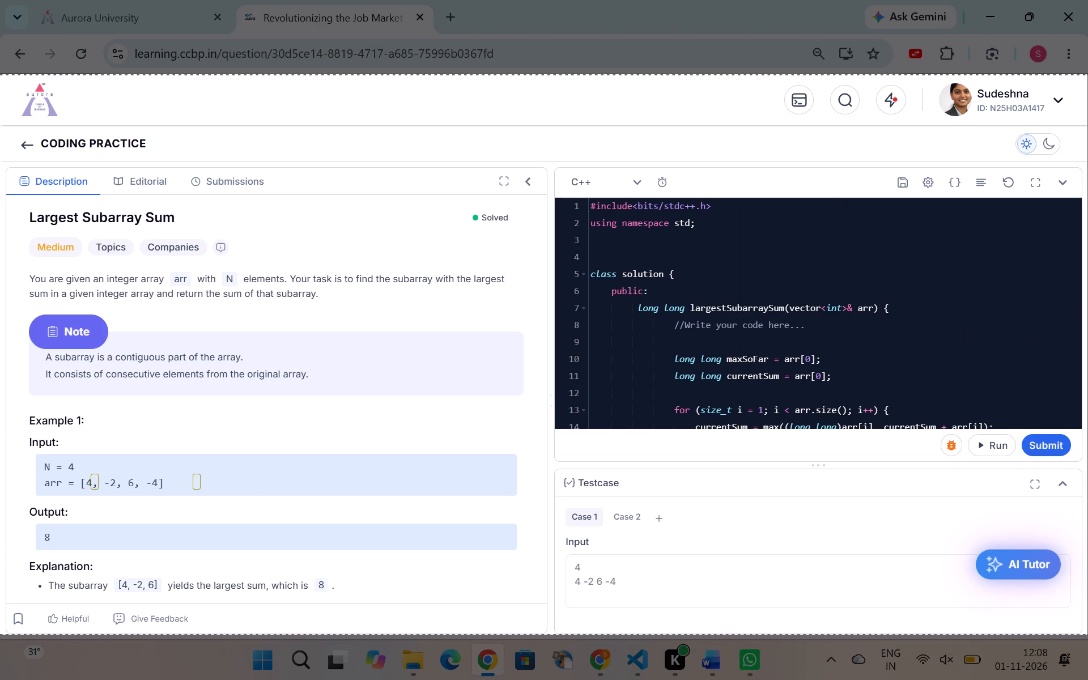
{"action": "left_click_drag", "start_coordinate": [1087, 634], "coordinate": [1087, 638]}
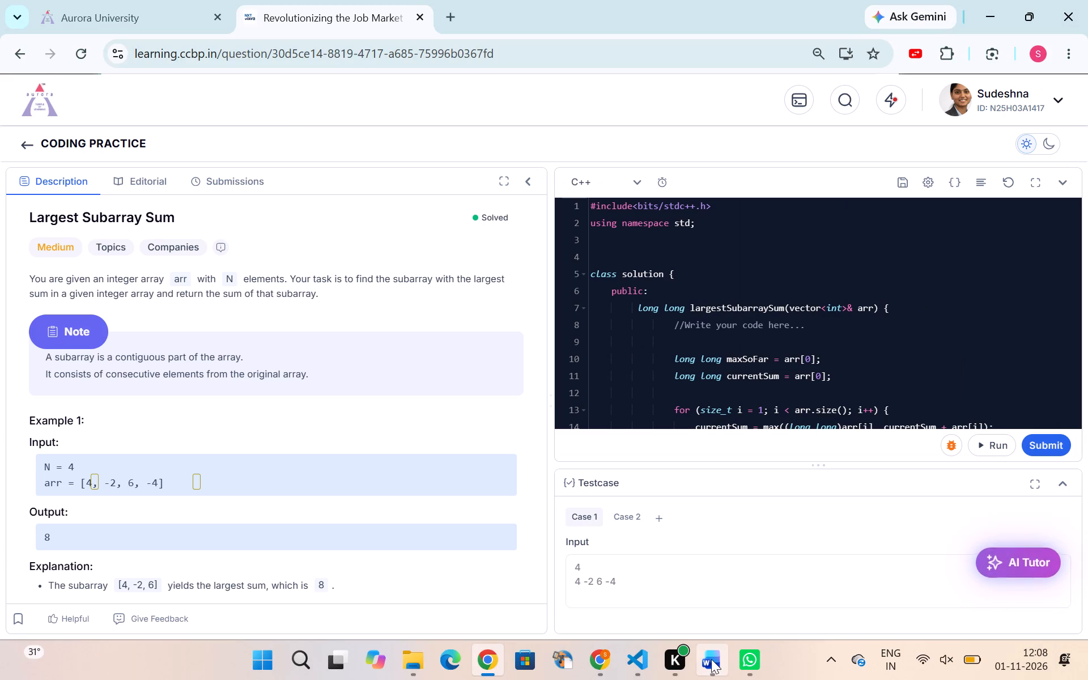
Paste the Largest Subarray Sum screenshot at the end of the Word report and add the label "CODE:" below it.
{"action": "left_click", "coordinate": [711, 659]}
{"action": "key", "text": "ctrl+v"}
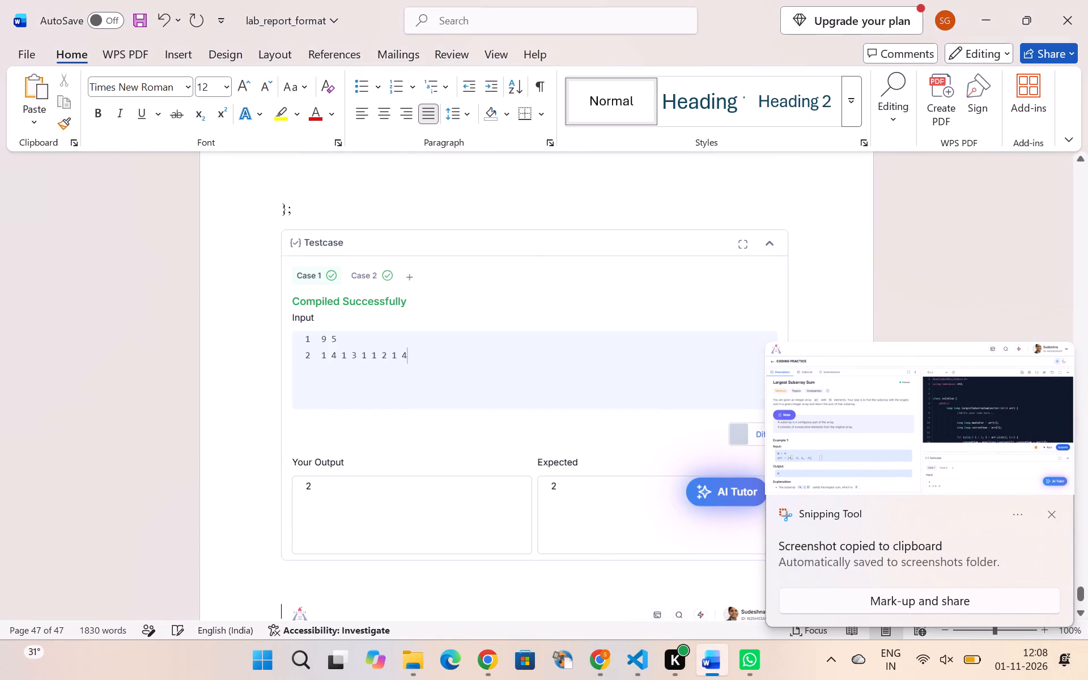
{"action": "key", "text": "Return"}
{"action": "type", "text": "CODE:"}
{"action": "key", "text": "Return"}
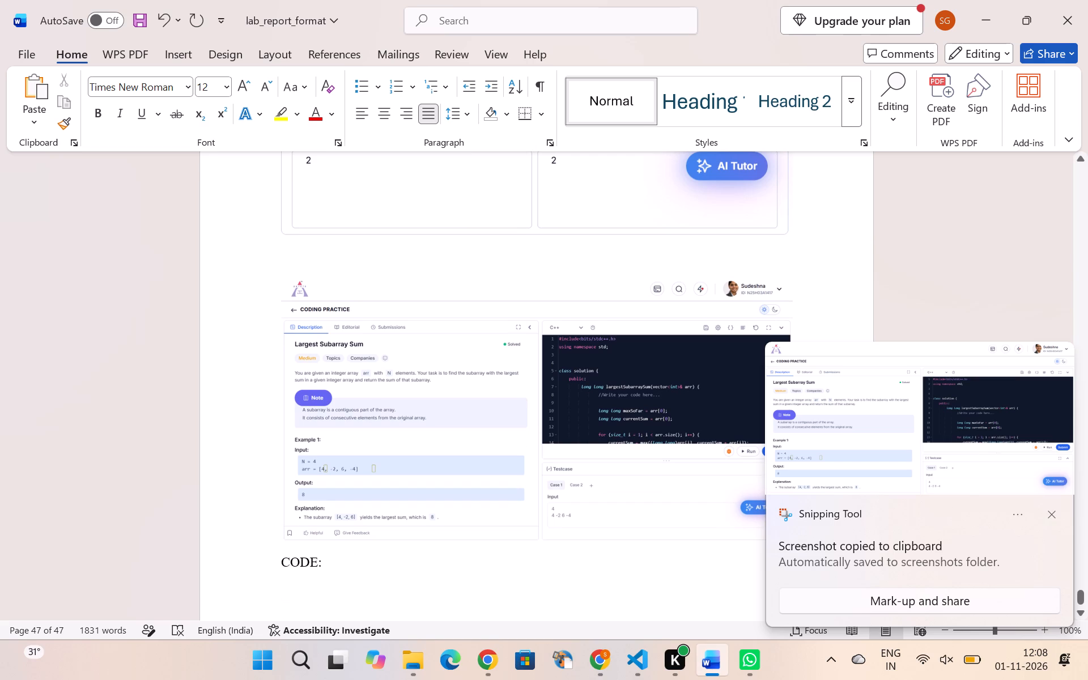
Copy the entire Largest Subarray Sum solution code from Chrome and paste it under its CODE label in the Word report.
{"action": "left_click", "coordinate": [491, 664]}
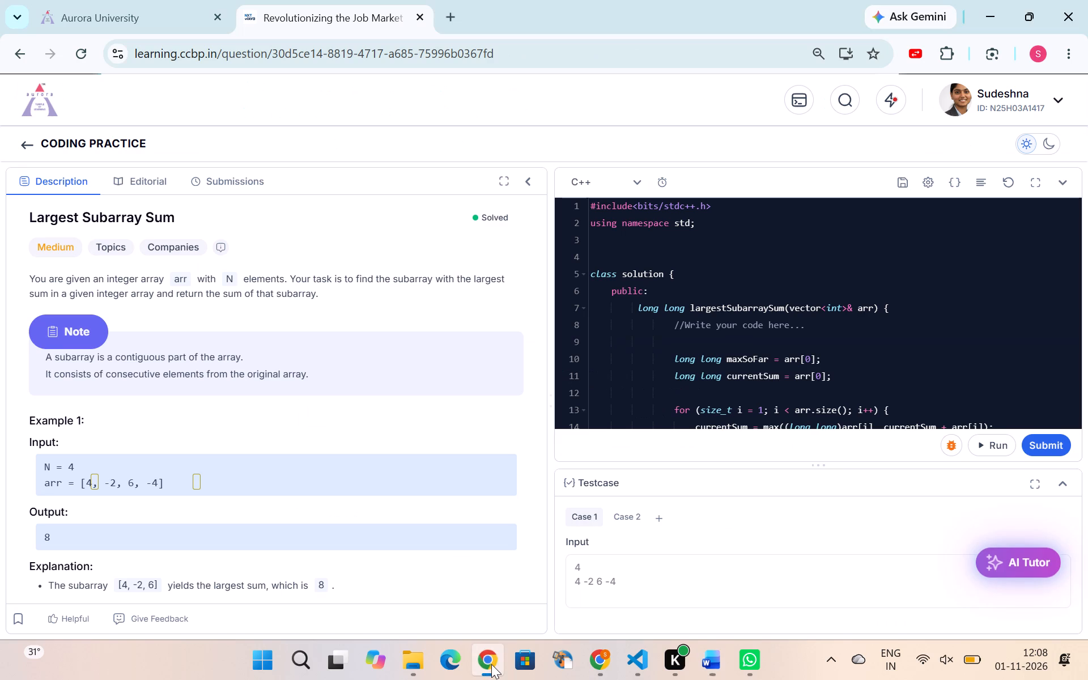
{"action": "scroll", "coordinate": [807, 386], "scroll_direction": "down", "scroll_amount": 6}
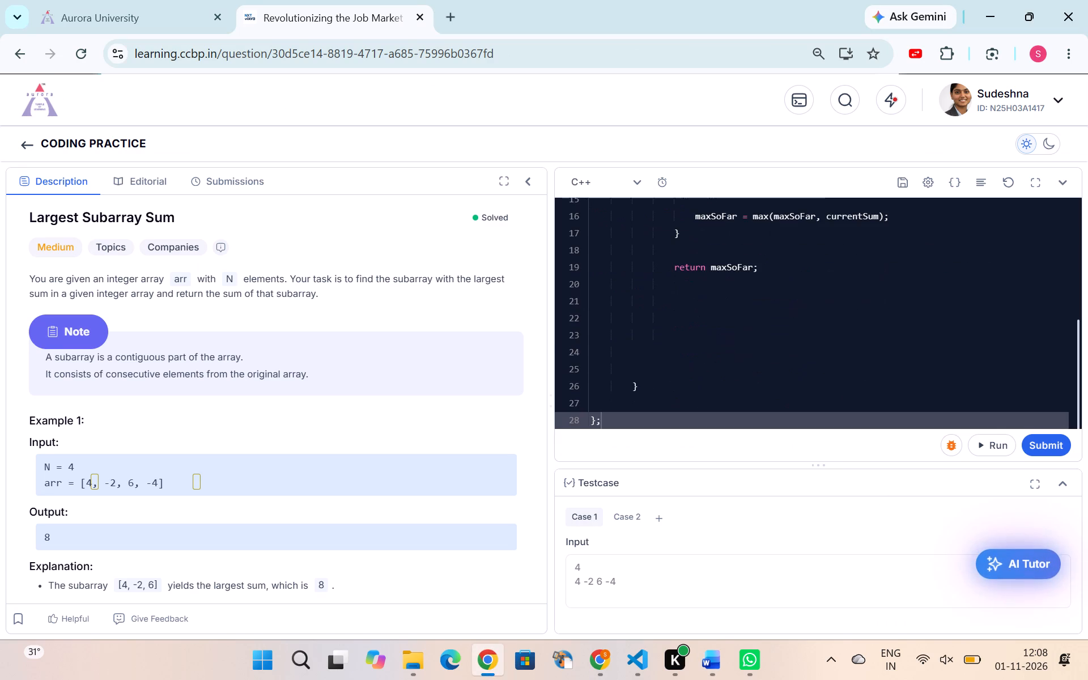
{"action": "left_click", "coordinate": [741, 329]}
{"action": "key", "text": "ctrl+a"}
{"action": "key", "text": "ctrl+c"}
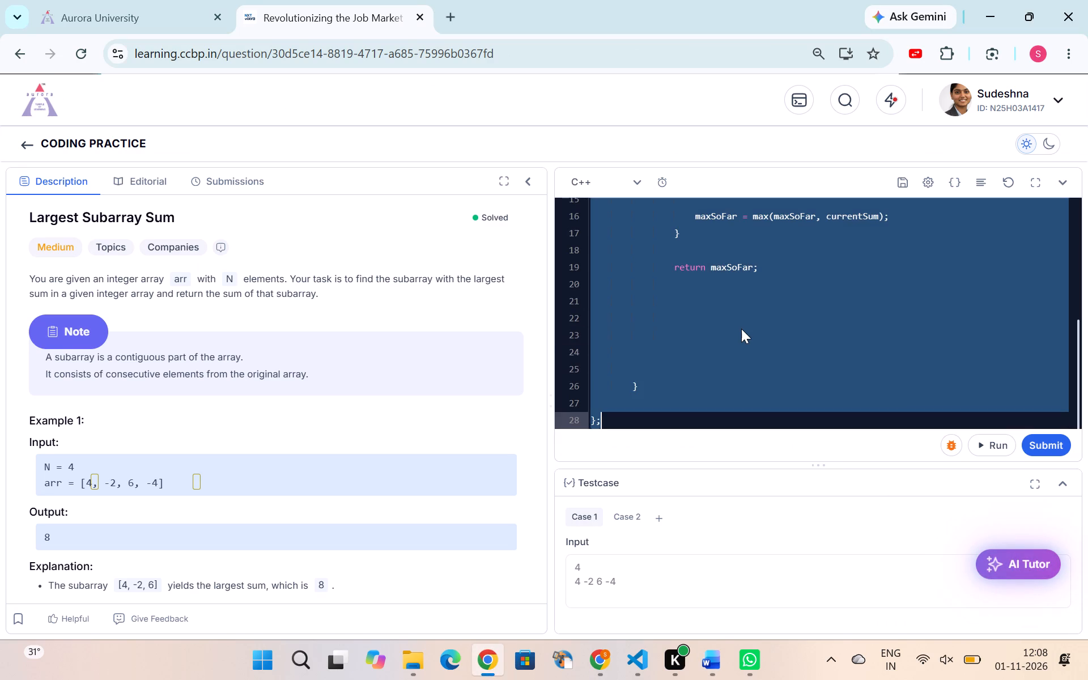
{"action": "left_click", "coordinate": [708, 679]}
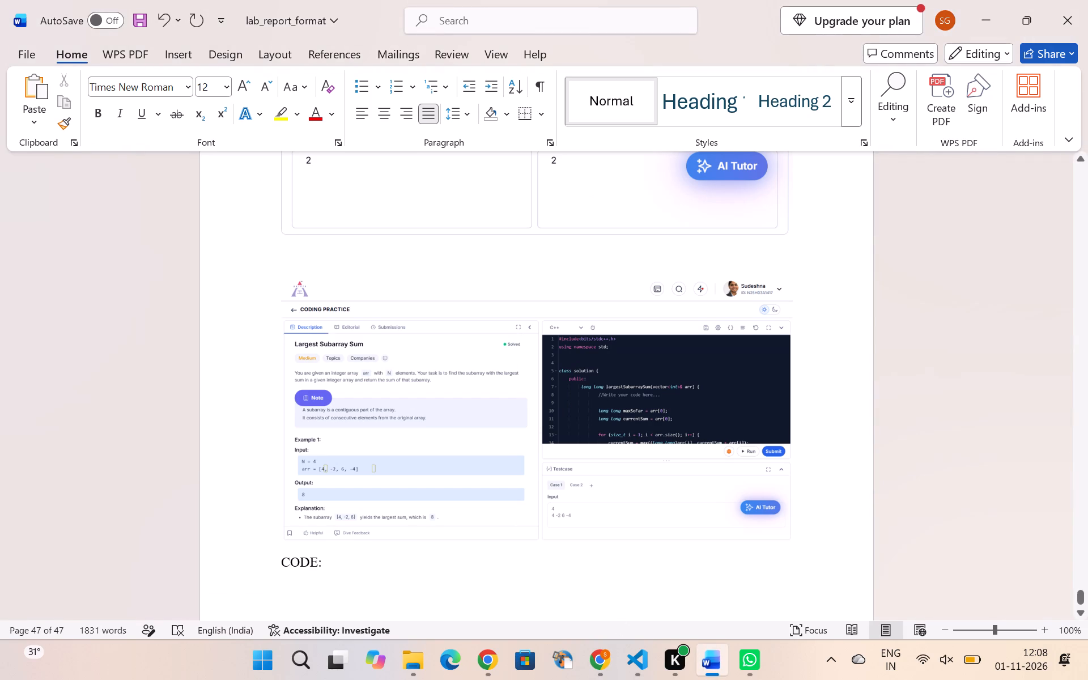
{"action": "key", "text": "ctrl+v"}
{"action": "key", "text": "Return"}
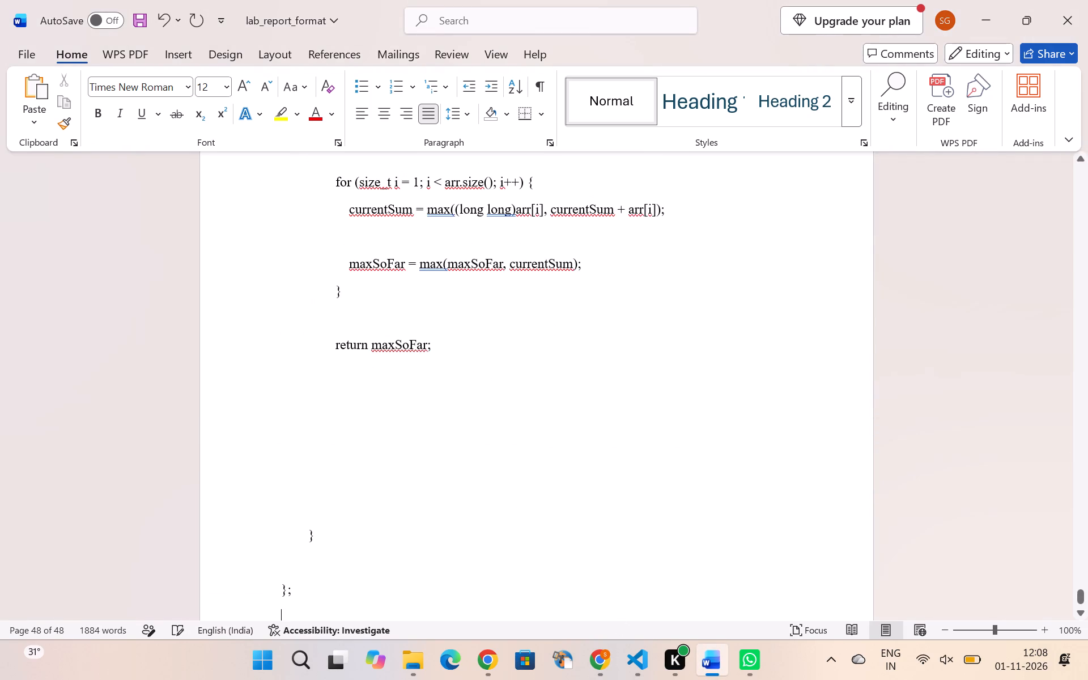
Run the Largest Subarray Sum solution in Chrome, enlarge the Testcase area and capture a screenshot of its results.
{"action": "left_click", "coordinate": [495, 656]}
{"action": "left_click", "coordinate": [997, 448]}
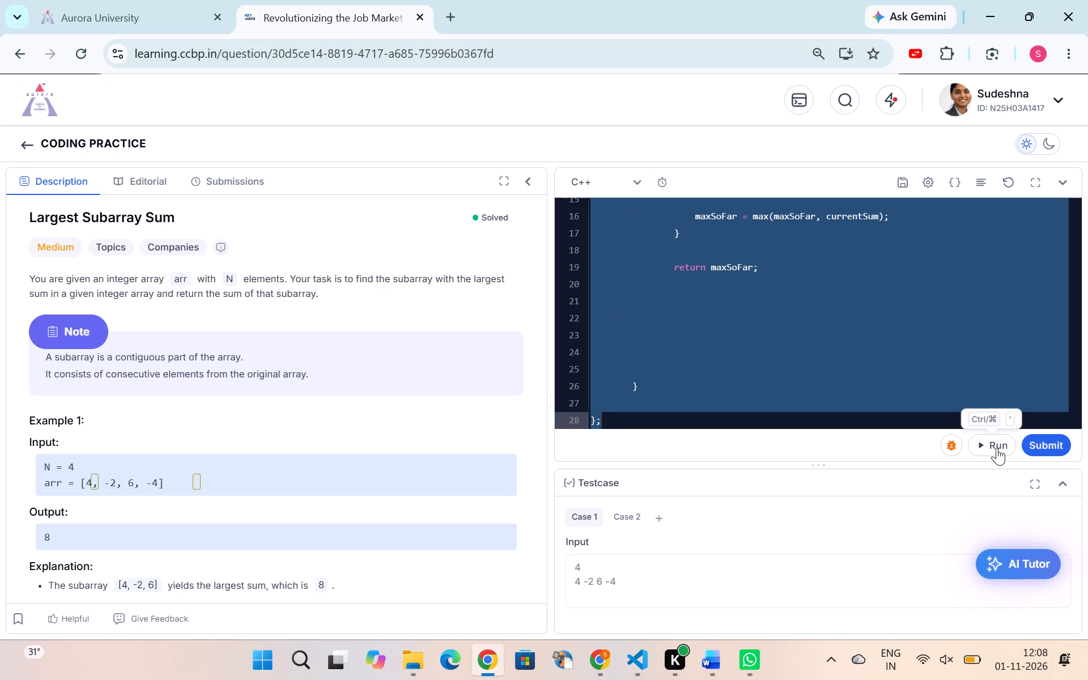
{"action": "left_click", "coordinate": [831, 322]}
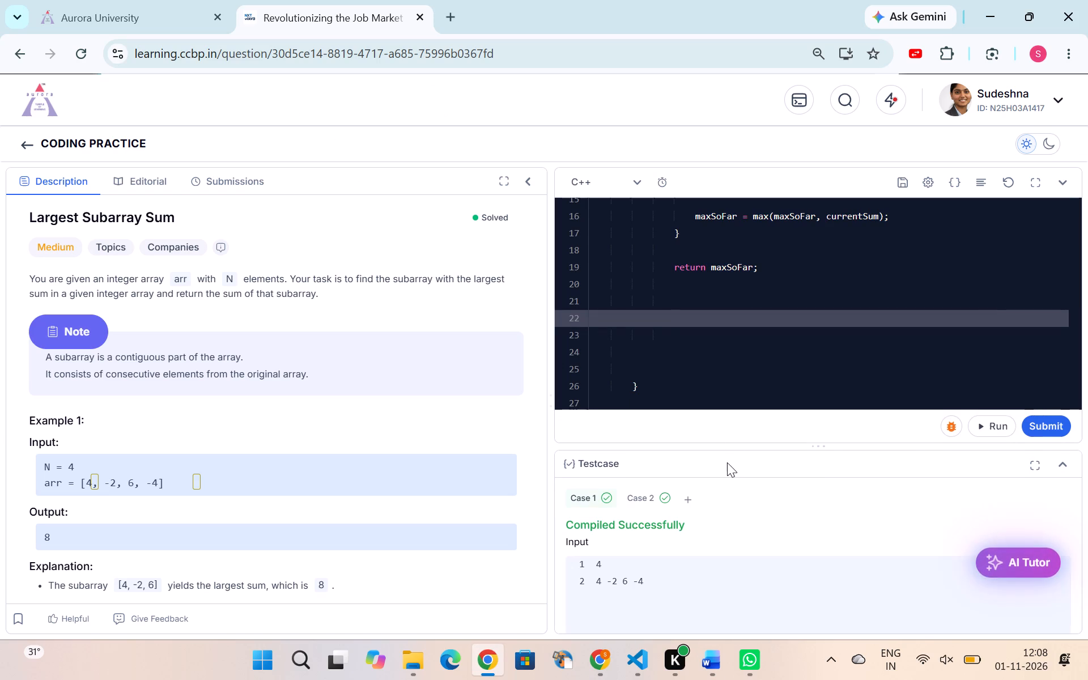
{"action": "left_click_drag", "start_coordinate": [815, 444], "coordinate": [810, 267]}
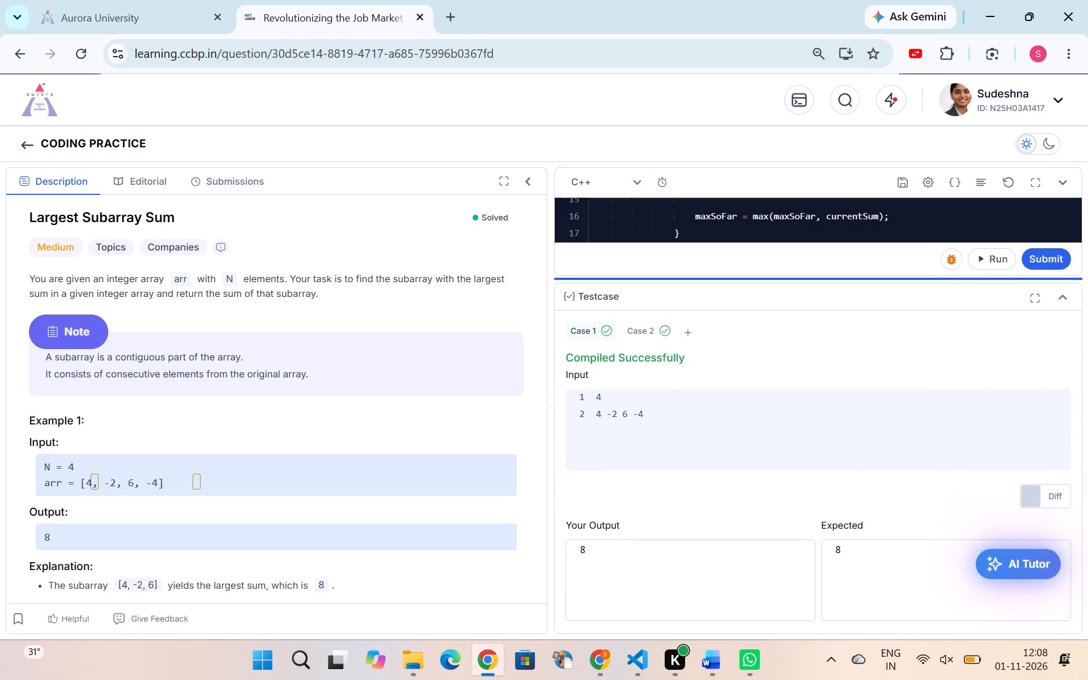
{"action": "left_click_drag", "start_coordinate": [810, 267], "coordinate": [810, 266]}
{"action": "key", "text": "shift+super+s"}
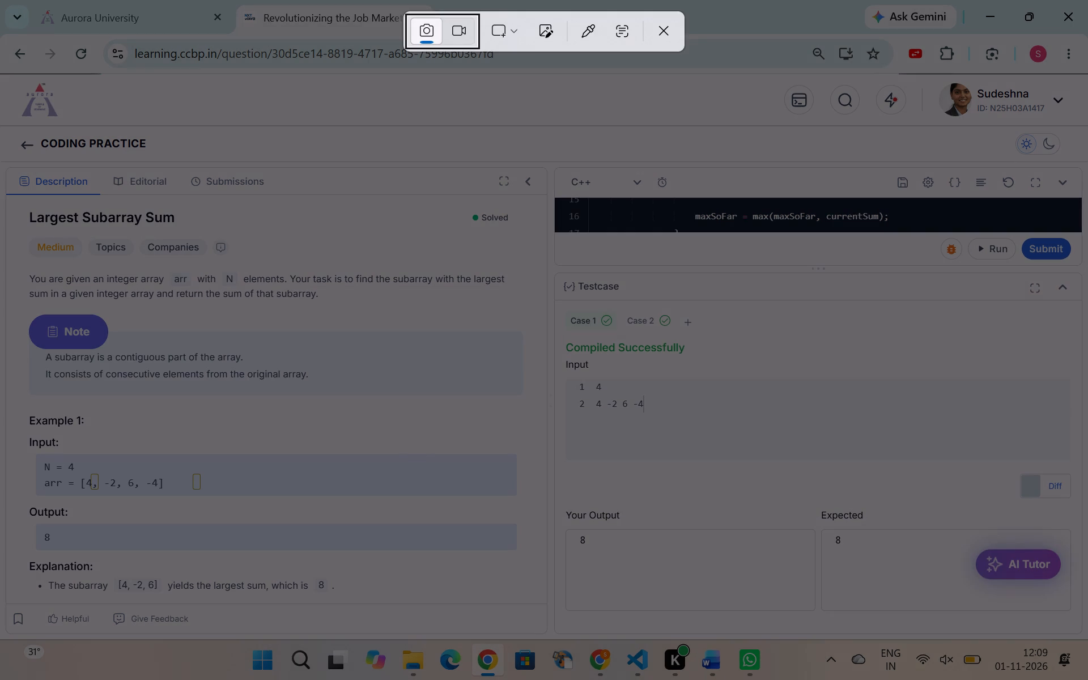
{"action": "left_click_drag", "start_coordinate": [556, 271], "coordinate": [1087, 643]}
Paste the Largest Subarray Sum output screenshot below its code in the Word report and add blank lines after it.
{"action": "left_click", "coordinate": [722, 657]}
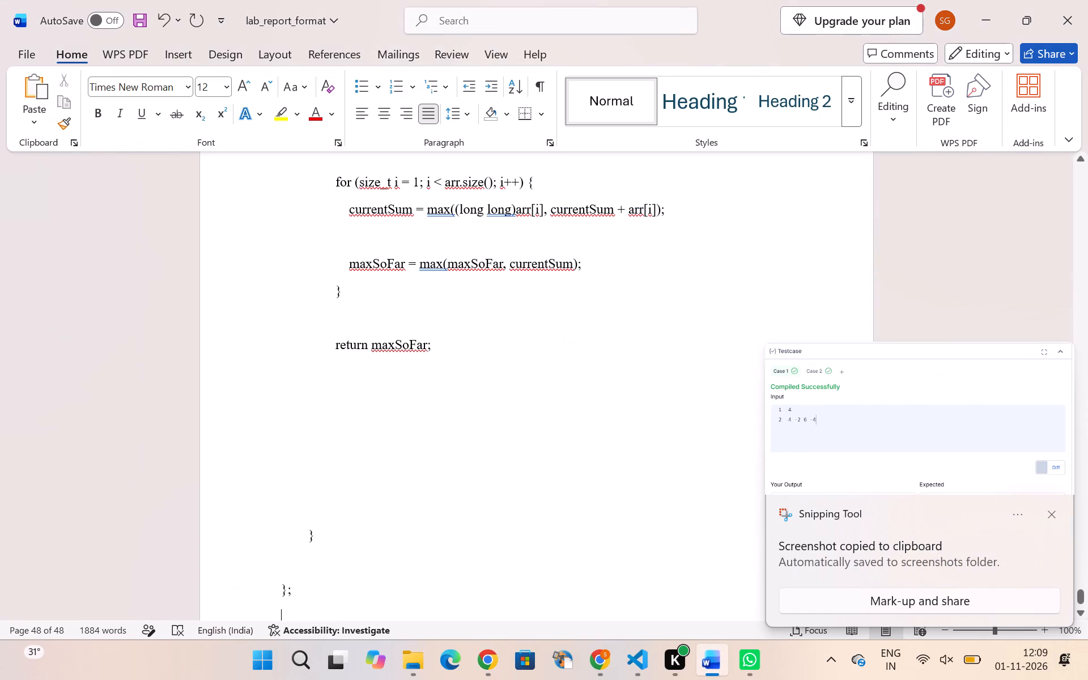
{"action": "key", "text": "ctrl+v"}
{"action": "key", "text": "Return"}
{"action": "key", "text": "Return"}
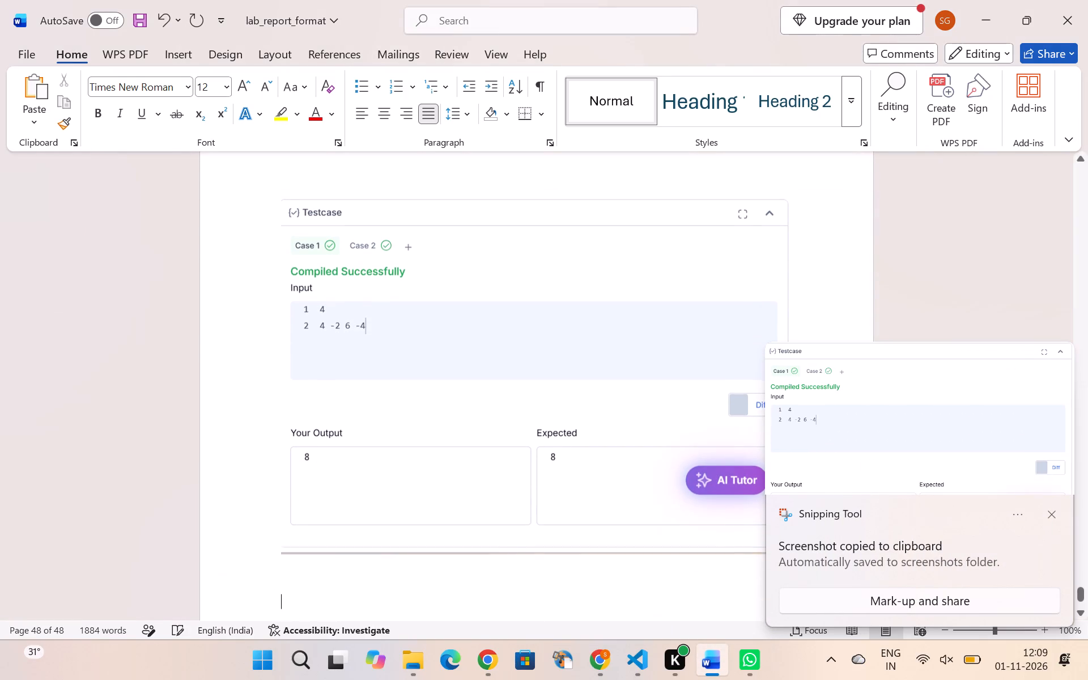
Open the Max Pair Sum in Subarrays question in Chrome and capture a screenshot of its page with the code area enlarged.
{"action": "left_click", "coordinate": [494, 651]}
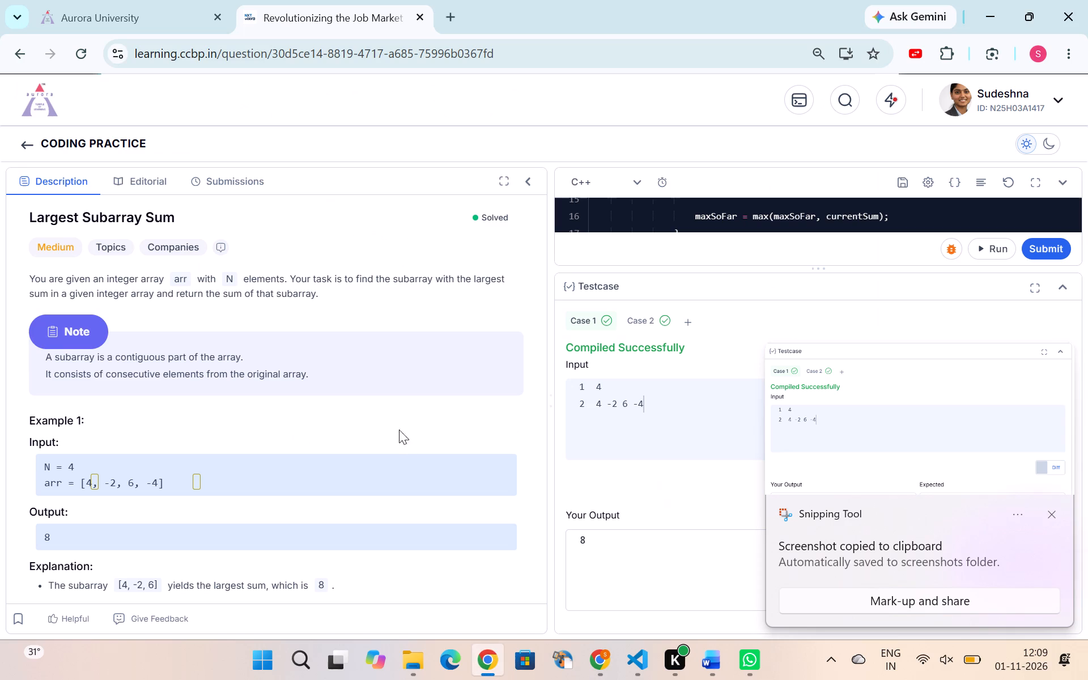
{"action": "left_click", "coordinate": [22, 138]}
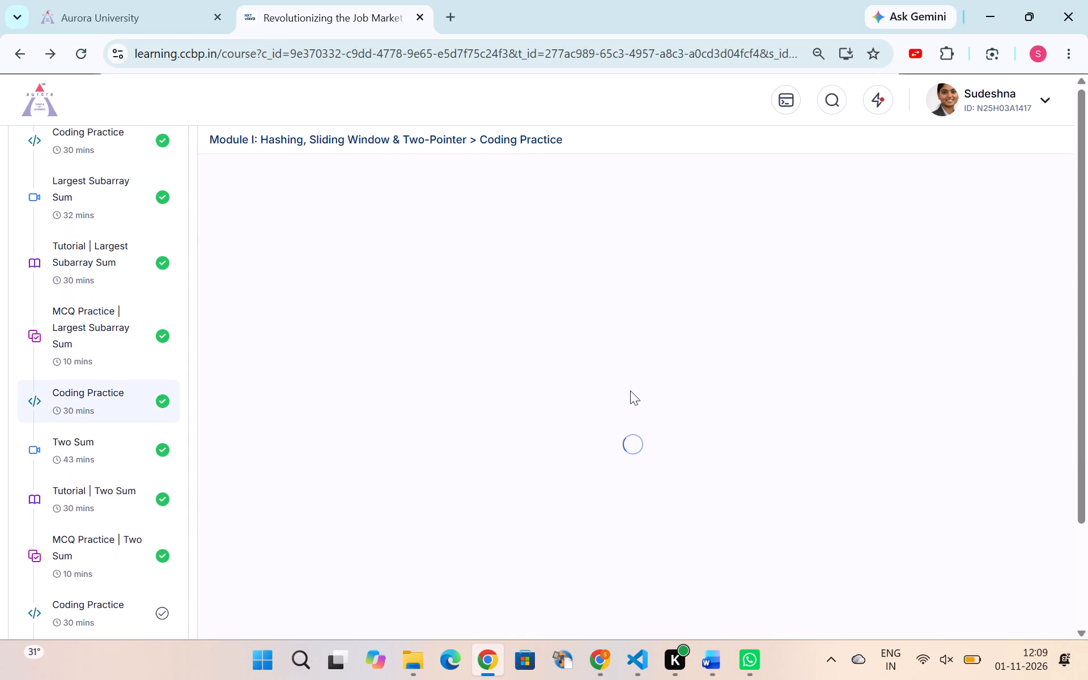
{"action": "left_click", "coordinate": [428, 300]}
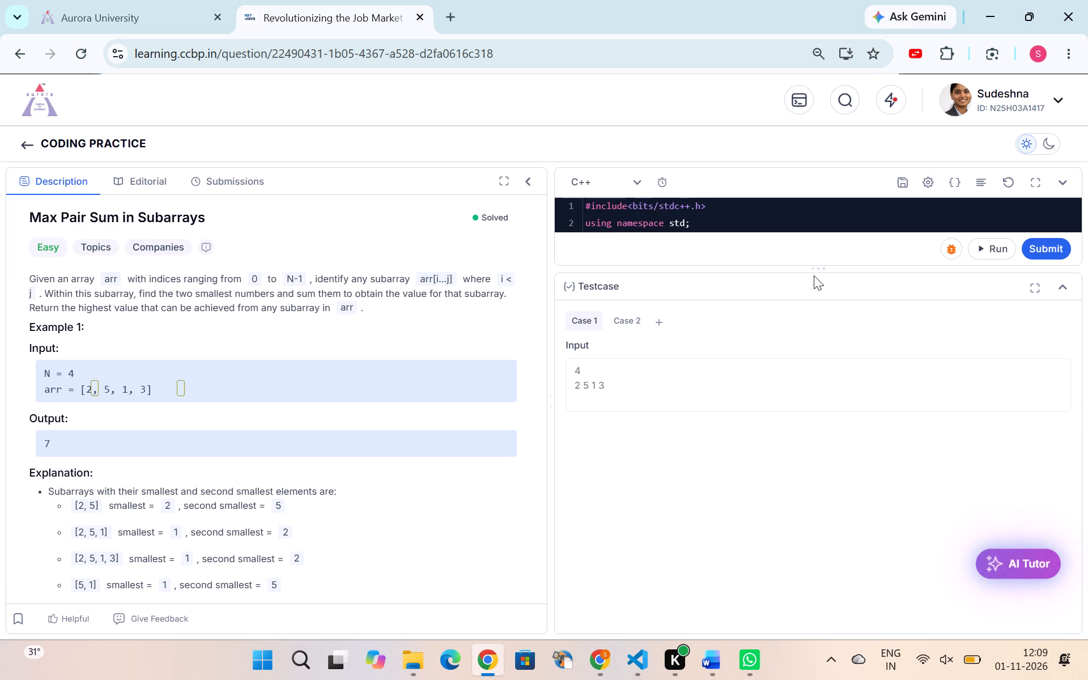
{"action": "left_click_drag", "start_coordinate": [820, 267], "coordinate": [858, 467]}
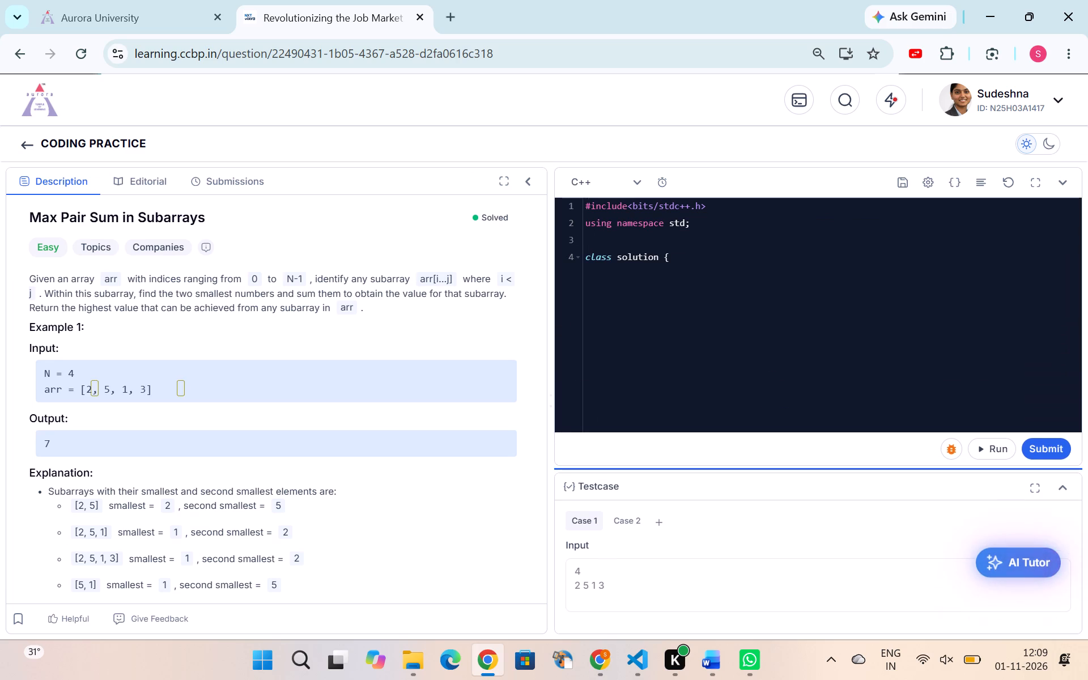
{"action": "key", "text": "shift+super+s"}
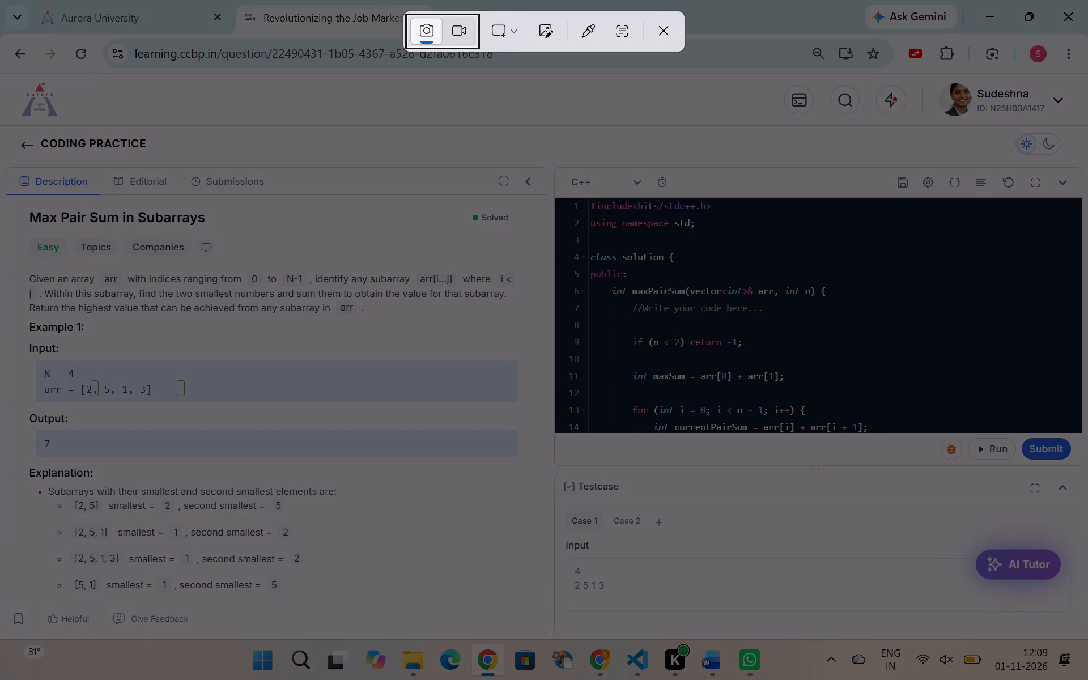
{"action": "left_click_drag", "start_coordinate": [1, 76], "coordinate": [1087, 679]}
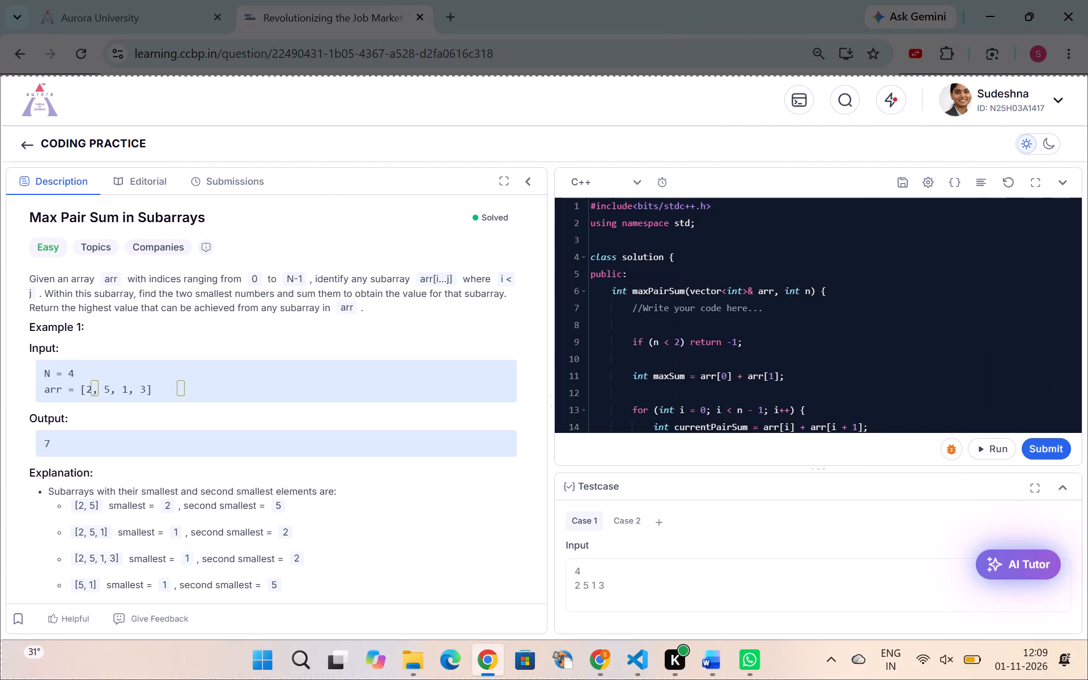
{"action": "left_click_drag", "start_coordinate": [1087, 679], "coordinate": [1086, 636]}
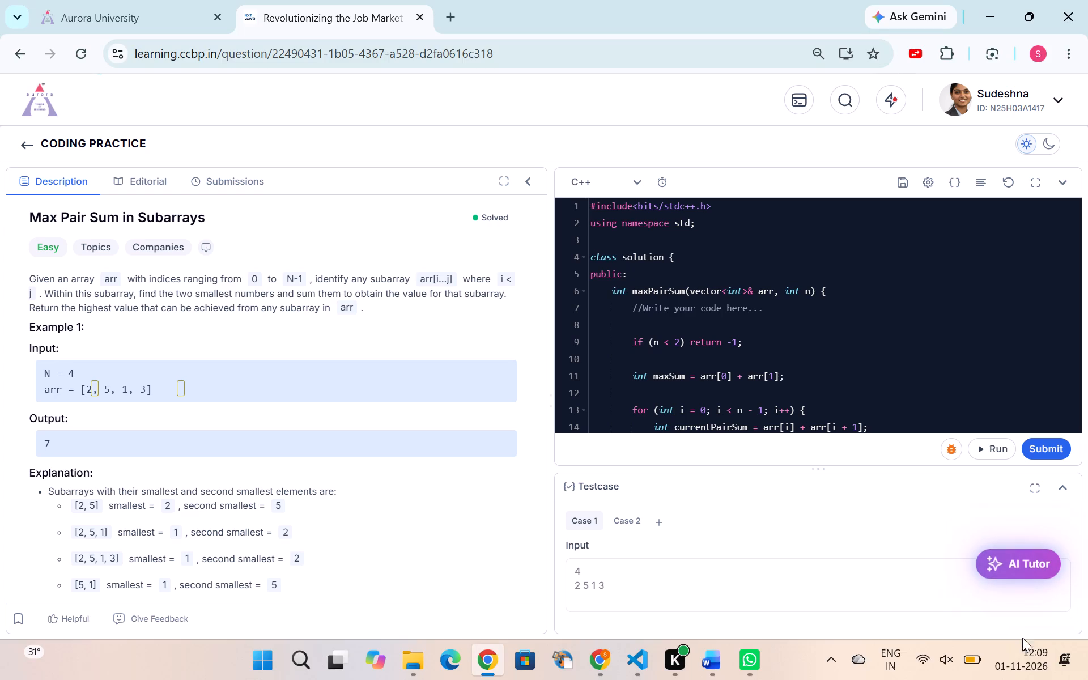
Paste the Max Pair Sum in Subarrays screenshot at the end of the Word report and add the label "CODE:" below it.
{"action": "left_click", "coordinate": [711, 649]}
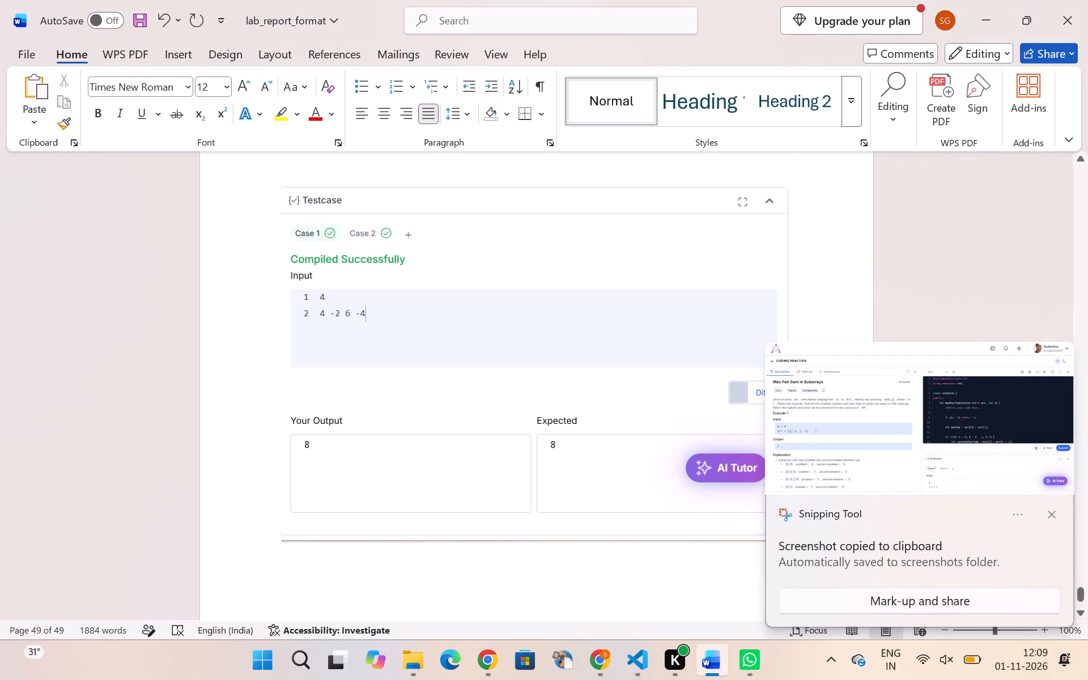
{"action": "key", "text": "ctrl+v"}
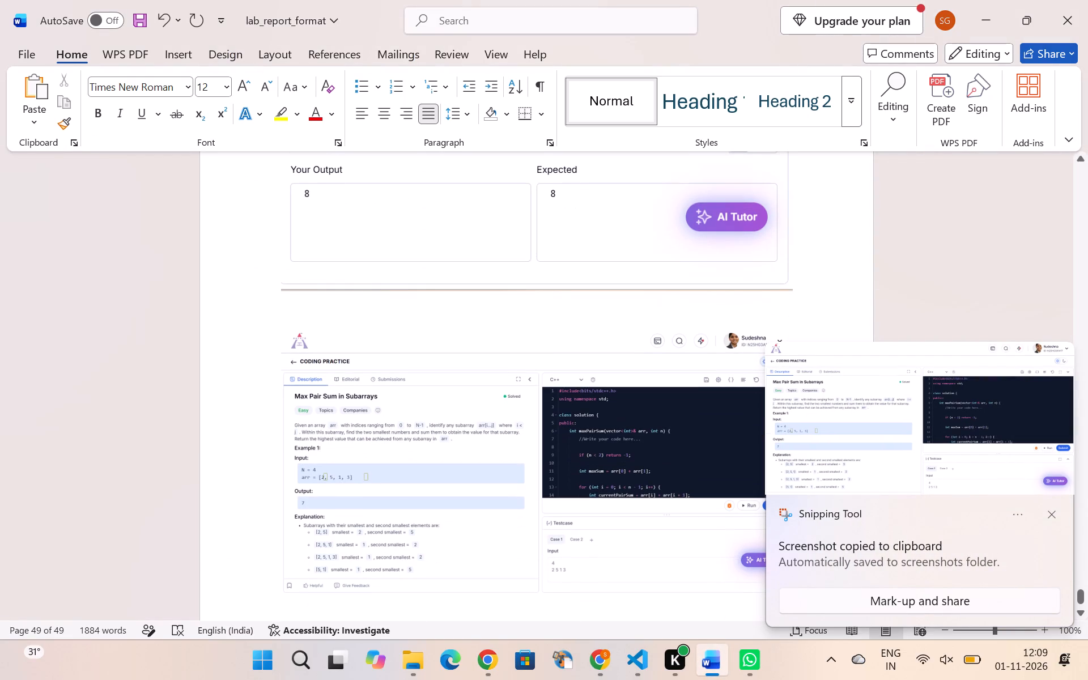
{"action": "key", "text": "Return"}
{"action": "type", "text": "CODE:"}
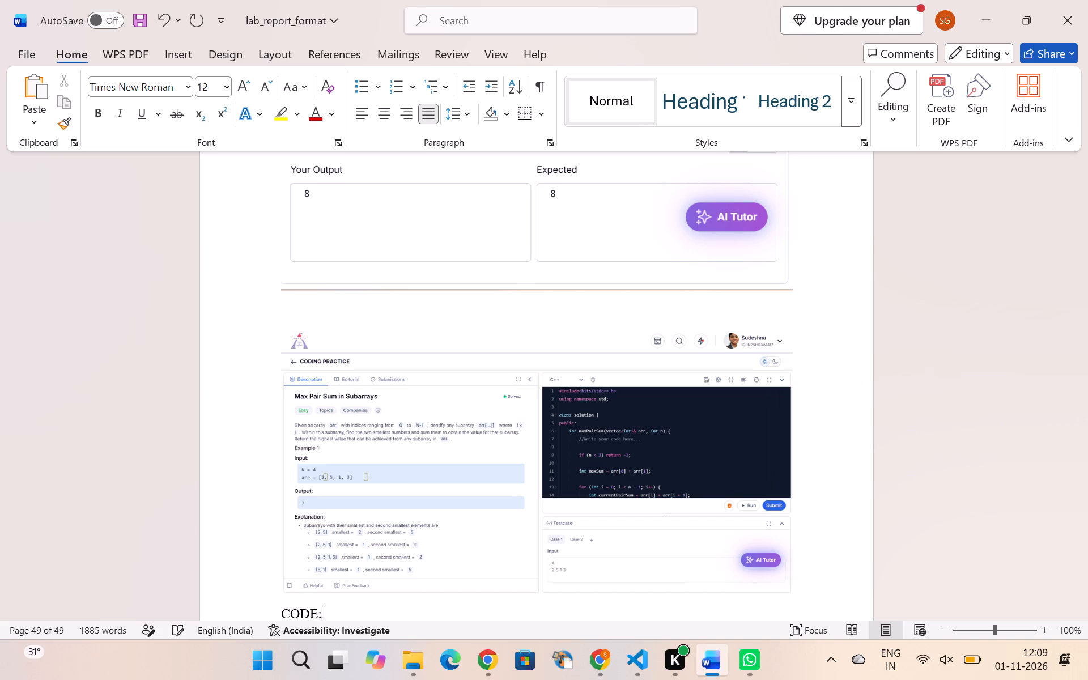
{"action": "key", "text": "Return"}
Copy the entire Max Pair Sum in Subarrays solution code from Chrome and paste it under its CODE label in the Word report.
{"action": "left_click", "coordinate": [488, 651]}
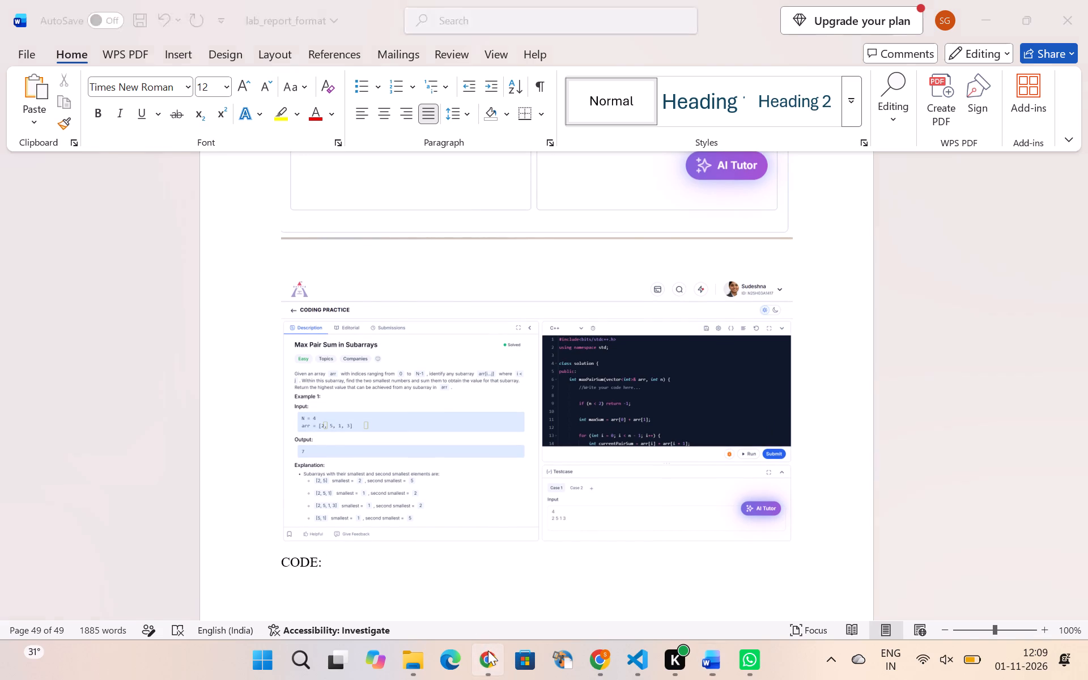
{"action": "scroll", "coordinate": [688, 377], "scroll_direction": "down", "scroll_amount": 6}
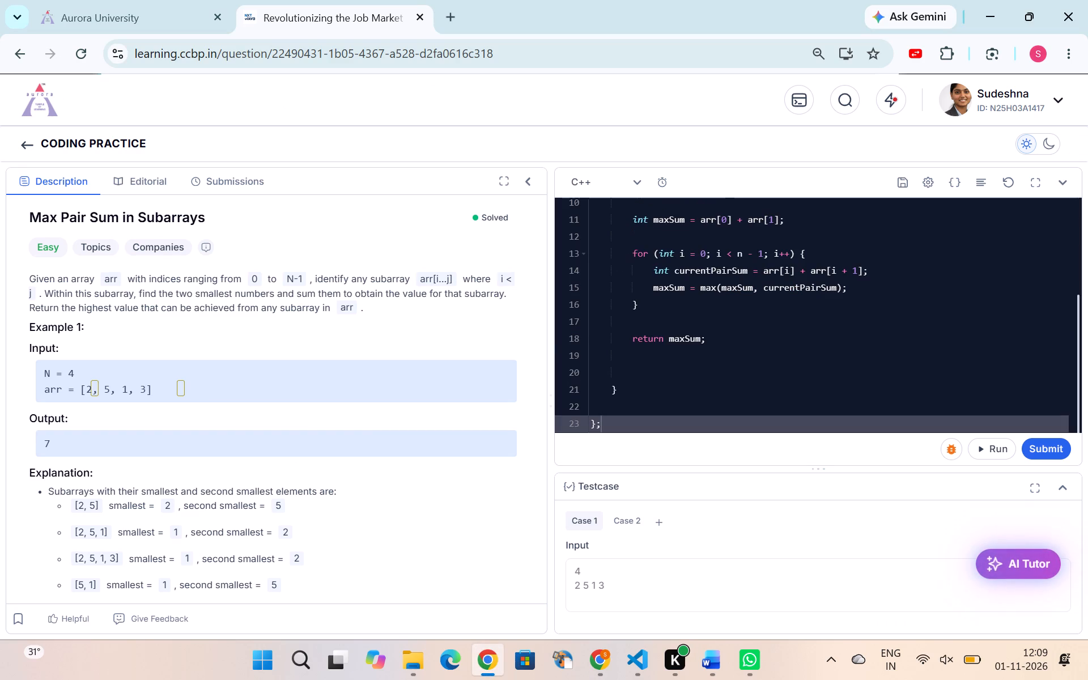
{"action": "left_click", "coordinate": [686, 330]}
{"action": "key", "text": "ctrl+a"}
{"action": "key", "text": "ctrl+c"}
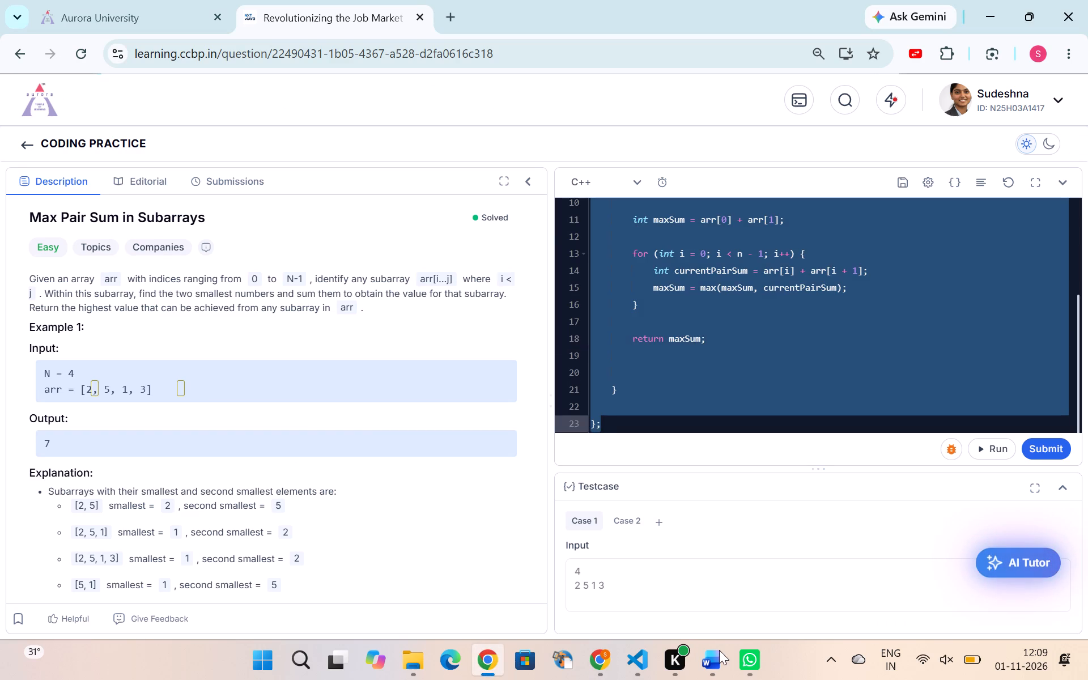
{"action": "left_click", "coordinate": [717, 653]}
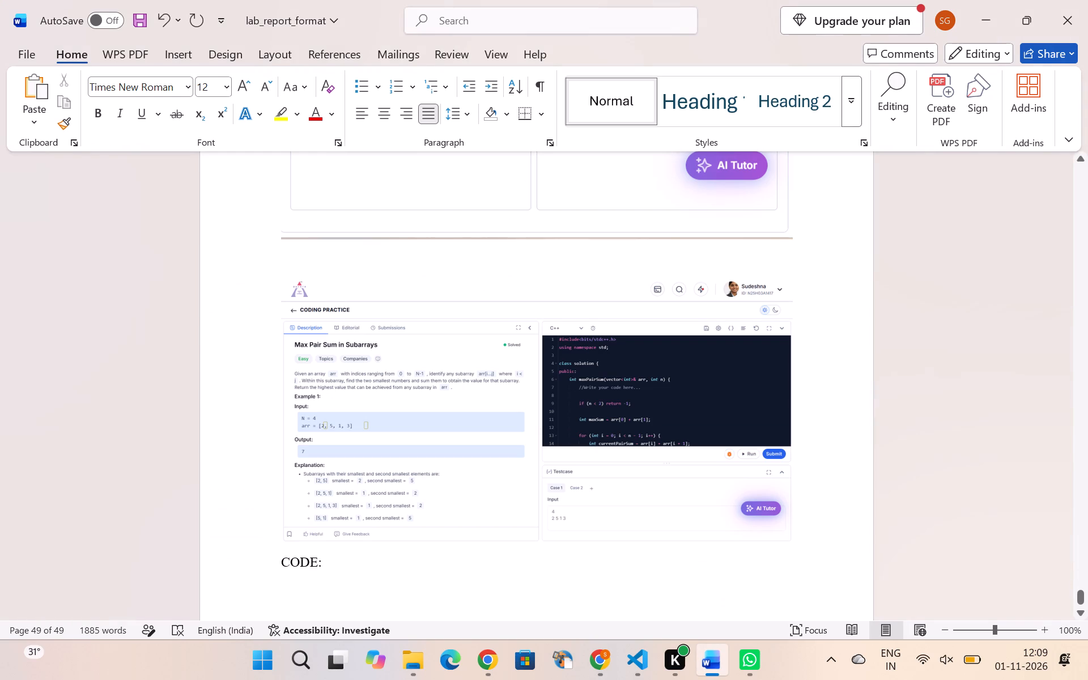
{"action": "key", "text": "ctrl+v"}
{"action": "key", "text": "Return"}
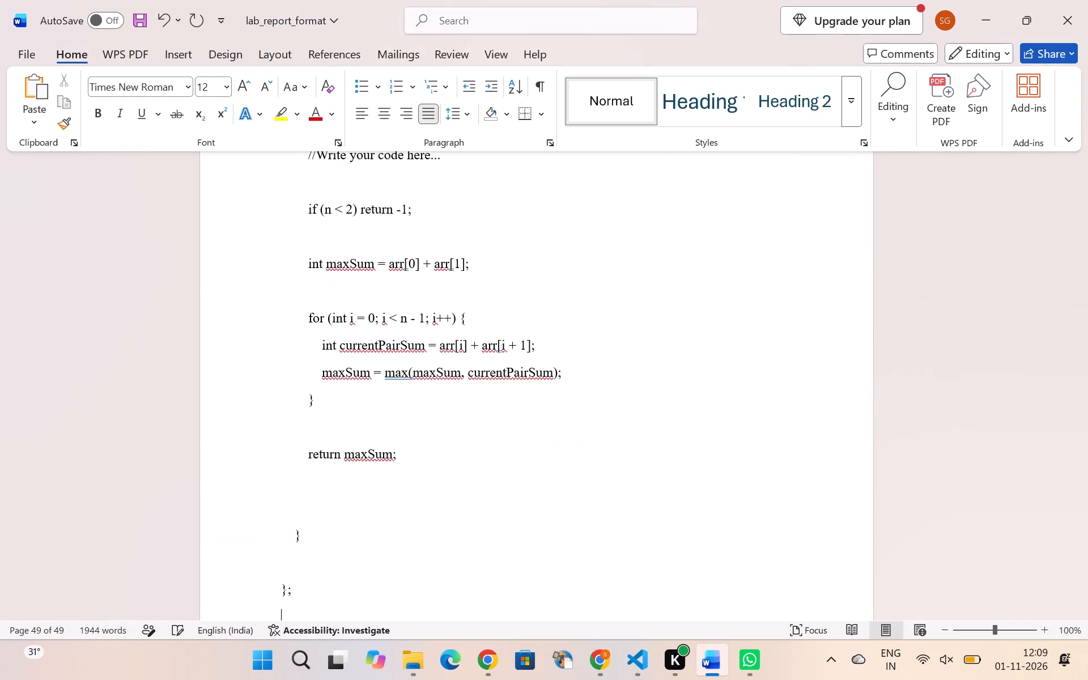
Run the Max Pair Sum in Subarrays solution in Chrome, enlarge the Testcase area and capture a screenshot of its results.
{"action": "left_click", "coordinate": [494, 659]}
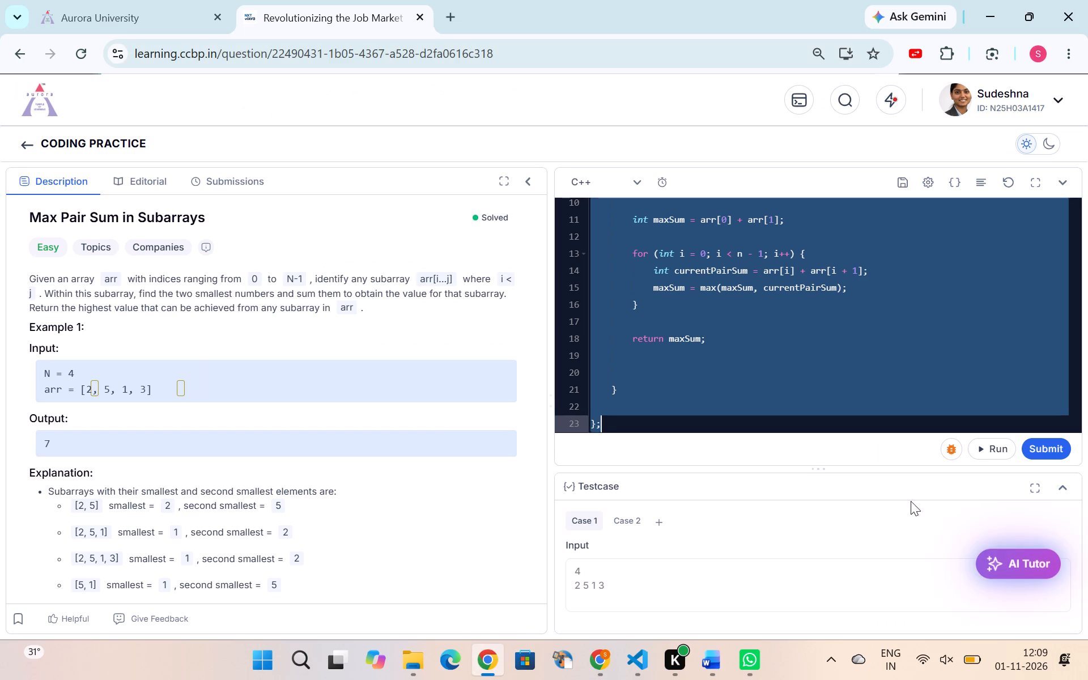
{"action": "left_click", "coordinate": [992, 448]}
{"action": "left_click", "coordinate": [856, 322]}
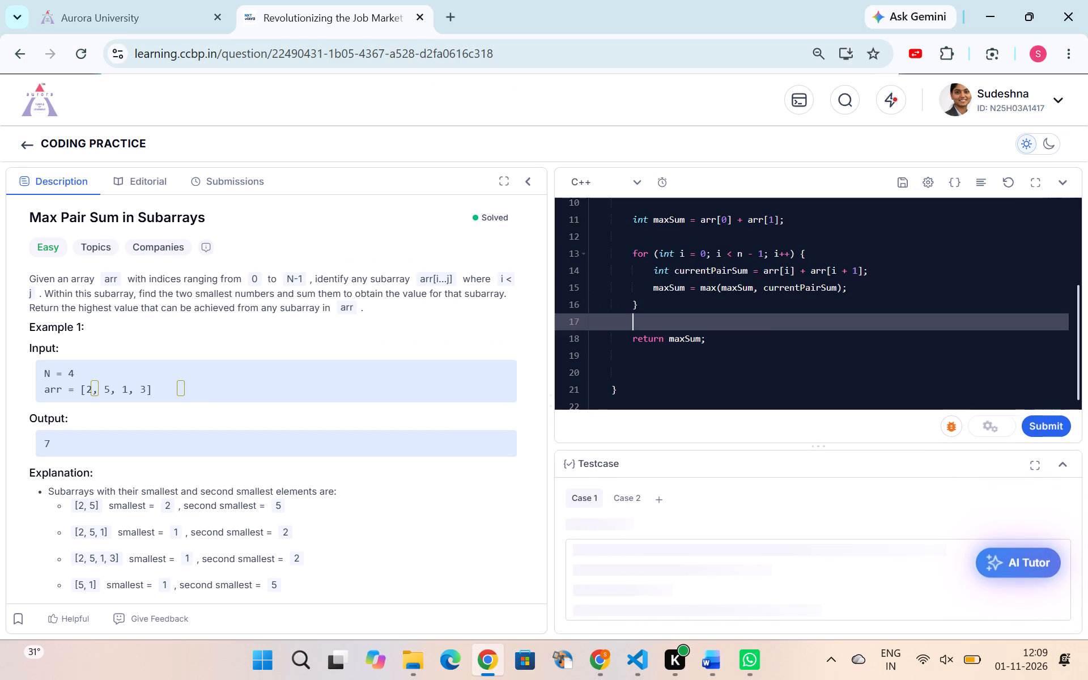
{"action": "left_click_drag", "start_coordinate": [817, 445], "coordinate": [820, 273]}
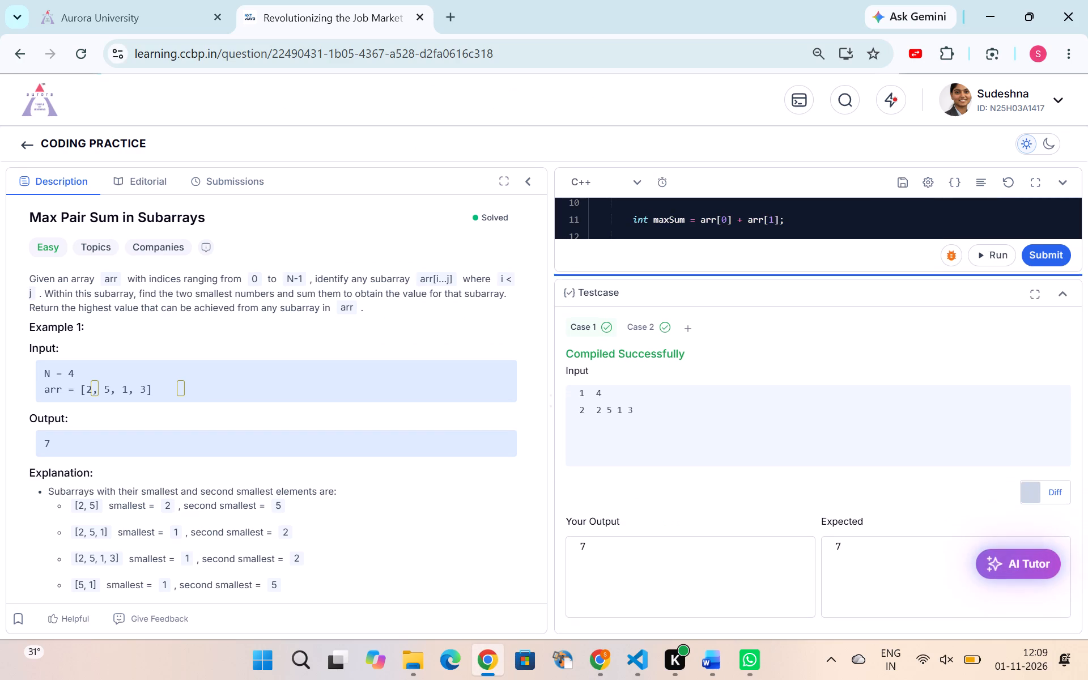
{"action": "key", "text": "shift+super+s"}
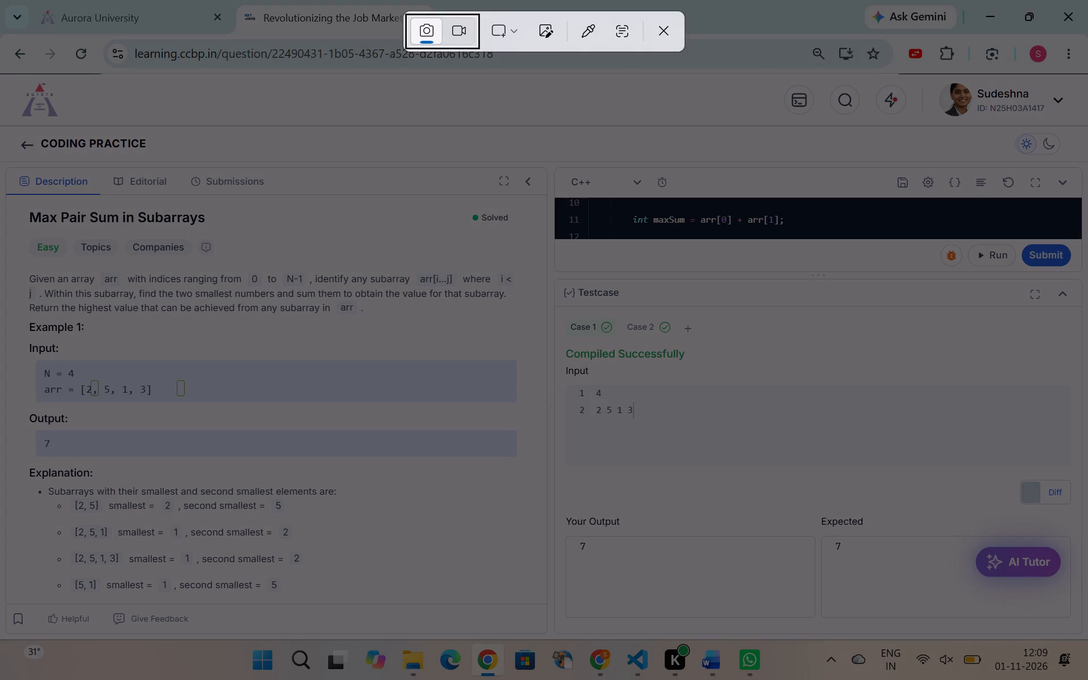
{"action": "left_click_drag", "start_coordinate": [555, 277], "coordinate": [1083, 671]}
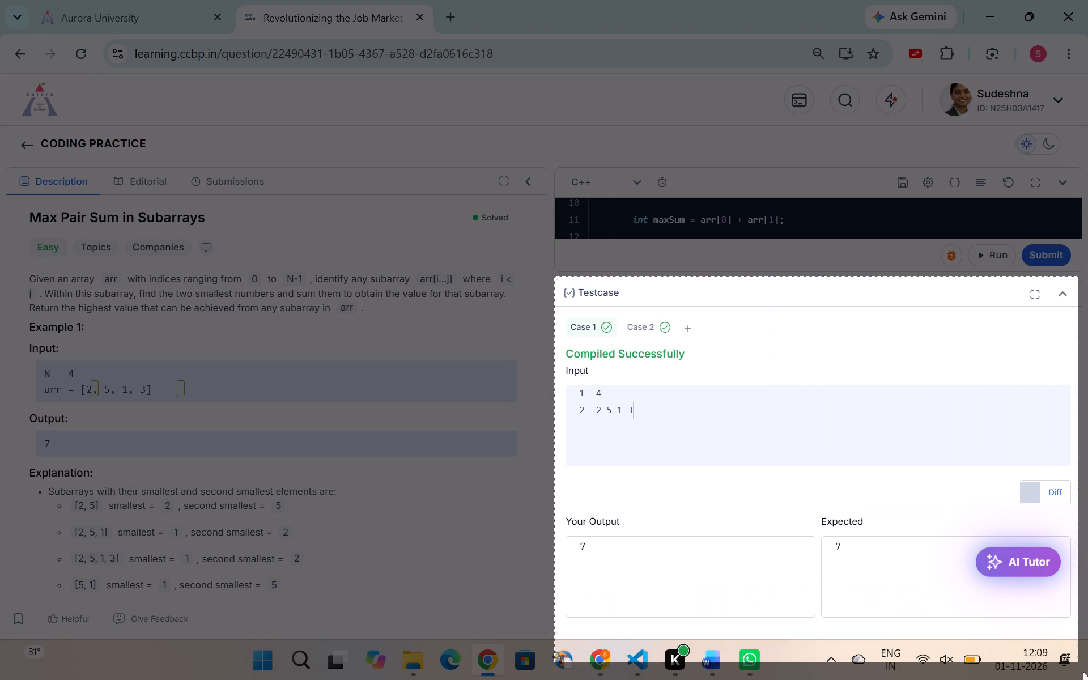
{"action": "left_click_drag", "start_coordinate": [1083, 671], "coordinate": [1087, 636]}
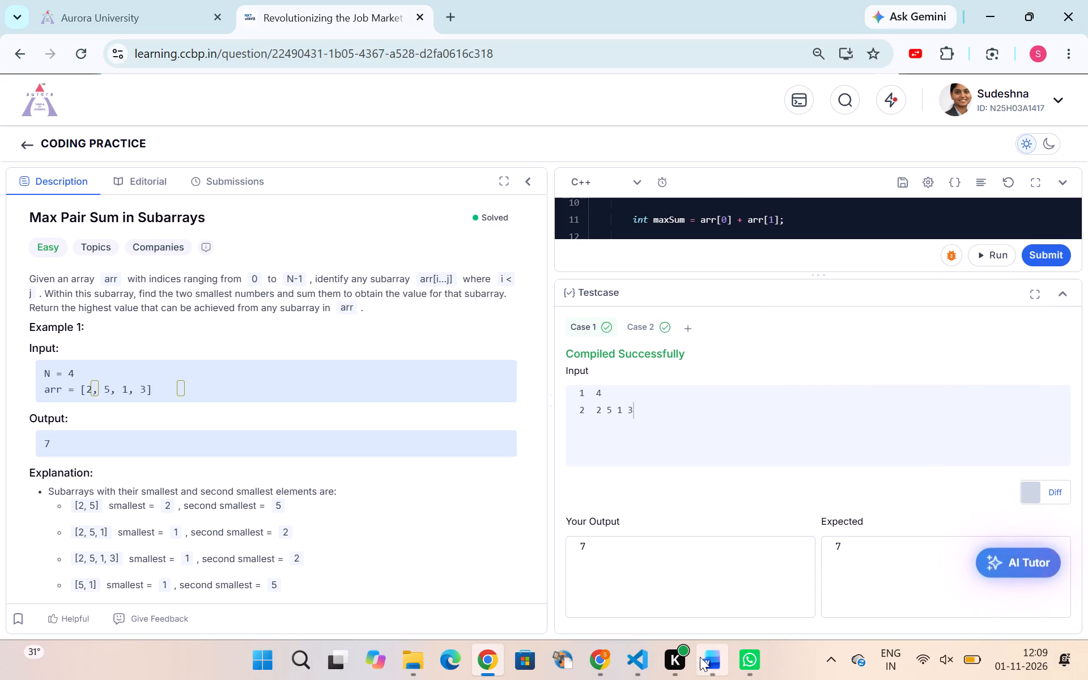
Paste the Max Pair Sum in Subarrays output screenshot below its code in the Word report.
{"action": "left_click", "coordinate": [700, 657]}
{"action": "key", "text": "ctrl+v"}
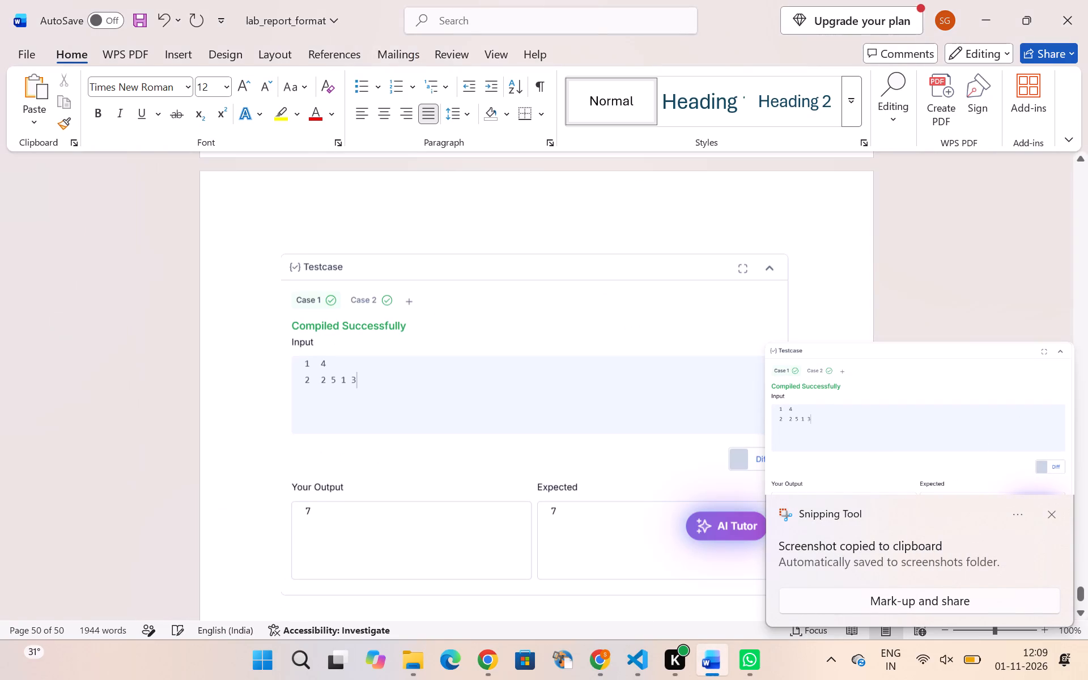
Return to the course in Chrome and open the Two Sum question from the Coding Practice set following MCQ Practice | Two Sum.
{"action": "left_click", "coordinate": [493, 657]}
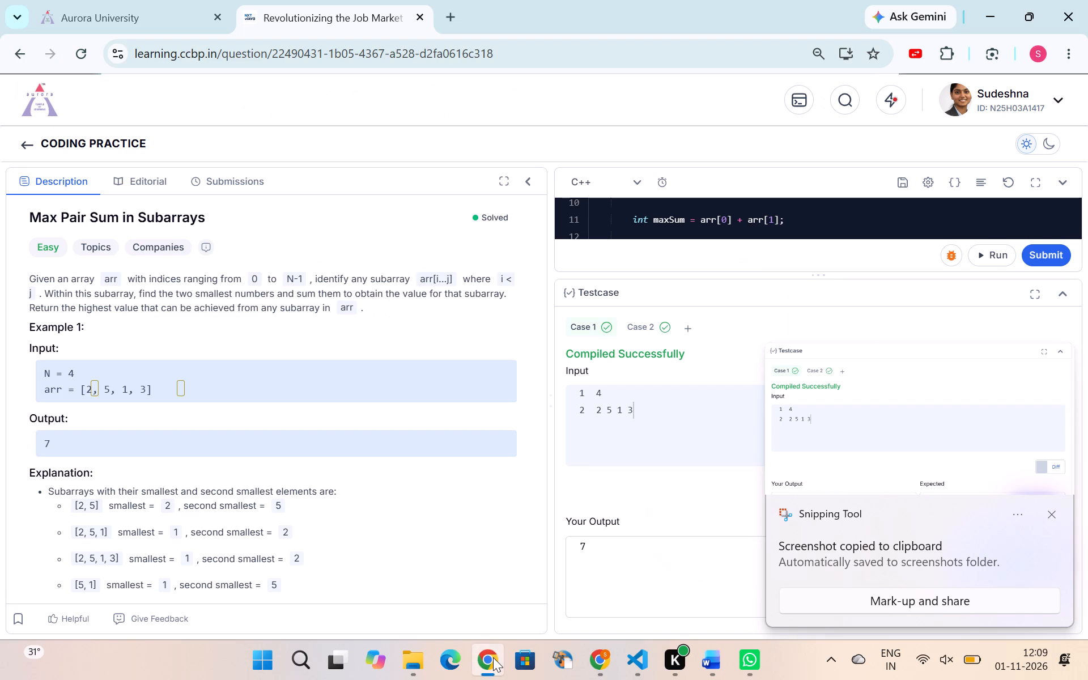
{"action": "left_click", "coordinate": [24, 144]}
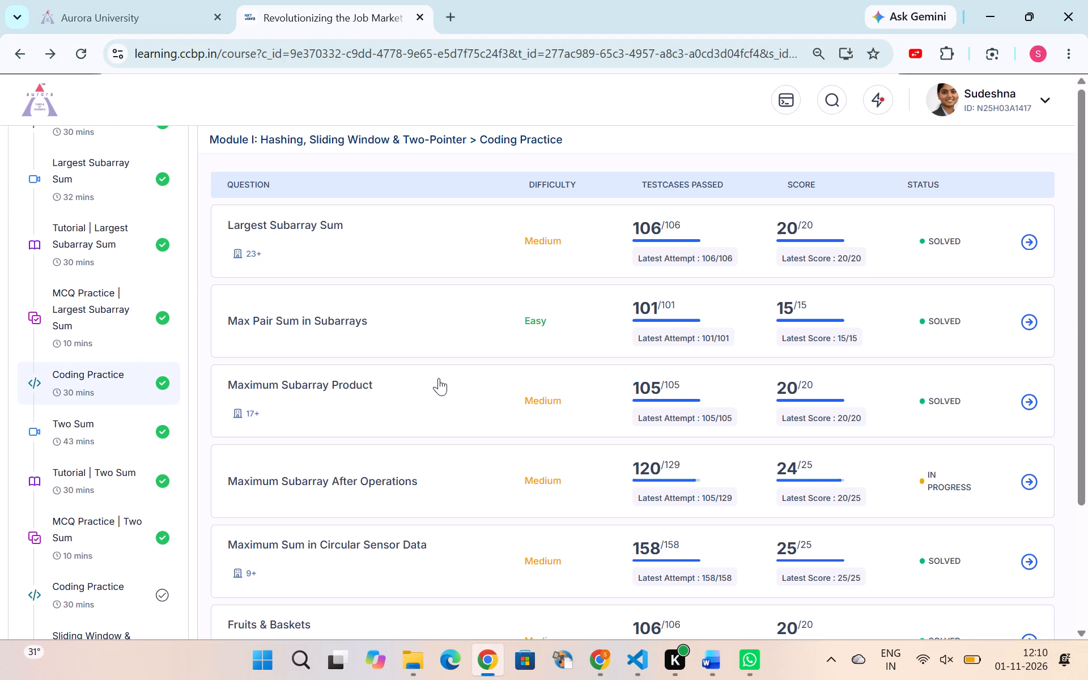
{"action": "scroll", "coordinate": [88, 424], "scroll_direction": "down", "scroll_amount": 2}
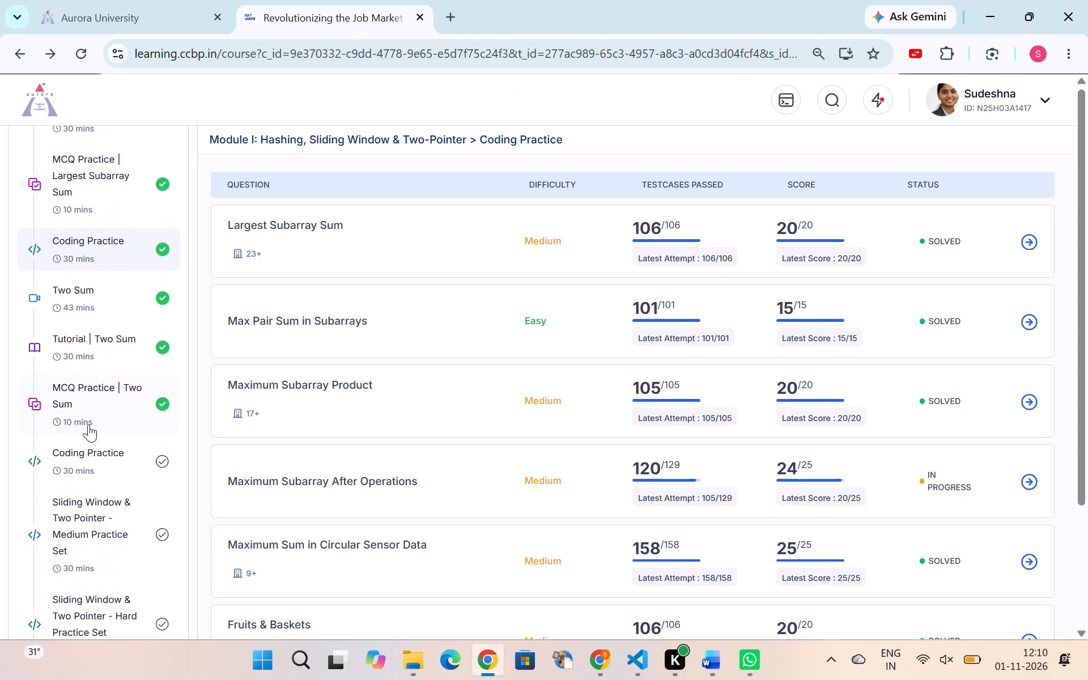
{"action": "scroll", "coordinate": [88, 424], "scroll_direction": "down", "scroll_amount": 1}
{"action": "left_click", "coordinate": [88, 341]}
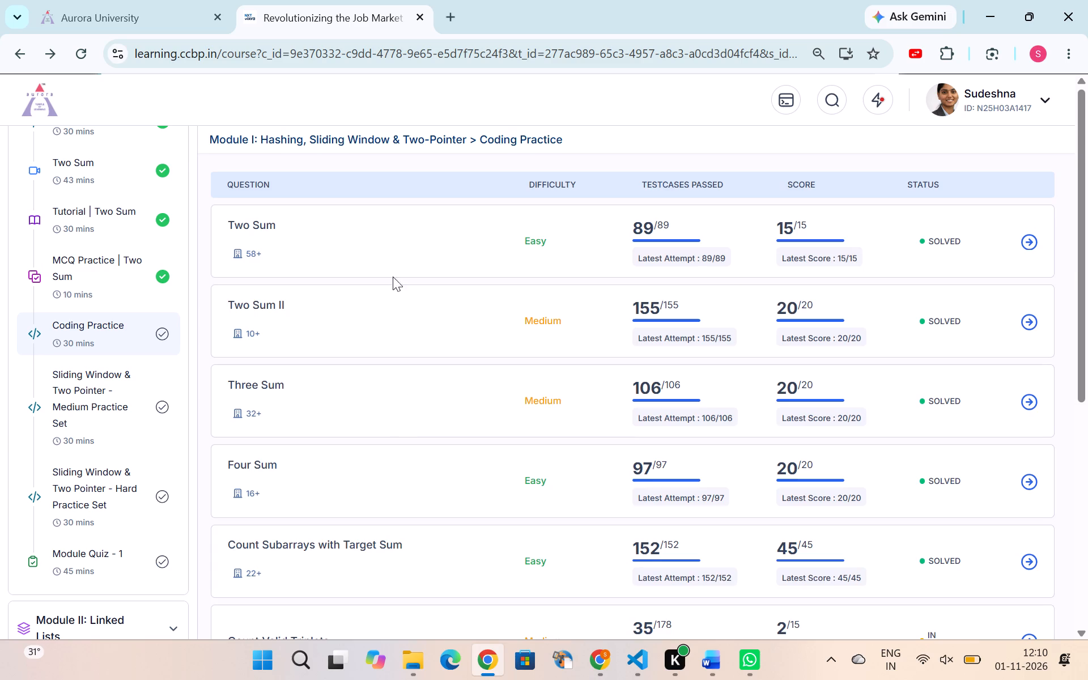
{"action": "left_click", "coordinate": [393, 239]}
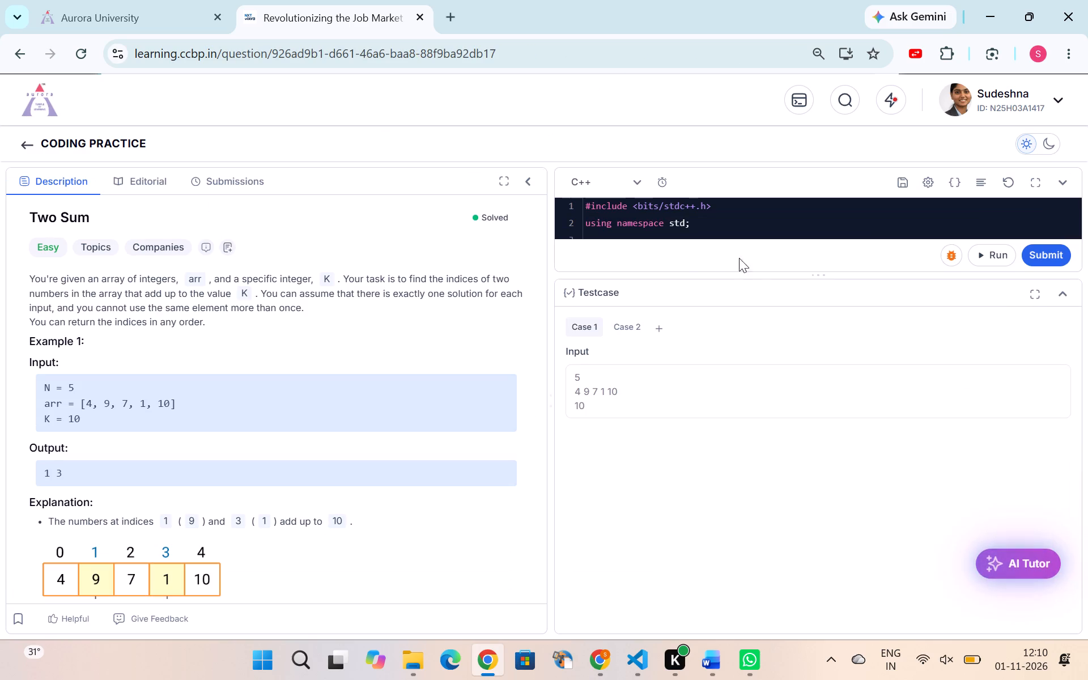
Enlarge the code editor area of the Two Sum question and capture a screenshot of the whole question page.
{"action": "left_click_drag", "start_coordinate": [815, 275], "coordinate": [813, 454]}
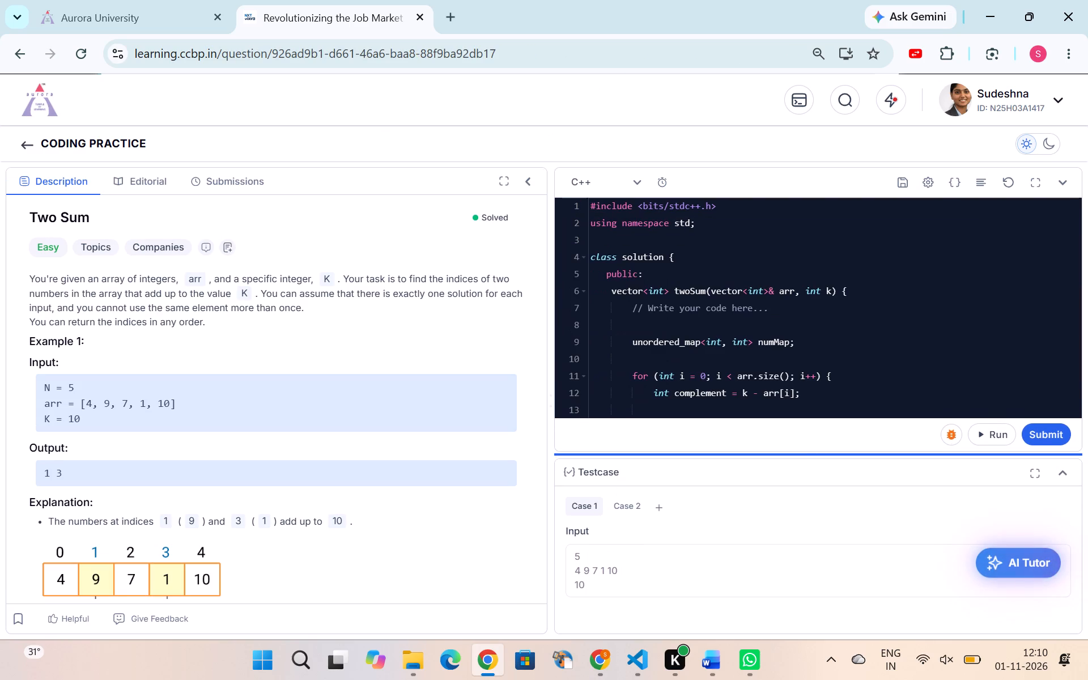
{"action": "key", "text": "shift+super+s"}
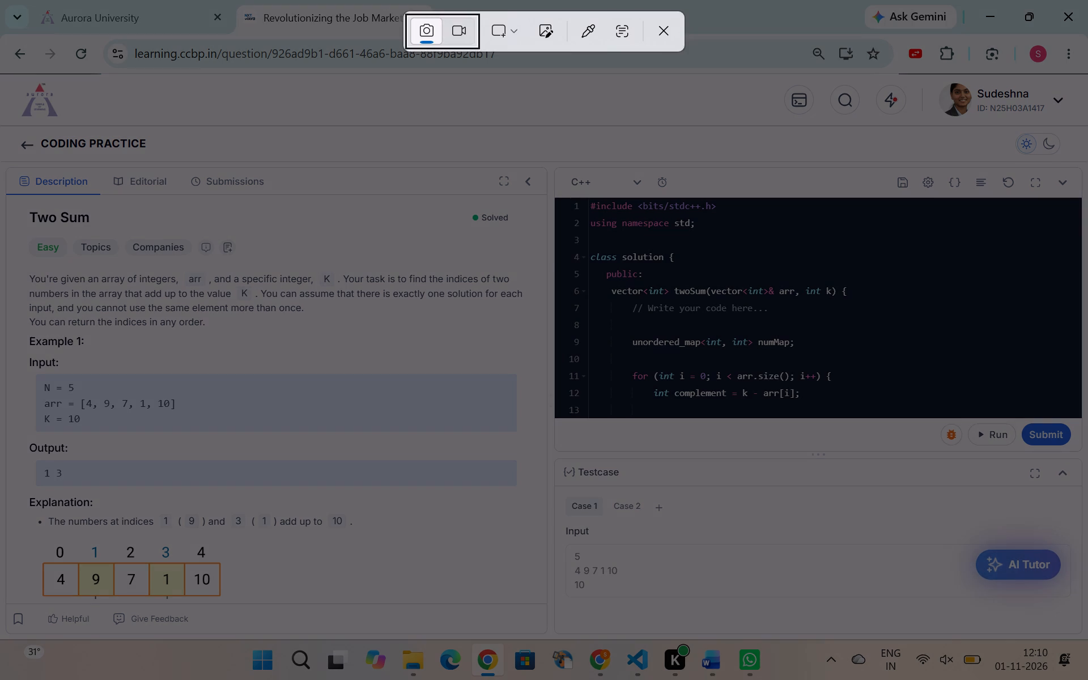
{"action": "left_click_drag", "start_coordinate": [0, 74], "coordinate": [1087, 639]}
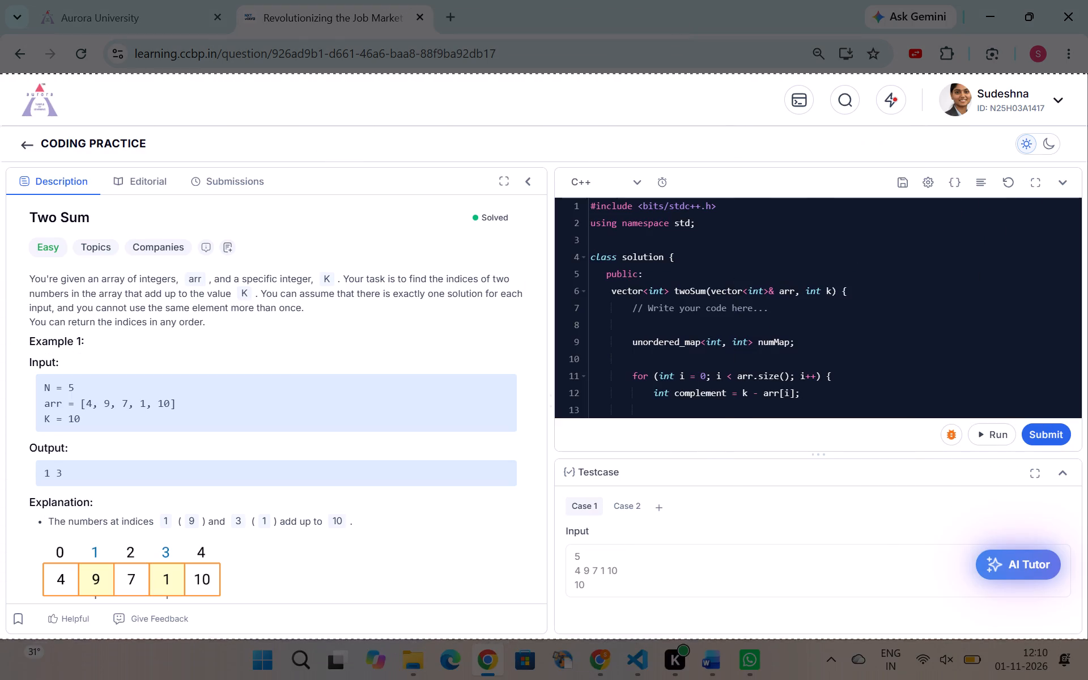
{"action": "left_click_drag", "start_coordinate": [1087, 639], "coordinate": [1087, 638]}
Paste the Two Sum question screenshot below the previous output in the Word report and add a "CODE:" label under it.
{"action": "left_click", "coordinate": [714, 651]}
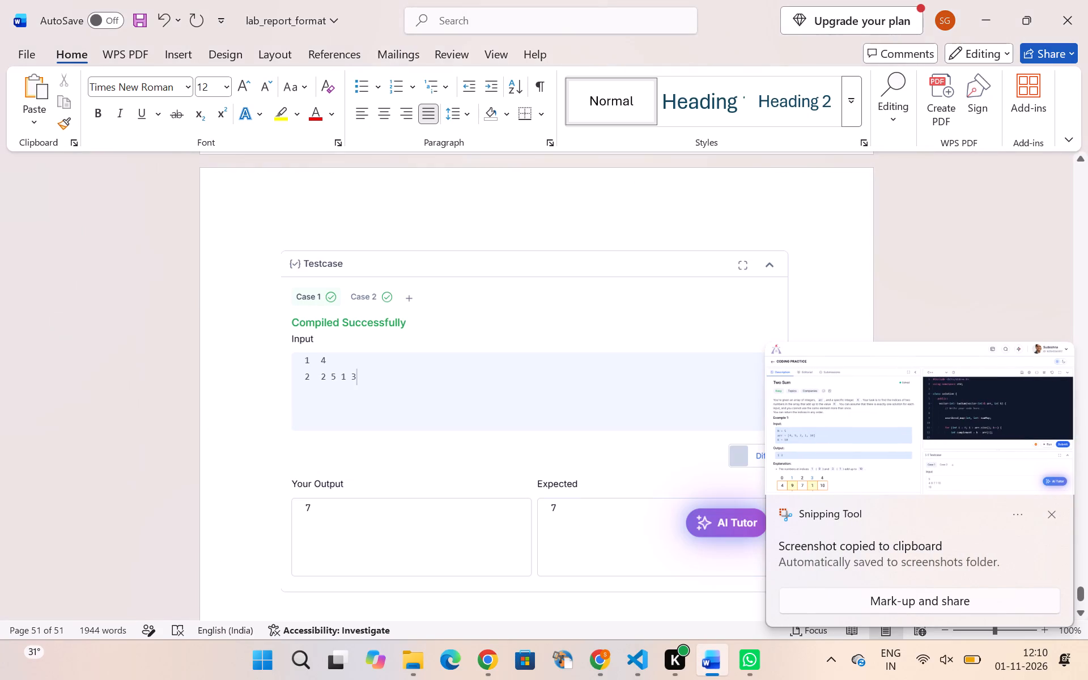
{"action": "scroll", "coordinate": [609, 533], "scroll_direction": "down", "scroll_amount": 2}
{"action": "key", "text": "Return"}
{"action": "key", "text": "Return"}
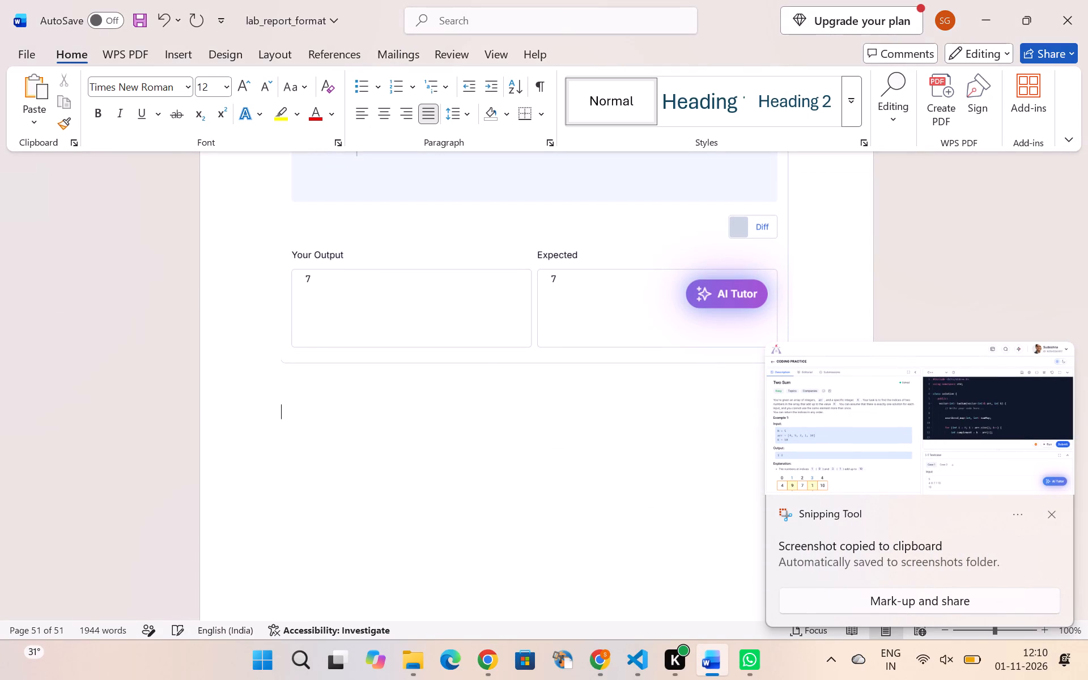
{"action": "key", "text": "ctrl+v"}
{"action": "key", "text": "Return"}
{"action": "type", "text": "CODE:"}
{"action": "key", "text": "Return"}
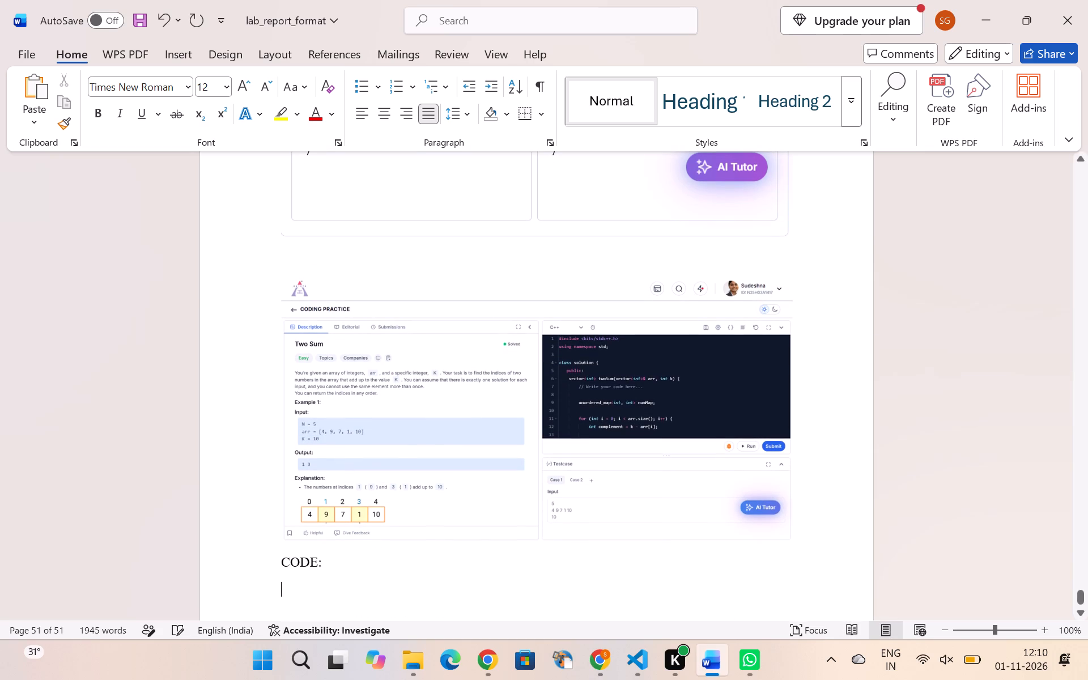
Copy the entire Two Sum solution code from Chrome and paste it under its CODE label in the Word report.
{"action": "left_click", "coordinate": [487, 660]}
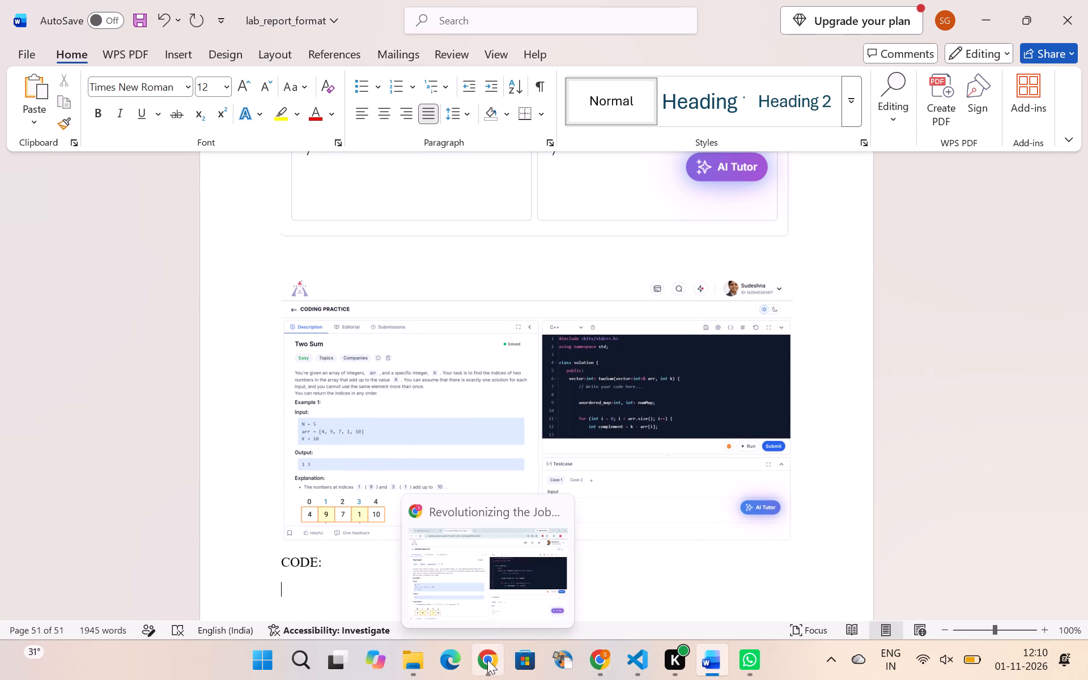
{"action": "left_click", "coordinate": [716, 342]}
{"action": "key", "text": "ctrl+a"}
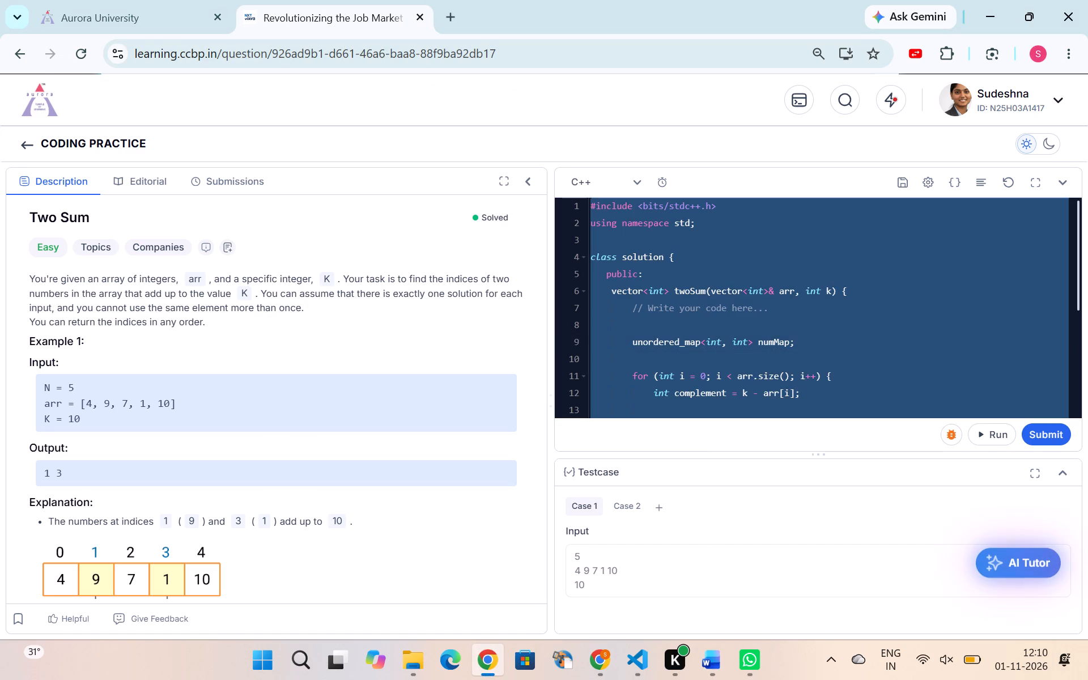
{"action": "key", "text": "ctrl+c"}
{"action": "left_click", "coordinate": [715, 655]}
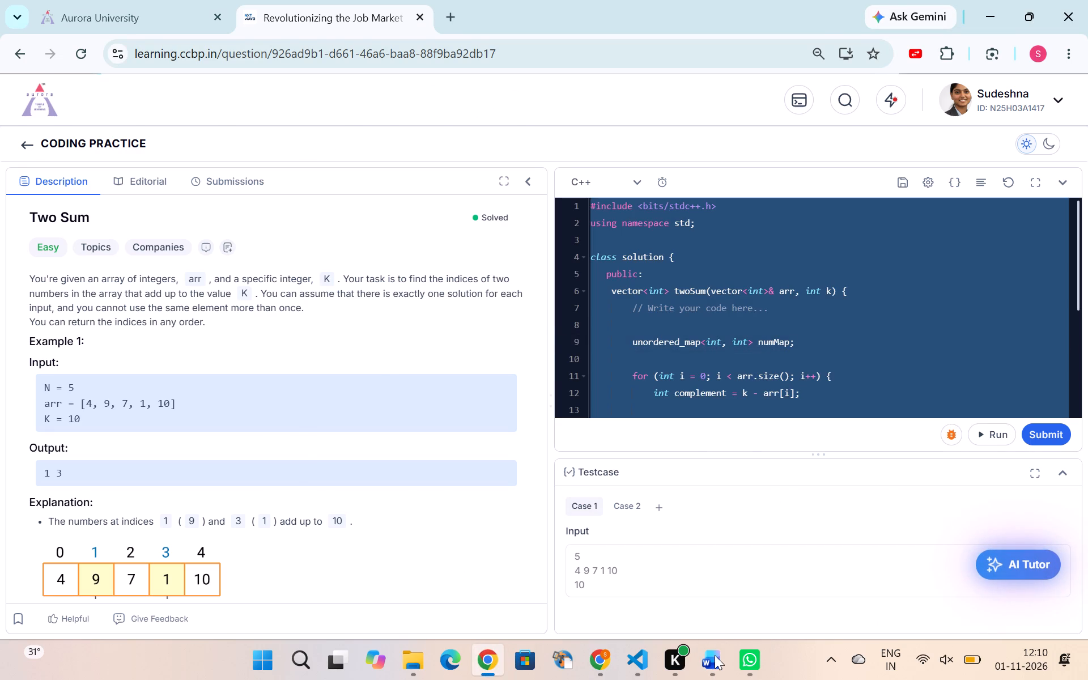
{"action": "key", "text": "ctrl+v"}
{"action": "scroll", "coordinate": [649, 567], "scroll_direction": "down", "scroll_amount": 2}
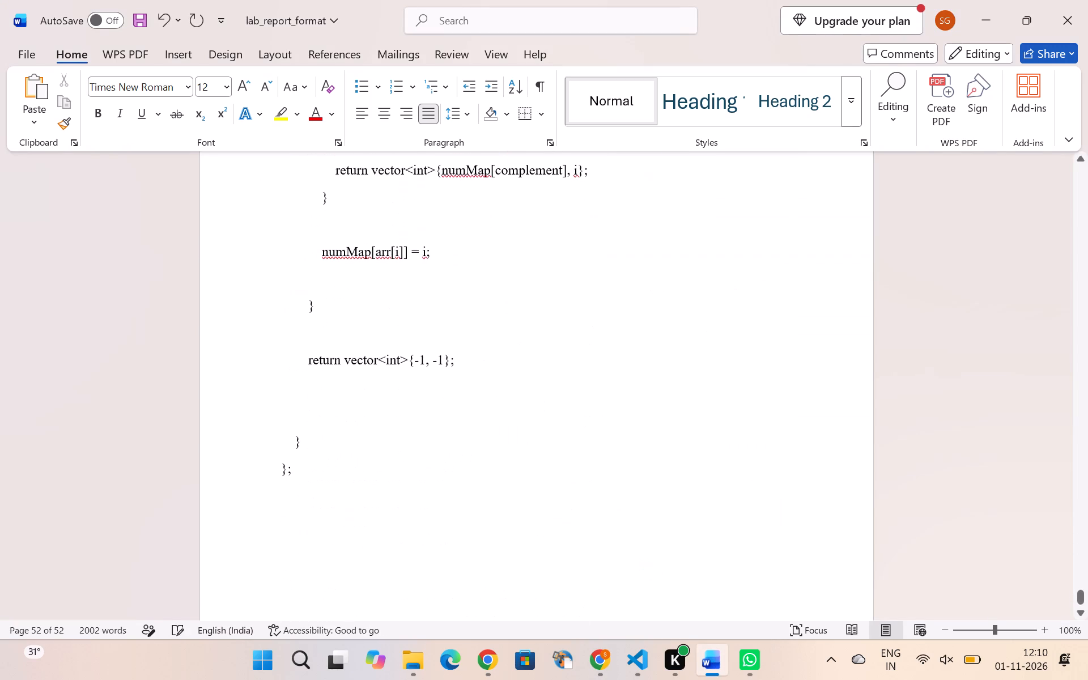
{"action": "key", "text": "Return"}
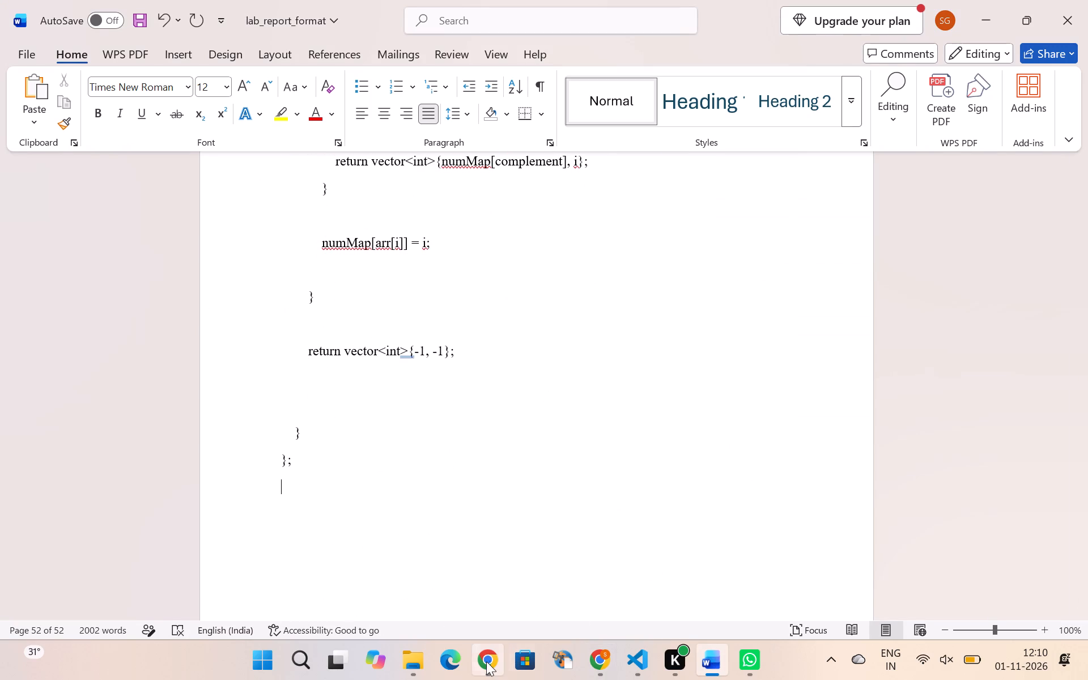
Run the Two Sum solution in Chrome, enlarge the Testcase area and capture a screenshot of its results.
{"action": "left_click", "coordinate": [486, 661]}
{"action": "left_click", "coordinate": [903, 343]}
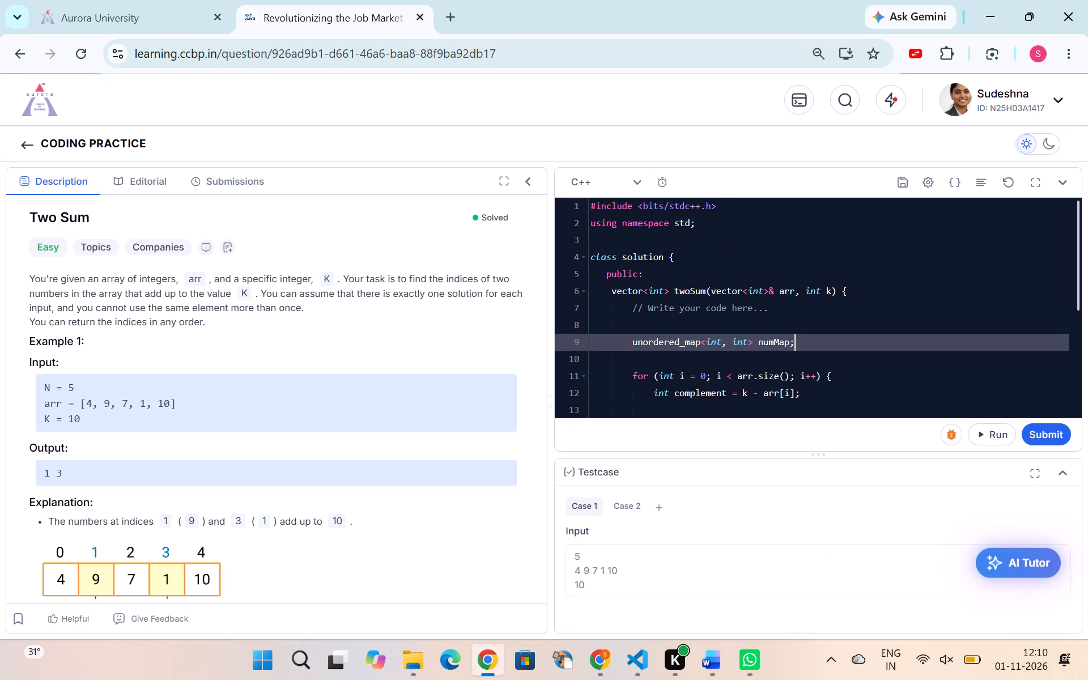
{"action": "left_click", "coordinate": [994, 430]}
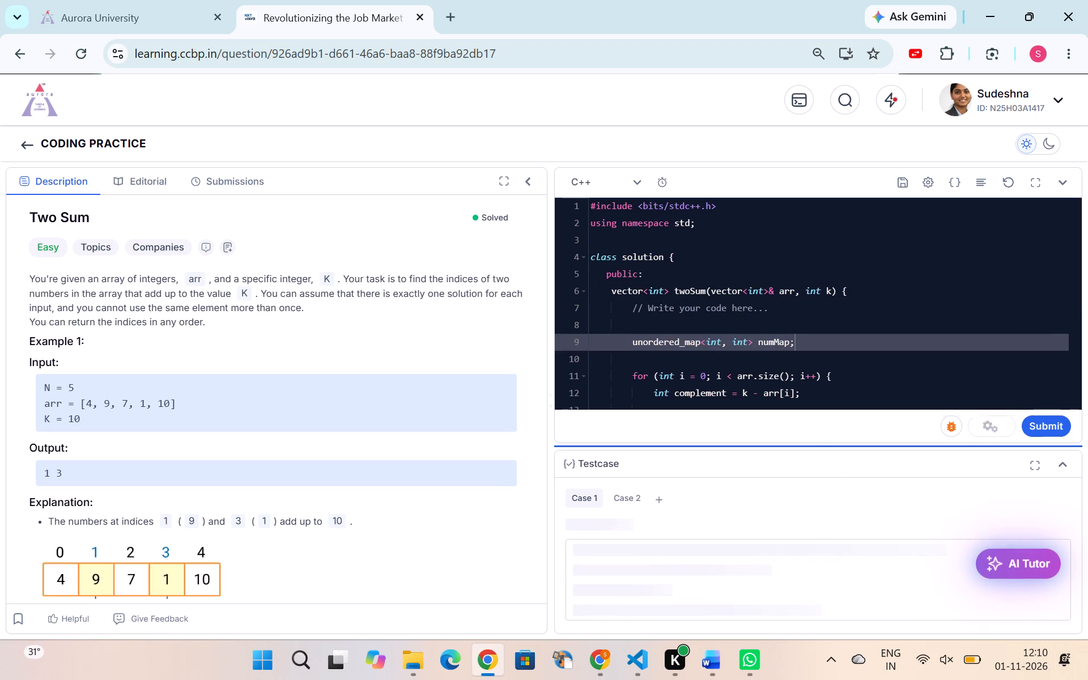
{"action": "left_click_drag", "start_coordinate": [818, 447], "coordinate": [809, 269]}
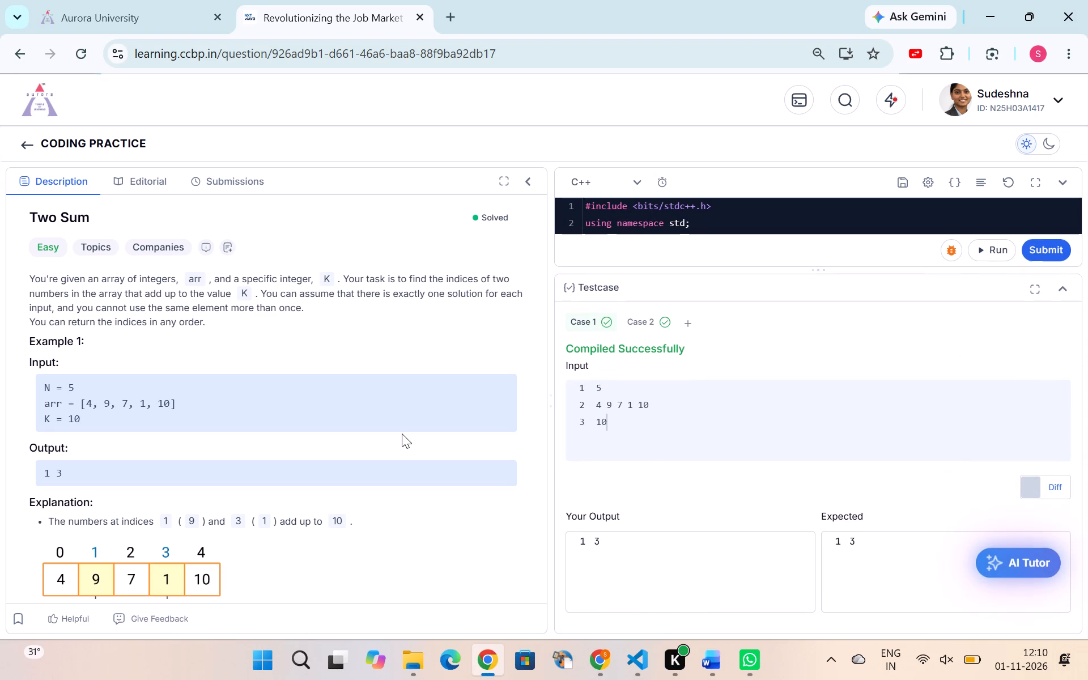
{"action": "key", "text": "shift+super+s"}
{"action": "left_click_drag", "start_coordinate": [555, 273], "coordinate": [1087, 636]}
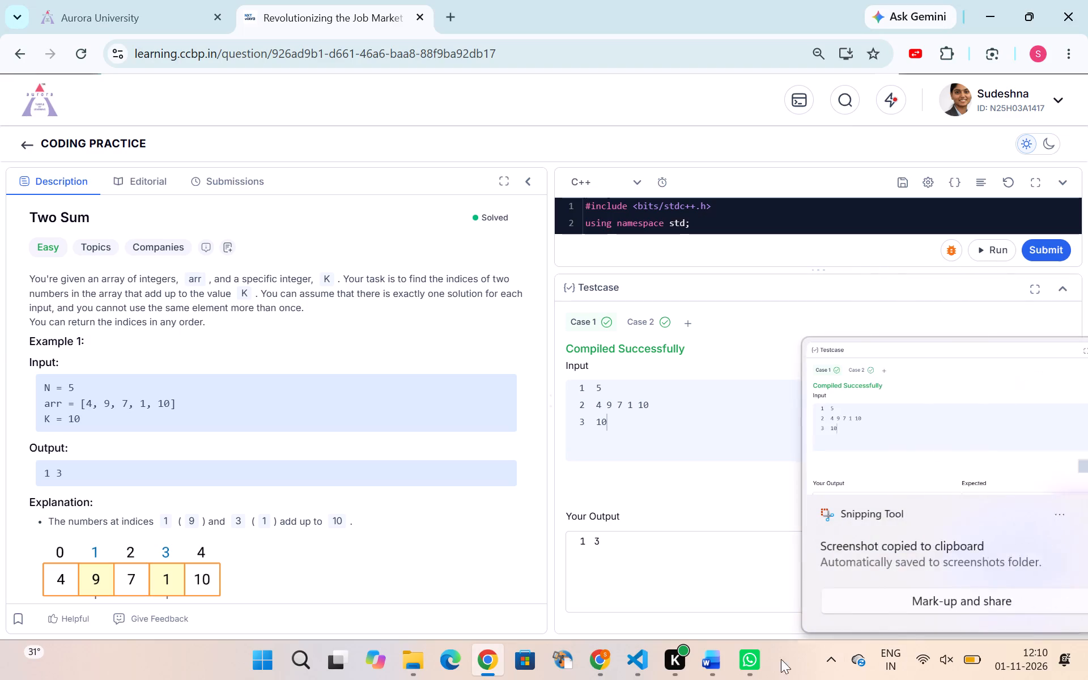
Paste the Two Sum output screenshot below its code in the Word report and leave blank lines after it.
{"action": "left_click", "coordinate": [713, 663]}
{"action": "key", "text": "ctrl+v"}
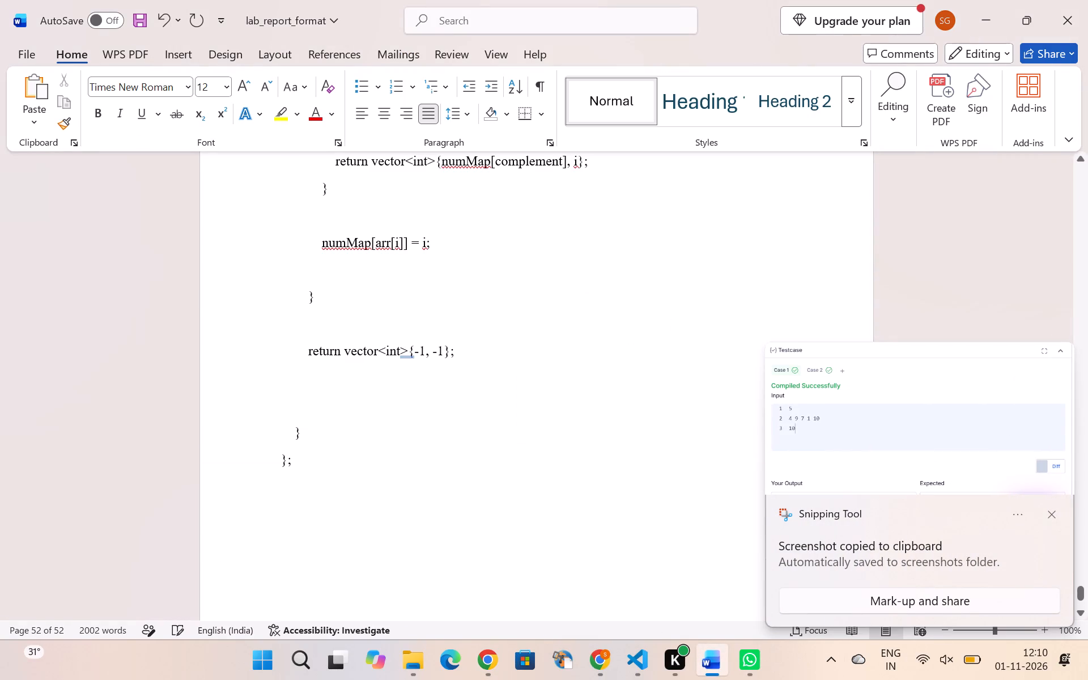
{"action": "scroll", "coordinate": [603, 573], "scroll_direction": "down", "scroll_amount": 1}
{"action": "key", "text": "Return"}
{"action": "key", "text": "Return"}
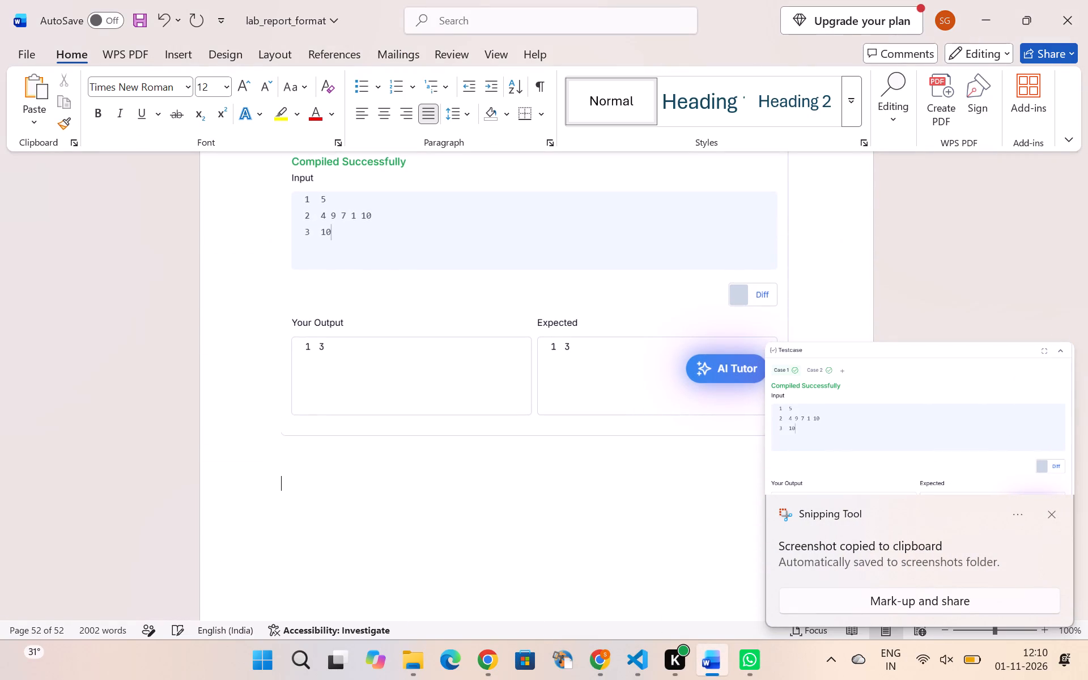
Return to the Coding Practice question list in Chrome and open the Two Sum II question.
{"action": "left_click", "coordinate": [489, 668]}
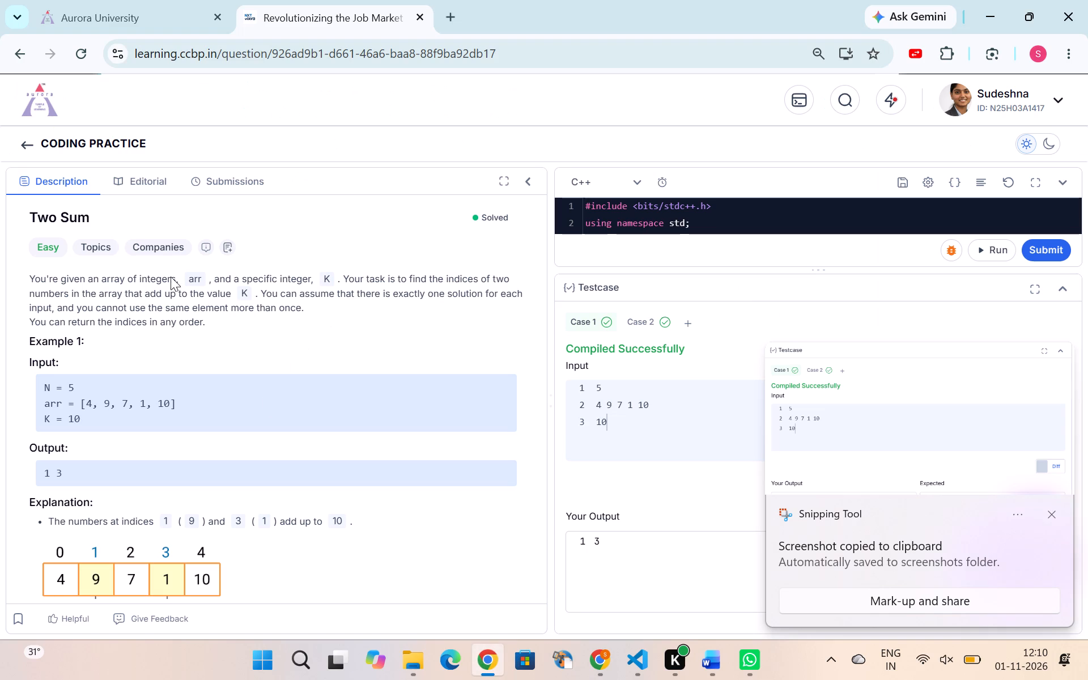
{"action": "left_click", "coordinate": [23, 144]}
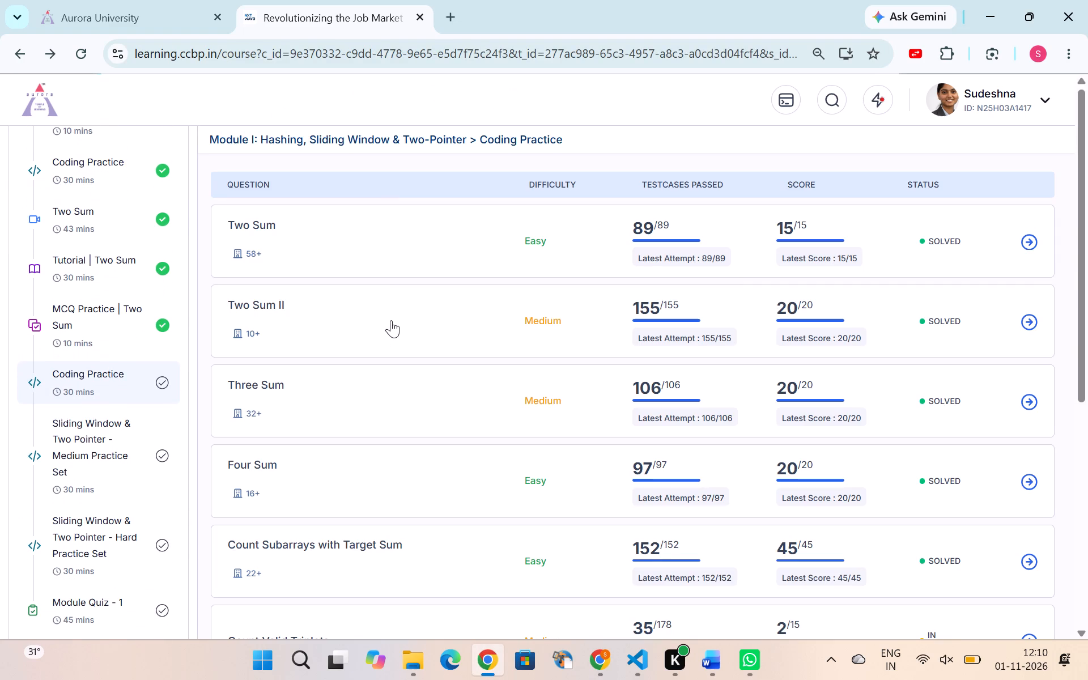
{"action": "left_click", "coordinate": [391, 320]}
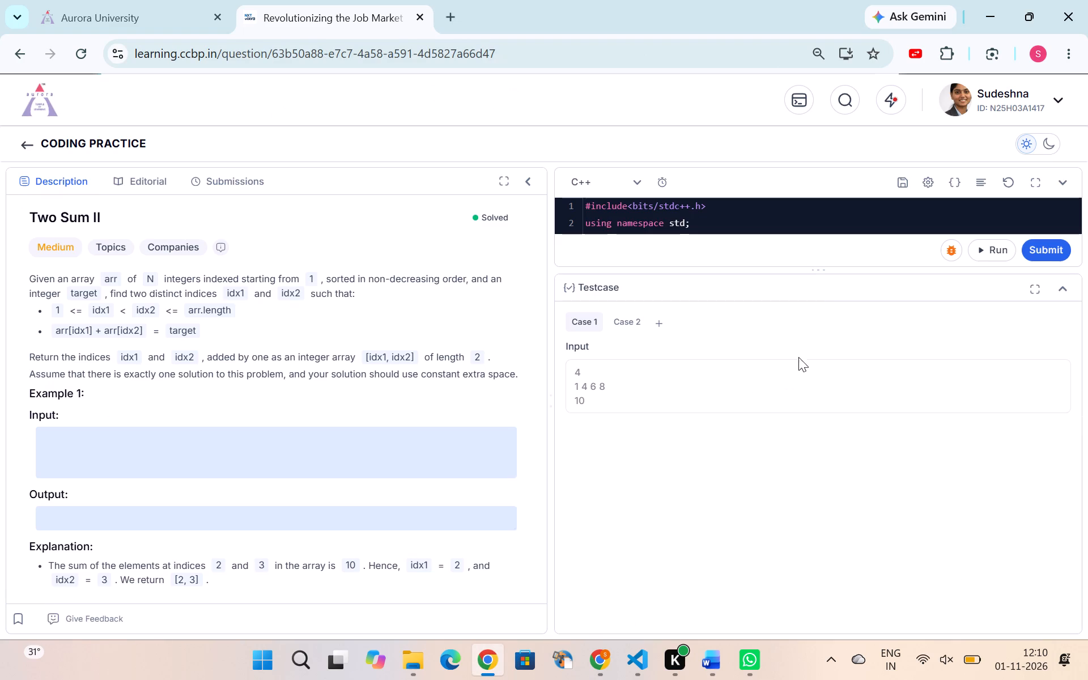
Enlarge the code editor area of the Two Sum II question and capture a screenshot of the whole question page.
{"action": "left_click_drag", "start_coordinate": [822, 269], "coordinate": [813, 456]}
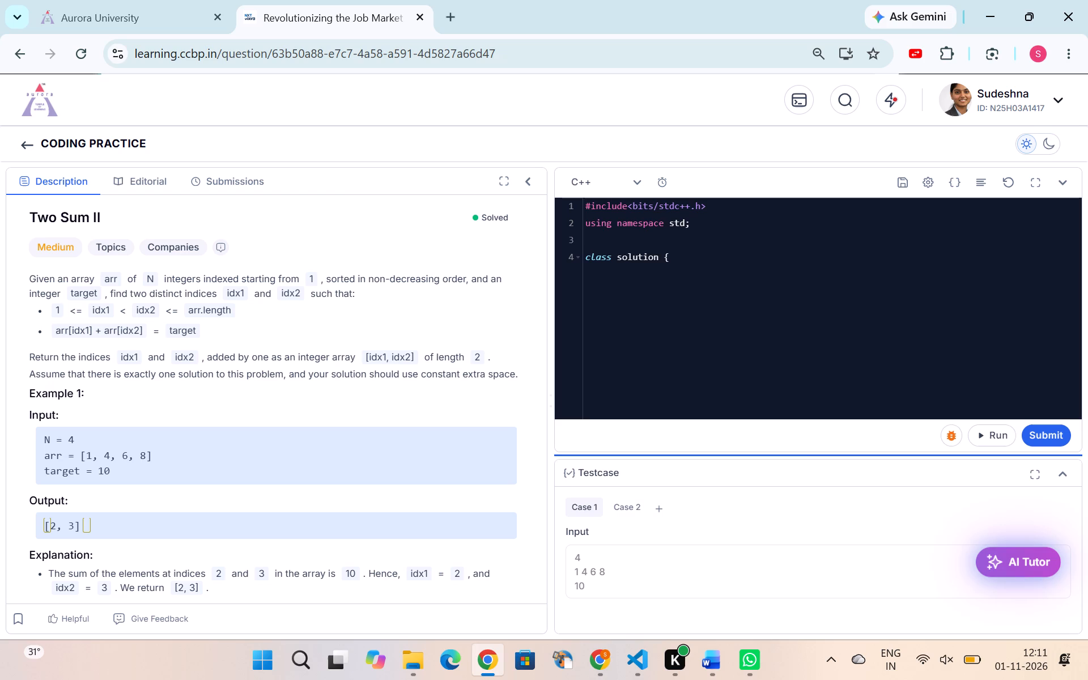
{"action": "left_click_drag", "start_coordinate": [813, 456], "coordinate": [813, 456]}
{"action": "key", "text": "shift+super+s"}
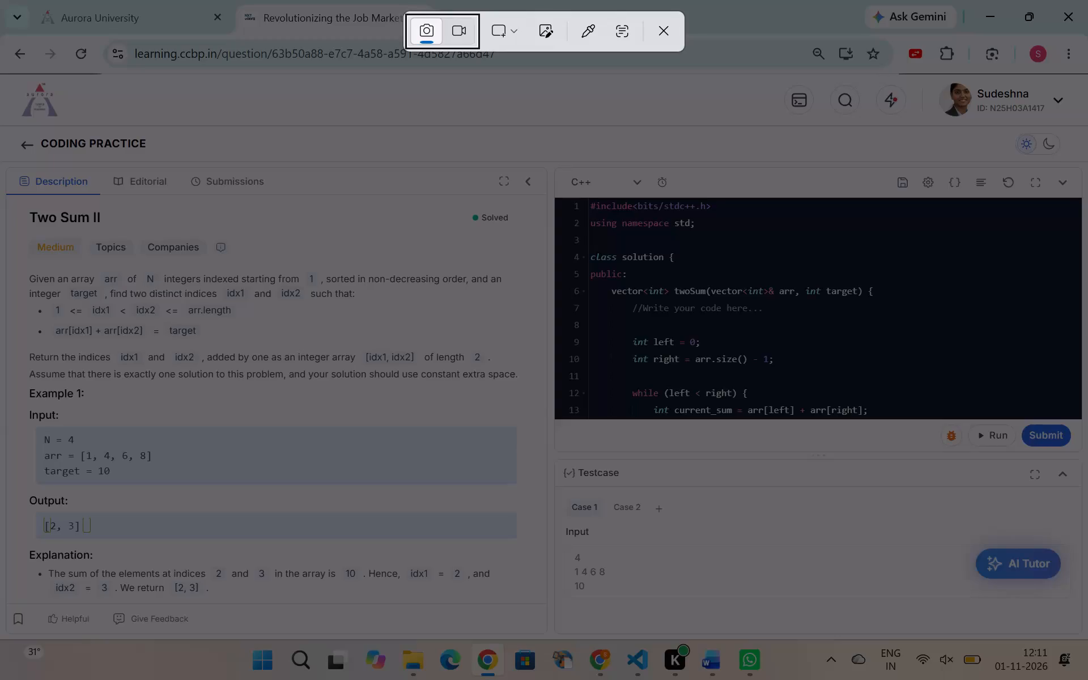
{"action": "left_click_drag", "start_coordinate": [0, 76], "coordinate": [1087, 648]}
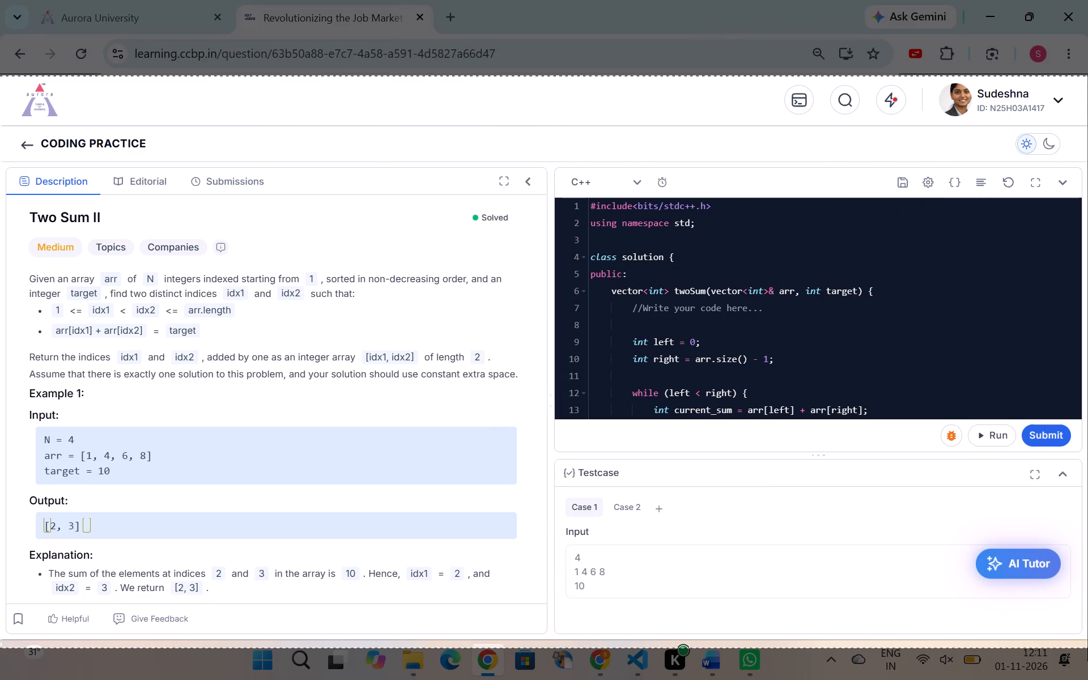
{"action": "left_click_drag", "start_coordinate": [1087, 648], "coordinate": [1087, 635]}
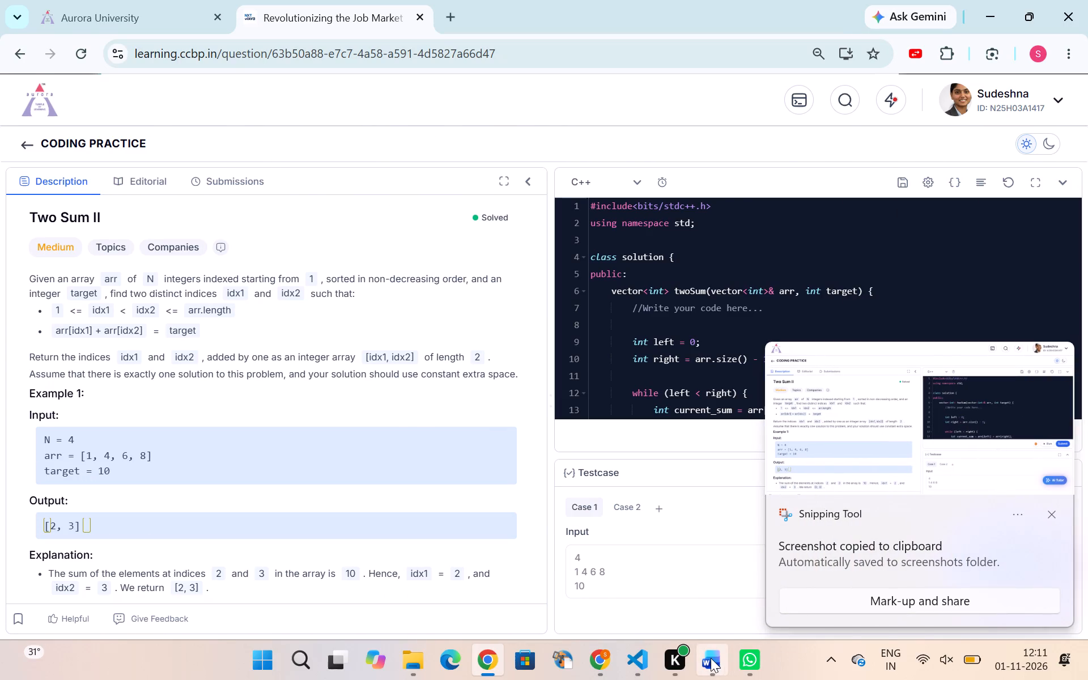
Paste the Two Sum II question screenshot below the Two Sum output in the Word report and add a "CODE:" label under it.
{"action": "left_click", "coordinate": [711, 658]}
{"action": "key", "text": "ctrl+v"}
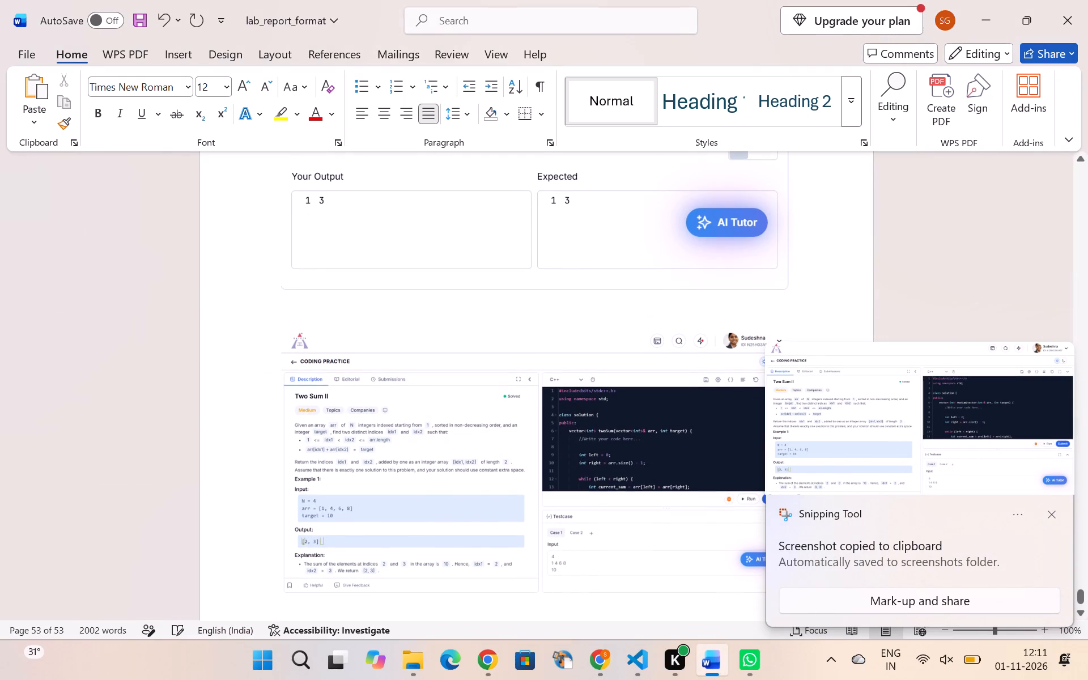
{"action": "key", "text": "Return"}
{"action": "type", "text": "CODE:"}
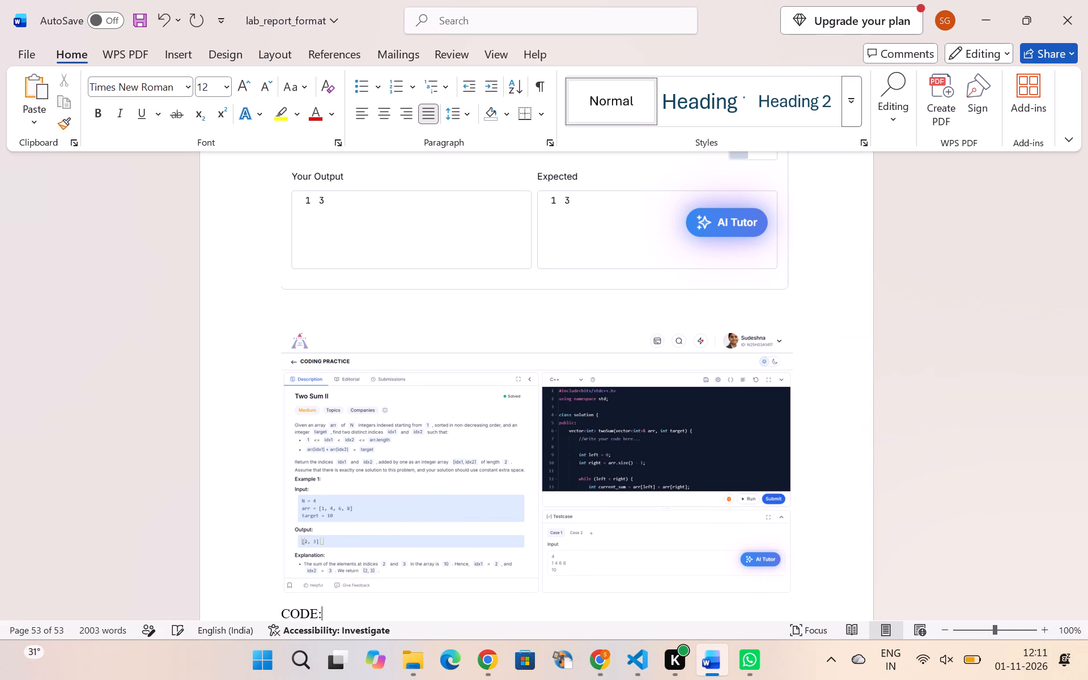
{"action": "key", "text": "Return"}
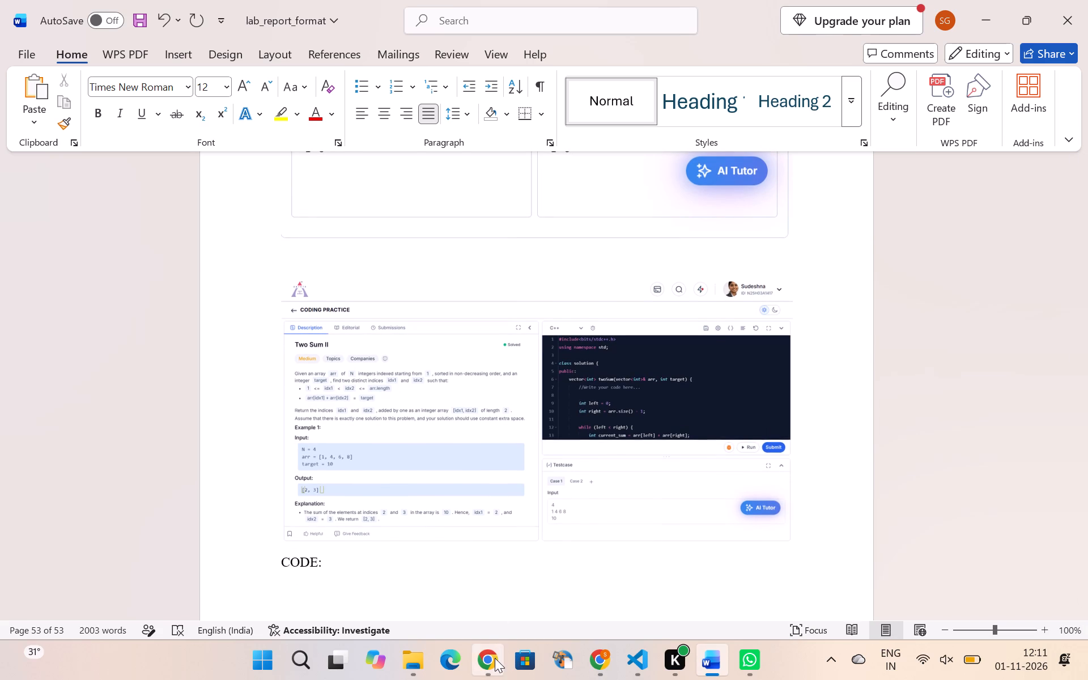
Copy the entire Two Sum II solution code from Chrome and paste it under its CODE label in the Word report.
{"action": "left_click", "coordinate": [495, 658]}
{"action": "left_click", "coordinate": [809, 284]}
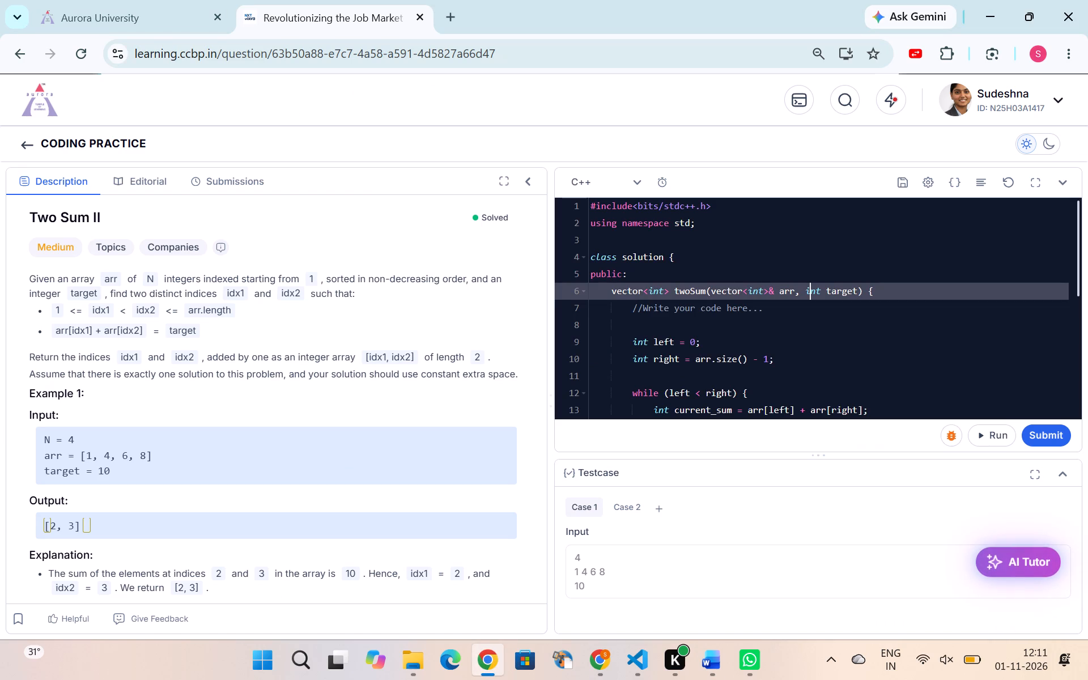
{"action": "key", "text": "ctrl+a"}
{"action": "key", "text": "ctrl+c"}
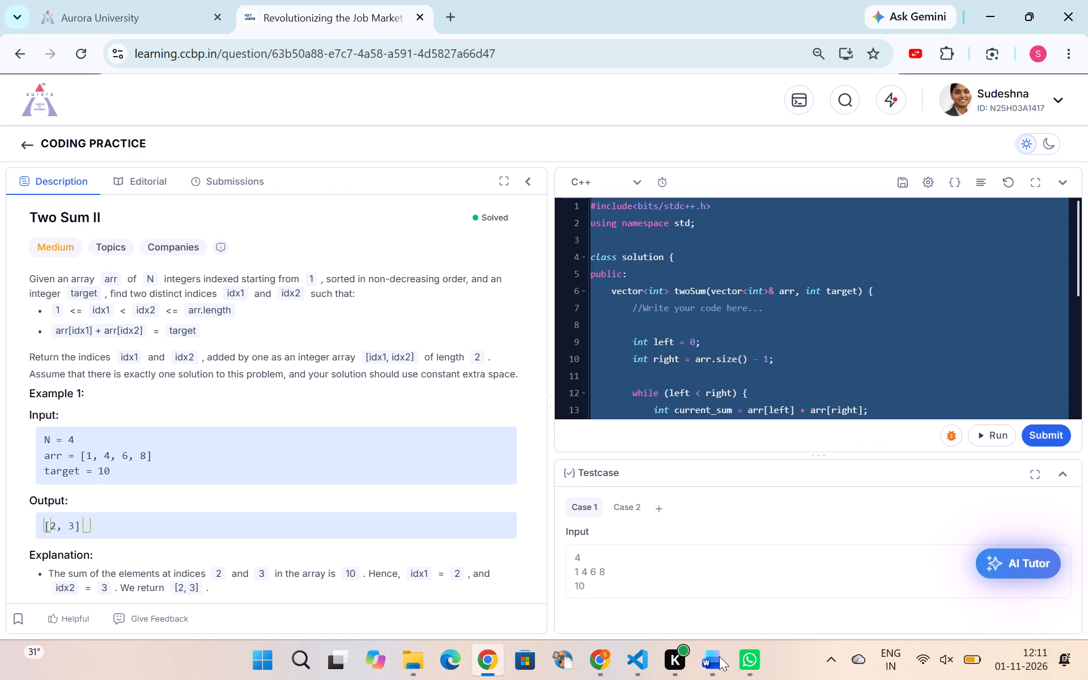
{"action": "left_click", "coordinate": [719, 656]}
{"action": "key", "text": "ctrl+v"}
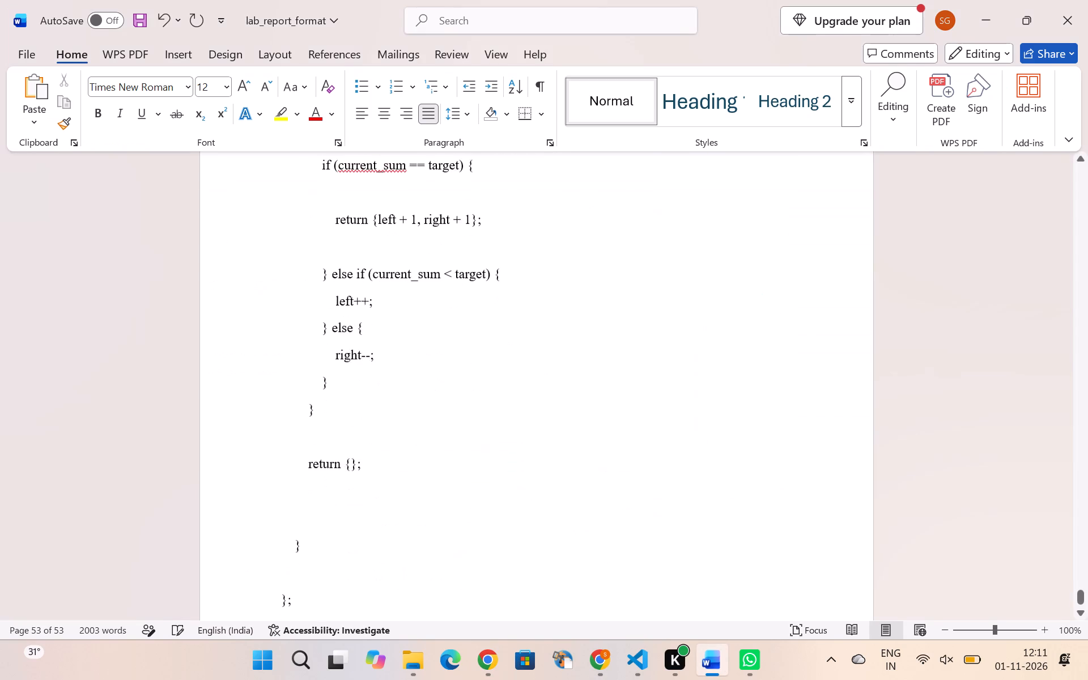
{"action": "scroll", "coordinate": [661, 522], "scroll_direction": "down", "scroll_amount": 1}
{"action": "key", "text": "Return"}
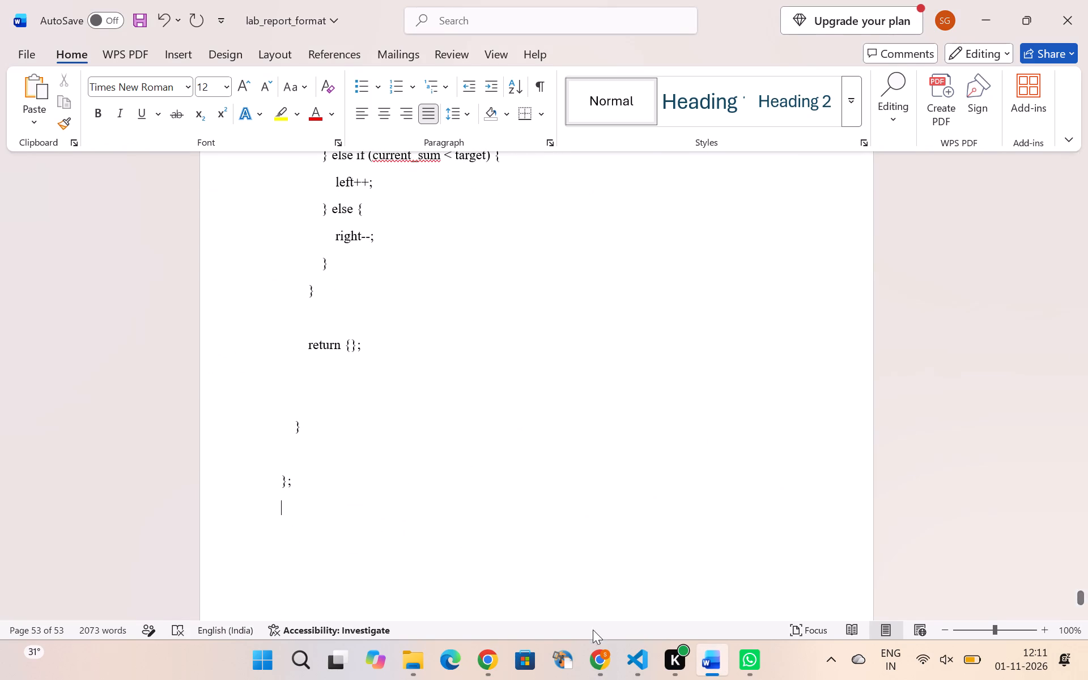
Run the Two Sum II code in Chrome, enlarge the test case area and capture a screenshot of it.
{"action": "left_click", "coordinate": [484, 649]}
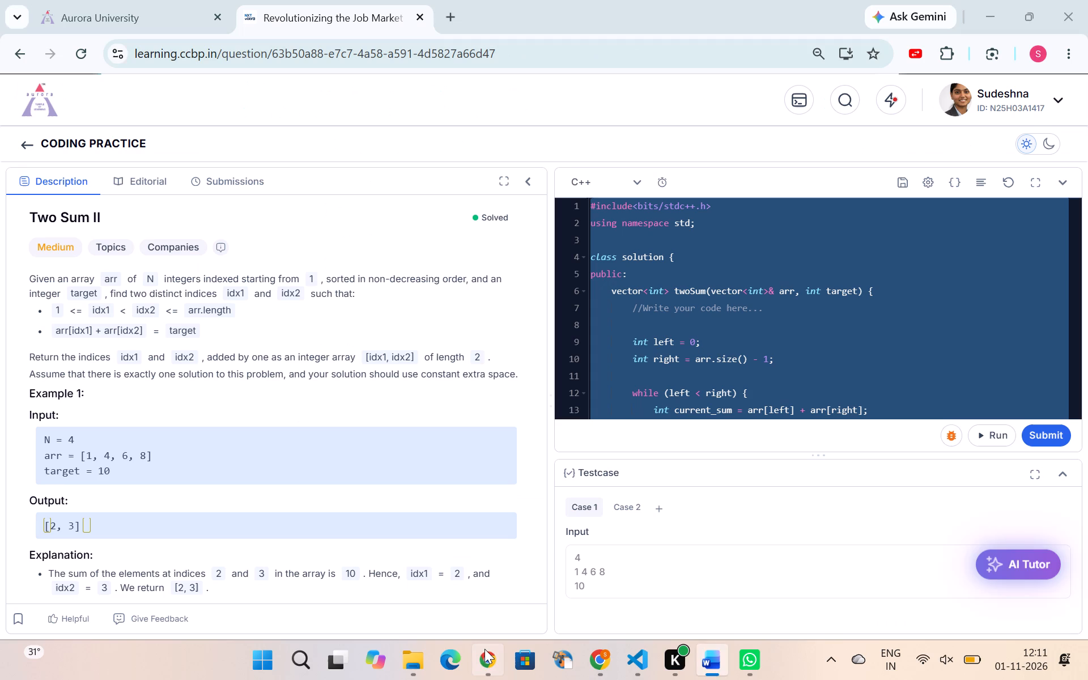
{"action": "left_click", "coordinate": [794, 358]}
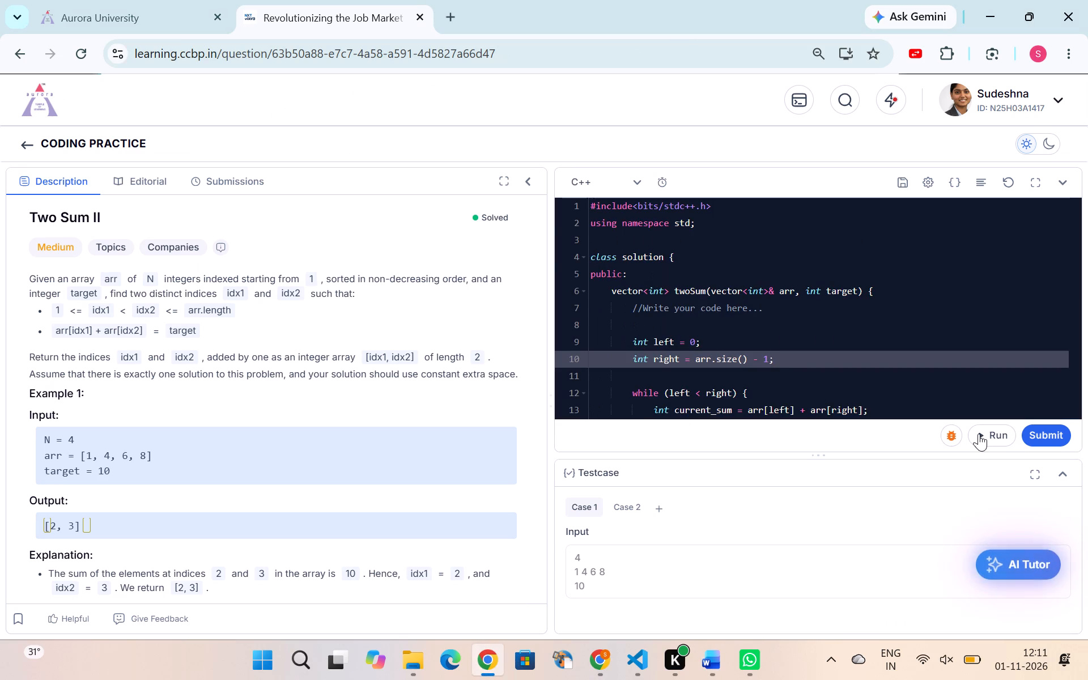
{"action": "left_click", "coordinate": [979, 433]}
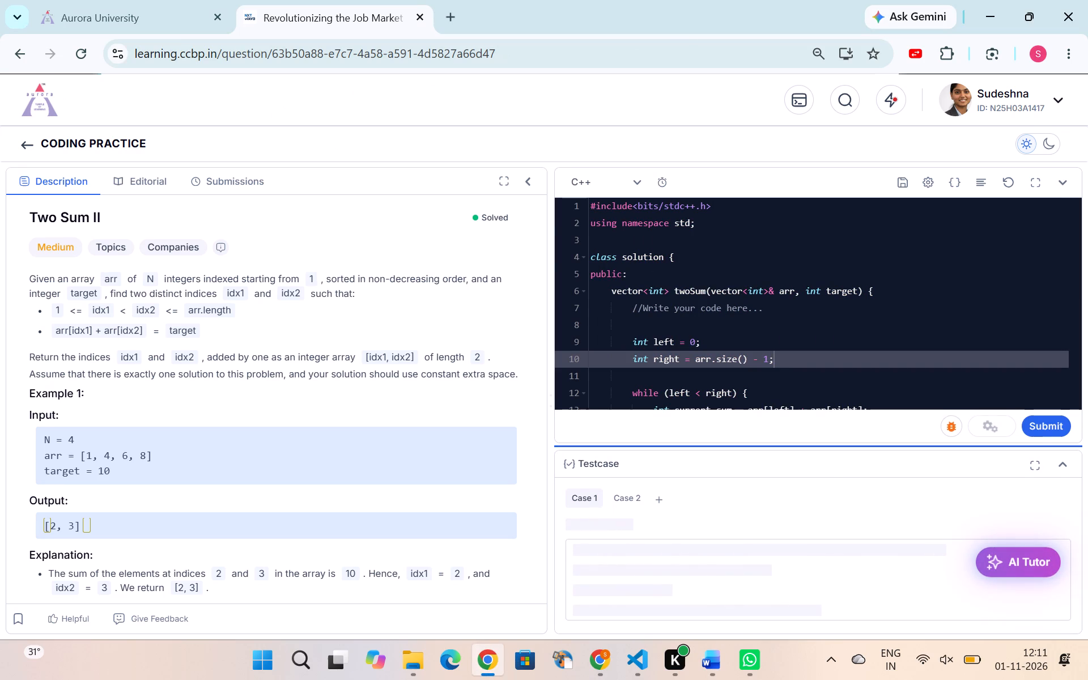
{"action": "left_click_drag", "start_coordinate": [840, 449], "coordinate": [873, 317]}
{"action": "key", "text": "shift+super+s"}
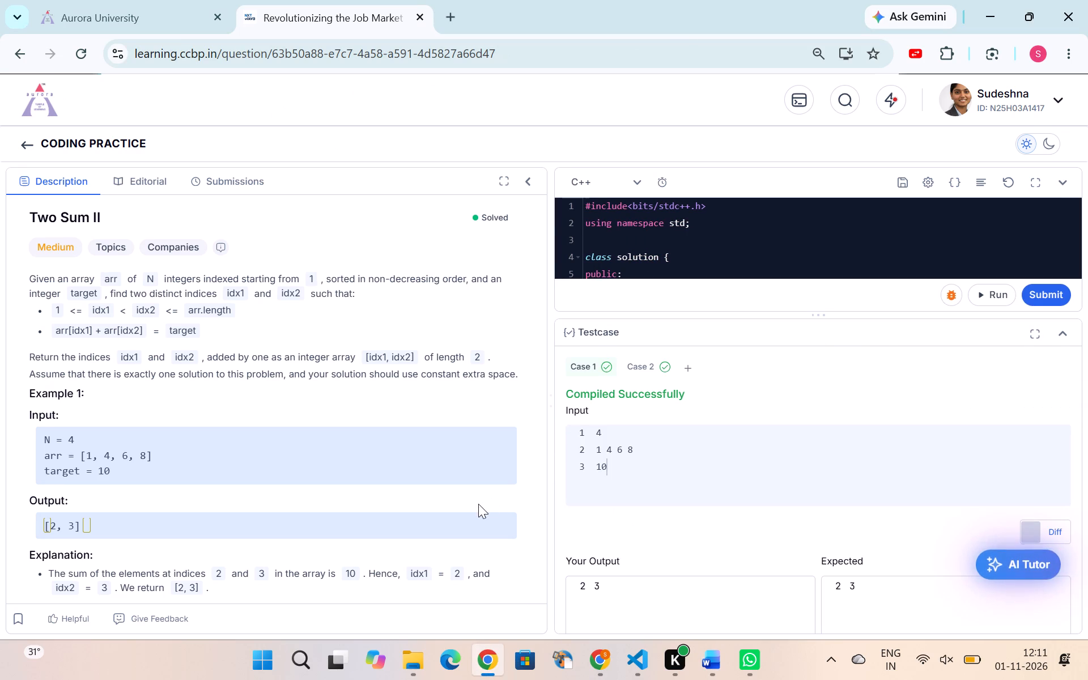
{"action": "left_click_drag", "start_coordinate": [554, 314], "coordinate": [678, 413]}
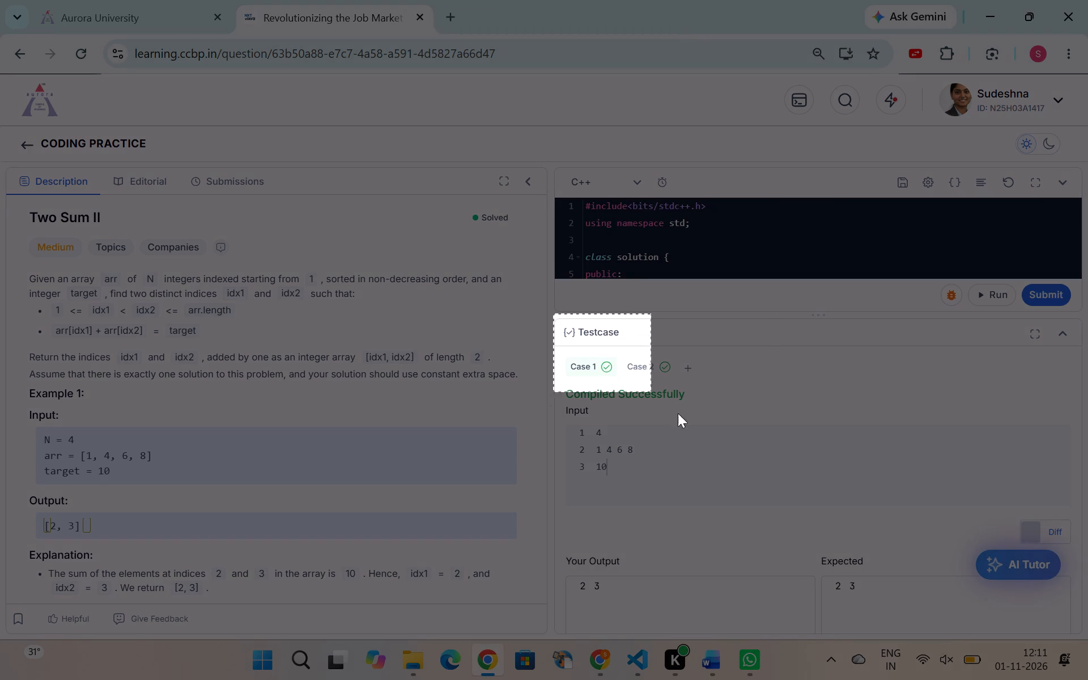
{"action": "left_click_drag", "start_coordinate": [678, 413], "coordinate": [1087, 636]}
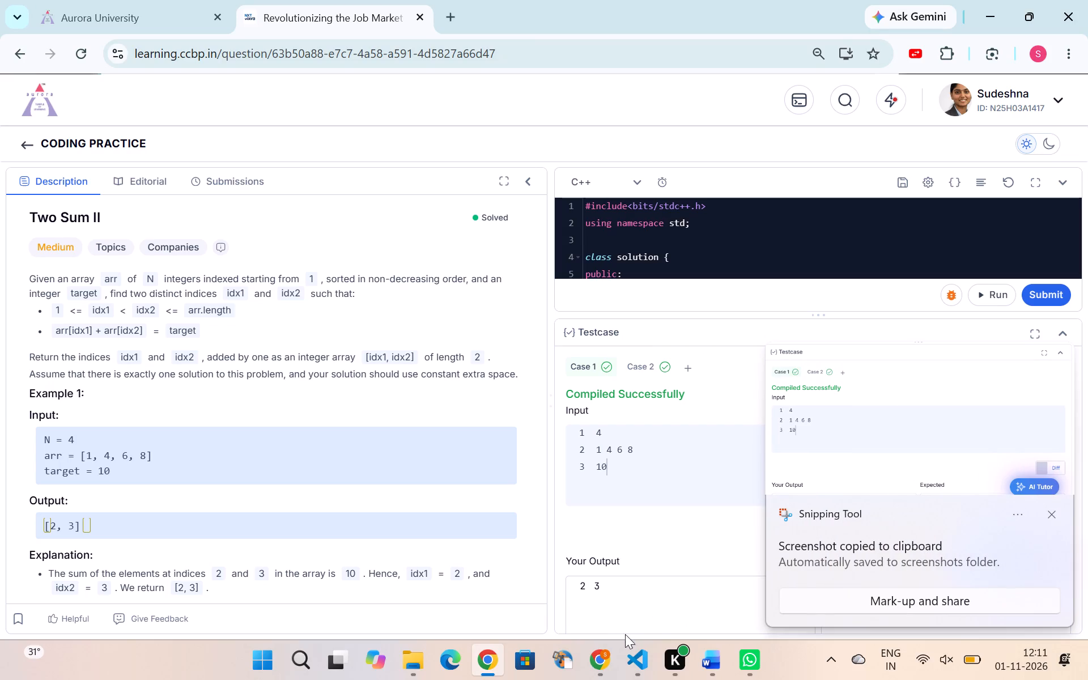
Paste the Two Sum II output screenshot below its code in the Word report and start a new line under it.
{"action": "left_click", "coordinate": [717, 654]}
{"action": "key", "text": "ctrl+v"}
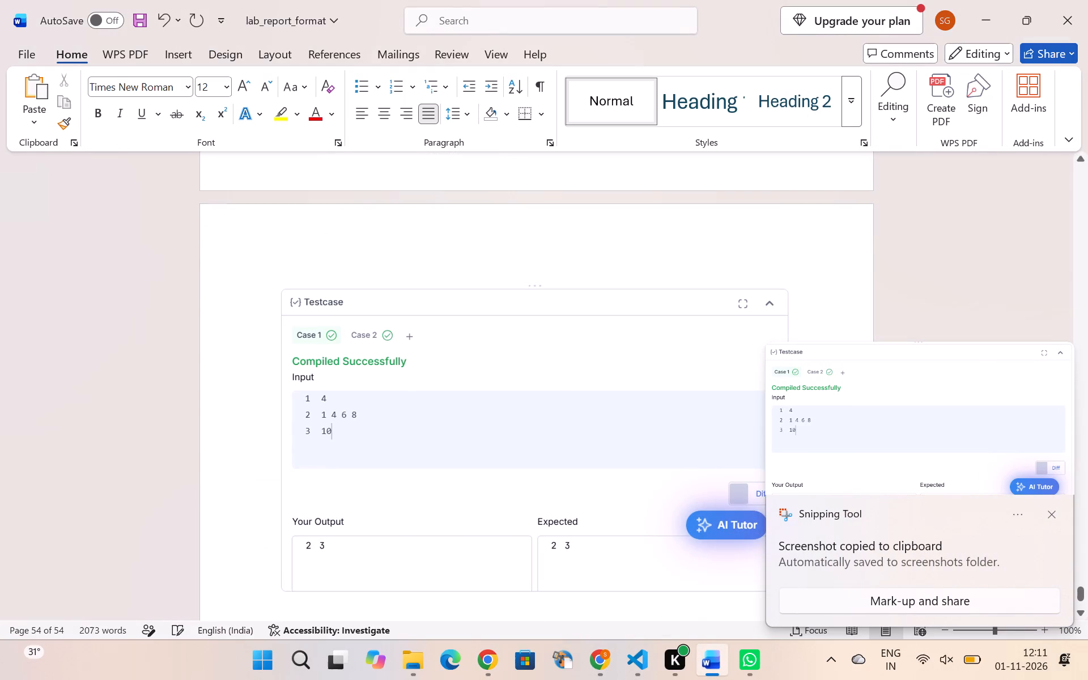
{"action": "scroll", "coordinate": [574, 544], "scroll_direction": "down", "scroll_amount": 1}
{"action": "key", "text": "Return"}
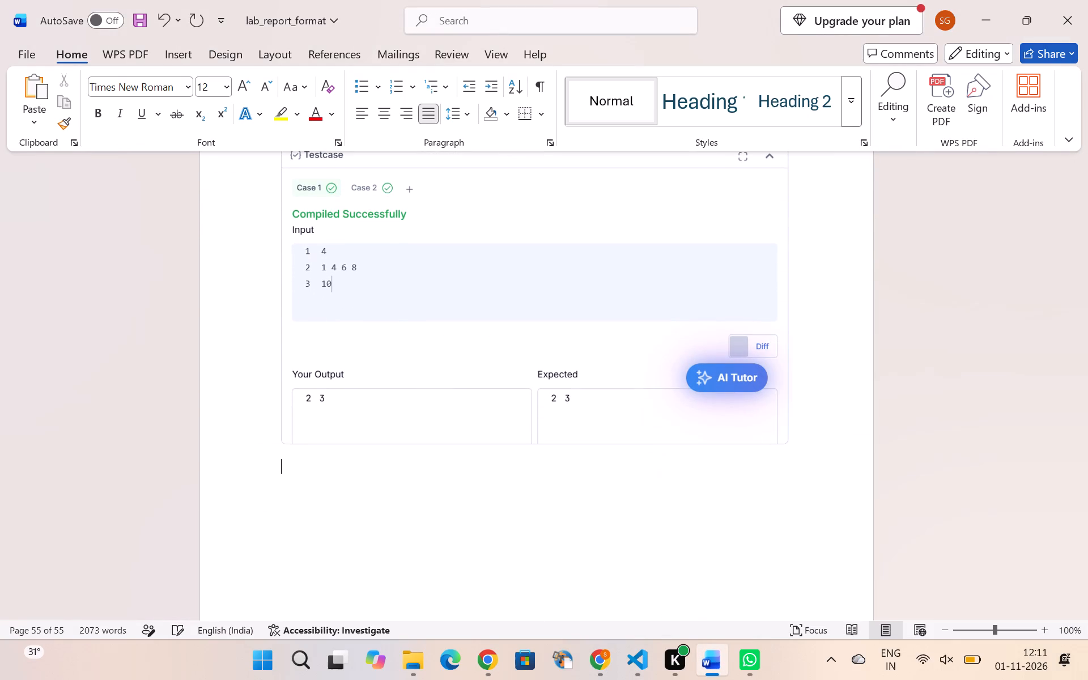
On the cover page, replace the "<Department name>" placeholder with "COMPUTER SCIENCE OF ENGINEERING".
{"action": "scroll", "coordinate": [542, 461], "scroll_direction": "up", "scroll_amount": 19}
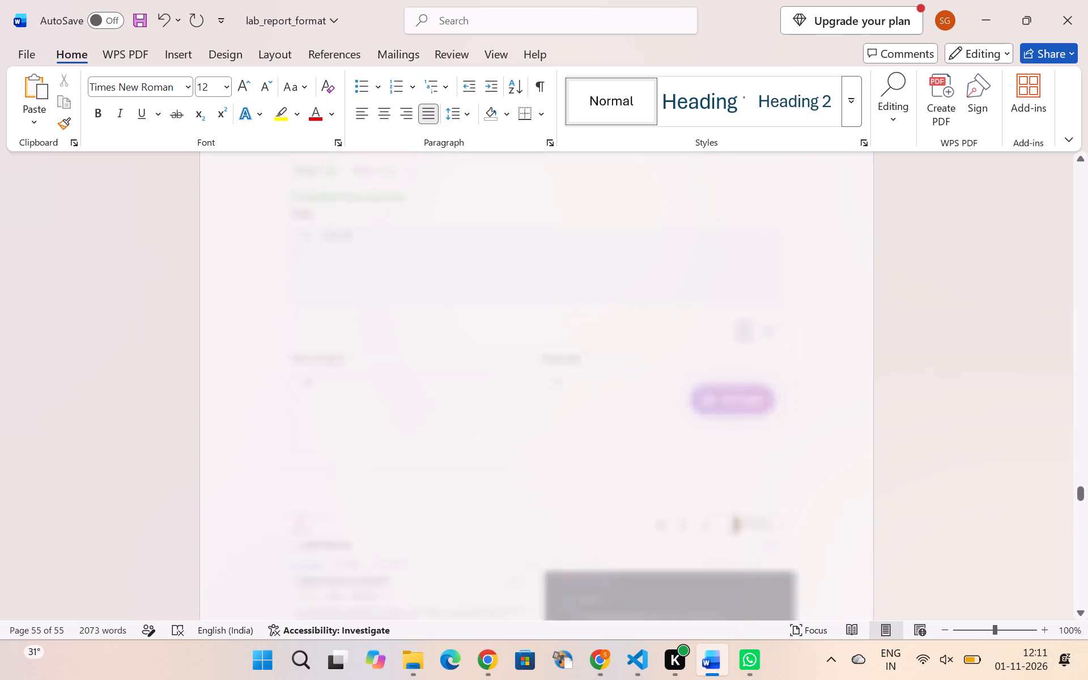
{"action": "scroll", "coordinate": [542, 461], "scroll_direction": "up", "scroll_amount": 18}
{"action": "scroll", "coordinate": [542, 461], "scroll_direction": "up", "scroll_amount": 8}
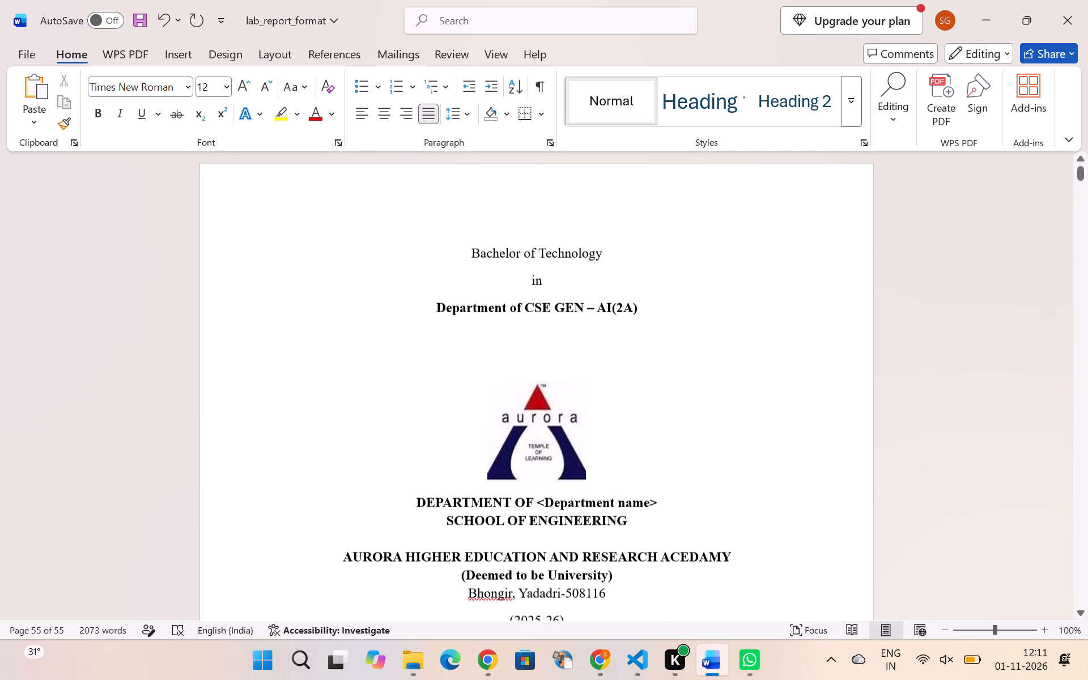
{"action": "scroll", "coordinate": [577, 445], "scroll_direction": "down", "scroll_amount": 2}
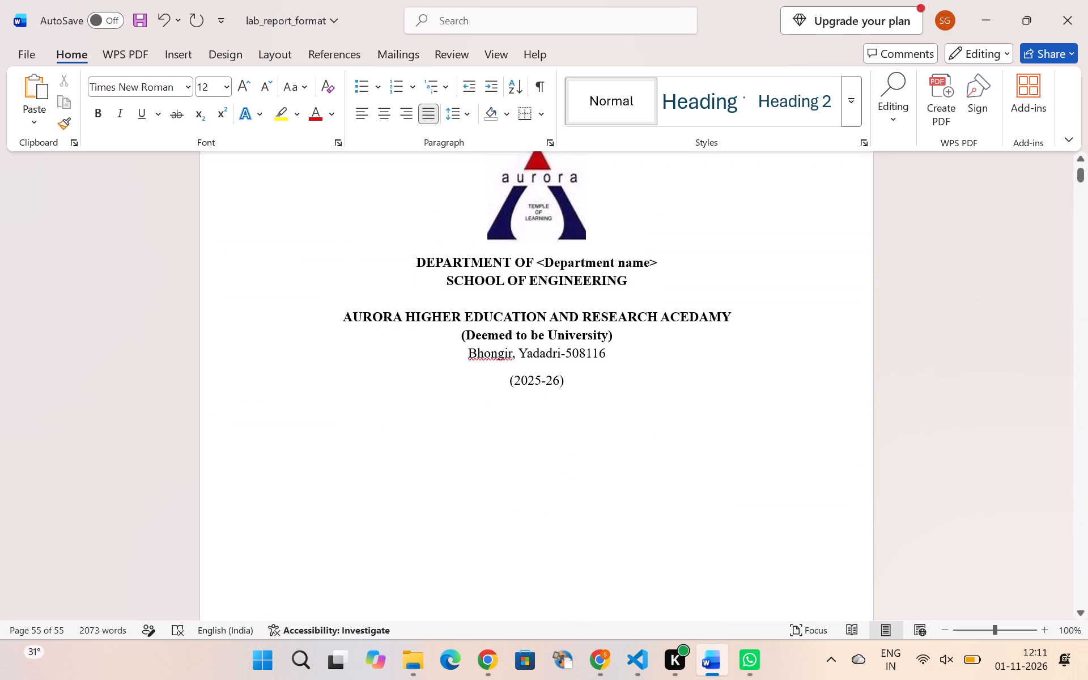
{"action": "scroll", "coordinate": [620, 312], "scroll_direction": "up", "scroll_amount": 2}
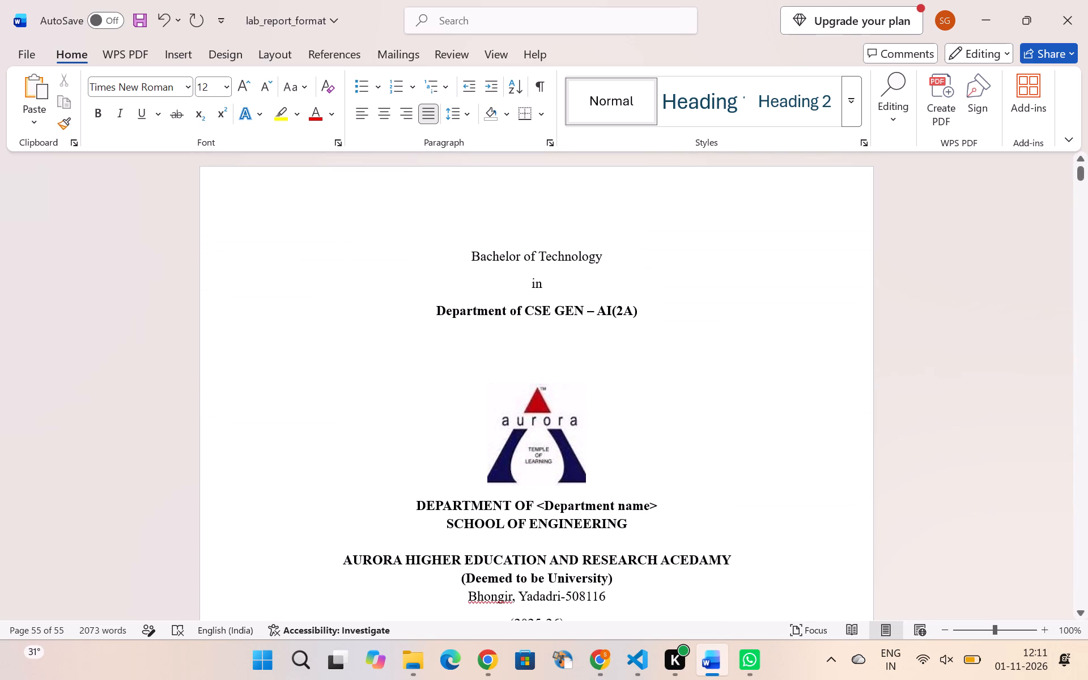
{"action": "left_click", "coordinate": [657, 508]}
{"action": "key", "text": "BackSpace"}
{"action": "key", "text": "BackSpace"}
{"action": "key", "text": "BackSpace"}
{"action": "key", "text": "BackSpace"}
{"action": "key", "text": "BackSpace"}
{"action": "key", "text": "BackSpace"}
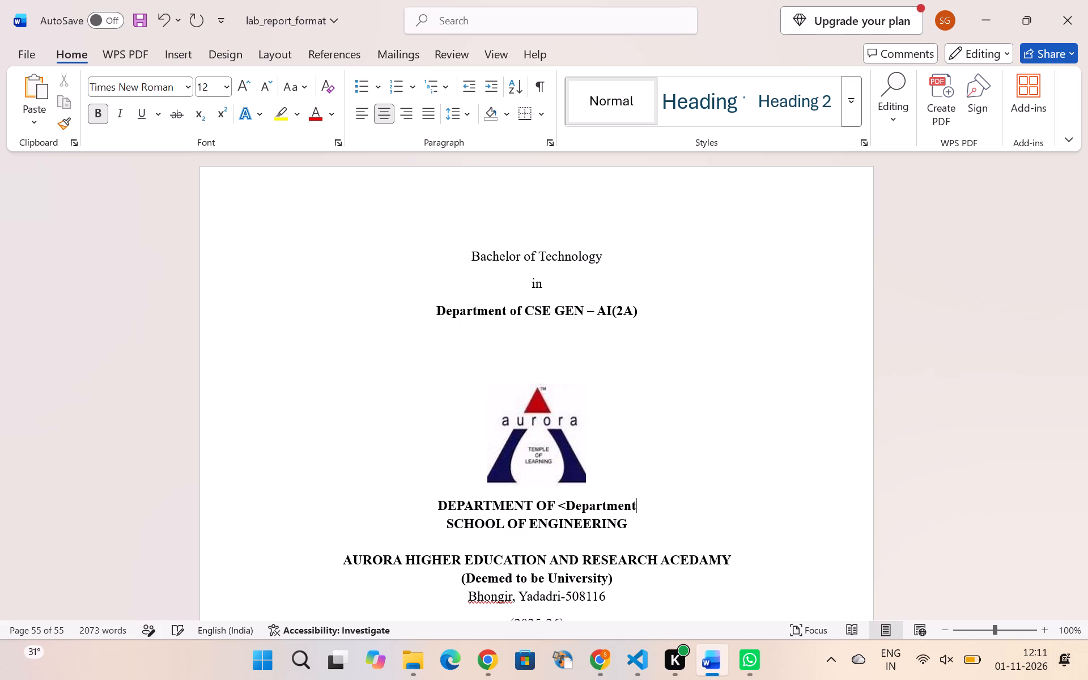
{"action": "key", "text": "BackSpace"}
{"action": "key", "text": "BackSpace"}
{"action": "key", "text": "BackSpace"}
{"action": "key", "text": "BackSpace"}
{"action": "key", "text": "BackSpace"}
{"action": "key", "text": "BackSpace"}
{"action": "key", "text": "BackSpace"}
{"action": "key", "text": "BackSpace"}
{"action": "key", "text": "BackSpace"}
{"action": "key", "text": "BackSpace"}
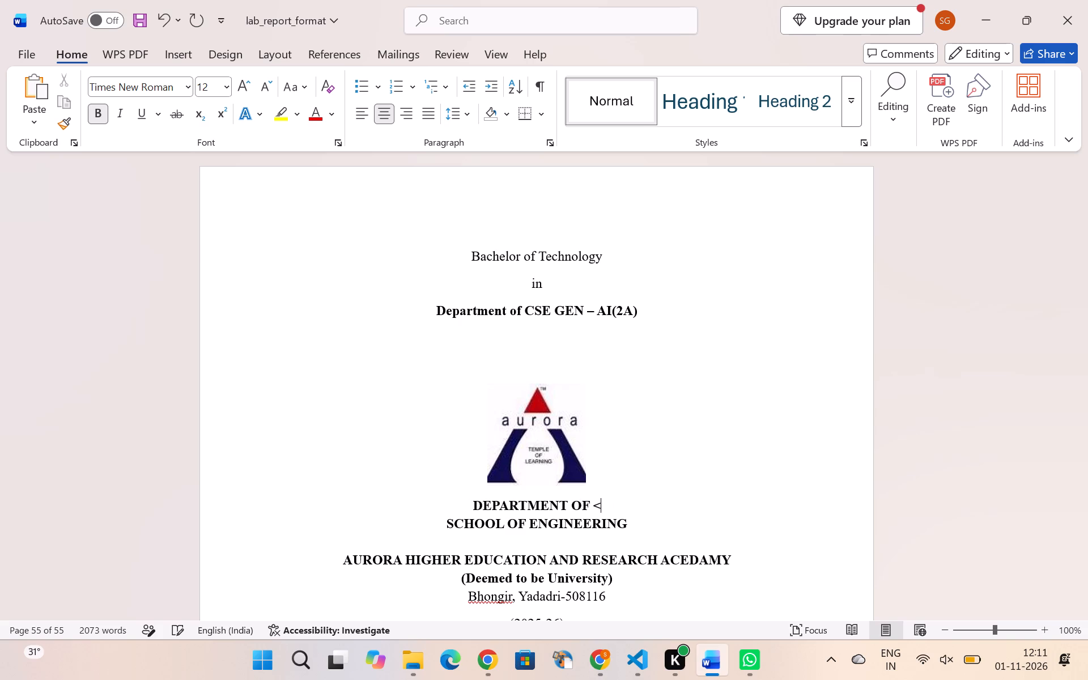
{"action": "key", "text": "BackSpace"}
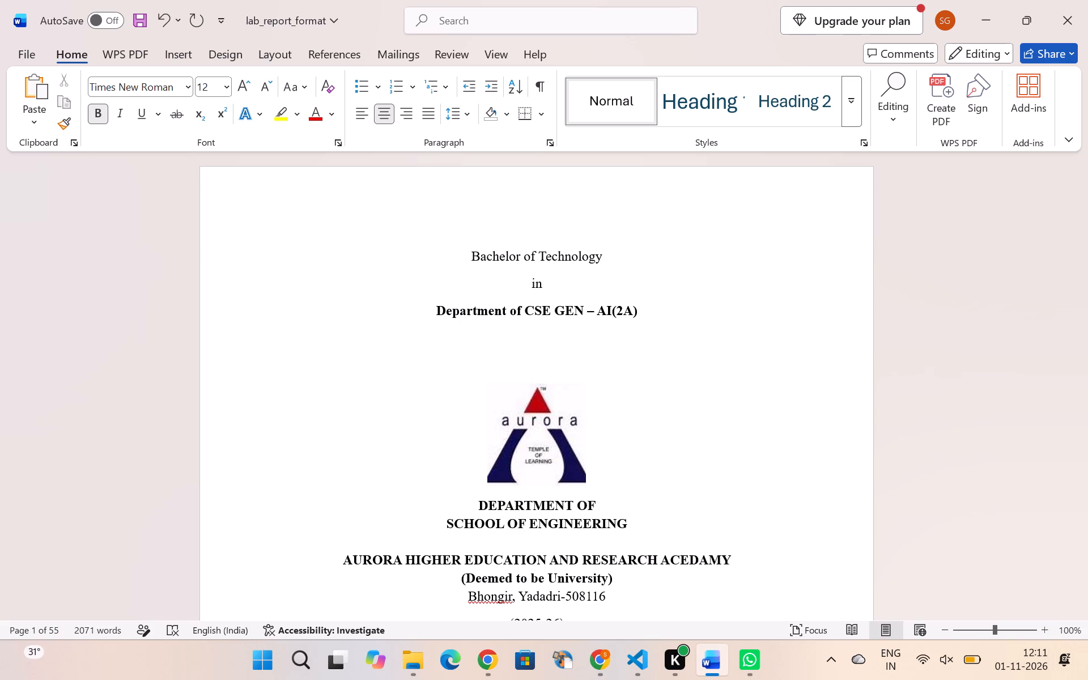
{"action": "type", "text": "CS"}
{"action": "key", "text": "BackSpace"}
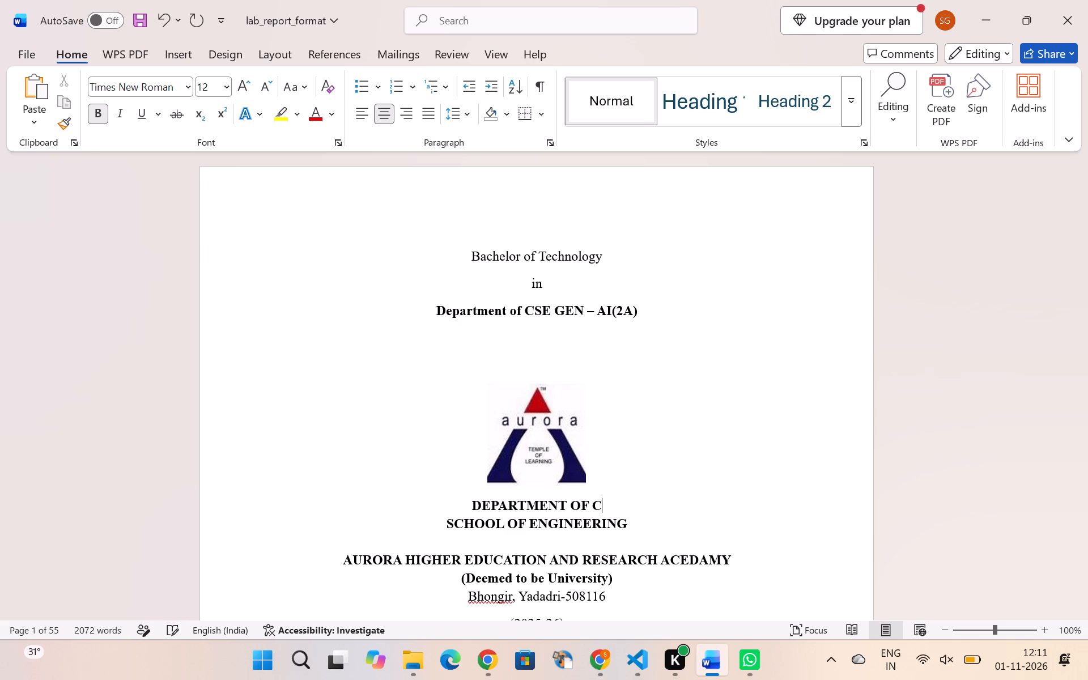
{"action": "type", "text": "OMPUTER SCIENCE OF ENGINEERING"}
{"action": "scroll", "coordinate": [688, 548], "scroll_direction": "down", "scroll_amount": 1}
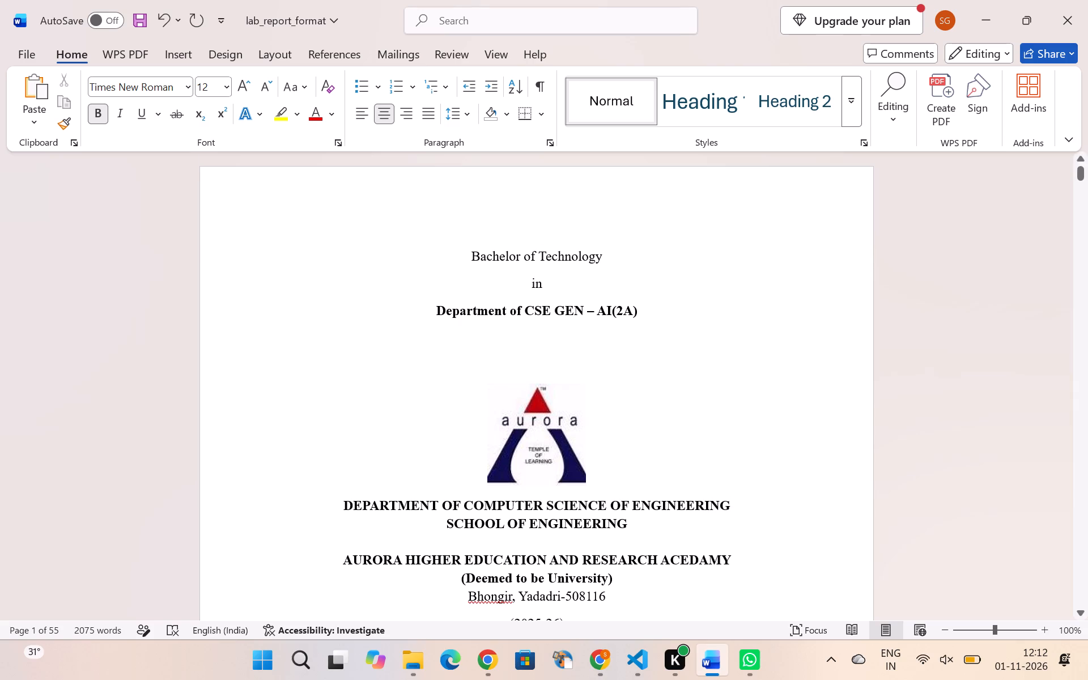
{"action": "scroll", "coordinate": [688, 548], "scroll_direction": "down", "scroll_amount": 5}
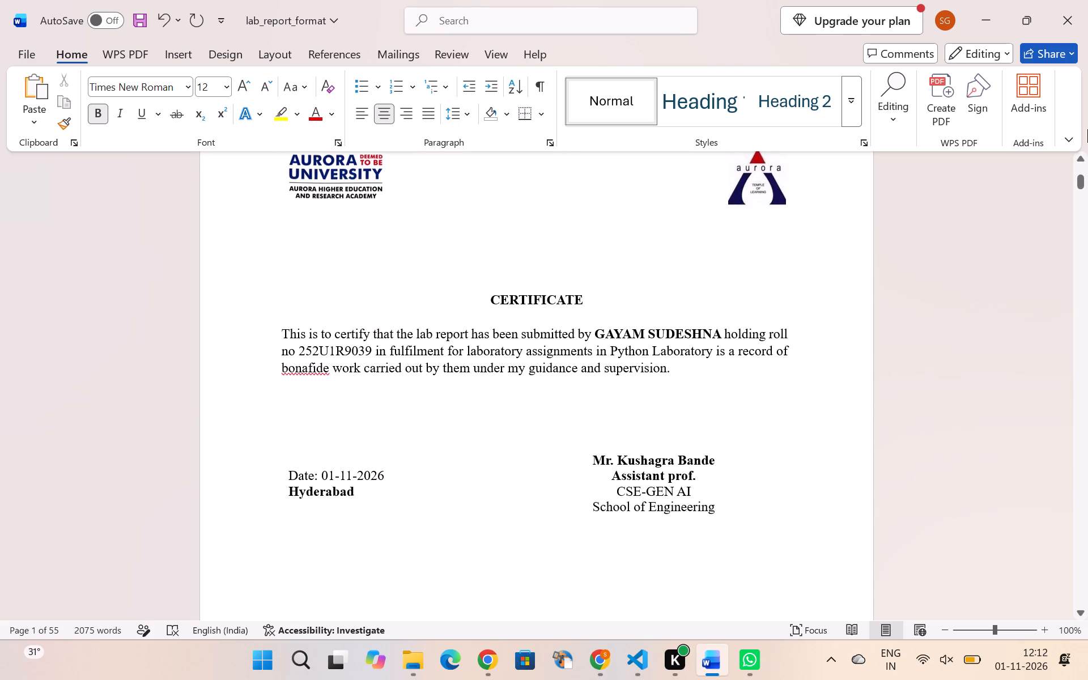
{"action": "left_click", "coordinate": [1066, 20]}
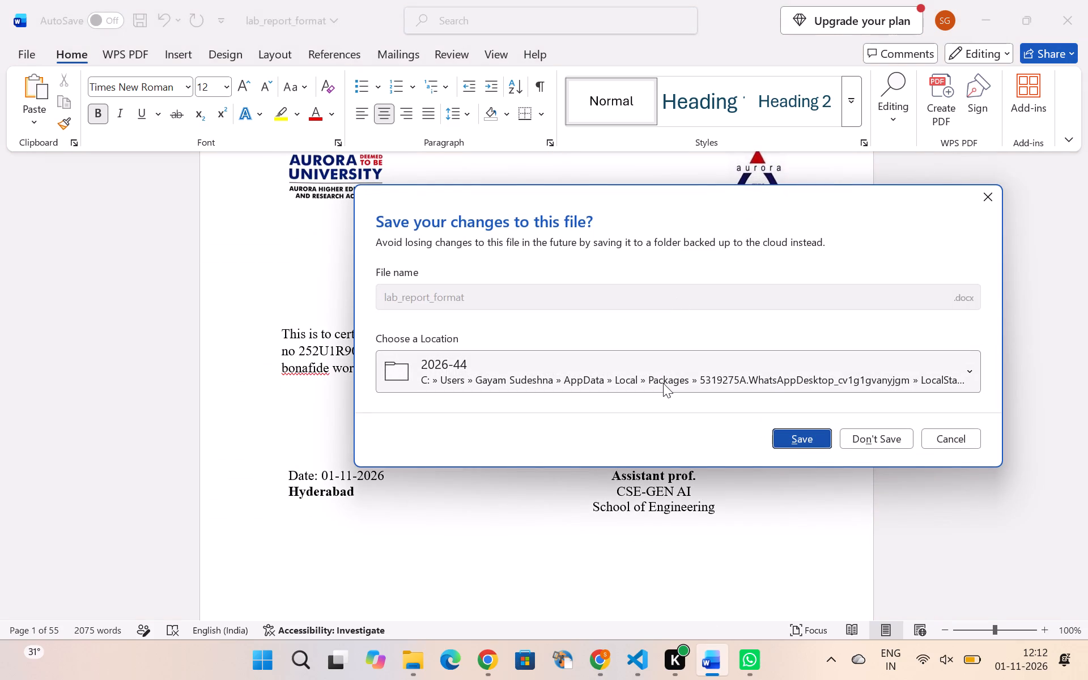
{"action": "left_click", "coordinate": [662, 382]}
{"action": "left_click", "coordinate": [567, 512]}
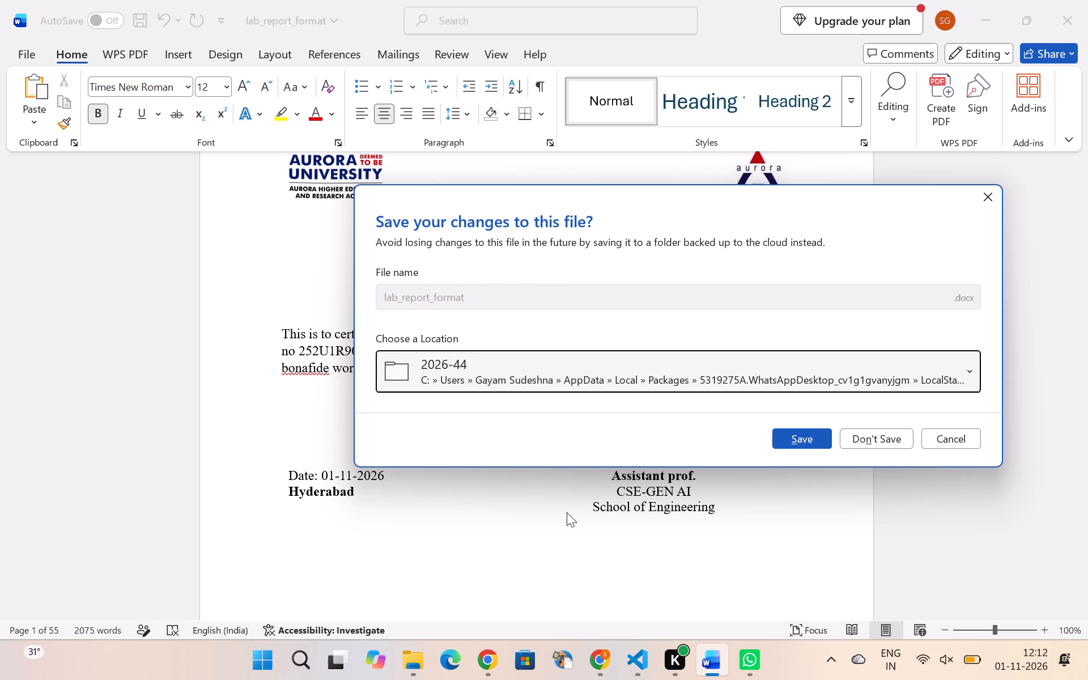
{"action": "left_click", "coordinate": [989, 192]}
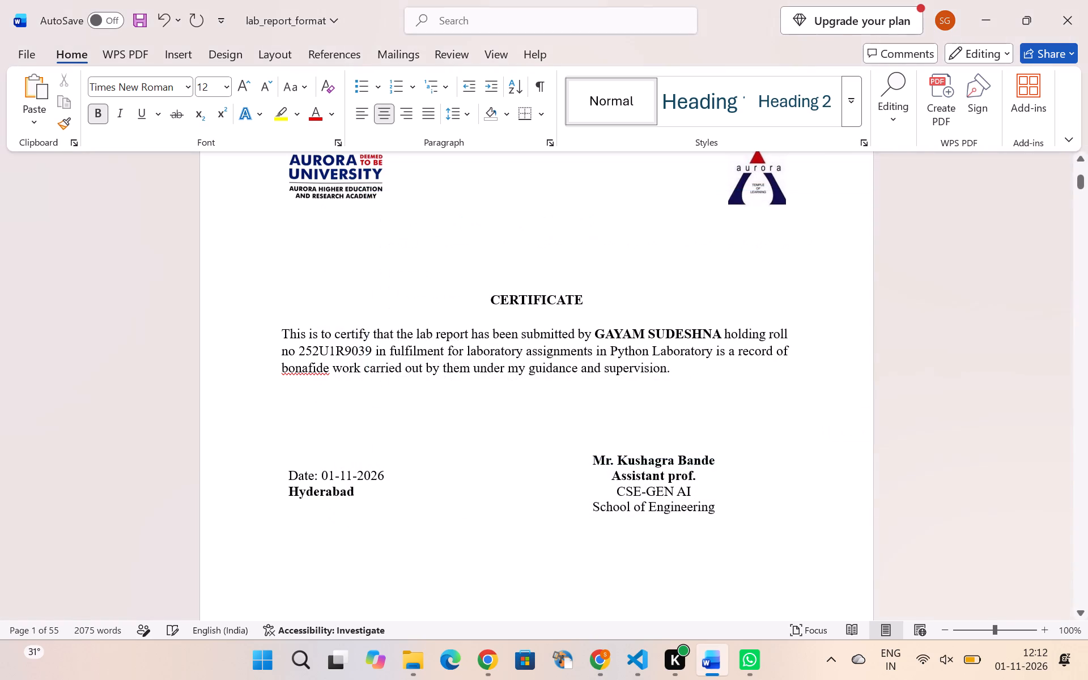
Export the report as an XPS Document named lab_report_format into the ADVANCED DATA STRUCTURES folder in Documents.
{"action": "left_click", "coordinate": [25, 49]}
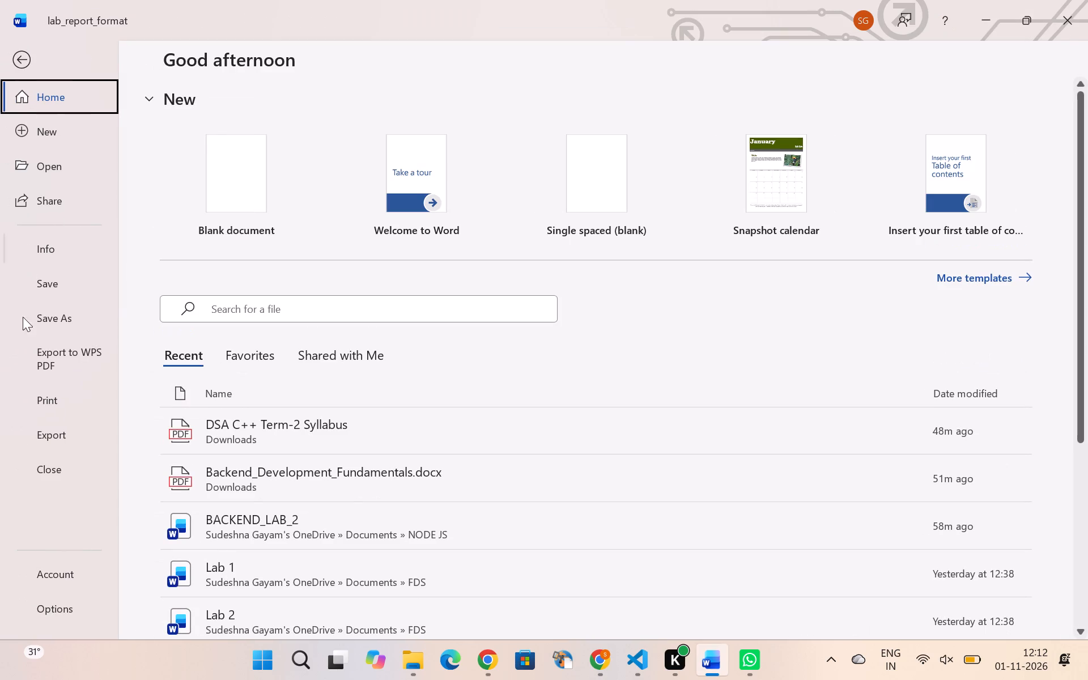
{"action": "left_click", "coordinate": [60, 434]}
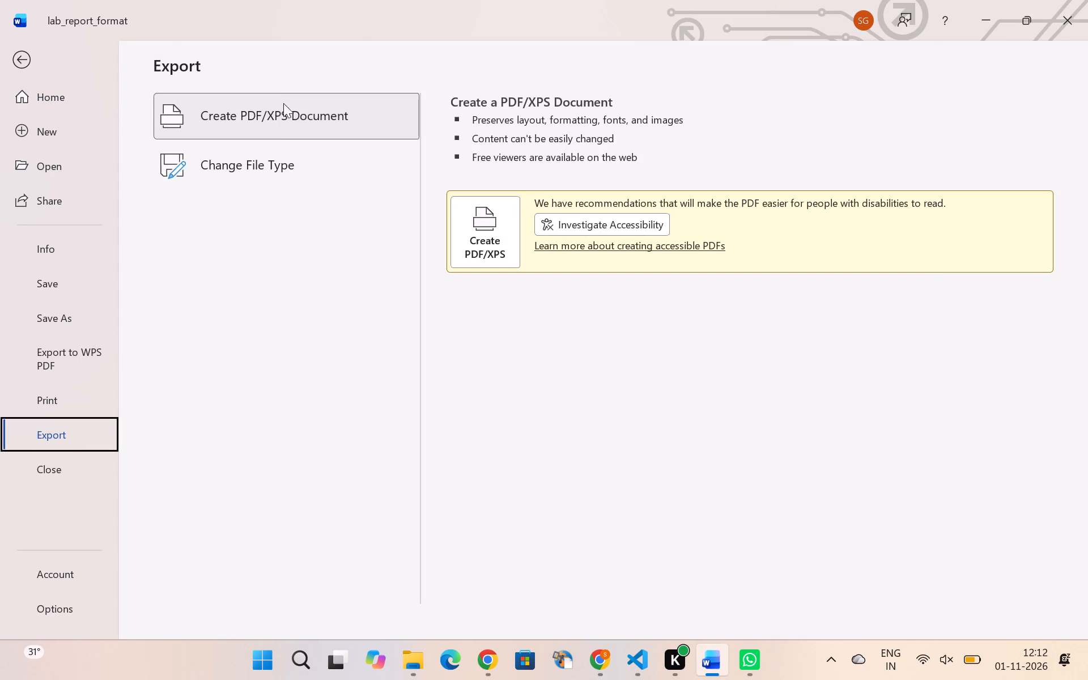
{"action": "left_click", "coordinate": [296, 124]}
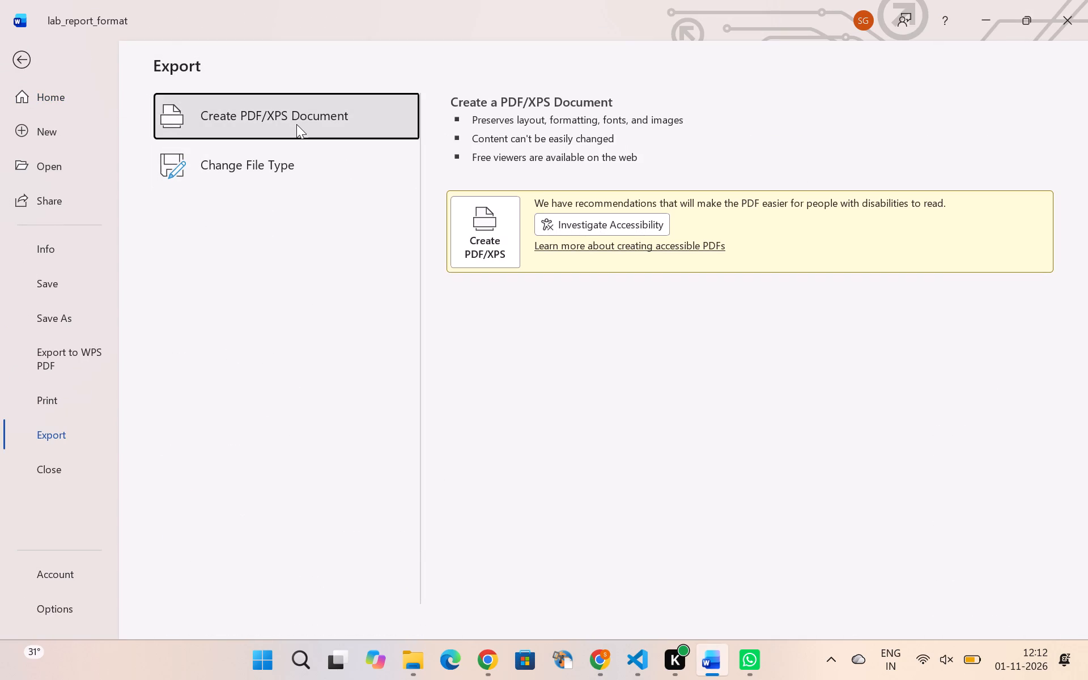
{"action": "double_click", "coordinate": [296, 124]}
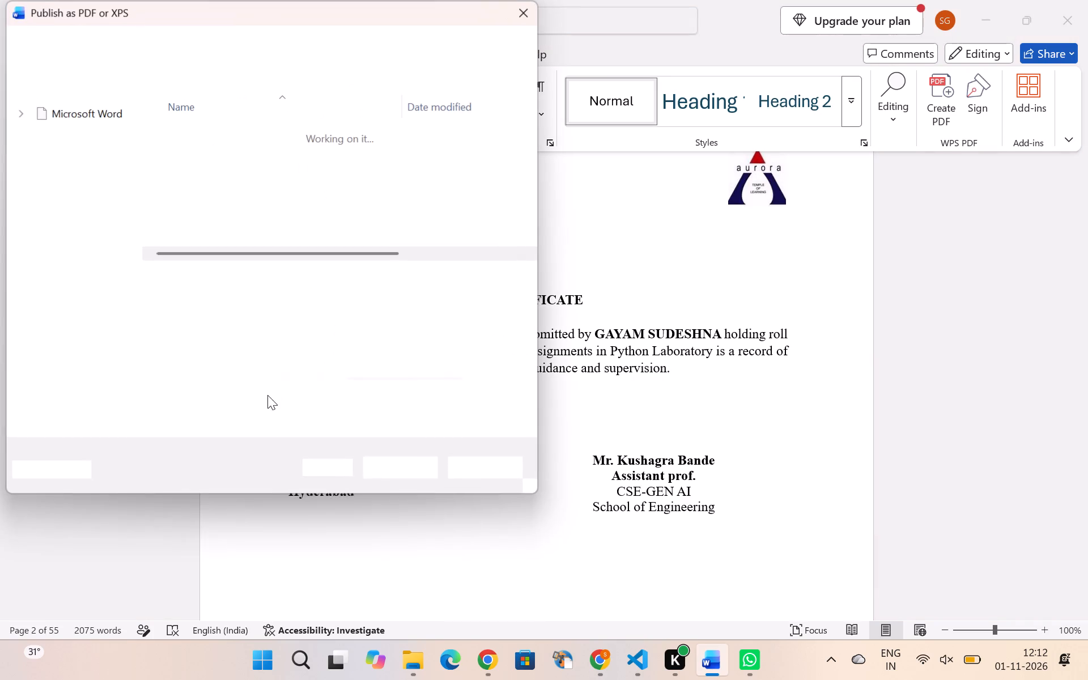
{"action": "left_click", "coordinate": [213, 299]}
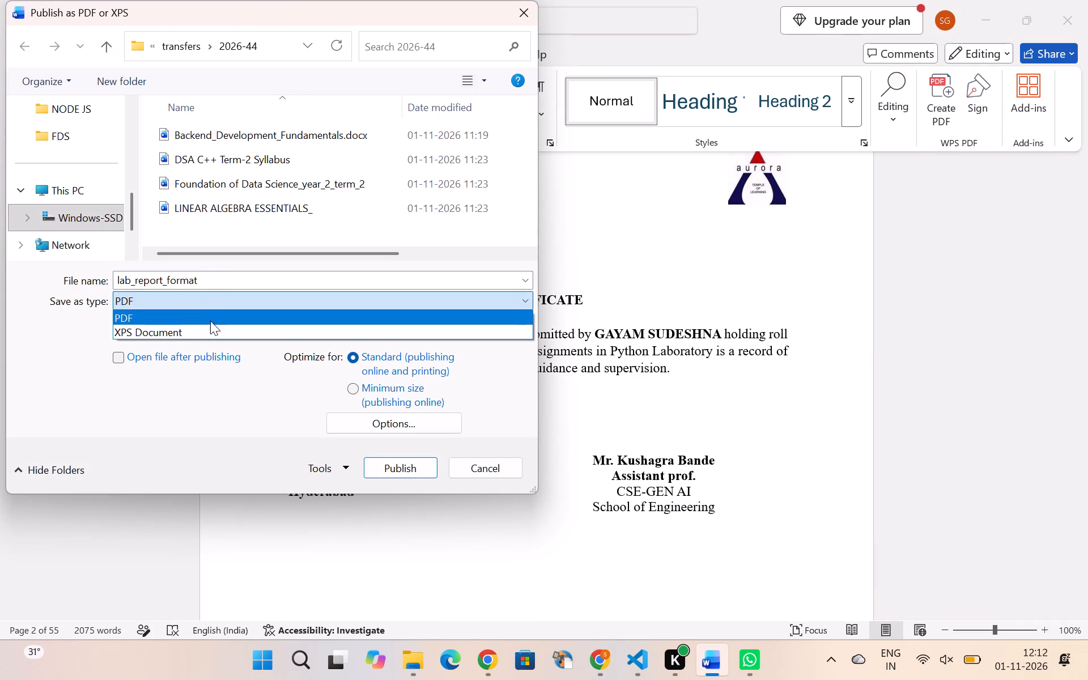
{"action": "left_click", "coordinate": [210, 331]}
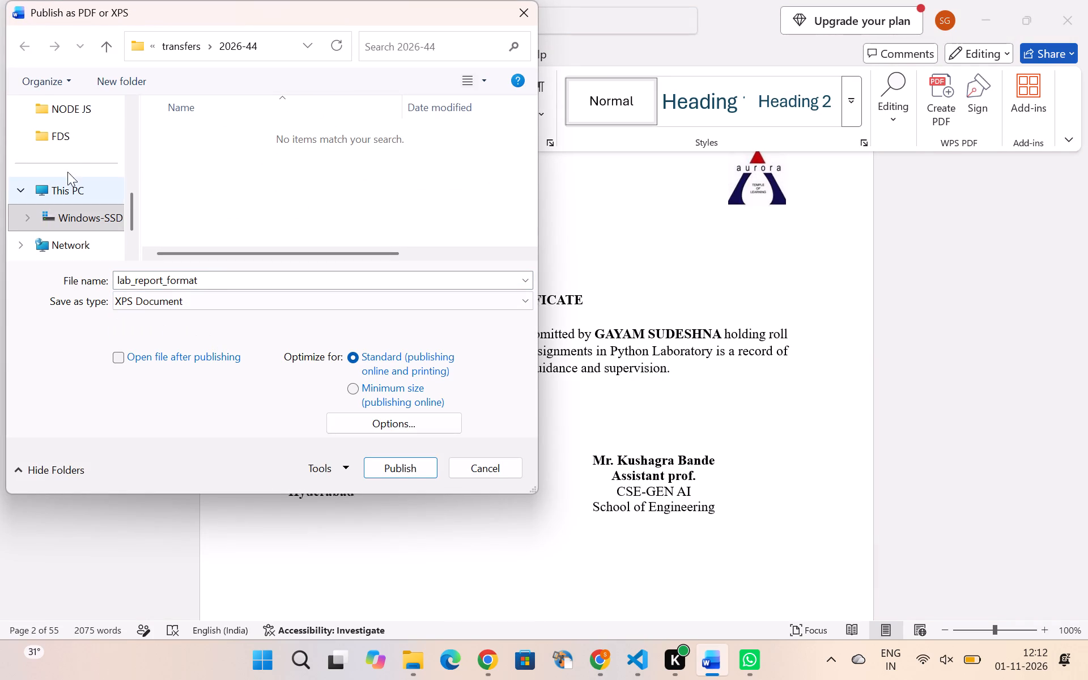
{"action": "scroll", "coordinate": [99, 124], "scroll_direction": "up", "scroll_amount": 1}
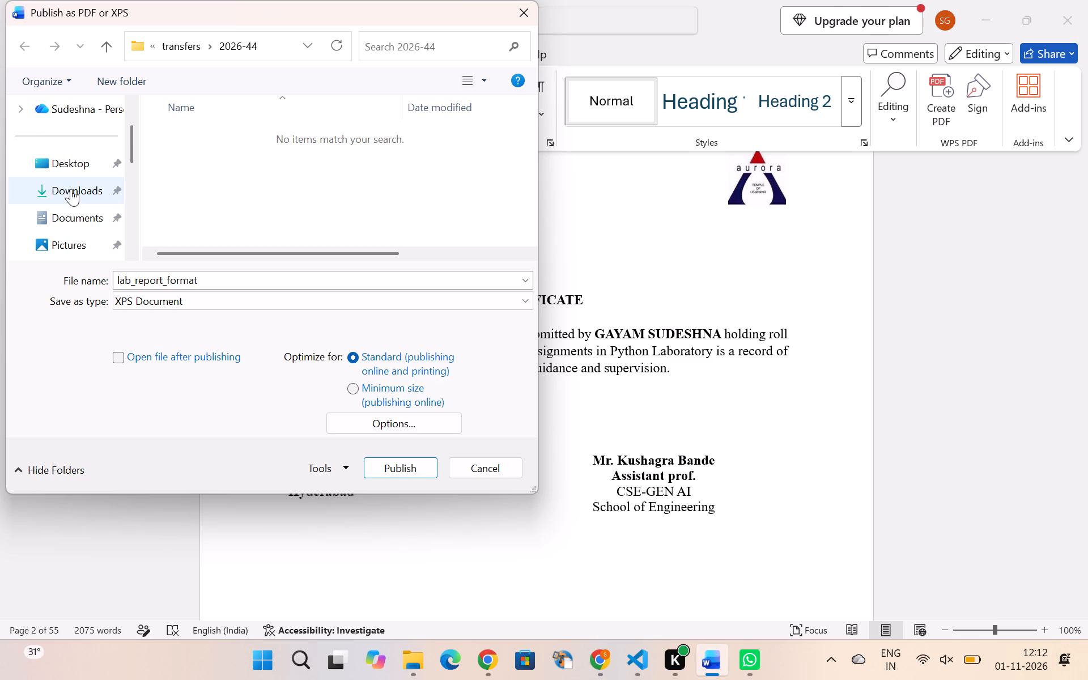
{"action": "left_click", "coordinate": [63, 182]}
{"action": "left_click", "coordinate": [70, 213]}
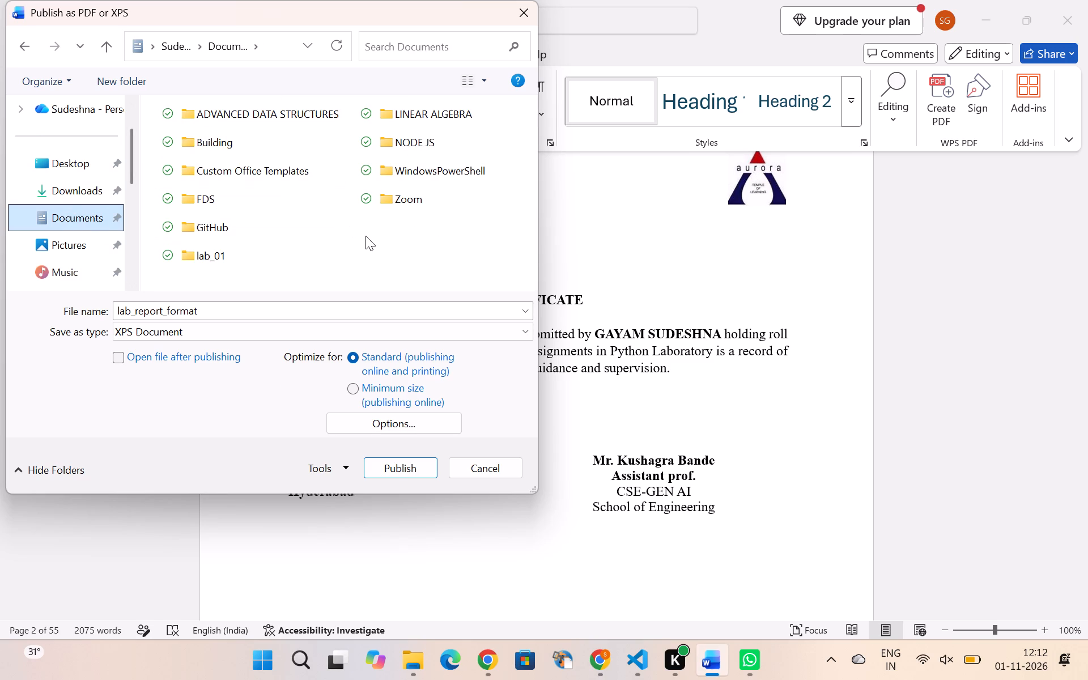
{"action": "double_click", "coordinate": [297, 116]}
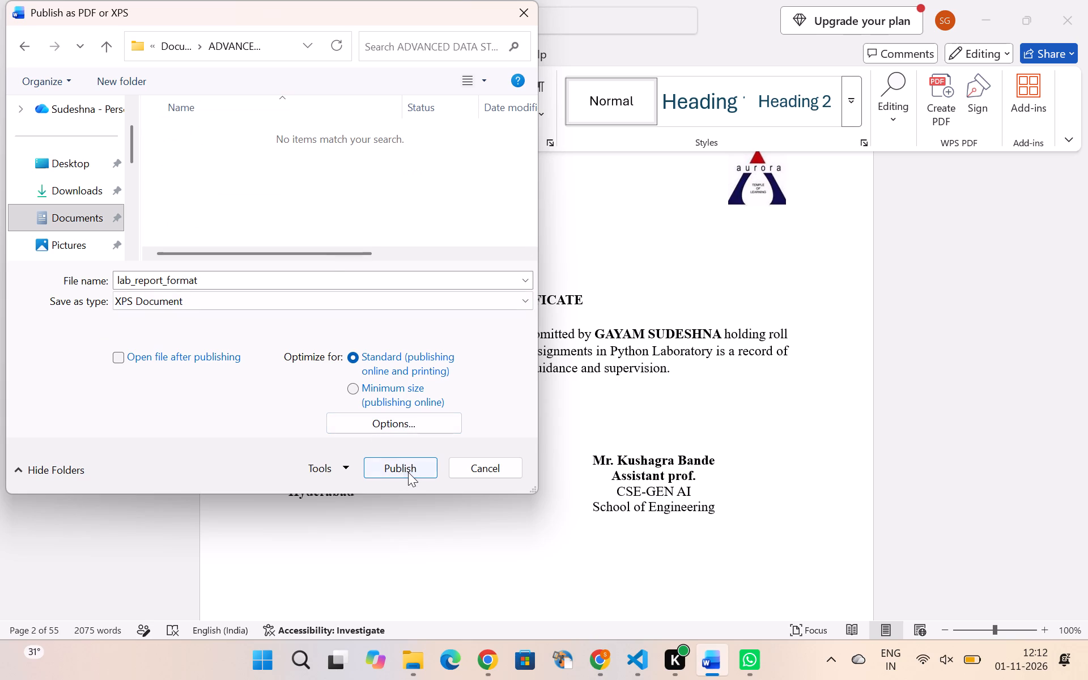
{"action": "left_click", "coordinate": [406, 469]}
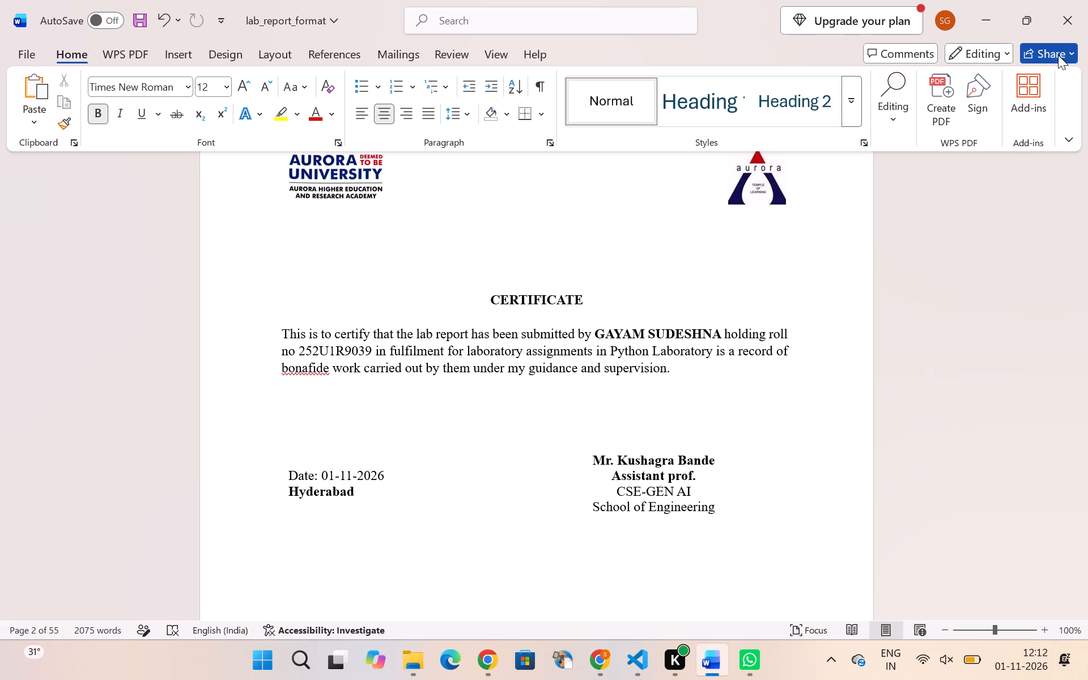
Save the changes to the lab_report_format Word document under its existing name and close it.
{"action": "left_click", "coordinate": [1065, 19]}
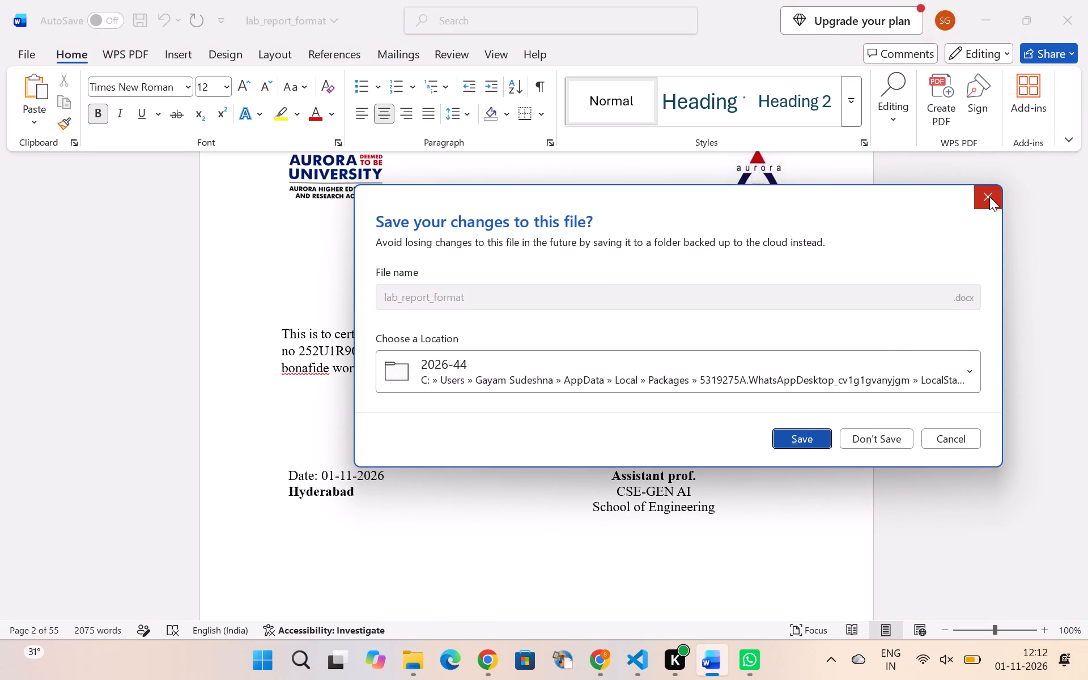
{"action": "left_click", "coordinate": [989, 197]}
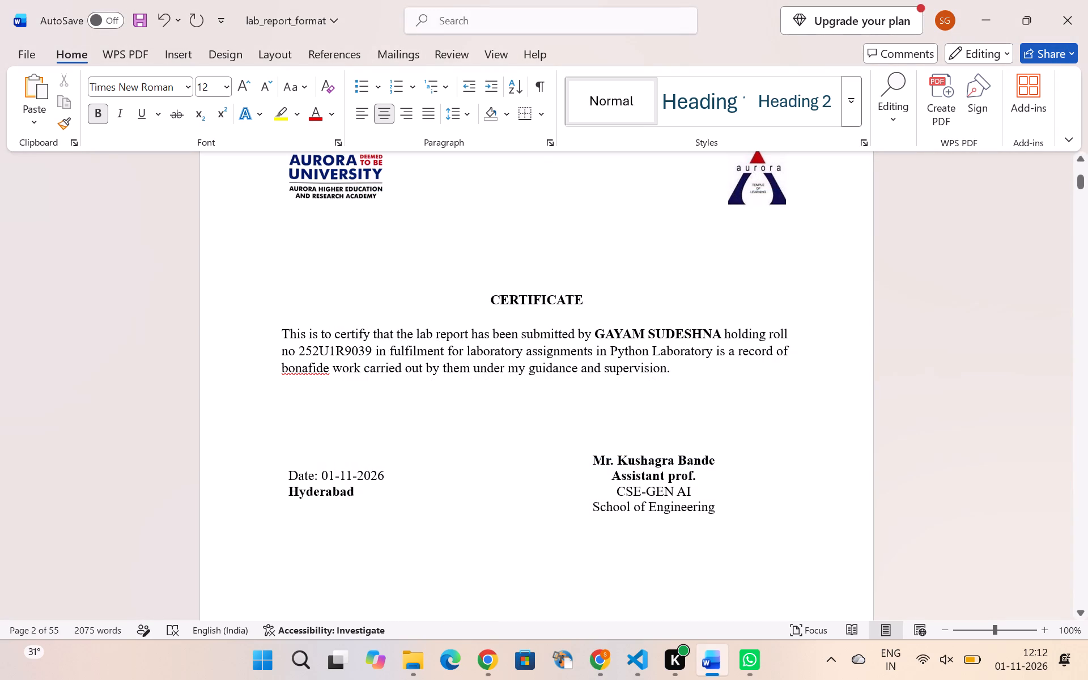
{"action": "left_click", "coordinate": [15, 47]}
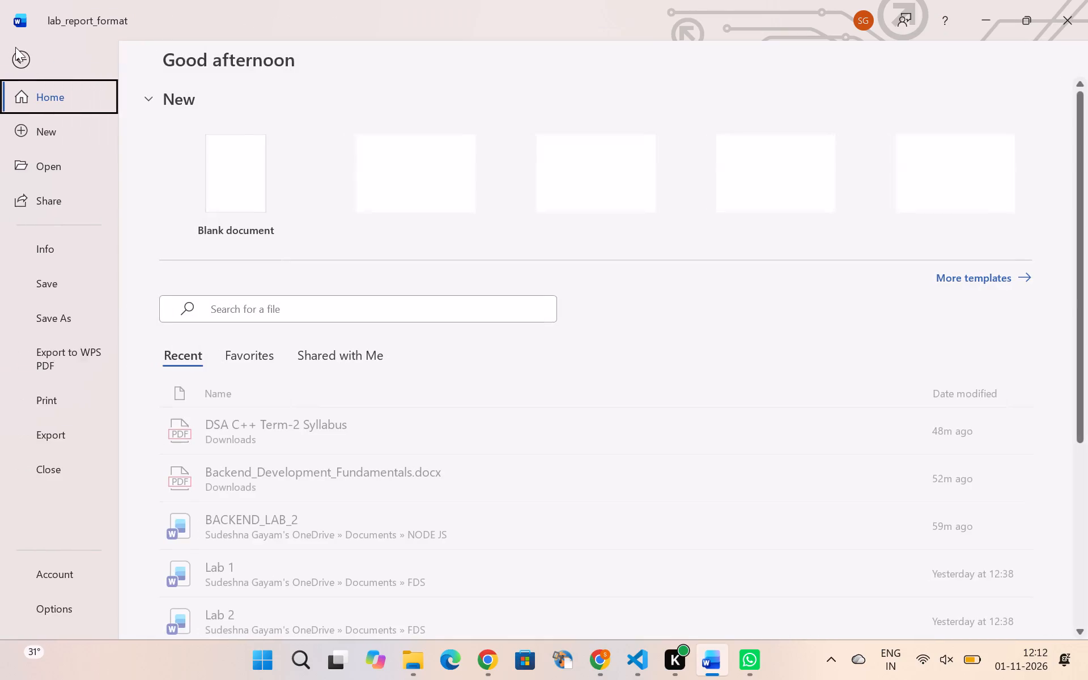
{"action": "left_click", "coordinate": [47, 317]}
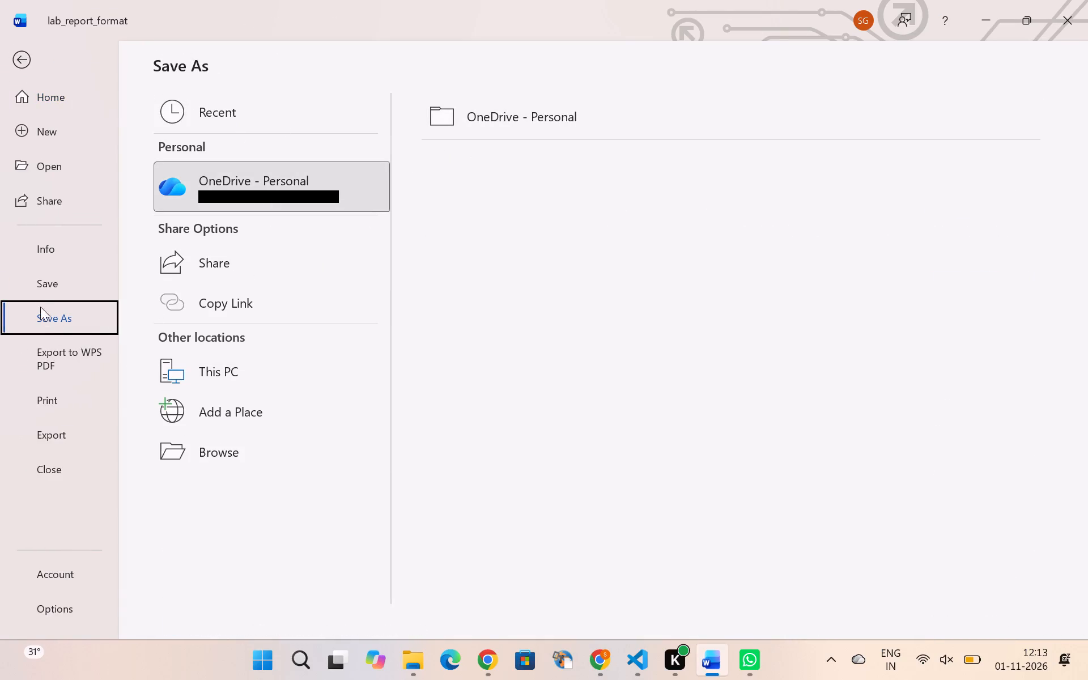
{"action": "left_click", "coordinate": [41, 287]}
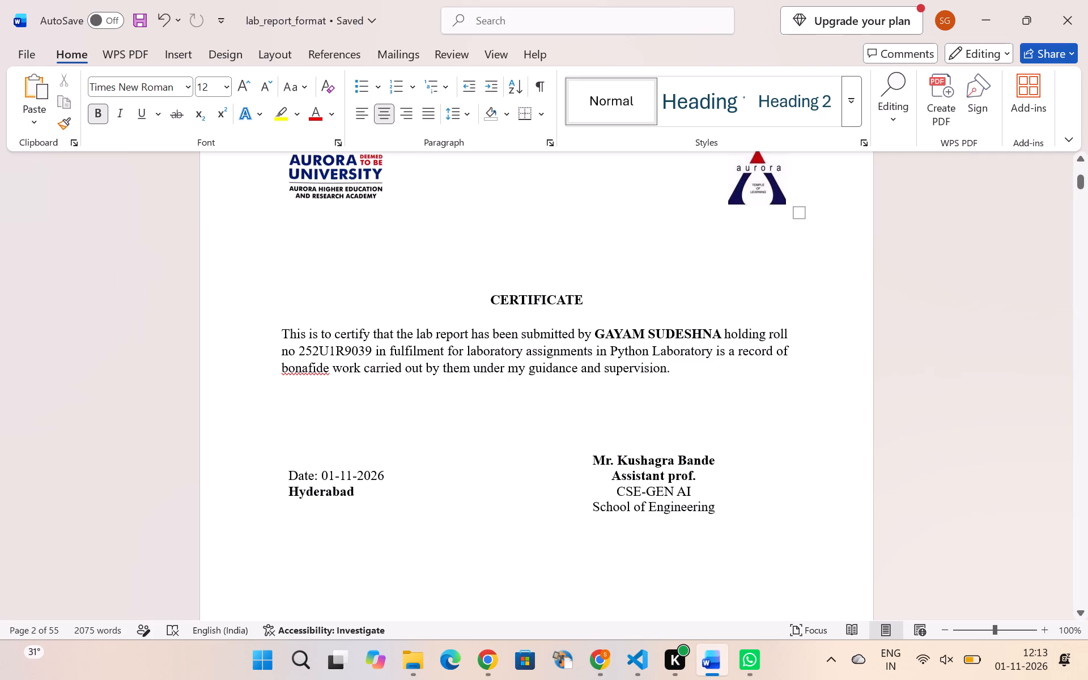
{"action": "left_click", "coordinate": [1065, 12]}
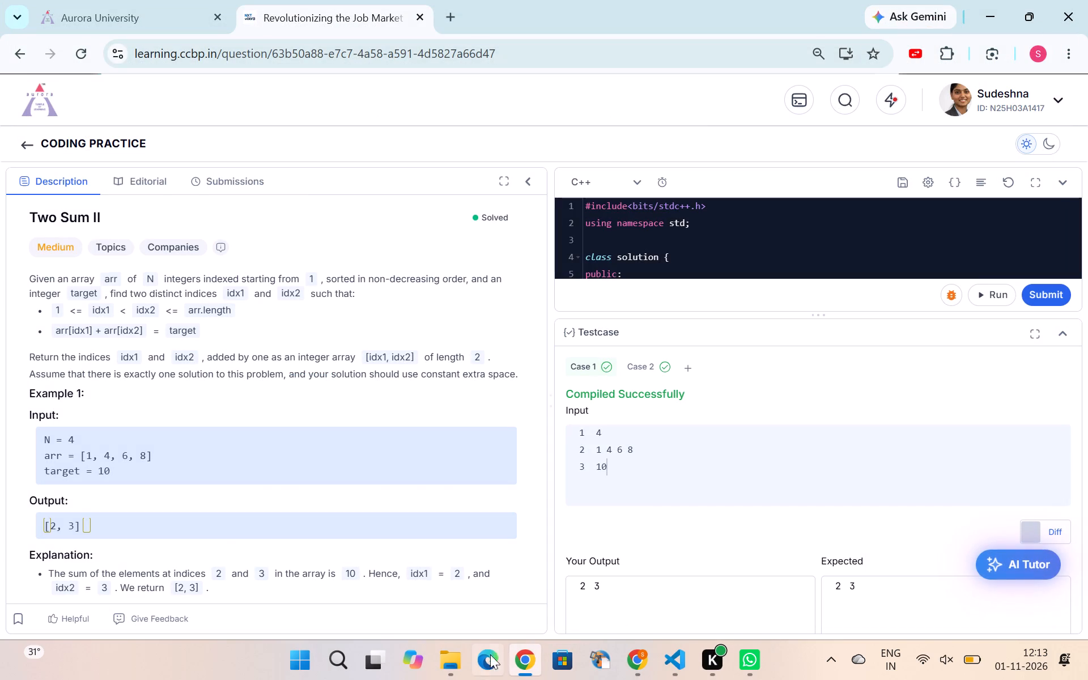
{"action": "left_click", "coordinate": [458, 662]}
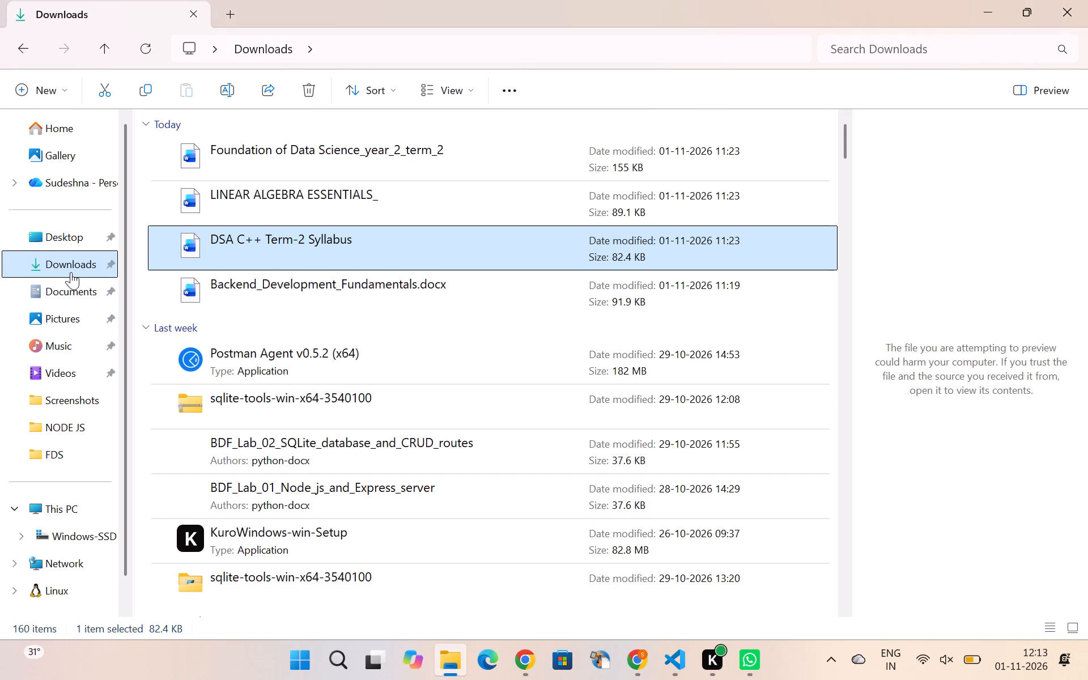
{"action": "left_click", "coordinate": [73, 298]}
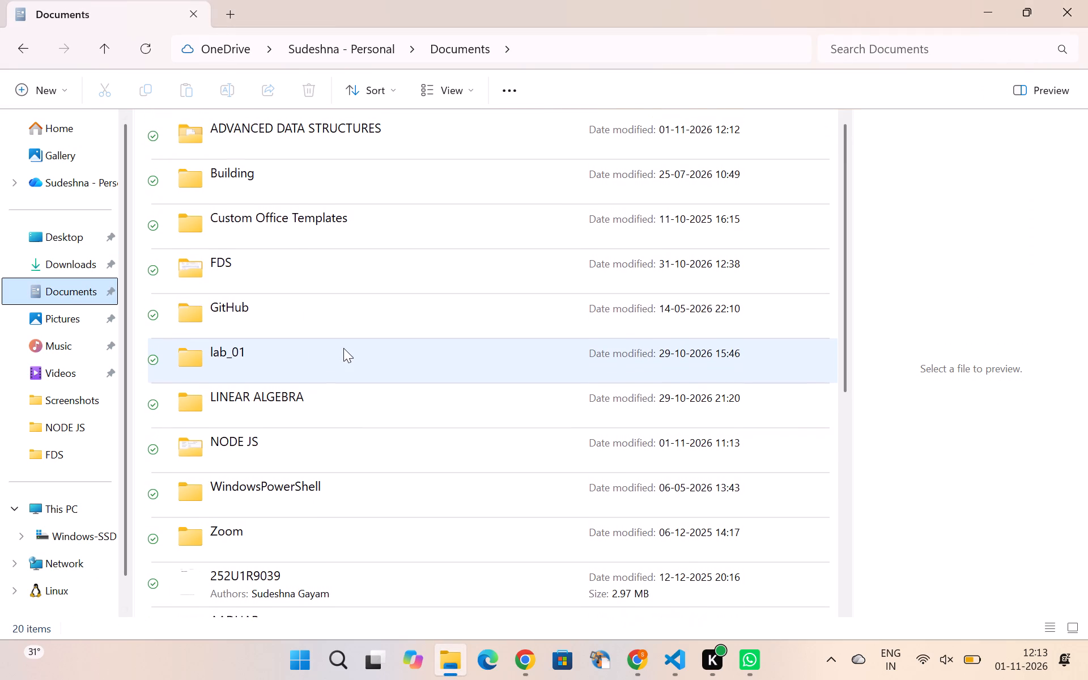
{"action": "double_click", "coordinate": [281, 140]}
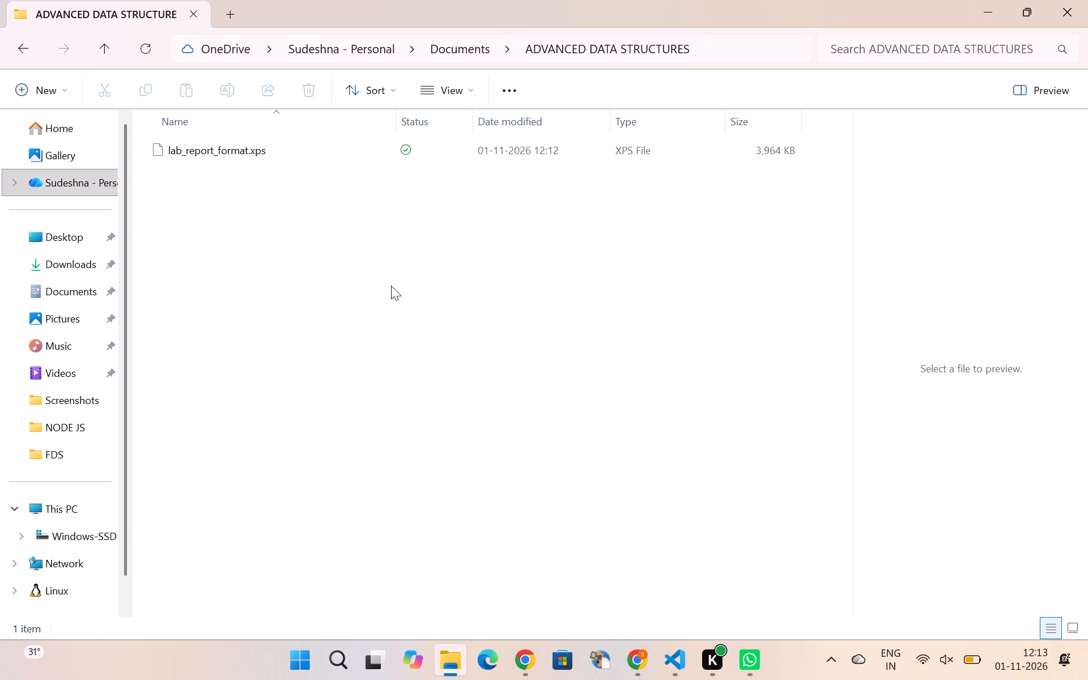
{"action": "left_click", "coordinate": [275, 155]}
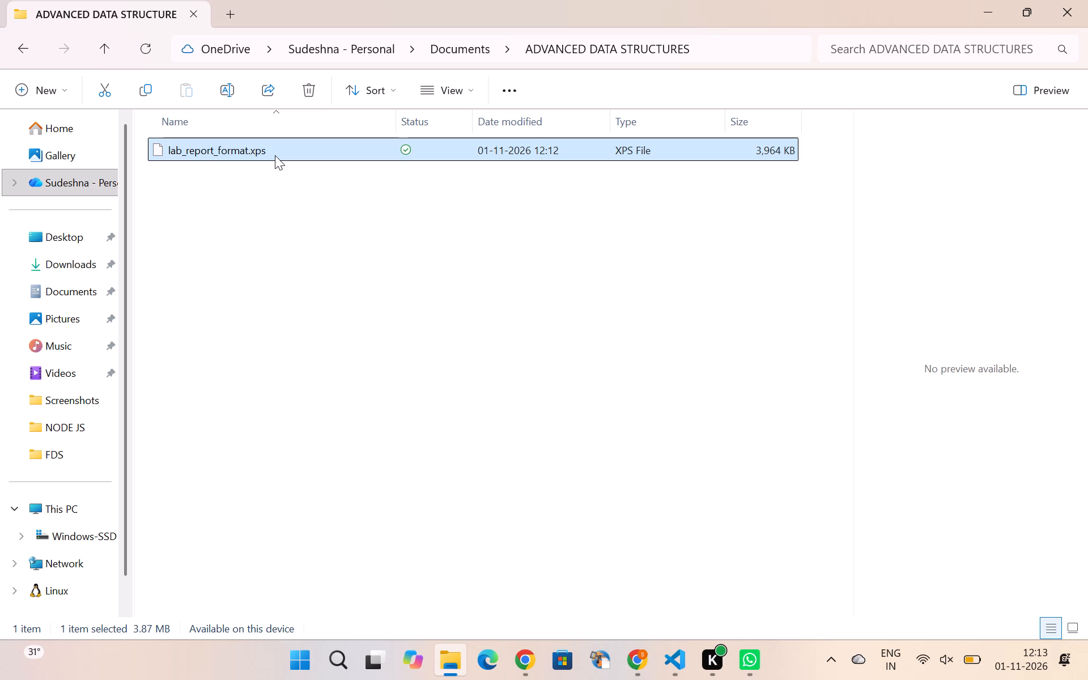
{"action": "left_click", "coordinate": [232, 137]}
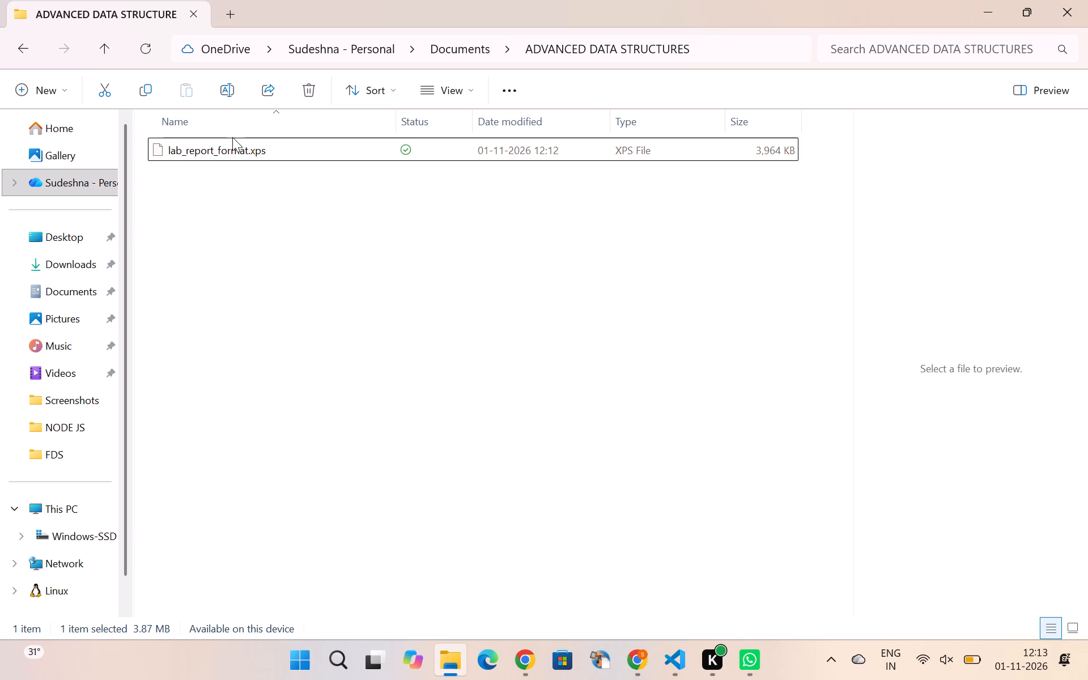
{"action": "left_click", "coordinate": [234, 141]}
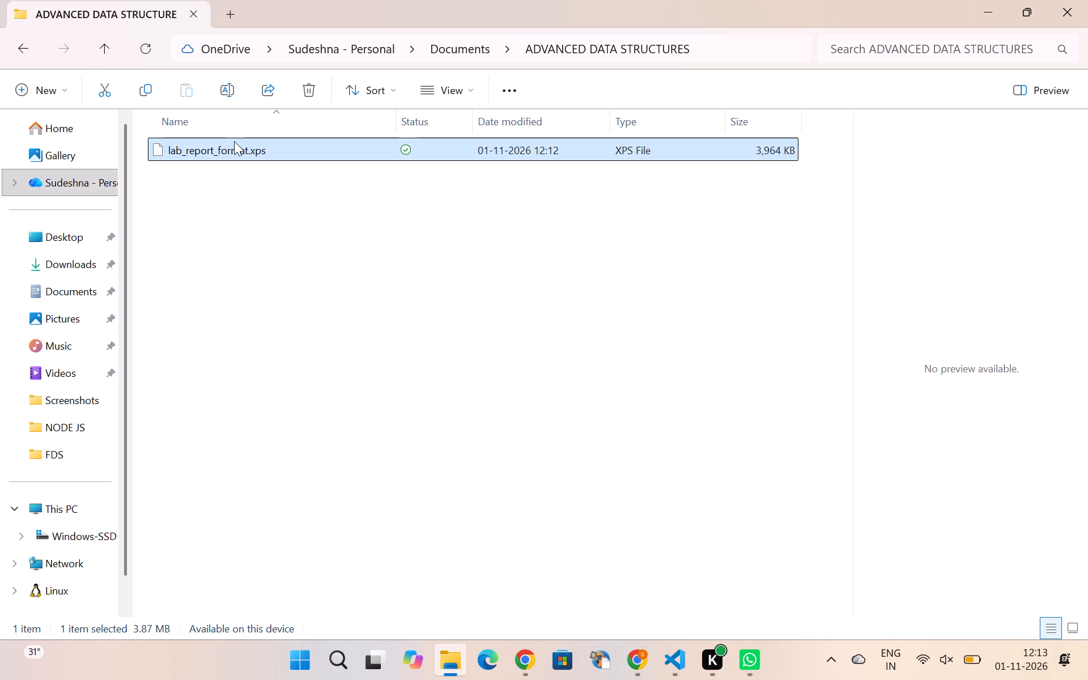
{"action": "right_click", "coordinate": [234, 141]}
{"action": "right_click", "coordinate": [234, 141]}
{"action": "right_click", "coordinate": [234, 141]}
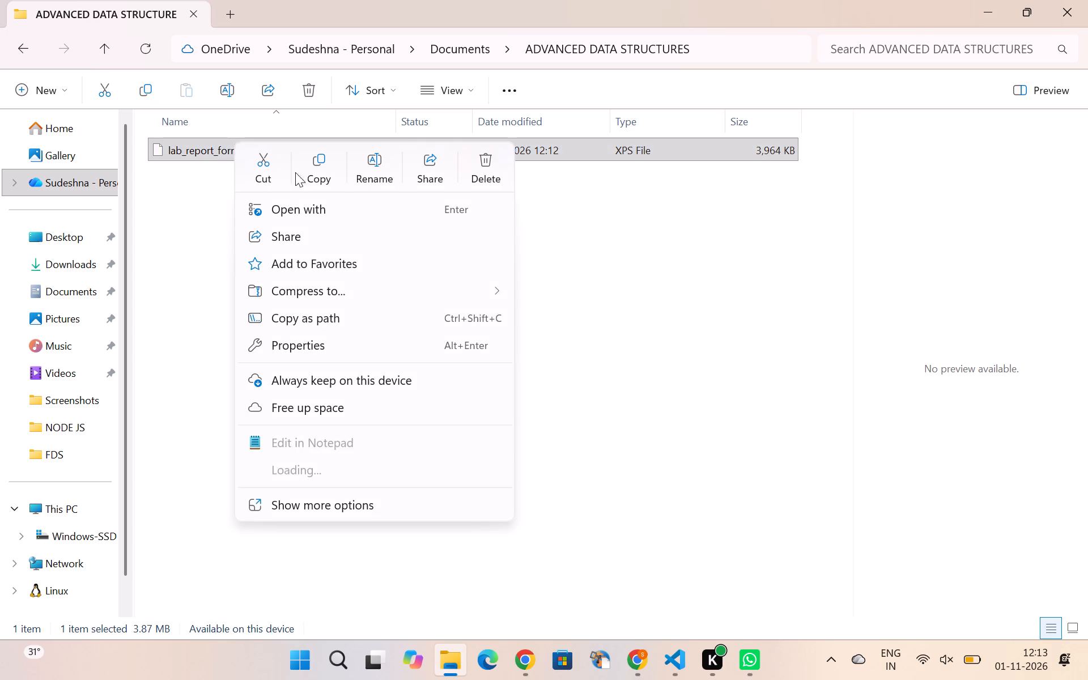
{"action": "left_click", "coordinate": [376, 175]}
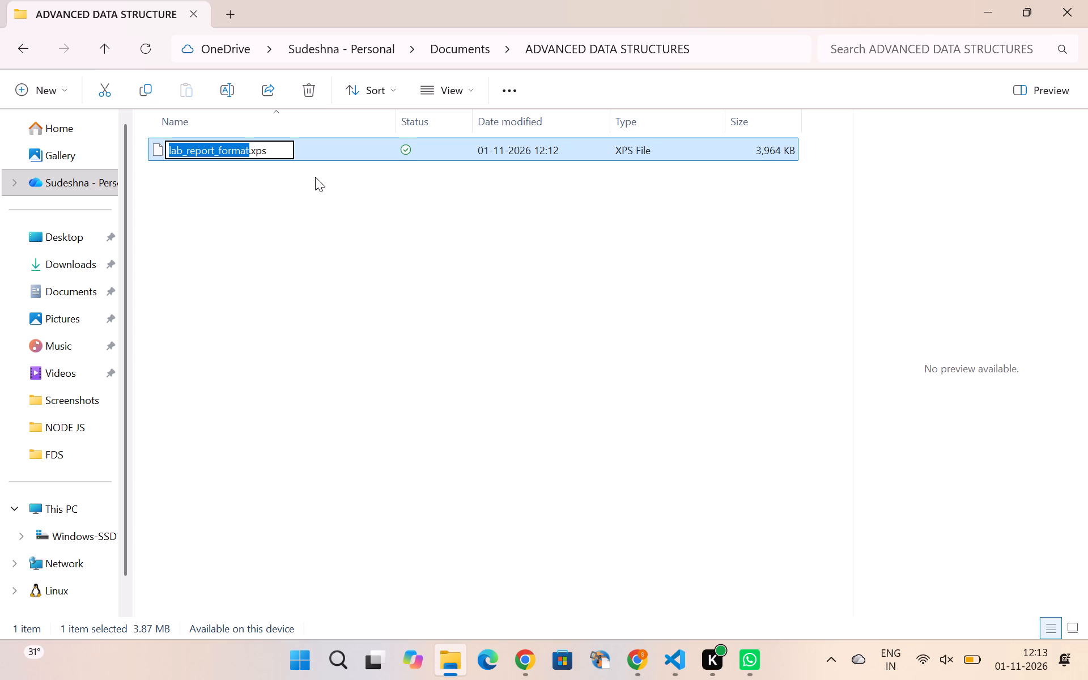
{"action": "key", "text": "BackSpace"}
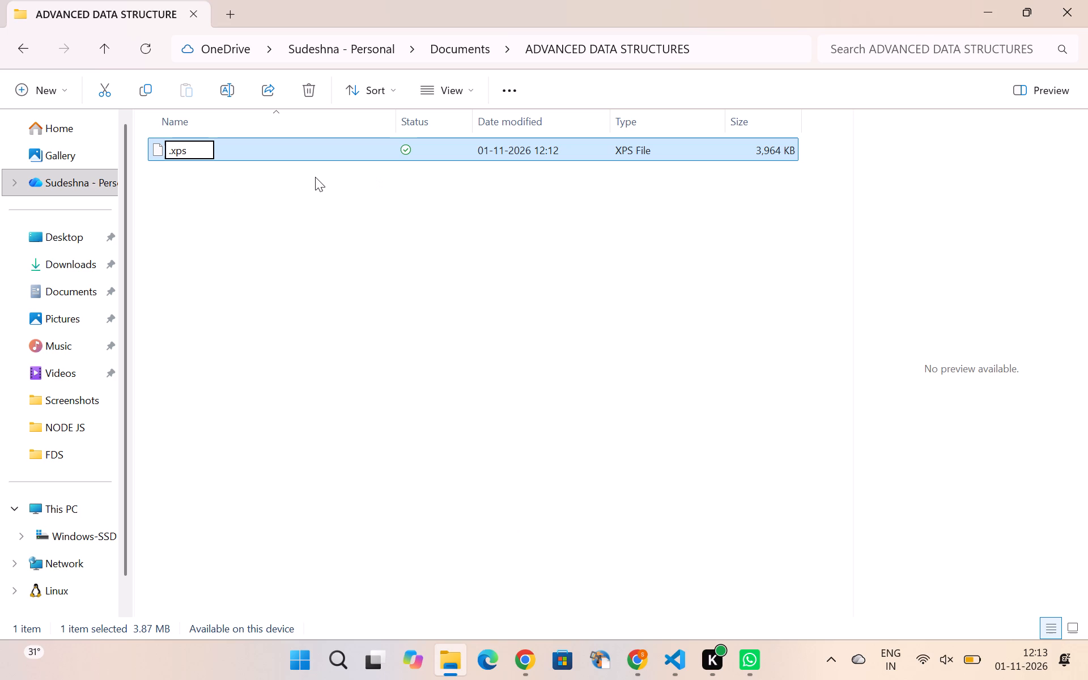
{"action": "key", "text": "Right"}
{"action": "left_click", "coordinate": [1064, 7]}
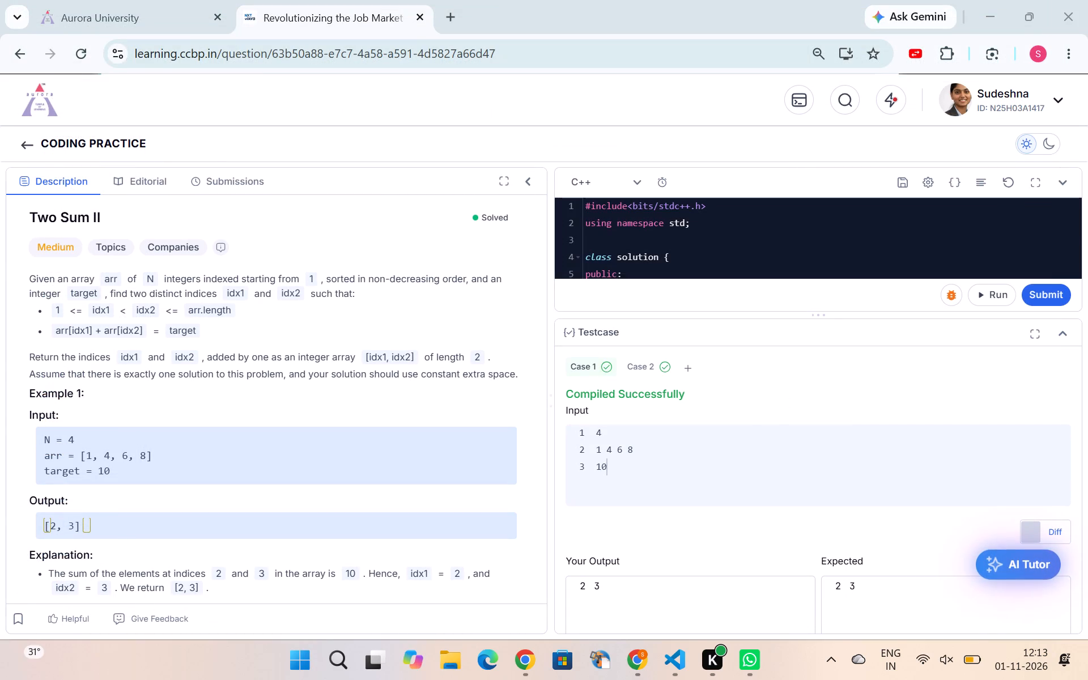
Reopen the recent lab_report_format Word document from File Explorer, view its file name and location details, and close it.
{"action": "left_click", "coordinate": [517, 669]}
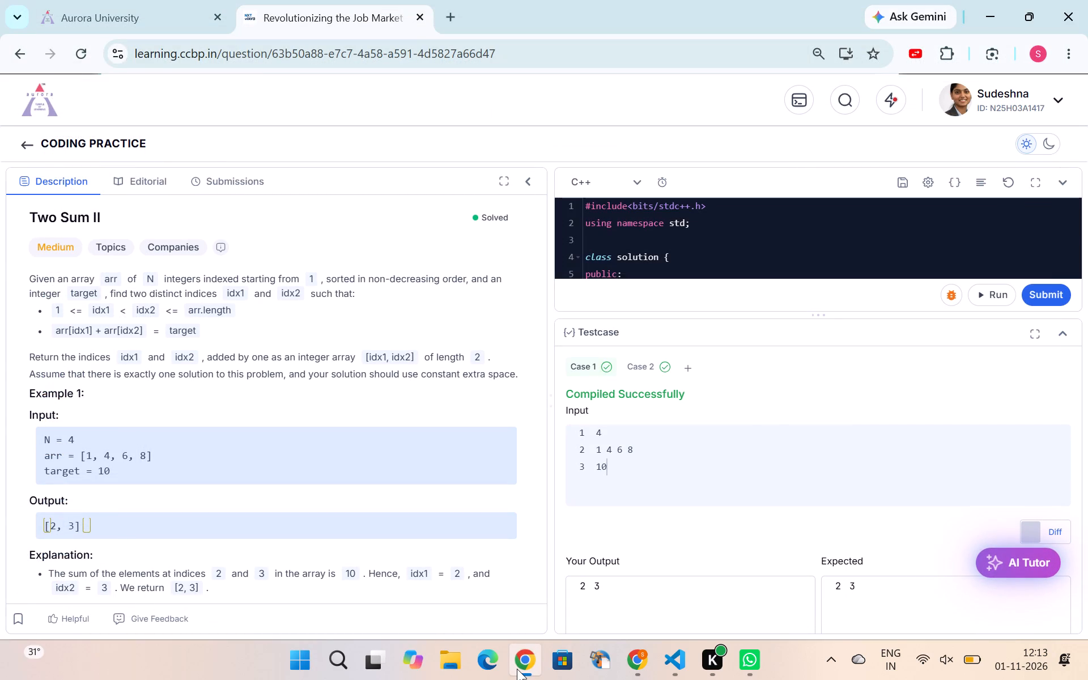
{"action": "left_click", "coordinate": [443, 664]}
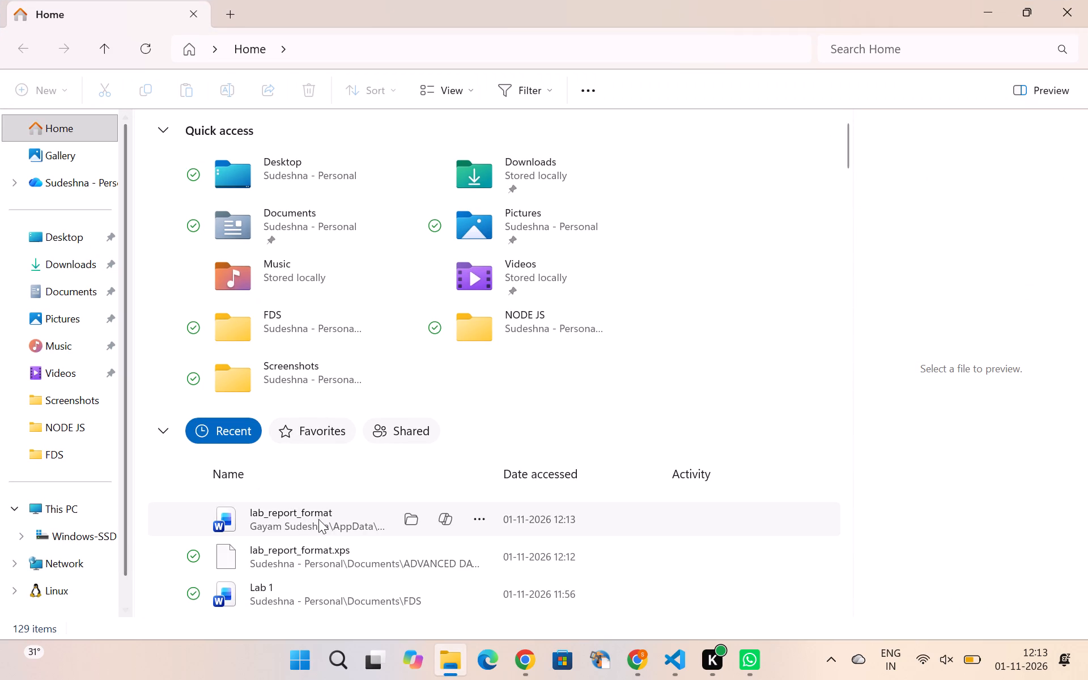
{"action": "double_click", "coordinate": [320, 517]}
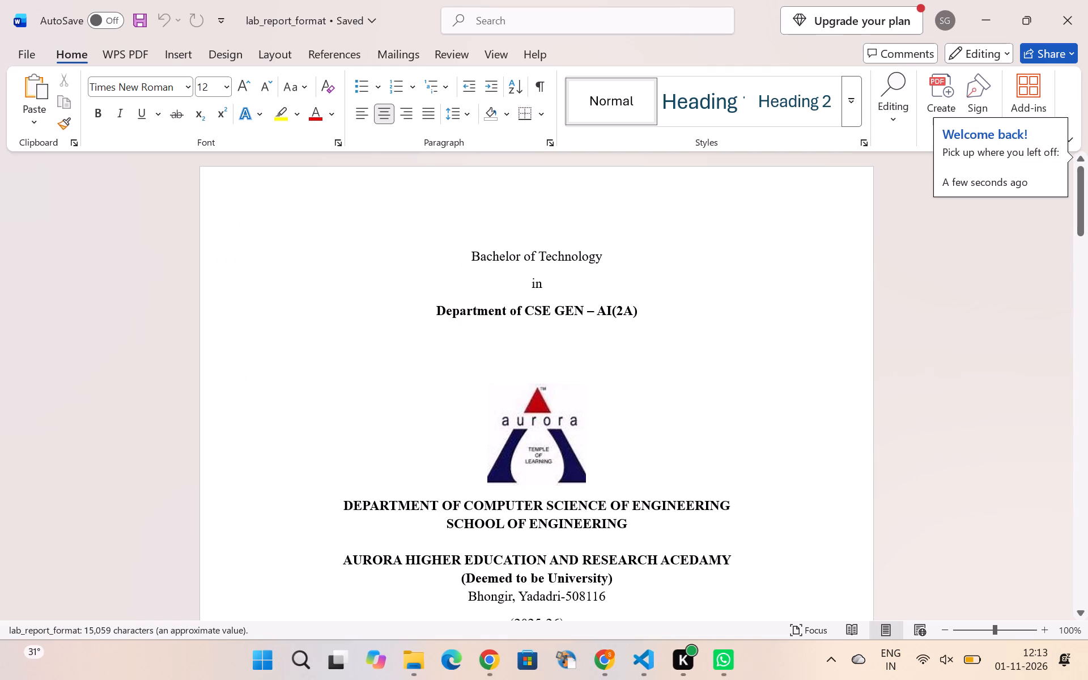
{"action": "left_click", "coordinate": [303, 23]}
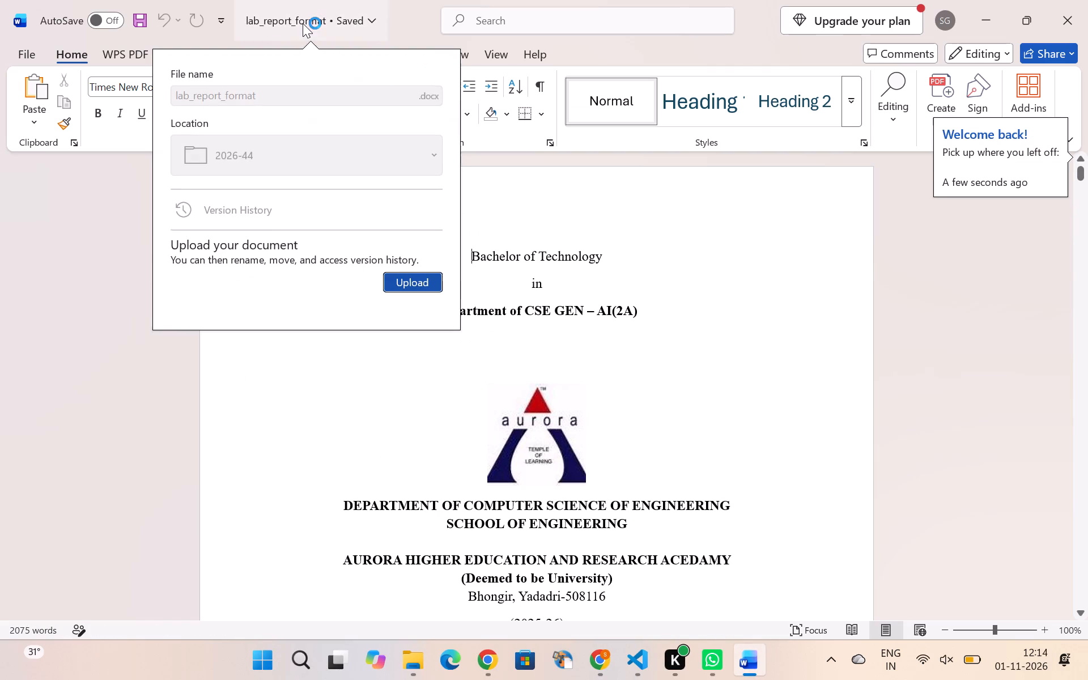
{"action": "left_click", "coordinate": [627, 310]}
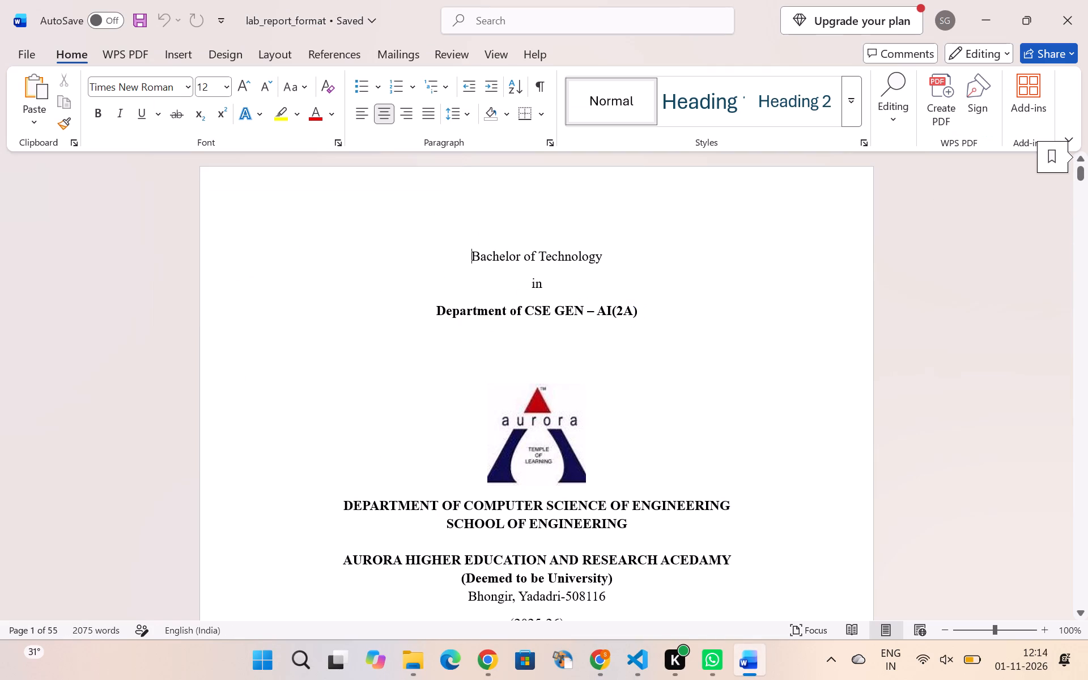
{"action": "left_click", "coordinate": [1079, 10]}
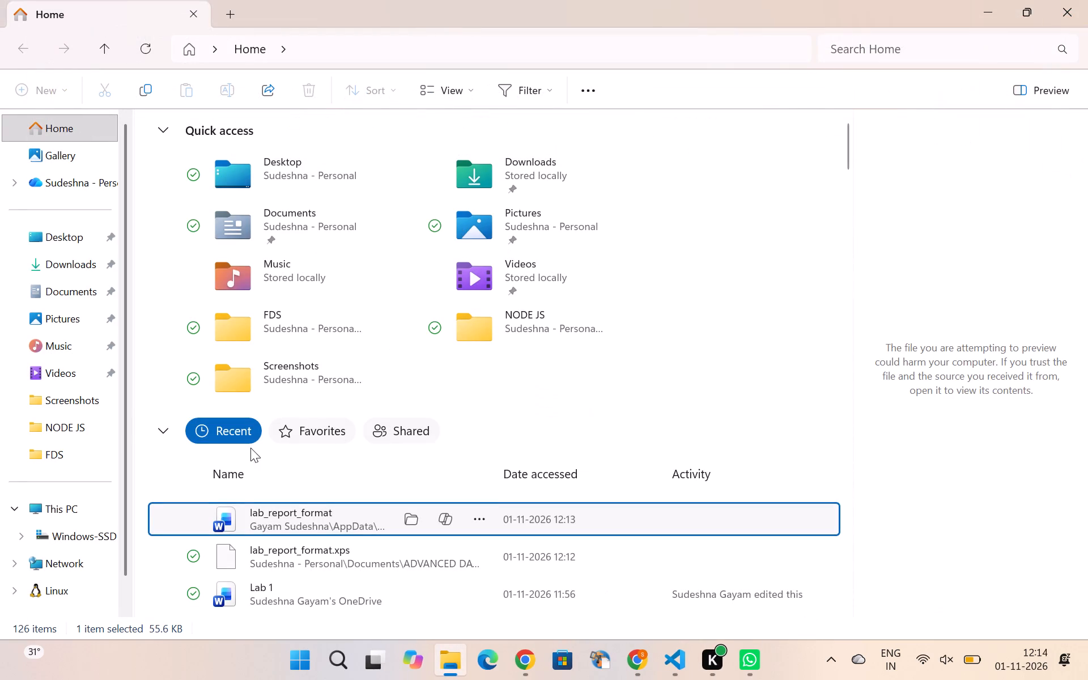
Try to open the lab_report_format XPS file from Documents > ADVANCED DATA STRUCTURES, setting Word as the app that always opens .xps files.
{"action": "left_click", "coordinate": [71, 292]}
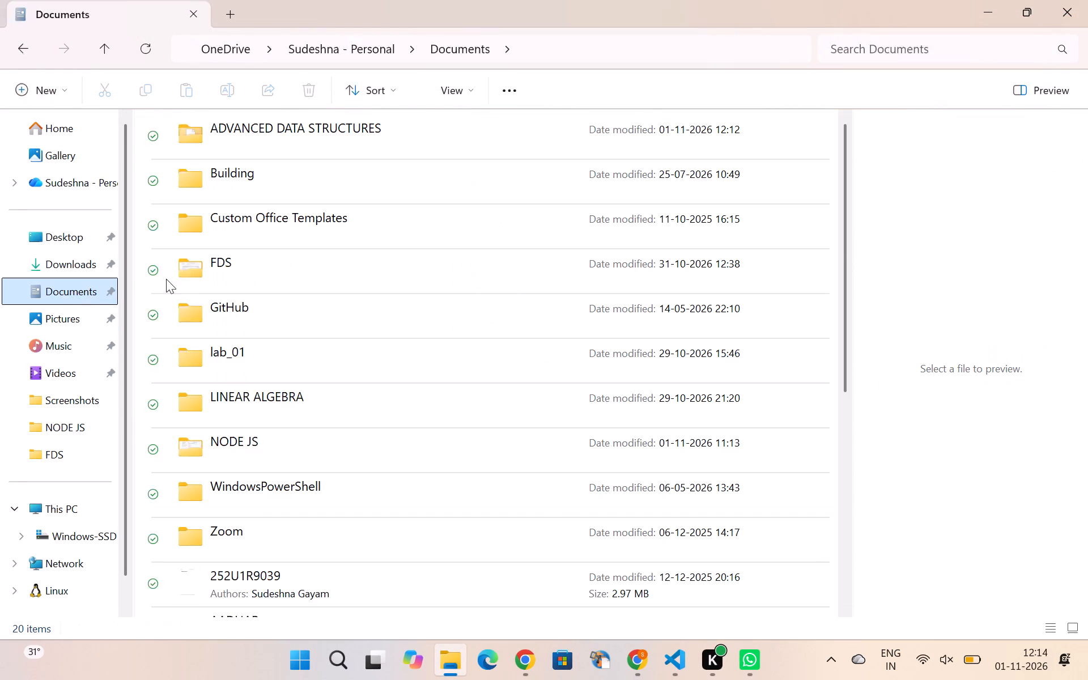
{"action": "double_click", "coordinate": [304, 149]}
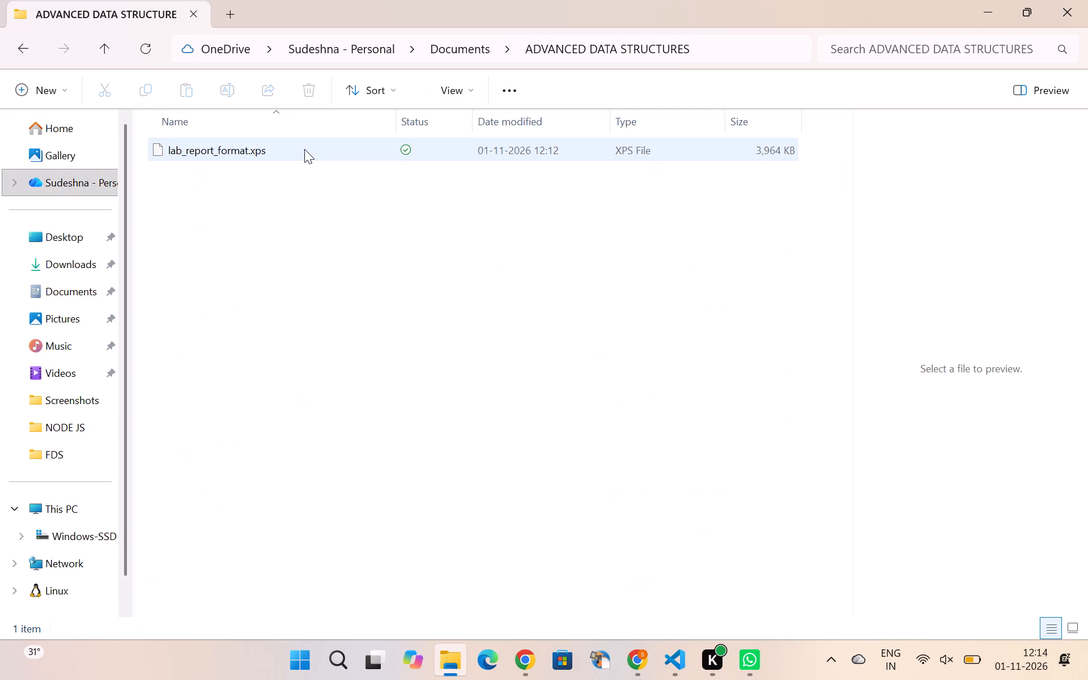
{"action": "left_click", "coordinate": [304, 149]}
{"action": "double_click", "coordinate": [304, 149]}
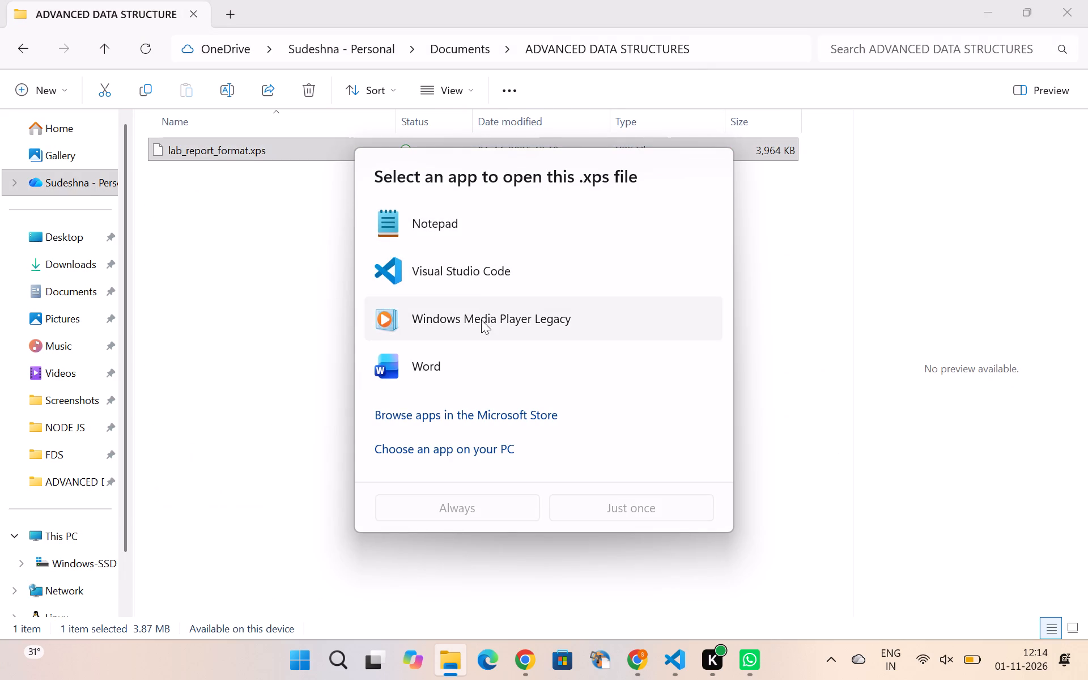
{"action": "left_click", "coordinate": [458, 368]}
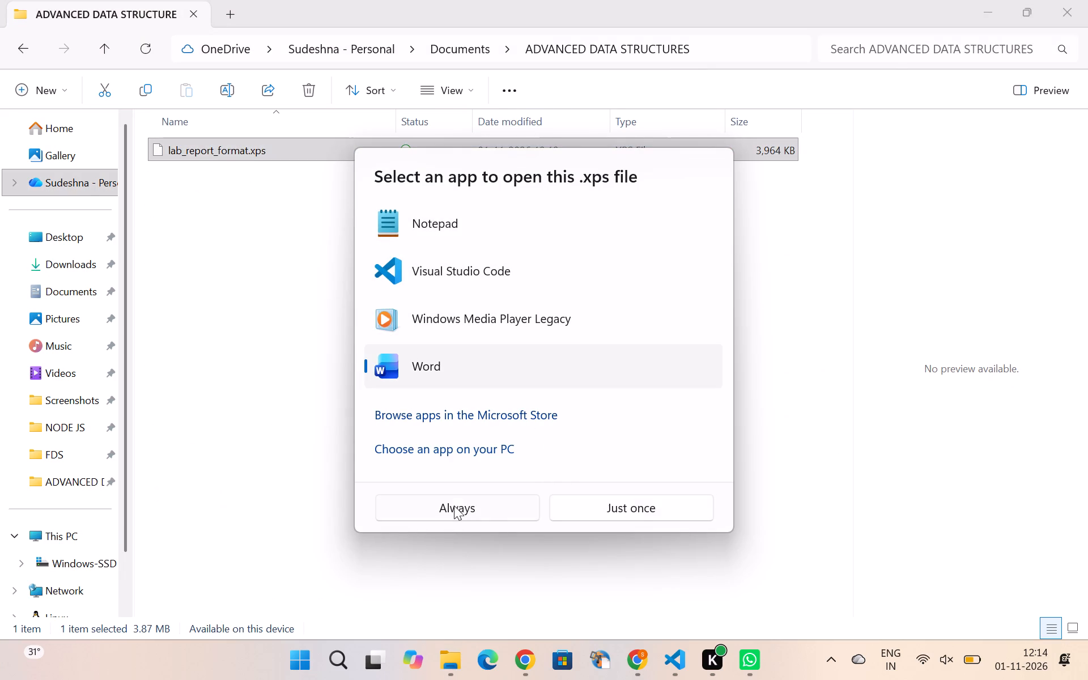
{"action": "left_click", "coordinate": [453, 505]}
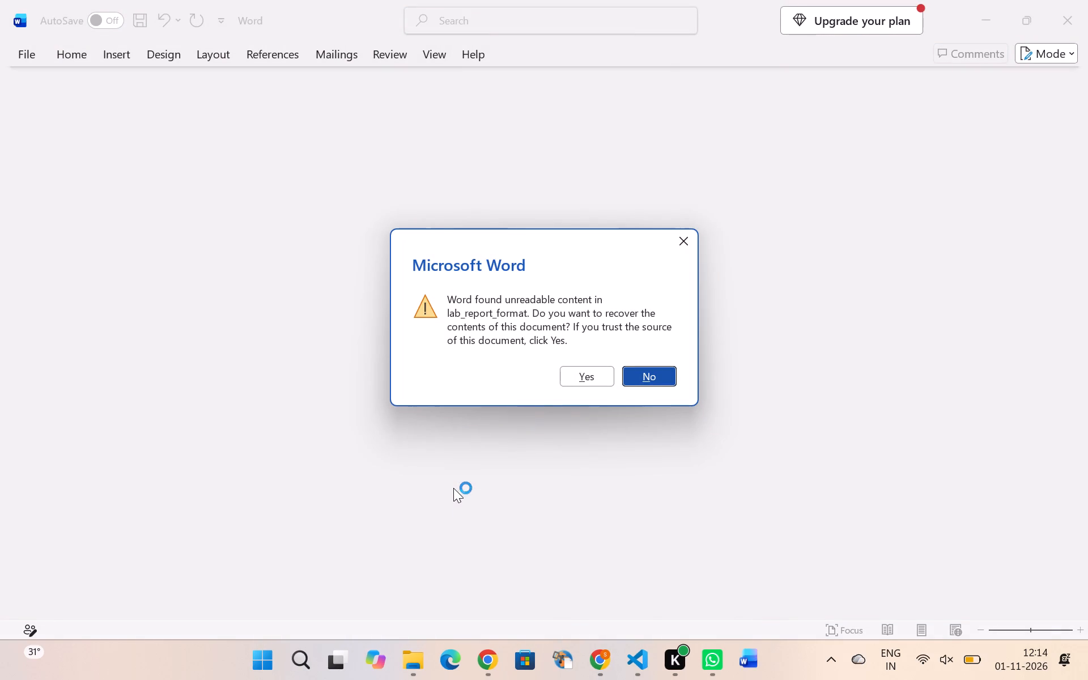
{"action": "left_click", "coordinate": [583, 382]}
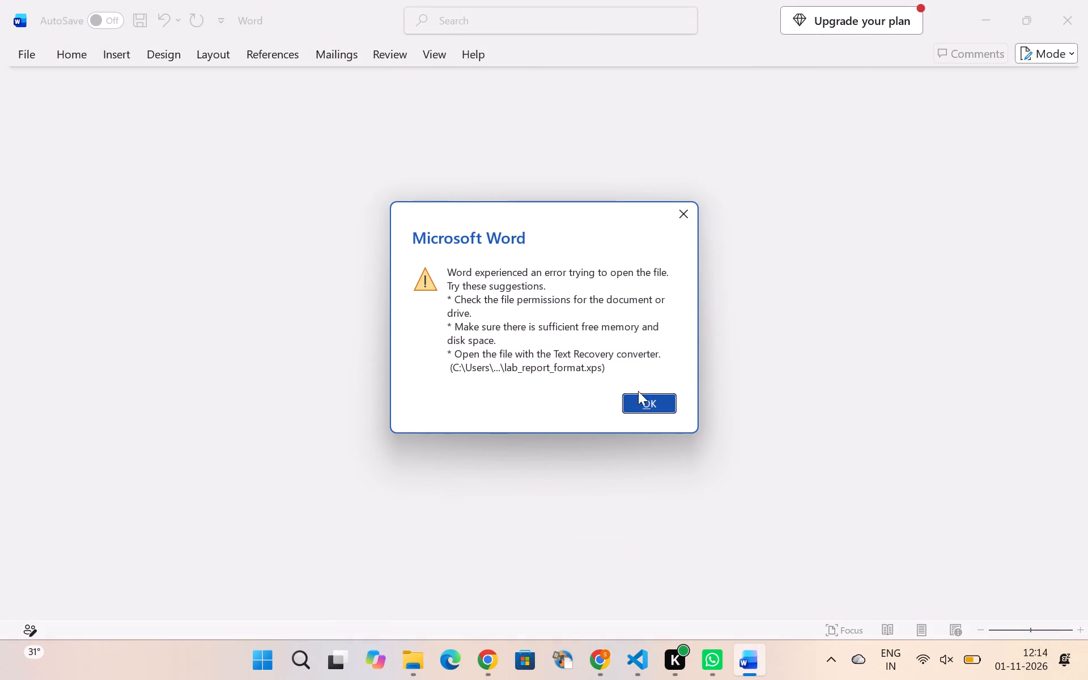
{"action": "left_click", "coordinate": [639, 396]}
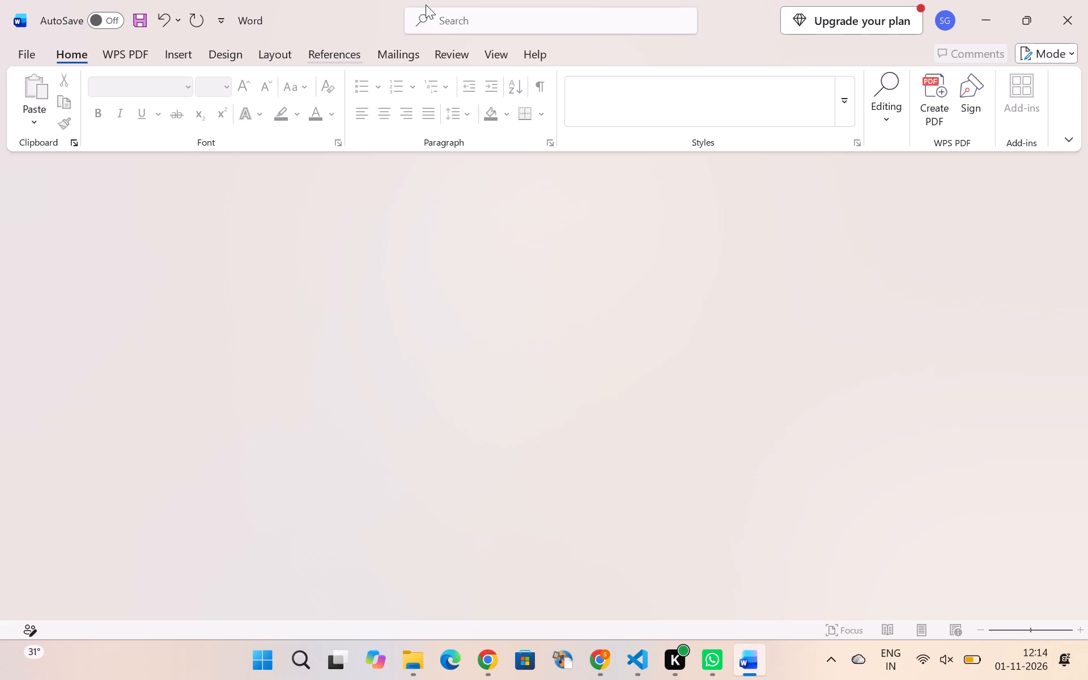
{"action": "left_click", "coordinate": [1069, 33]}
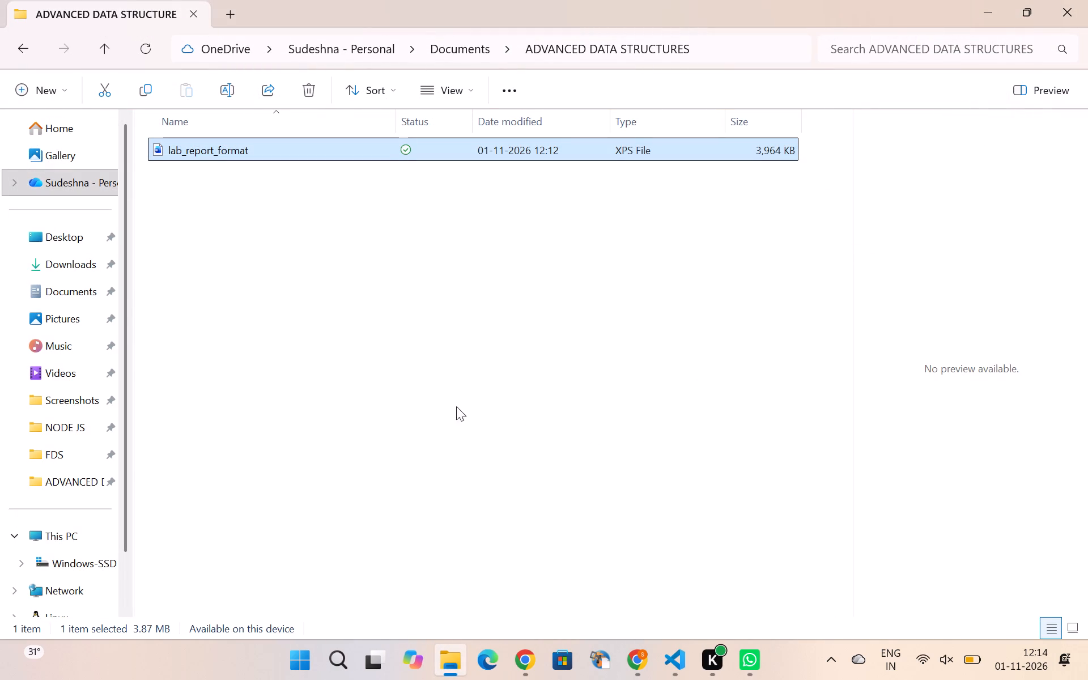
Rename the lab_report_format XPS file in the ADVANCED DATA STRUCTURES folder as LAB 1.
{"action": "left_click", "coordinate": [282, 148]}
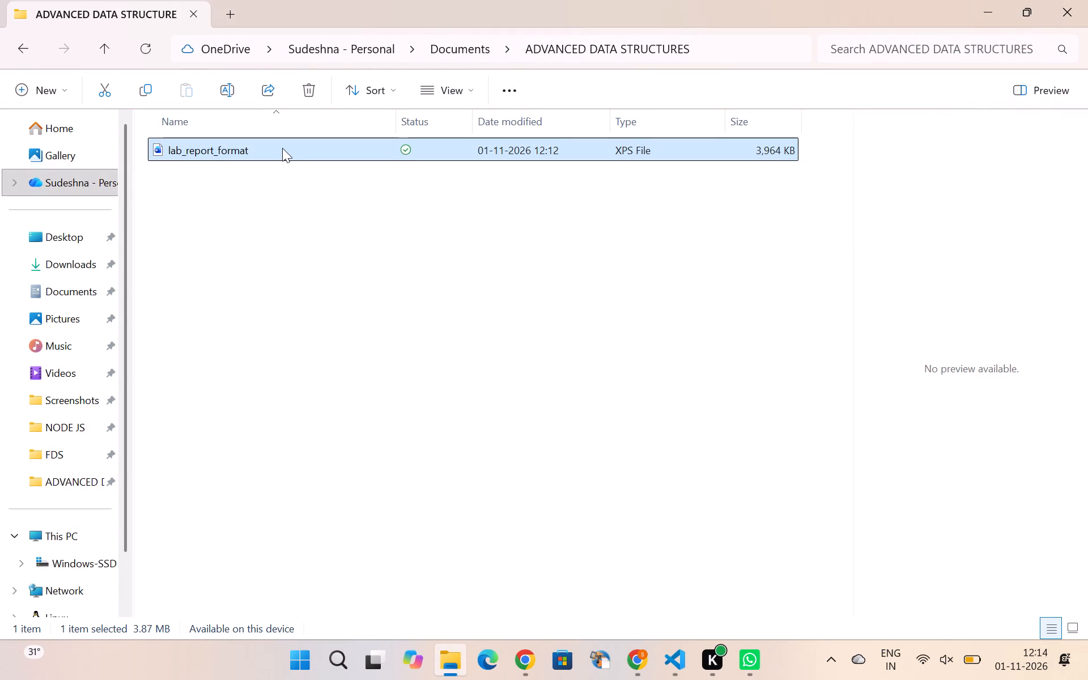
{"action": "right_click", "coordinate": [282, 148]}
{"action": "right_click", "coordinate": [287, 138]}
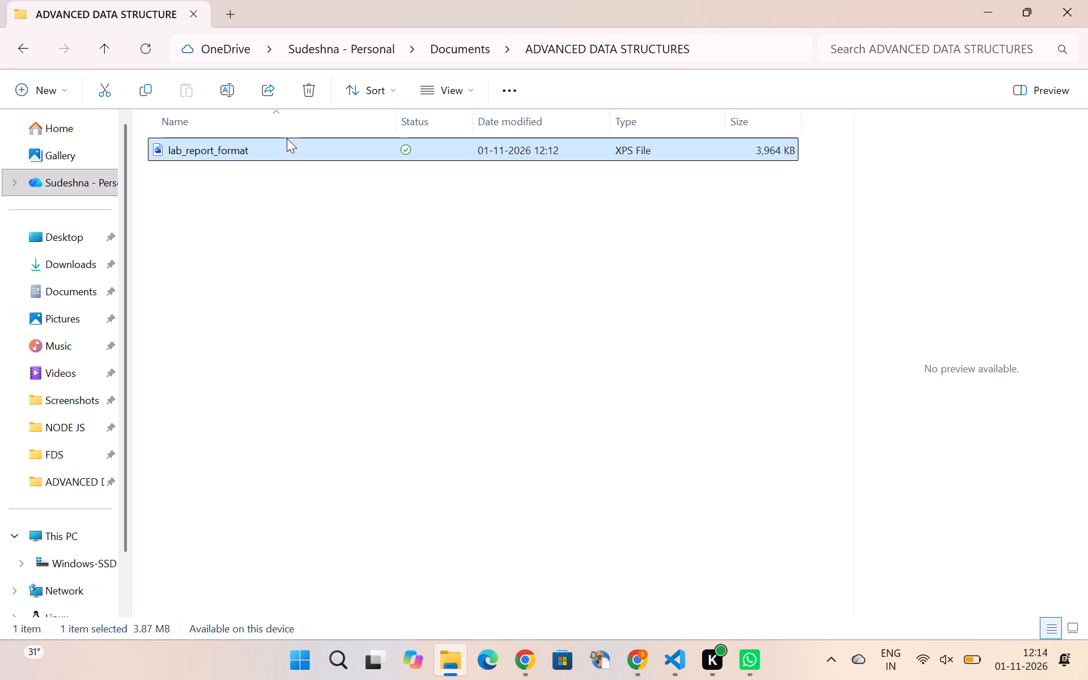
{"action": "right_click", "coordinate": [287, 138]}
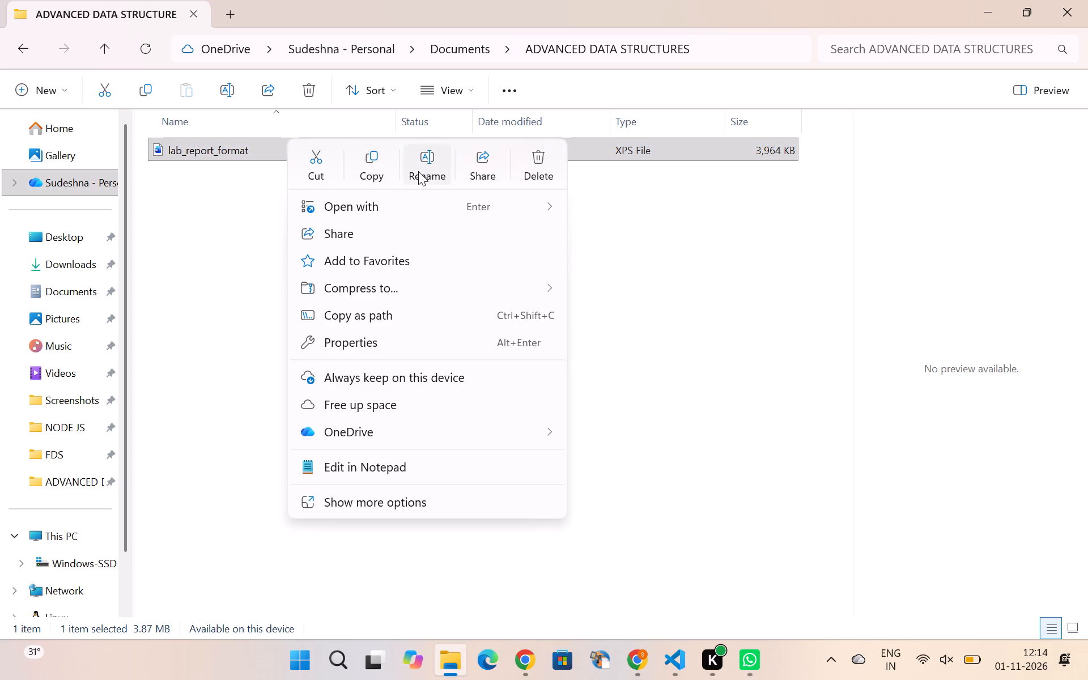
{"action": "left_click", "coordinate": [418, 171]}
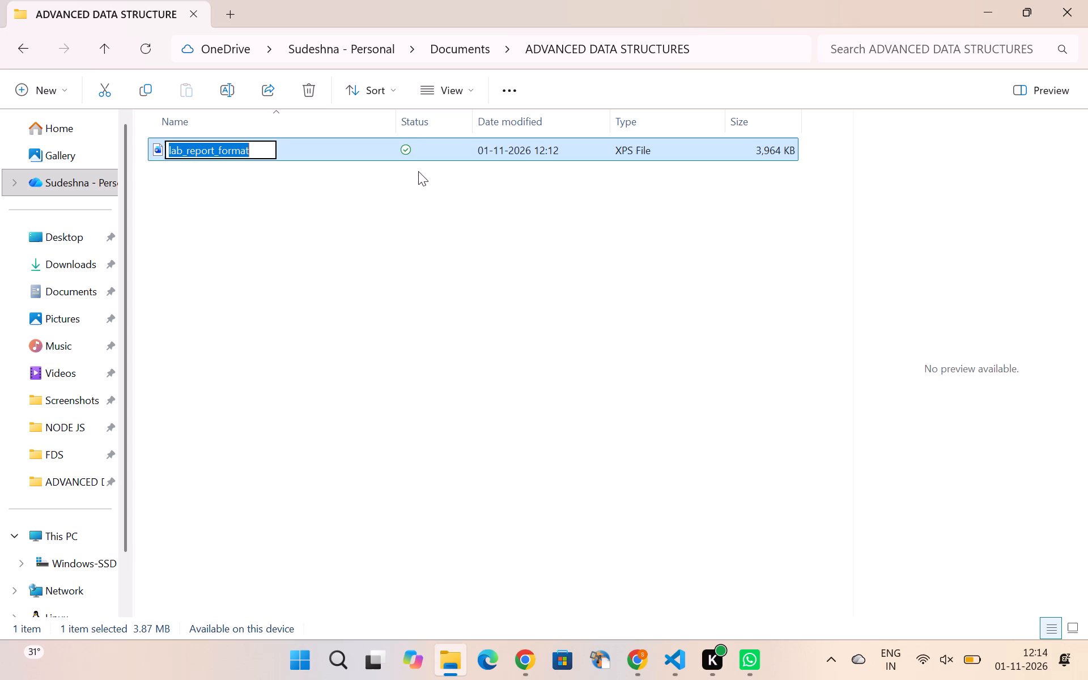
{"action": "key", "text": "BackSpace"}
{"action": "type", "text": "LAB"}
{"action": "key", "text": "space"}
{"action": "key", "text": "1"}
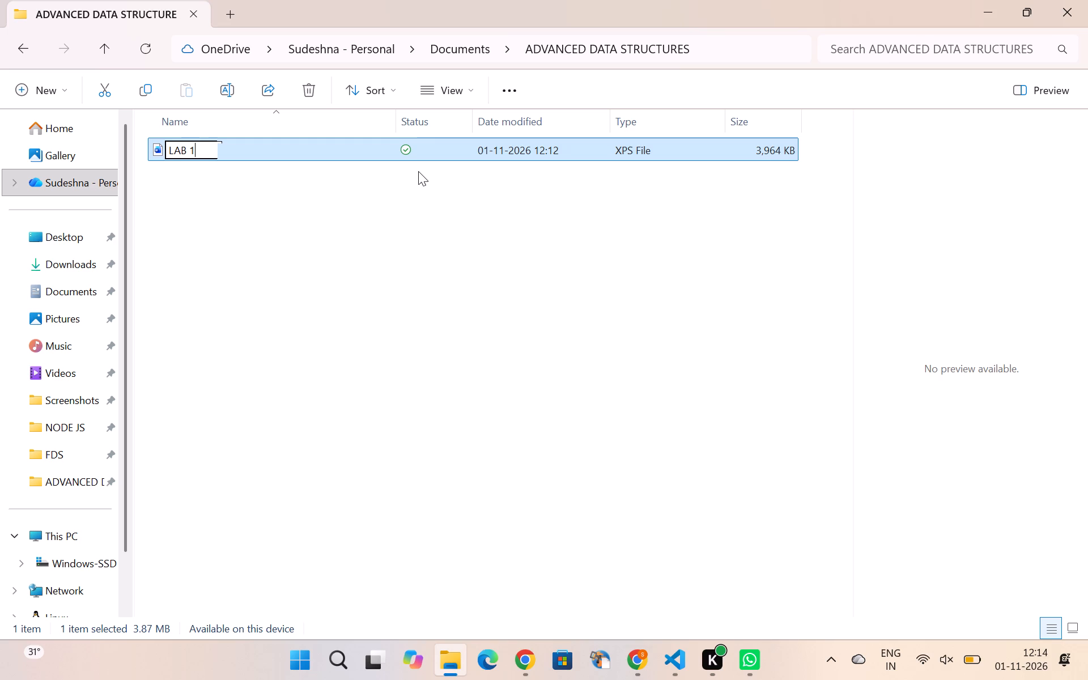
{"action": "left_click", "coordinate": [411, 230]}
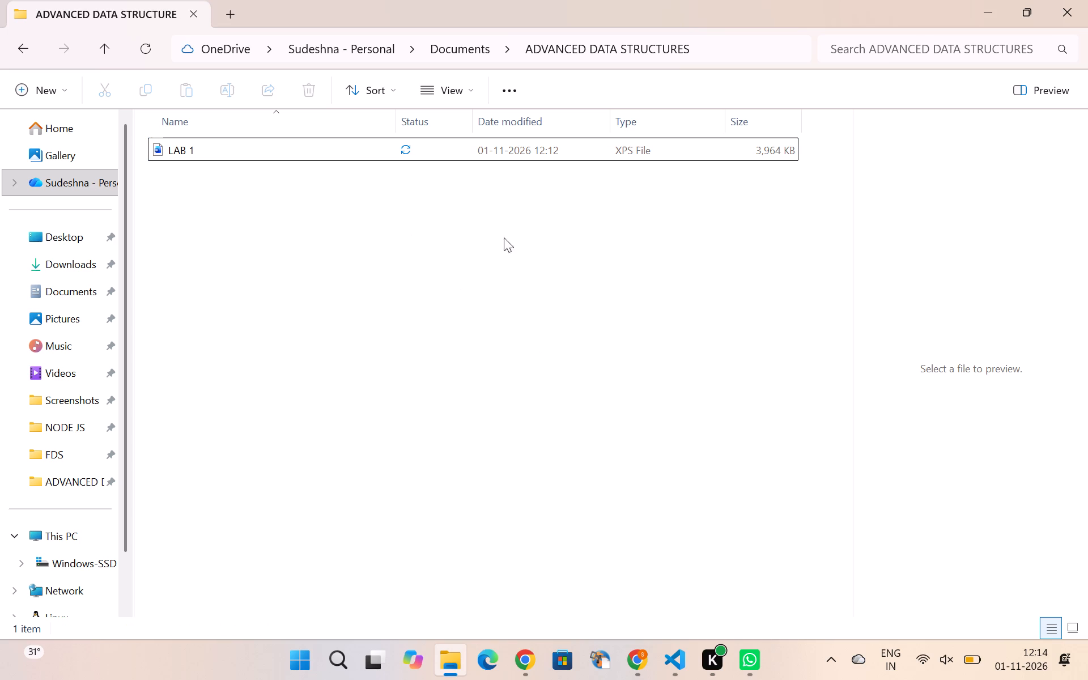
Try twice to open the LAB 1 XPS file in Word, attempting content recovery first and declining it the second time, closing Word after each.
{"action": "double_click", "coordinate": [371, 159]}
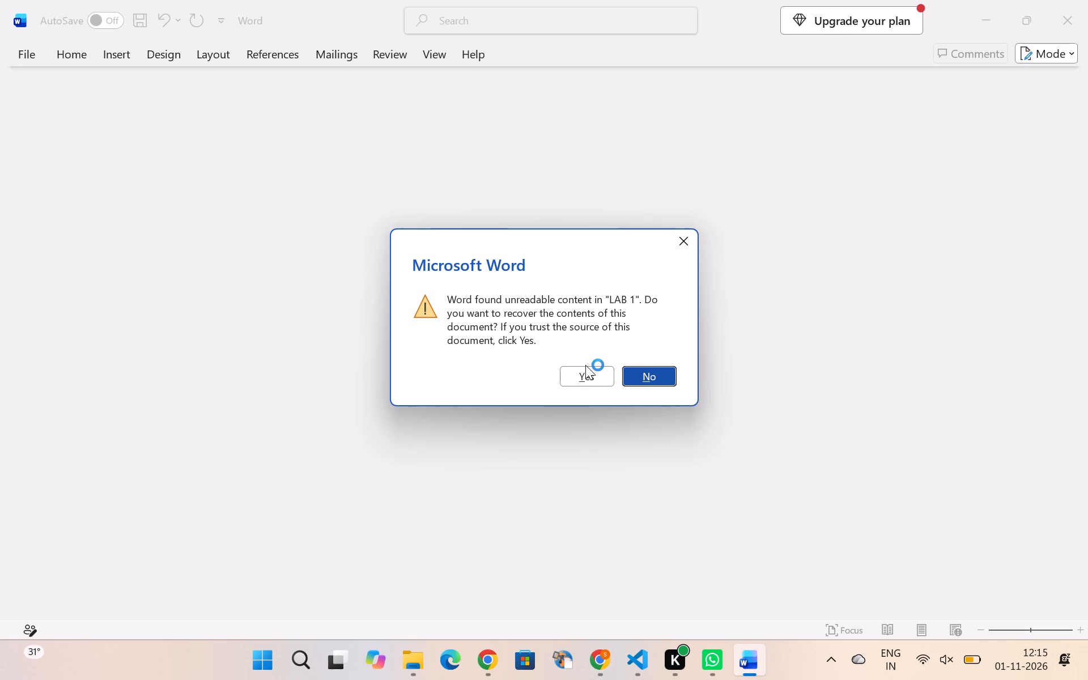
{"action": "left_click", "coordinate": [578, 382]}
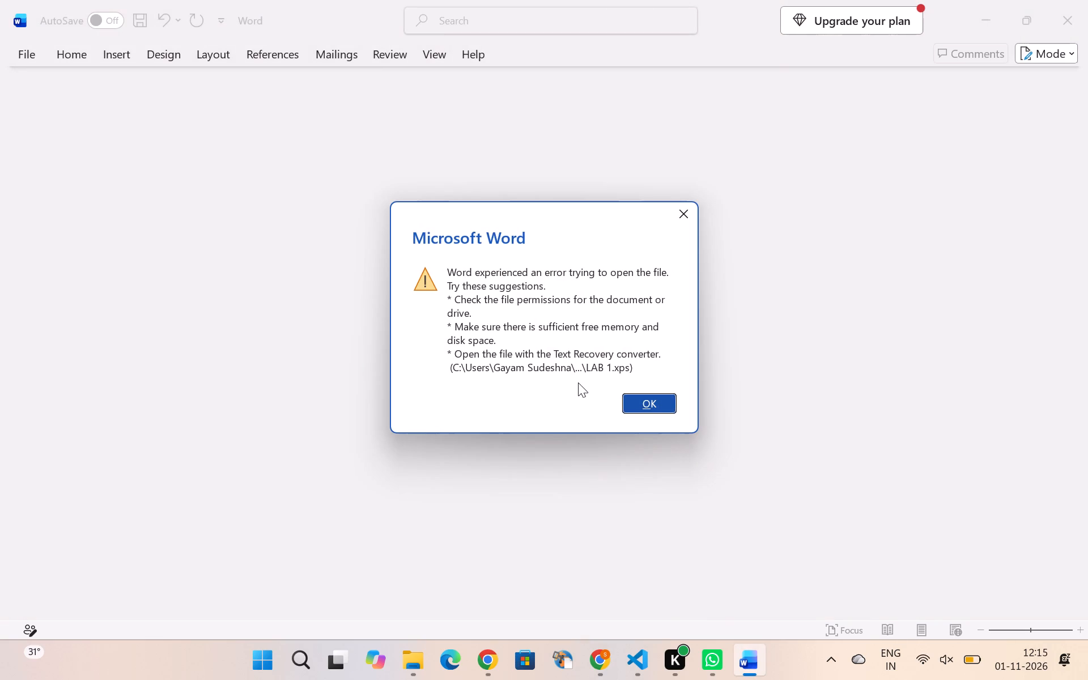
{"action": "left_click", "coordinate": [636, 405]}
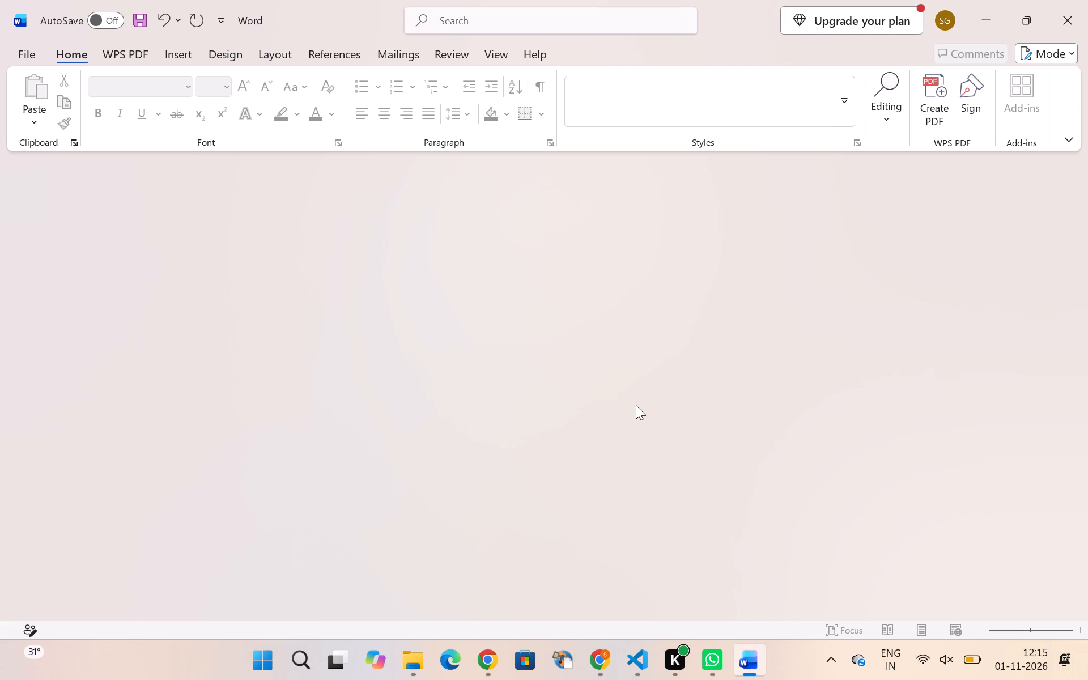
{"action": "left_click", "coordinate": [1080, 0]}
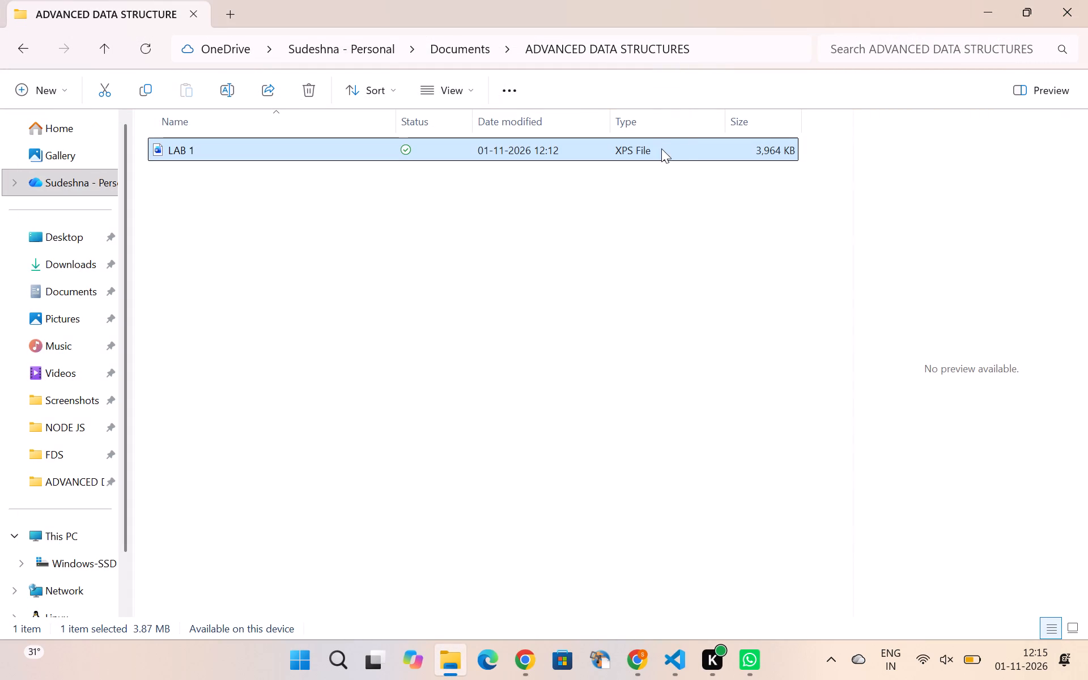
{"action": "double_click", "coordinate": [416, 151]}
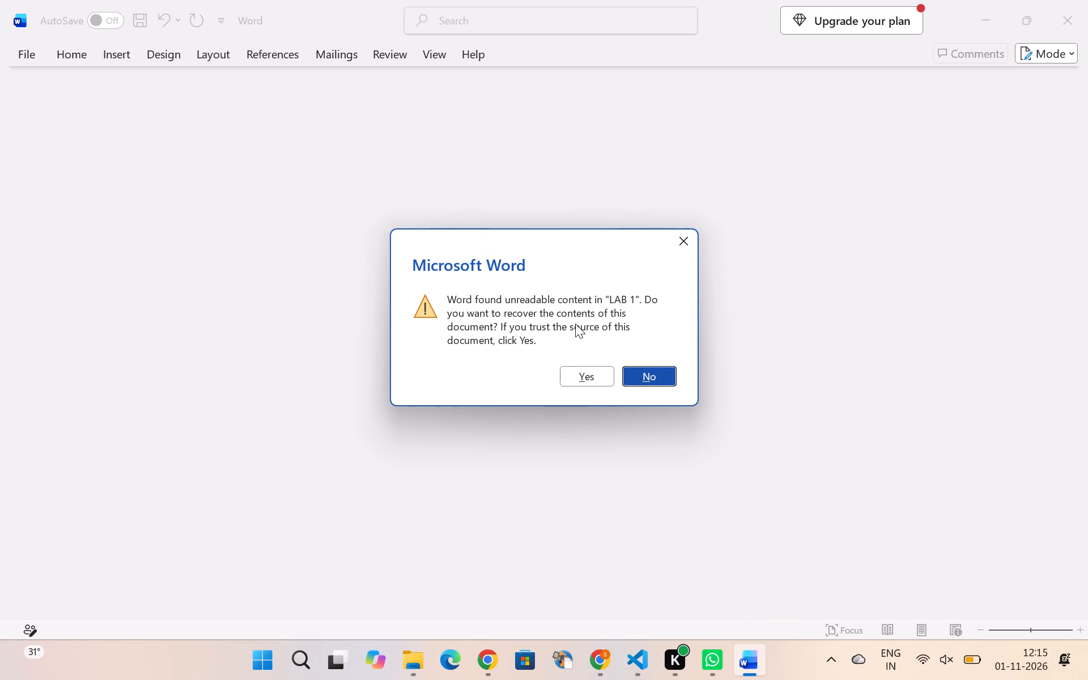
{"action": "left_click", "coordinate": [628, 371]}
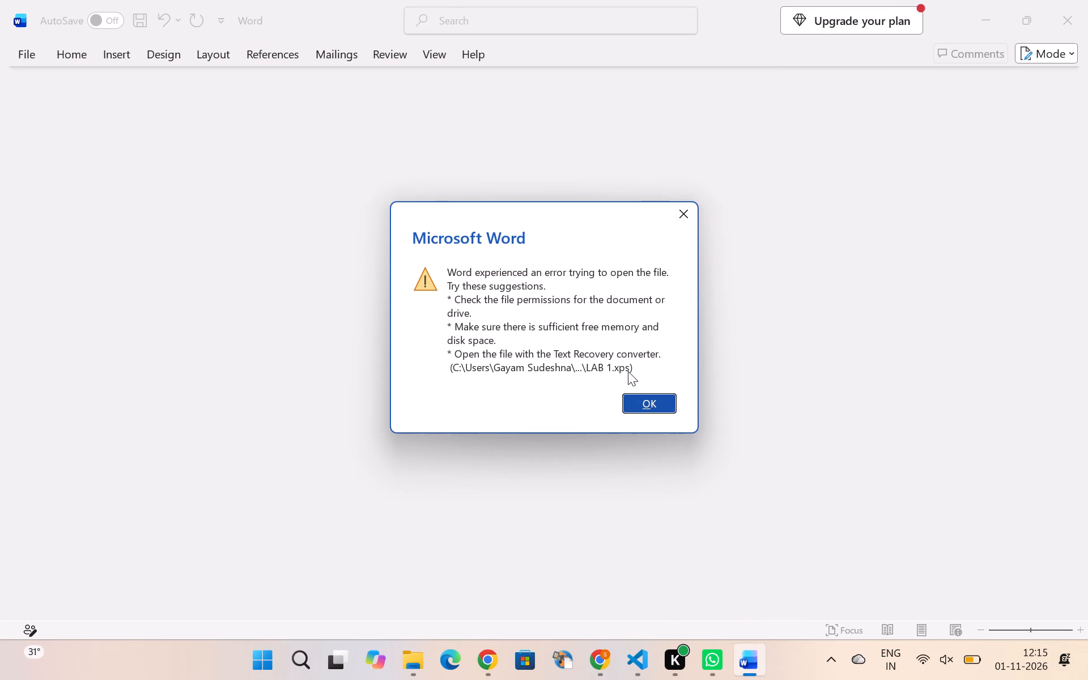
{"action": "left_click", "coordinate": [635, 394]}
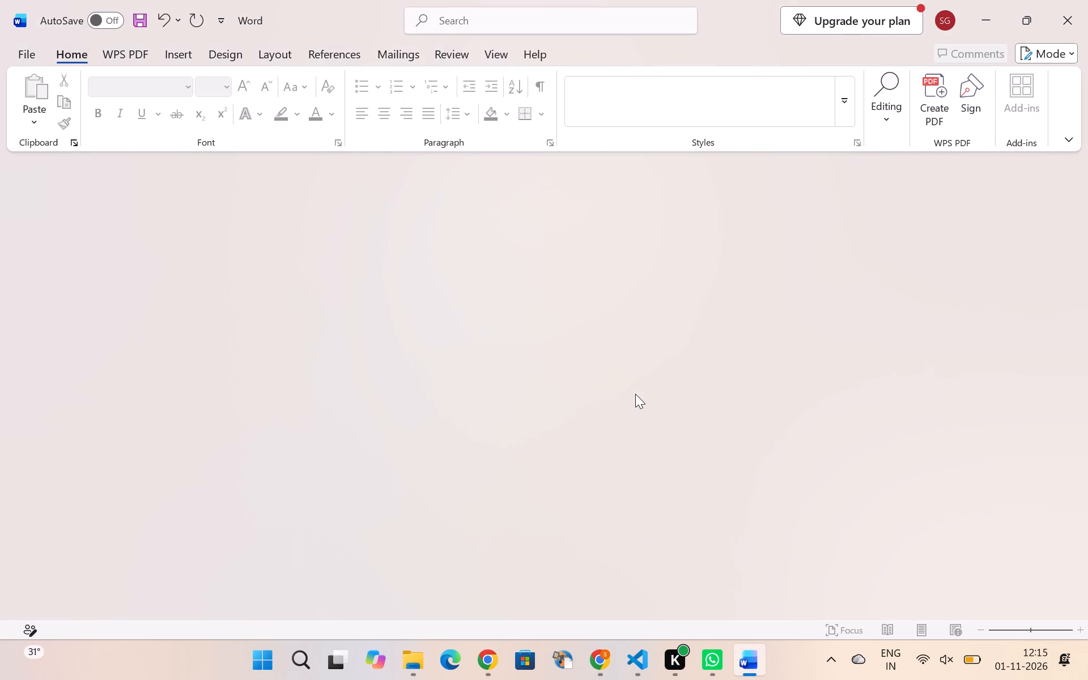
{"action": "left_click", "coordinate": [1084, 0]}
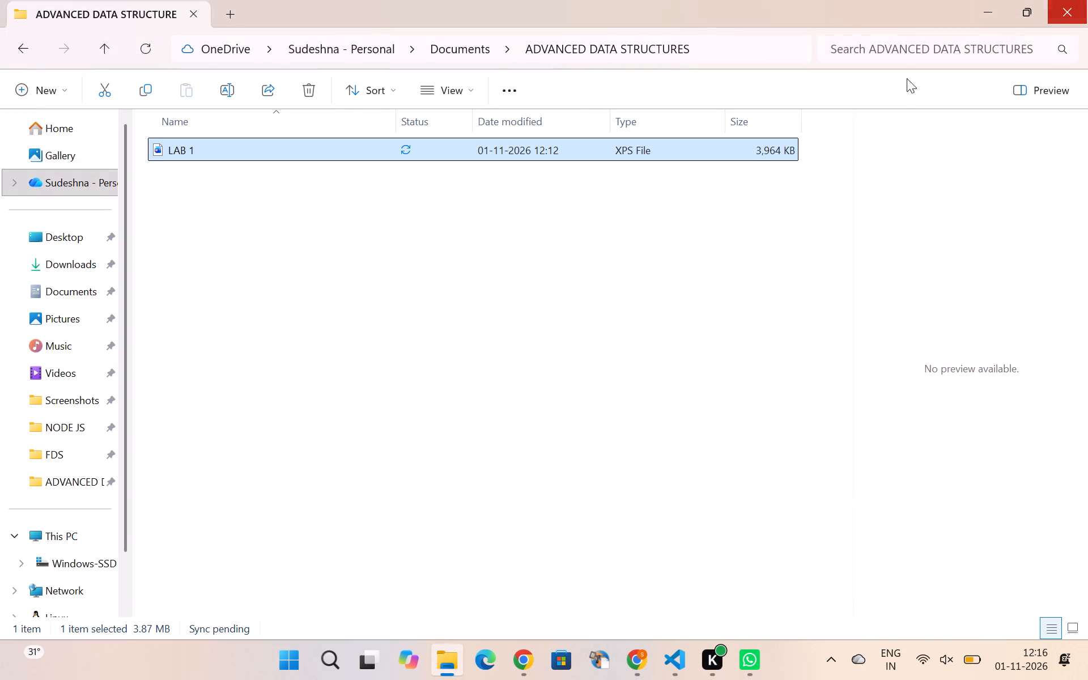
Delete the LAB 1 XPS file from the ADVANCED DATA STRUCTURES folder.
{"action": "left_click", "coordinate": [635, 143]}
{"action": "right_click", "coordinate": [635, 143]}
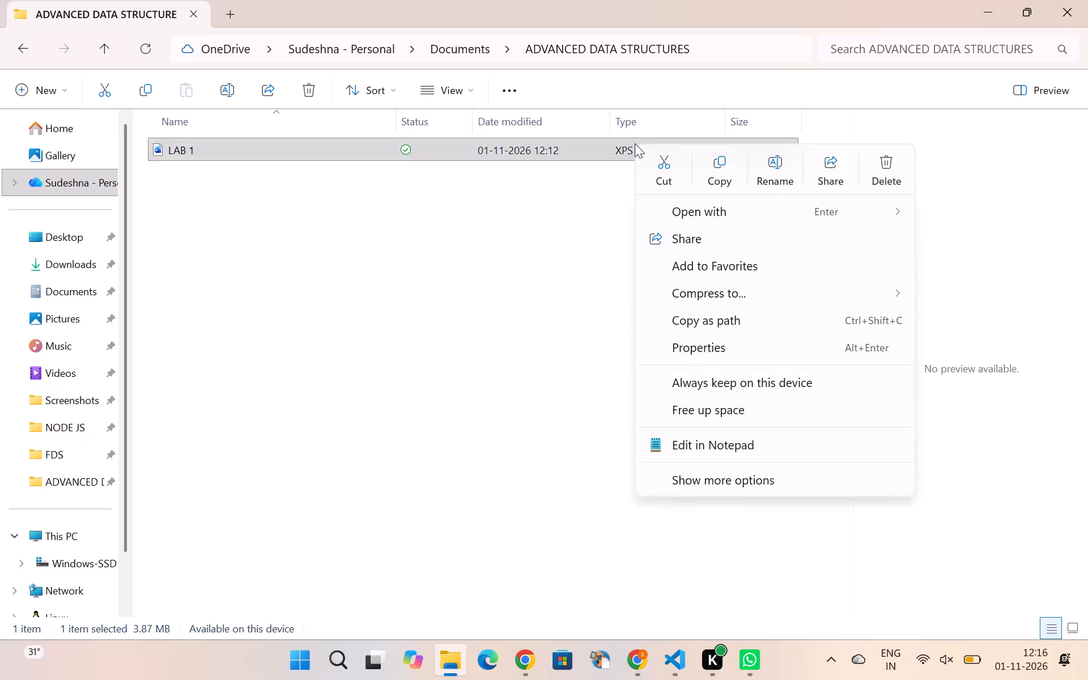
{"action": "left_click", "coordinate": [890, 173]}
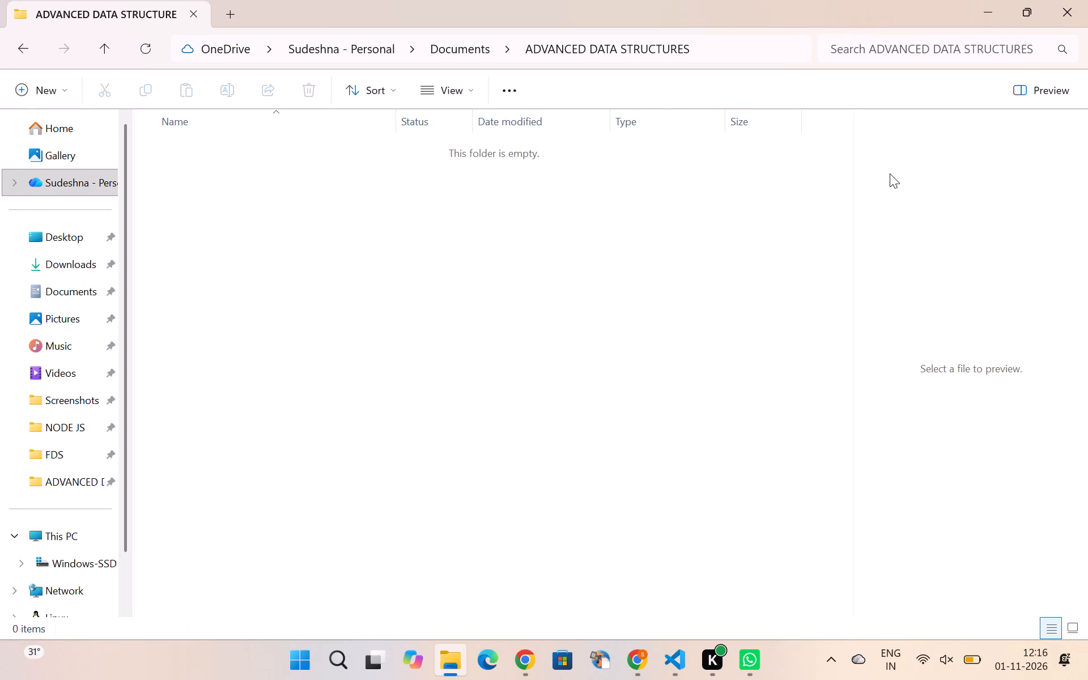
Look through the Documents folder and the Downloads folder for the original lab report Word document.
{"action": "left_click", "coordinate": [79, 305]}
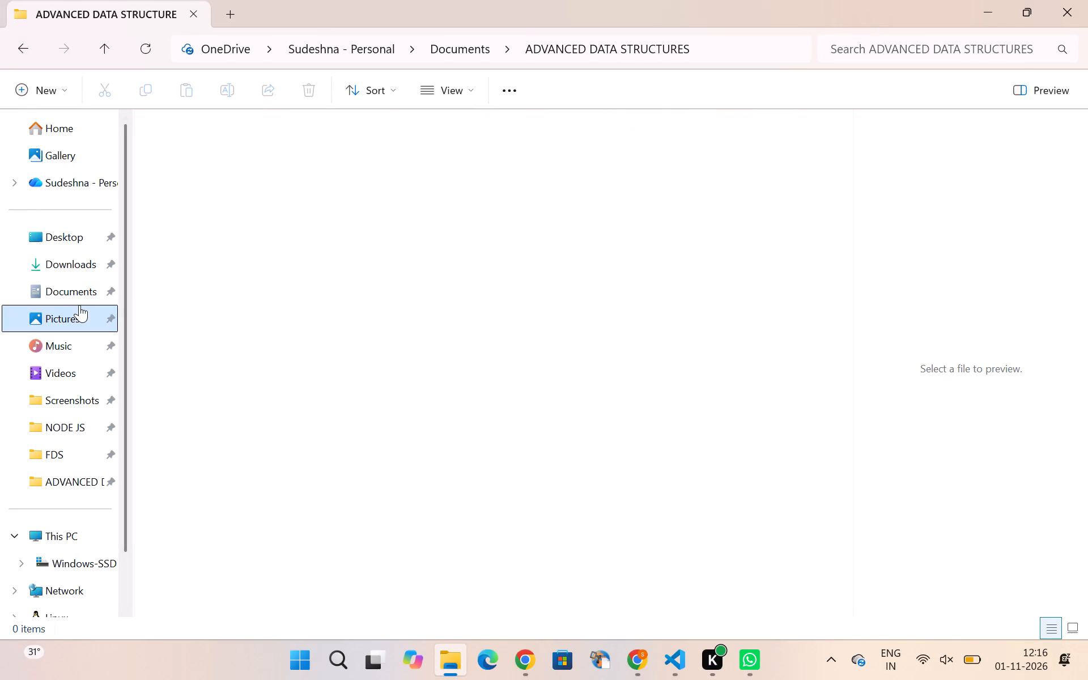
{"action": "left_click", "coordinate": [71, 298]}
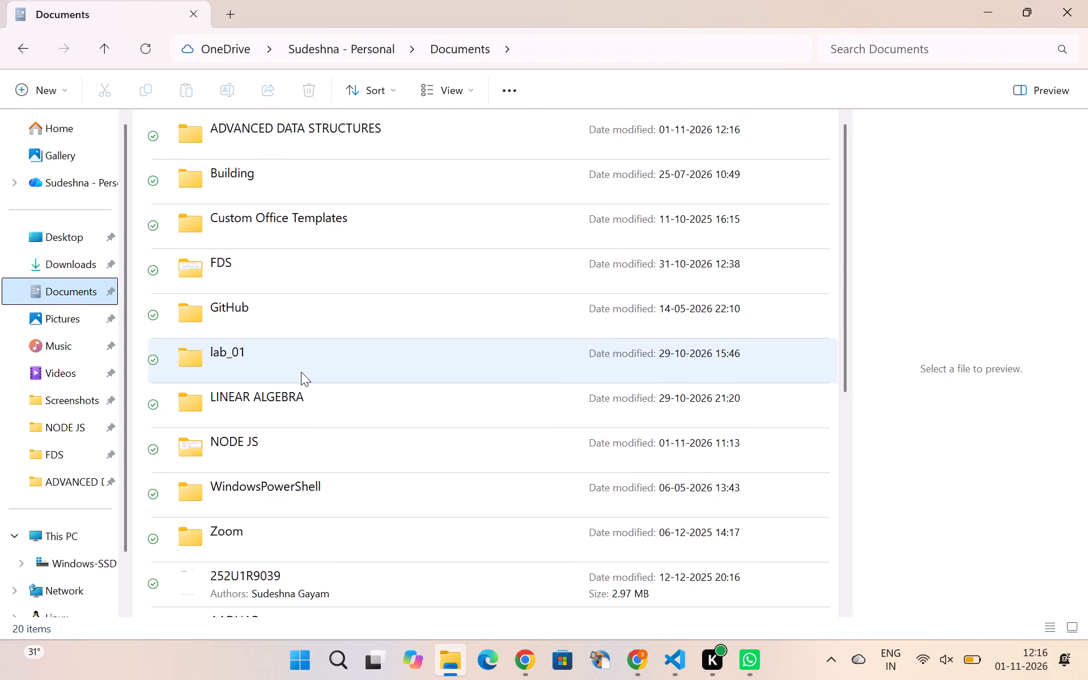
{"action": "scroll", "coordinate": [300, 383], "scroll_direction": "down", "scroll_amount": 2}
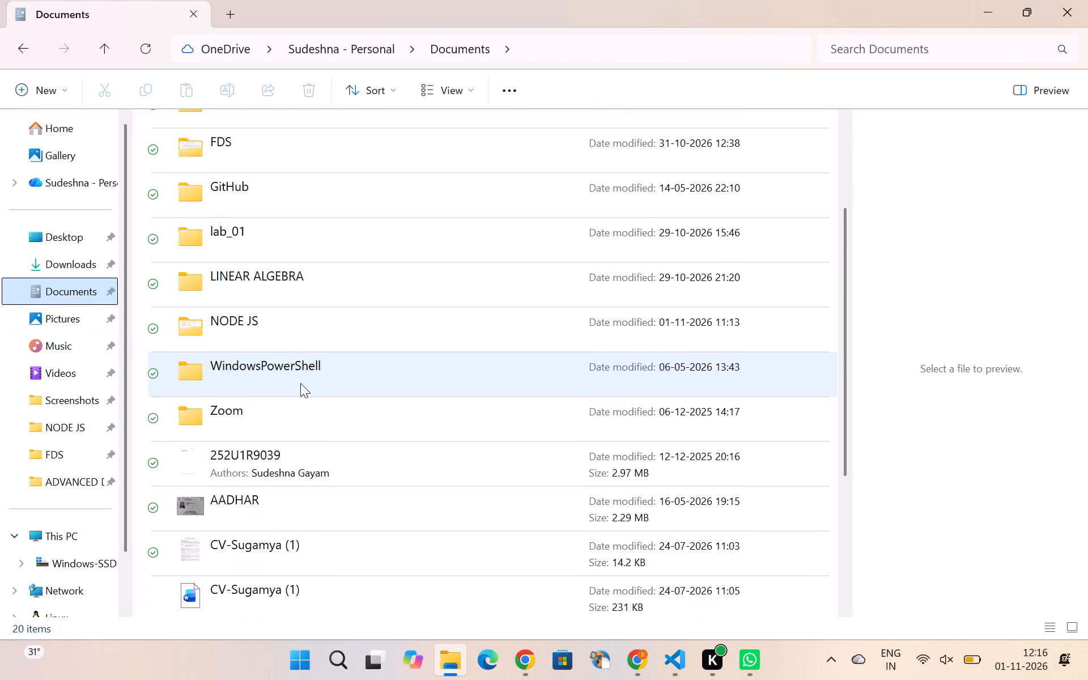
{"action": "scroll", "coordinate": [300, 383], "scroll_direction": "down", "scroll_amount": 8}
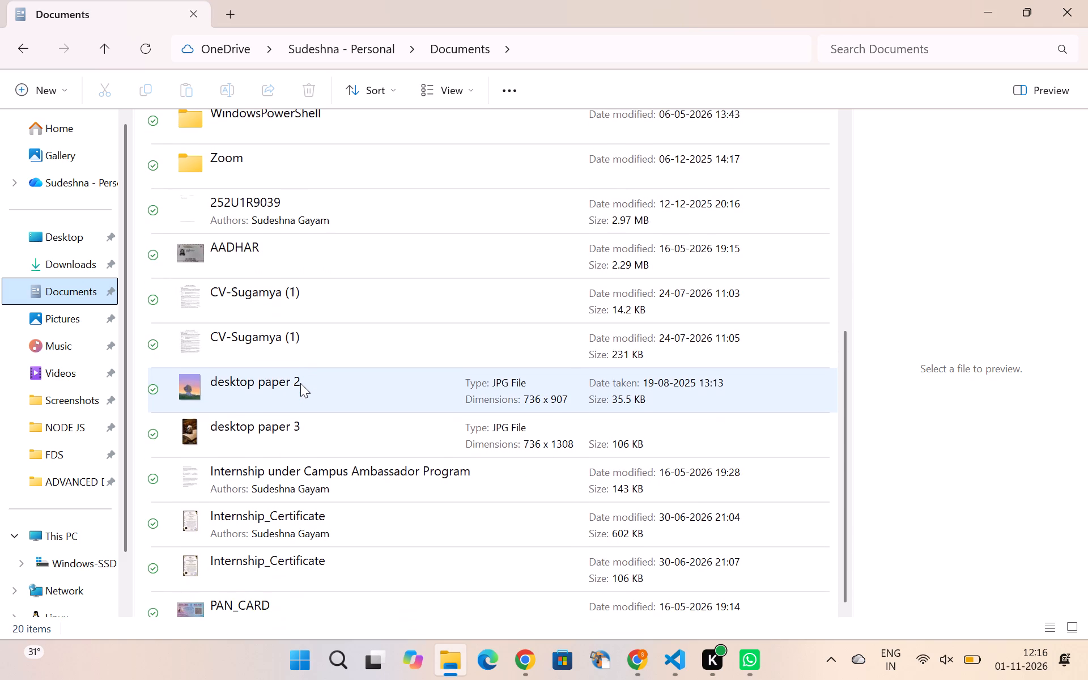
{"action": "scroll", "coordinate": [300, 383], "scroll_direction": "up", "scroll_amount": 9}
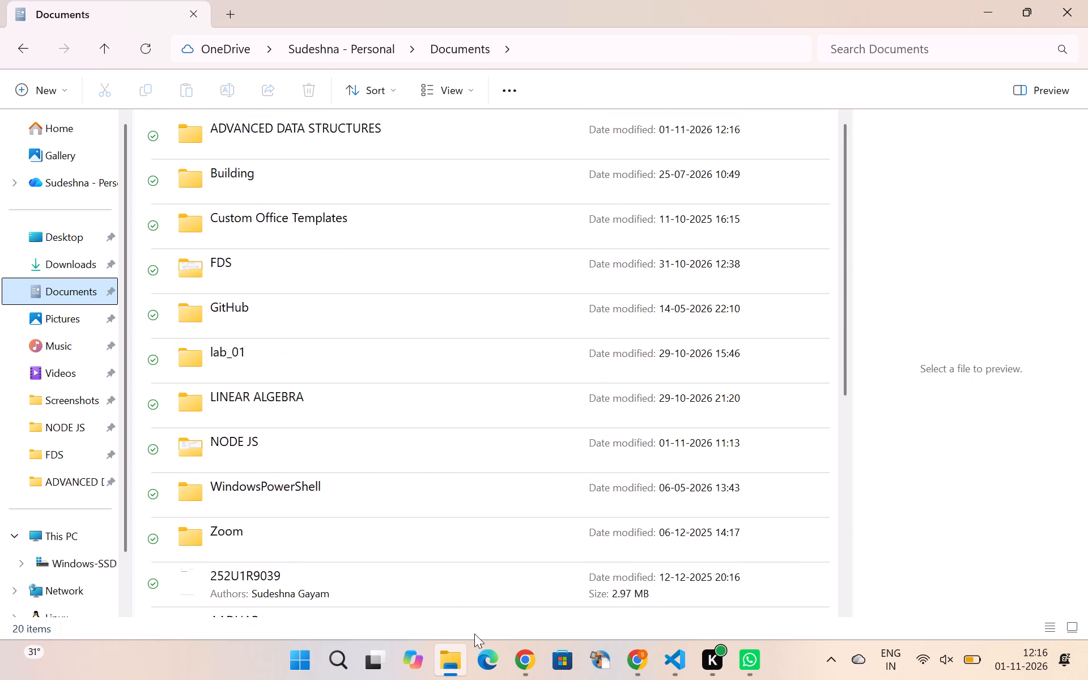
{"action": "left_click", "coordinate": [524, 656]}
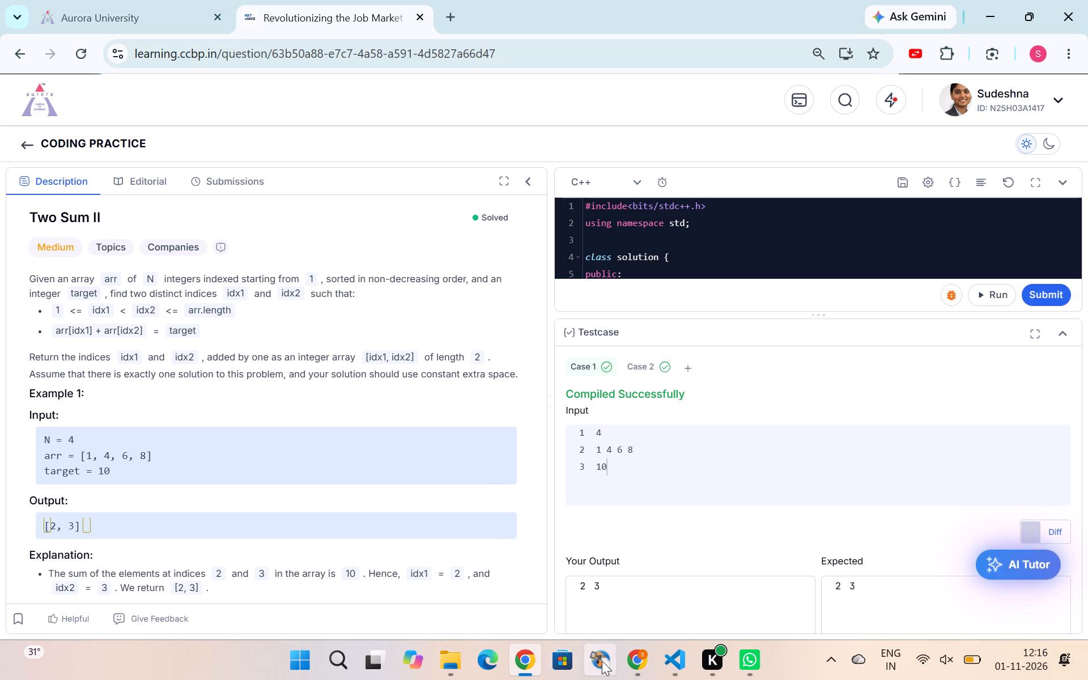
{"action": "left_click", "coordinate": [454, 651]}
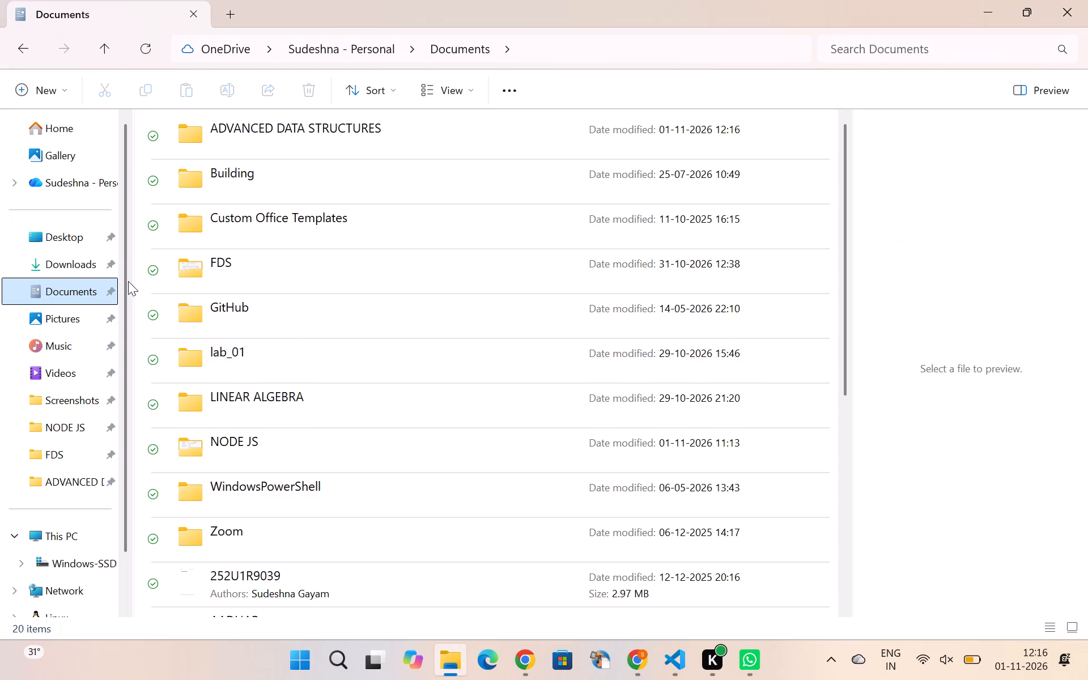
{"action": "left_click", "coordinate": [85, 266]}
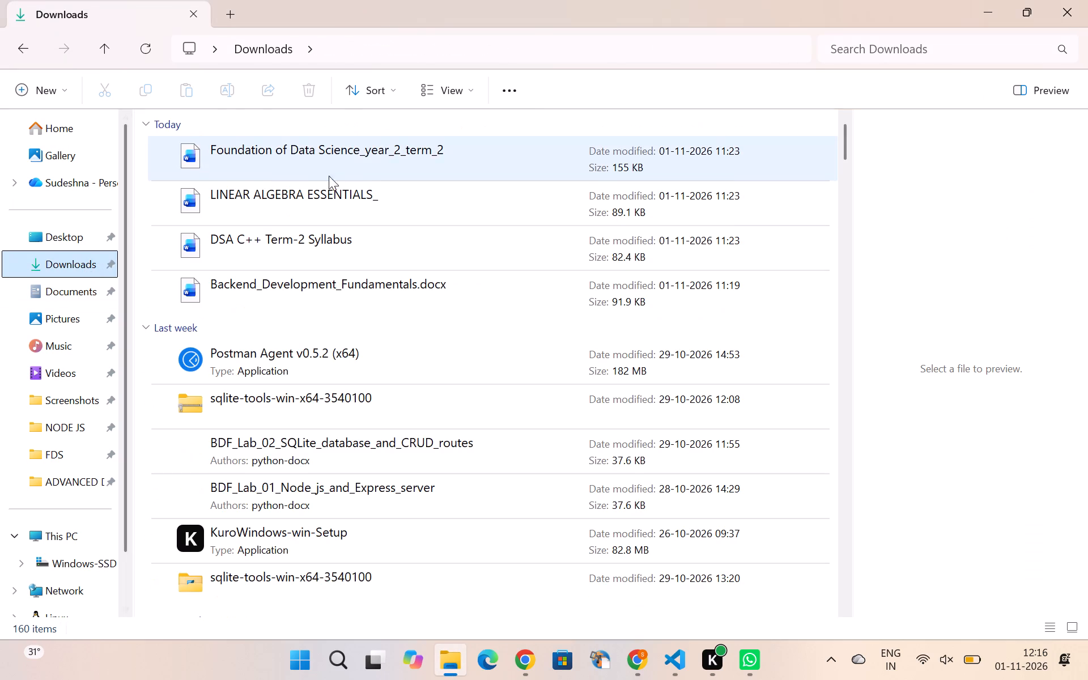
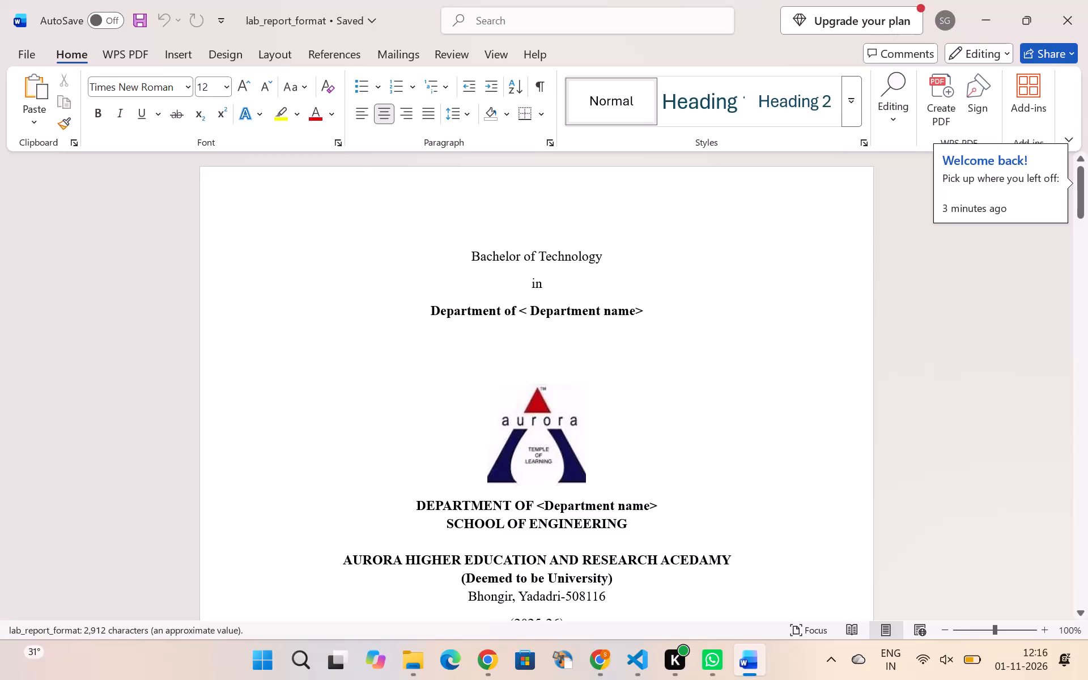
Replace the department name placeholder in the line above the cover page logo with COMPUTER SCIENCE OF ENGINEERING.
{"action": "left_click", "coordinate": [644, 308]}
{"action": "key", "text": "BackSpace"}
{"action": "key", "text": "BackSpace"}
{"action": "key", "text": "BackSpace"}
{"action": "key", "text": "BackSpace"}
{"action": "key", "text": "BackSpace"}
{"action": "key", "text": "BackSpace"}
{"action": "key", "text": "BackSpace"}
{"action": "key", "text": "BackSpace"}
{"action": "key", "text": "BackSpace"}
{"action": "key", "text": "BackSpace"}
{"action": "key", "text": "BackSpace"}
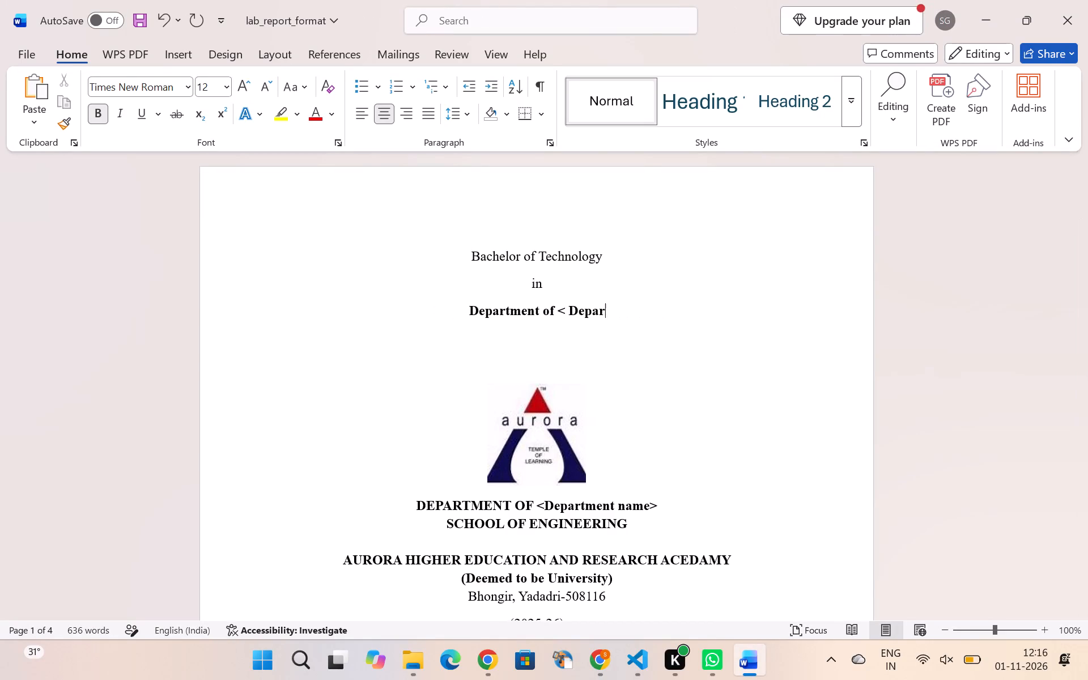
{"action": "key", "text": "BackSpace"}
{"action": "key", "text": "BackSpace"}
{"action": "key", "text": "BackSpace"}
{"action": "key", "text": "BackSpace"}
{"action": "key", "text": "BackSpace"}
{"action": "key", "text": "BackSpace"}
{"action": "key", "text": "BackSpace"}
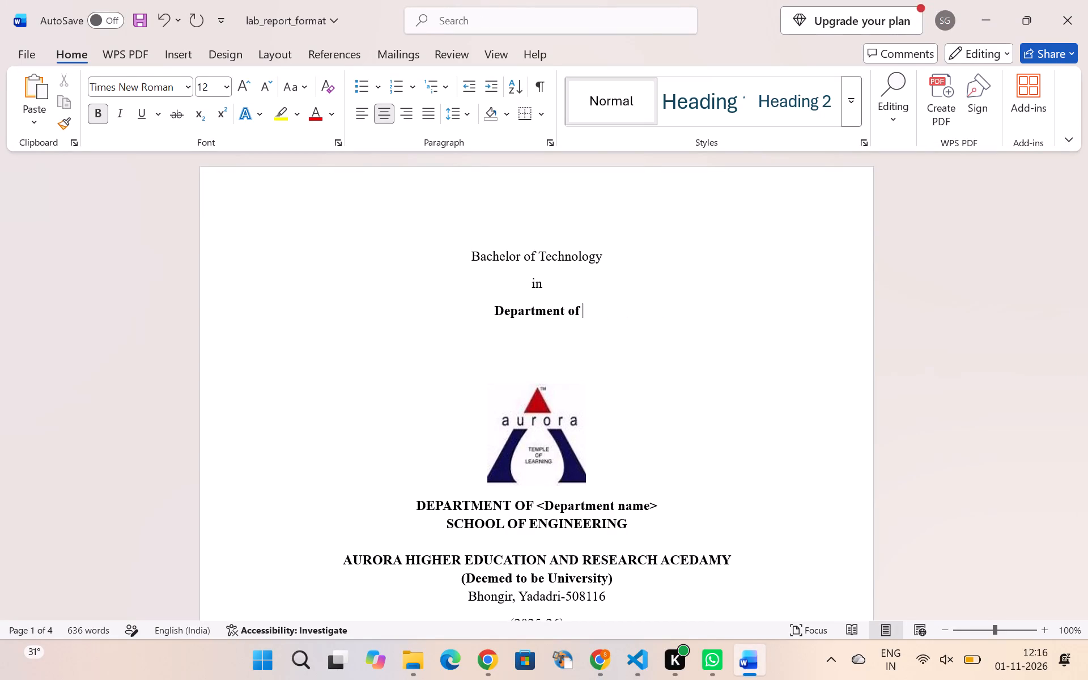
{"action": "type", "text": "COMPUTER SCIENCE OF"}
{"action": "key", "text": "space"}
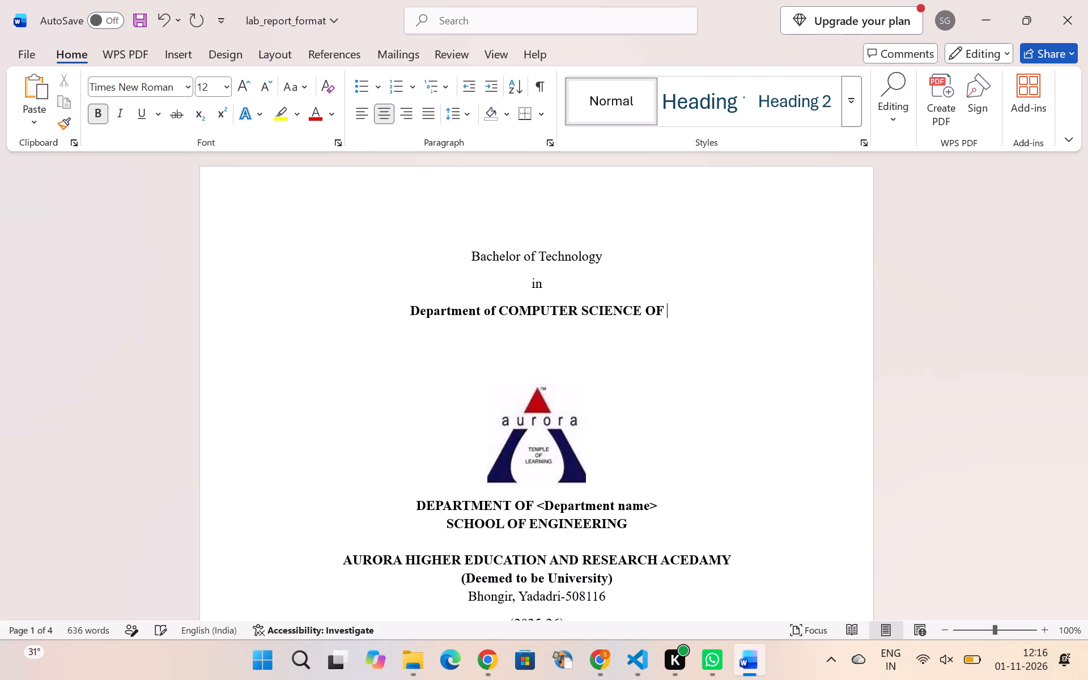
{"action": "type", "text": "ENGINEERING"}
Replace the department name placeholder in the heading below the cover page logo with COMPUER SCIENCE OF ENGINEERING.
{"action": "scroll", "coordinate": [653, 376], "scroll_direction": "down", "scroll_amount": 2}
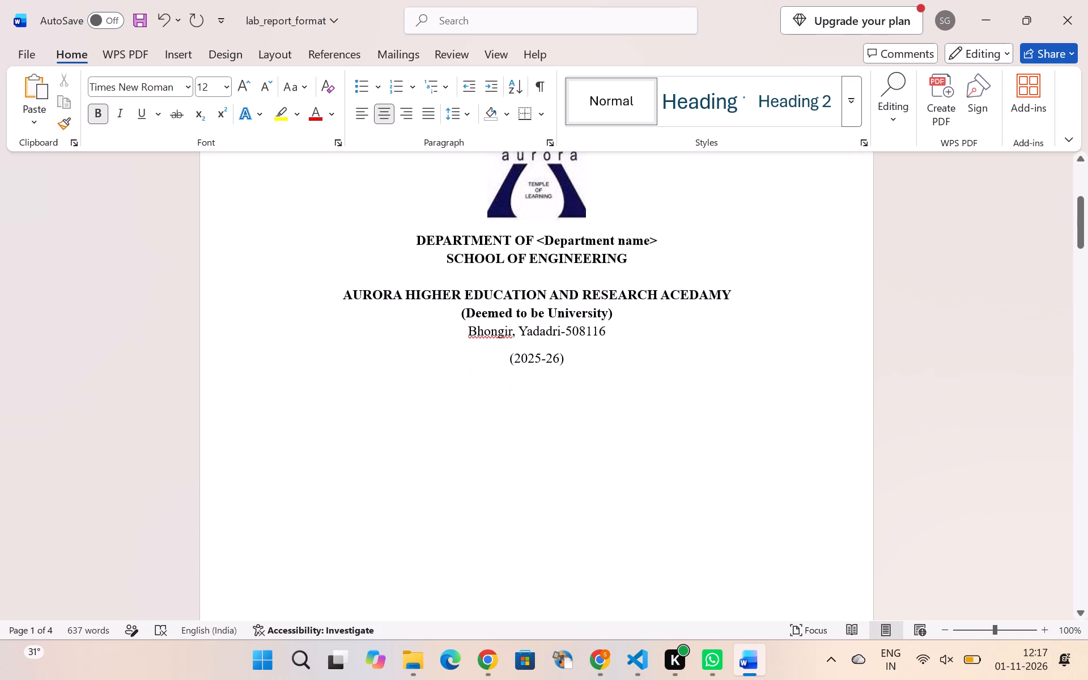
{"action": "left_click", "coordinate": [657, 239]}
{"action": "key", "text": "BackSpace"}
{"action": "key", "text": "BackSpace"}
{"action": "key", "text": "BackSpace"}
{"action": "key", "text": "BackSpace"}
{"action": "key", "text": "BackSpace"}
{"action": "key", "text": "BackSpace"}
{"action": "key", "text": "BackSpace"}
{"action": "key", "text": "BackSpace"}
{"action": "key", "text": "BackSpace"}
{"action": "key", "text": "BackSpace"}
{"action": "key", "text": "BackSpace"}
{"action": "key", "text": "BackSpace"}
{"action": "key", "text": "BackSpace"}
{"action": "key", "text": "BackSpace"}
{"action": "key", "text": "BackSpace"}
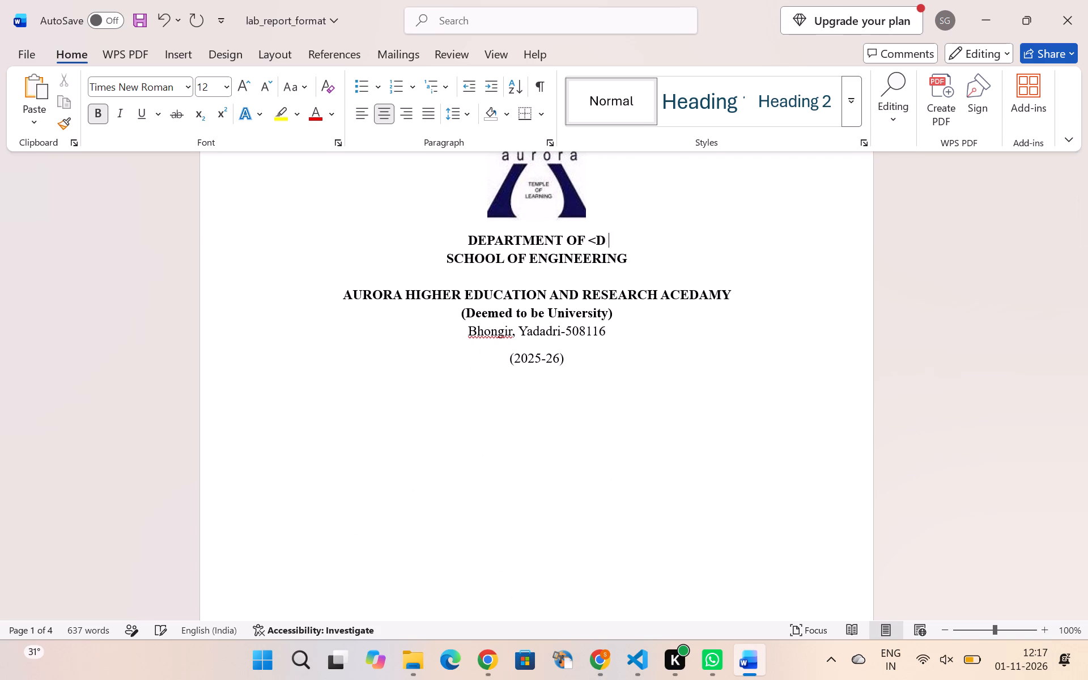
{"action": "key", "text": "BackSpace"}
{"action": "key", "text": "BackSpace"}
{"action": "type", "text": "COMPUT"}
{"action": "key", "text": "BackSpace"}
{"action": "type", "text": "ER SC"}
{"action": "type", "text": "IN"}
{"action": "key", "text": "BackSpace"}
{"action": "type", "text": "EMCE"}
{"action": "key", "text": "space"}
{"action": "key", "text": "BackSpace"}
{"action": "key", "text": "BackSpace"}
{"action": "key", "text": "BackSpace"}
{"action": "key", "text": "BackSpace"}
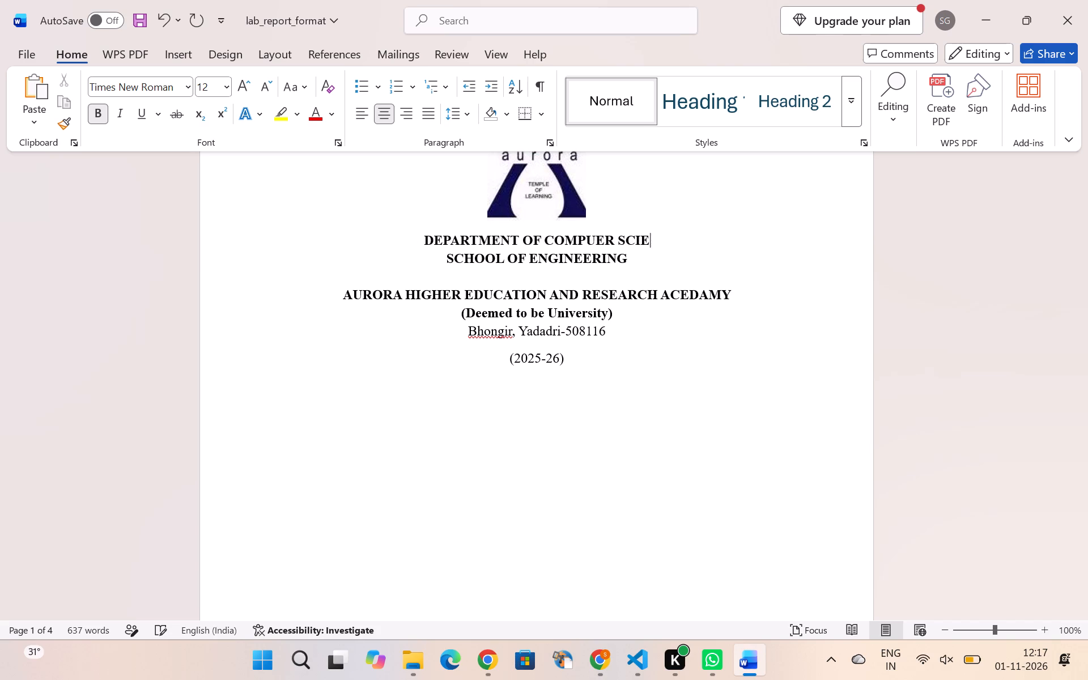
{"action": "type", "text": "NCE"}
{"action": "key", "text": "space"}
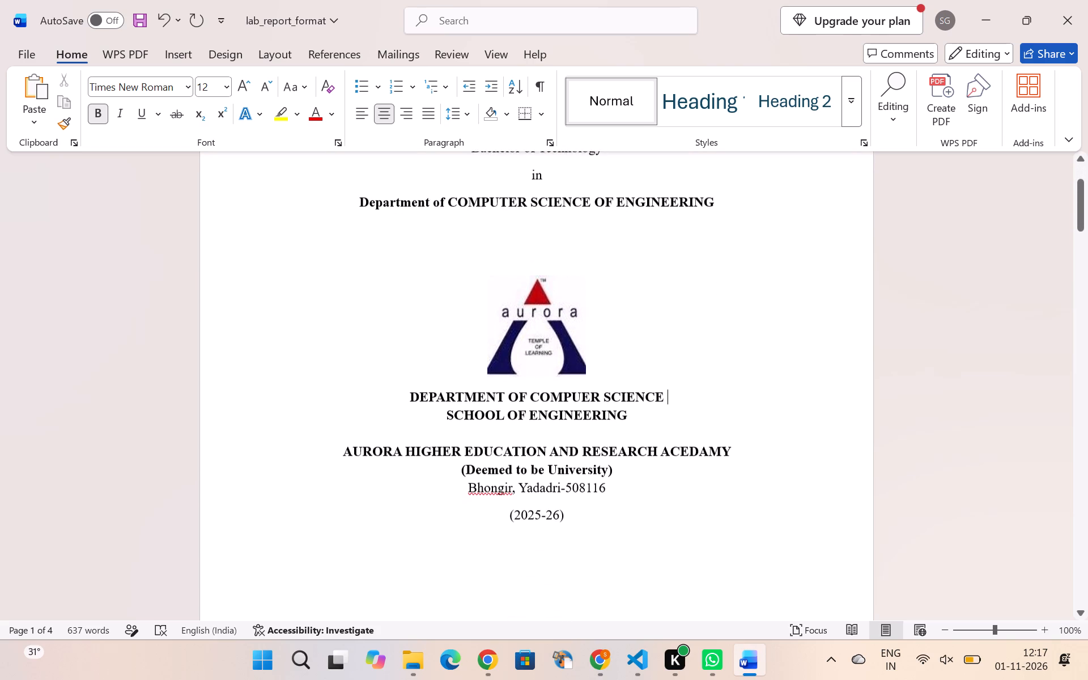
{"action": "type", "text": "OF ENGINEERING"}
Replace the student name placeholder in the certificate paragraph with the student's name.
{"action": "scroll", "coordinate": [602, 390], "scroll_direction": "down", "scroll_amount": 5}
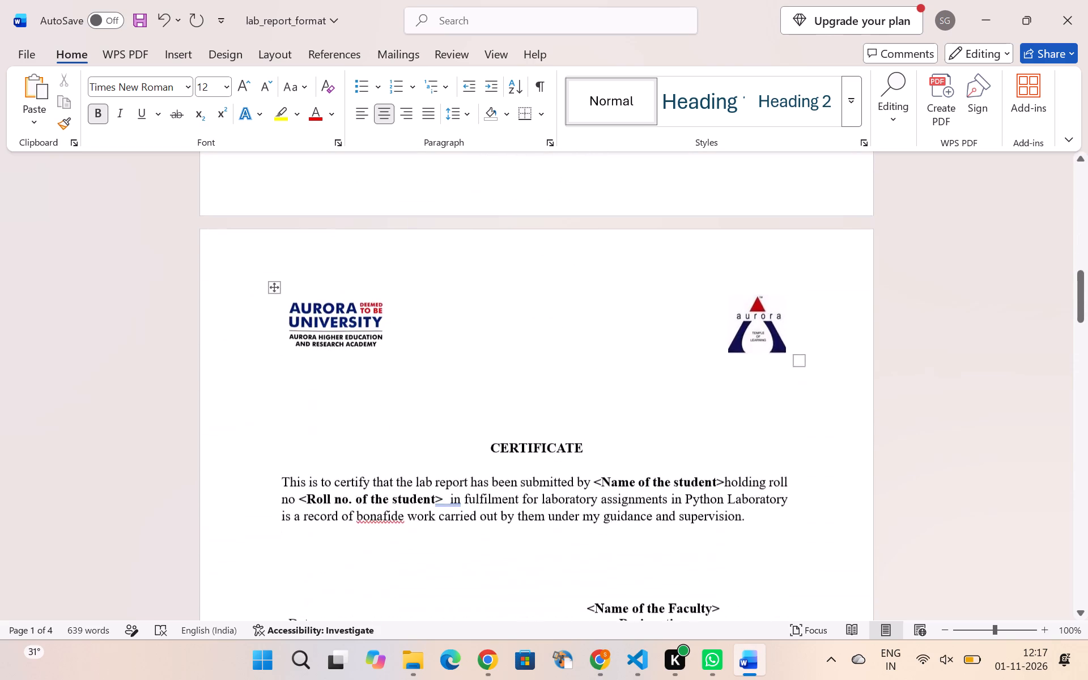
{"action": "scroll", "coordinate": [602, 390], "scroll_direction": "down", "scroll_amount": 2}
{"action": "left_click", "coordinate": [721, 369]}
{"action": "key", "text": "BackSpace"}
{"action": "key", "text": "BackSpace"}
{"action": "key", "text": "BackSpace"}
{"action": "key", "text": "BackSpace"}
{"action": "key", "text": "BackSpace"}
{"action": "key", "text": "BackSpace"}
{"action": "key", "text": "BackSpace"}
{"action": "key", "text": "BackSpace"}
{"action": "key", "text": "BackSpace"}
{"action": "key", "text": "BackSpace"}
{"action": "key", "text": "BackSpace"}
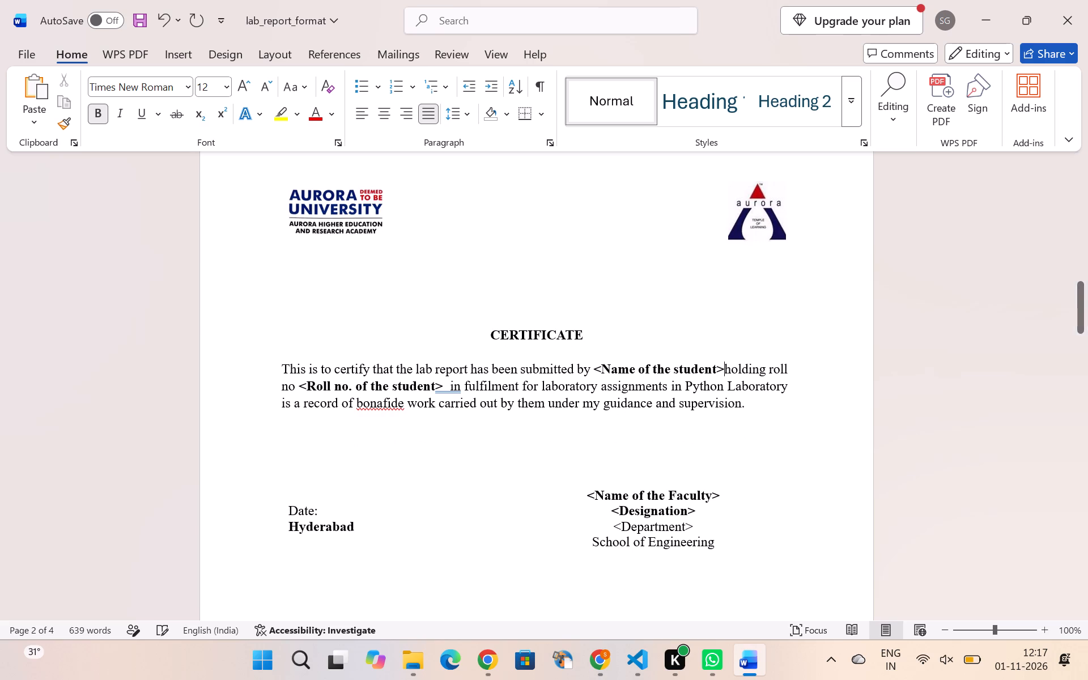
{"action": "key", "text": "BackSpace"}
{"action": "key", "text": "BackSpace"}
{"action": "key", "text": "BackSpace"}
{"action": "key", "text": "BackSpace"}
{"action": "key", "text": "BackSpace"}
{"action": "key", "text": "BackSpace"}
{"action": "key", "text": "BackSpace"}
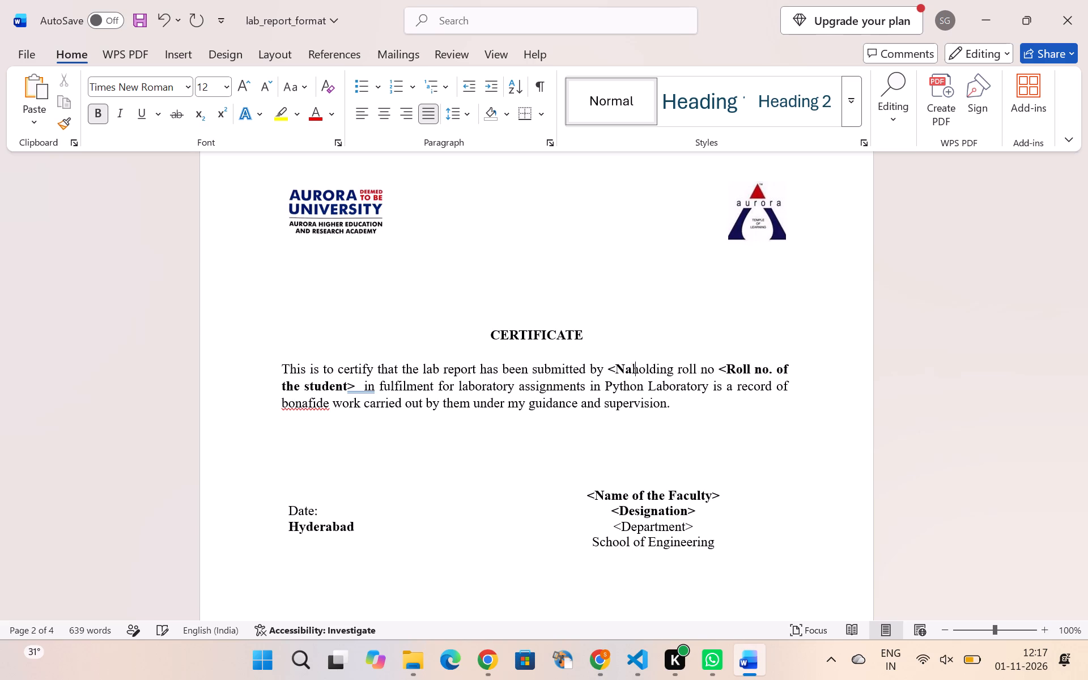
{"action": "key", "text": "BackSpace"}
{"action": "key", "text": "BackSpace"}
{"action": "key", "text": "BackSpace"}
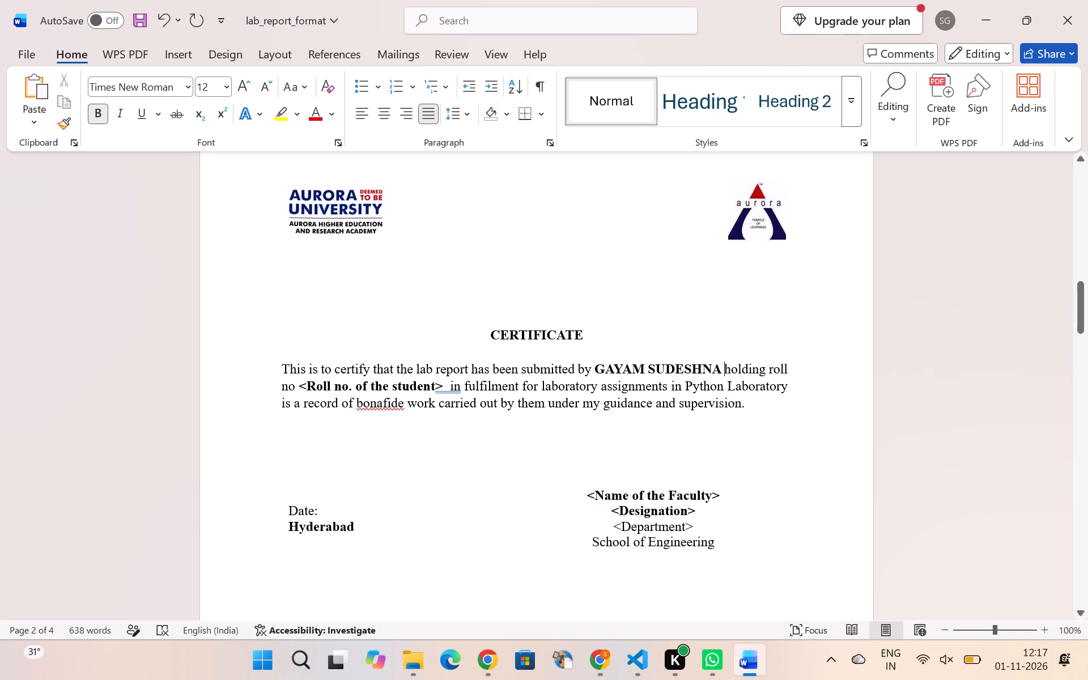
Replace the roll number placeholder in the certificate paragraph with the student's roll number.
{"action": "left_click", "coordinate": [448, 381]}
{"action": "key", "text": "BackSpace"}
{"action": "key", "text": "BackSpace"}
{"action": "key", "text": "BackSpace"}
{"action": "key", "text": "BackSpace"}
{"action": "key", "text": "BackSpace"}
{"action": "key", "text": "BackSpace"}
{"action": "key", "text": "BackSpace"}
{"action": "key", "text": "BackSpace"}
{"action": "key", "text": "BackSpace"}
{"action": "key", "text": "BackSpace"}
{"action": "key", "text": "BackSpace"}
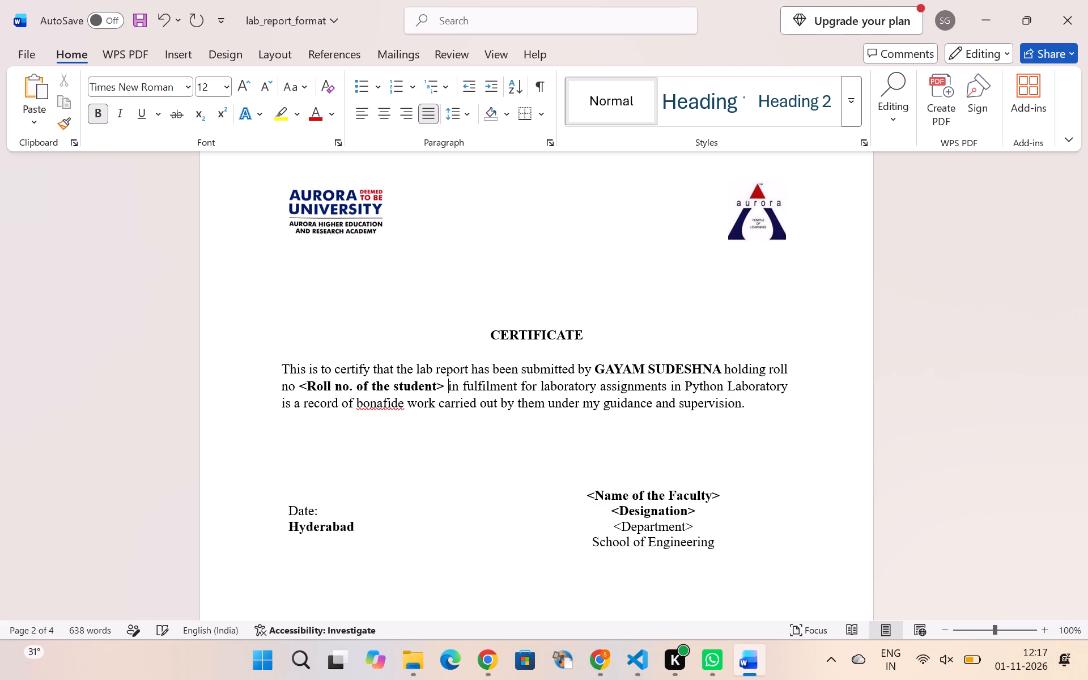
{"action": "key", "text": "BackSpace"}
{"action": "key", "text": "BackSpace"}
{"action": "key", "text": "BackSpace"}
{"action": "key", "text": "BackSpace"}
{"action": "key", "text": "BackSpace"}
{"action": "key", "text": "BackSpace"}
{"action": "key", "text": "BackSpace"}
{"action": "key", "text": "BackSpace"}
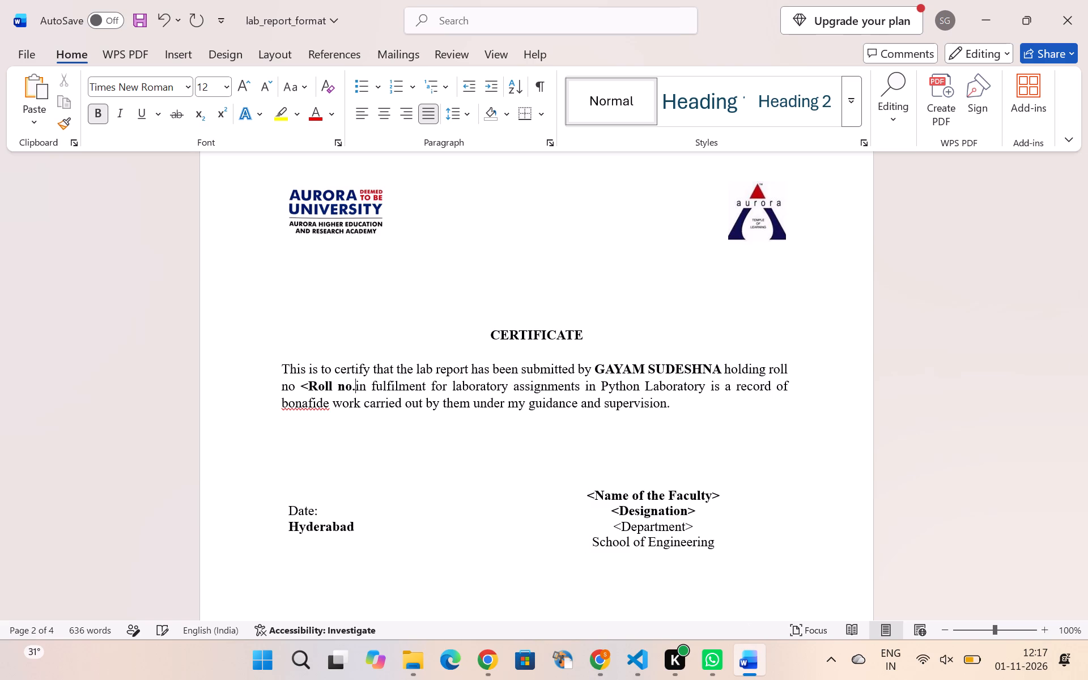
{"action": "key", "text": "BackSpace"}
{"action": "key", "text": "BackSpace"}
{"action": "key", "text": "BackSpace"}
{"action": "key", "text": "BackSpace"}
{"action": "key", "text": "BackSpace"}
{"action": "key", "text": "BackSpace"}
{"action": "key", "text": "BackSpace"}
{"action": "key", "text": "BackSpace"}
{"action": "key", "text": "BackSpace"}
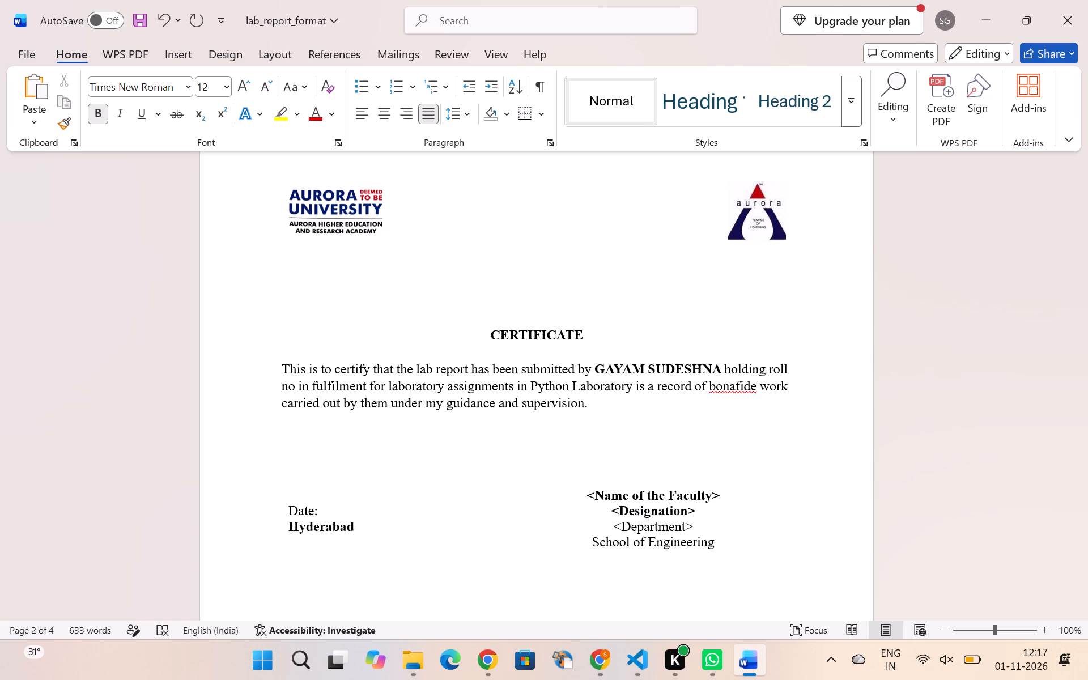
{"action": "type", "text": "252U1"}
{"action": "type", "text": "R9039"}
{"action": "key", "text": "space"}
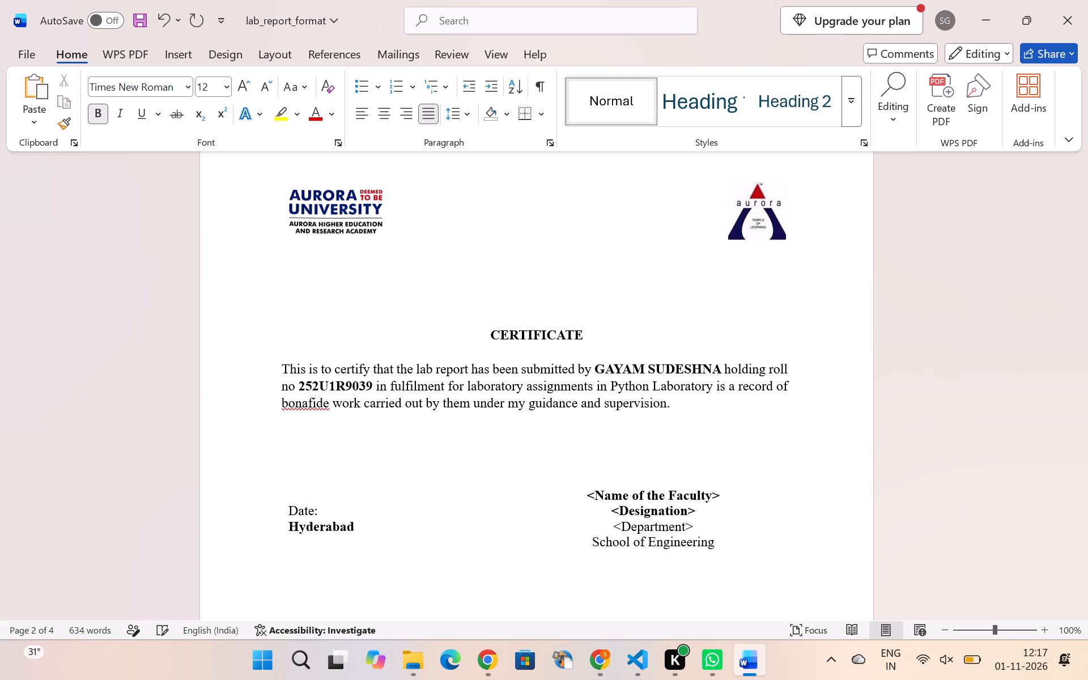
Replace the faculty name placeholder in the certificate's signature block with the faculty member's name, prefixed with Mr.
{"action": "left_click", "coordinate": [720, 494]}
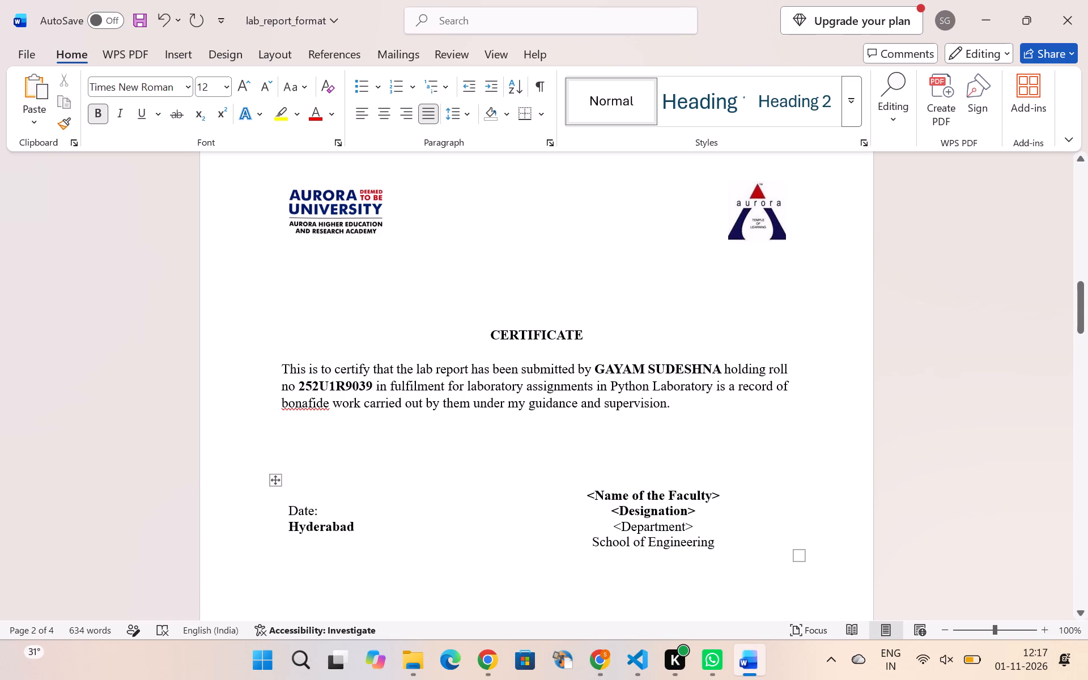
{"action": "key", "text": "BackSpace"}
{"action": "key", "text": "BackSpace"}
{"action": "key", "text": "BackSpace"}
{"action": "key", "text": "BackSpace"}
{"action": "key", "text": "BackSpace"}
{"action": "key", "text": "BackSpace"}
{"action": "key", "text": "BackSpace"}
{"action": "key", "text": "BackSpace"}
{"action": "key", "text": "BackSpace"}
{"action": "key", "text": "BackSpace"}
{"action": "key", "text": "BackSpace"}
{"action": "key", "text": "BackSpace"}
{"action": "key", "text": "BackSpace"}
{"action": "key", "text": "BackSpace"}
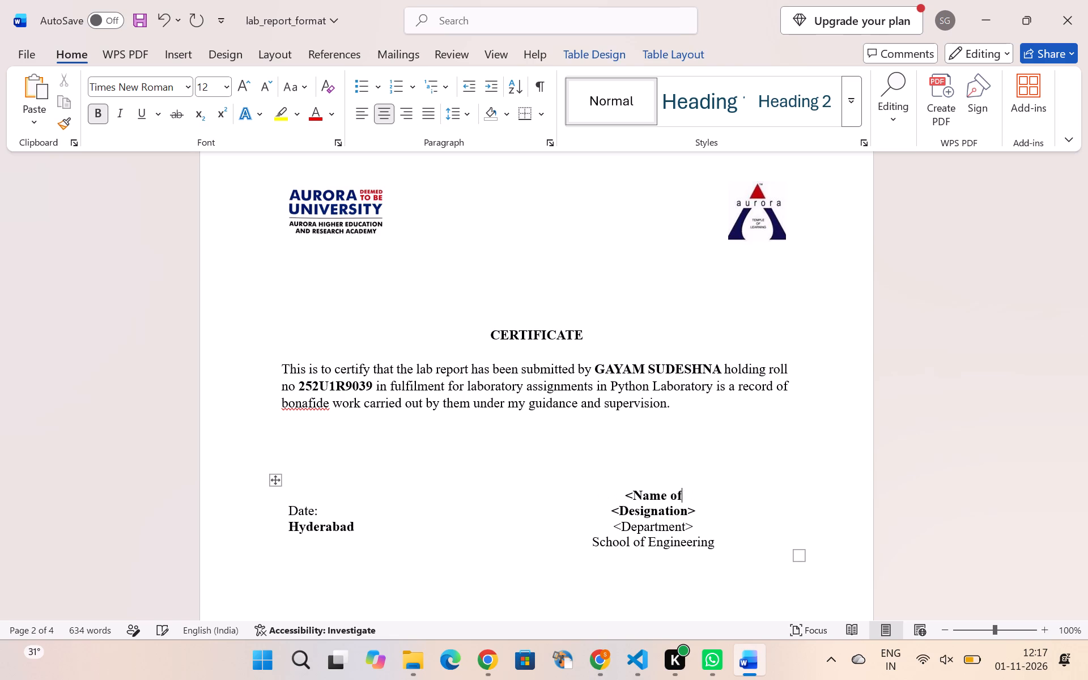
{"action": "key", "text": "BackSpace"}
{"action": "key", "text": "BackSpace"}
{"action": "key", "text": "BackSpace"}
{"action": "key", "text": "BackSpace"}
{"action": "key", "text": "BackSpace"}
{"action": "key", "text": "BackSpace"}
{"action": "key", "text": "BackSpace"}
{"action": "key", "text": "BackSpace"}
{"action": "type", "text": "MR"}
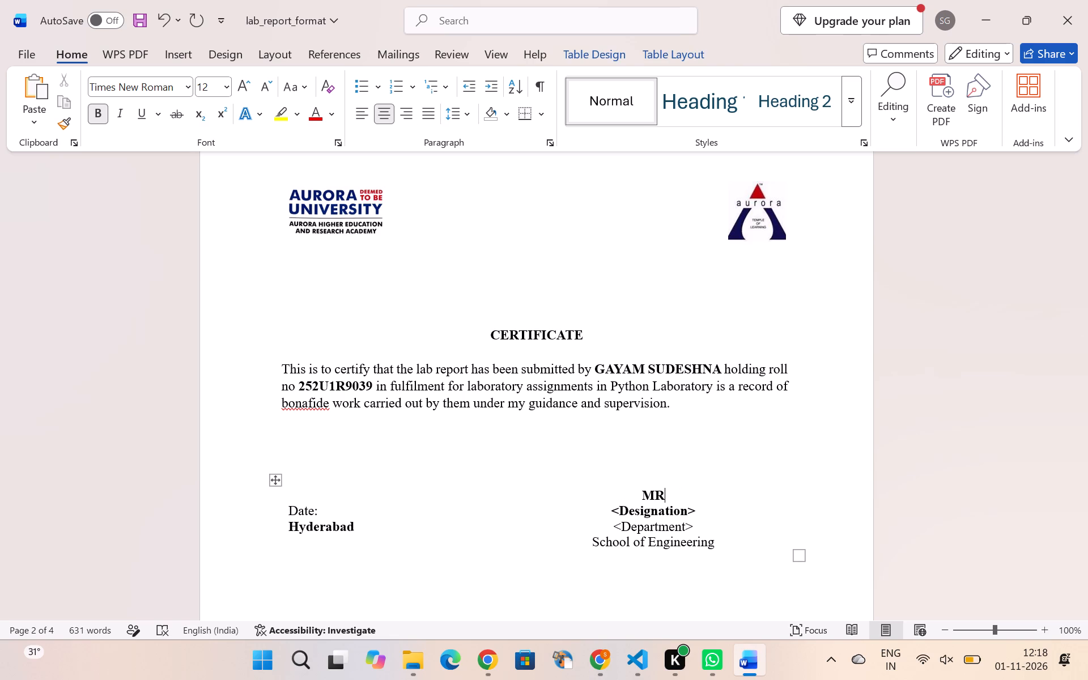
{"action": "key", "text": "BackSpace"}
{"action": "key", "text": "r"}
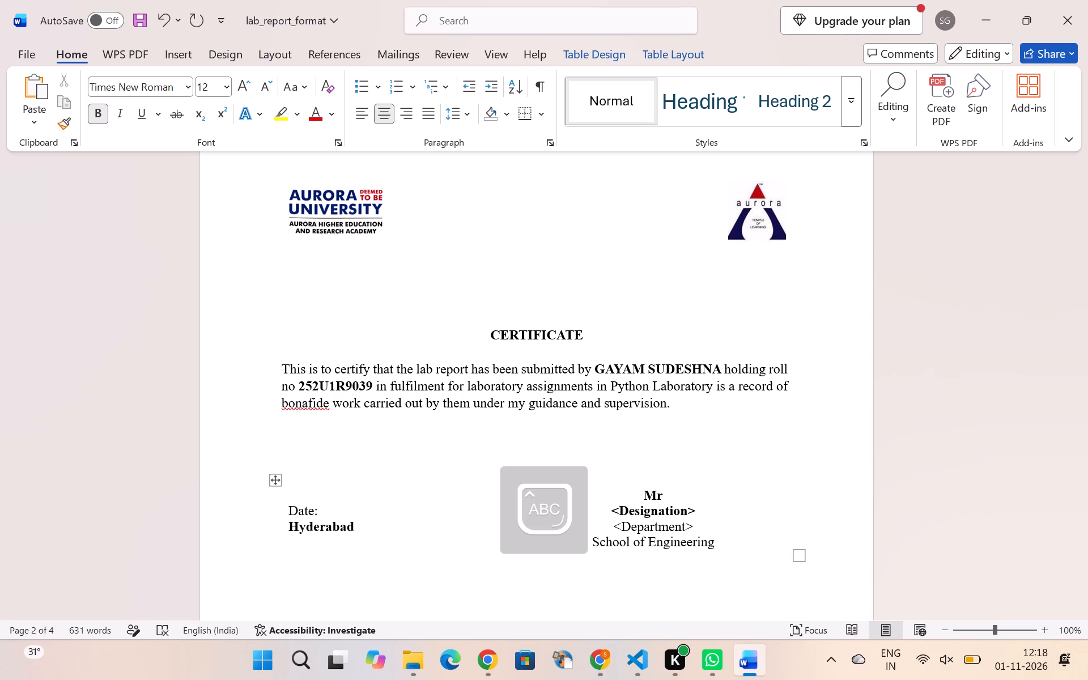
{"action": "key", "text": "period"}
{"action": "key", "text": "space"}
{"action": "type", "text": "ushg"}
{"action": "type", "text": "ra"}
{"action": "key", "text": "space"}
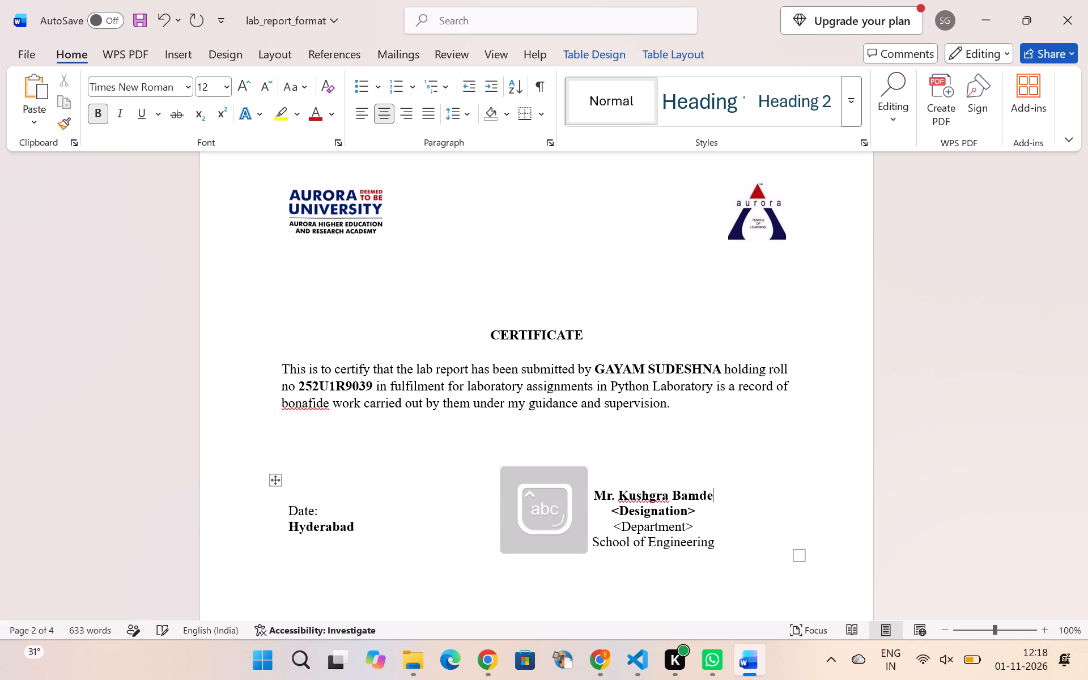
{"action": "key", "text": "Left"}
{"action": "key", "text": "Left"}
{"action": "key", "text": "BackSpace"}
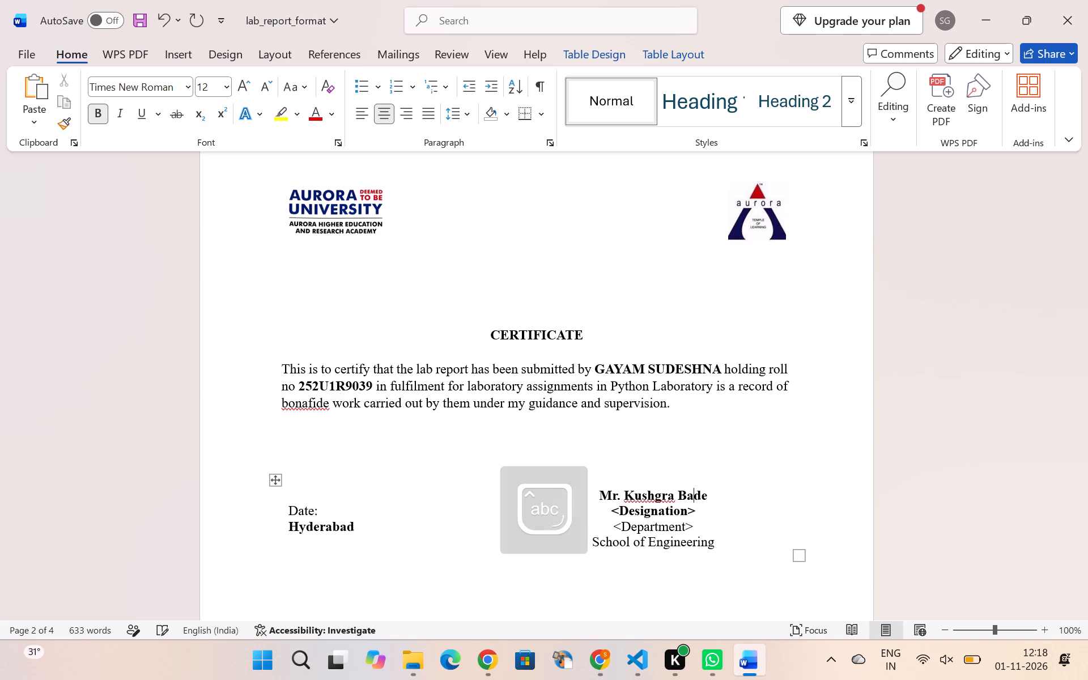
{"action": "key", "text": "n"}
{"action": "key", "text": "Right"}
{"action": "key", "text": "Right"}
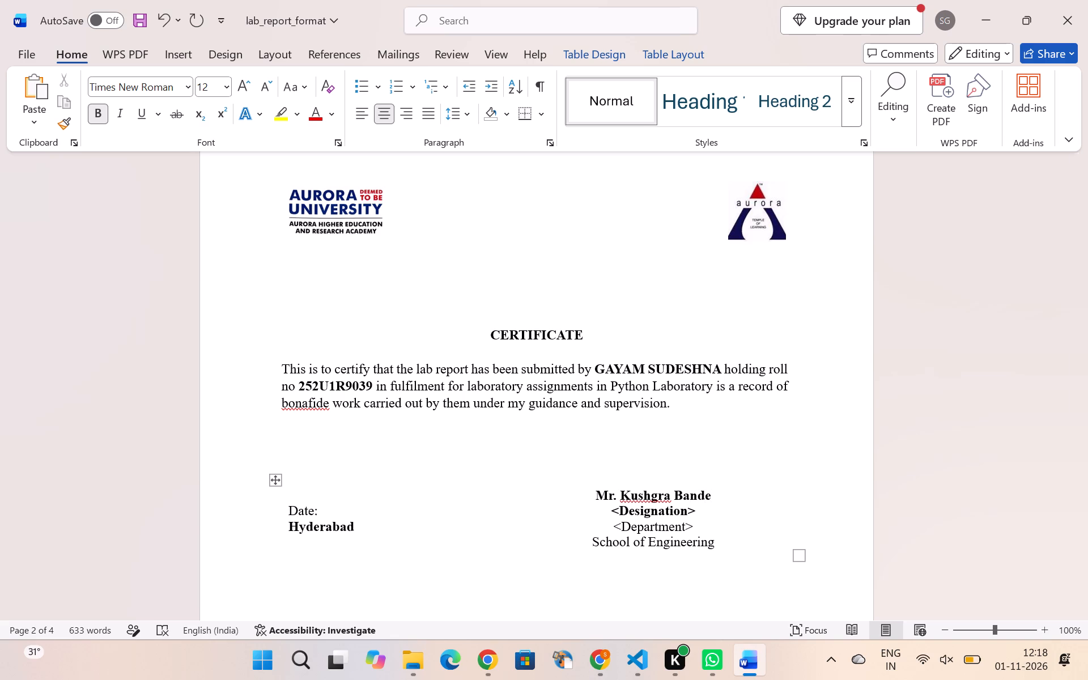
Replace the designation placeholder below the faculty name in the certificate's signature block with Assistant Prof.
{"action": "left_click", "coordinate": [694, 512]}
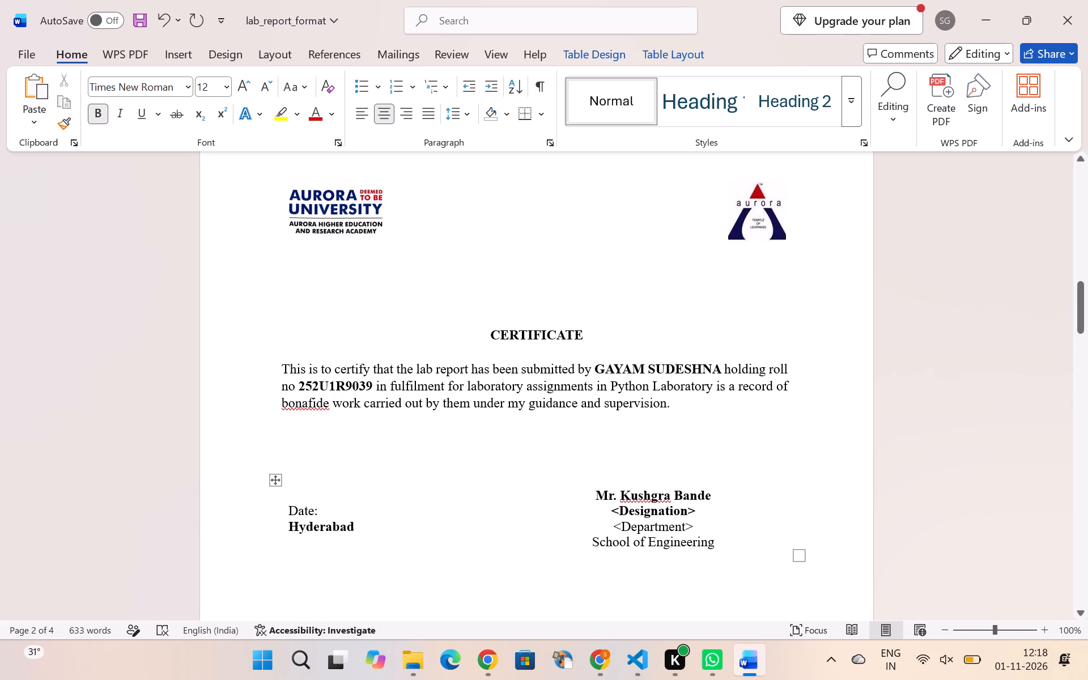
{"action": "key", "text": "BackSpace"}
{"action": "key", "text": "BackSpace"}
{"action": "key", "text": "BackSpace"}
{"action": "key", "text": "BackSpace"}
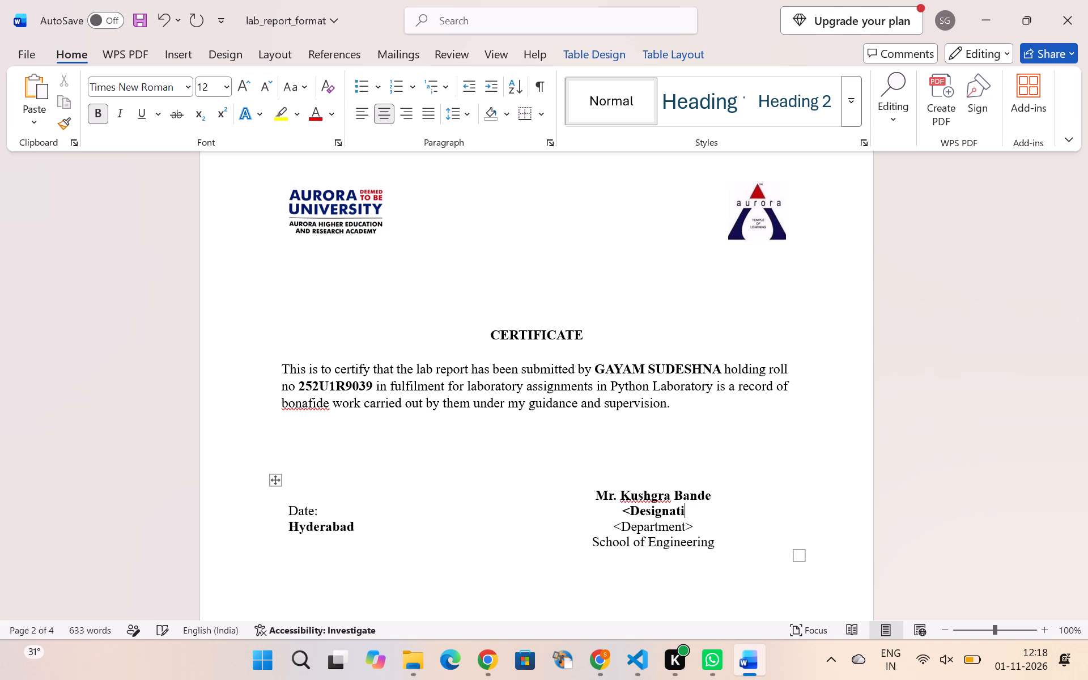
{"action": "key", "text": "BackSpace"}
{"action": "key", "text": "BackSpace"}
{"action": "key", "text": "BackSpace"}
{"action": "key", "text": "BackSpace"}
{"action": "key", "text": "BackSpace"}
{"action": "key", "text": "BackSpace"}
{"action": "key", "text": "BackSpace"}
{"action": "key", "text": "BackSpace"}
{"action": "key", "text": "BackSpace"}
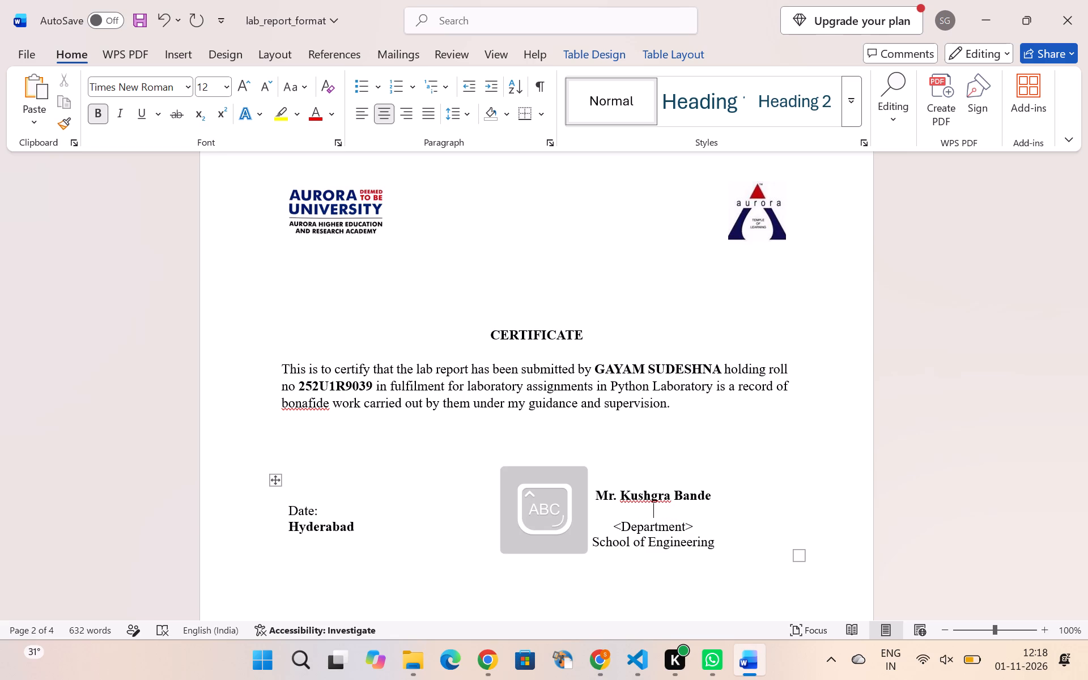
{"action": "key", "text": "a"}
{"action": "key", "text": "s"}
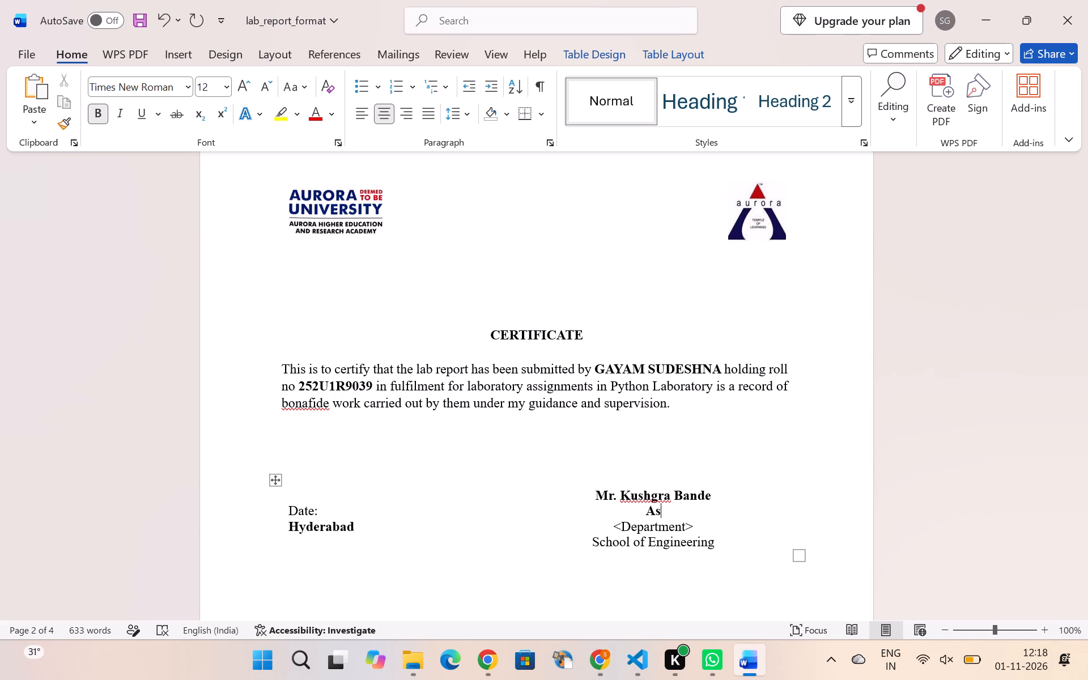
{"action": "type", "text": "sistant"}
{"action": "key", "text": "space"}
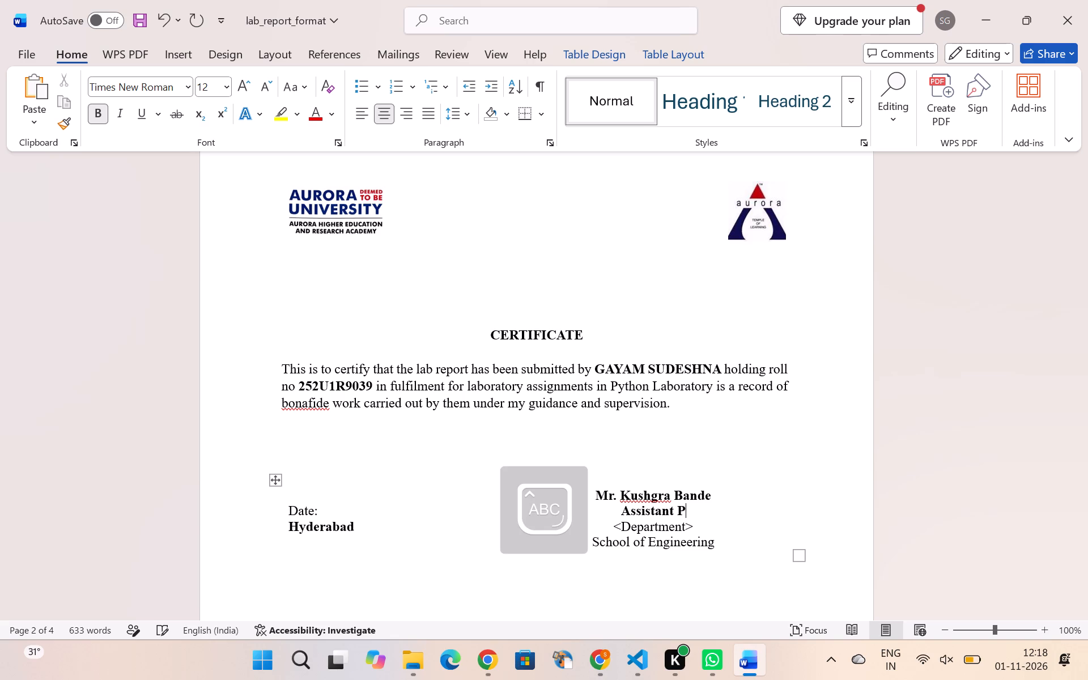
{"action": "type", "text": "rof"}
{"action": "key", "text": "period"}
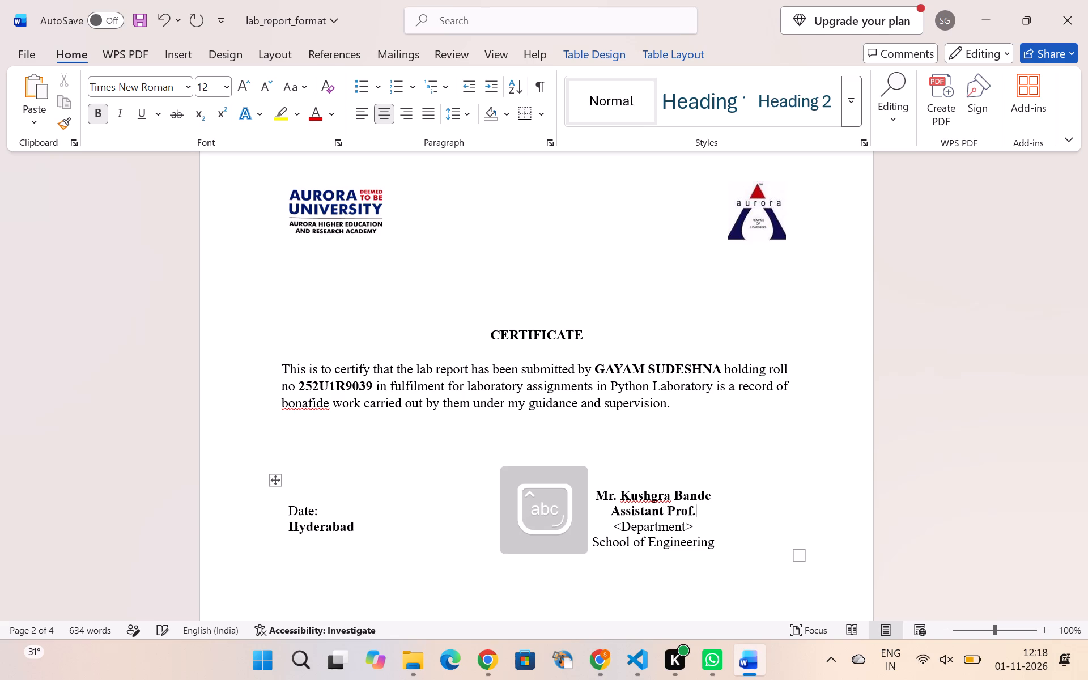
Clear the department placeholder text above School of Engineering in the certificate's signature block.
{"action": "left_click", "coordinate": [693, 524]}
{"action": "key", "text": "BackSpace"}
{"action": "key", "text": "BackSpace"}
{"action": "key", "text": "BackSpace"}
{"action": "key", "text": "BackSpace"}
{"action": "key", "text": "BackSpace"}
{"action": "key", "text": "BackSpace"}
{"action": "key", "text": "BackSpace"}
{"action": "key", "text": "BackSpace"}
{"action": "key", "text": "BackSpace"}
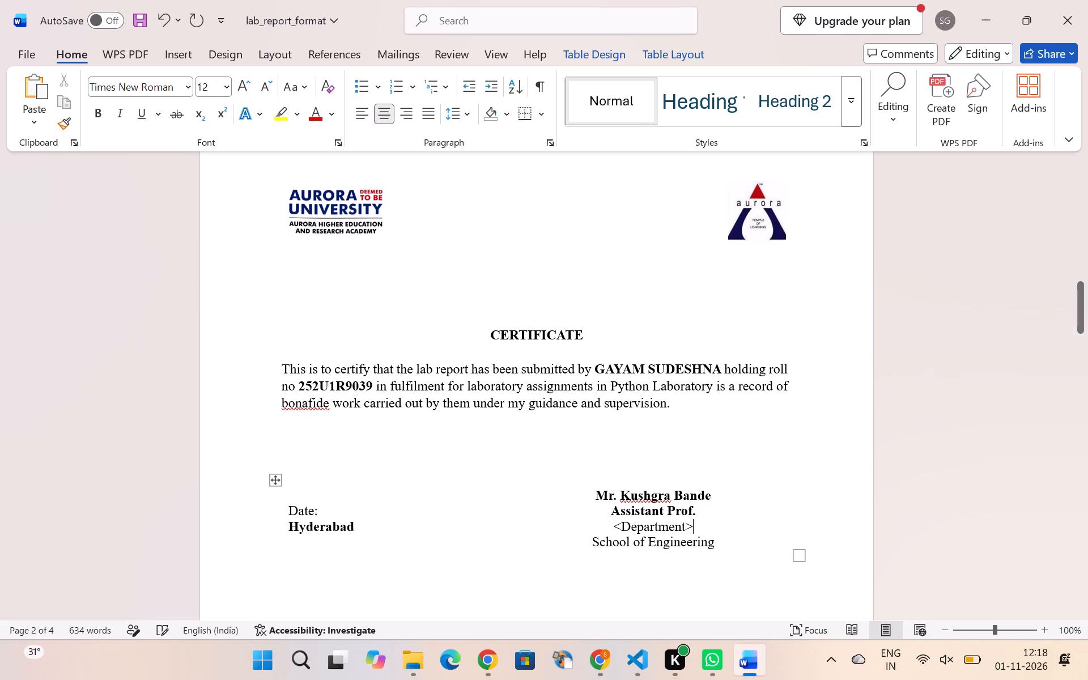
Replace the department placeholder in the certificate's faculty signature block with CSE – GEN AI.
{"action": "key", "text": "BackSpace"}
{"action": "key", "text": "BackSpace"}
{"action": "key", "text": "BackSpace"}
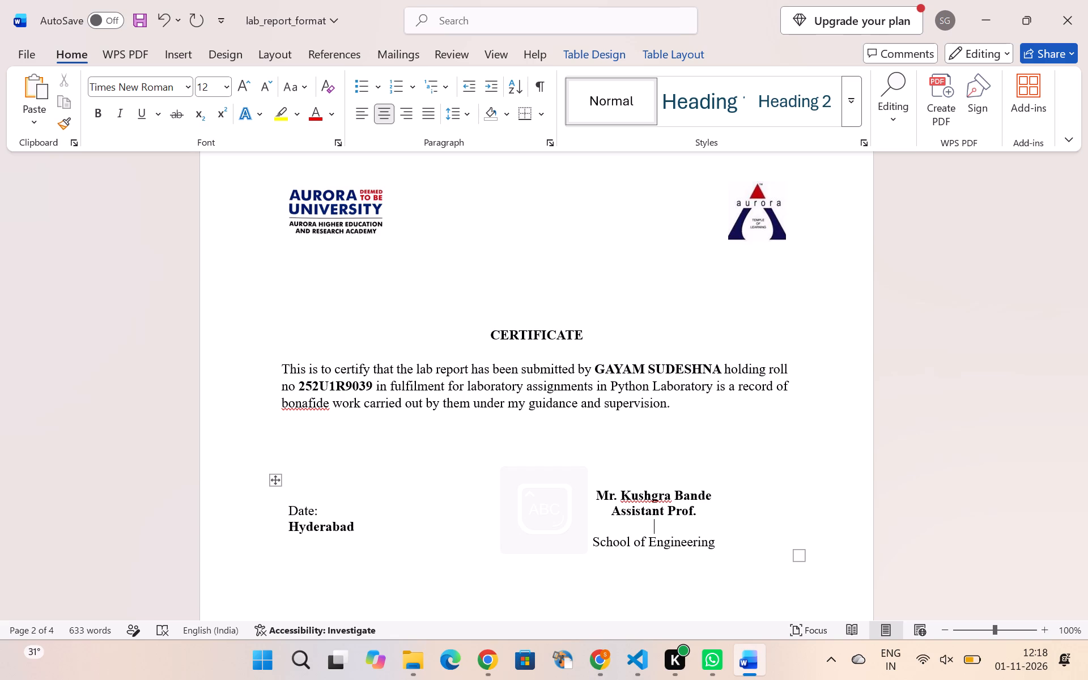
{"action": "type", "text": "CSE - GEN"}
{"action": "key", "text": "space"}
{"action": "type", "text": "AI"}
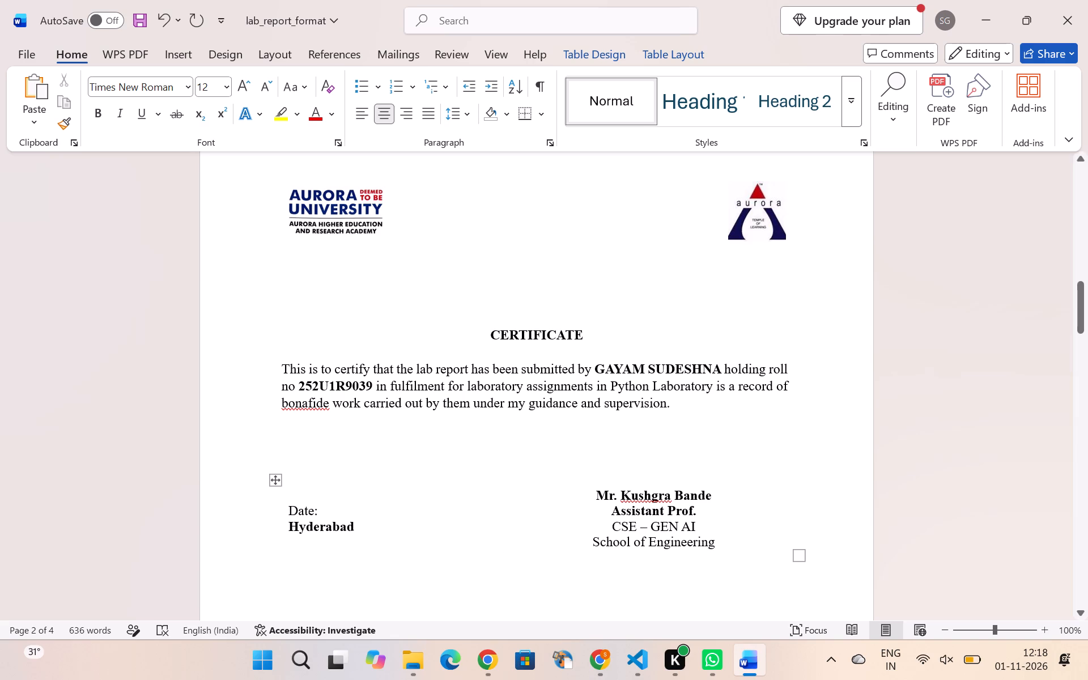
Enter 01-11-2026 as the certificate's date.
{"action": "left_click", "coordinate": [349, 505]}
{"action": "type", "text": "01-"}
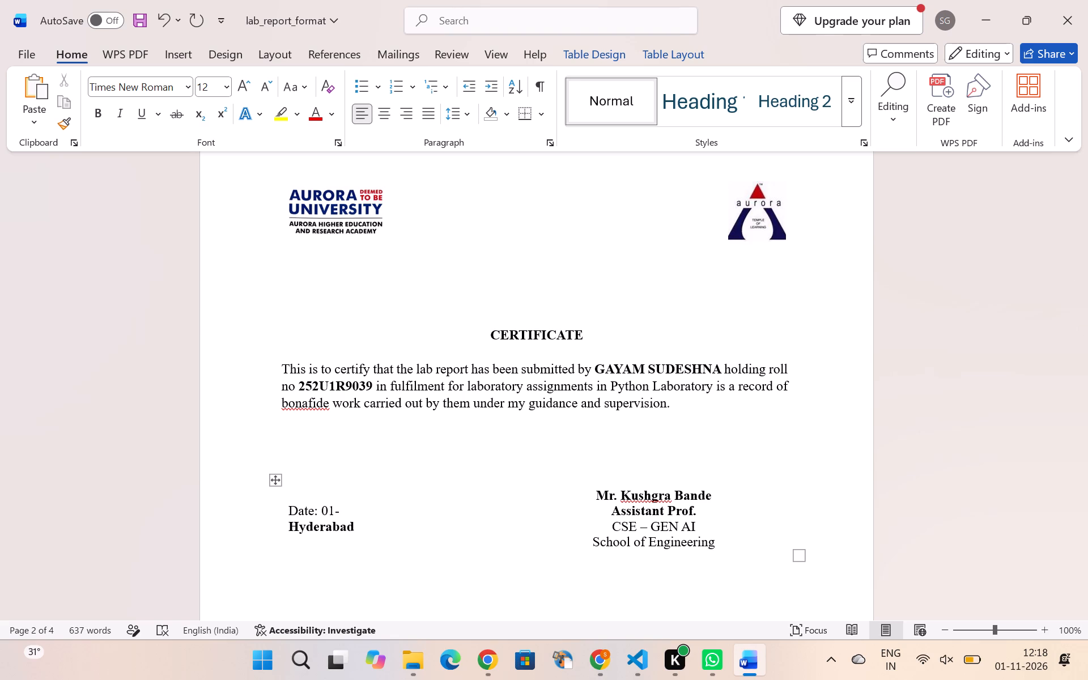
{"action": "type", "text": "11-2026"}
Delete the whole numbered list of 25 program questions after the certificate, including question 1's code and output.
{"action": "scroll", "coordinate": [358, 545], "scroll_direction": "down", "scroll_amount": 5}
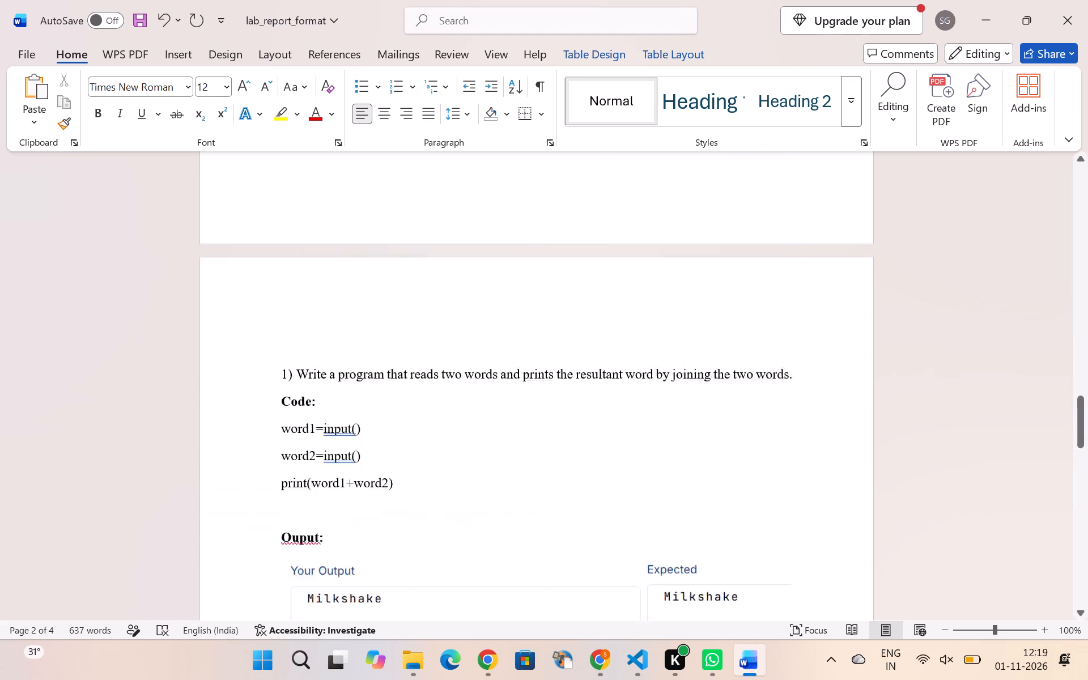
{"action": "scroll", "coordinate": [358, 545], "scroll_direction": "down", "scroll_amount": 1}
{"action": "scroll", "coordinate": [358, 545], "scroll_direction": "up", "scroll_amount": 1}
{"action": "scroll", "coordinate": [308, 328], "scroll_direction": "up", "scroll_amount": 1}
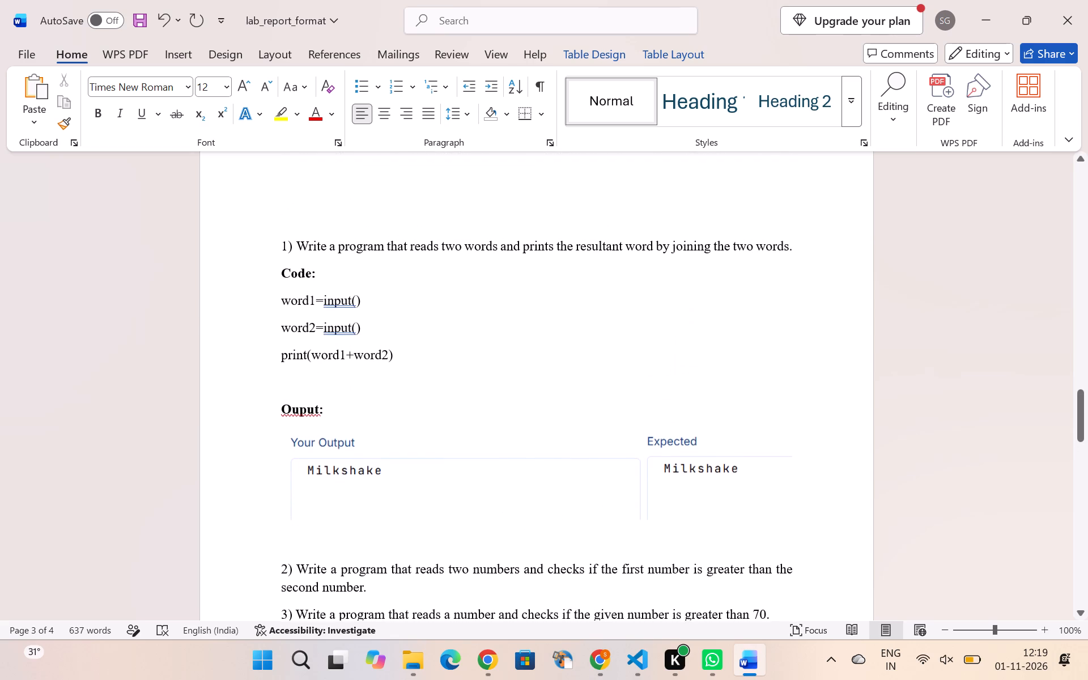
{"action": "left_click_drag", "start_coordinate": [282, 244], "coordinate": [305, 524]}
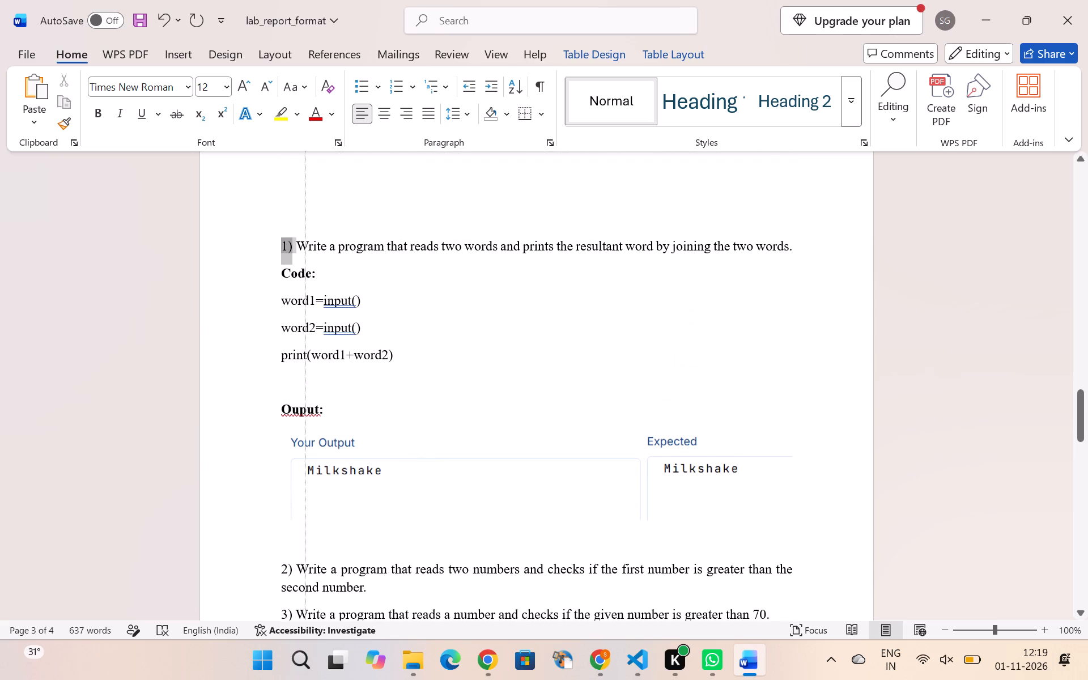
{"action": "left_click_drag", "start_coordinate": [305, 524], "coordinate": [244, 508]}
{"action": "left_click_drag", "start_coordinate": [244, 508], "coordinate": [243, 508]}
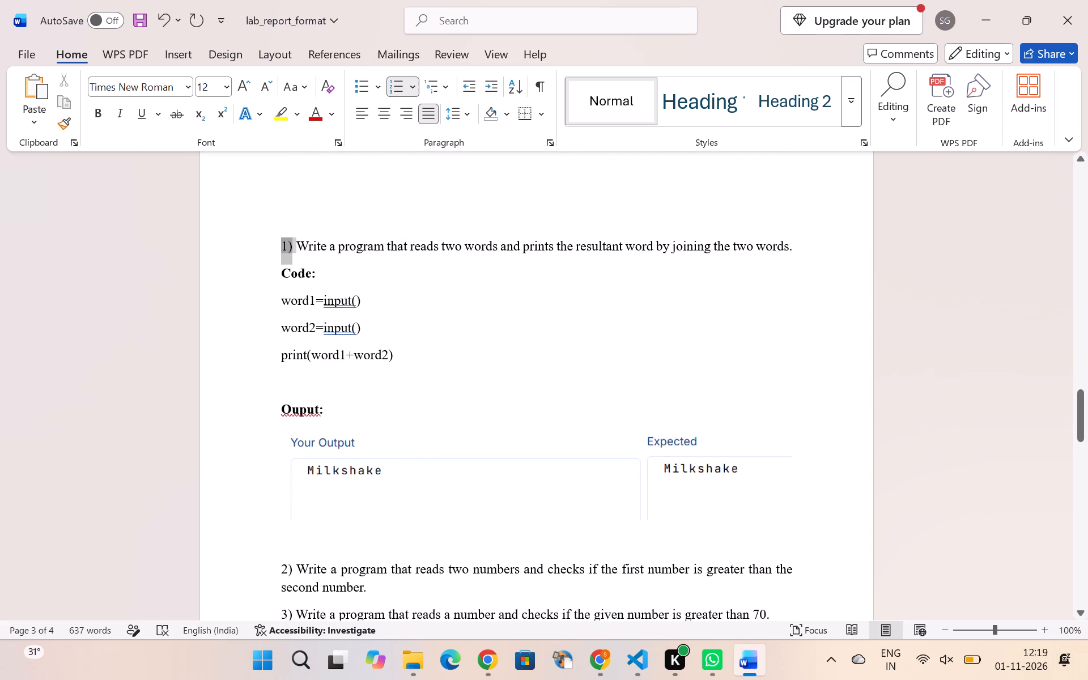
{"action": "scroll", "coordinate": [465, 492], "scroll_direction": "down", "scroll_amount": 13}
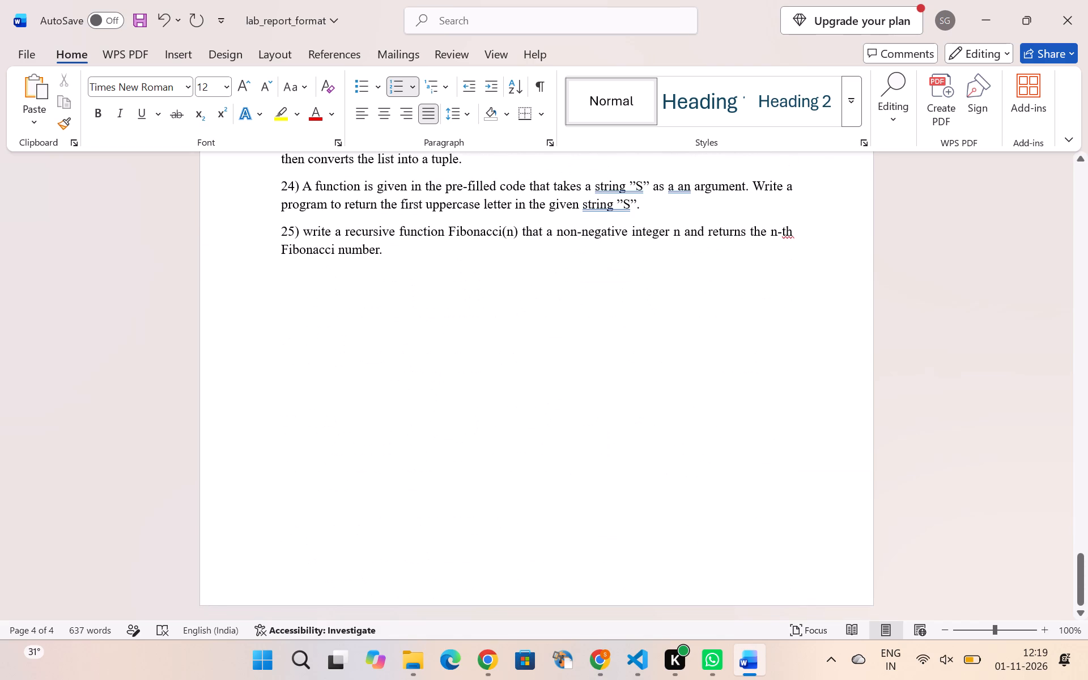
{"action": "left_click_drag", "start_coordinate": [412, 262], "coordinate": [267, 73]}
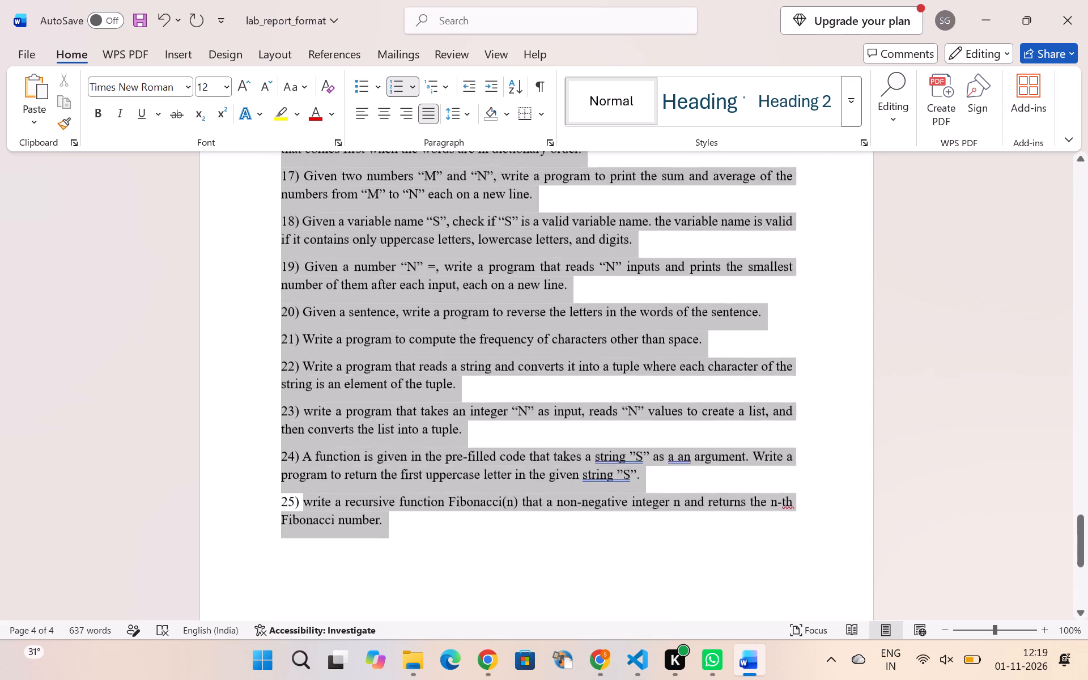
{"action": "left_click_drag", "start_coordinate": [267, 73], "coordinate": [259, 295]}
{"action": "key", "text": "BackSpace"}
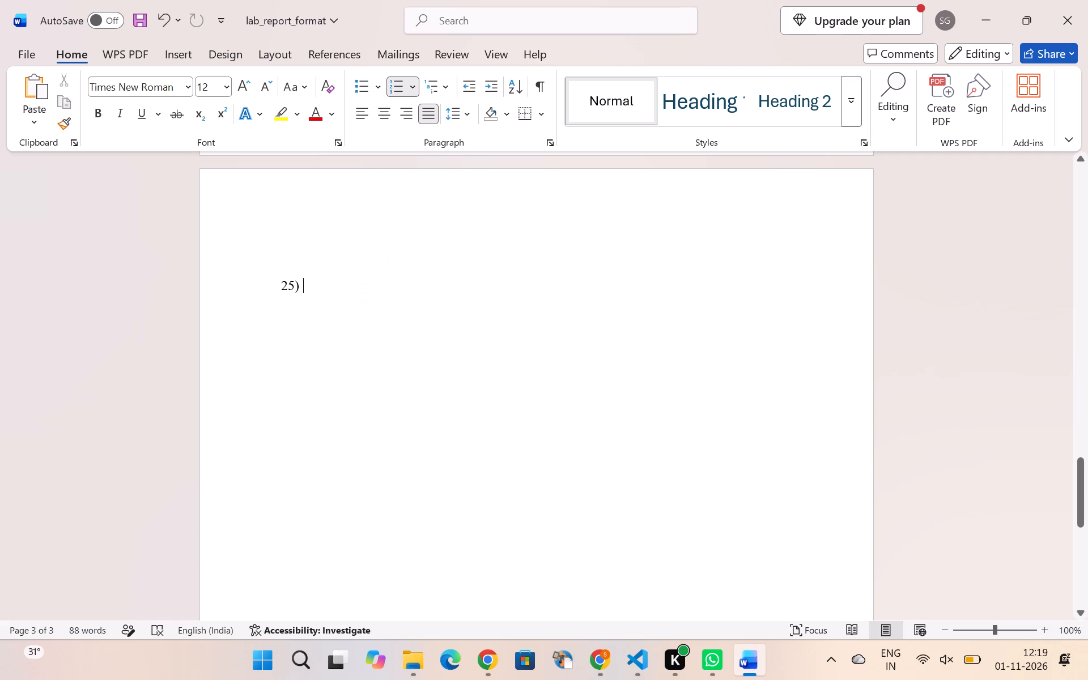
{"action": "key", "text": "BackSpace"}
{"action": "scroll", "coordinate": [269, 292], "scroll_direction": "up", "scroll_amount": 2}
{"action": "scroll", "coordinate": [269, 292], "scroll_direction": "down", "scroll_amount": 1}
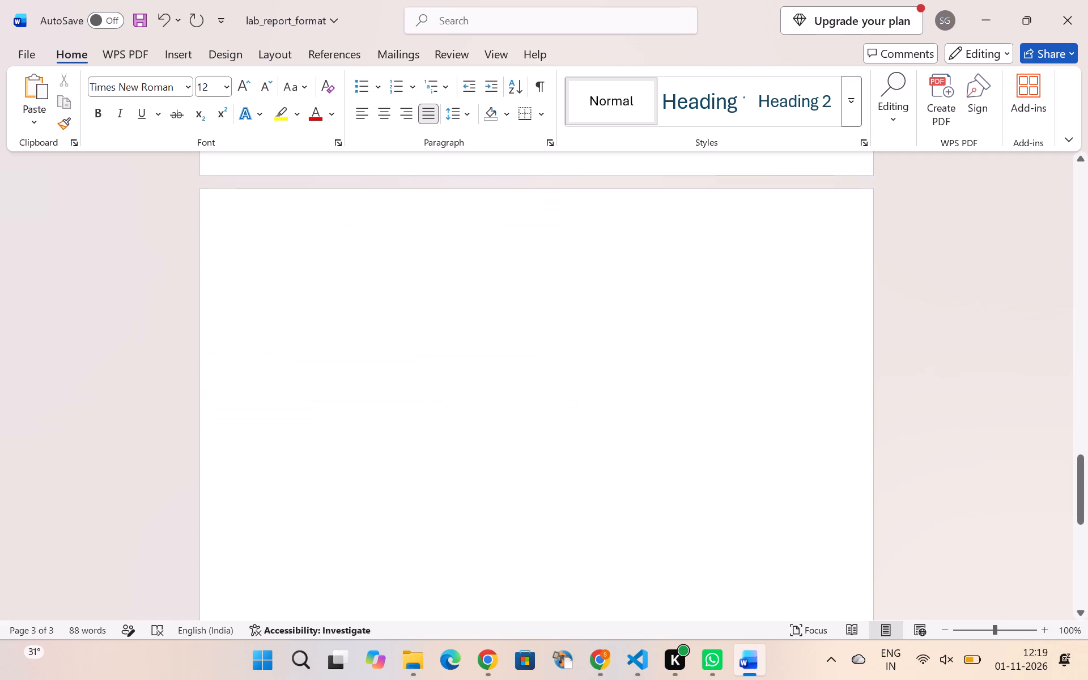
{"action": "key", "text": "BackSpace"}
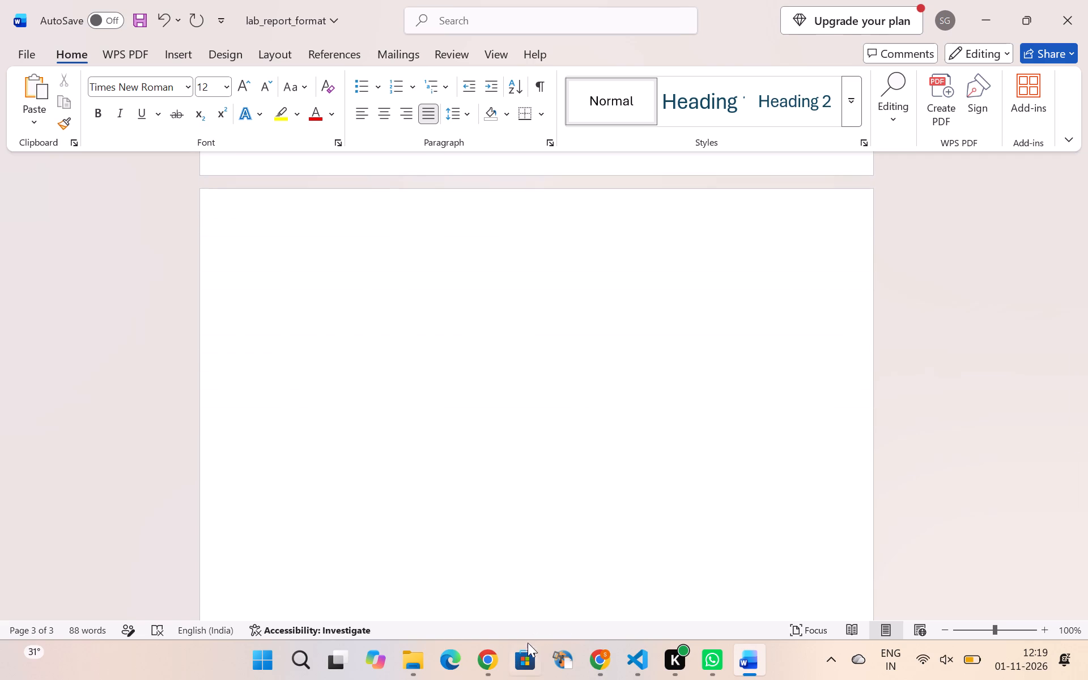
Switch to Chrome, leave the Two Sum II problem and open the Coding Practice set of the Hashing topic in Module I.
{"action": "left_click", "coordinate": [485, 665]}
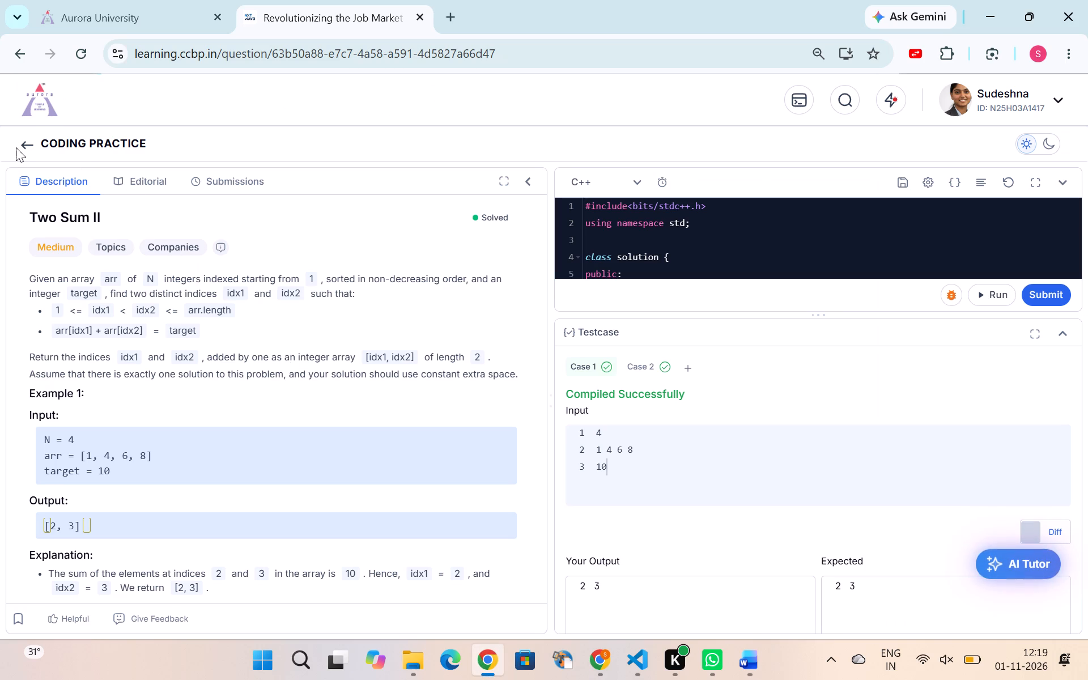
{"action": "left_click", "coordinate": [23, 145]}
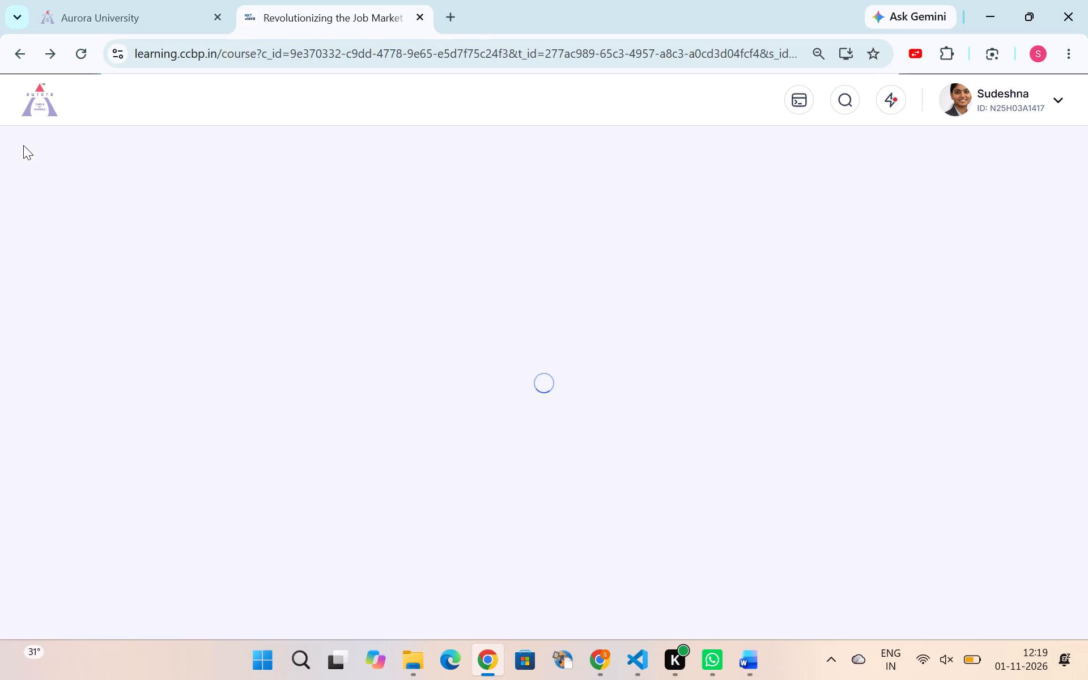
{"action": "scroll", "coordinate": [541, 521], "scroll_direction": "up", "scroll_amount": 2}
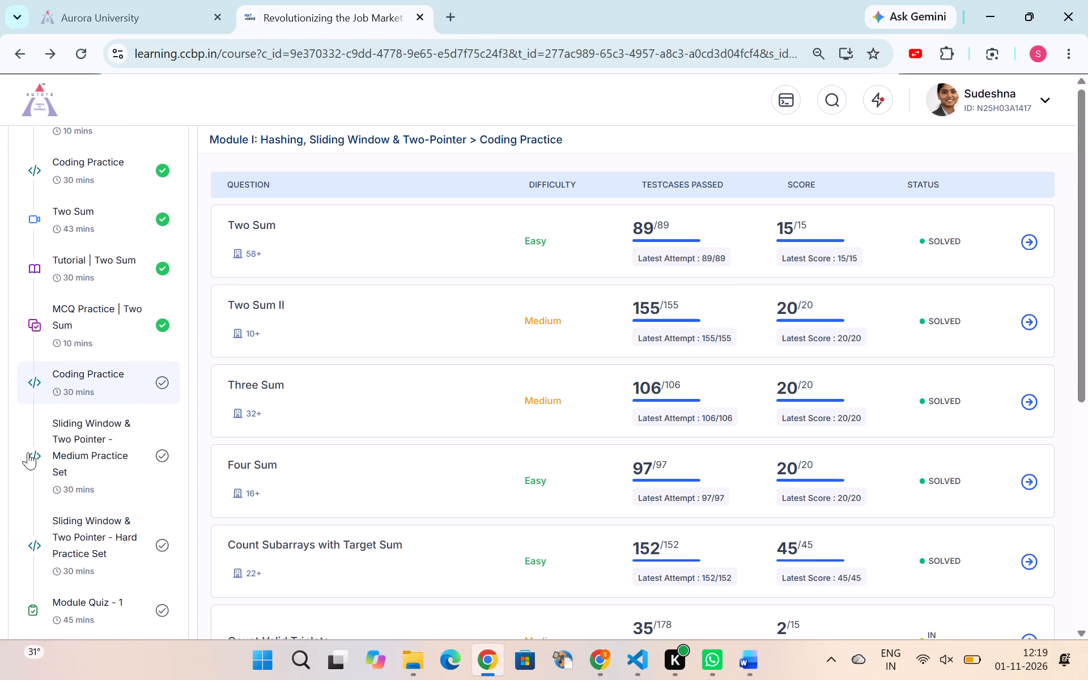
{"action": "scroll", "coordinate": [66, 396], "scroll_direction": "up", "scroll_amount": 9}
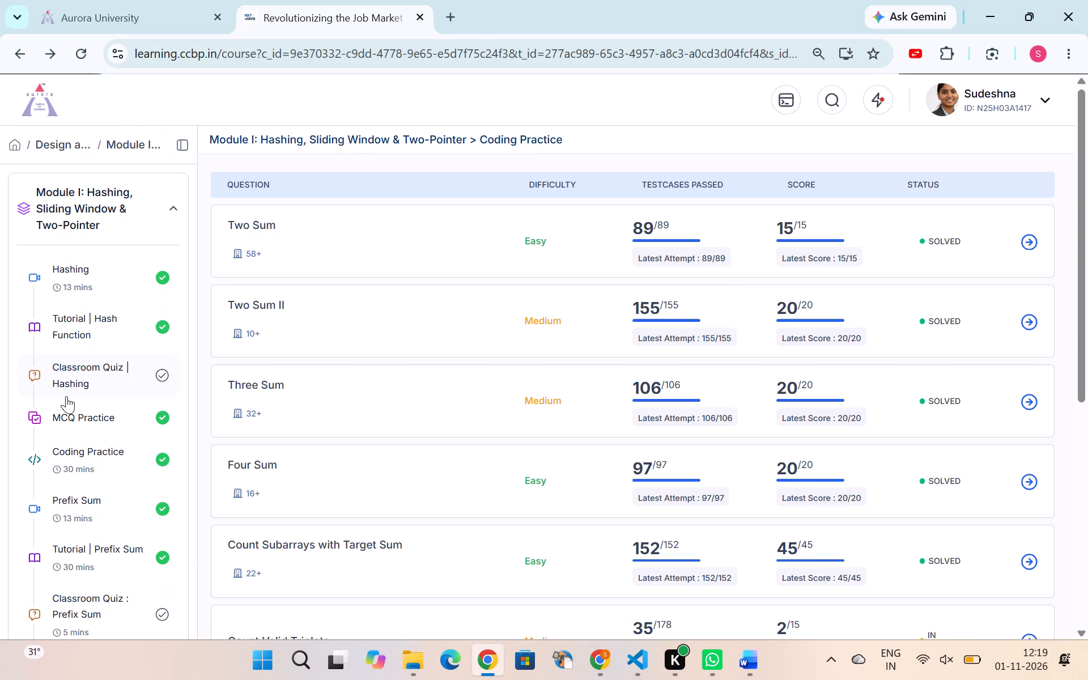
{"action": "scroll", "coordinate": [66, 396], "scroll_direction": "up", "scroll_amount": 1}
{"action": "left_click", "coordinate": [96, 444]}
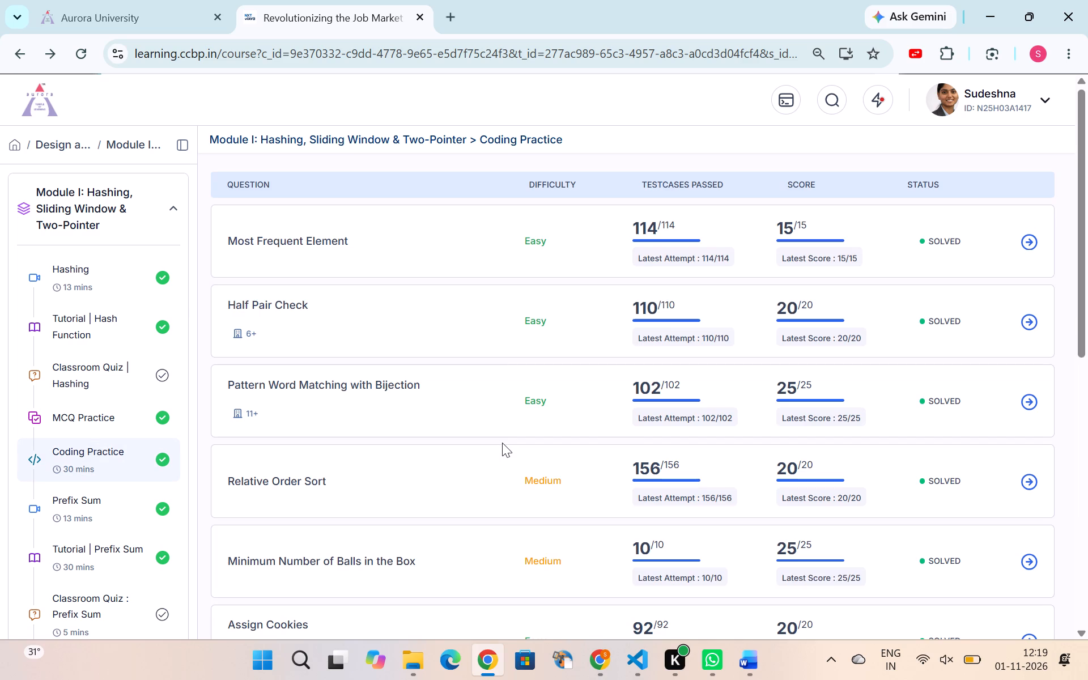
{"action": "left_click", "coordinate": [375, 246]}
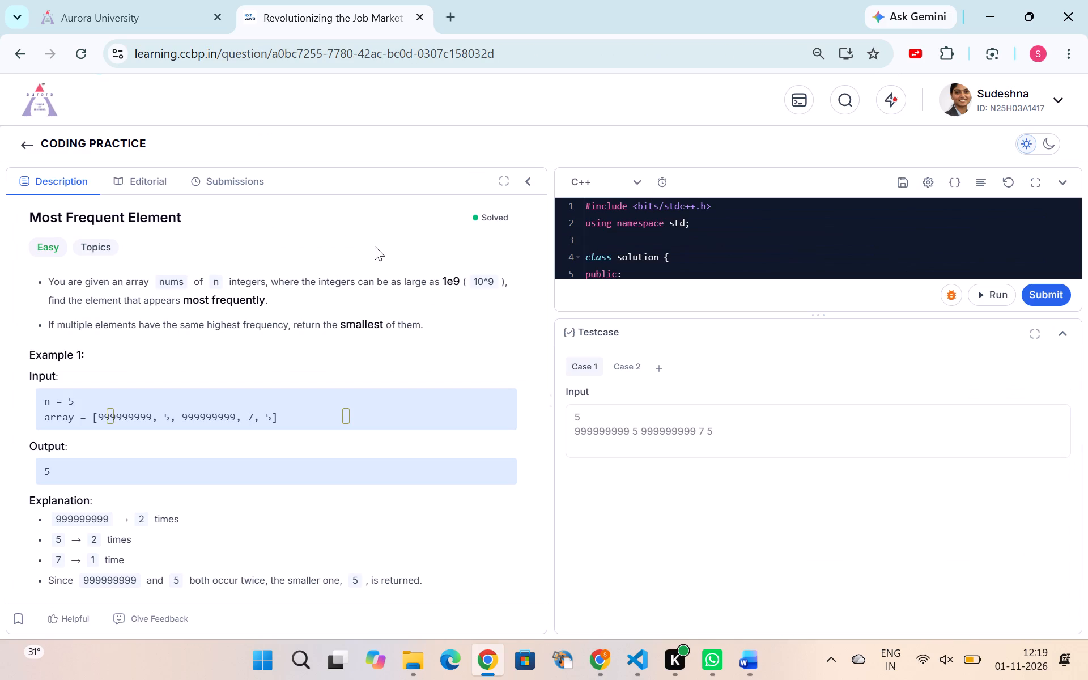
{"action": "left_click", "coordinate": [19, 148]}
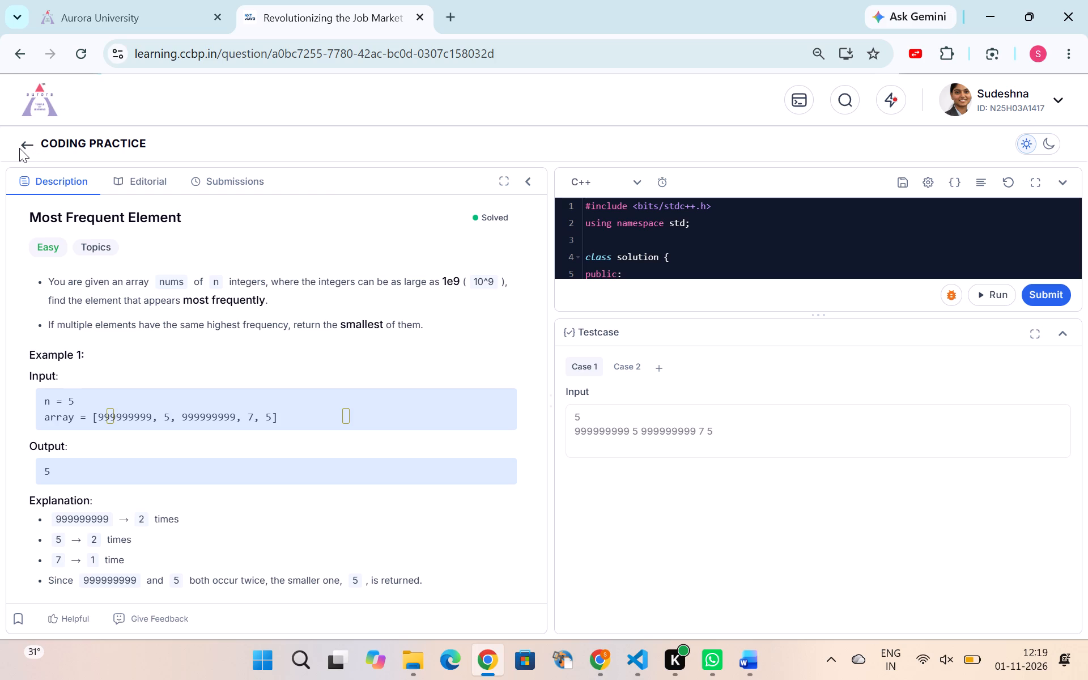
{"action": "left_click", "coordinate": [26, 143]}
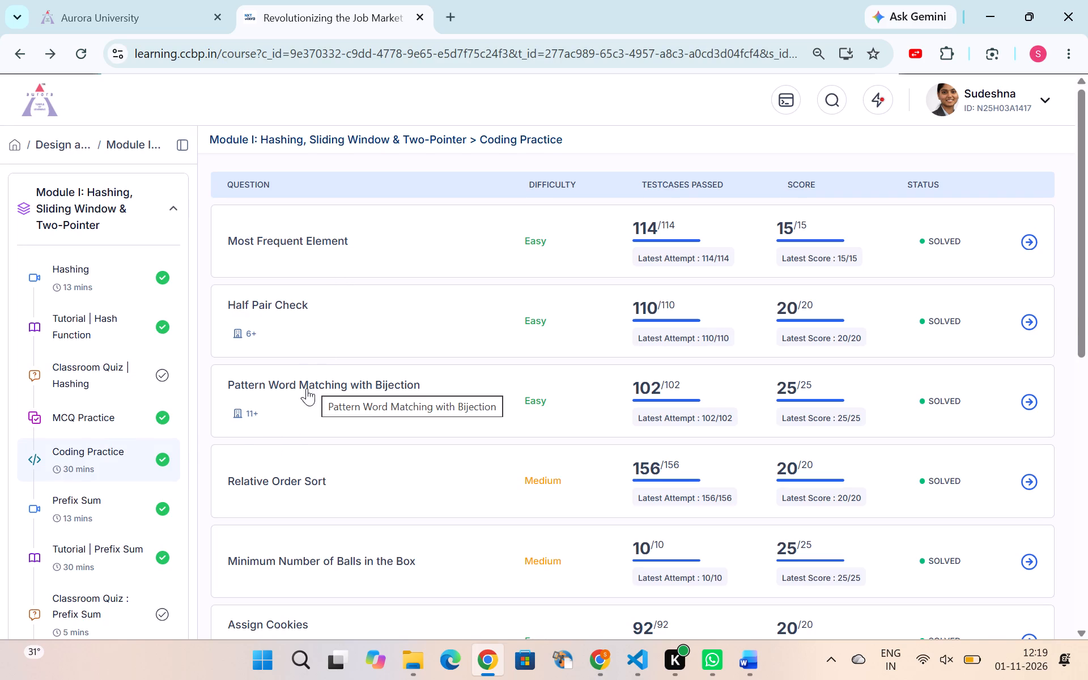
Look through Module I's lesson list for its coding practice sets.
{"action": "scroll", "coordinate": [92, 470], "scroll_direction": "down", "scroll_amount": 2}
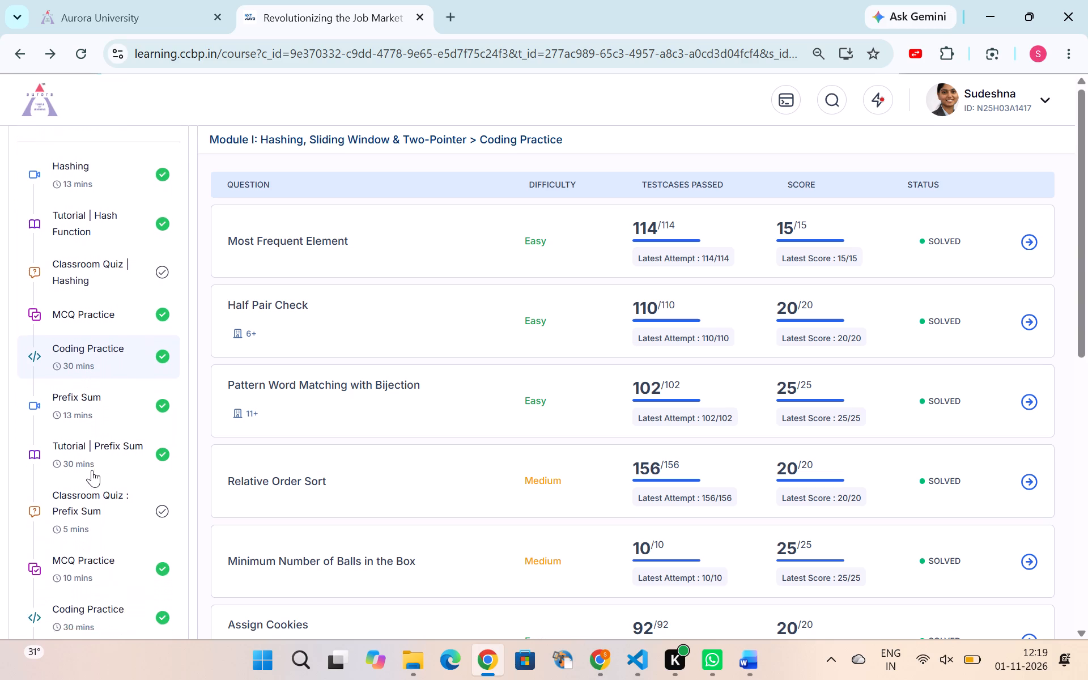
{"action": "scroll", "coordinate": [92, 470], "scroll_direction": "down", "scroll_amount": 6}
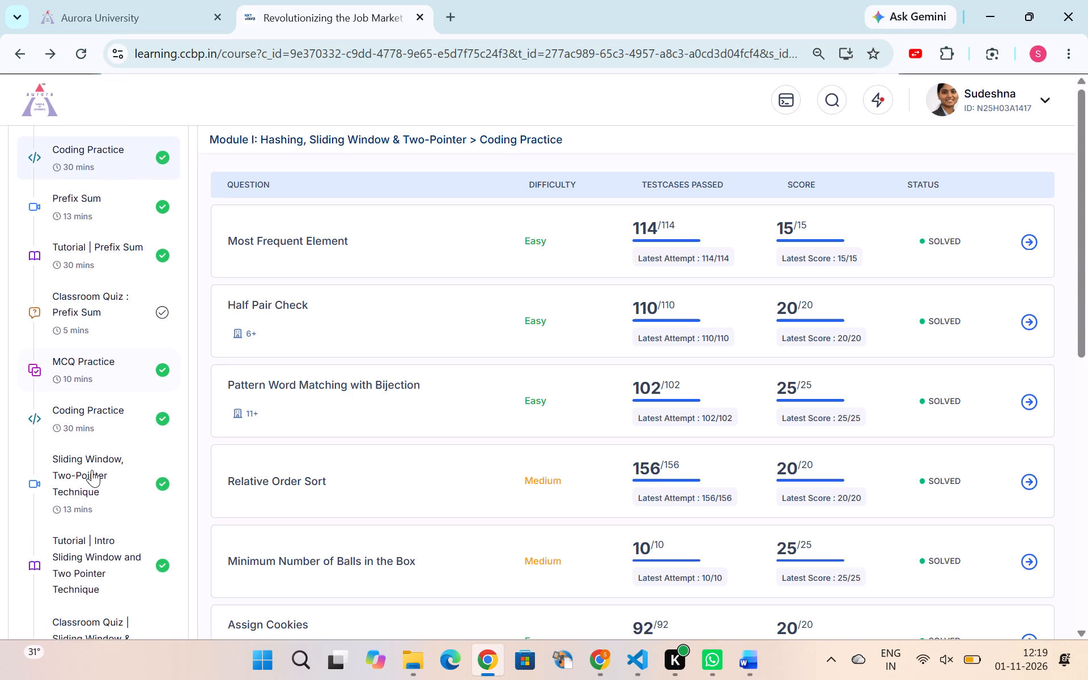
{"action": "scroll", "coordinate": [92, 470], "scroll_direction": "down", "scroll_amount": 6}
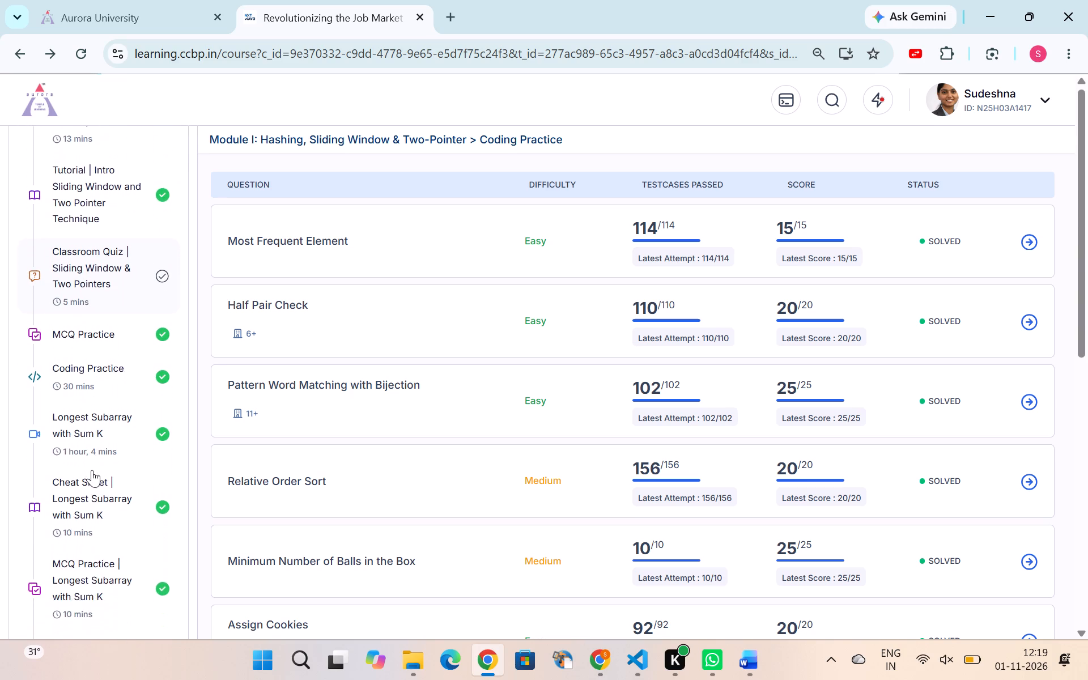
{"action": "scroll", "coordinate": [92, 470], "scroll_direction": "down", "scroll_amount": 6}
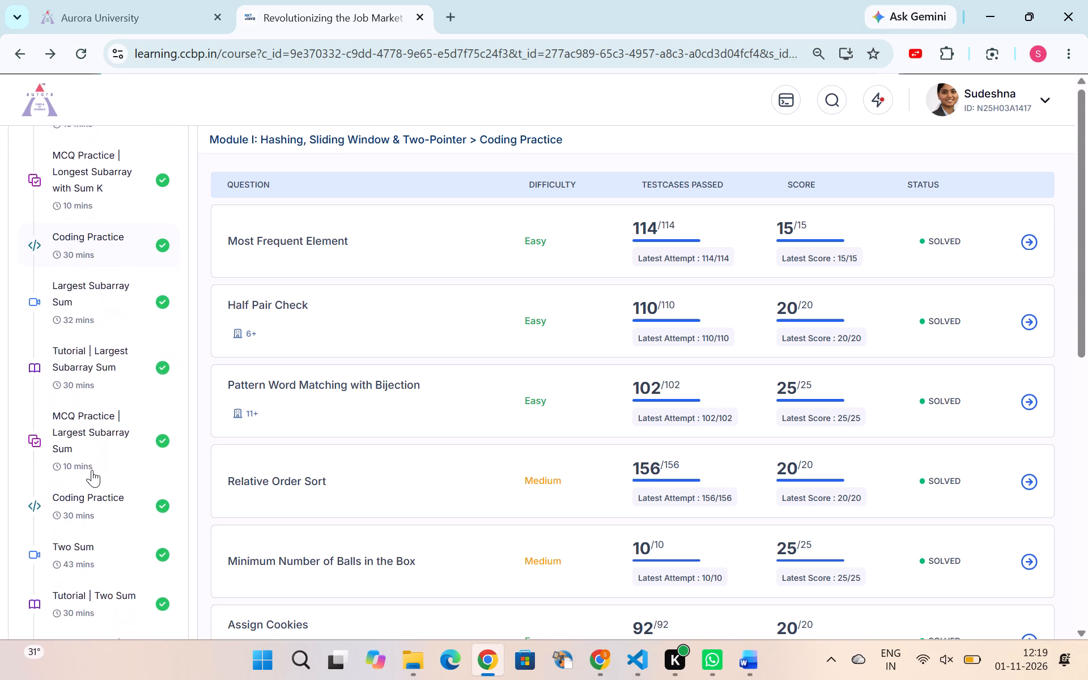
{"action": "scroll", "coordinate": [92, 470], "scroll_direction": "down", "scroll_amount": 3}
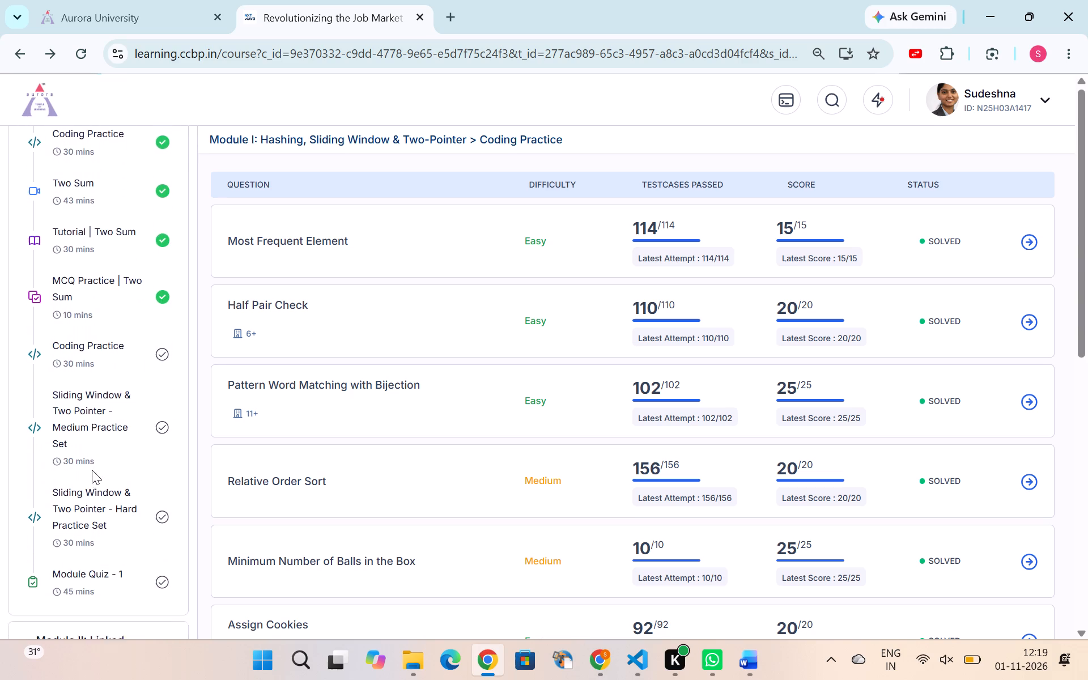
{"action": "scroll", "coordinate": [92, 470], "scroll_direction": "down", "scroll_amount": 1}
{"action": "scroll", "coordinate": [92, 470], "scroll_direction": "up", "scroll_amount": 7}
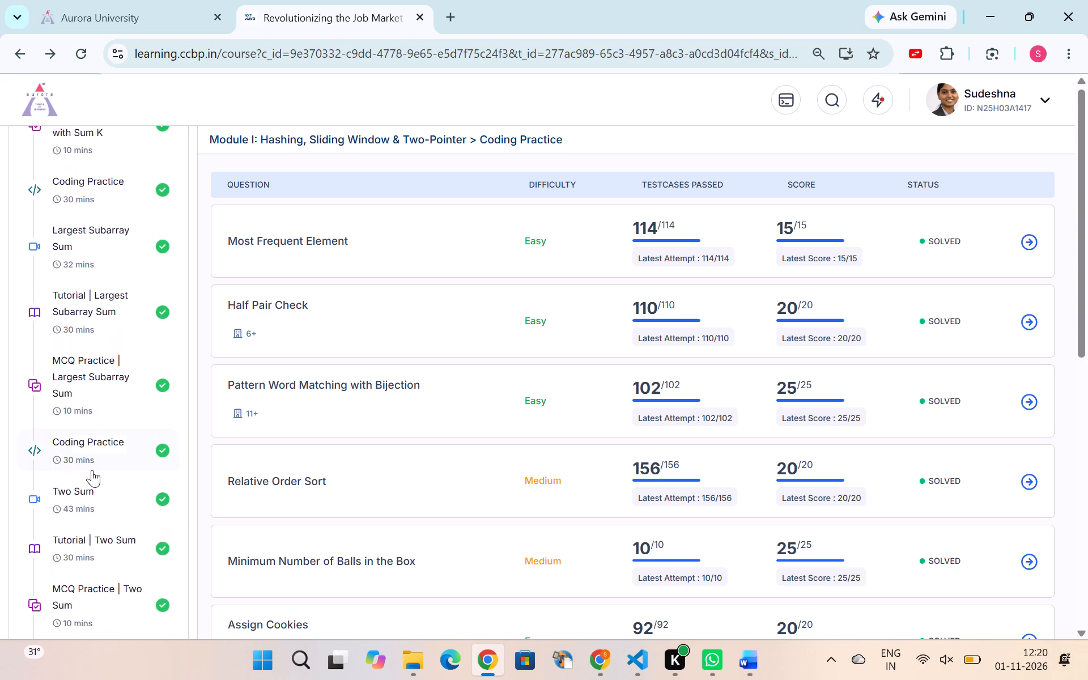
{"action": "scroll", "coordinate": [92, 470], "scroll_direction": "up", "scroll_amount": 6}
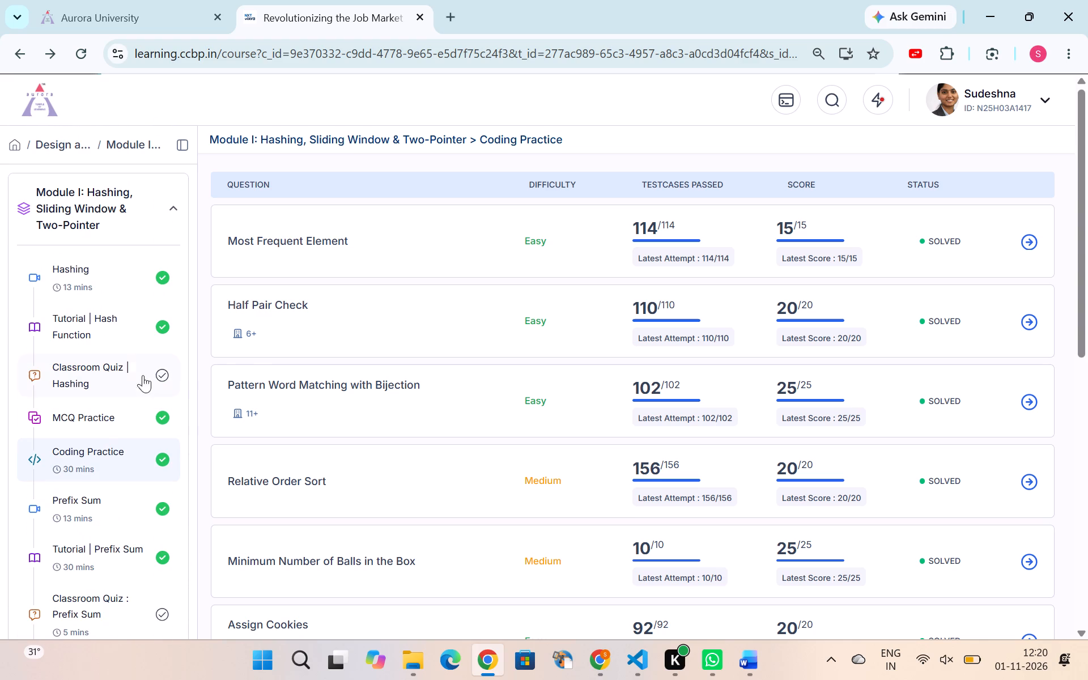
Open the Most Frequent Element problem, enlarge its code editor, and paste a screenshot of the whole problem page into the Word report.
{"action": "left_click", "coordinate": [337, 245]}
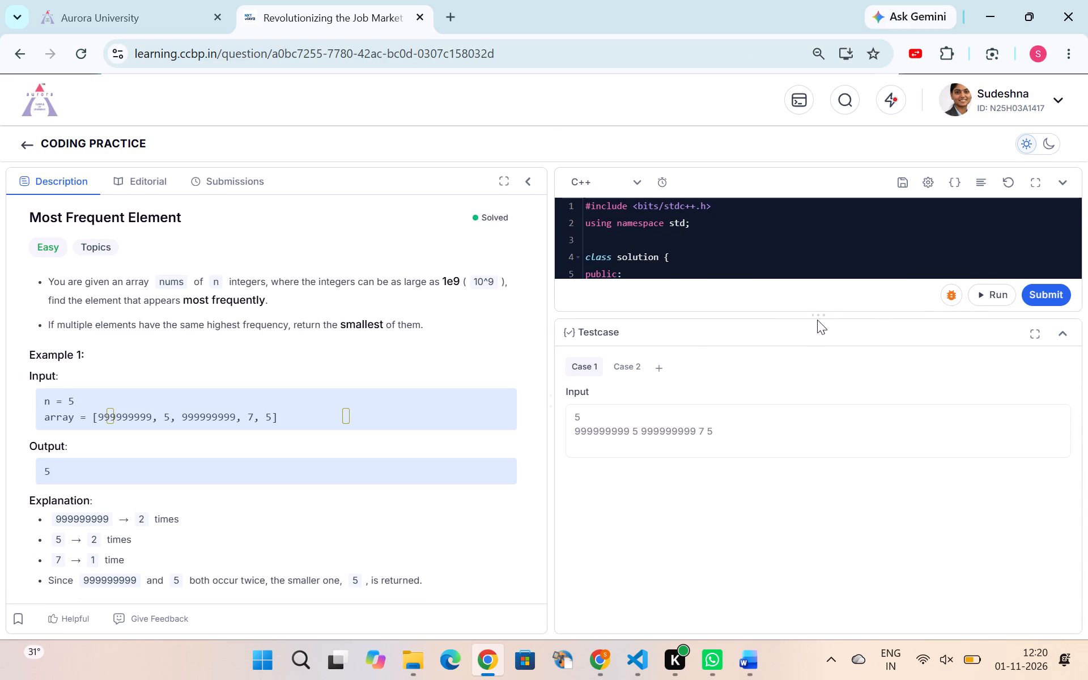
{"action": "left_click_drag", "start_coordinate": [815, 314], "coordinate": [818, 369]}
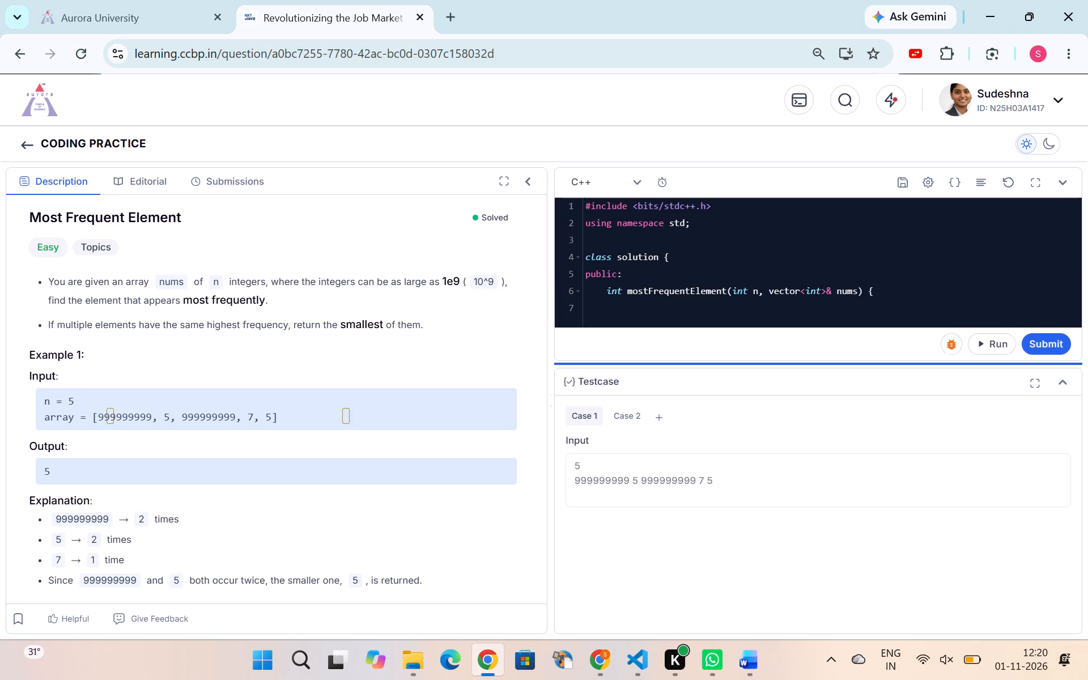
{"action": "left_click_drag", "start_coordinate": [818, 369], "coordinate": [809, 460]}
{"action": "key", "text": "shift+super+s"}
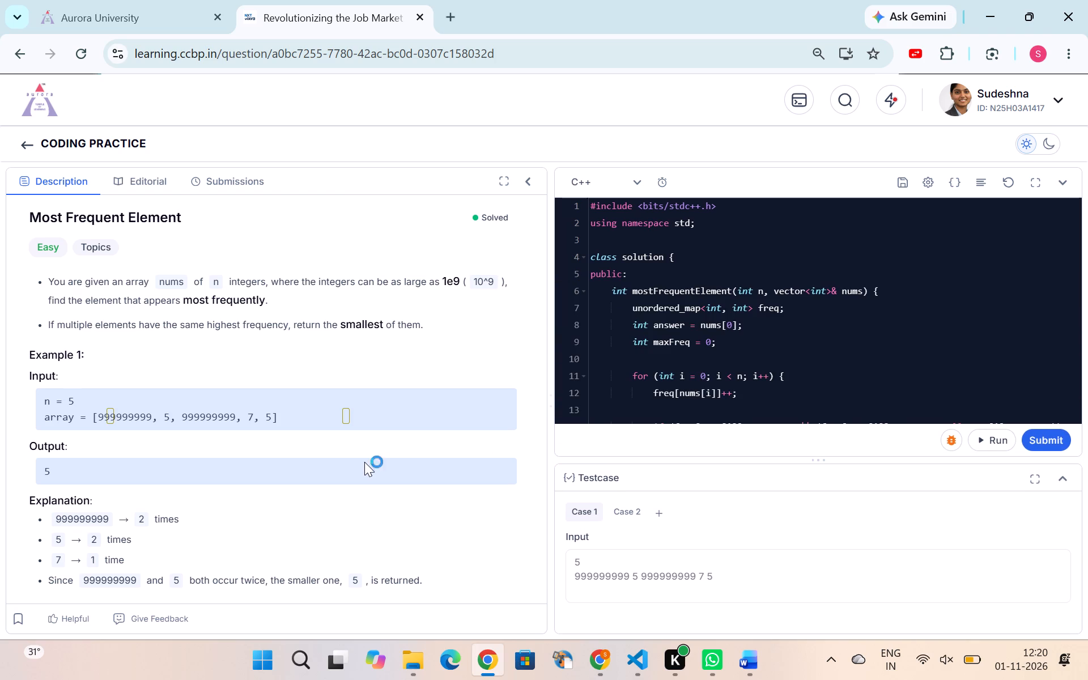
{"action": "left_click_drag", "start_coordinate": [0, 73], "coordinate": [592, 390]}
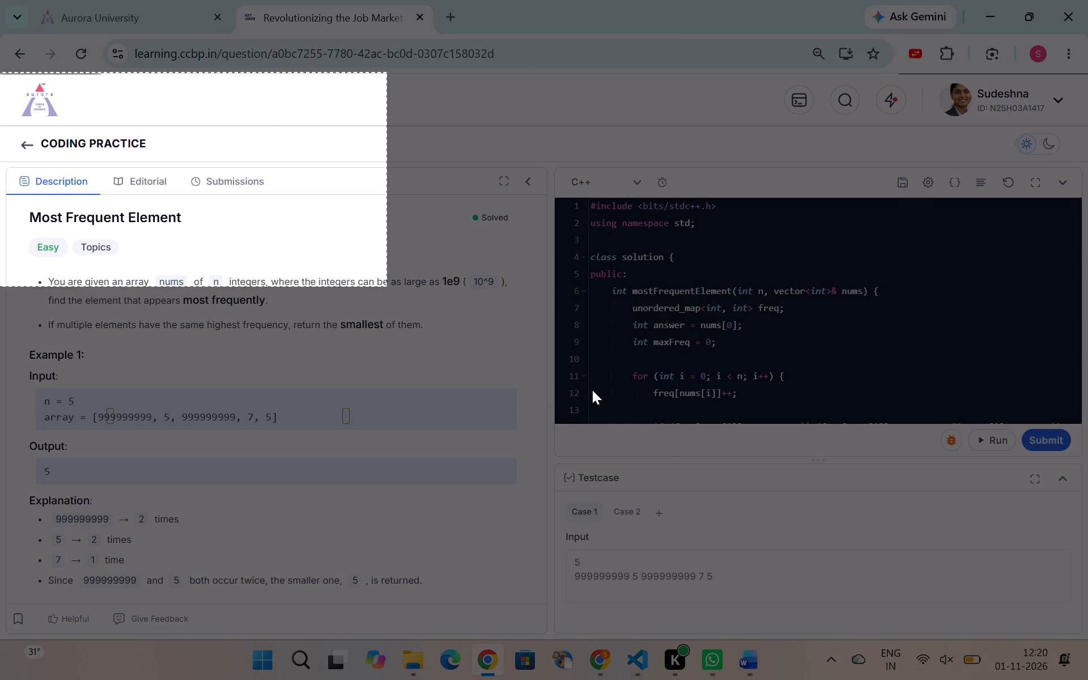
{"action": "left_click_drag", "start_coordinate": [592, 390], "coordinate": [1087, 642]}
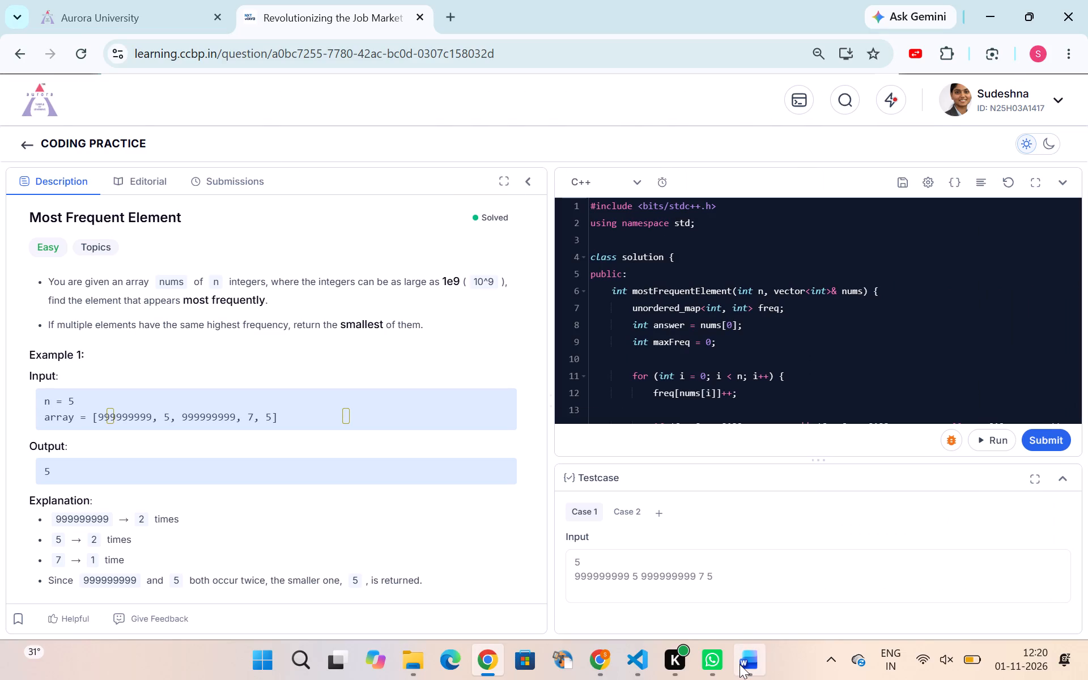
{"action": "left_click", "coordinate": [739, 664]}
{"action": "key", "text": "ctrl+v"}
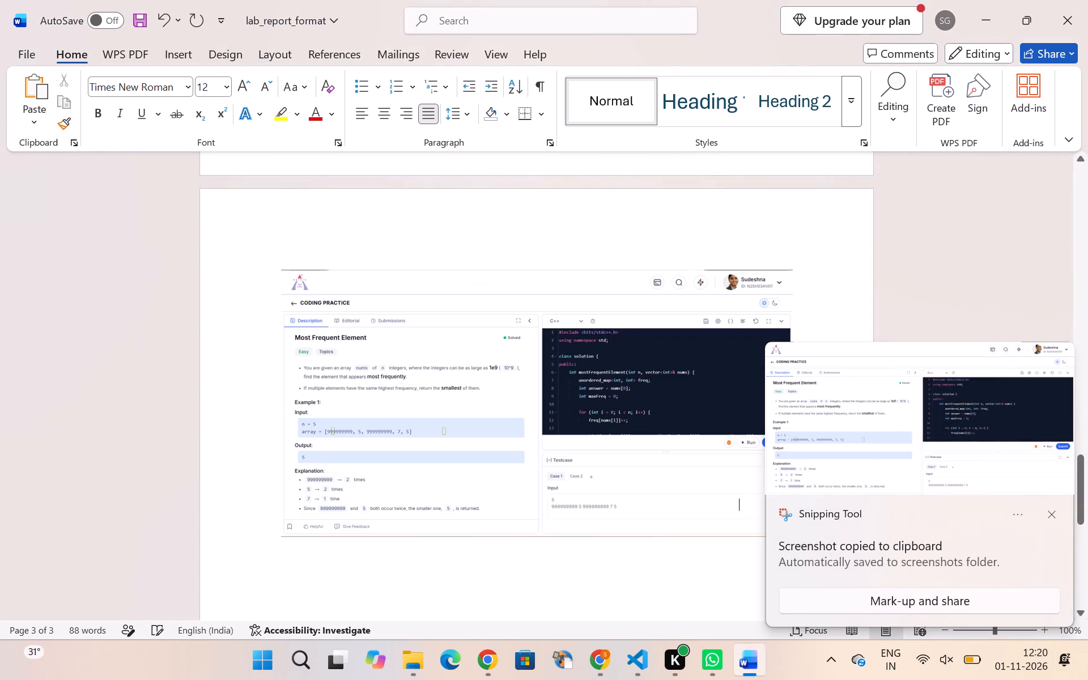
Add the line CODE: under the screenshot and paste the complete C++ solution of Most Frequent Element from Chrome below it.
{"action": "key", "text": "Return"}
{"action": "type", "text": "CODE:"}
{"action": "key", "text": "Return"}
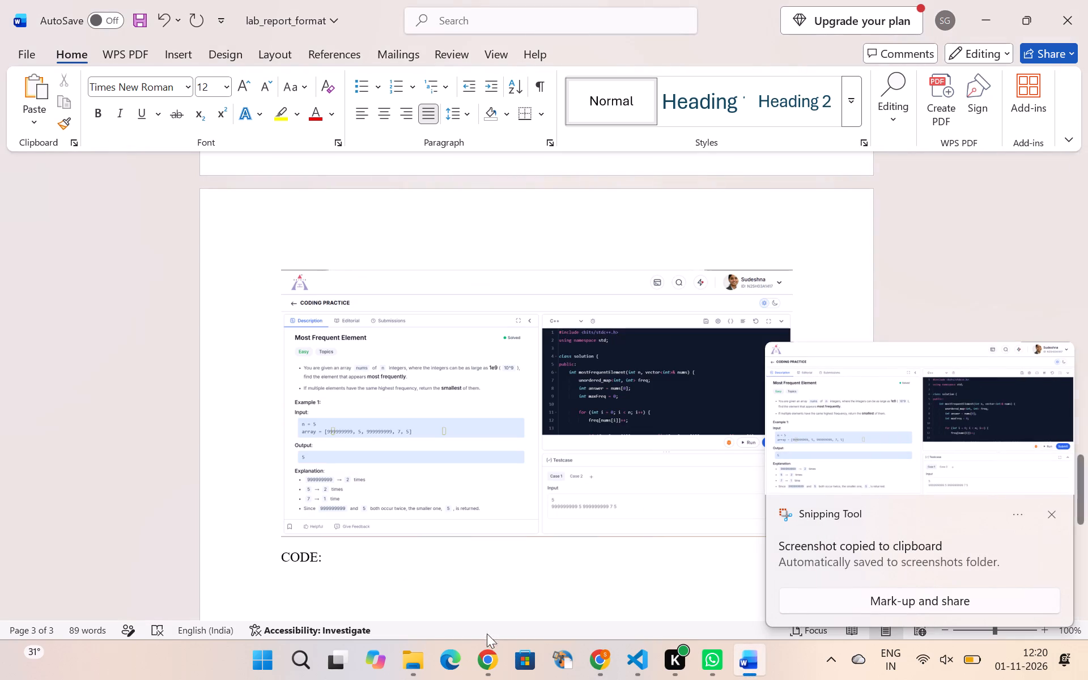
{"action": "left_click", "coordinate": [490, 645]}
{"action": "left_click", "coordinate": [643, 379]}
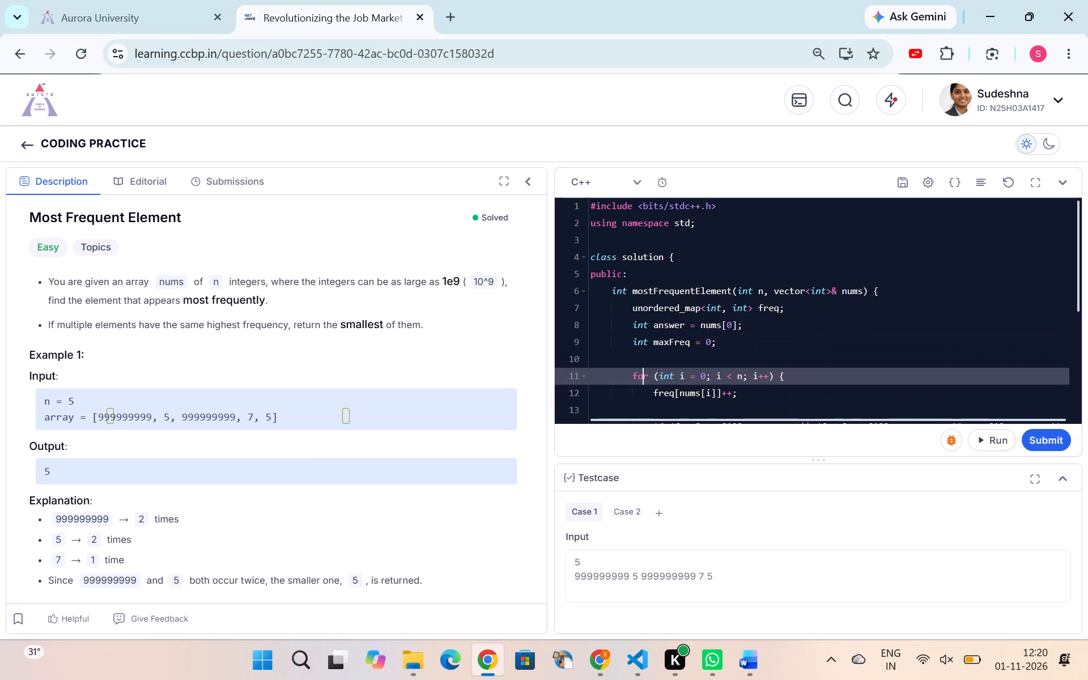
{"action": "scroll", "coordinate": [694, 365], "scroll_direction": "down", "scroll_amount": 3}
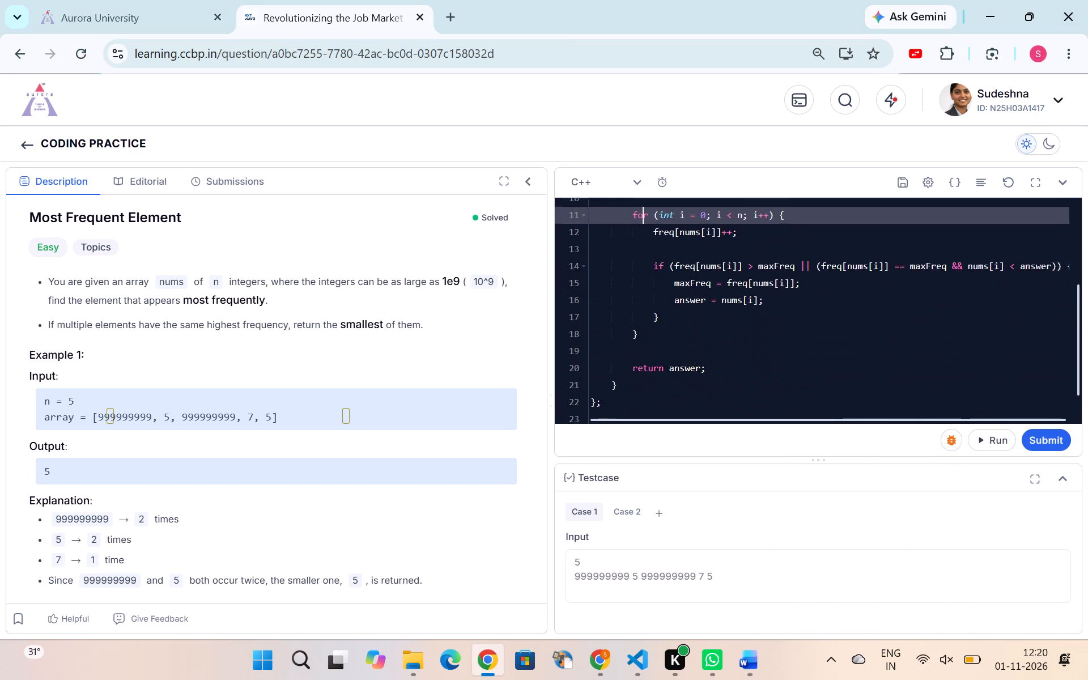
{"action": "scroll", "coordinate": [694, 365], "scroll_direction": "down", "scroll_amount": 4}
{"action": "scroll", "coordinate": [694, 365], "scroll_direction": "up", "scroll_amount": 2}
{"action": "key", "text": "ctrl+a"}
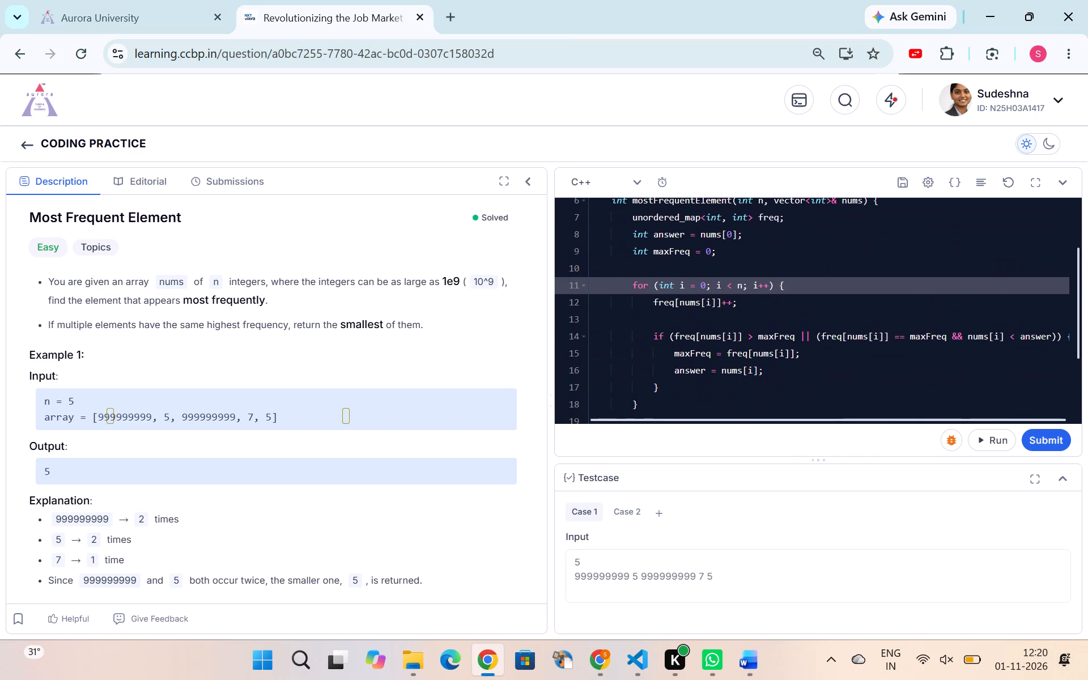
{"action": "key", "text": "ctrl+c"}
{"action": "left_click", "coordinate": [739, 660]}
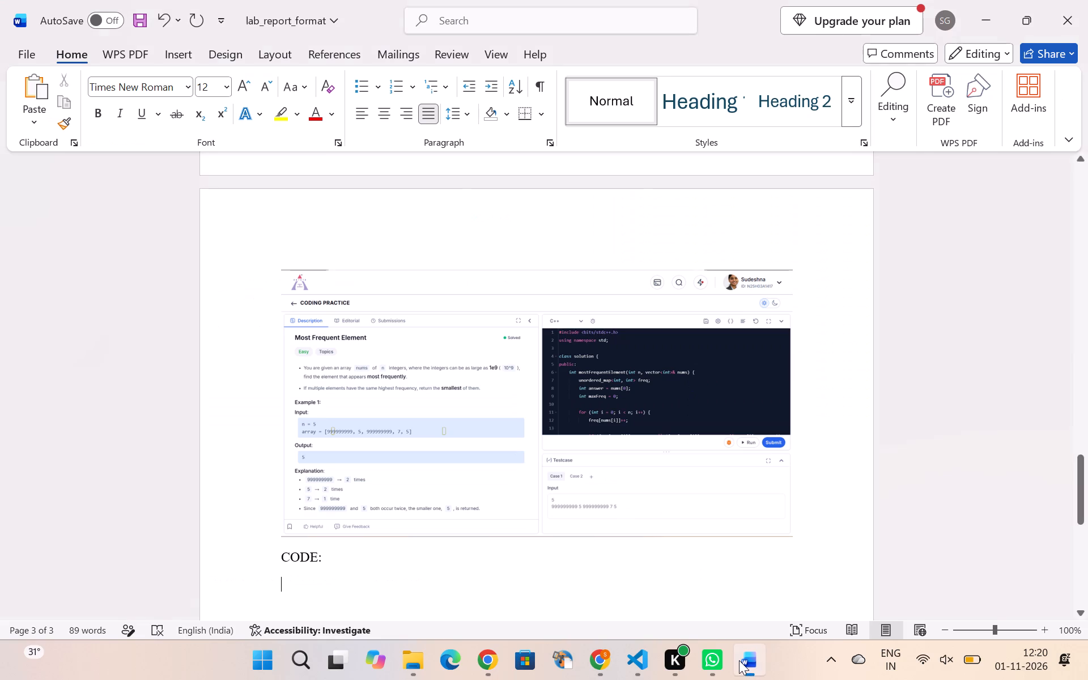
{"action": "key", "text": "ctrl+v"}
{"action": "scroll", "coordinate": [576, 551], "scroll_direction": "down", "scroll_amount": 1}
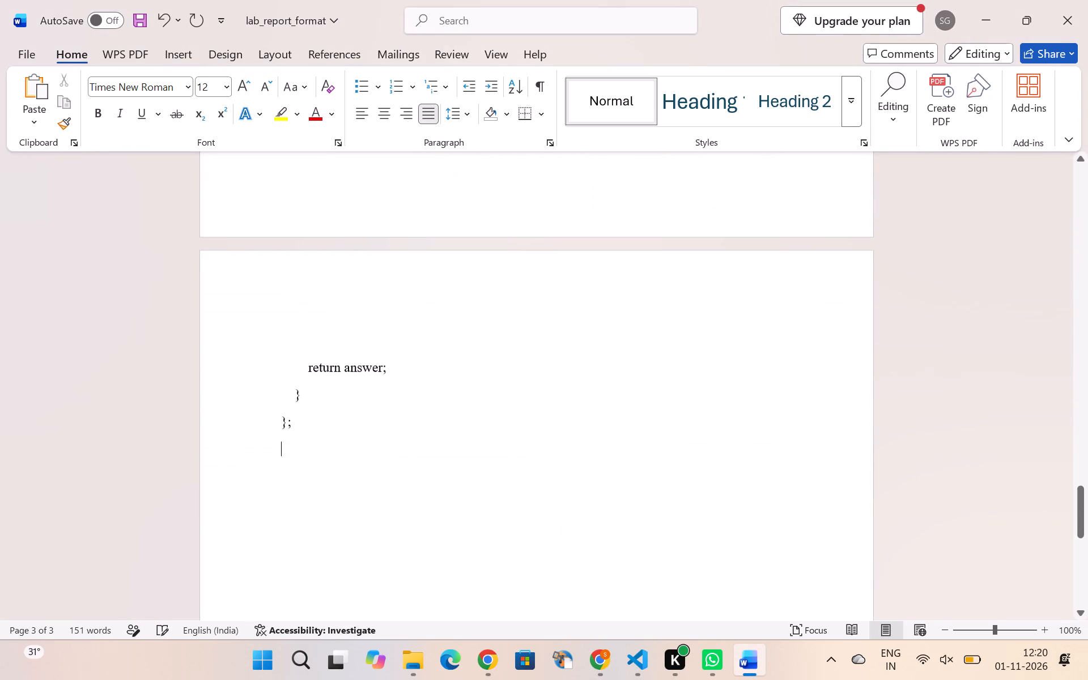
Switch to Chrome, run the Most Frequent Element solution on its sample test cases and enlarge the Testcase area.
{"action": "left_click", "coordinate": [476, 649]}
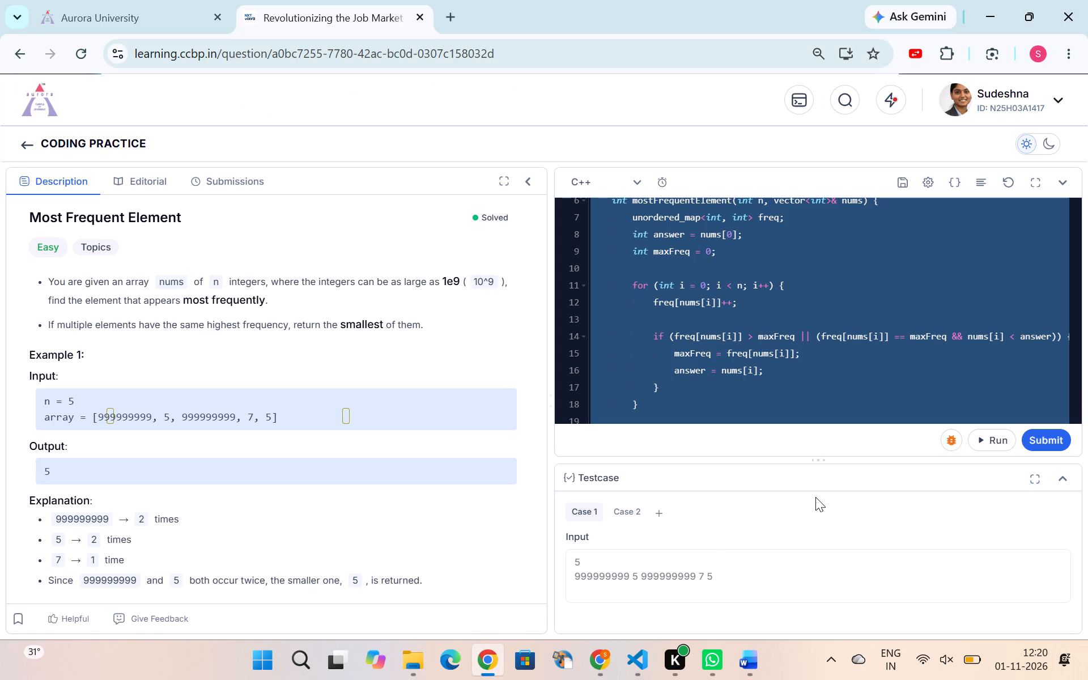
{"action": "left_click", "coordinate": [846, 375]}
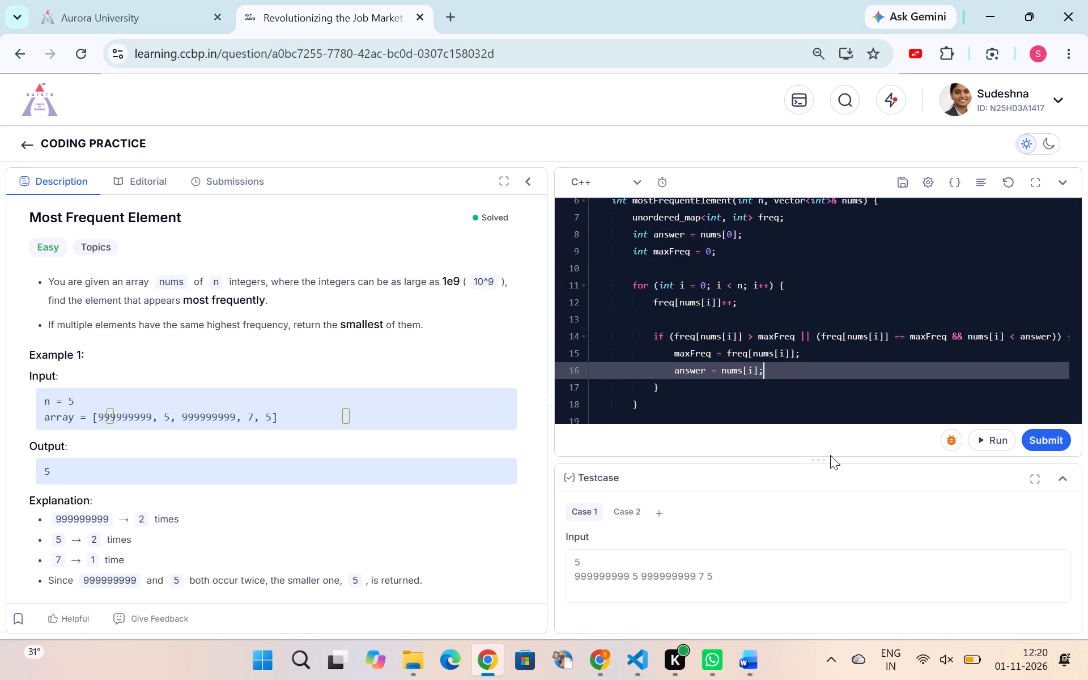
{"action": "left_click_drag", "start_coordinate": [830, 458], "coordinate": [820, 335]}
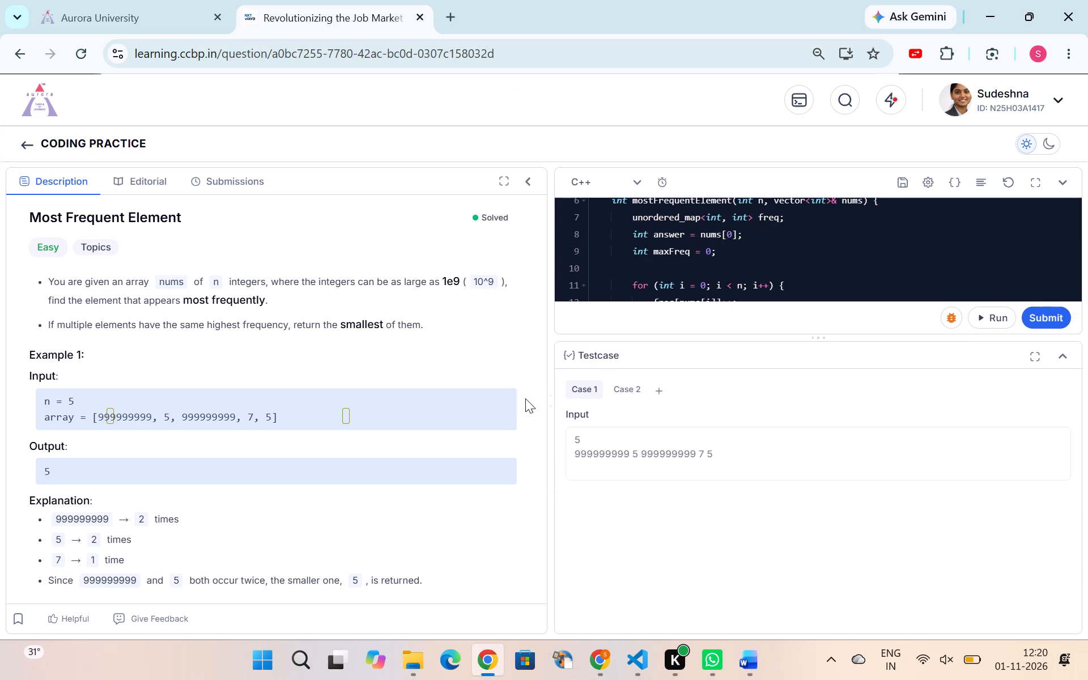
{"action": "left_click", "coordinate": [1003, 321]}
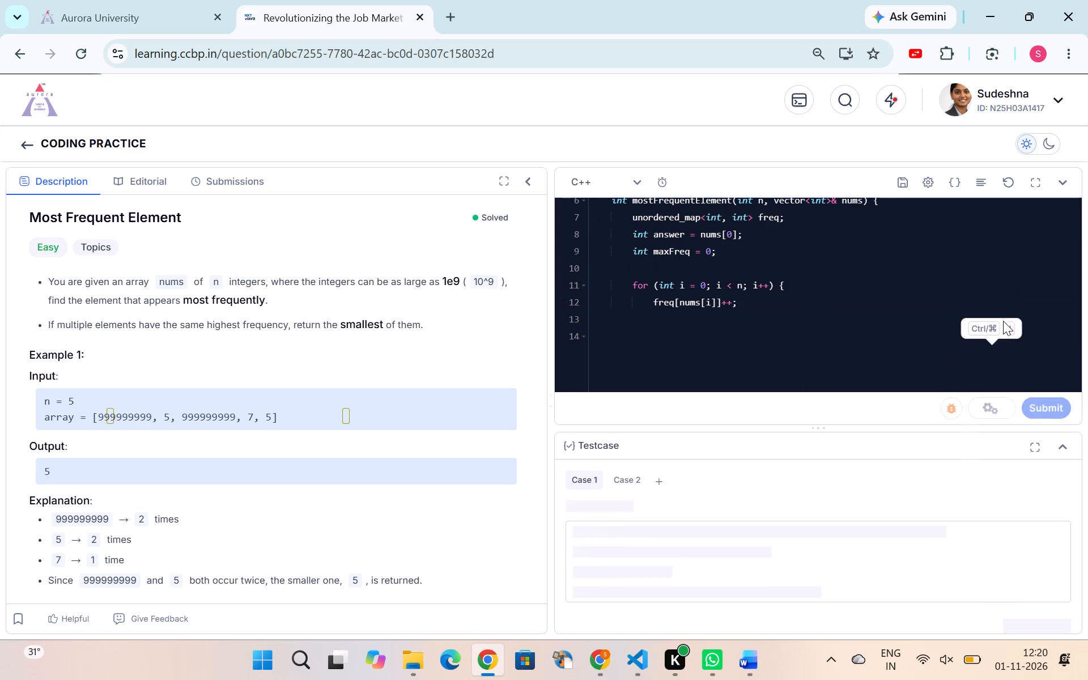
{"action": "left_click_drag", "start_coordinate": [793, 447], "coordinate": [780, 362]}
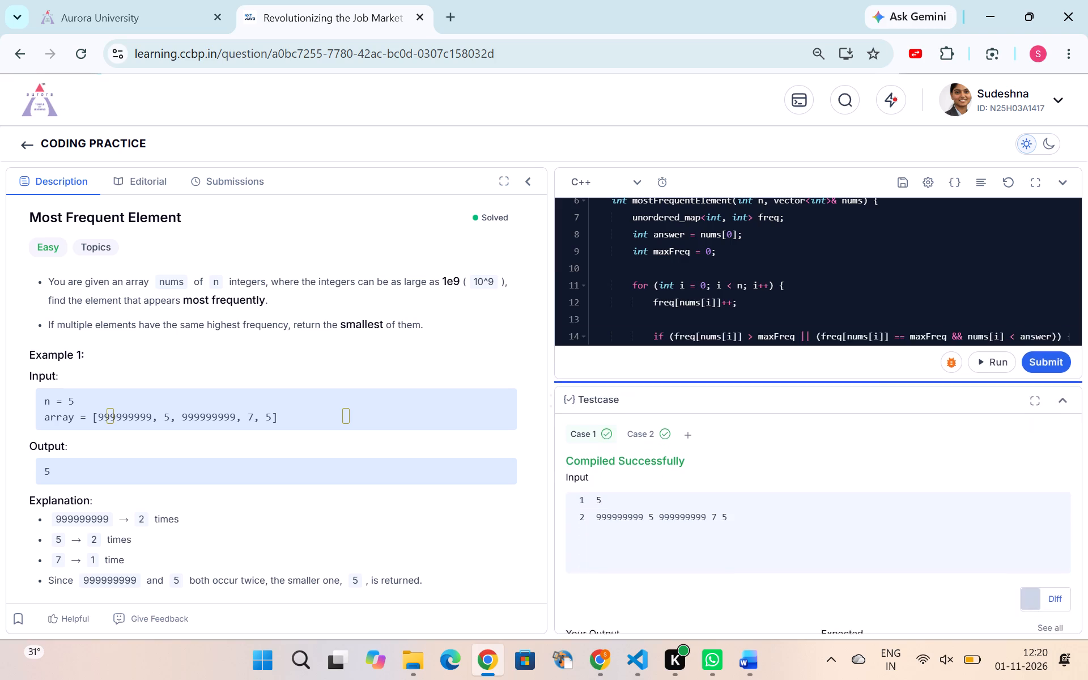
{"action": "left_click_drag", "start_coordinate": [780, 362], "coordinate": [771, 292]}
Capture the Testcase area with input, output and expected result, and paste the screenshot below the code in the Word report.
{"action": "key", "text": "shift+super+s"}
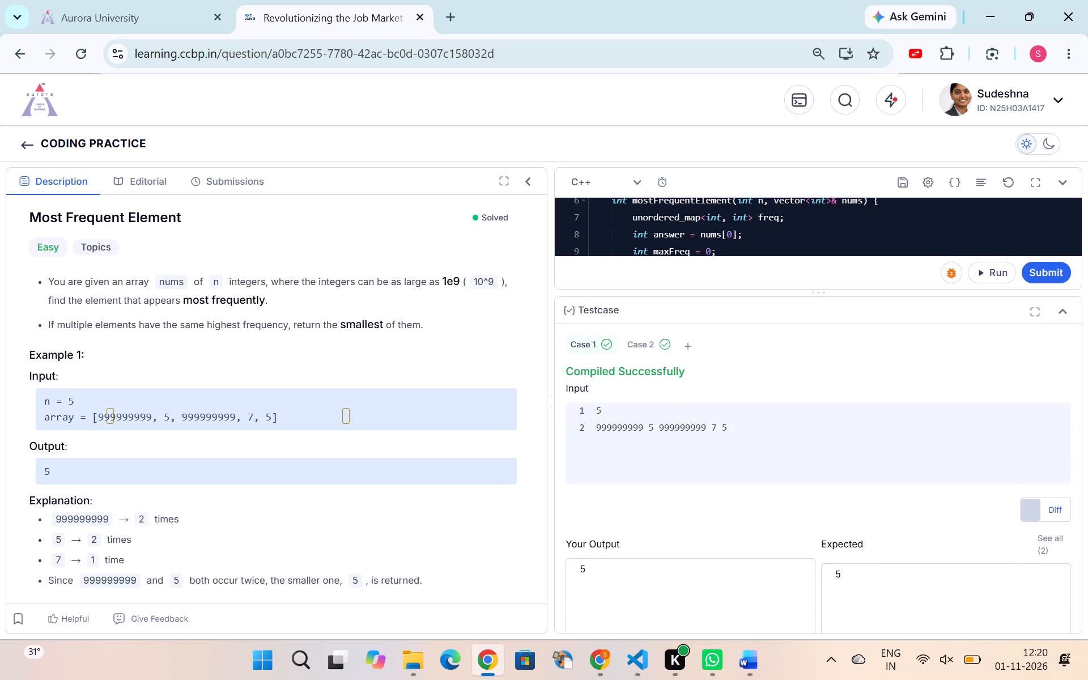
{"action": "left_click_drag", "start_coordinate": [556, 295], "coordinate": [793, 520]}
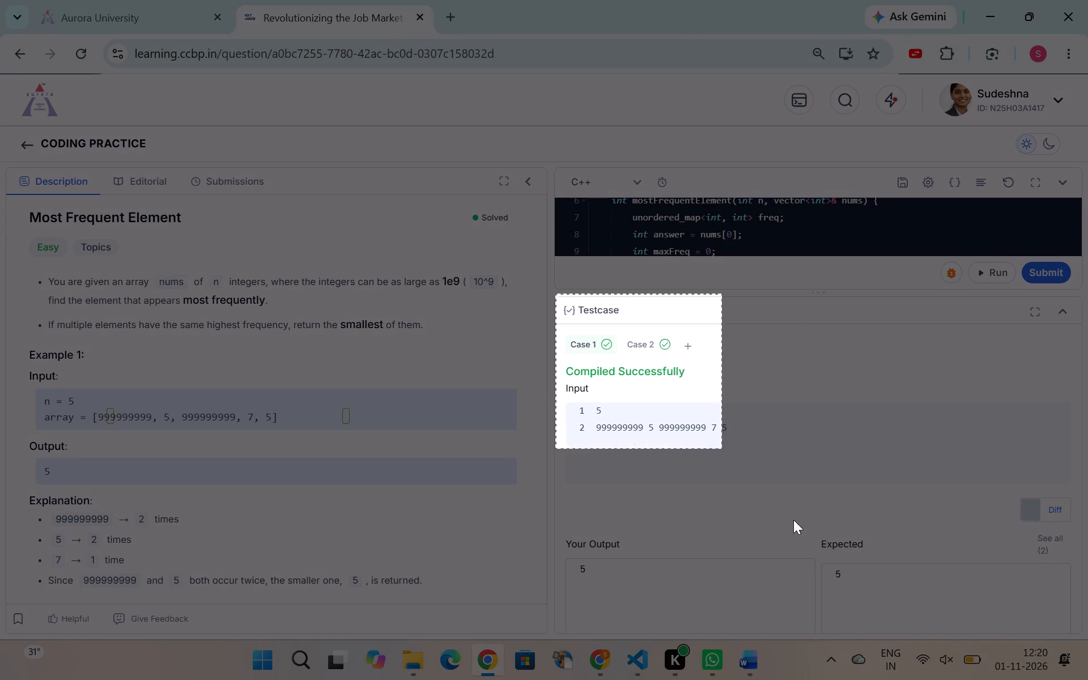
{"action": "left_click_drag", "start_coordinate": [793, 520], "coordinate": [1087, 641]}
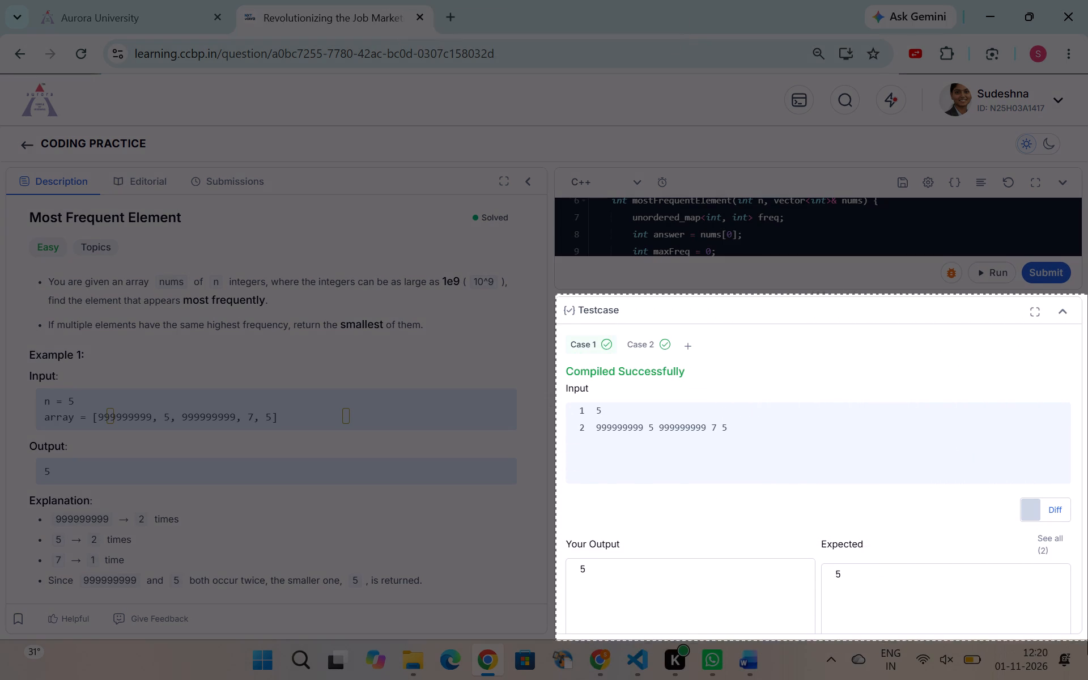
{"action": "left_click_drag", "start_coordinate": [1087, 641], "coordinate": [1087, 639]}
{"action": "left_click", "coordinate": [756, 650]}
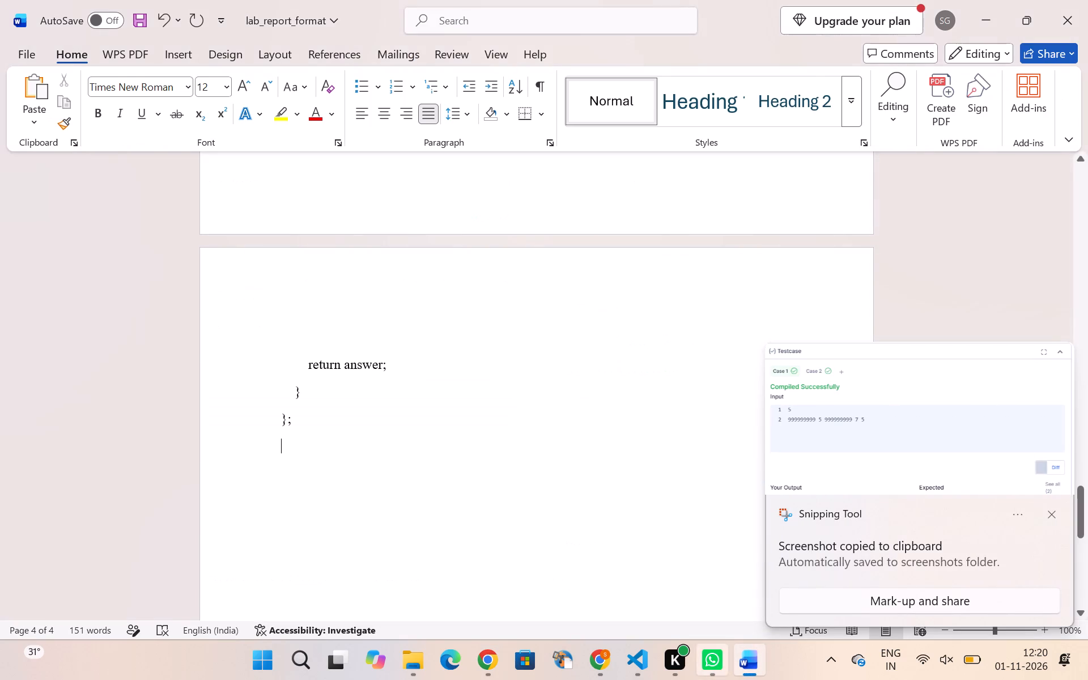
{"action": "key", "text": "ctrl+v"}
{"action": "key", "text": "Return"}
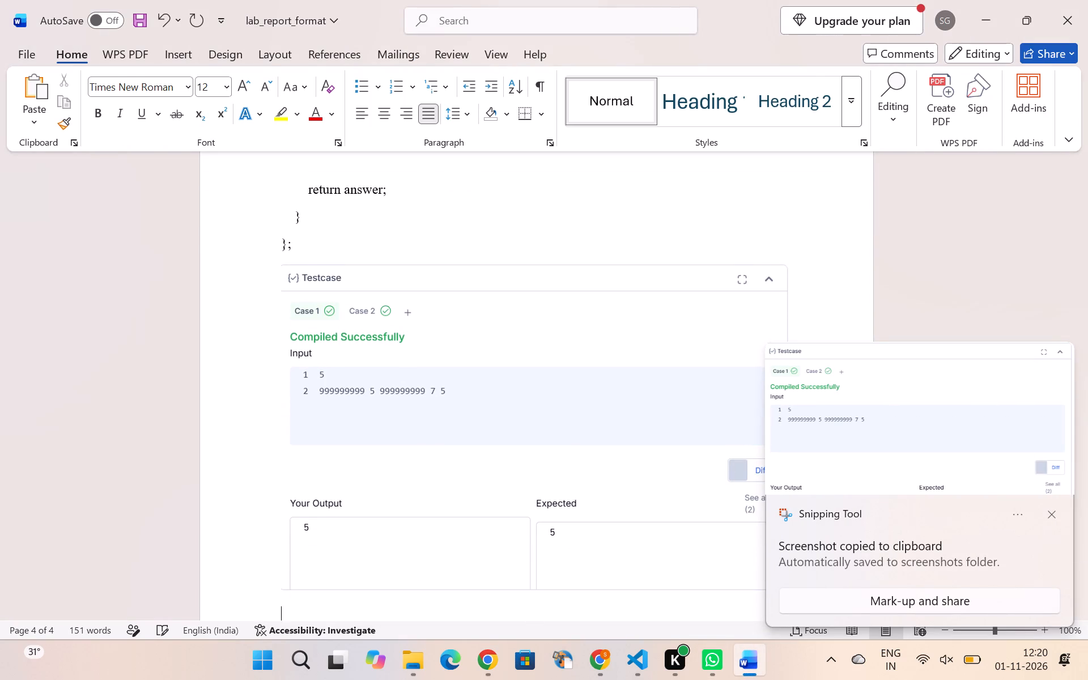
{"action": "key", "text": "Return"}
Switch to Chrome, return to the Hashing Coding Practice set and open the Half Pair Check problem.
{"action": "left_click", "coordinate": [483, 655]}
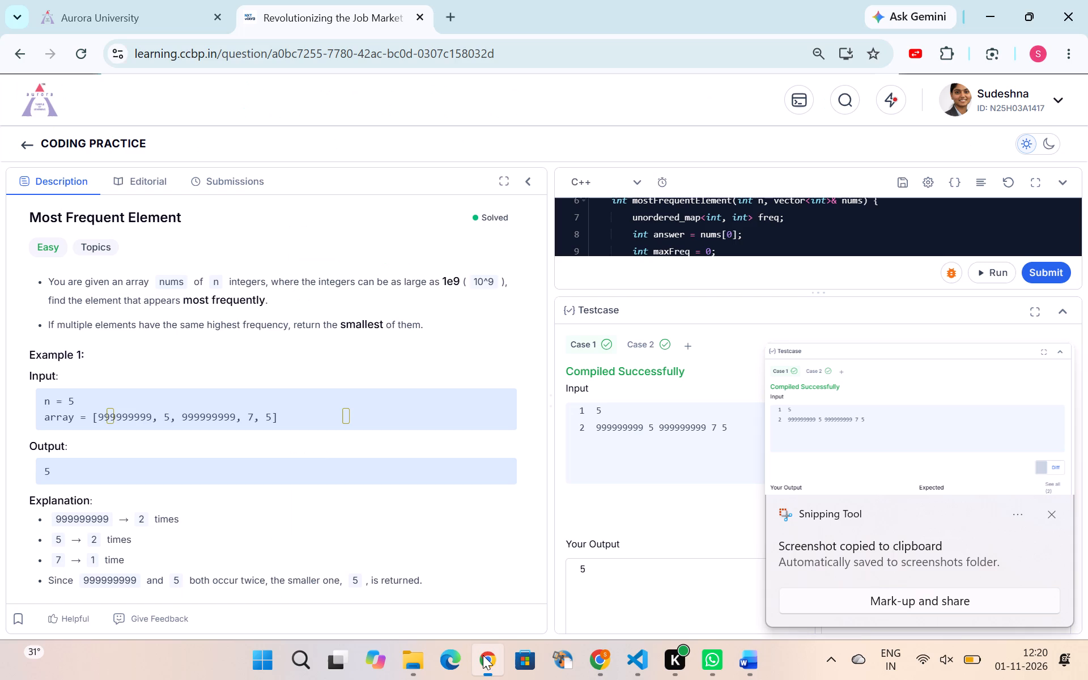
{"action": "left_click", "coordinate": [1053, 513]}
{"action": "left_click", "coordinate": [31, 146]}
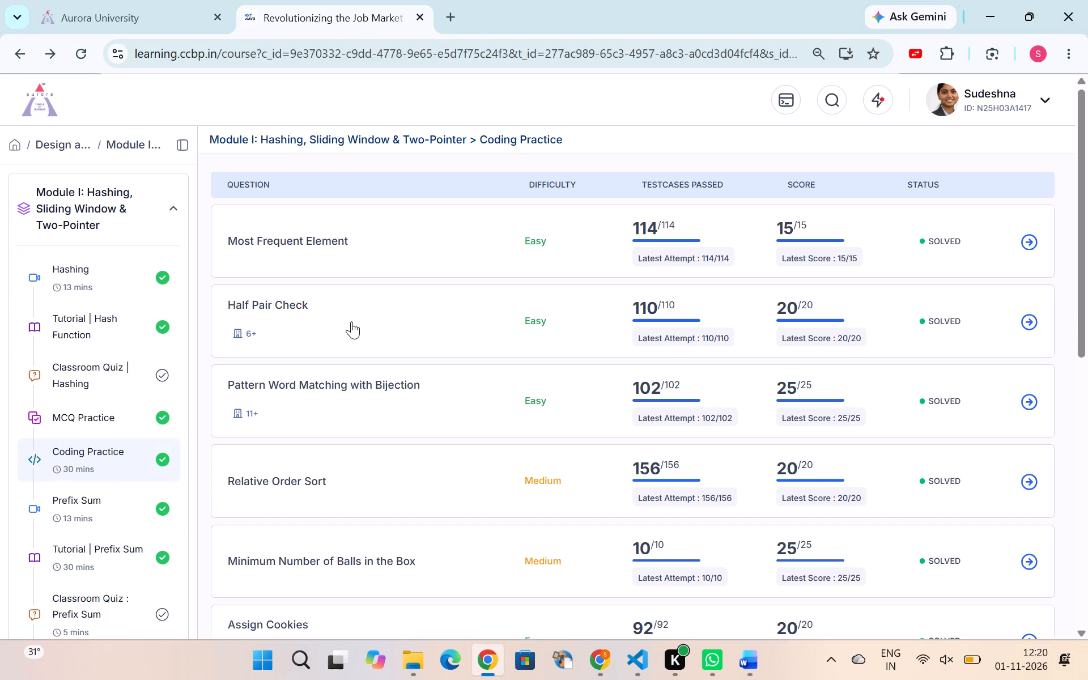
{"action": "left_click", "coordinate": [325, 320]}
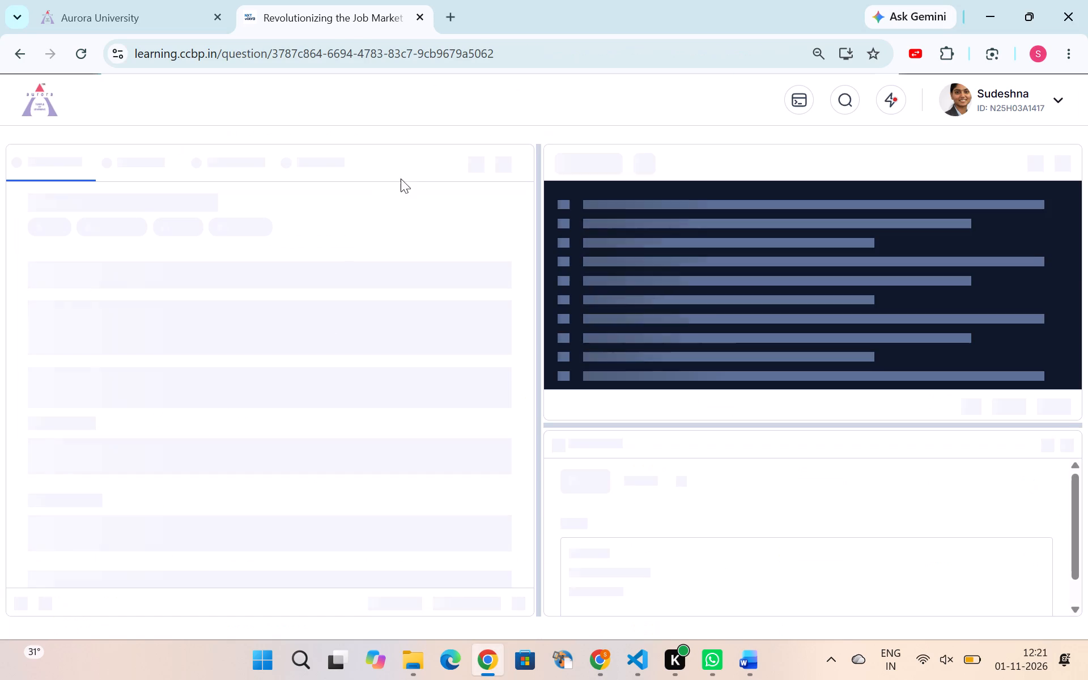
Enlarge the code editor area, capture the whole Half Pair Check problem page and paste the screenshot below the previous output in the Word report.
{"action": "left_click_drag", "start_coordinate": [809, 294], "coordinate": [826, 363]}
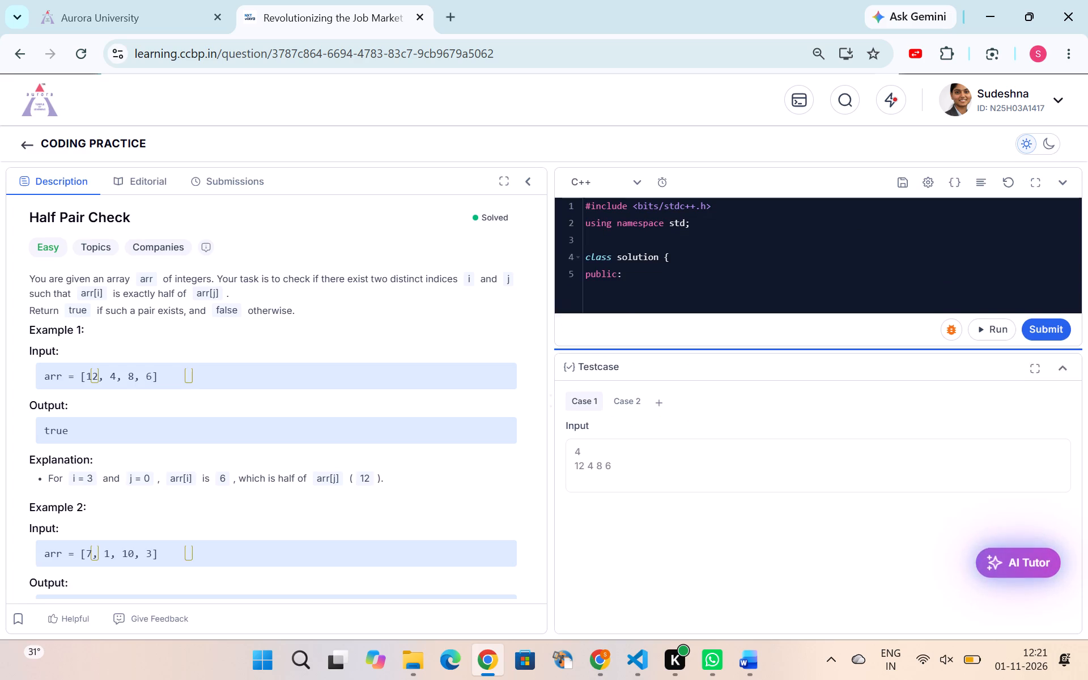
{"action": "left_click_drag", "start_coordinate": [826, 363], "coordinate": [825, 481]}
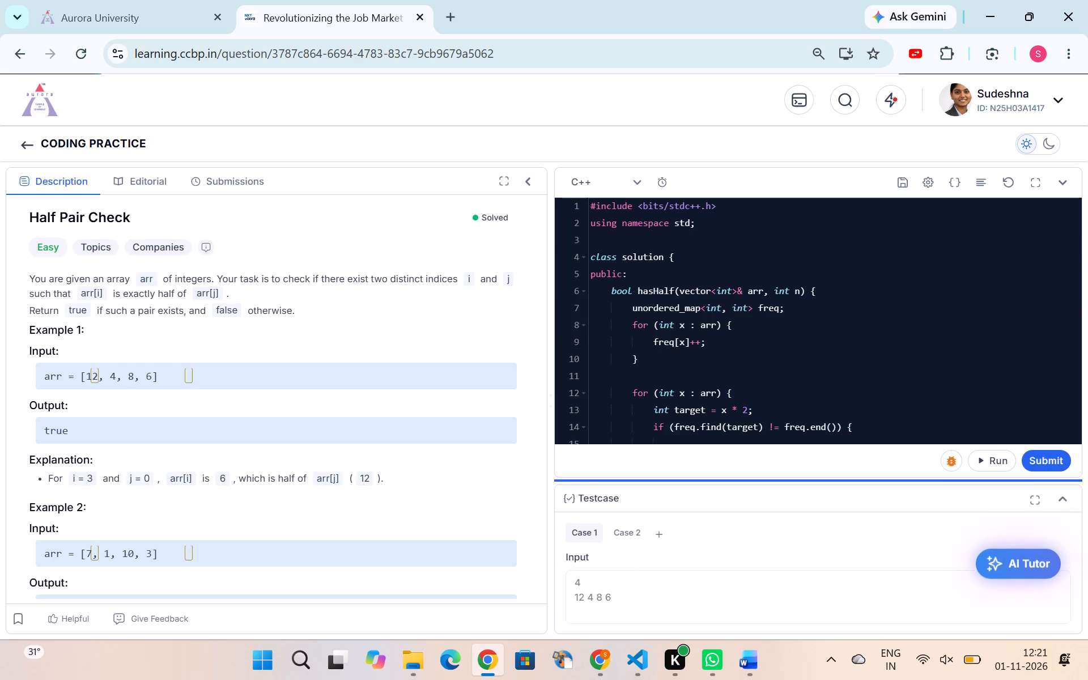
{"action": "left_click_drag", "start_coordinate": [825, 481], "coordinate": [824, 465]}
{"action": "key", "text": "shift+super+s"}
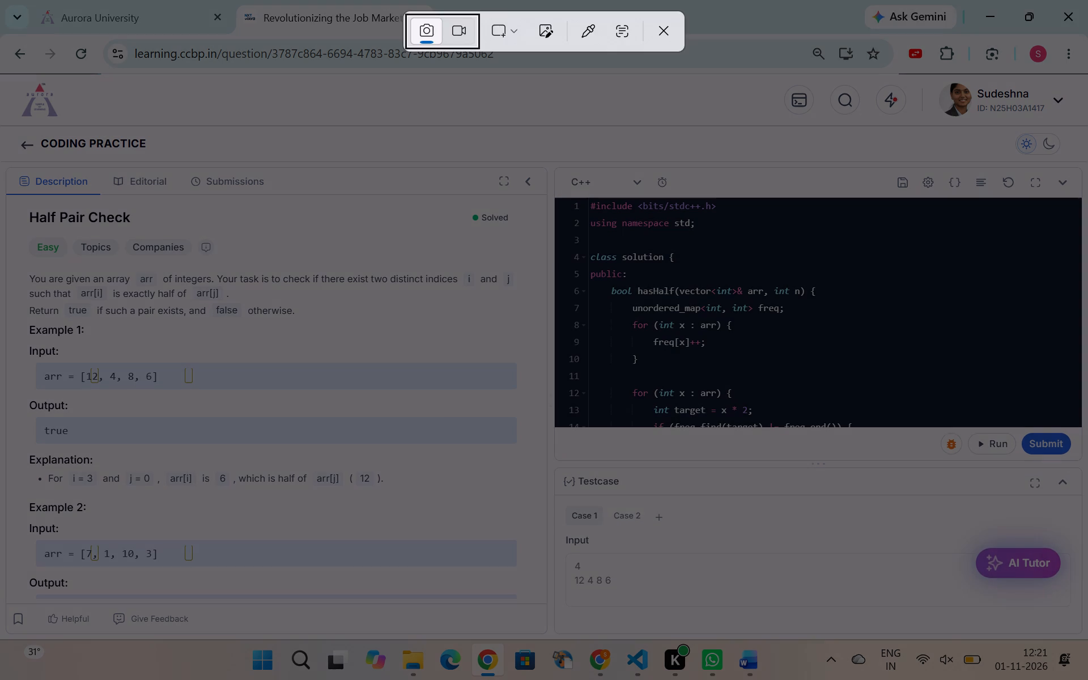
{"action": "left_click_drag", "start_coordinate": [0, 72], "coordinate": [915, 492]}
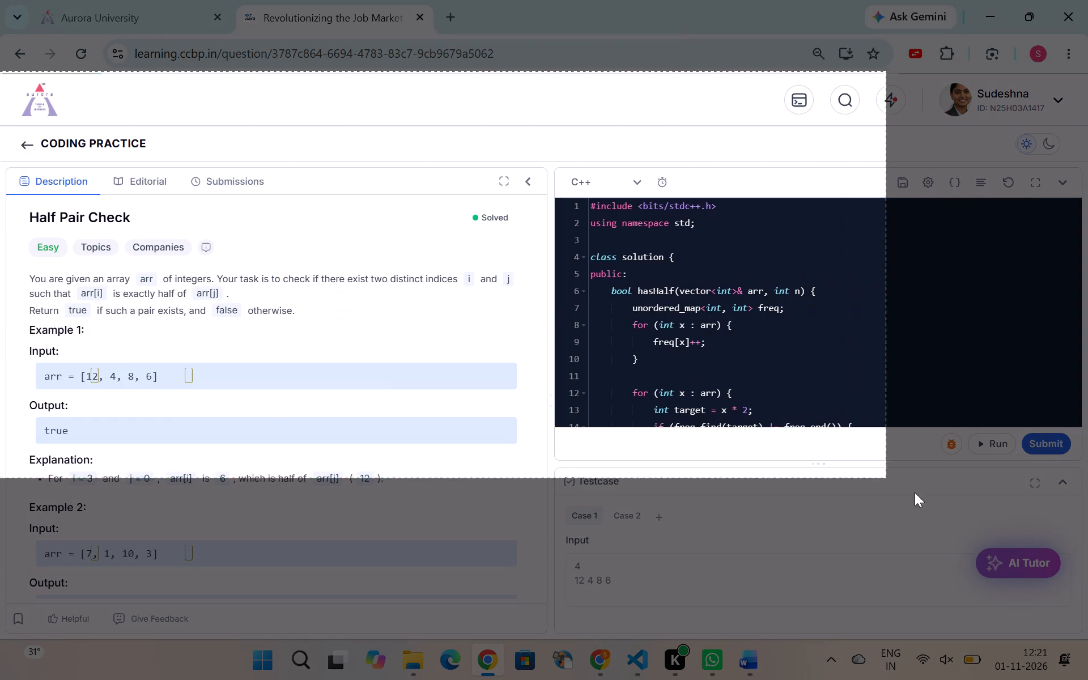
{"action": "left_click_drag", "start_coordinate": [915, 492], "coordinate": [1087, 641]}
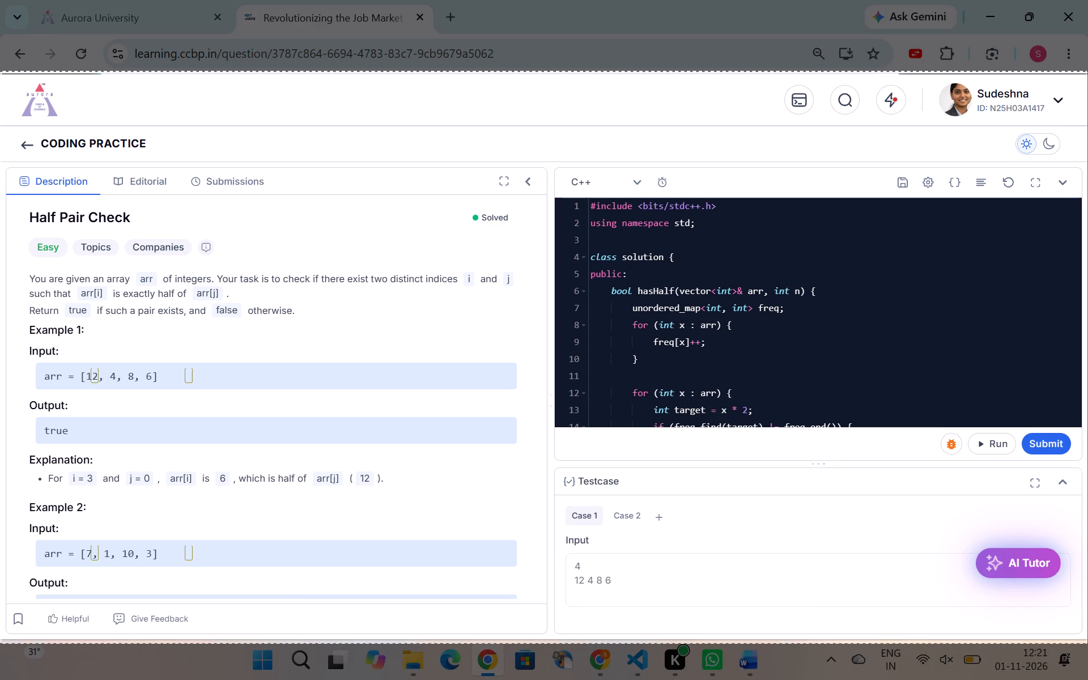
{"action": "left_click_drag", "start_coordinate": [1087, 641], "coordinate": [1087, 637]}
{"action": "left_click", "coordinate": [755, 664]}
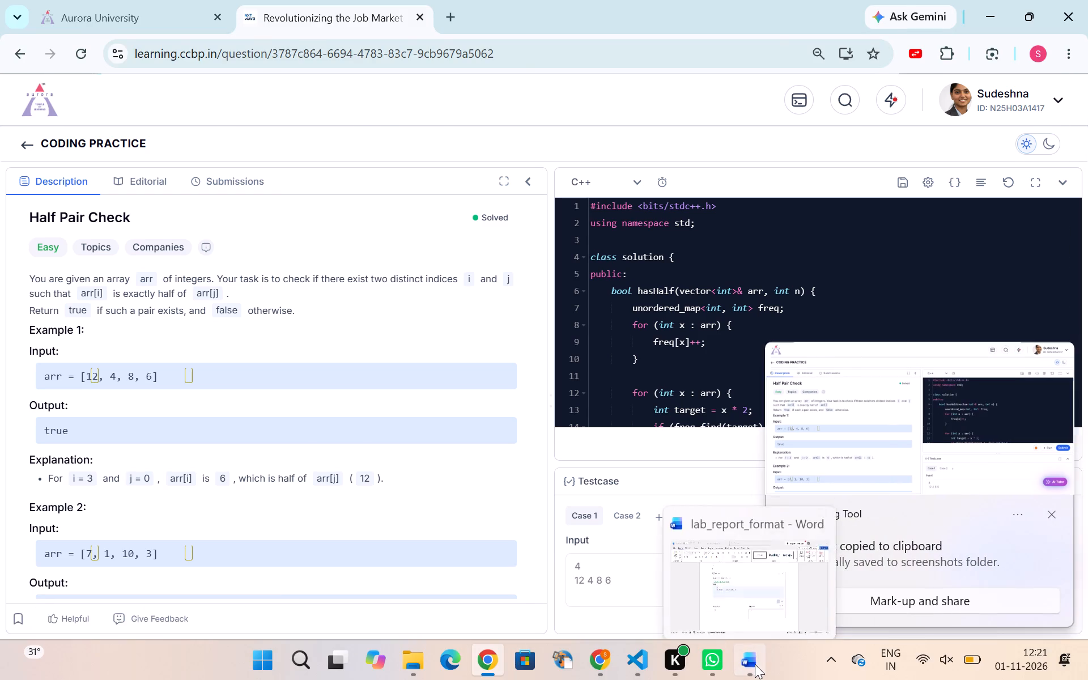
{"action": "key", "text": "ctrl+v"}
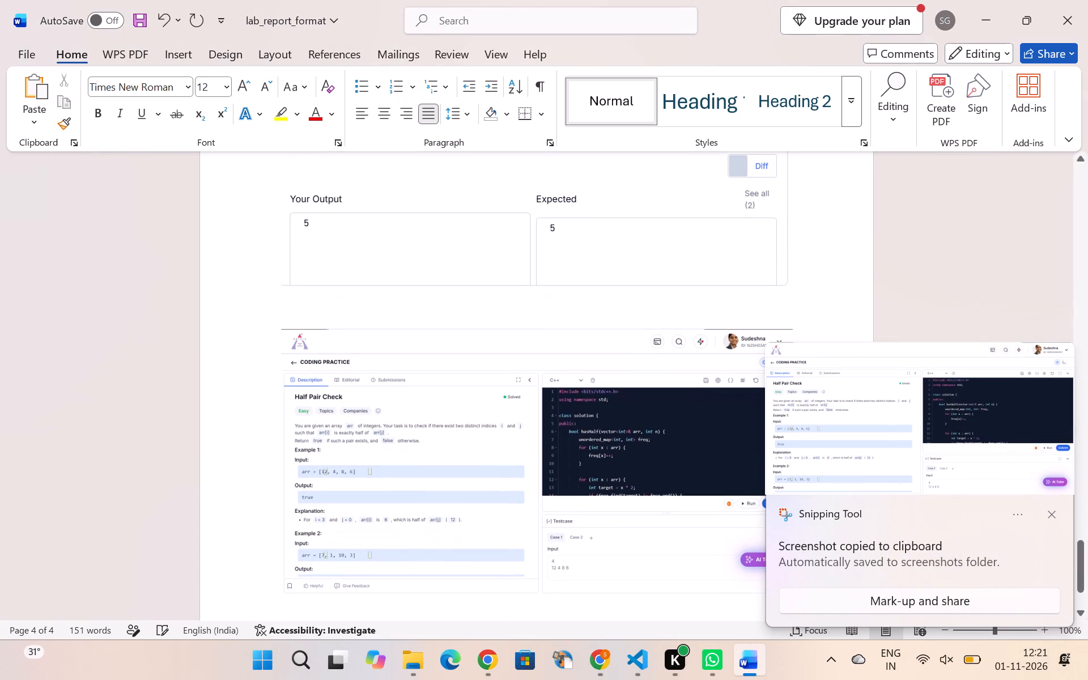
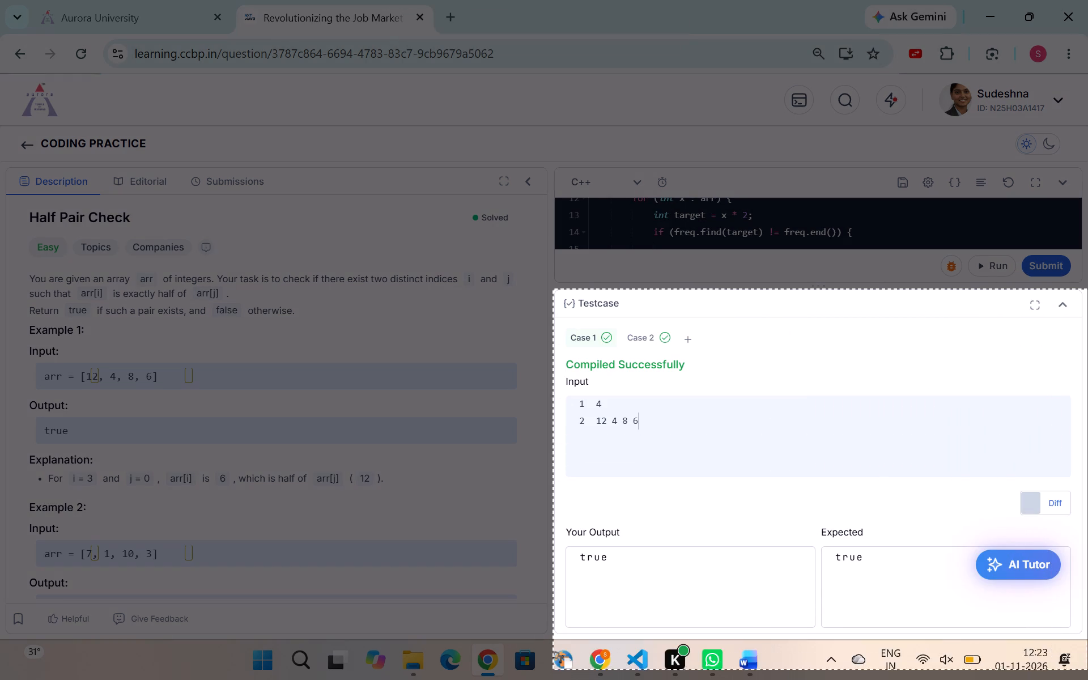
{"action": "left_click_drag", "start_coordinate": [1087, 667], "coordinate": [1087, 634]}
{"action": "left_click", "coordinate": [749, 670]}
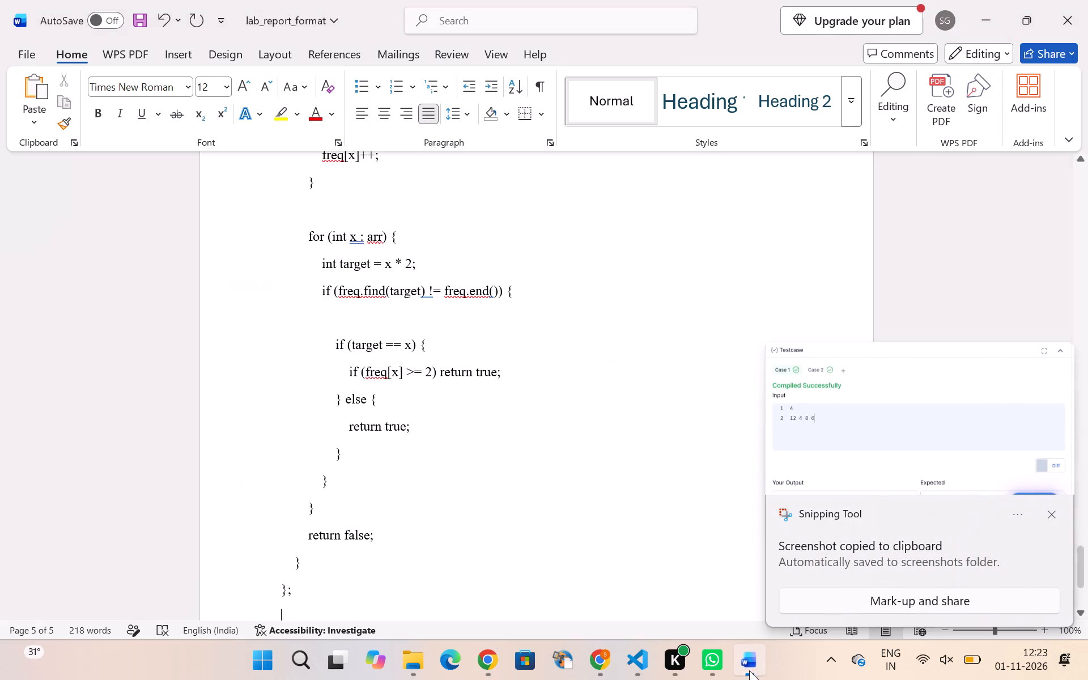
{"action": "scroll", "coordinate": [583, 549], "scroll_direction": "down", "scroll_amount": 2}
{"action": "key", "text": "ctrl+v"}
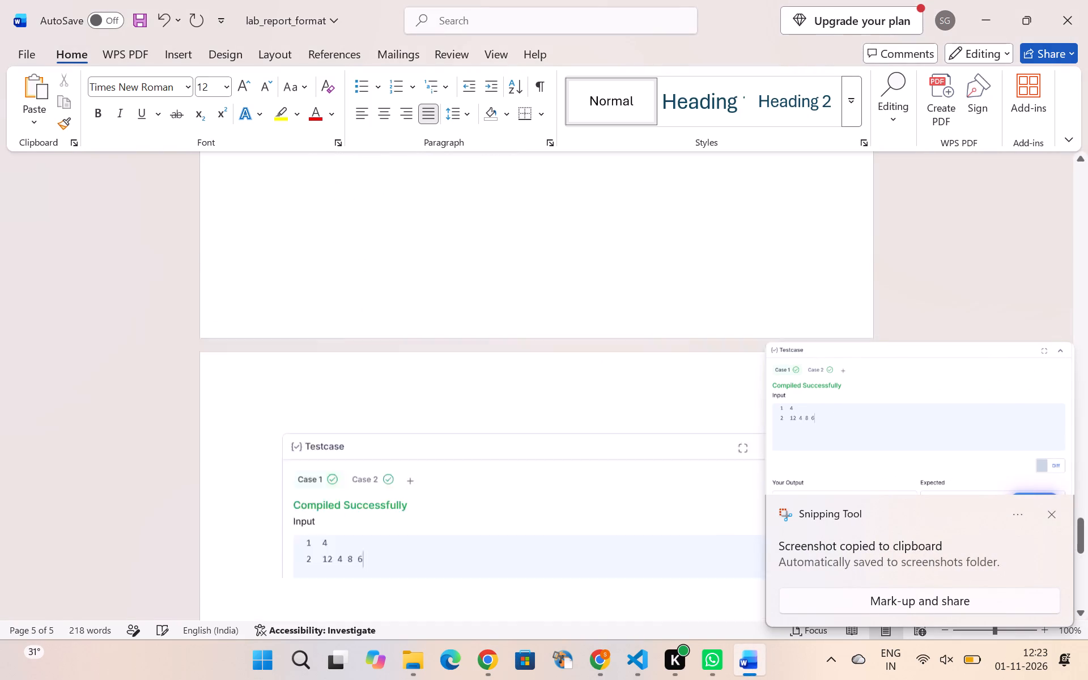
{"action": "key", "text": "Return"}
{"action": "key", "text": "Return"}
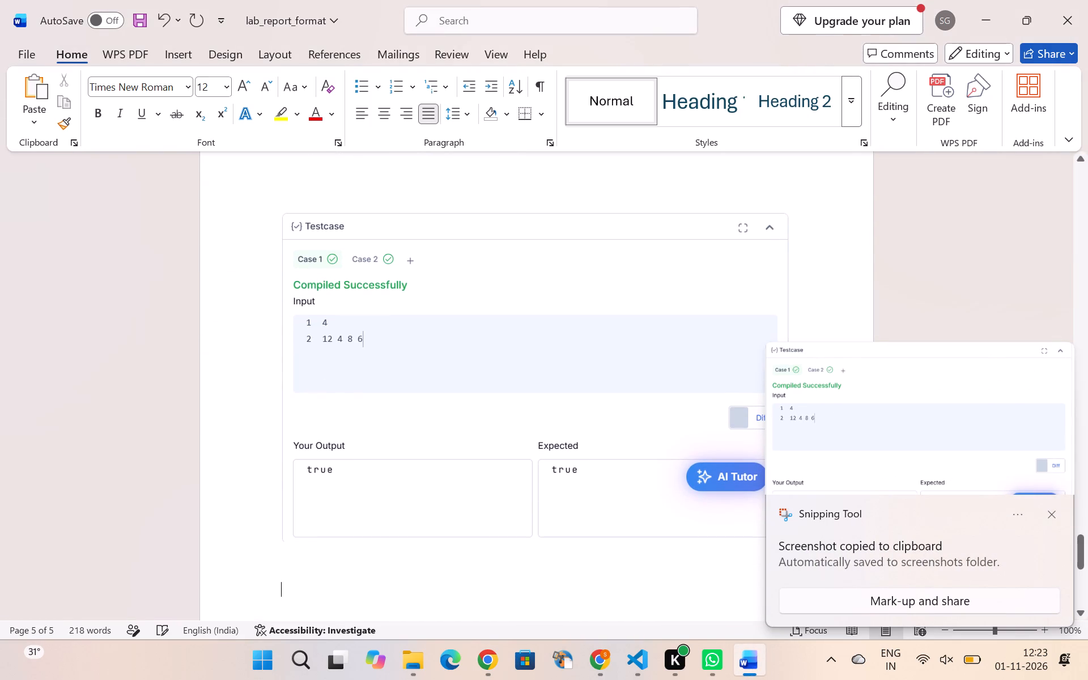
Switch to Chrome, return to the Coding Practice problem list and open Pattern Word Matching with Bijection.
{"action": "left_click", "coordinate": [488, 660]}
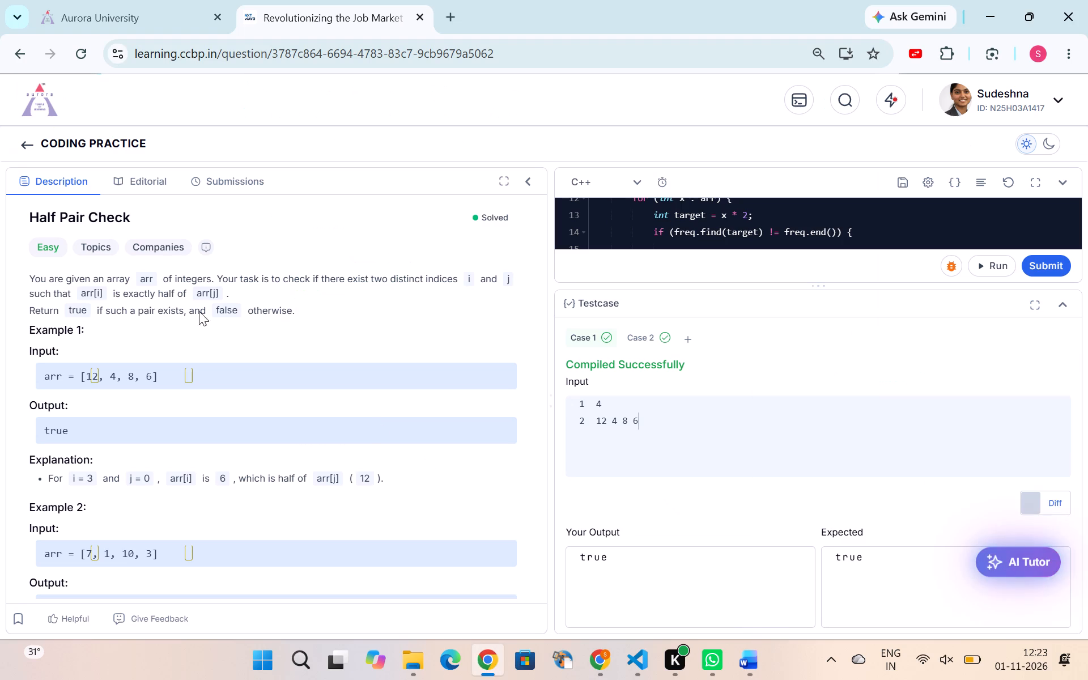
{"action": "left_click", "coordinate": [28, 142]}
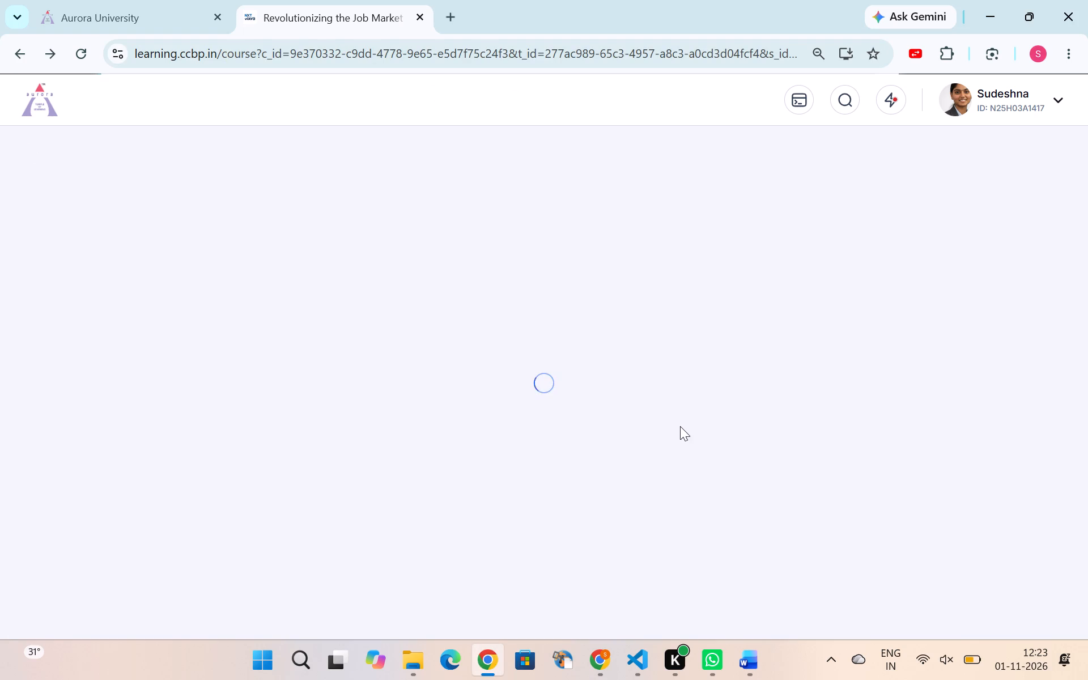
{"action": "scroll", "coordinate": [685, 427], "scroll_direction": "down", "scroll_amount": 2}
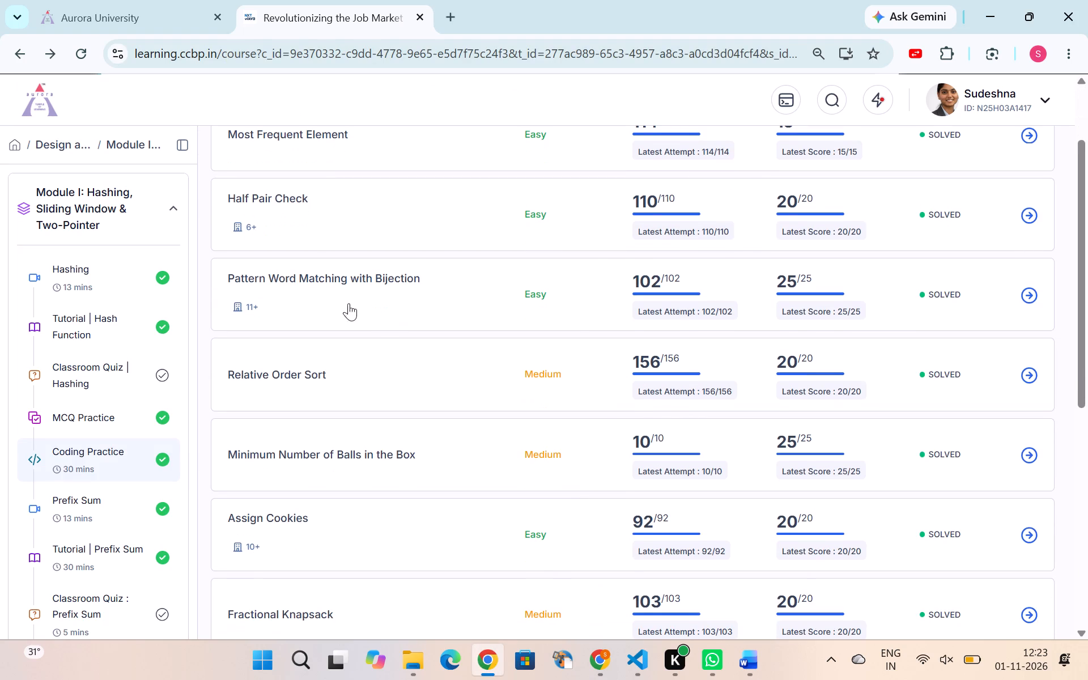
{"action": "left_click", "coordinate": [333, 290]}
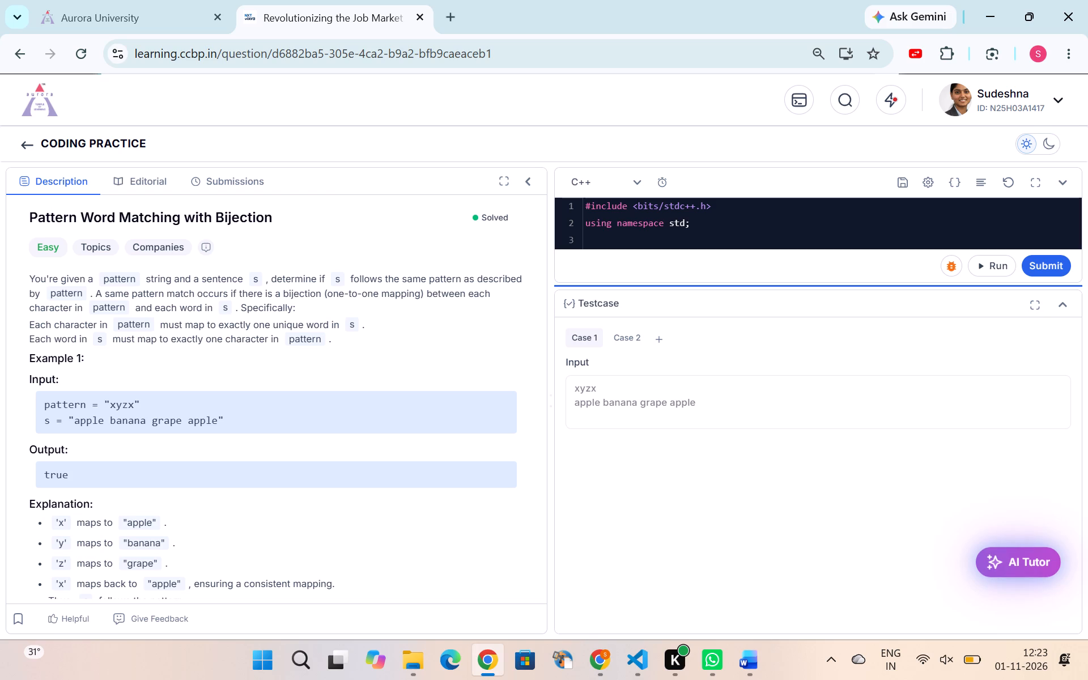
Enlarge the code editor area, capture the whole Pattern Word Matching with Bijection page and paste the screenshot below the previous output in Word.
{"action": "left_click_drag", "start_coordinate": [821, 287], "coordinate": [855, 476]}
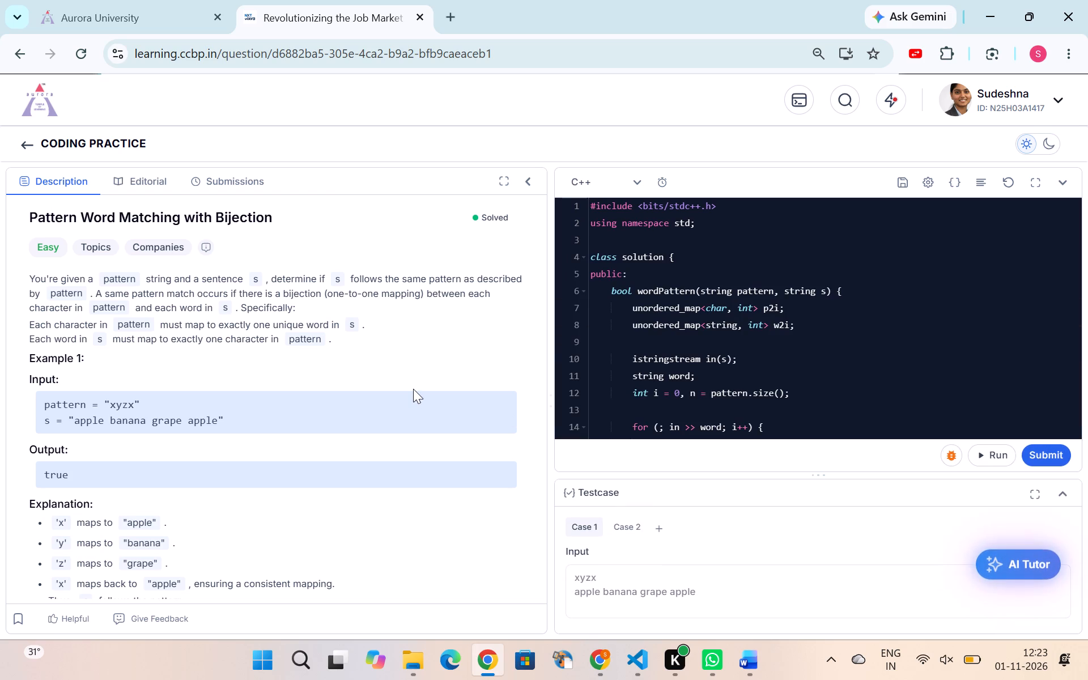
{"action": "key", "text": "shift+super+s"}
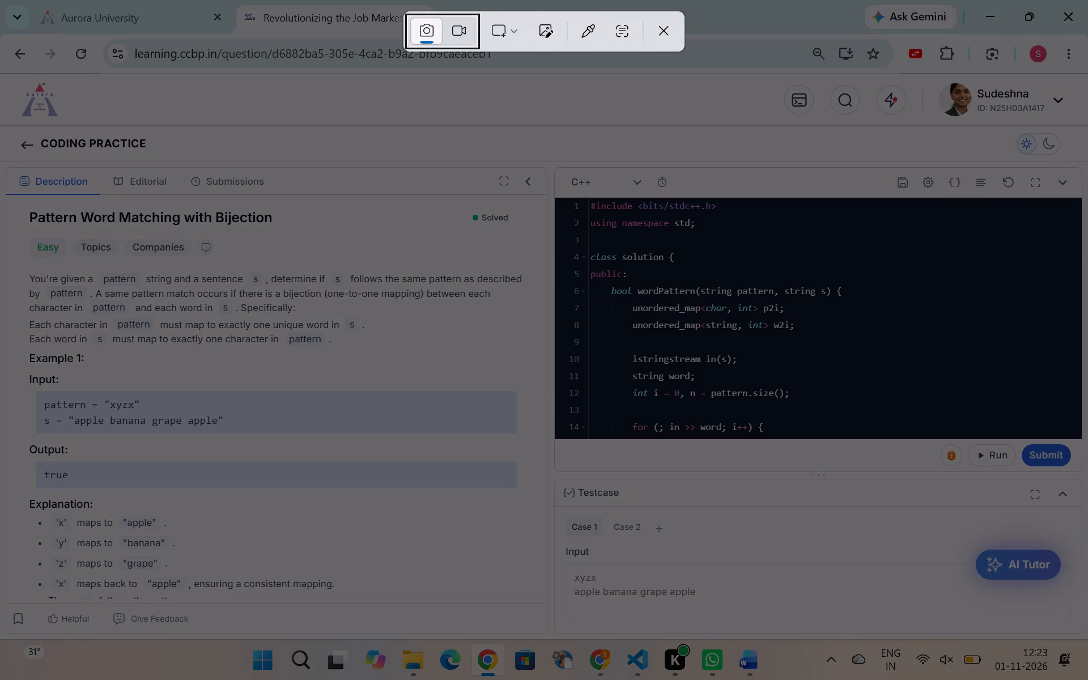
{"action": "left_click_drag", "start_coordinate": [1, 74], "coordinate": [1080, 658]}
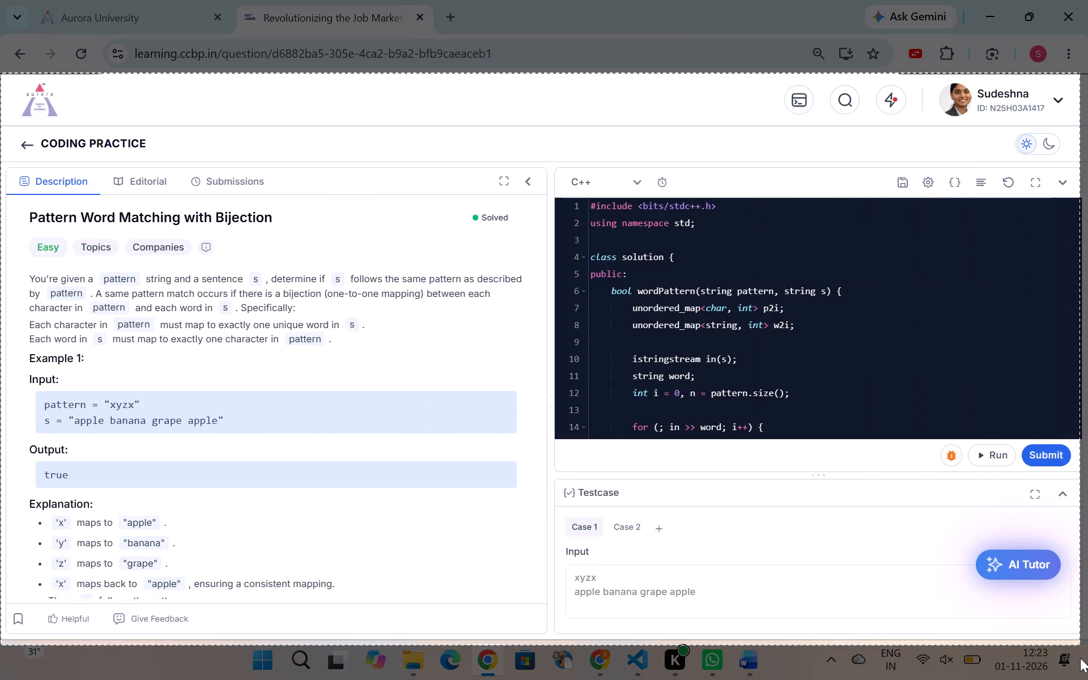
{"action": "left_click_drag", "start_coordinate": [1080, 658], "coordinate": [1087, 636]}
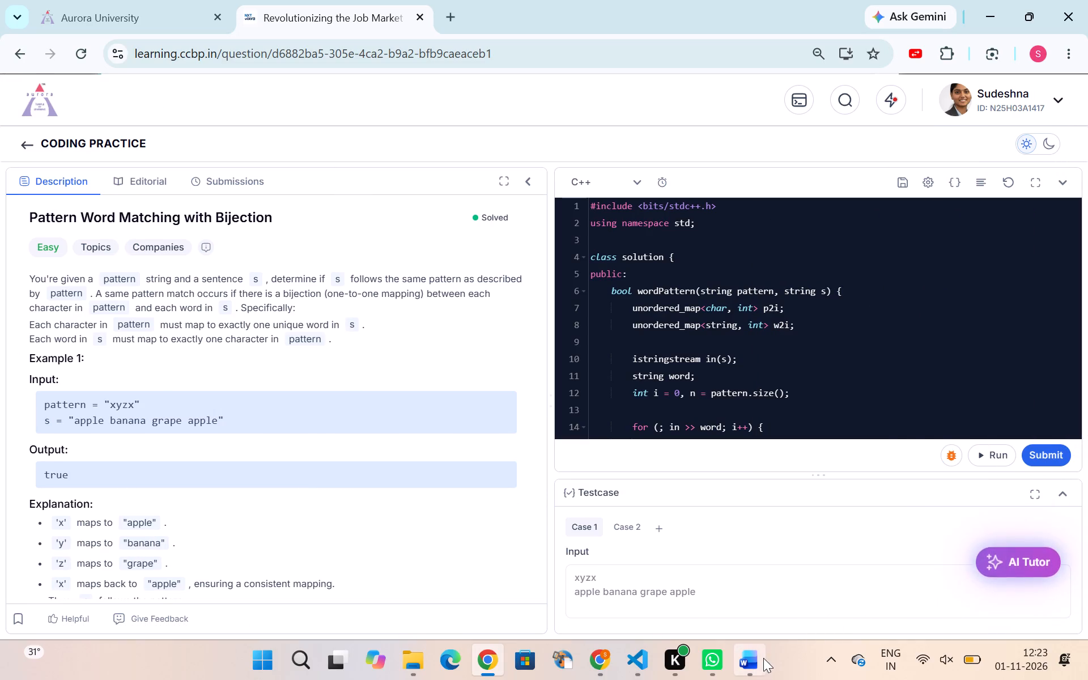
{"action": "left_click", "coordinate": [757, 662]}
{"action": "key", "text": "ctrl+v"}
{"action": "key", "text": "ctrl+c"}
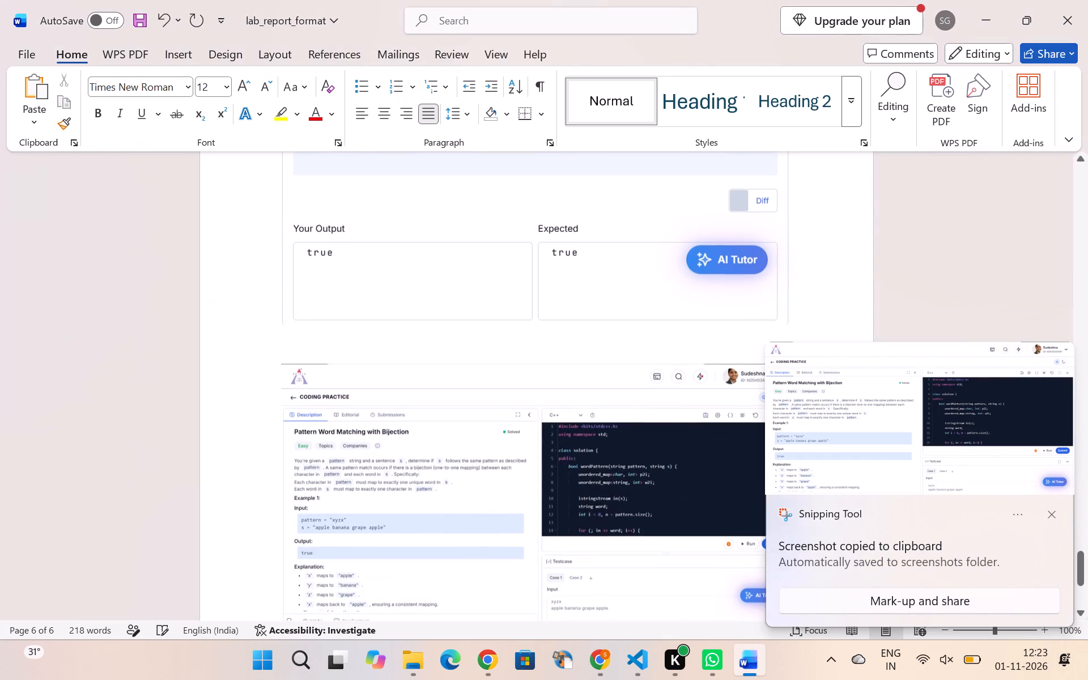
Add the line CODE: under the Pattern Word Matching with Bijection screenshot.
{"action": "key", "text": "Return"}
{"action": "type", "text": "CODE:"}
{"action": "key", "text": "Return"}
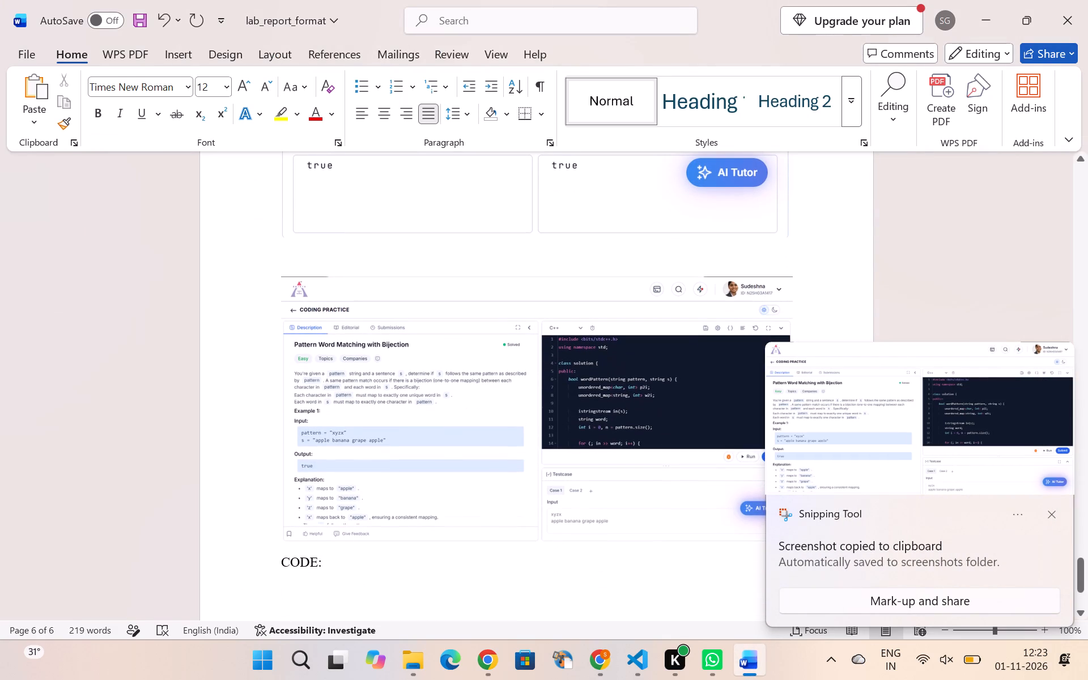
Copy the entire Pattern Word Matching with Bijection solution code from Chrome and paste it below CODE: in the Word report.
{"action": "left_click", "coordinate": [490, 655]}
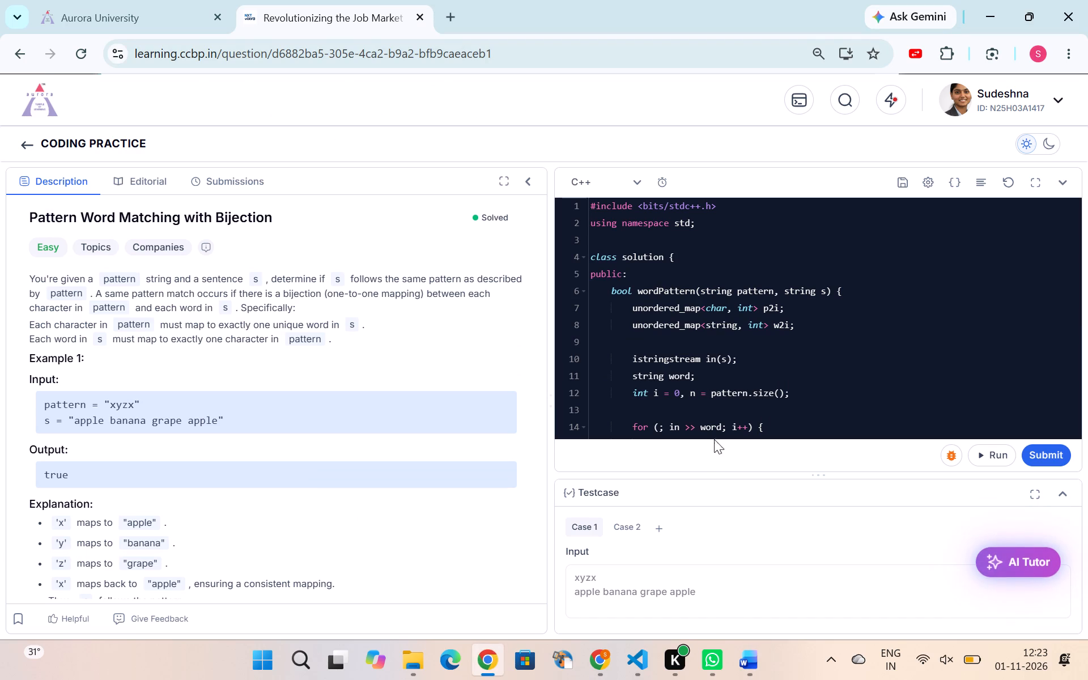
{"action": "scroll", "coordinate": [711, 416], "scroll_direction": "down", "scroll_amount": 7}
{"action": "left_click", "coordinate": [709, 326]}
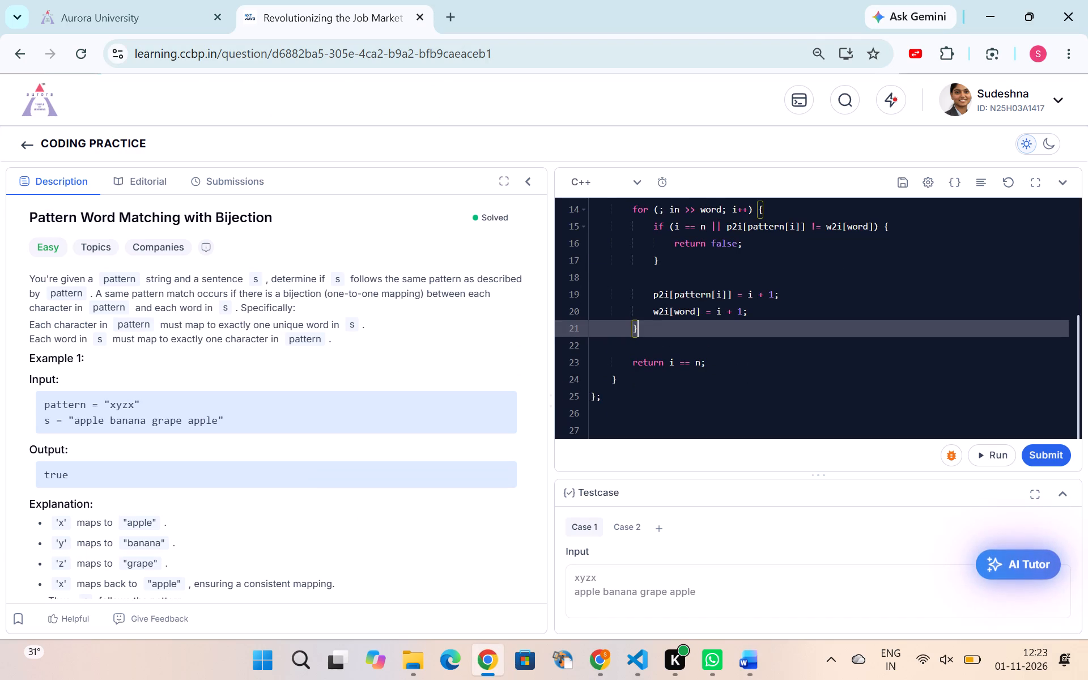
{"action": "key", "text": "ctrl+a"}
{"action": "key", "text": "ctrl+c"}
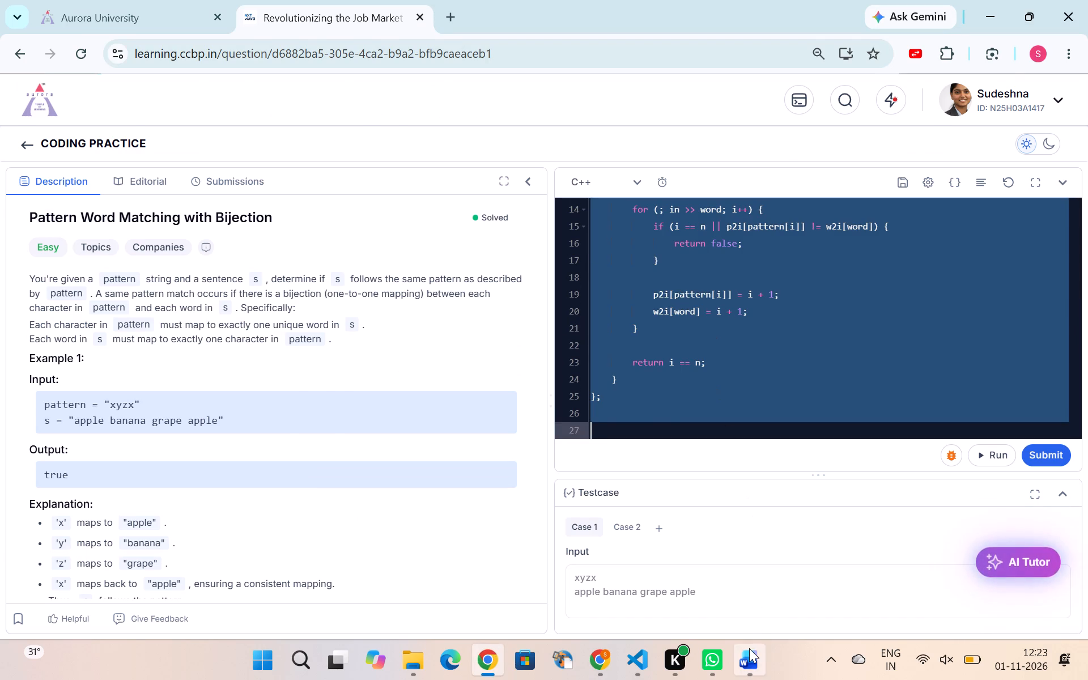
{"action": "left_click", "coordinate": [749, 648]}
{"action": "key", "text": "ctrl+v"}
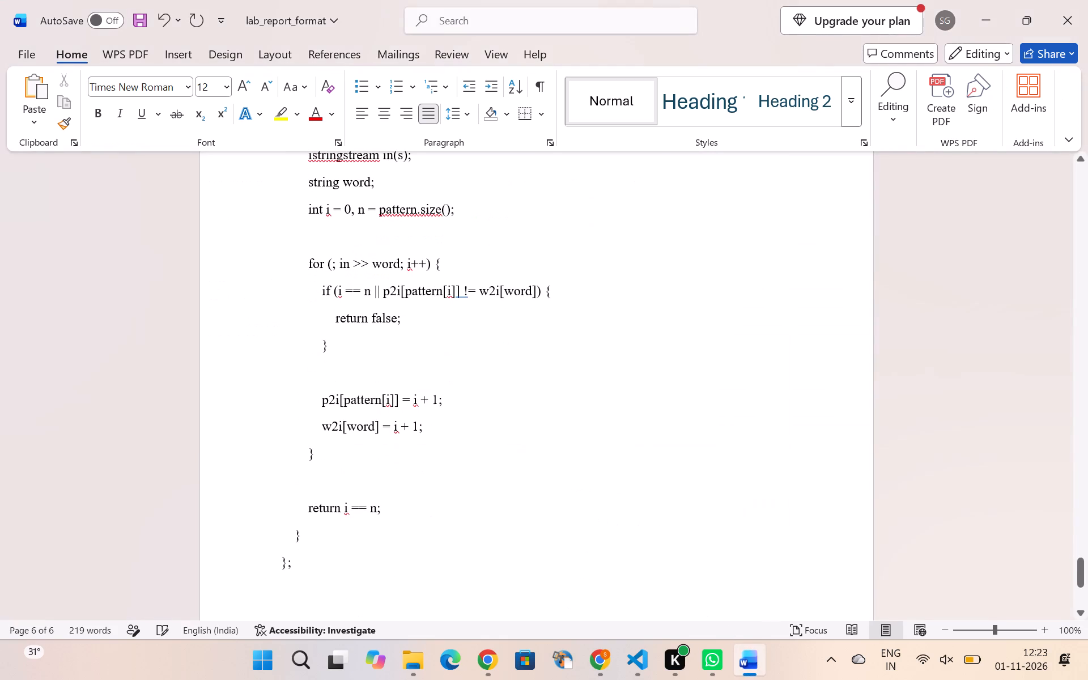
{"action": "key", "text": "Return"}
{"action": "key", "text": "BackSpace"}
Switch to Chrome and run the Pattern Word Matching with Bijection solution against its test cases.
{"action": "left_click", "coordinate": [493, 647]}
{"action": "left_click", "coordinate": [984, 451]}
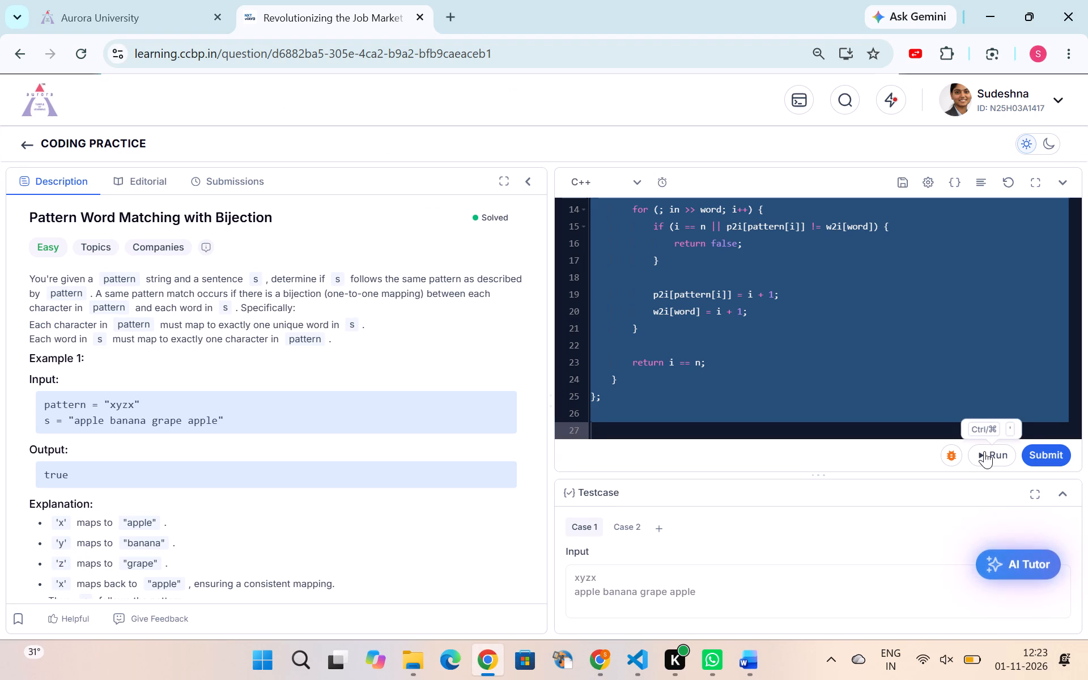
{"action": "left_click", "coordinate": [878, 375]}
Capture the enlarged Testcase results for Pattern Word Matching with Bijection and paste the screenshot below its code in the Word report.
{"action": "left_click_drag", "start_coordinate": [850, 447], "coordinate": [819, 283]}
{"action": "key", "text": "shift+super+s"}
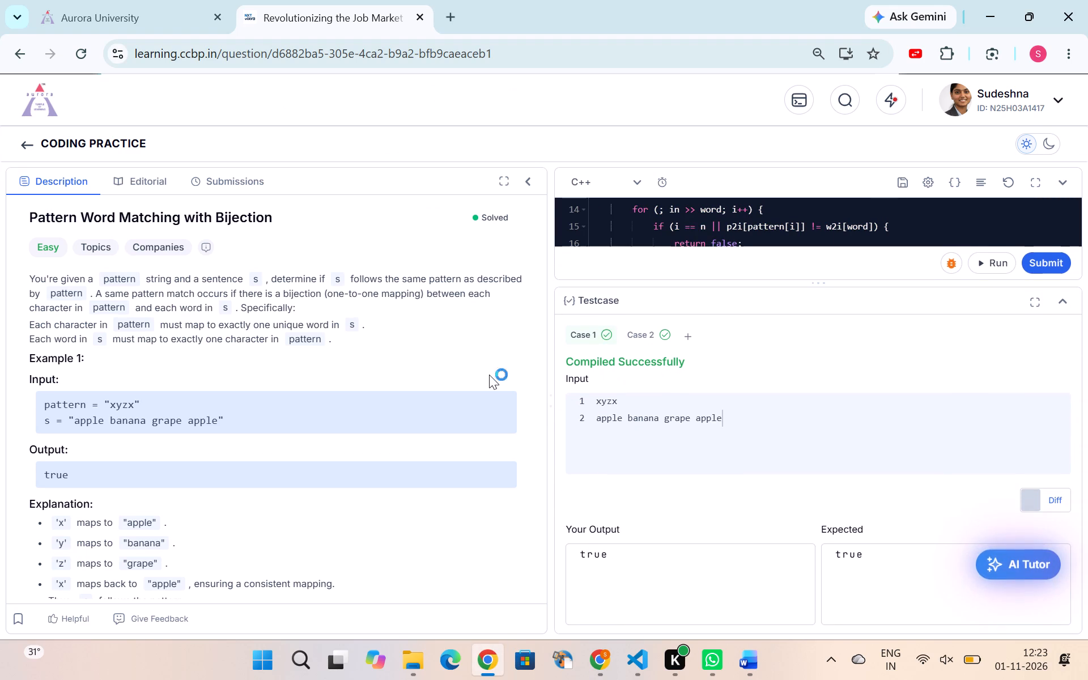
{"action": "left_click_drag", "start_coordinate": [556, 285], "coordinate": [1034, 629]}
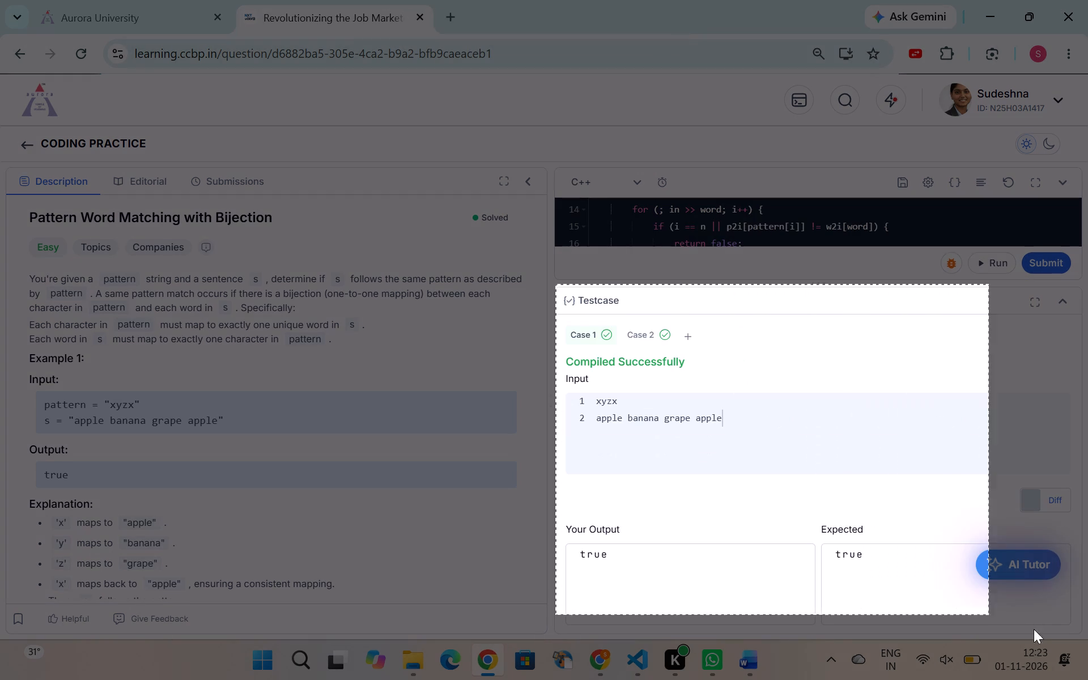
{"action": "left_click_drag", "start_coordinate": [1034, 629], "coordinate": [1087, 632]}
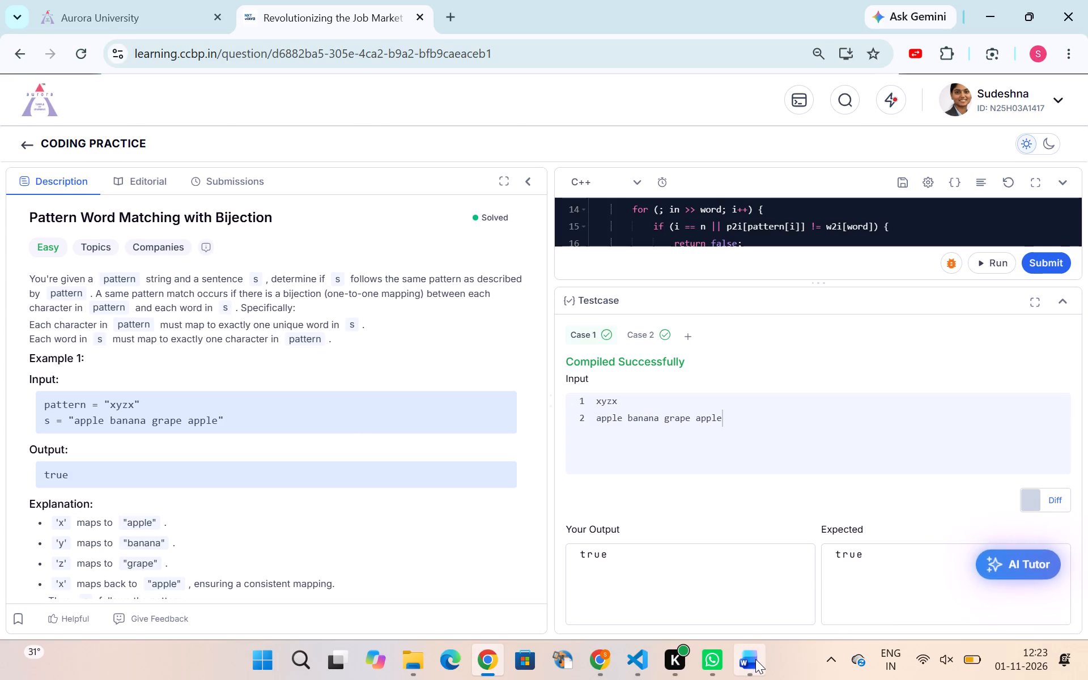
{"action": "left_click", "coordinate": [755, 659]}
{"action": "key", "text": "ctrl+v"}
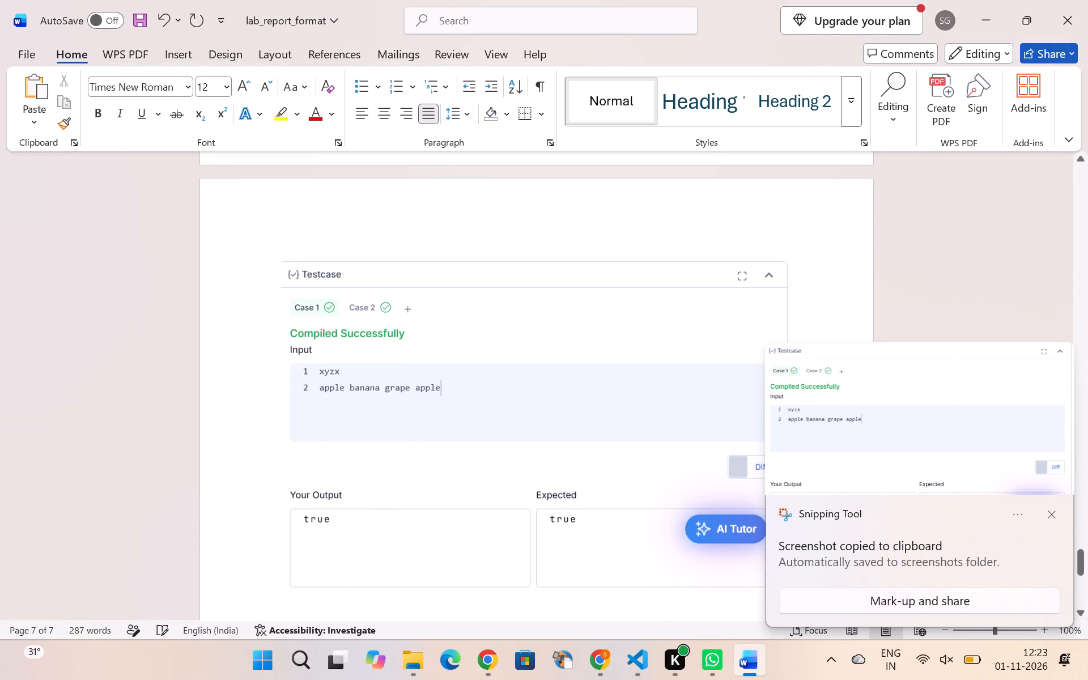
{"action": "key", "text": "Return"}
Return to Chrome, leave the problem, open the Coding Practice set under Prefix Sum and open Prefix Sum Array.
{"action": "left_click", "coordinate": [490, 653]}
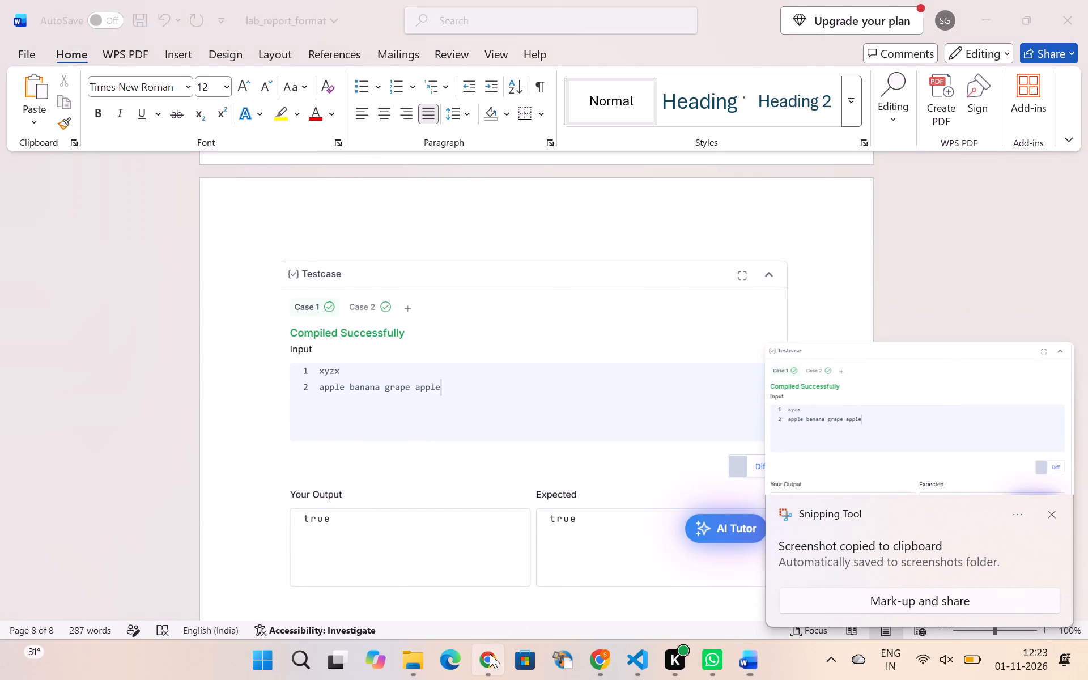
{"action": "left_click", "coordinate": [29, 141]}
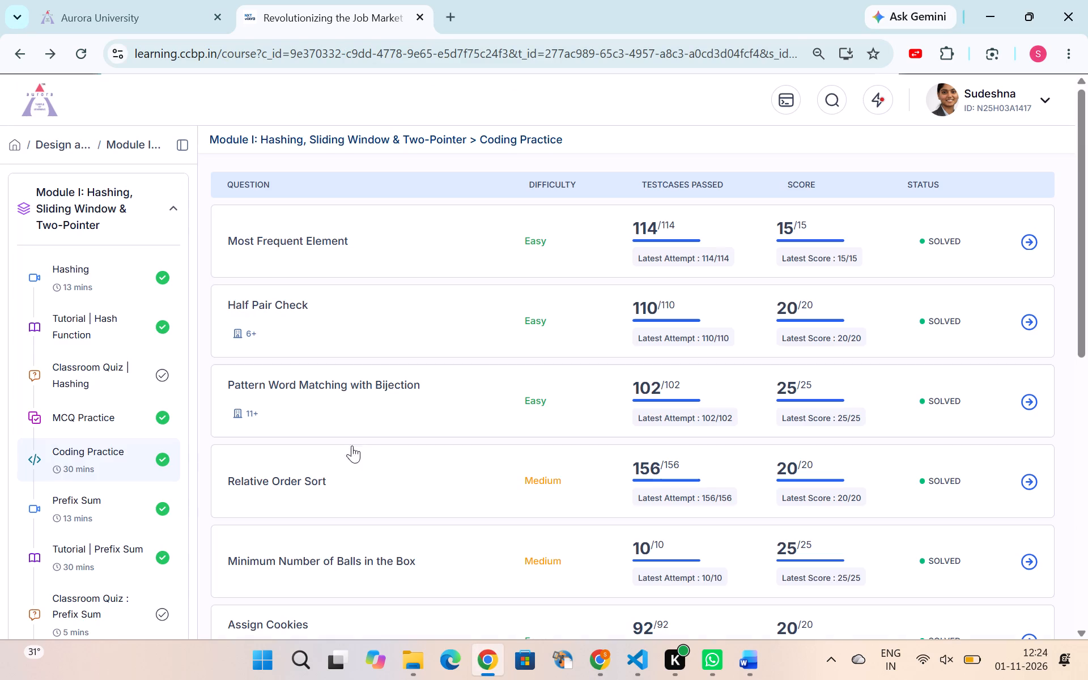
{"action": "scroll", "coordinate": [121, 517], "scroll_direction": "down", "scroll_amount": 3}
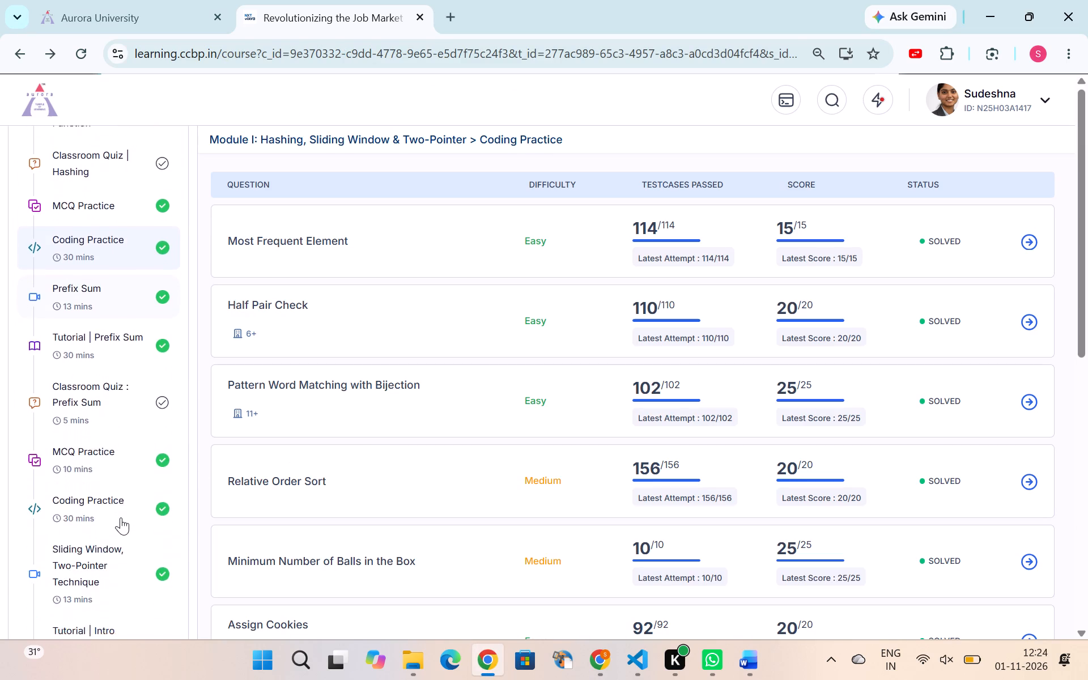
{"action": "scroll", "coordinate": [121, 517], "scroll_direction": "down", "scroll_amount": 2}
{"action": "left_click", "coordinate": [93, 400]}
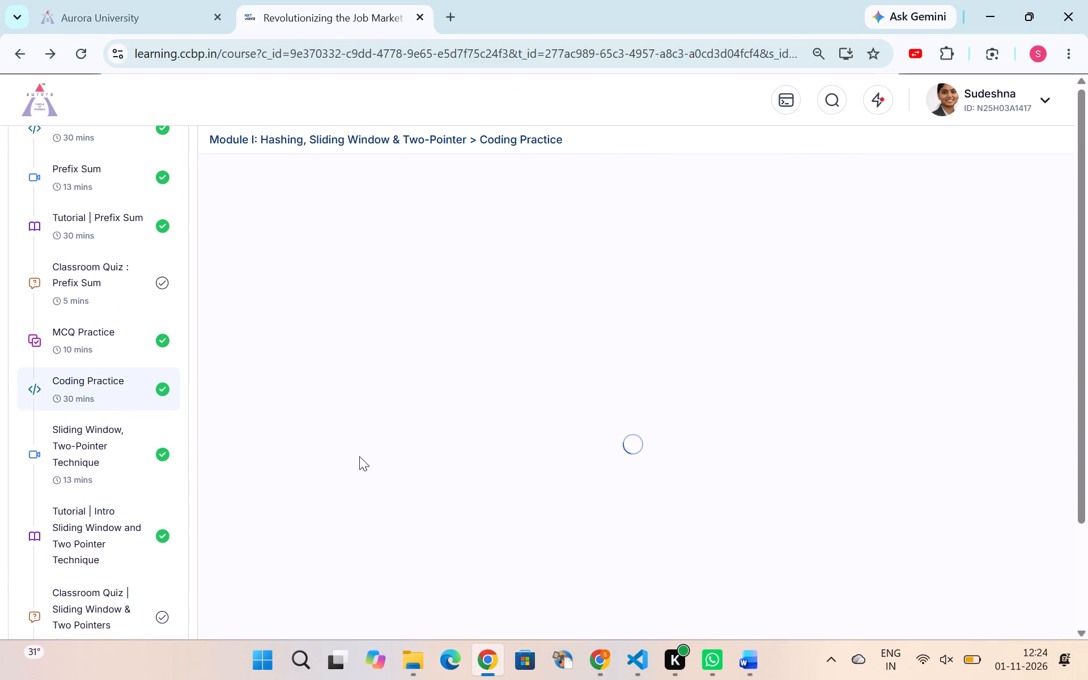
{"action": "left_click", "coordinate": [432, 237]}
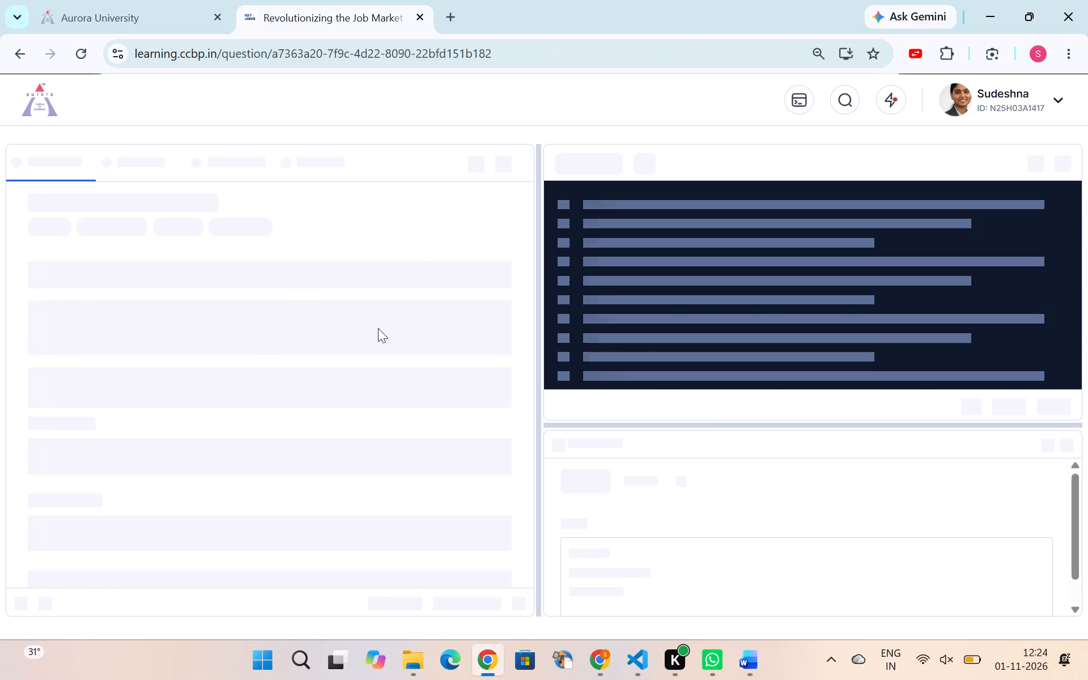
Capture the whole Prefix Sum Array page with the code editor enlarged and paste the screenshot below the previous output in Word.
{"action": "left_click_drag", "start_coordinate": [814, 283], "coordinate": [819, 337]}
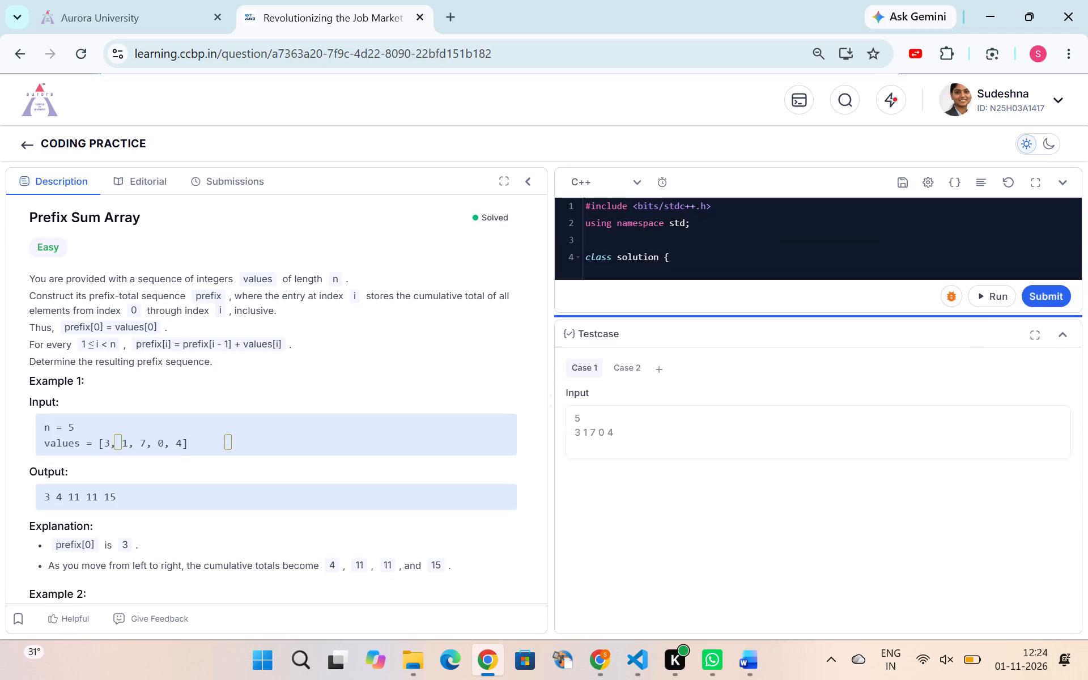
{"action": "left_click_drag", "start_coordinate": [819, 337], "coordinate": [839, 462]}
{"action": "key", "text": "shift+super+s"}
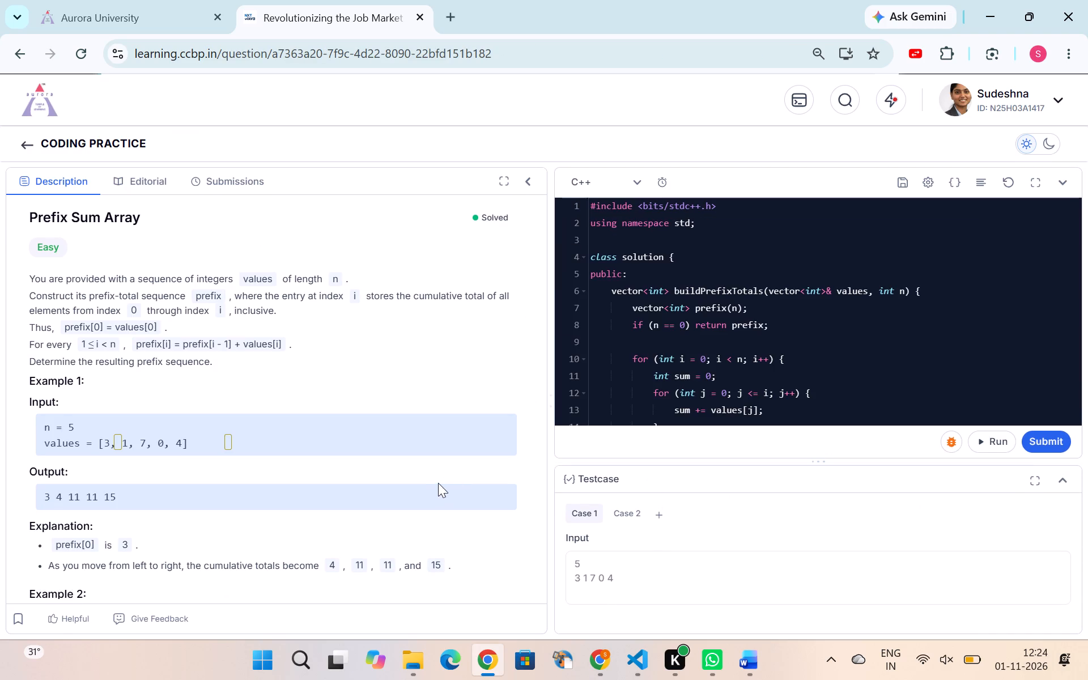
{"action": "left_click_drag", "start_coordinate": [0, 74], "coordinate": [1087, 636]}
{"action": "left_click", "coordinate": [766, 658]}
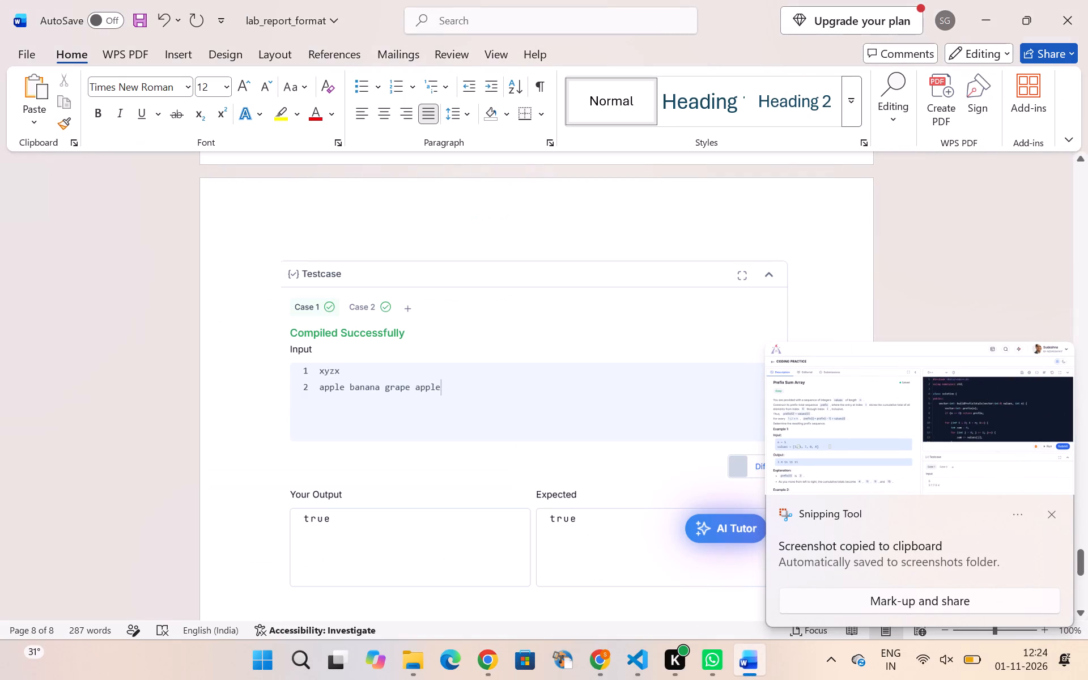
{"action": "key", "text": "ctrl+v"}
{"action": "key", "text": "Return"}
Add the line CODE: under the Prefix Sum Array screenshot.
{"action": "type", "text": "CODE:"}
{"action": "key", "text": "Return"}
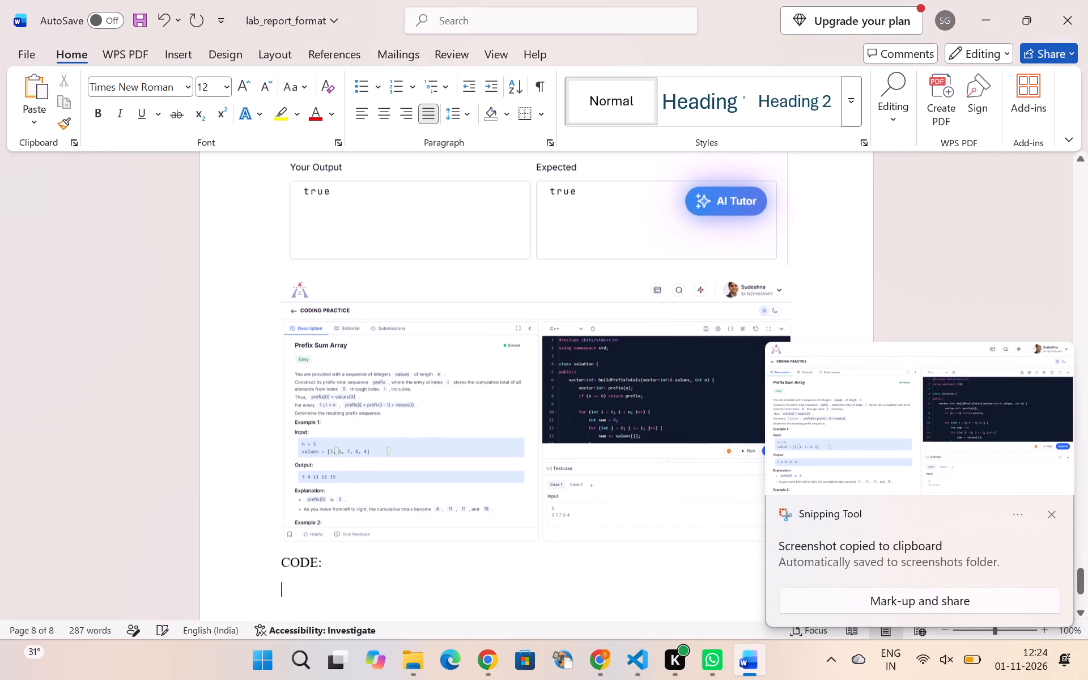
Copy the entire Prefix Sum Array solution code from Chrome and paste it below CODE: in the Word report.
{"action": "left_click", "coordinate": [478, 656]}
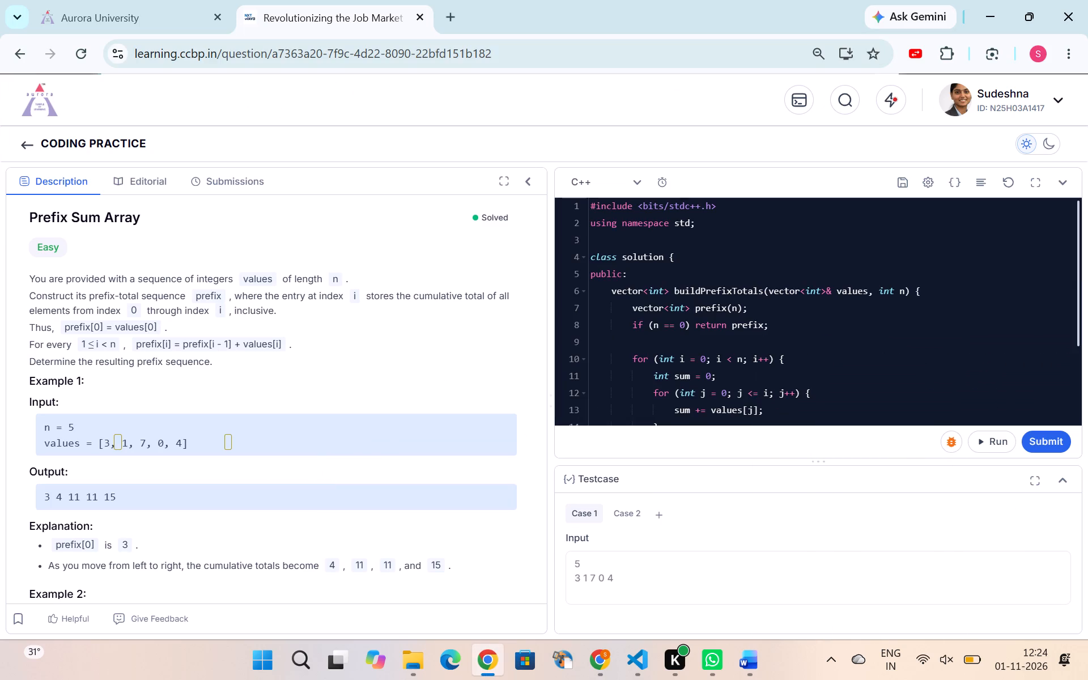
{"action": "scroll", "coordinate": [882, 371], "scroll_direction": "down", "scroll_amount": 5}
{"action": "left_click", "coordinate": [810, 339]}
{"action": "key", "text": "ctrl+a"}
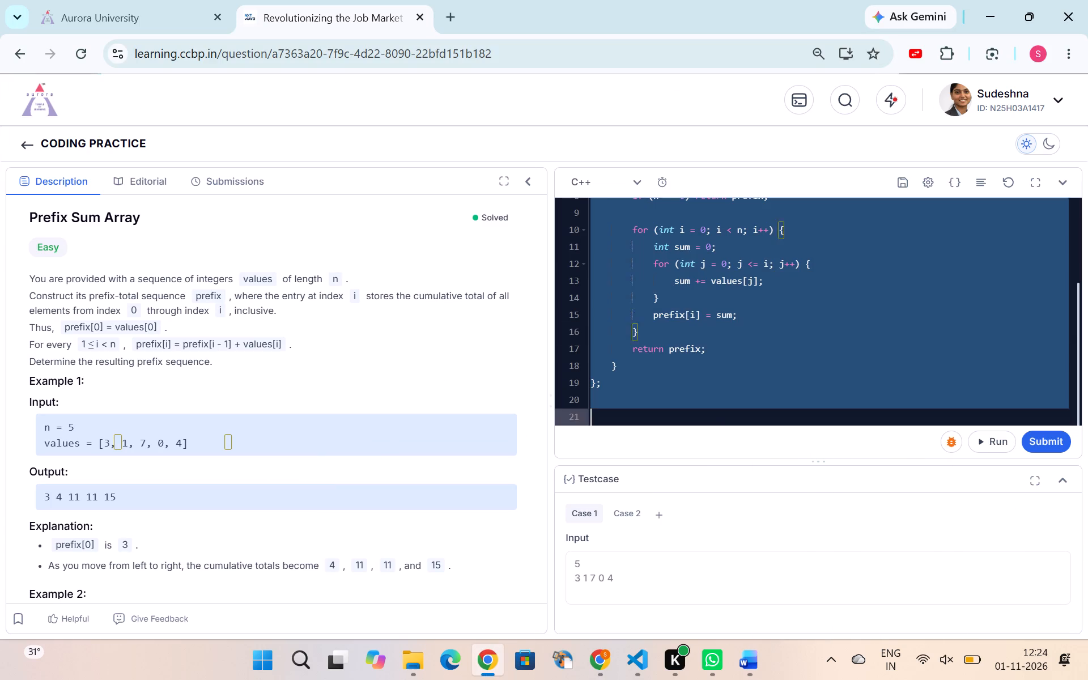
{"action": "key", "text": "ctrl+c"}
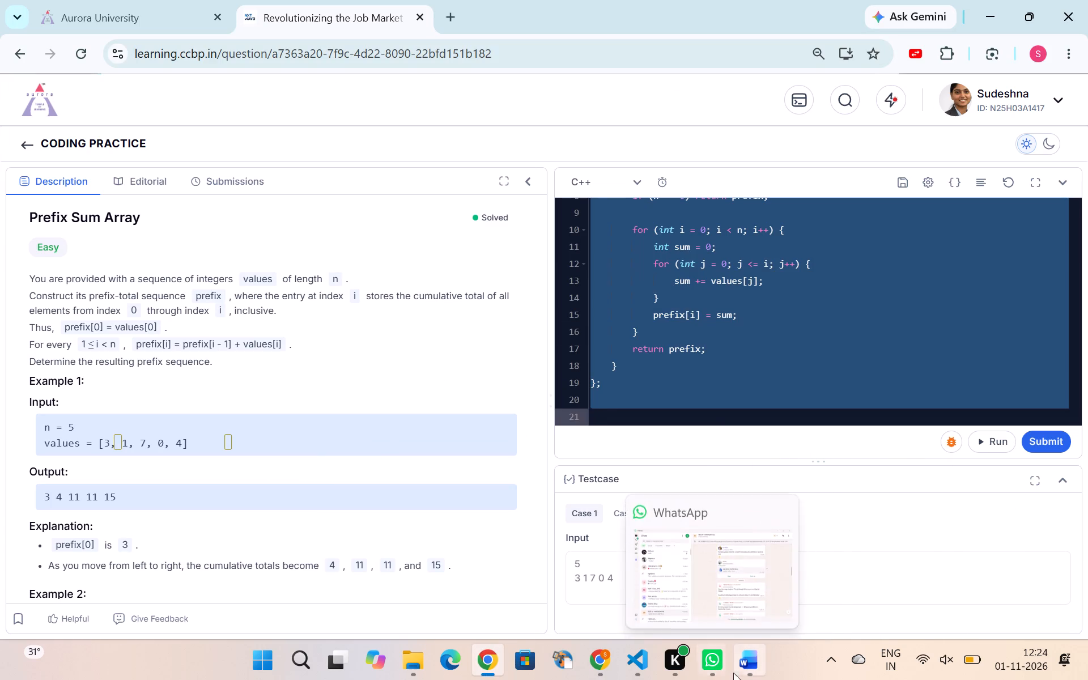
{"action": "left_click", "coordinate": [741, 668]}
{"action": "key", "text": "ctrl+v"}
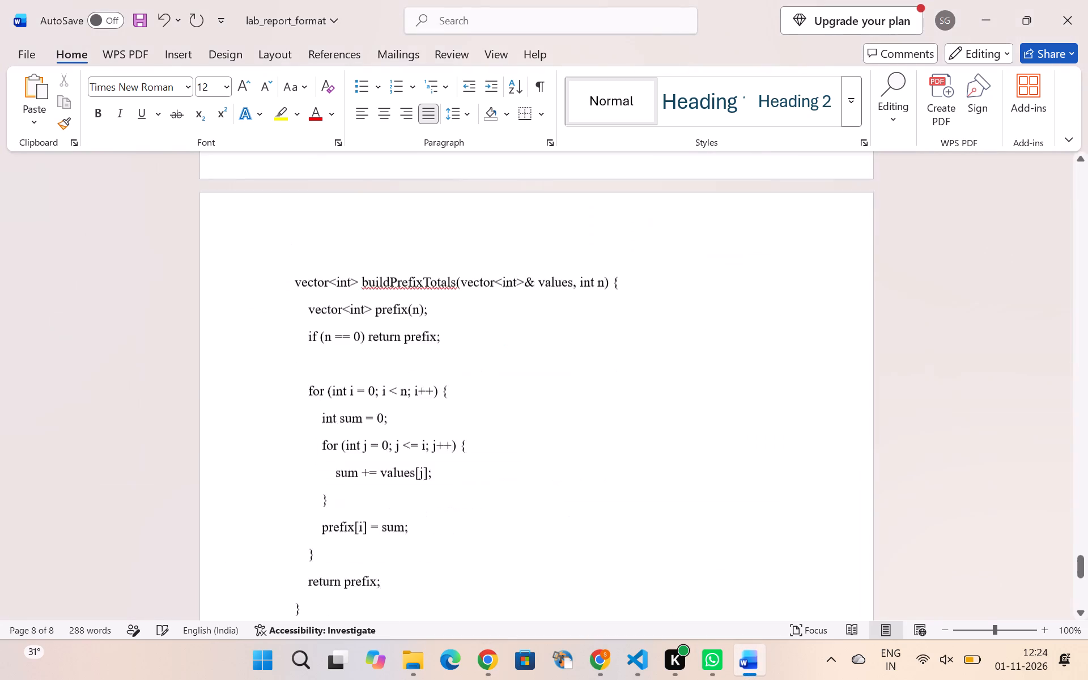
{"action": "key", "text": "Return"}
{"action": "key", "text": "BackSpace"}
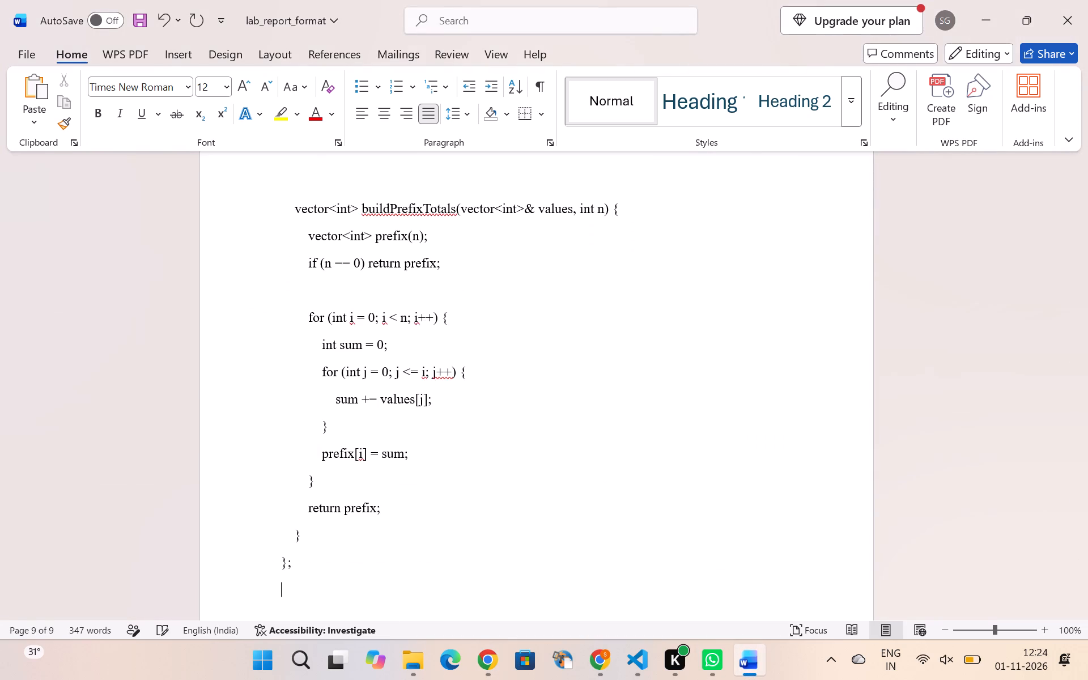
Switch to Chrome and run the Prefix Sum Array solution against its test cases.
{"action": "left_click", "coordinate": [485, 653]}
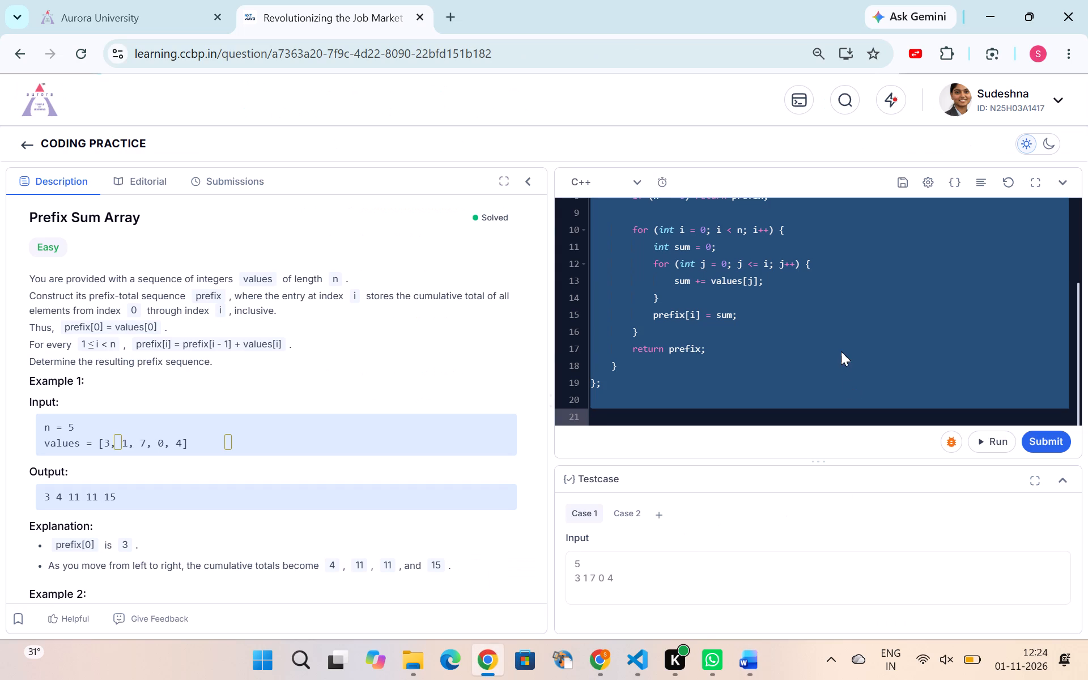
{"action": "left_click", "coordinate": [841, 351]}
{"action": "left_click", "coordinate": [1006, 438]}
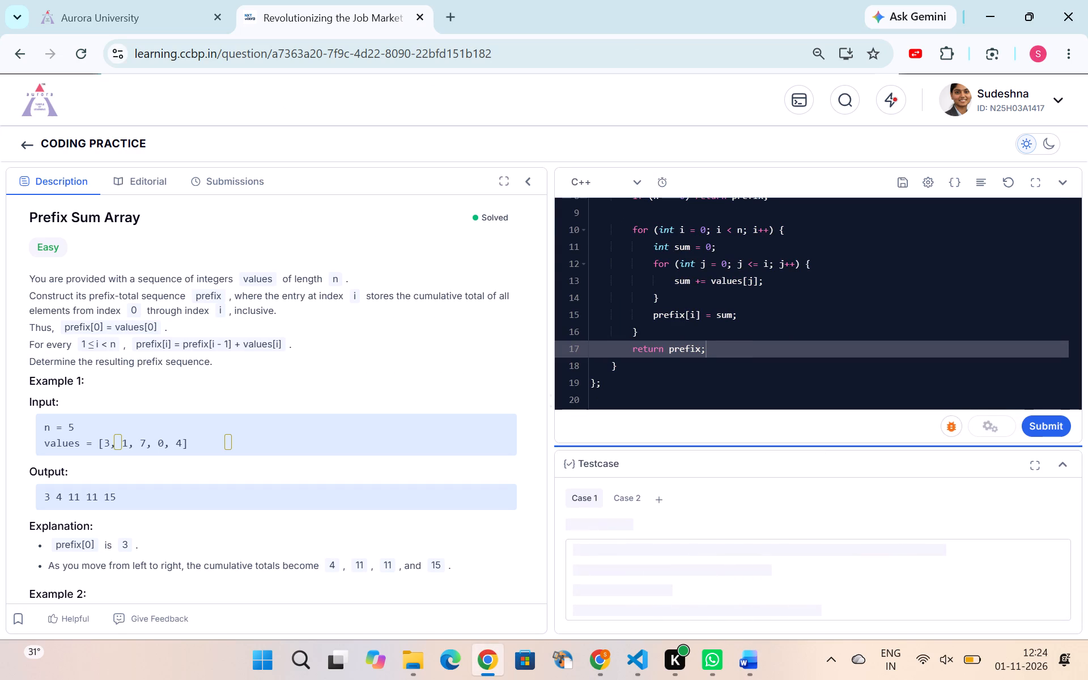
Capture the enlarged Testcase results for Prefix Sum Array and paste the screenshot below its code in the Word report.
{"action": "left_click_drag", "start_coordinate": [822, 445], "coordinate": [834, 264]}
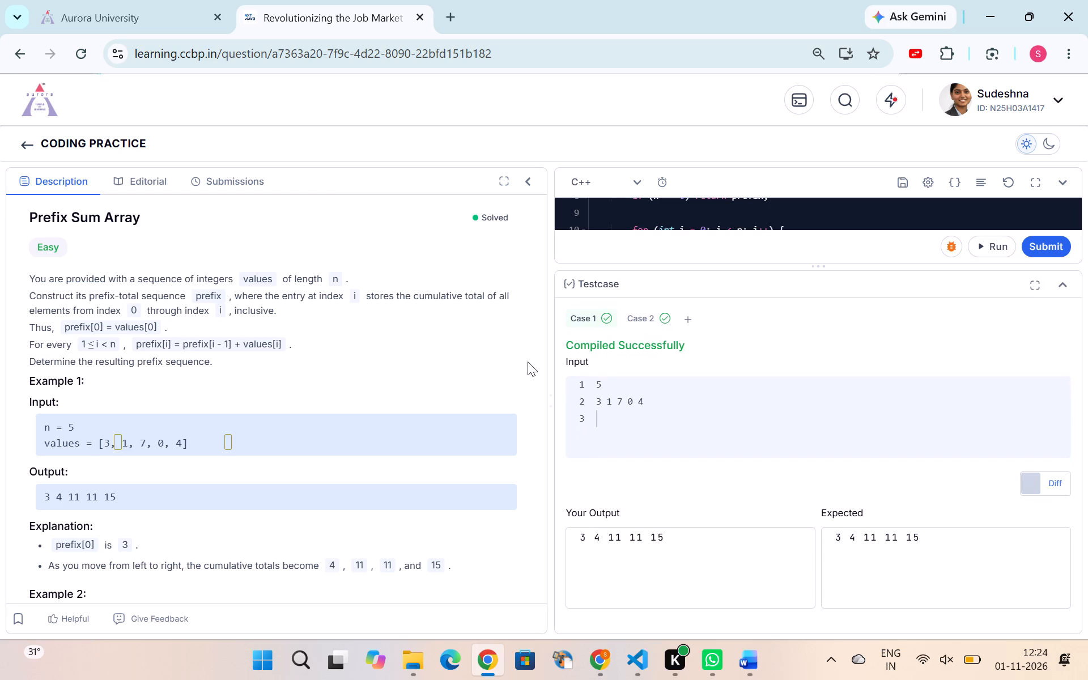
{"action": "key", "text": "shift+super+s"}
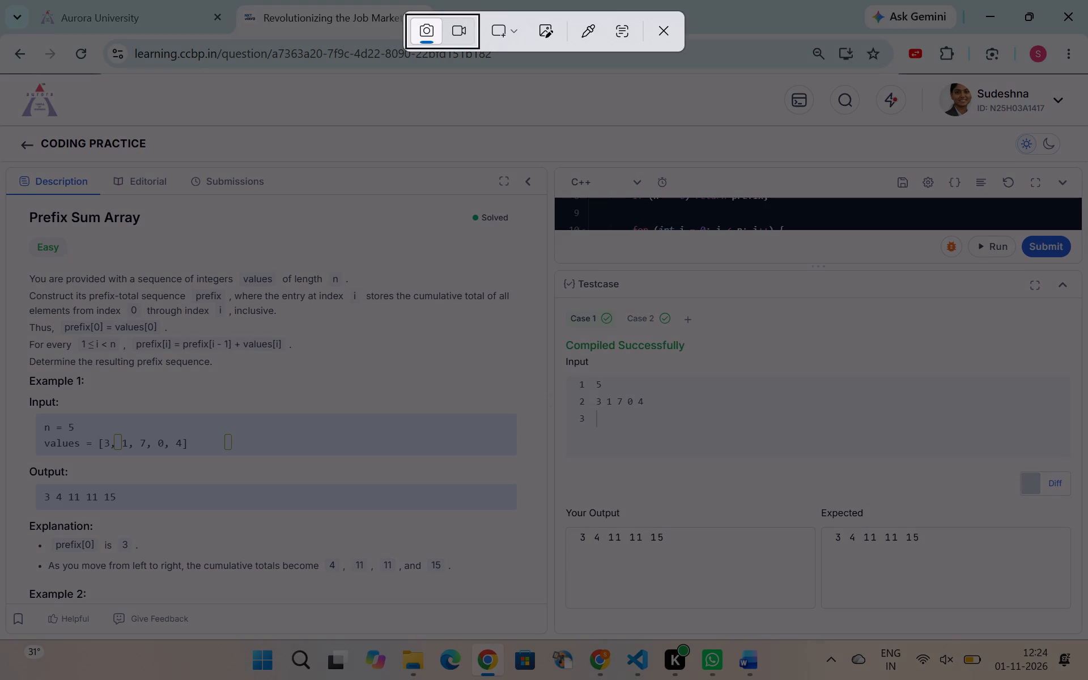
{"action": "left_click_drag", "start_coordinate": [556, 270], "coordinate": [1087, 632]}
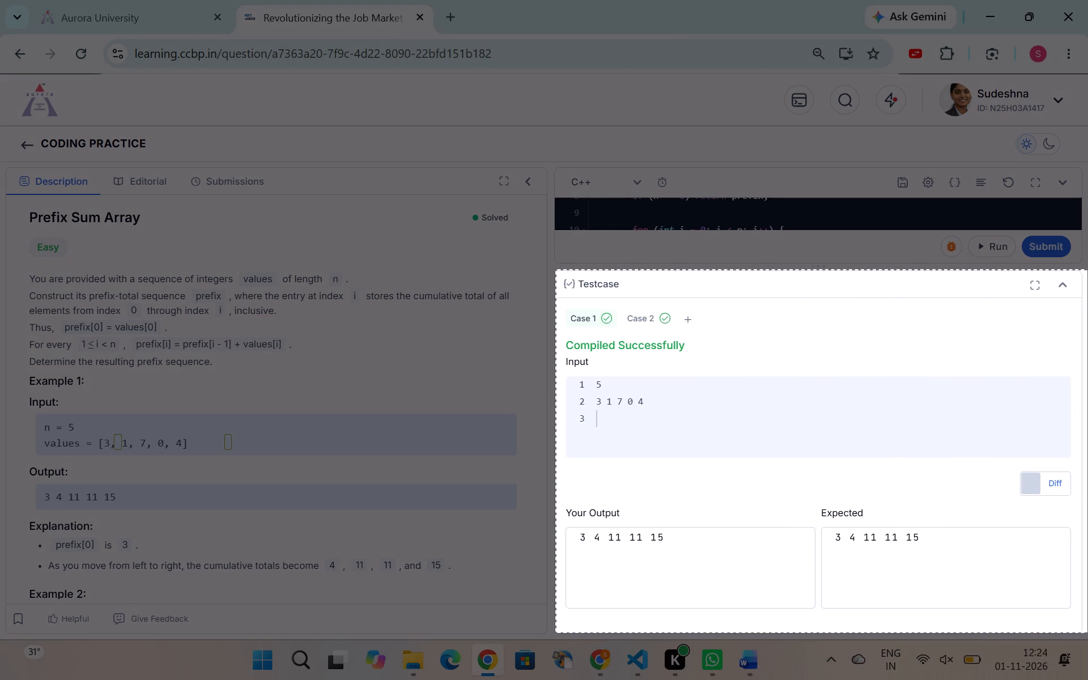
{"action": "left_click_drag", "start_coordinate": [1087, 632], "coordinate": [1087, 631]}
{"action": "left_click_drag", "start_coordinate": [770, 646], "coordinate": [749, 655]}
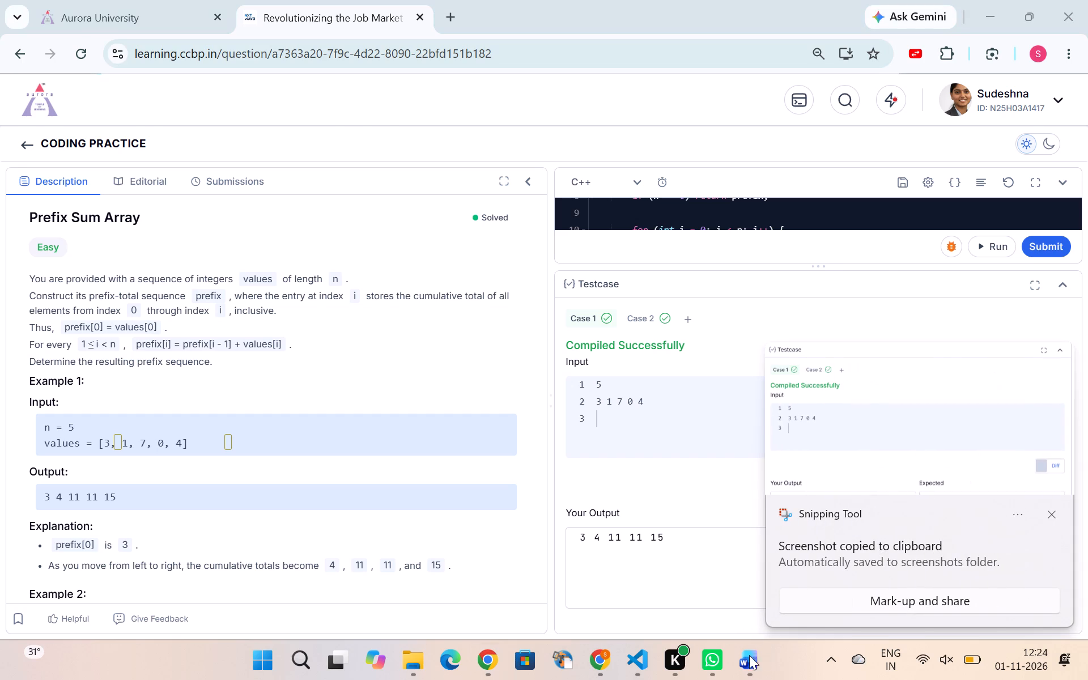
{"action": "left_click_drag", "start_coordinate": [749, 655], "coordinate": [743, 662]}
{"action": "left_click", "coordinate": [743, 662]}
{"action": "key", "text": "ctrl+v"}
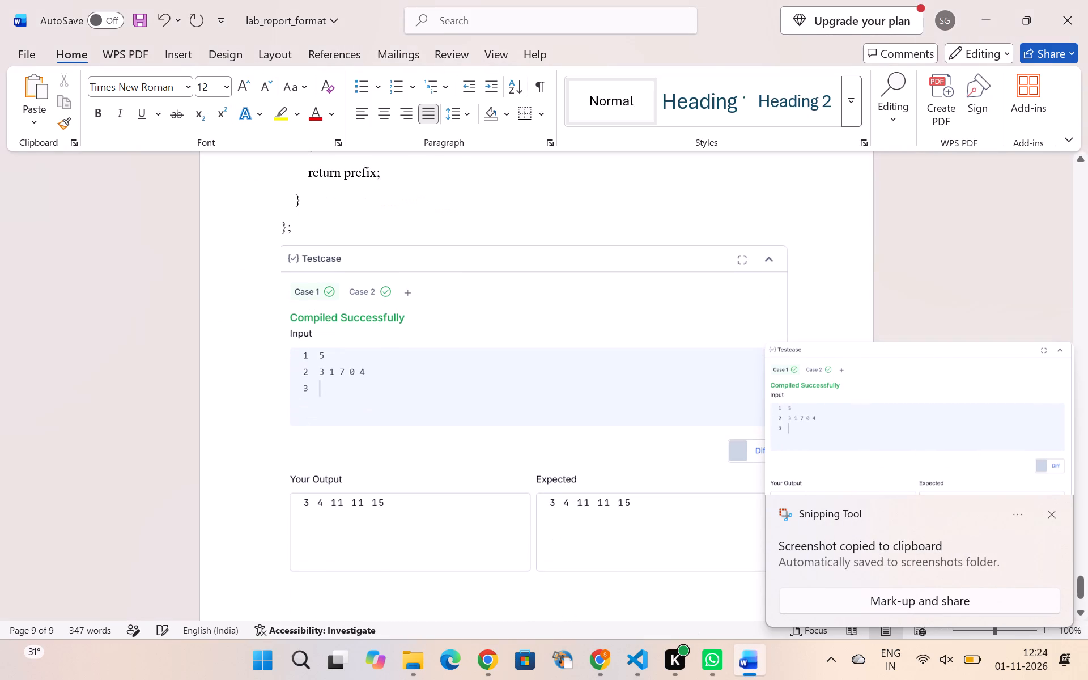
{"action": "key", "text": "Return"}
Switch to Chrome, return to the Prefix Sum Coding Practice list and open Book Title Prefixes.
{"action": "left_click", "coordinate": [484, 665]}
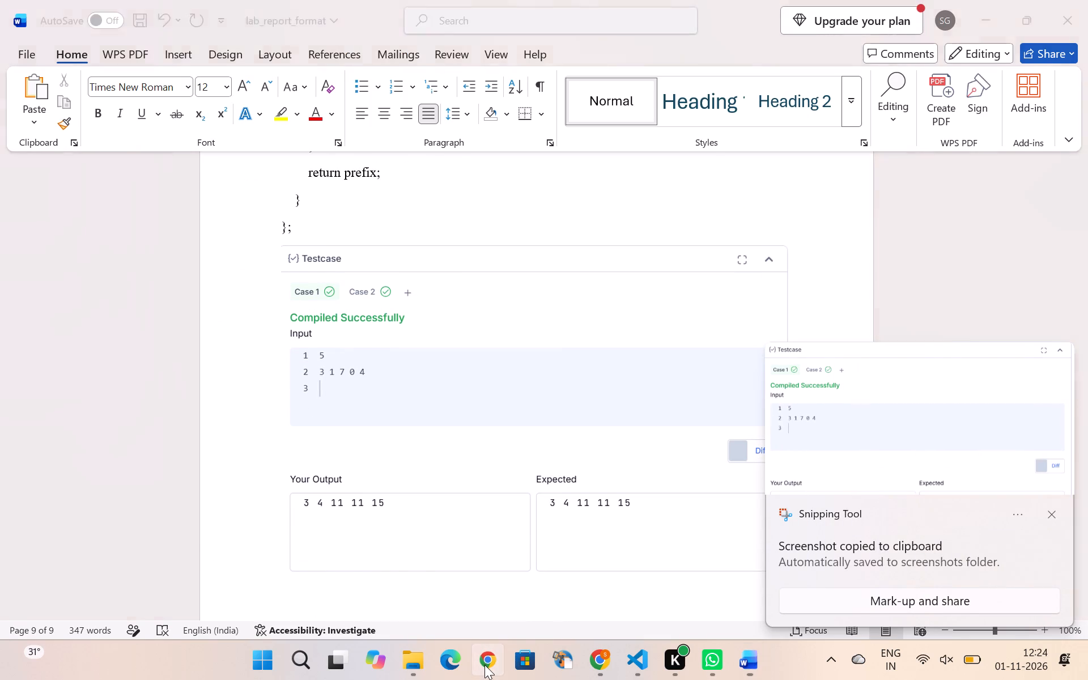
{"action": "left_click", "coordinate": [31, 142]}
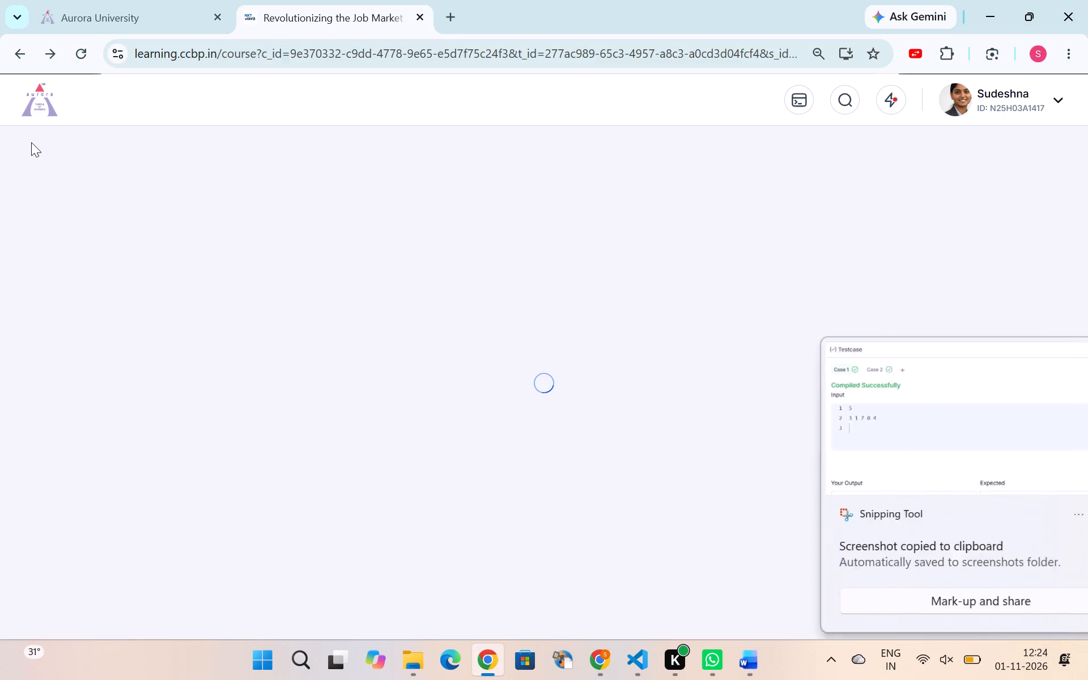
{"action": "left_click", "coordinate": [431, 333]}
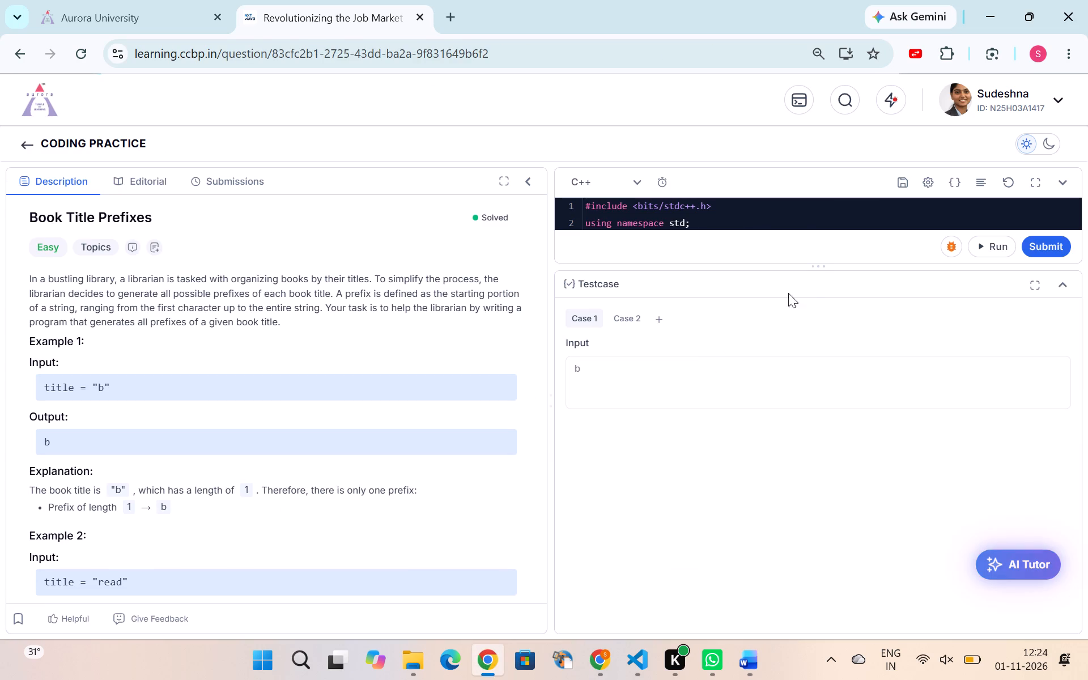
Capture the whole Book Title Prefixes page with the code editor enlarged and paste the screenshot below the previous output in Word.
{"action": "left_click_drag", "start_coordinate": [813, 265], "coordinate": [826, 475]}
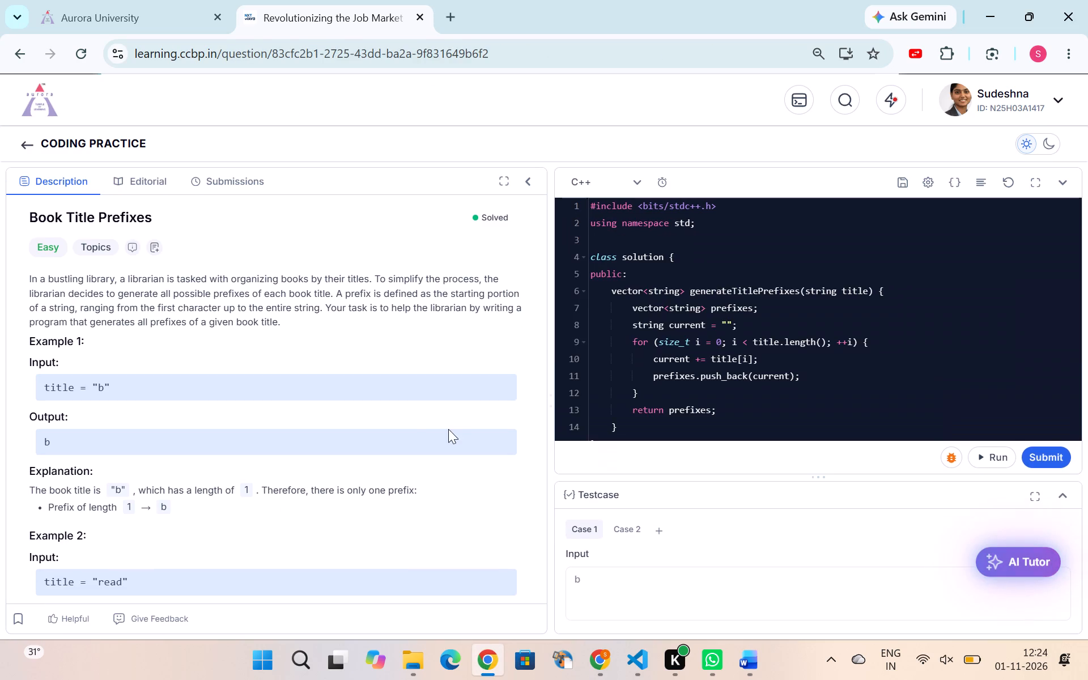
{"action": "key", "text": "shift+super+s"}
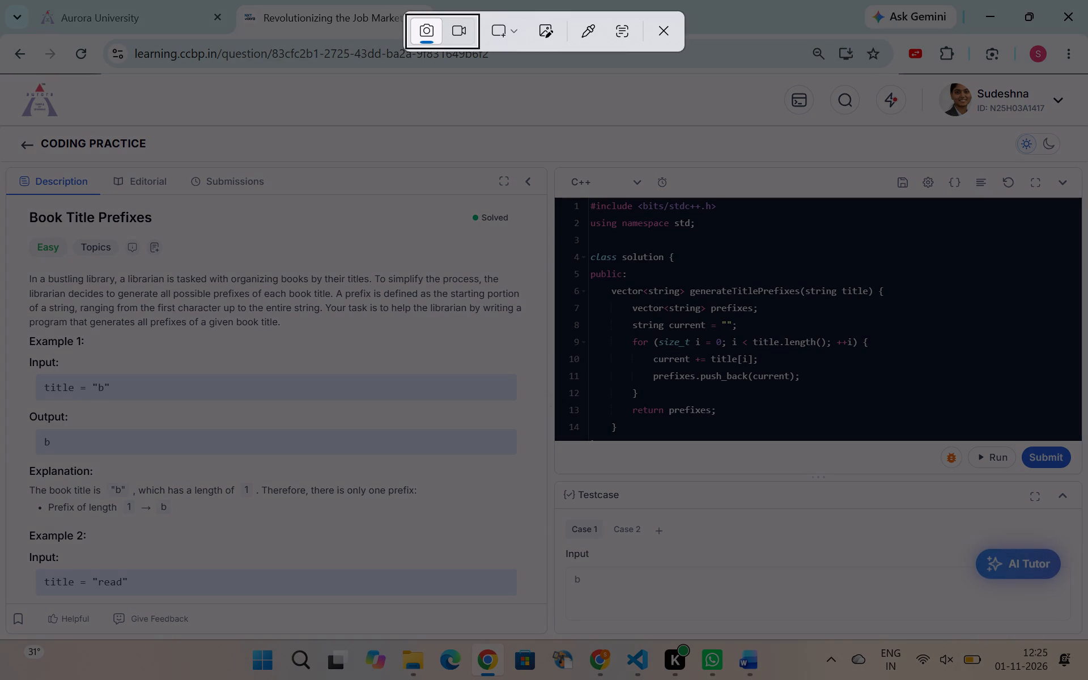
{"action": "left_click_drag", "start_coordinate": [0, 73], "coordinate": [1087, 629]}
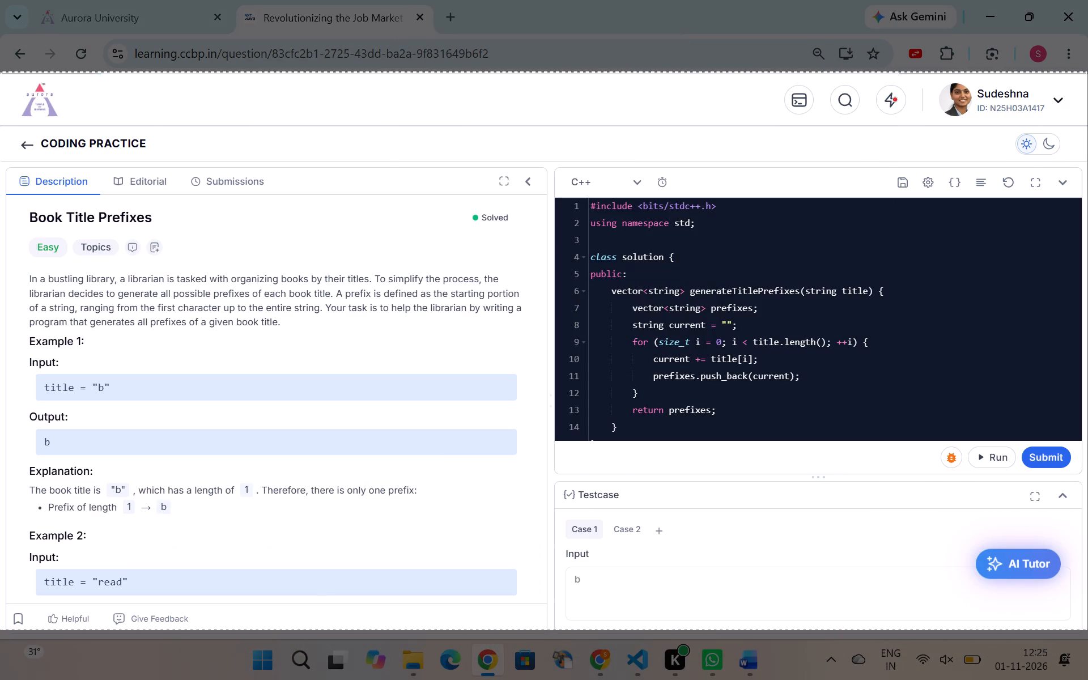
{"action": "left_click_drag", "start_coordinate": [1087, 629], "coordinate": [1086, 637]}
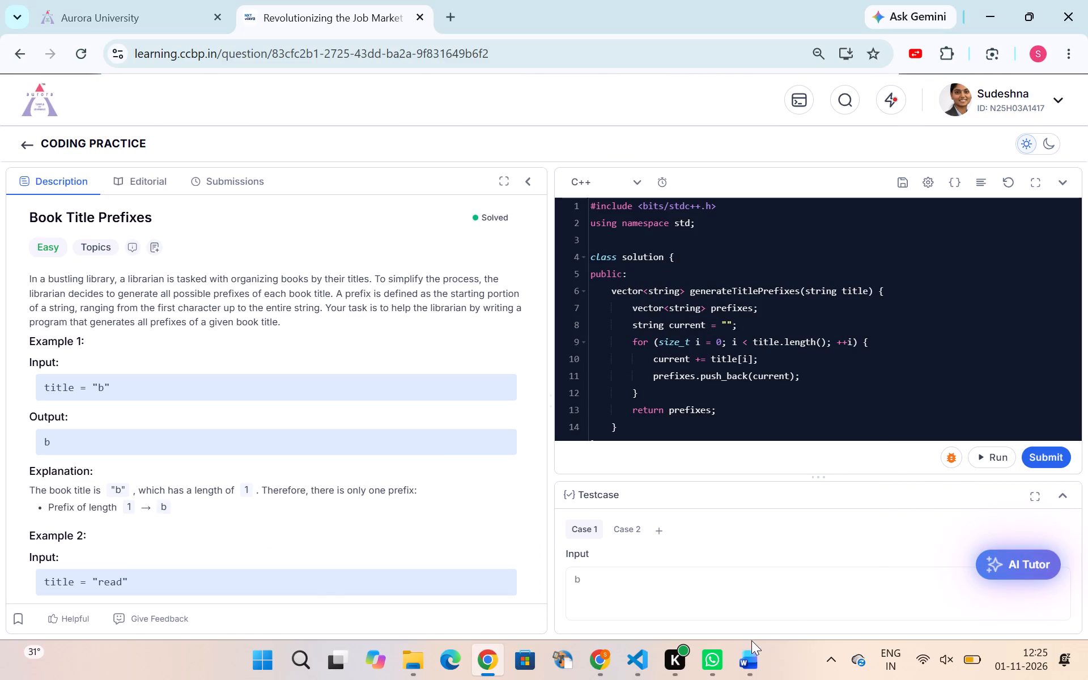
{"action": "left_click", "coordinate": [752, 658]}
{"action": "key", "text": "ctrl+v"}
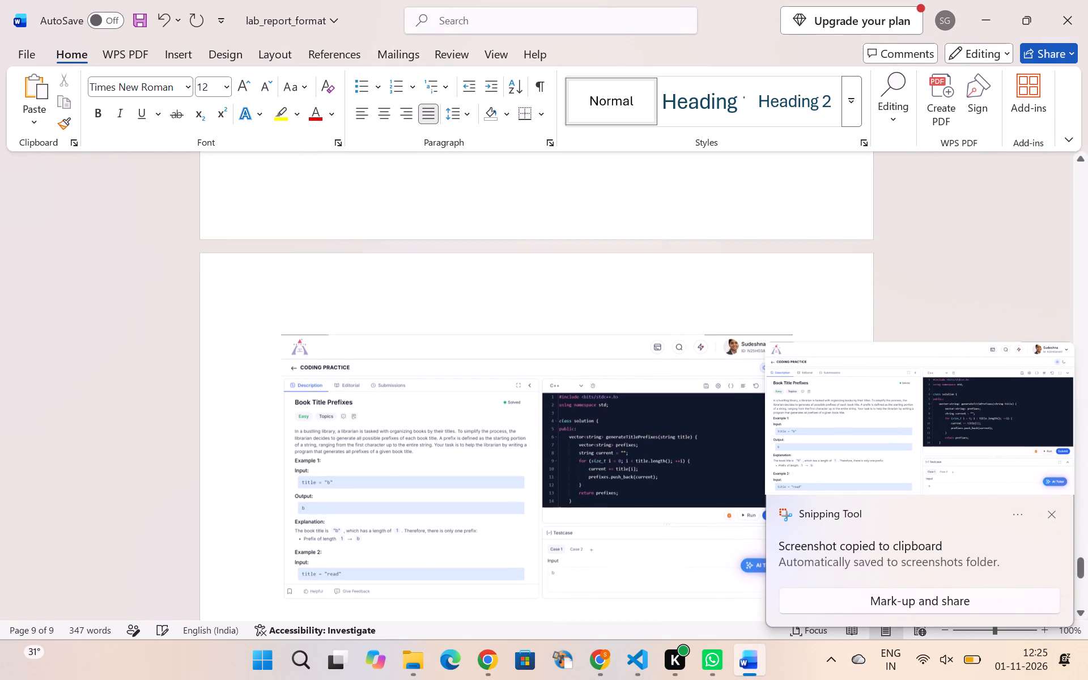
{"action": "key", "text": "Return"}
Add the line CODE: under the Book Title Prefixes screenshot.
{"action": "type", "text": "CODE:"}
{"action": "key", "text": "Return"}
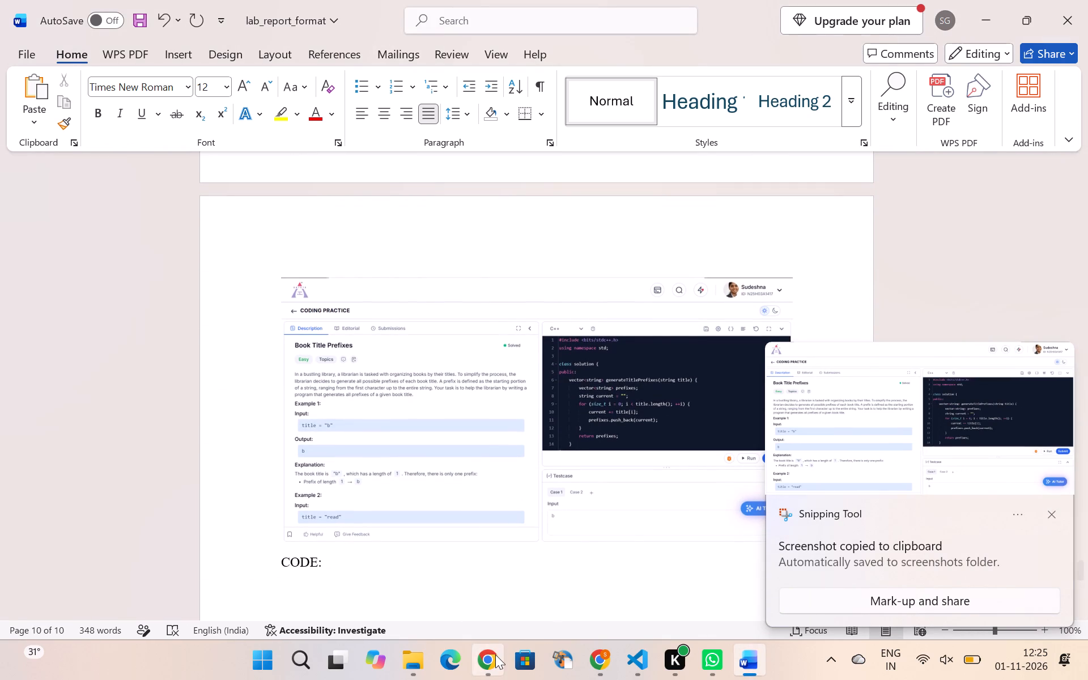
Copy the entire Book Title Prefixes solution code from Chrome and paste it below the CODE: line in the Word report.
{"action": "left_click", "coordinate": [495, 654]}
{"action": "scroll", "coordinate": [723, 361], "scroll_direction": "down", "scroll_amount": 4}
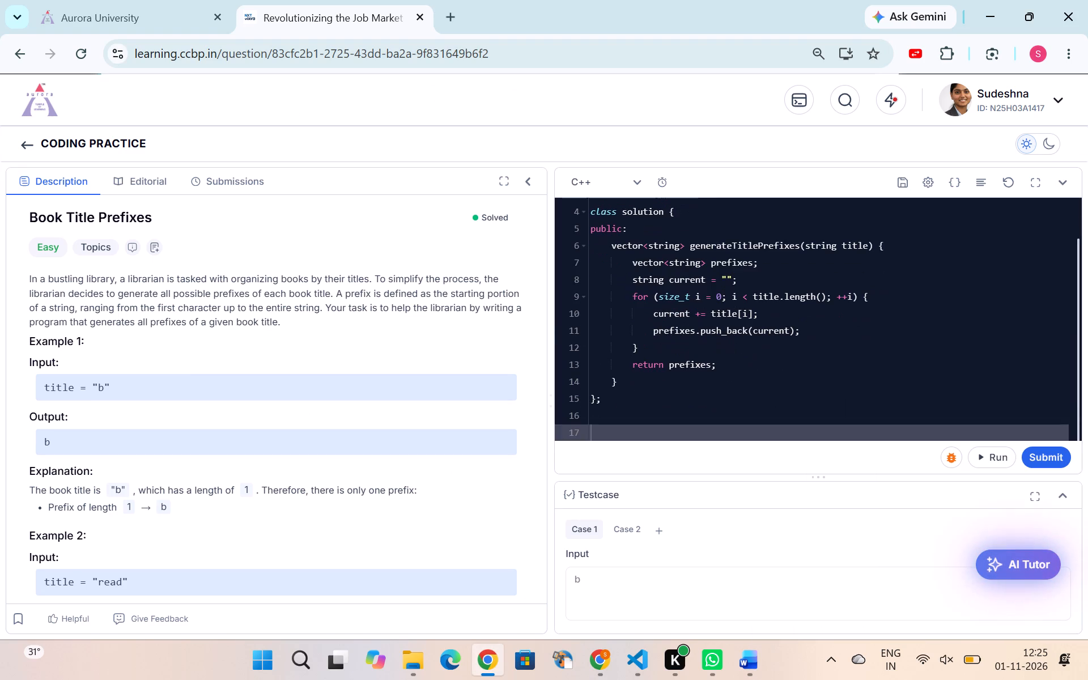
{"action": "left_click", "coordinate": [711, 335]}
{"action": "key", "text": "ctrl+a"}
{"action": "key", "text": "ctrl+c"}
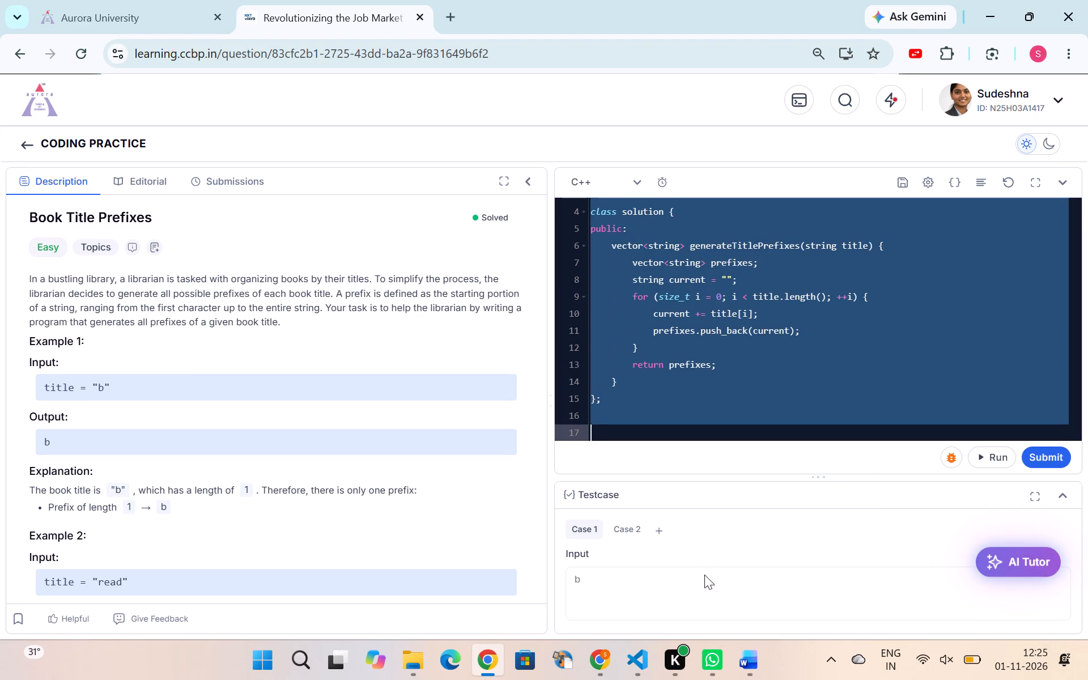
{"action": "left_click", "coordinate": [742, 645]}
{"action": "key", "text": "ctrl+v"}
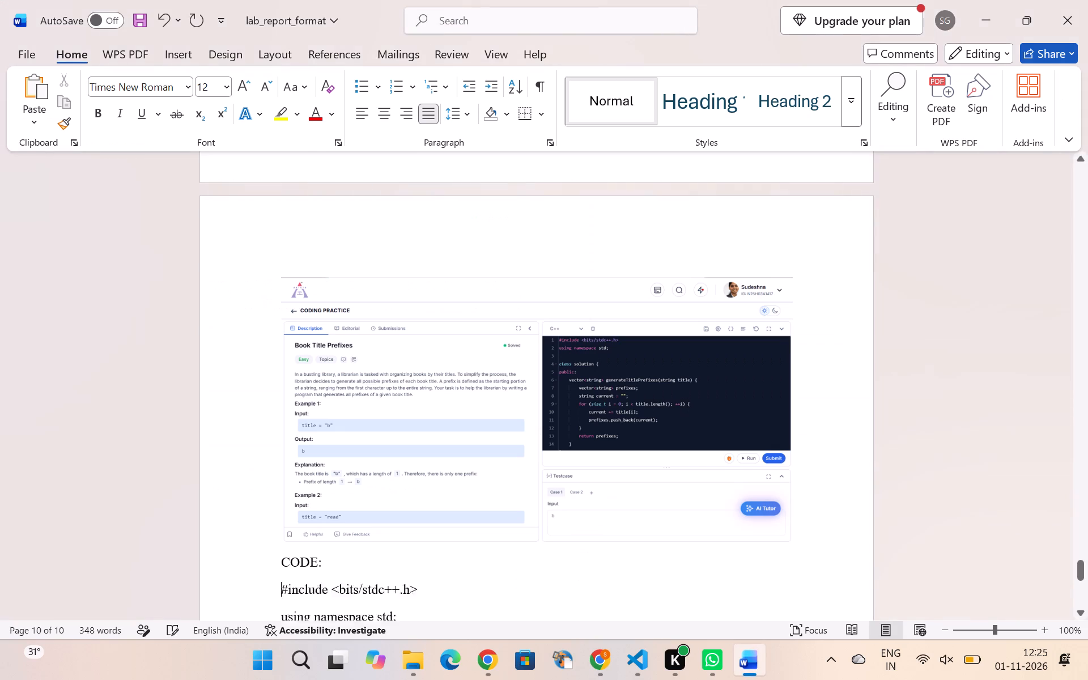
{"action": "key", "text": "Return"}
{"action": "key", "text": "BackSpace"}
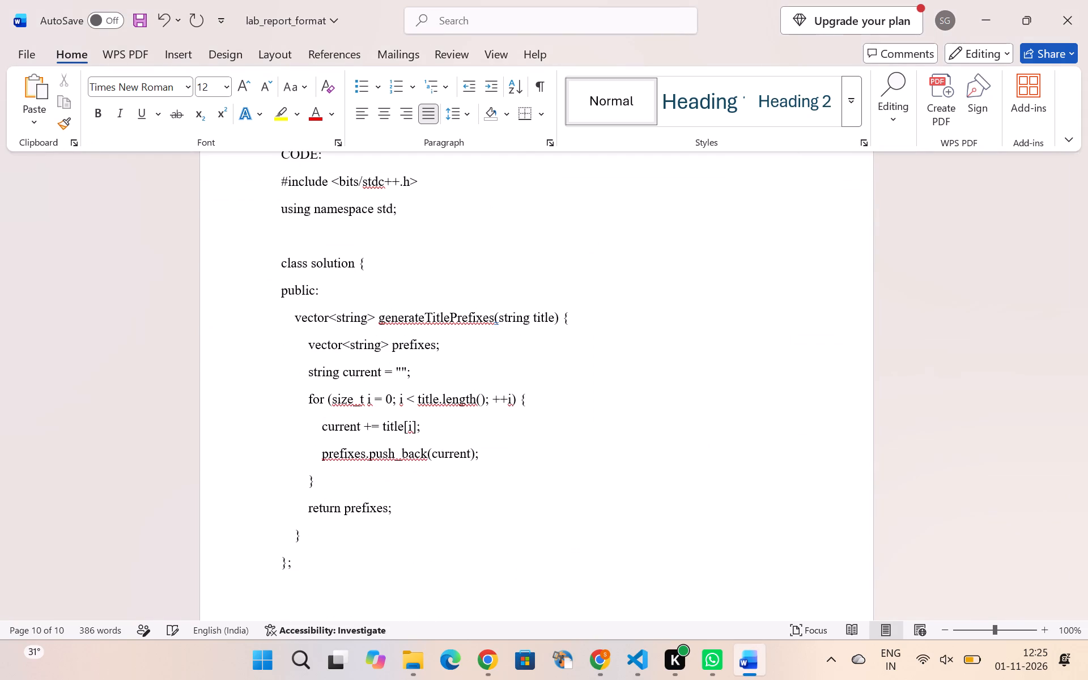
Run the Book Title Prefixes code in Chrome, capture the enlarged Testcase results and paste the screenshot below its code in Word.
{"action": "left_click", "coordinate": [495, 656]}
{"action": "left_click", "coordinate": [871, 396]}
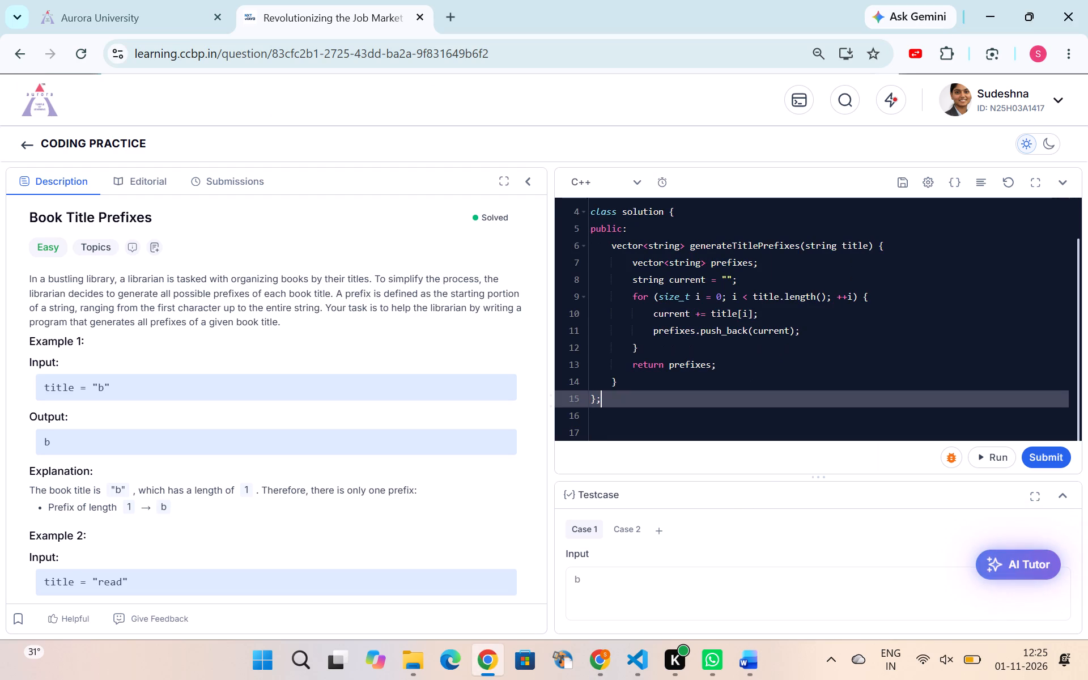
{"action": "left_click", "coordinate": [991, 452]}
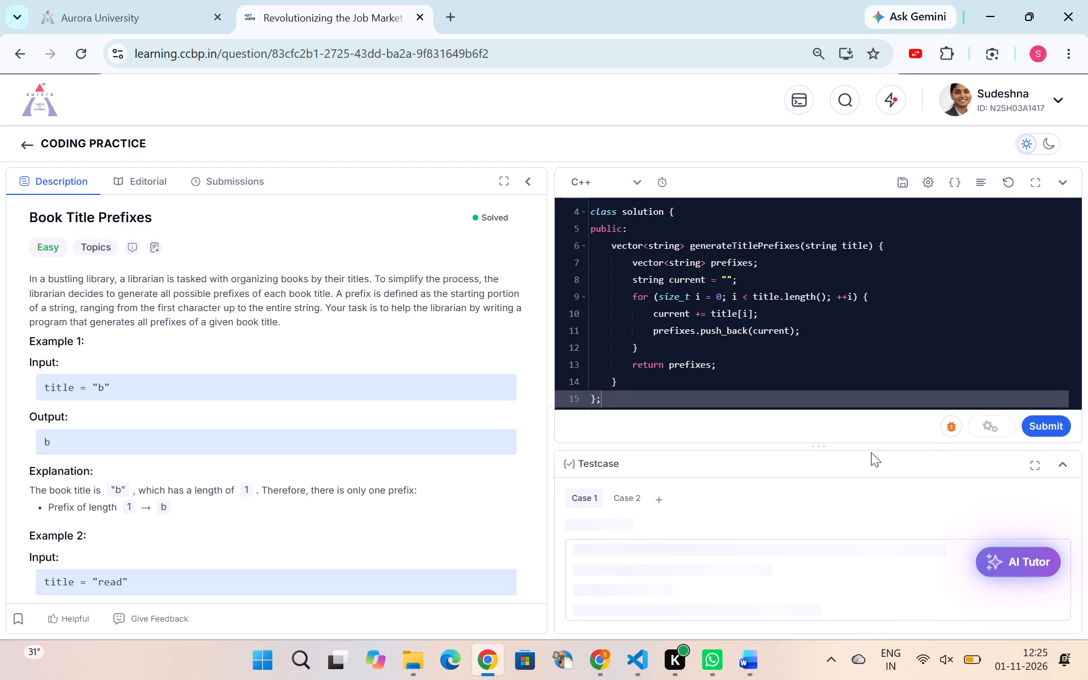
{"action": "left_click_drag", "start_coordinate": [871, 448], "coordinate": [855, 299]}
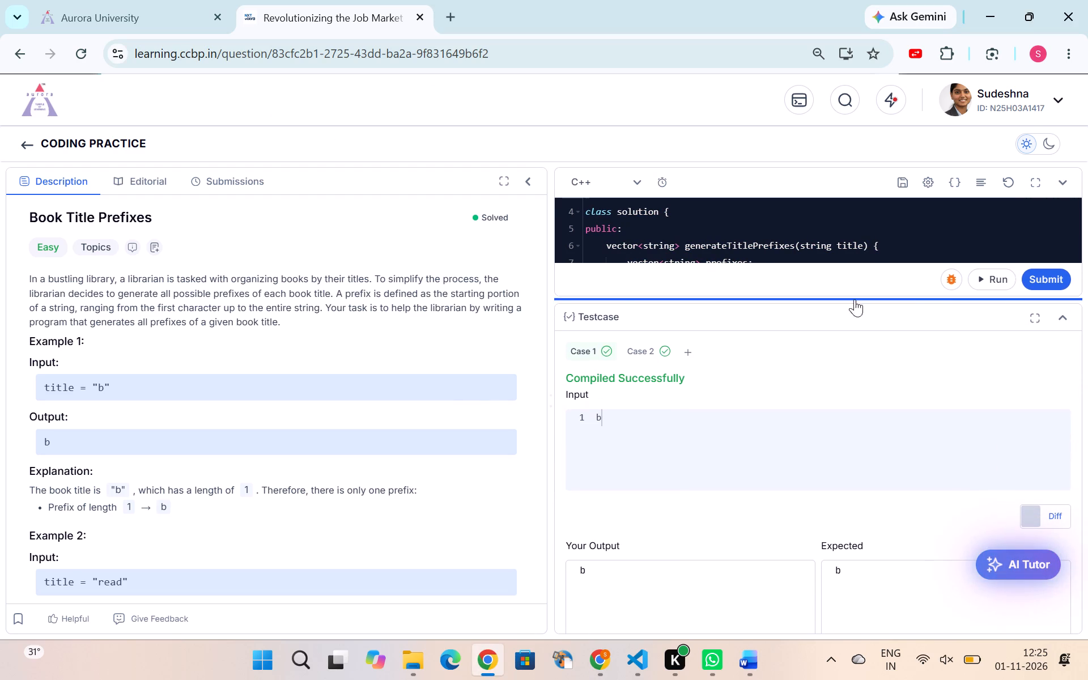
{"action": "key", "text": "shift+super+s"}
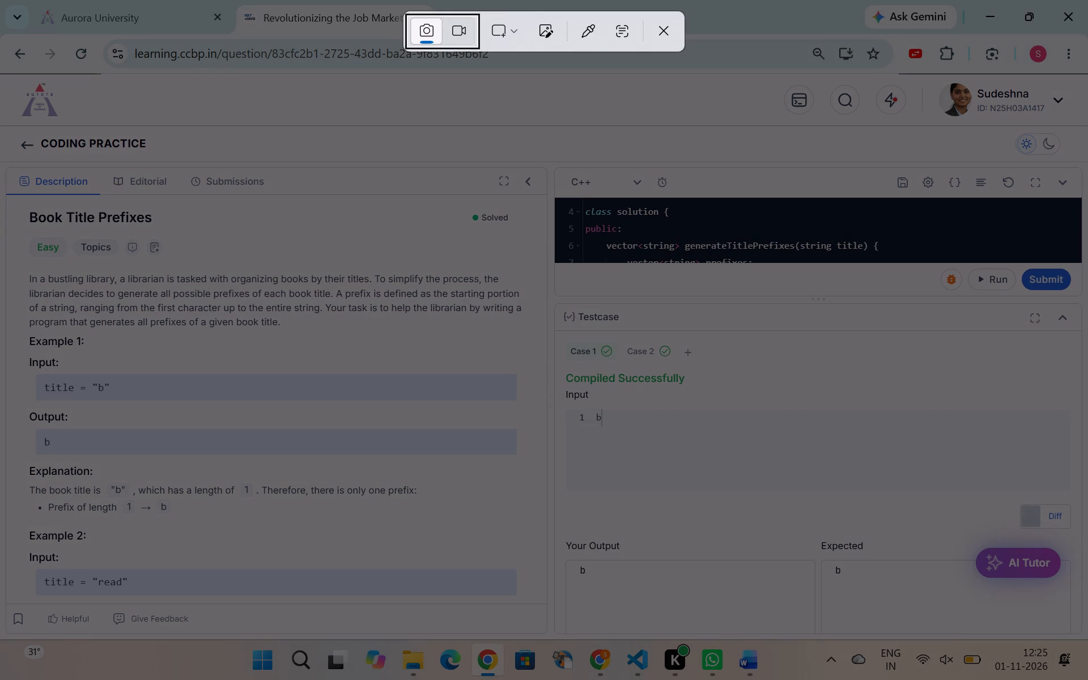
{"action": "left_click_drag", "start_coordinate": [556, 300], "coordinate": [1085, 637]}
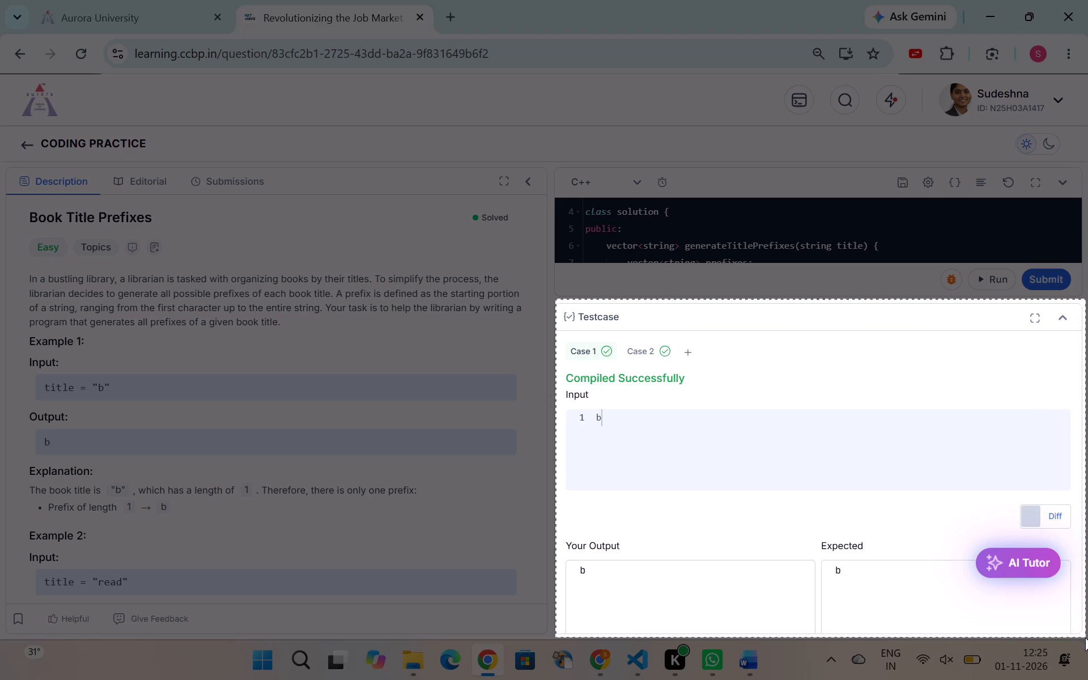
{"action": "left_click_drag", "start_coordinate": [1085, 637], "coordinate": [1085, 639]}
{"action": "left_click", "coordinate": [737, 656]}
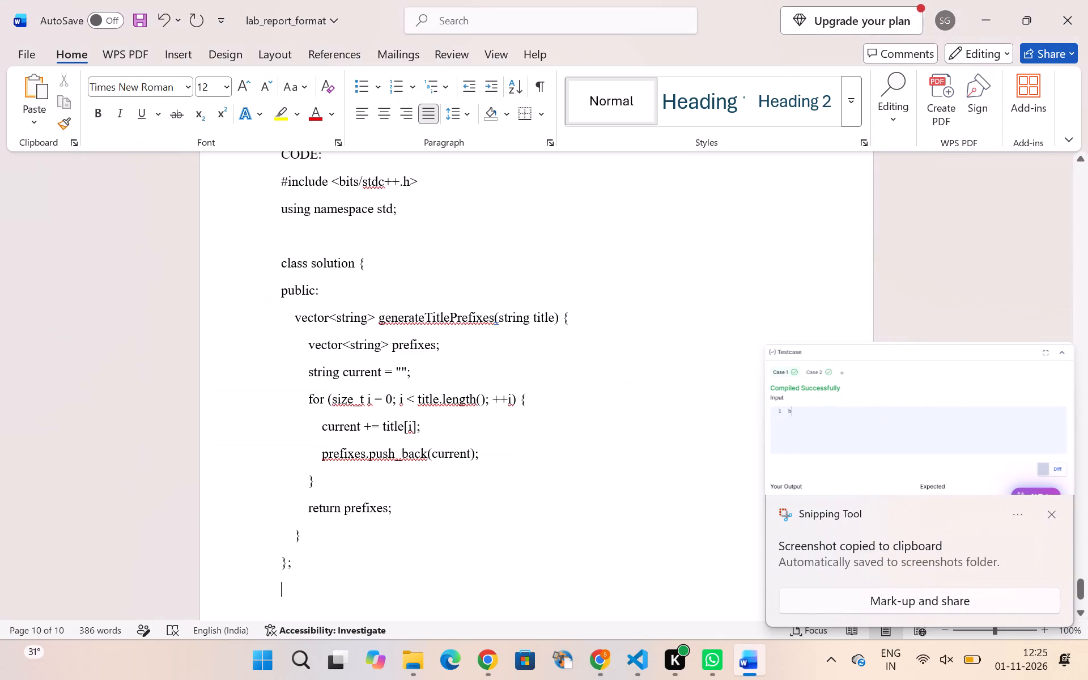
{"action": "key", "text": "ctrl+v"}
{"action": "key", "text": "Return"}
{"action": "key", "text": "Return"}
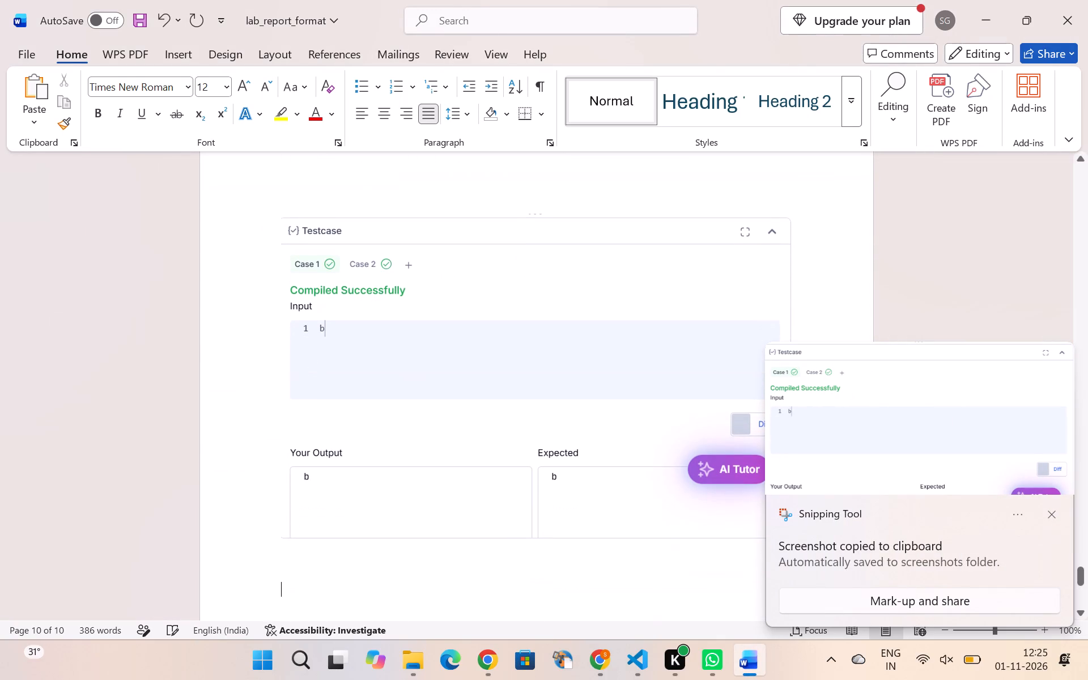
Switch to Chrome, return to the Prefix Sum Coding Practice list and open Scoreboard After Each Round.
{"action": "left_click", "coordinate": [499, 658]}
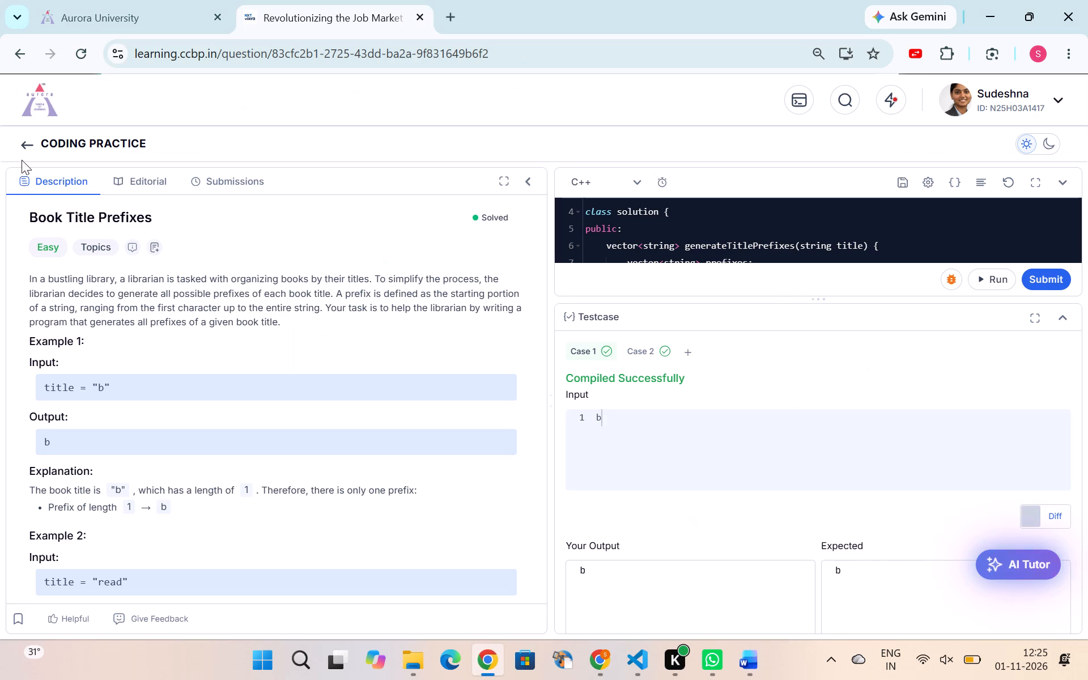
{"action": "left_click", "coordinate": [27, 147]}
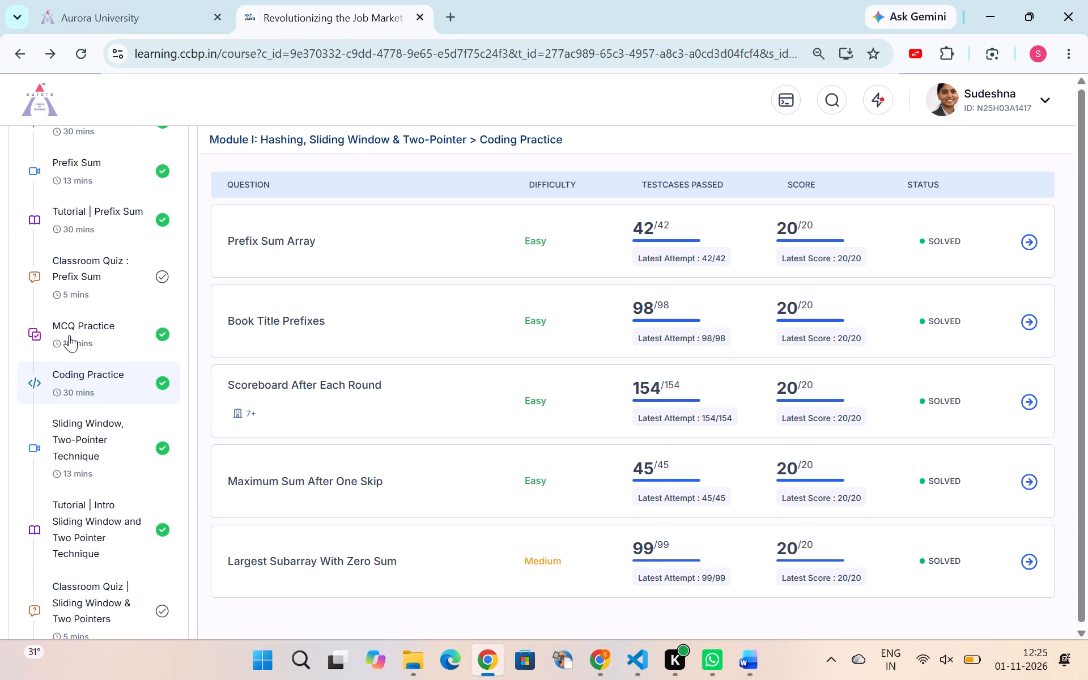
{"action": "scroll", "coordinate": [69, 335], "scroll_direction": "down", "scroll_amount": 4}
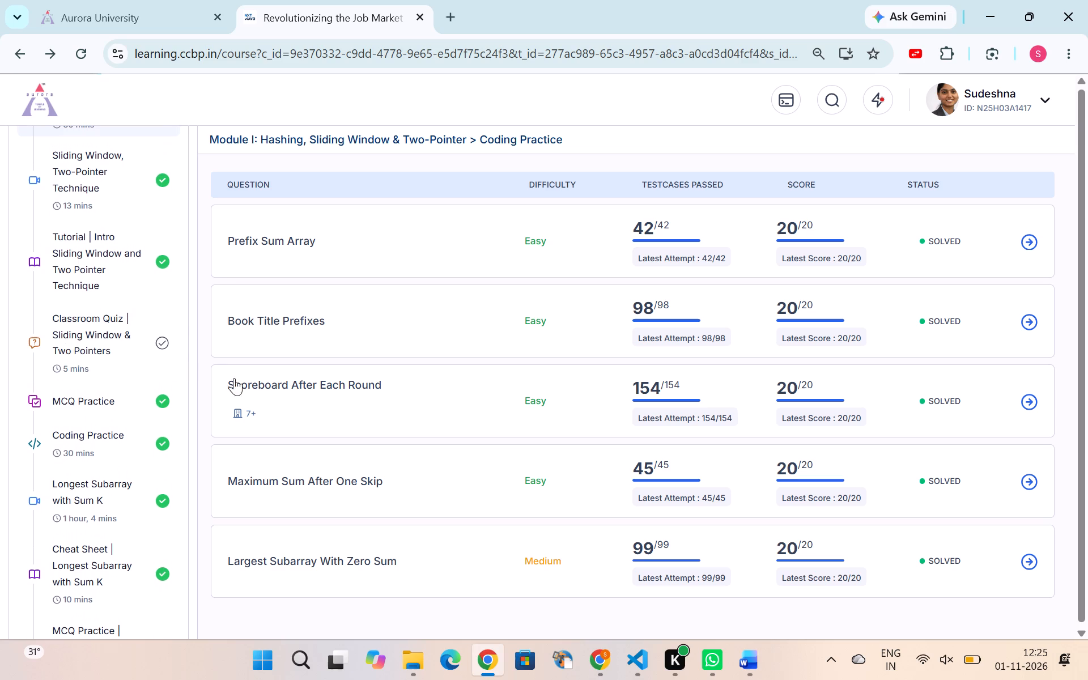
{"action": "left_click", "coordinate": [279, 401]}
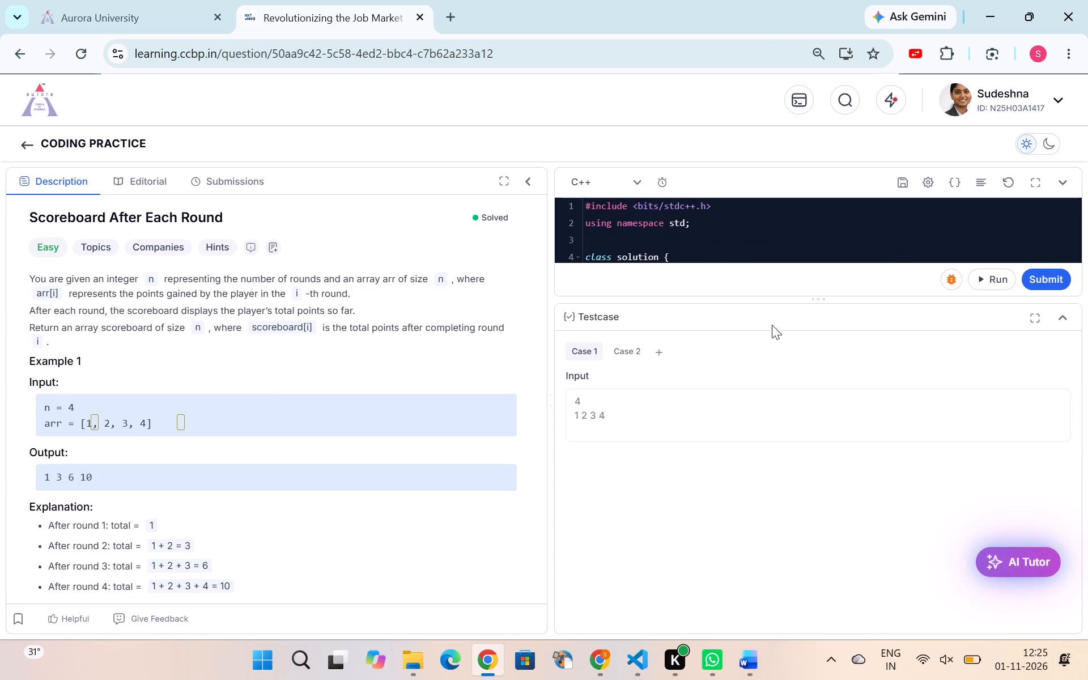
Capture the whole Scoreboard After Each Round page with the code editor enlarged and paste the screenshot below the previous output in Word.
{"action": "left_click_drag", "start_coordinate": [818, 298], "coordinate": [804, 471]}
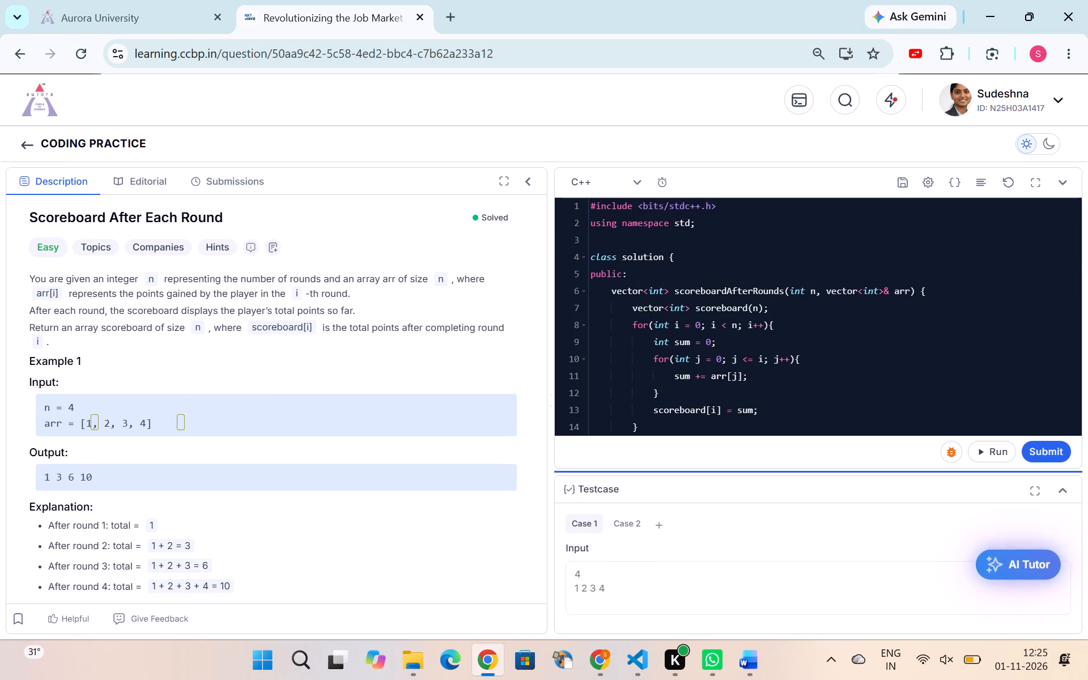
{"action": "key", "text": "shift+super+s"}
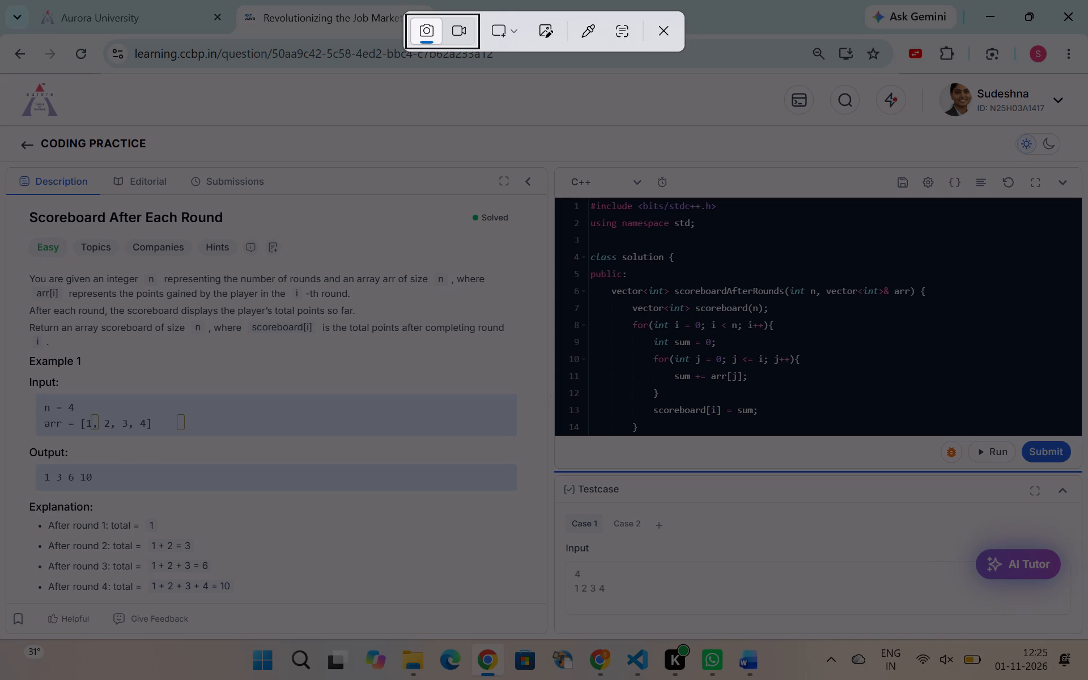
{"action": "left_click_drag", "start_coordinate": [0, 73], "coordinate": [1087, 641]}
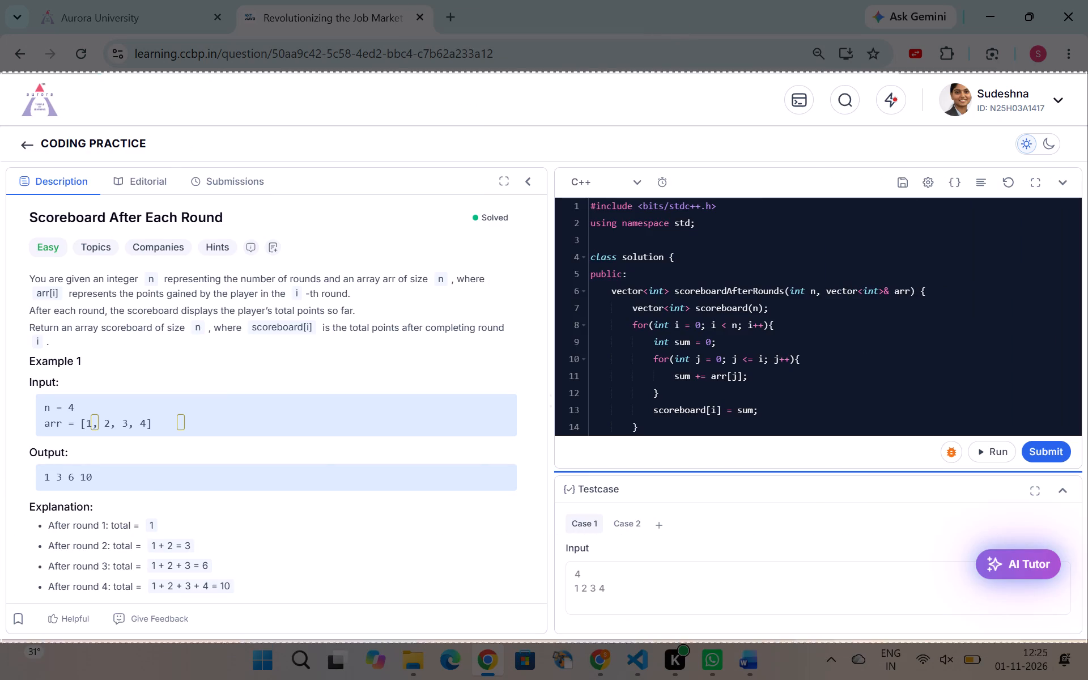
{"action": "left_click_drag", "start_coordinate": [1087, 641], "coordinate": [1087, 640]}
{"action": "left_click", "coordinate": [754, 661]}
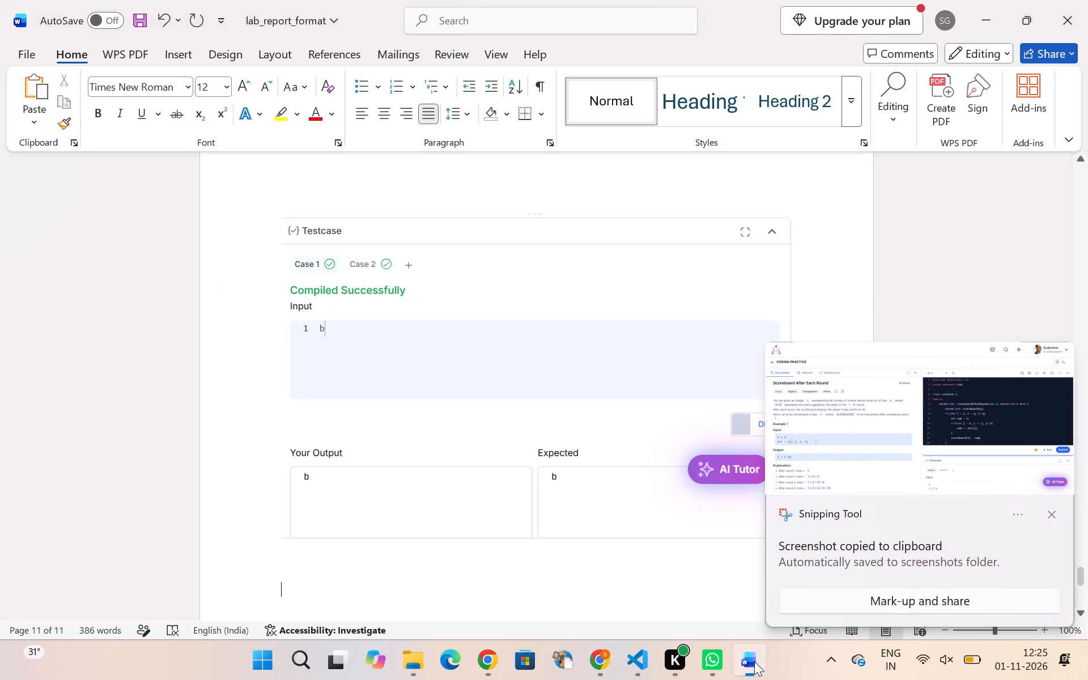
{"action": "key", "text": "ctrl+v"}
{"action": "key", "text": "Return"}
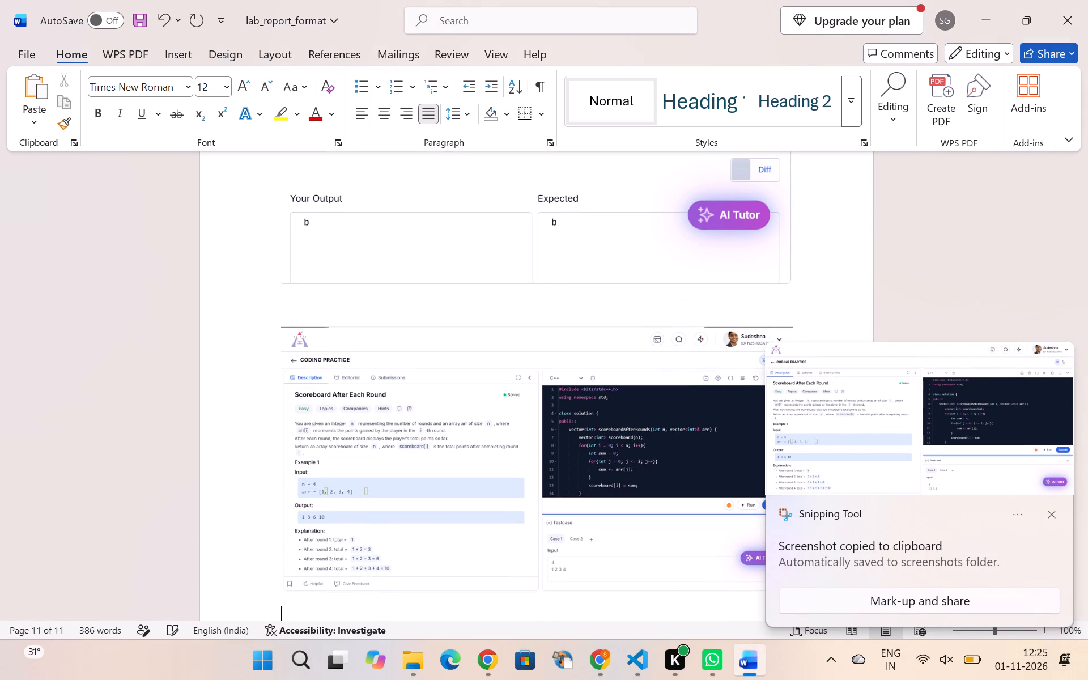
Add the line CODE: under the Scoreboard After Each Round screenshot and paste the problem's full solution code from Chrome below it.
{"action": "type", "text": "CODE:"}
{"action": "key", "text": "Return"}
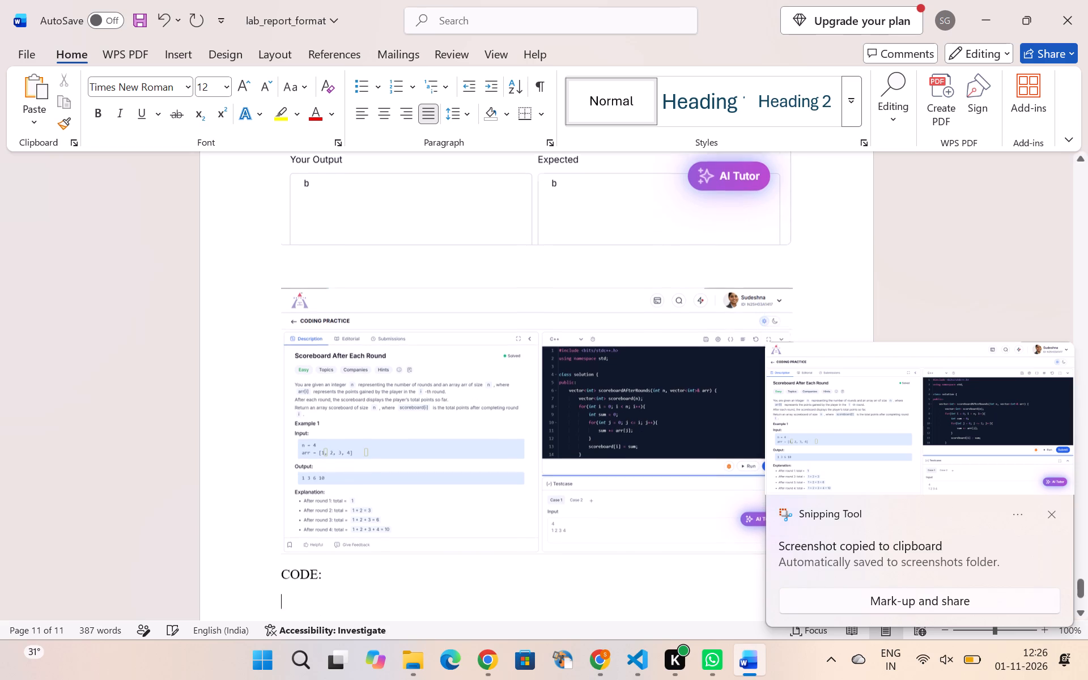
{"action": "left_click", "coordinate": [494, 662]}
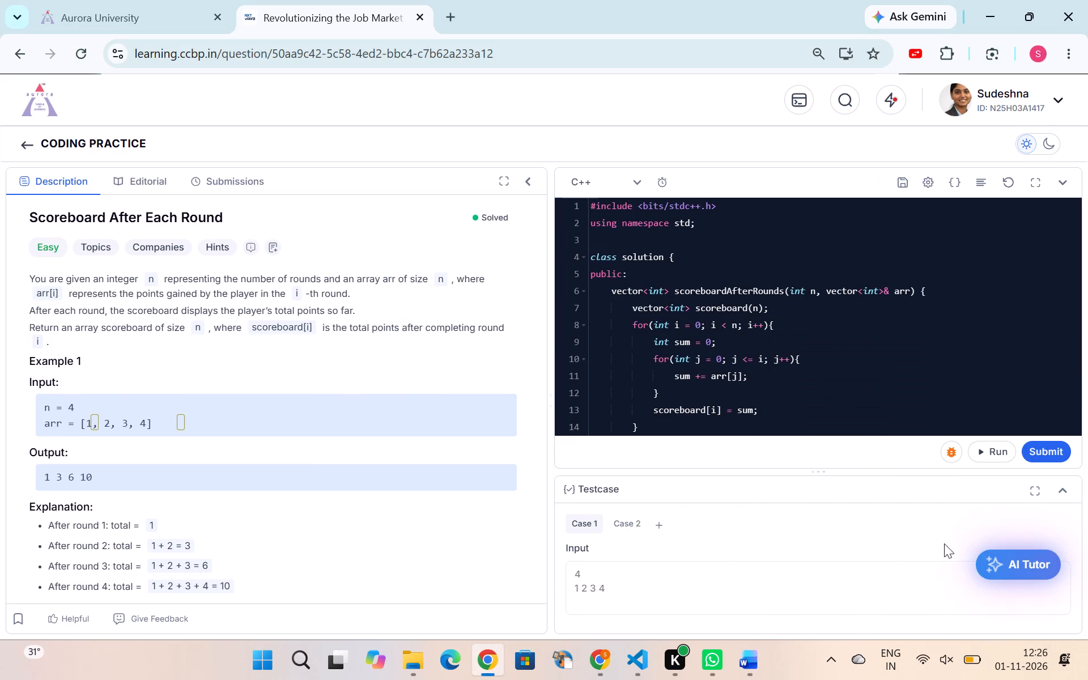
{"action": "scroll", "coordinate": [851, 390], "scroll_direction": "down", "scroll_amount": 6}
{"action": "left_click", "coordinate": [815, 317]}
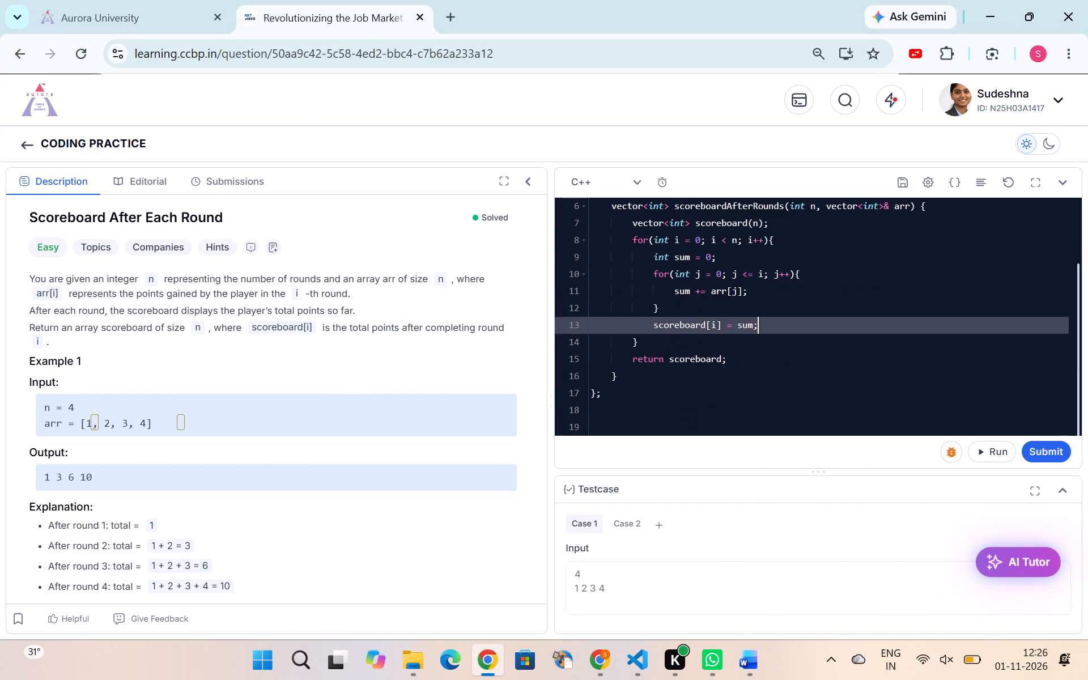
{"action": "key", "text": "ctrl+a"}
{"action": "left_click", "coordinate": [815, 317], "text": "ctrl"}
{"action": "key", "text": "ctrl+c"}
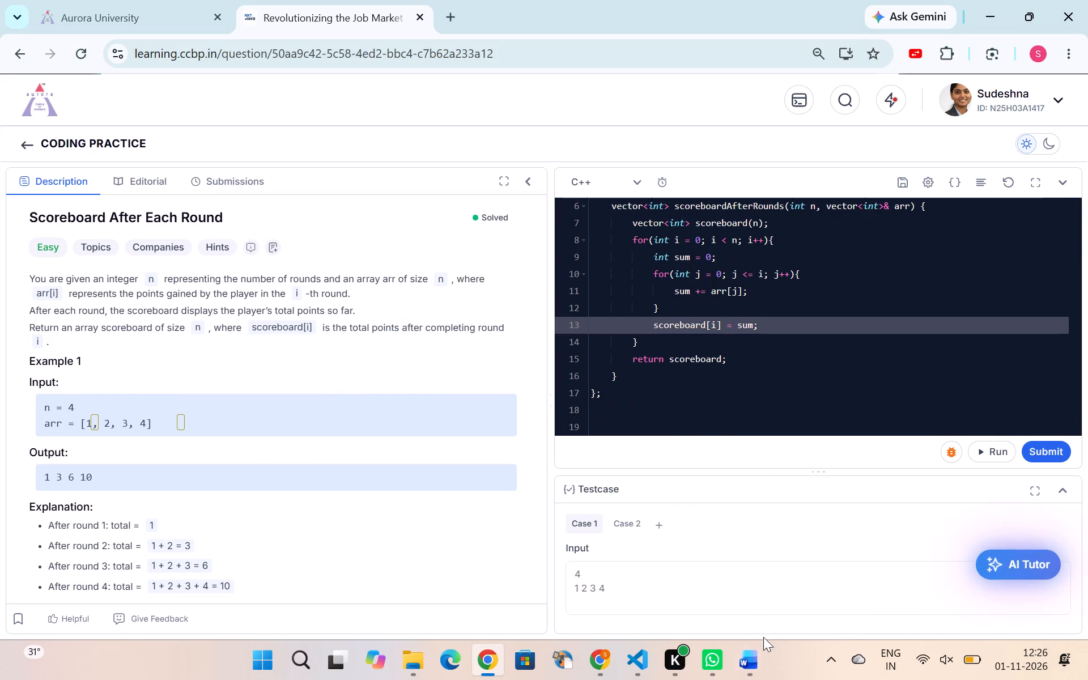
{"action": "left_click", "coordinate": [742, 657]}
{"action": "key", "text": "ctrl+v"}
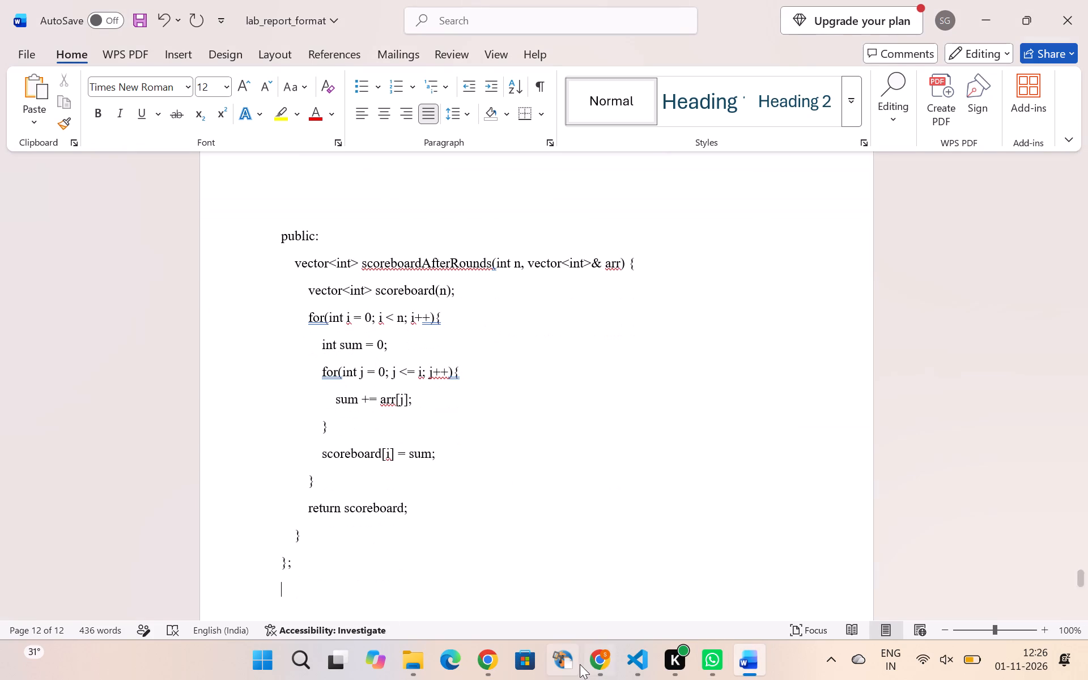
Run the Scoreboard After Each Round code in Chrome, capture the enlarged Testcase results and paste the screenshot below its code in Word.
{"action": "left_click", "coordinate": [494, 656]}
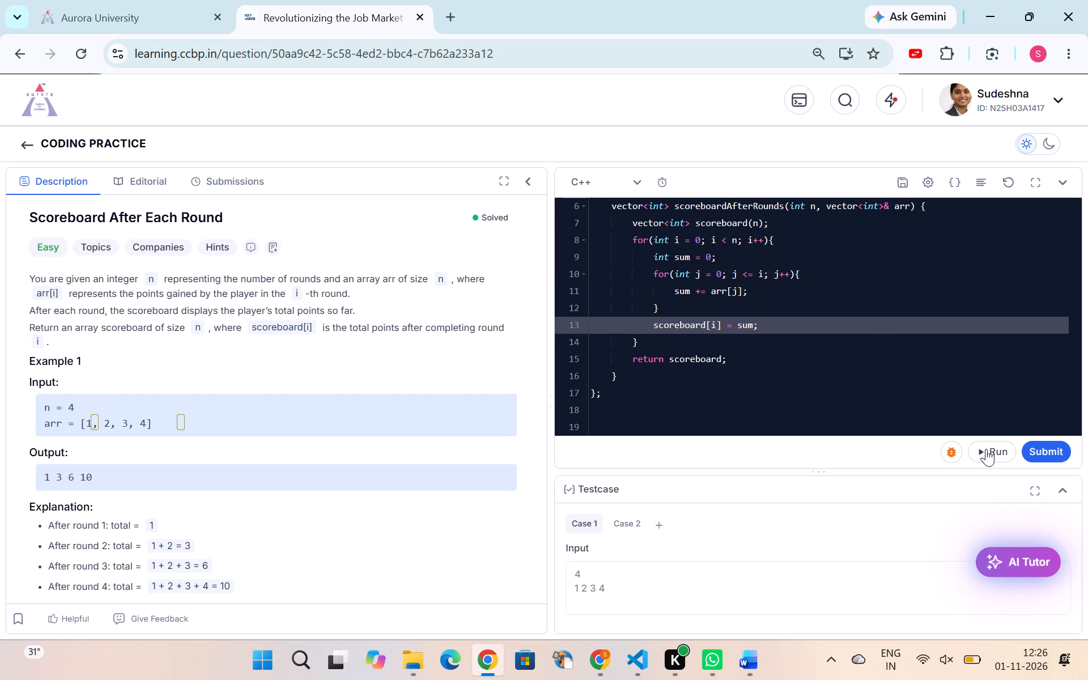
{"action": "left_click", "coordinate": [986, 449]}
{"action": "left_click_drag", "start_coordinate": [818, 443], "coordinate": [805, 283]}
{"action": "key", "text": "shift+super+s"}
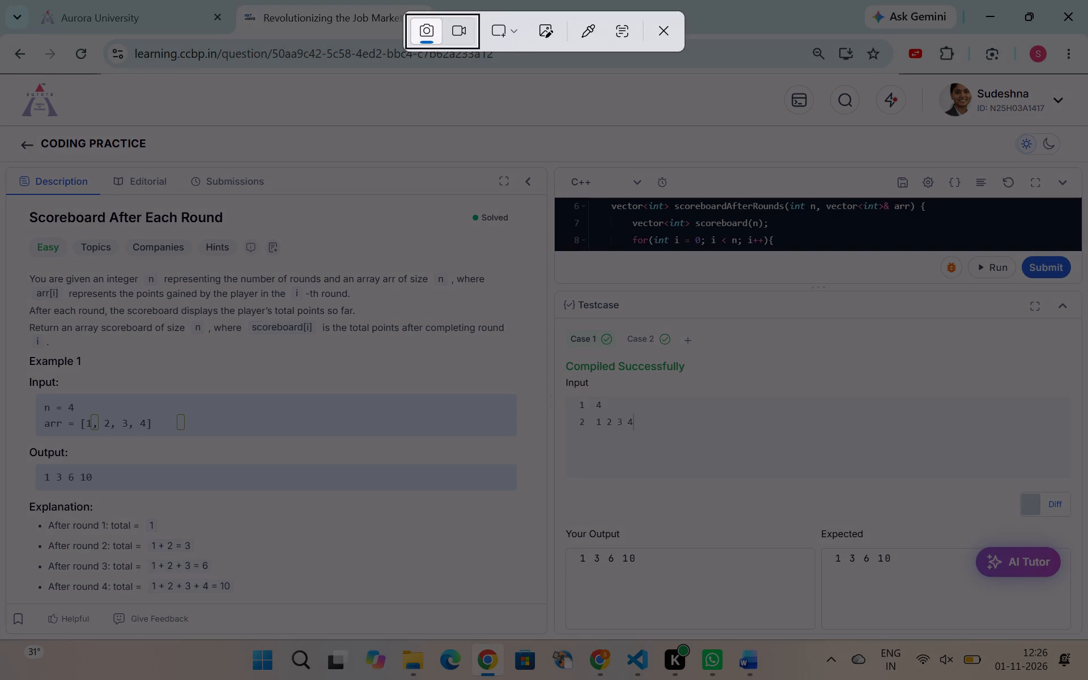
{"action": "left_click_drag", "start_coordinate": [555, 288], "coordinate": [1087, 634]}
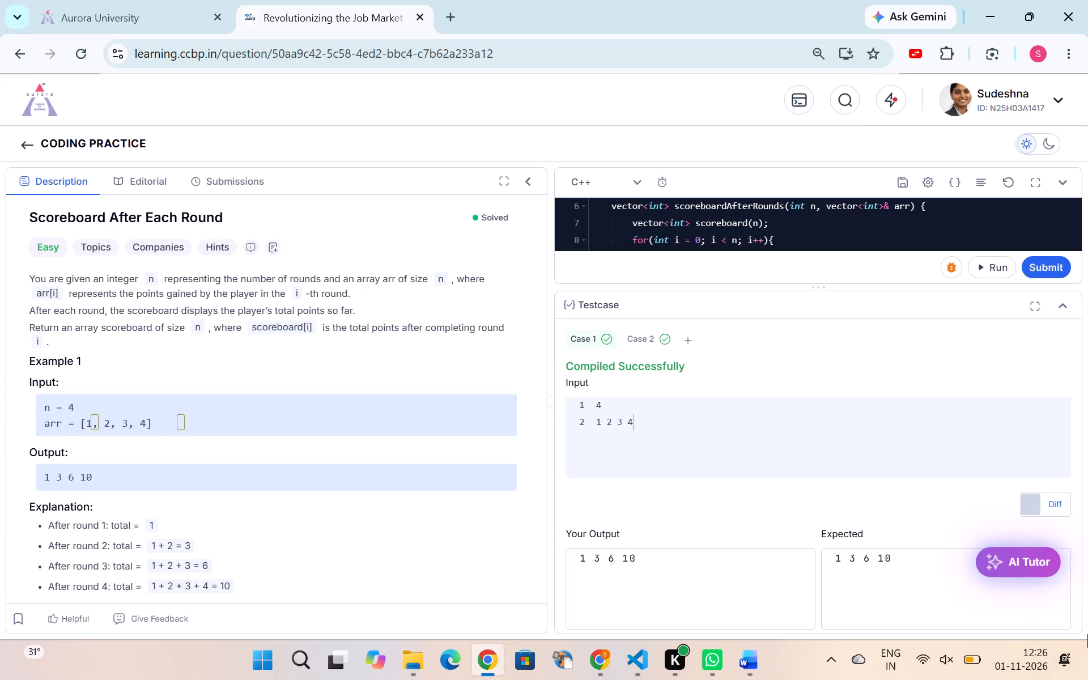
{"action": "left_click", "coordinate": [746, 661]}
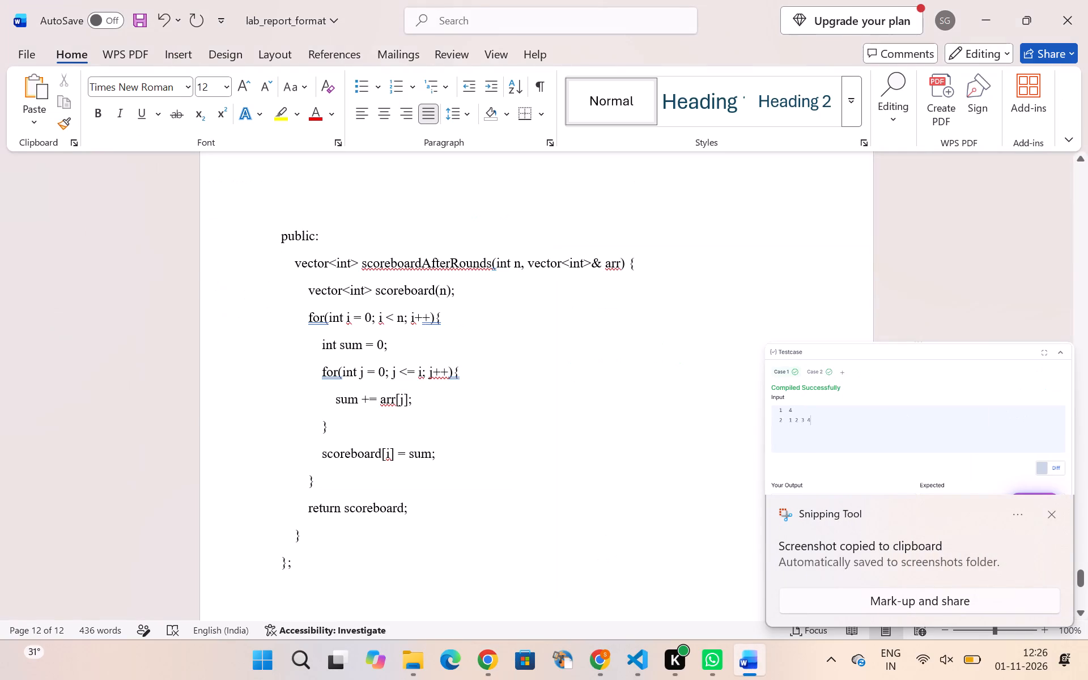
{"action": "key", "text": "ctrl+v"}
{"action": "key", "text": "Return"}
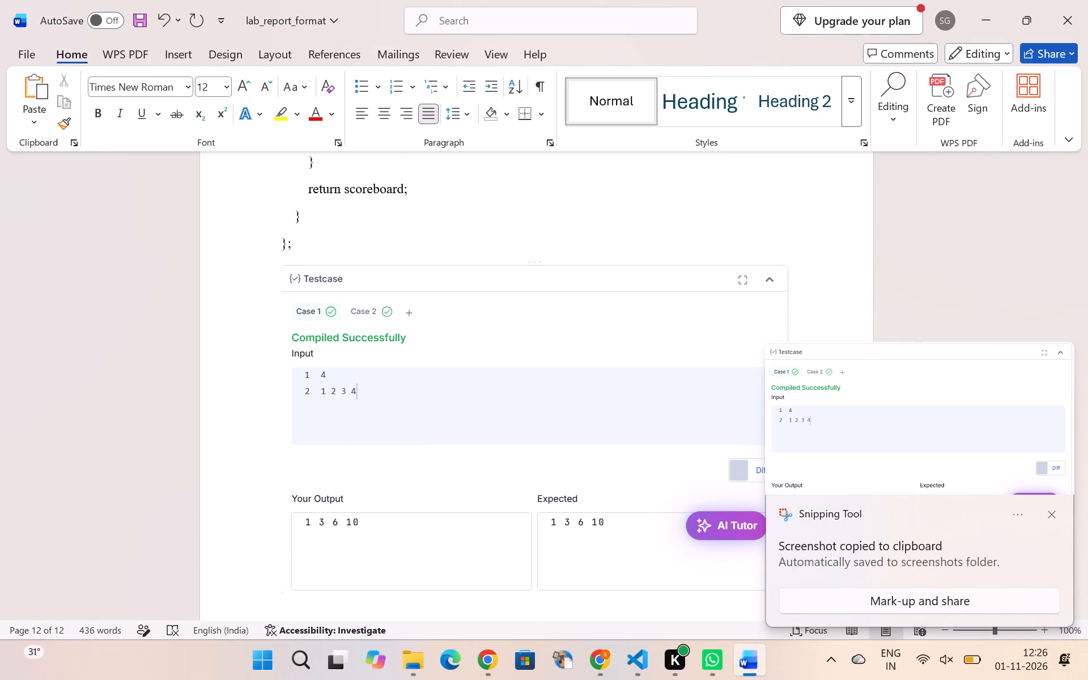
{"action": "scroll", "coordinate": [680, 586], "scroll_direction": "down", "scroll_amount": 1}
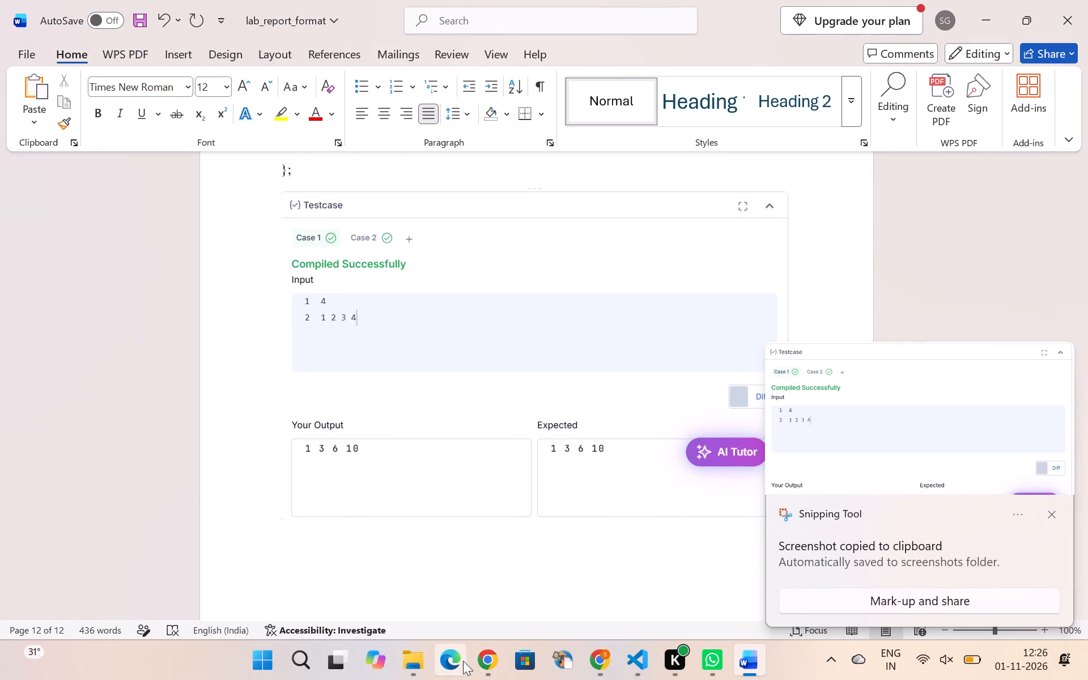
Switch to Chrome, leave the Scoreboard problem and open the Coding Practice that follows the Sliding Window and Two Pointers quiz.
{"action": "left_click", "coordinate": [483, 661]}
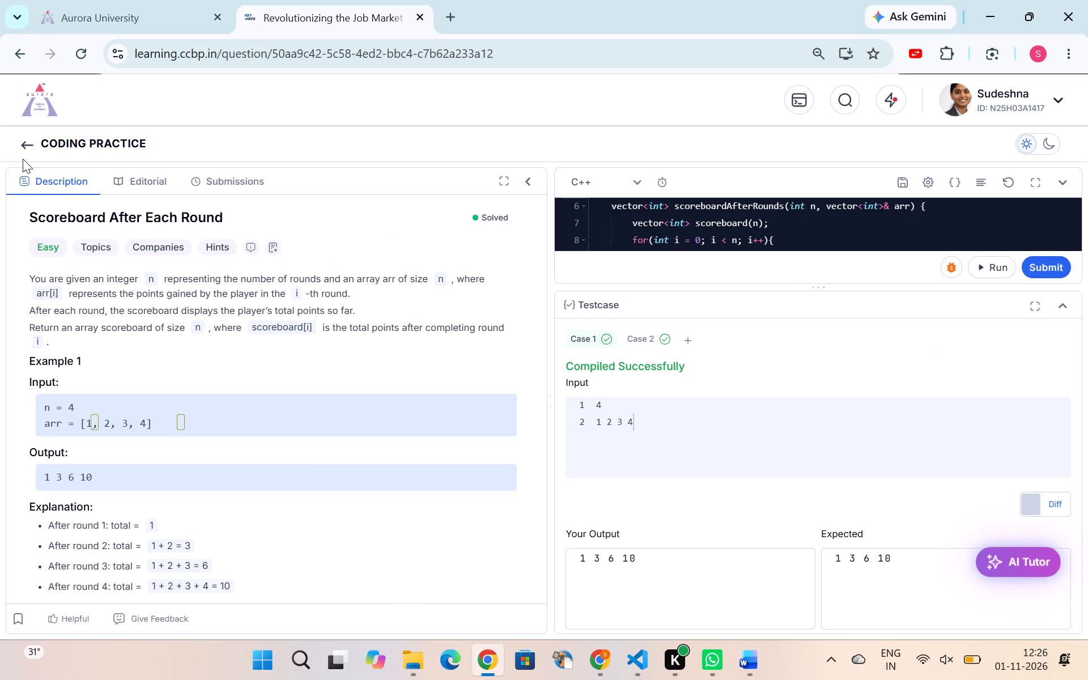
{"action": "left_click", "coordinate": [27, 143]}
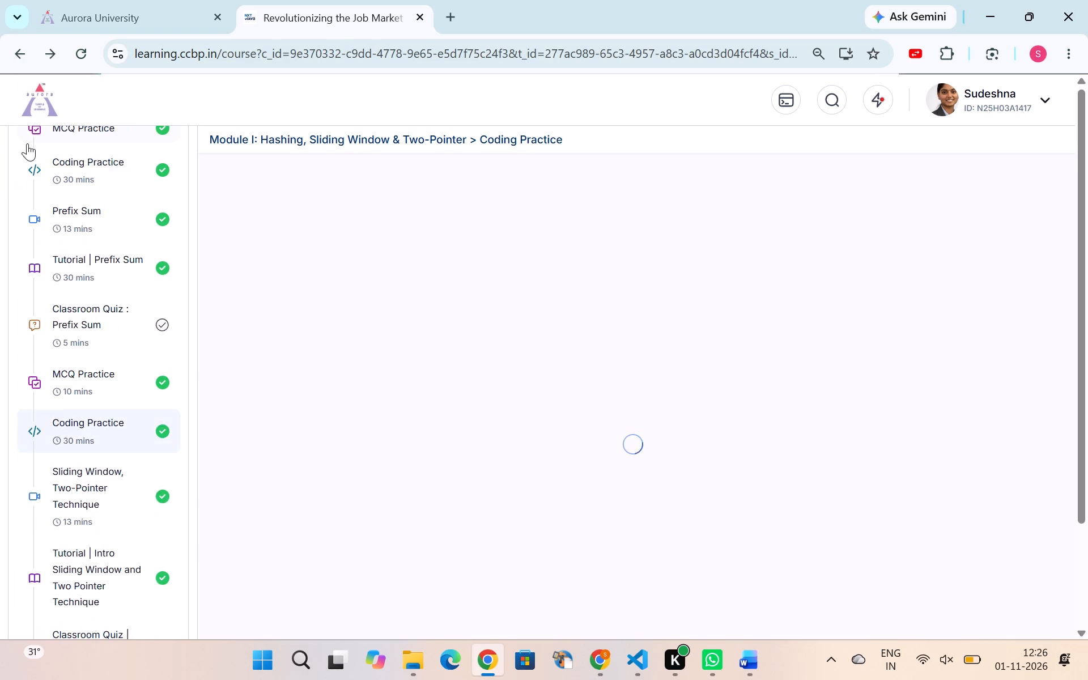
{"action": "scroll", "coordinate": [122, 455], "scroll_direction": "down", "scroll_amount": 2}
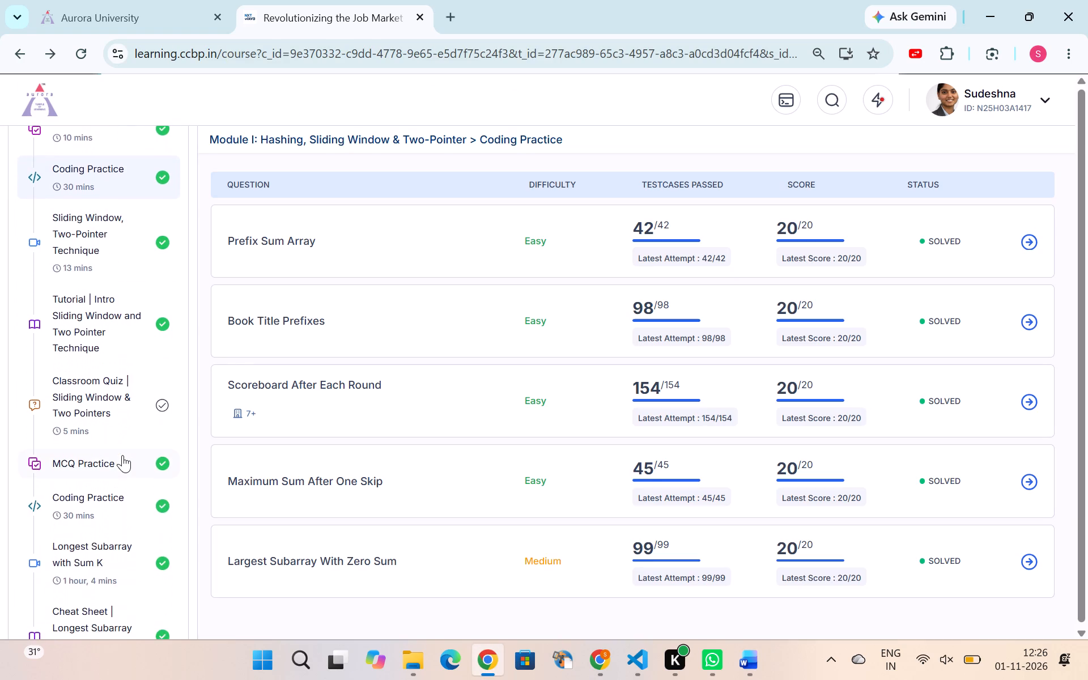
{"action": "scroll", "coordinate": [122, 455], "scroll_direction": "down", "scroll_amount": 2}
{"action": "left_click", "coordinate": [108, 443]}
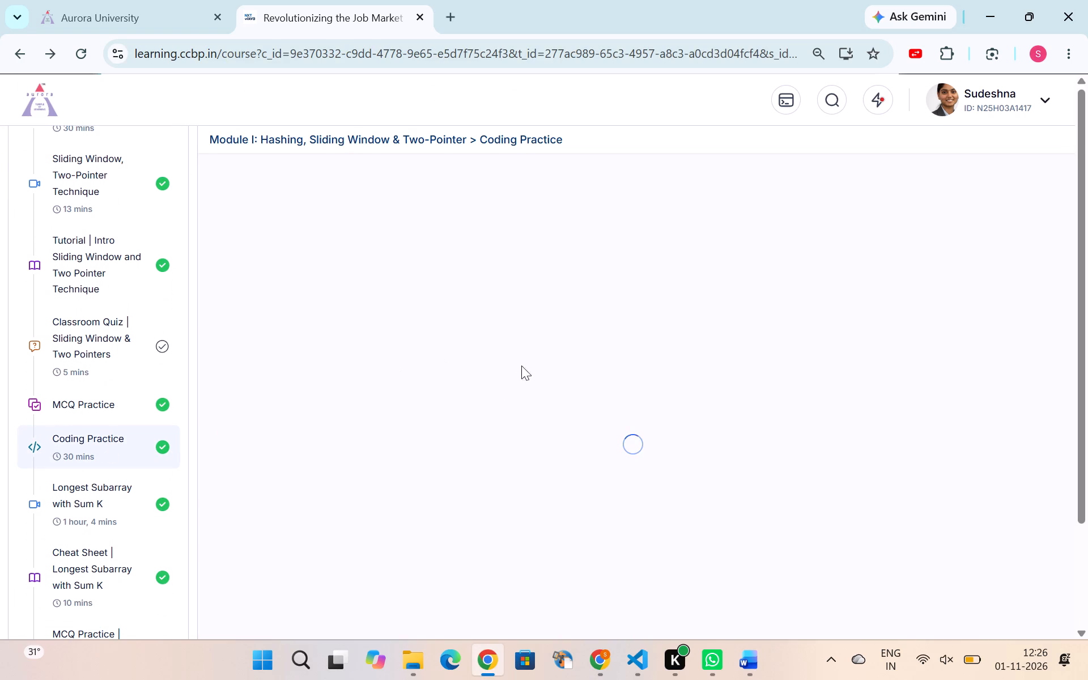
Open Maximum Sum Fixed Window, enlarge the code editor, capture the whole page and paste the screenshot below the previous output in Word.
{"action": "left_click", "coordinate": [406, 244]}
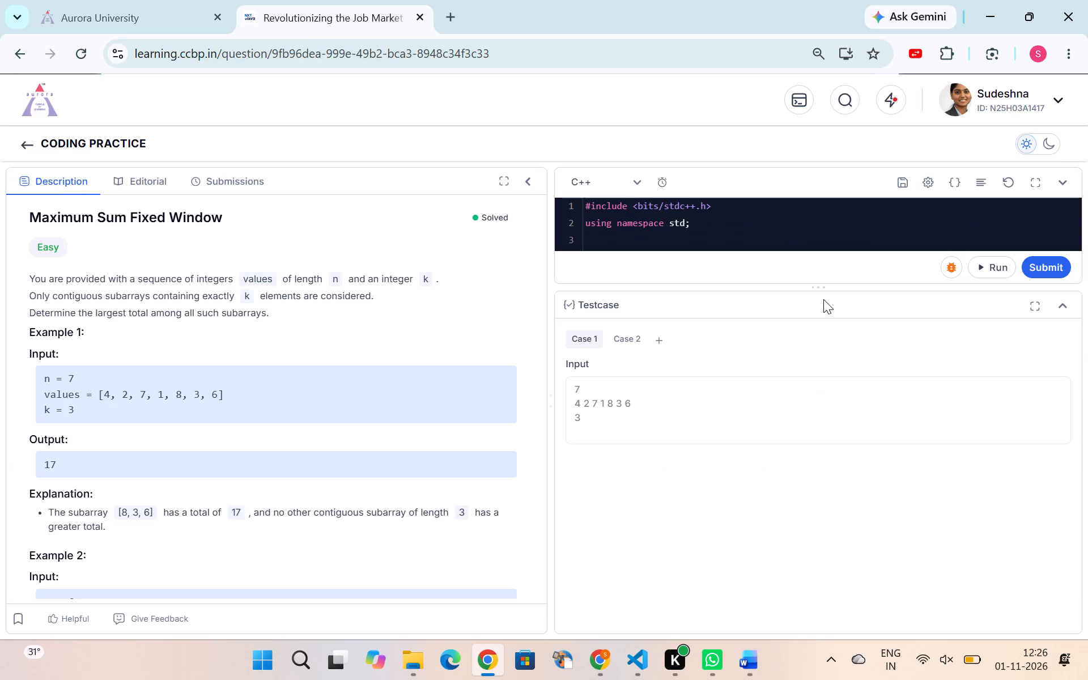
{"action": "left_click_drag", "start_coordinate": [821, 288], "coordinate": [845, 452]}
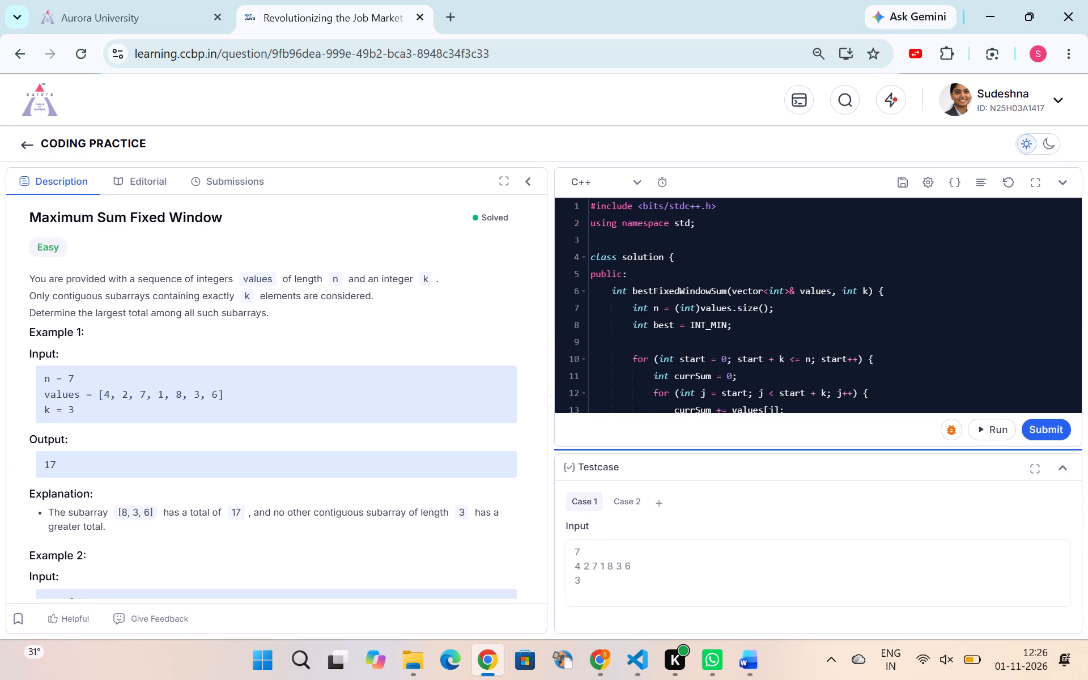
{"action": "key", "text": "shift+super+s"}
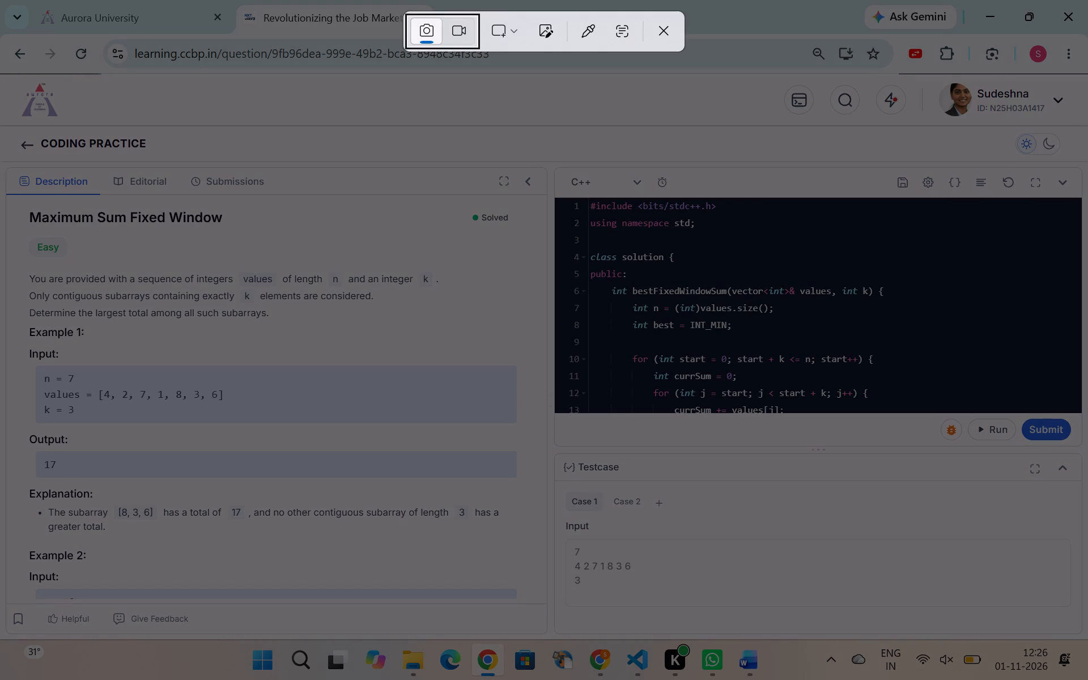
{"action": "left_click_drag", "start_coordinate": [0, 72], "coordinate": [1087, 639]}
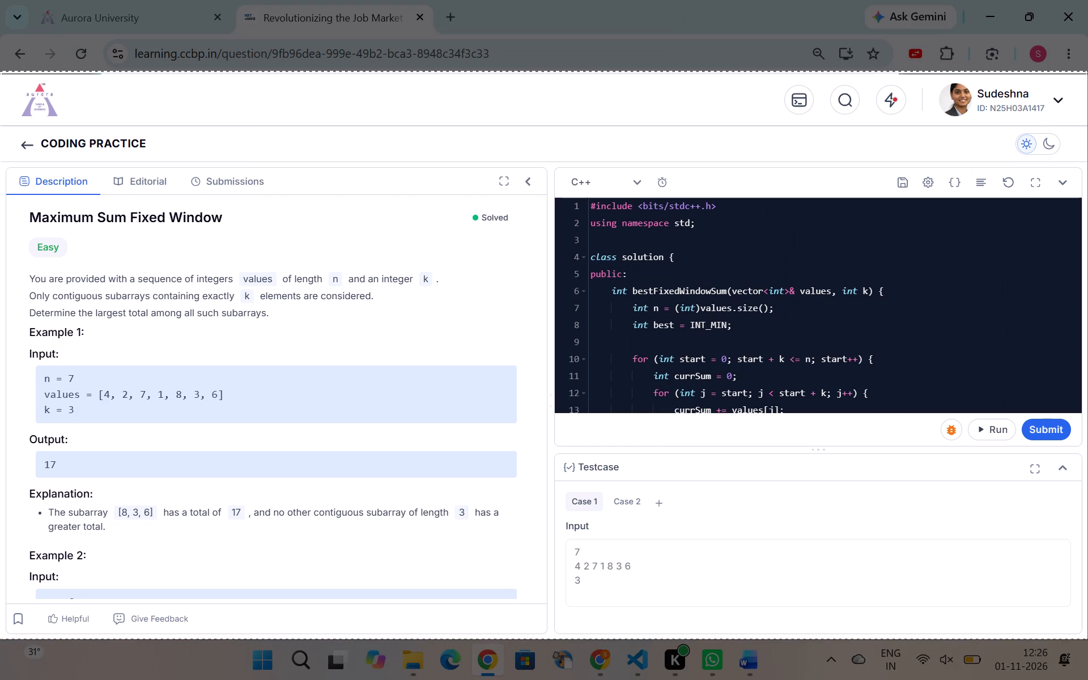
{"action": "left_click_drag", "start_coordinate": [1087, 639], "coordinate": [1087, 638]}
{"action": "left_click", "coordinate": [754, 656]}
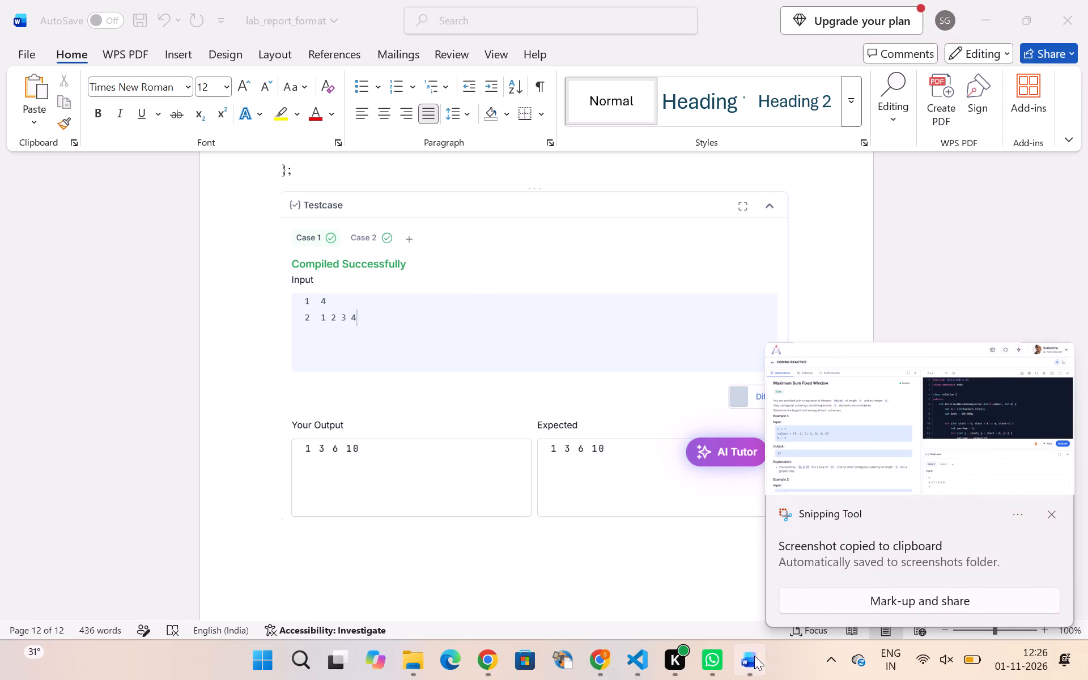
{"action": "key", "text": "ctrl+v"}
Add the line CODE: under the Maximum Sum Fixed Window screenshot and paste the problem's full solution code from Chrome below it.
{"action": "key", "text": "Return"}
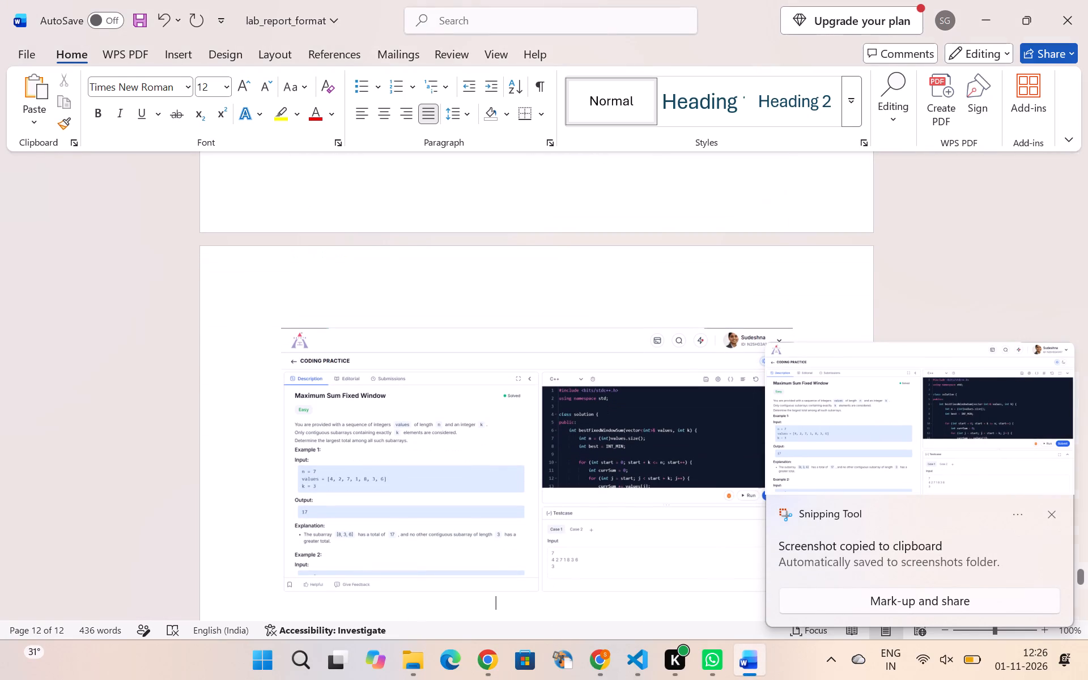
{"action": "type", "text": "CODE:"}
{"action": "key", "text": "Return"}
{"action": "left_click", "coordinate": [490, 665]}
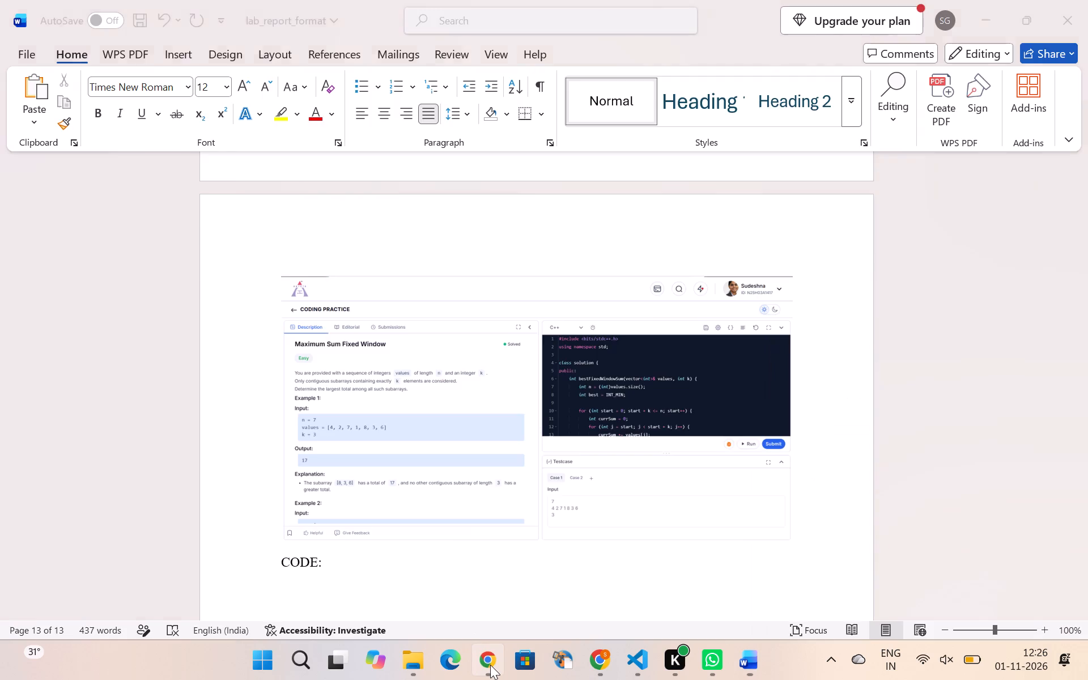
{"action": "scroll", "coordinate": [830, 349], "scroll_direction": "down", "scroll_amount": 5}
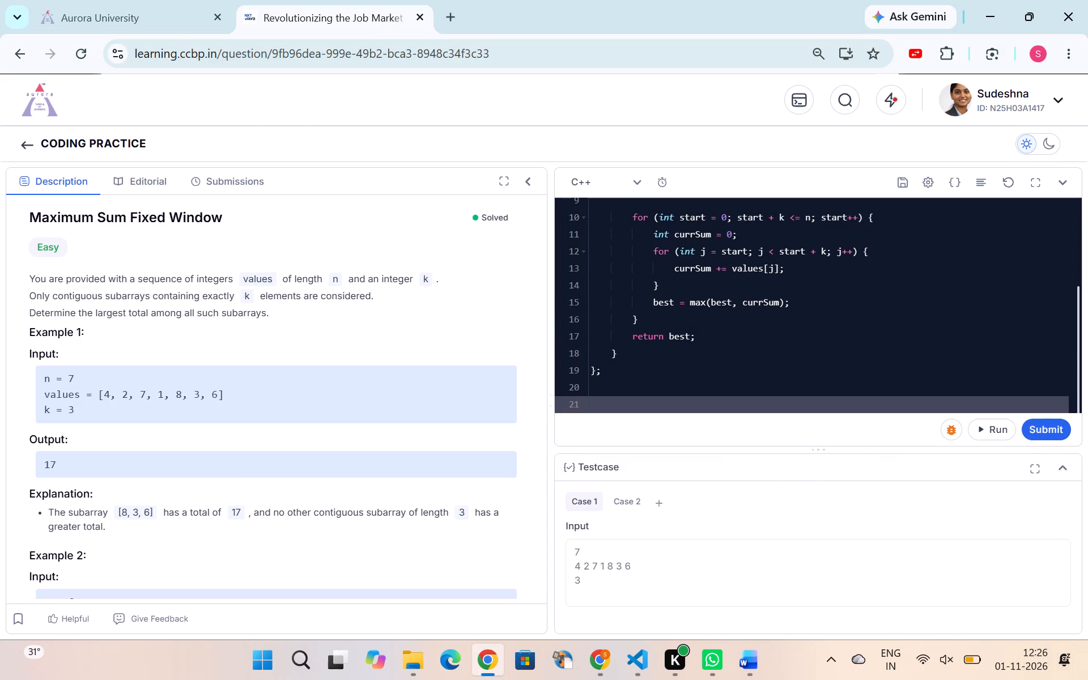
{"action": "left_click", "coordinate": [789, 313]}
{"action": "key", "text": "ctrl+a"}
{"action": "key", "text": "ctrl+c"}
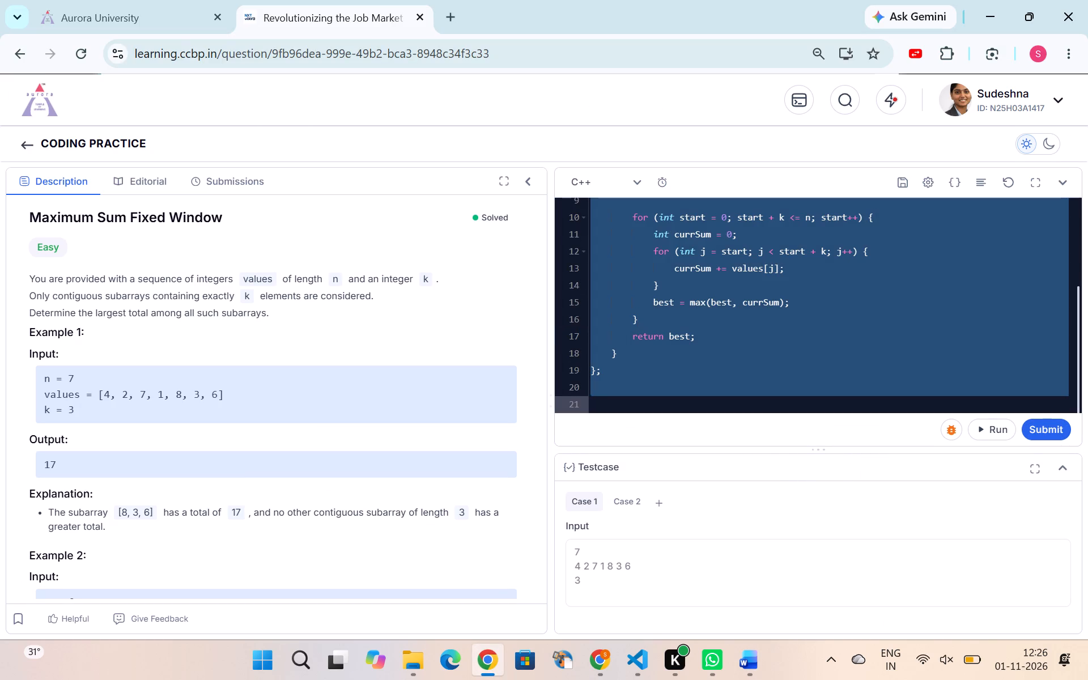
{"action": "left_click", "coordinate": [746, 652]}
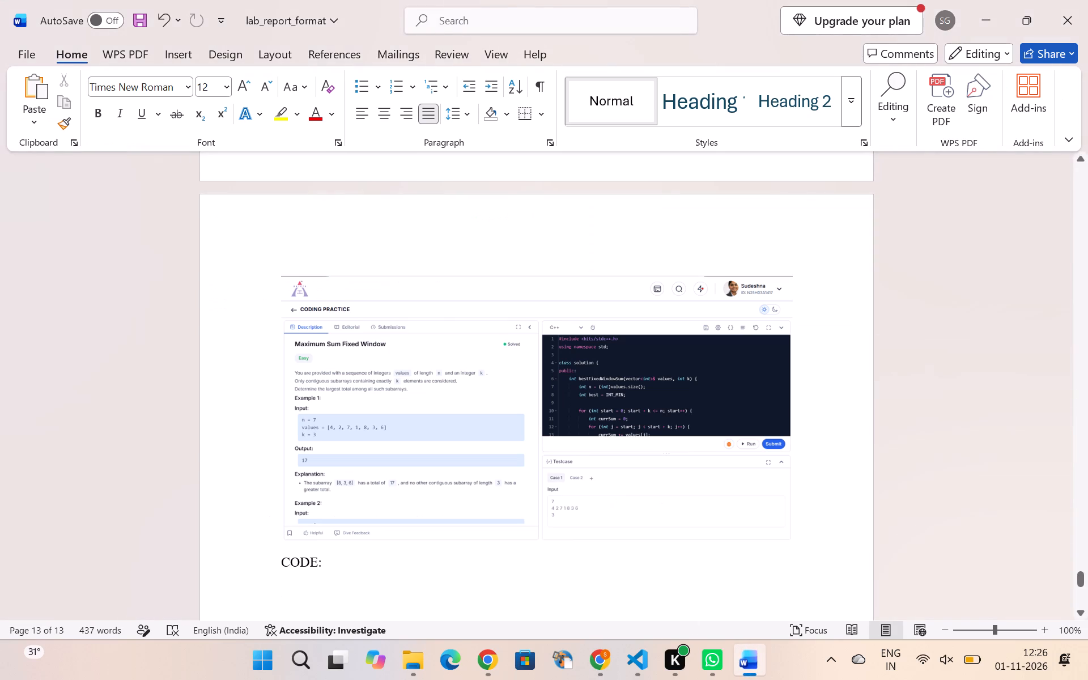
{"action": "key", "text": "ctrl+v"}
{"action": "key", "text": "Return"}
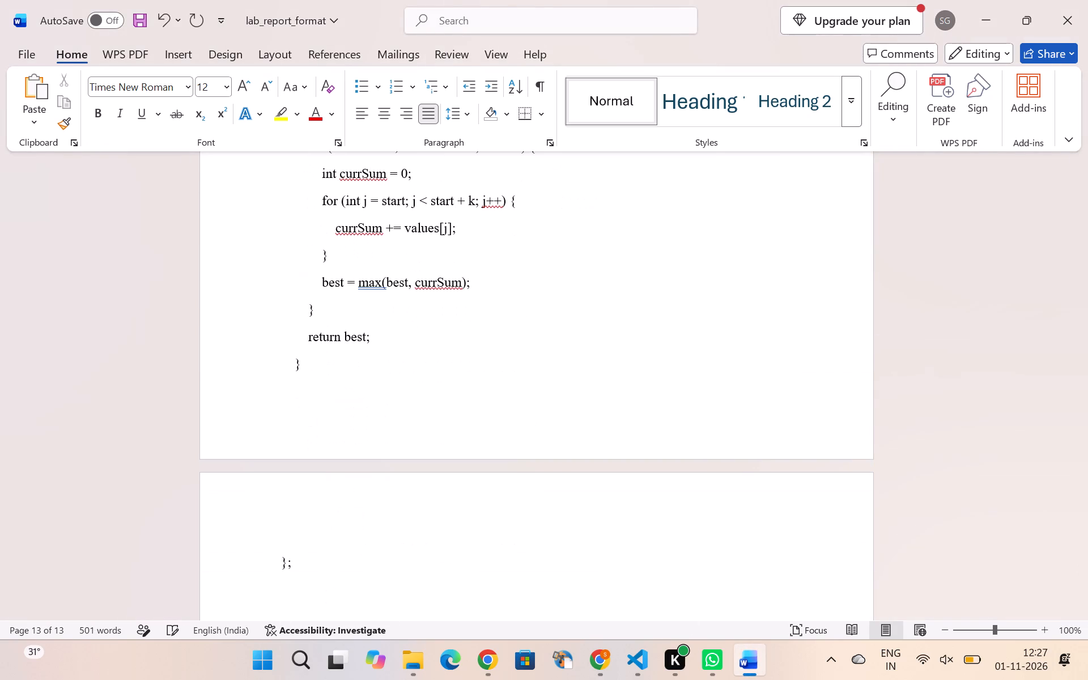
{"action": "key", "text": "BackSpace"}
Run the Maximum Sum Fixed Window code in Chrome, capture the enlarged Testcase results and paste the screenshot below its code in Word.
{"action": "left_click", "coordinate": [491, 650]}
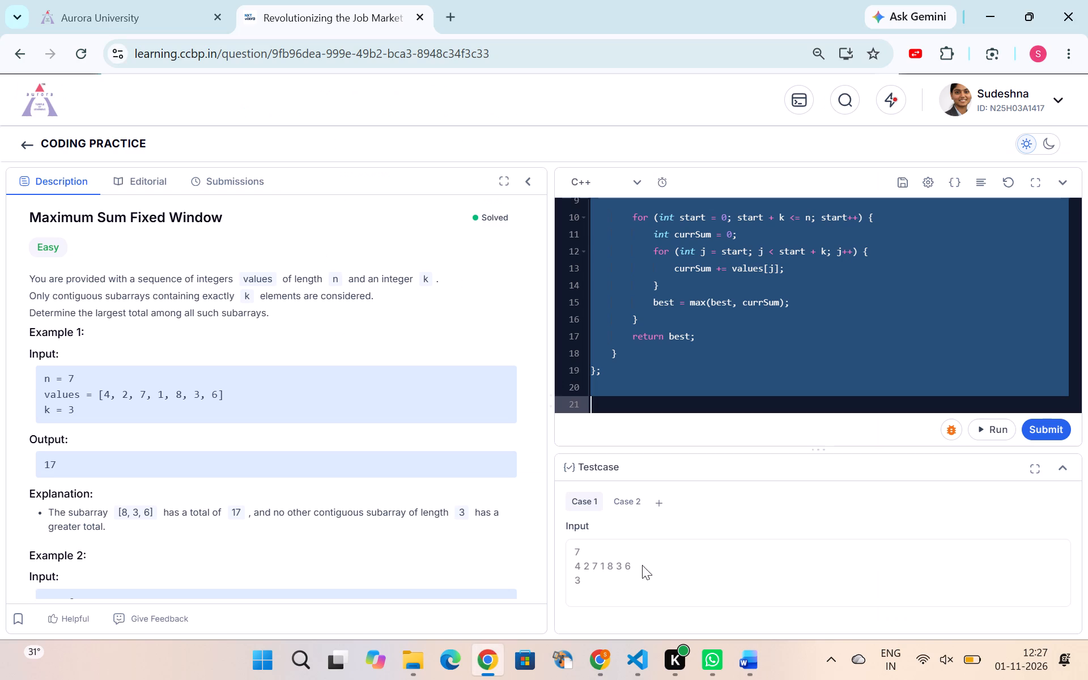
{"action": "left_click", "coordinate": [1019, 334]}
{"action": "left_click", "coordinate": [998, 428]}
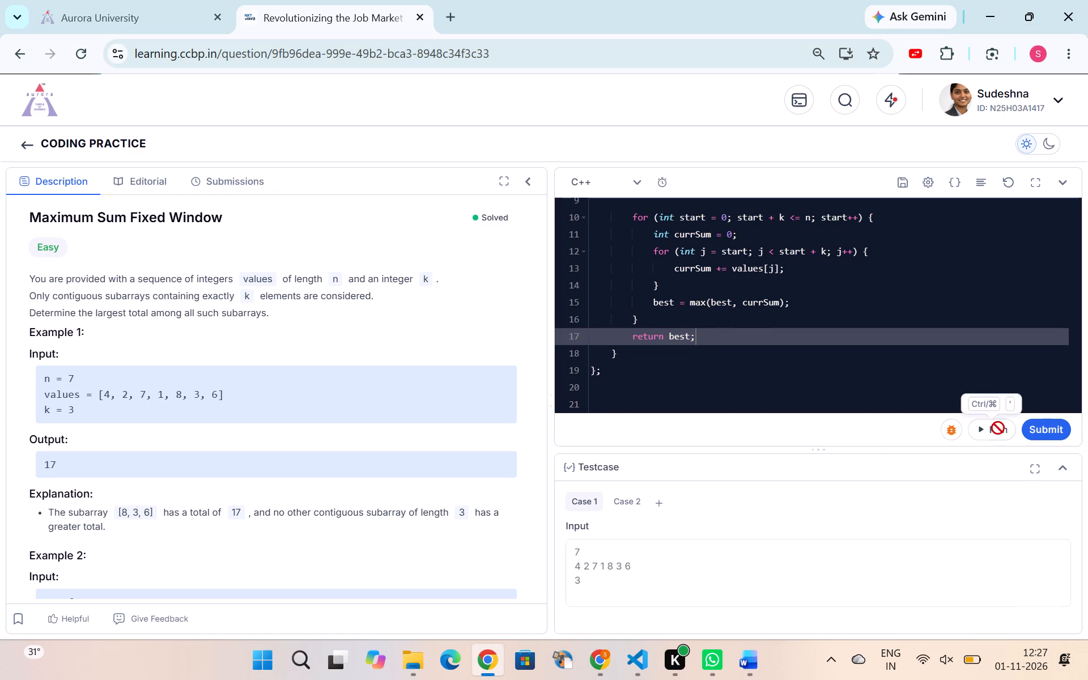
{"action": "left_click_drag", "start_coordinate": [835, 447], "coordinate": [828, 391]}
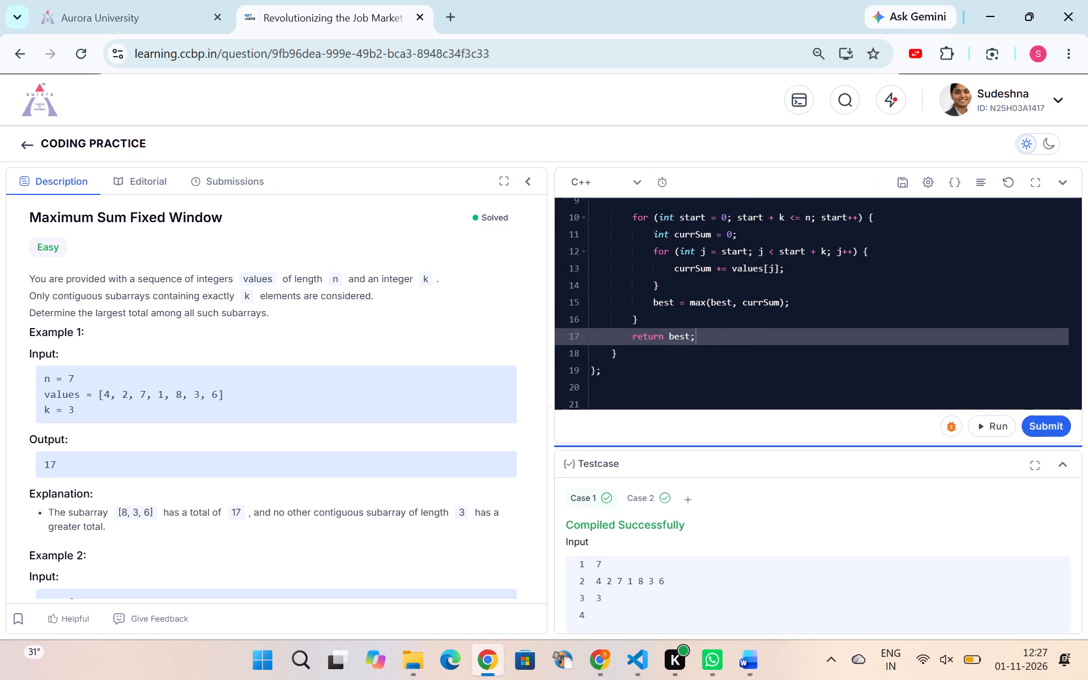
{"action": "left_click_drag", "start_coordinate": [828, 391], "coordinate": [830, 293]}
{"action": "key", "text": "shift+super+s"}
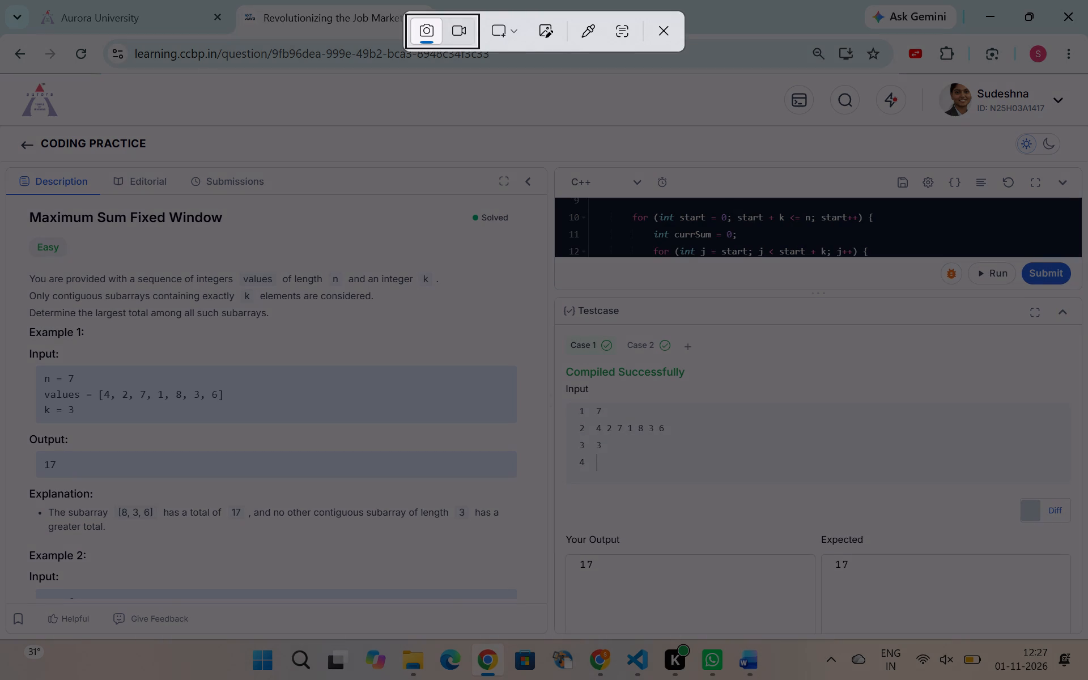
{"action": "left_click_drag", "start_coordinate": [558, 297], "coordinate": [1087, 635]}
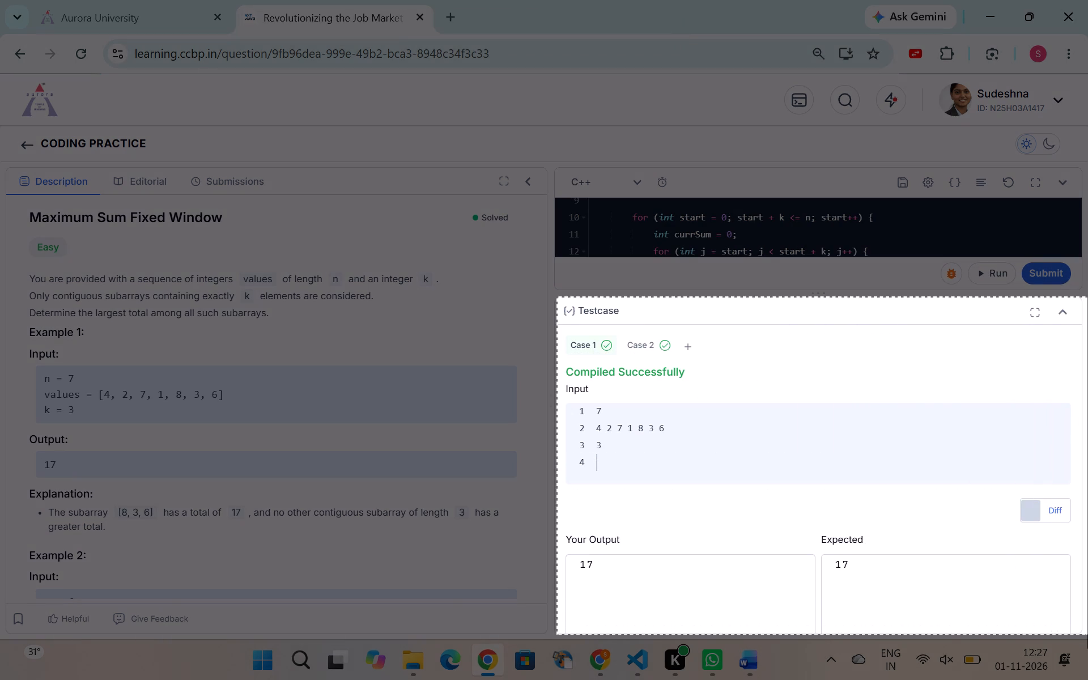
{"action": "left_click_drag", "start_coordinate": [1087, 635], "coordinate": [1087, 636]}
{"action": "left_click", "coordinate": [753, 669]}
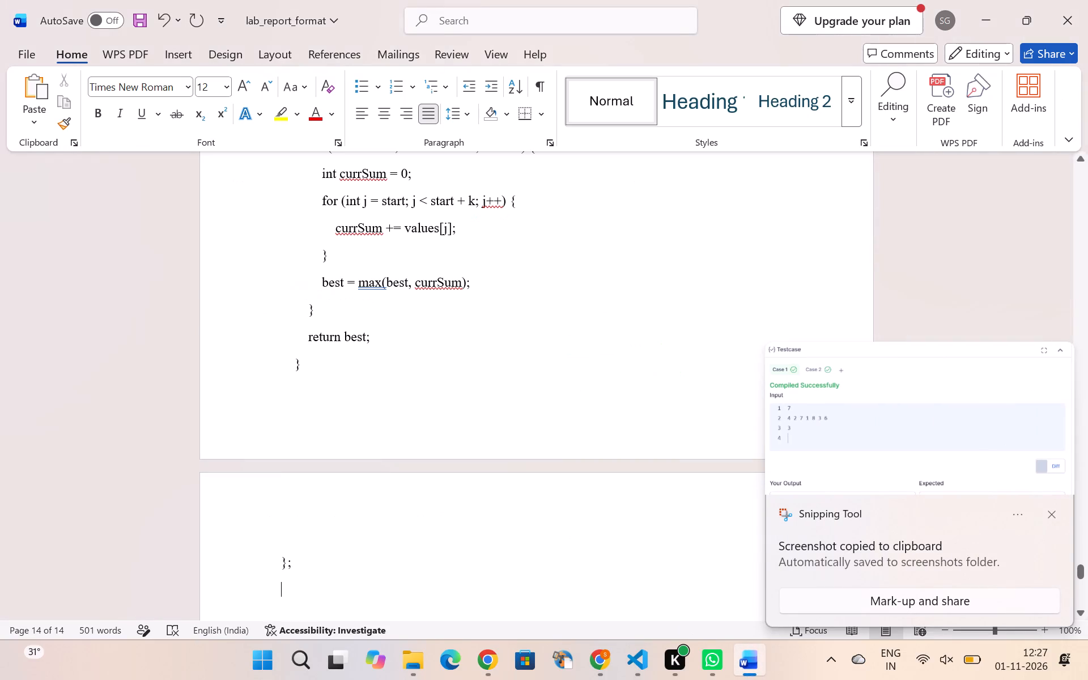
{"action": "key", "text": "ctrl+v"}
{"action": "key", "text": "Return"}
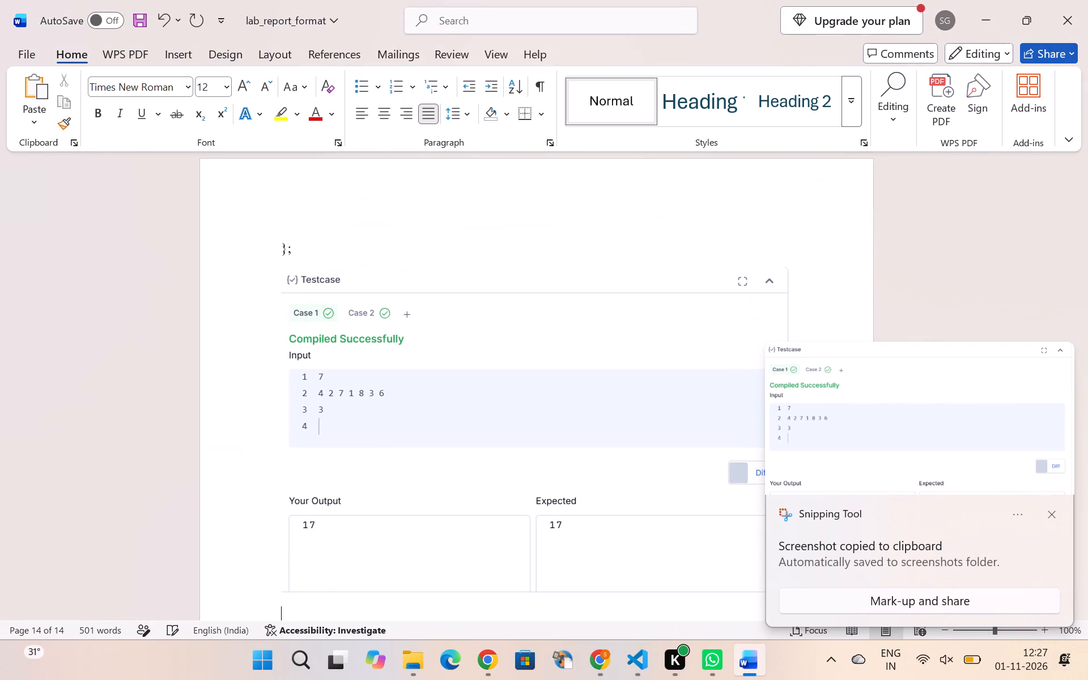
{"action": "key", "text": "Return"}
Switch to Chrome, return to the Coding Practice question list and open Union of Two Sorted Arrays.
{"action": "left_click", "coordinate": [479, 663]}
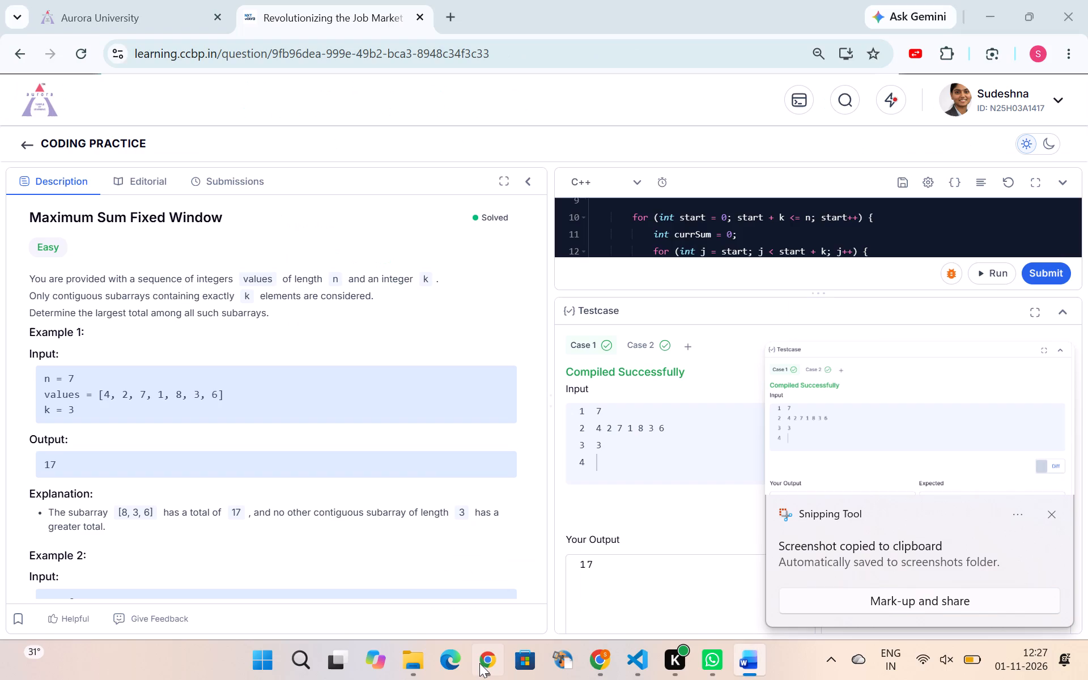
{"action": "left_click", "coordinate": [25, 146]}
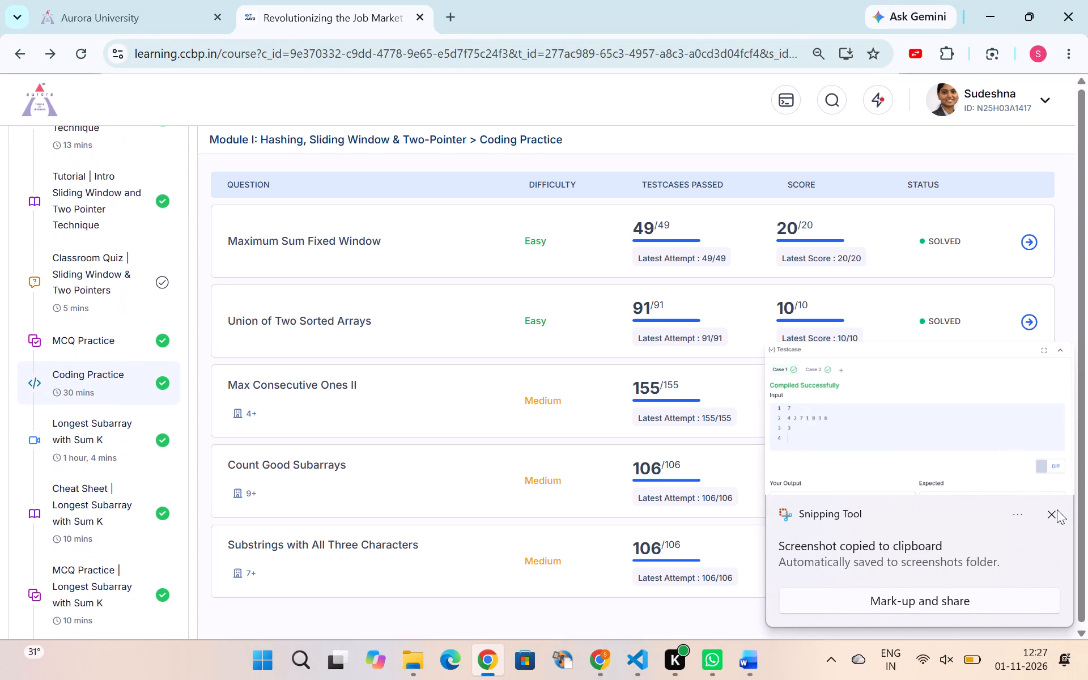
{"action": "left_click", "coordinate": [1053, 512]}
{"action": "left_click", "coordinate": [411, 322]}
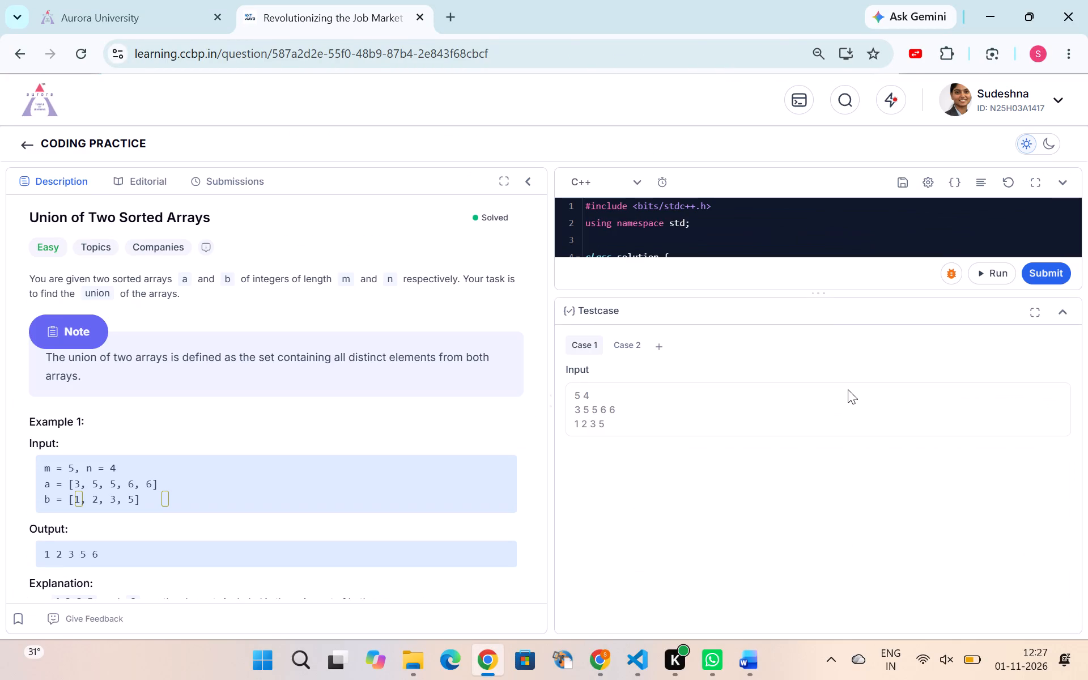
Capture the whole Union of Two Sorted Arrays page with the code editor enlarged and paste the screenshot below the previous output in Word.
{"action": "left_click_drag", "start_coordinate": [824, 295], "coordinate": [842, 455]}
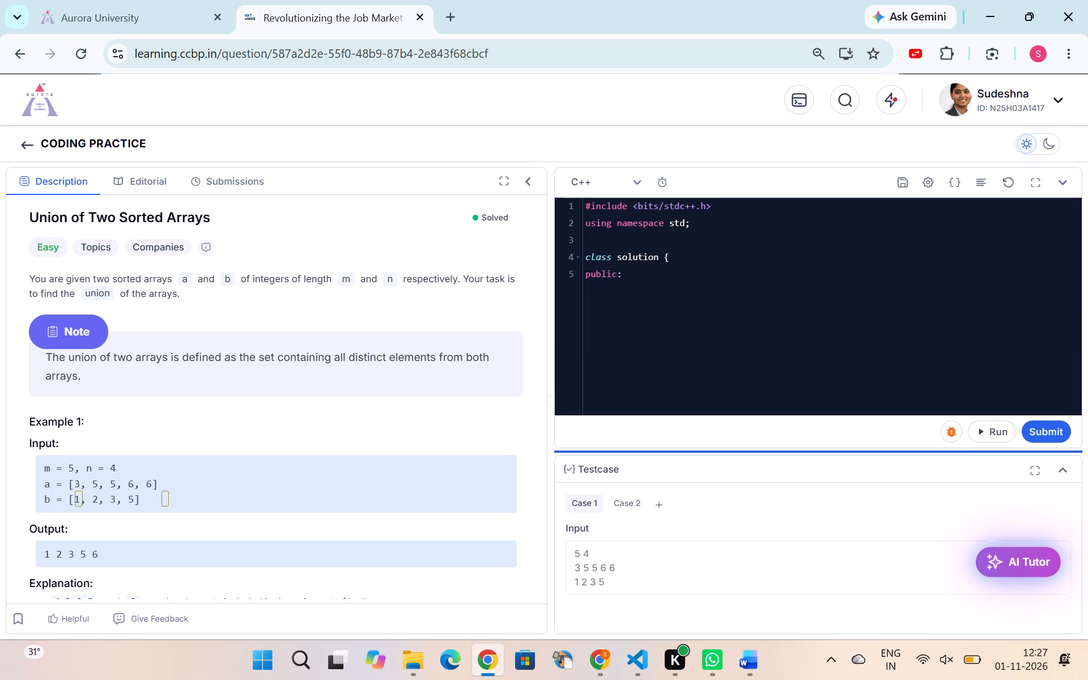
{"action": "left_click_drag", "start_coordinate": [842, 455], "coordinate": [842, 456]}
{"action": "key", "text": "shift+super+s"}
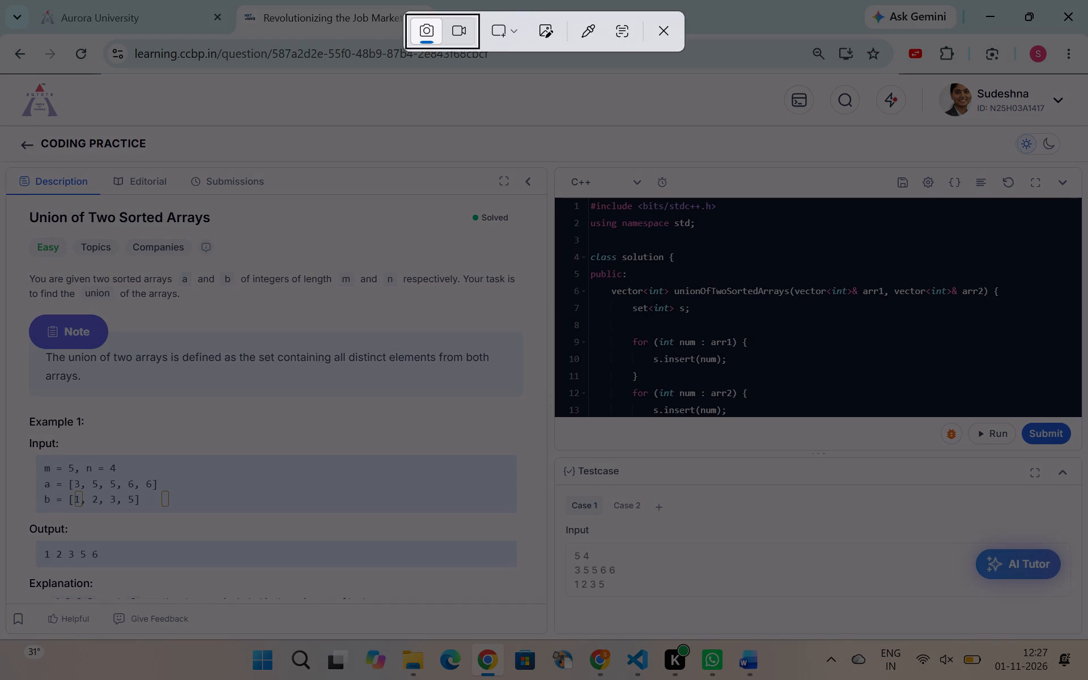
{"action": "left_click_drag", "start_coordinate": [0, 73], "coordinate": [1087, 637]}
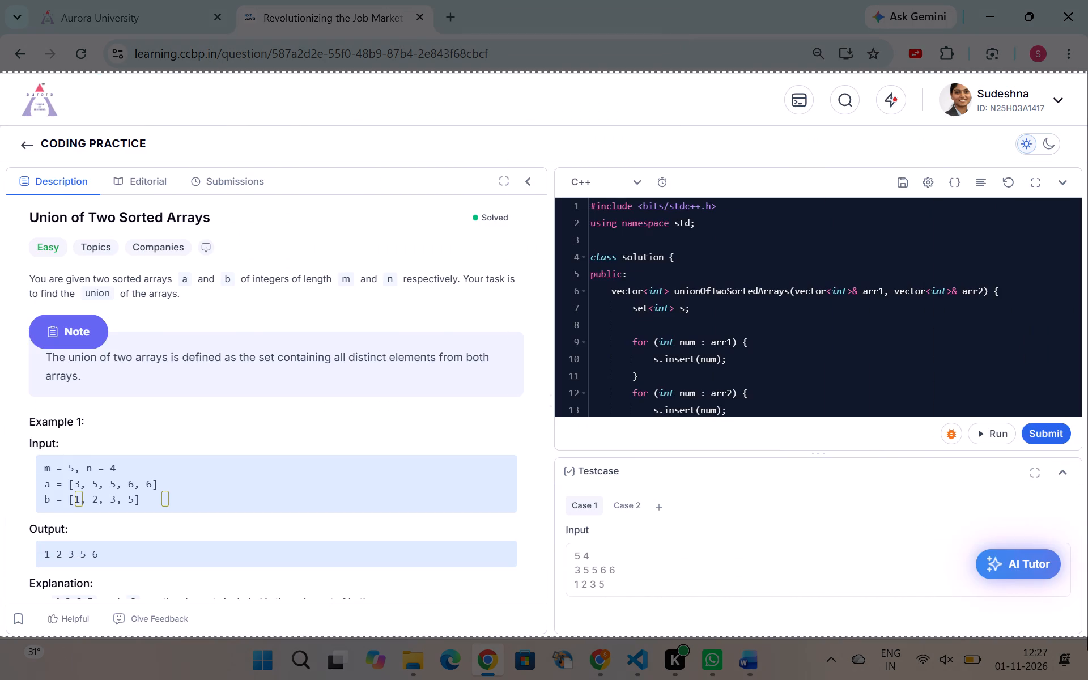
{"action": "left_click_drag", "start_coordinate": [1087, 637], "coordinate": [1087, 640]}
{"action": "left_click", "coordinate": [755, 665]}
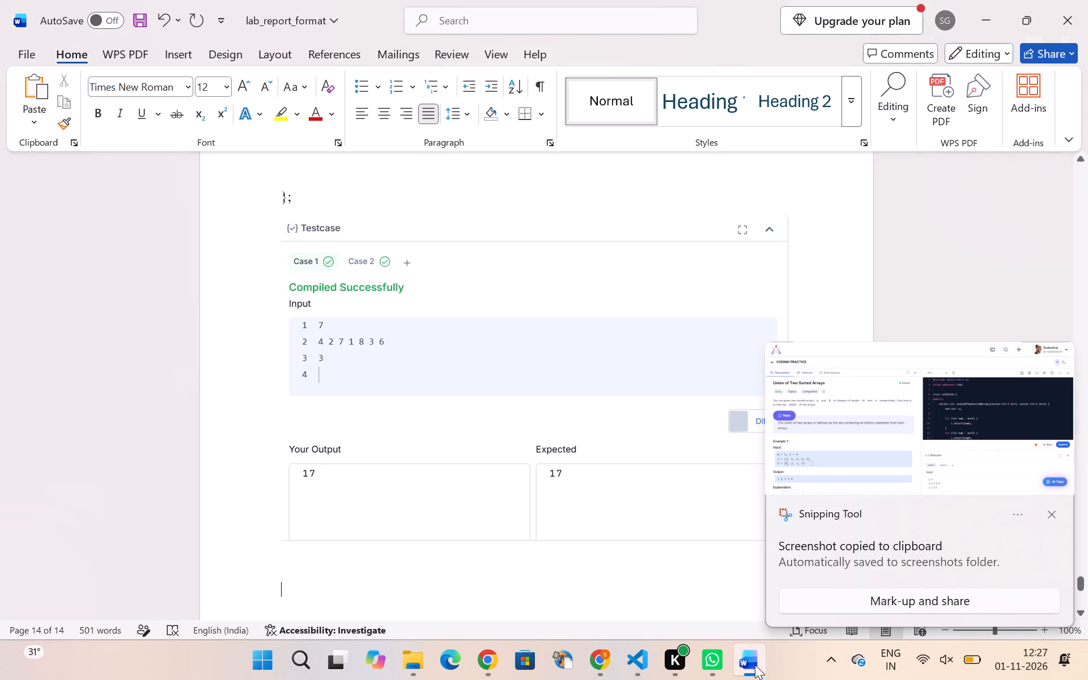
{"action": "key", "text": "ctrl+v"}
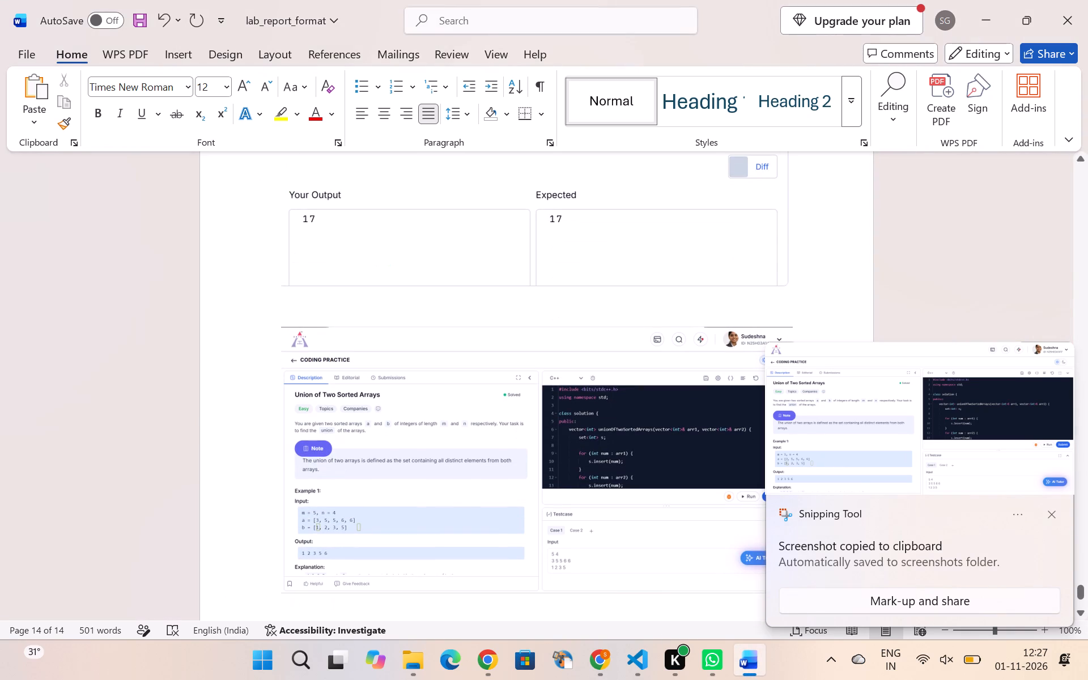
Add the line CODE: under the Union of Two Sorted Arrays screenshot and paste the problem's full solution code from Chrome below it.
{"action": "key", "text": "Return"}
{"action": "type", "text": "CODE:"}
{"action": "key", "text": "Return"}
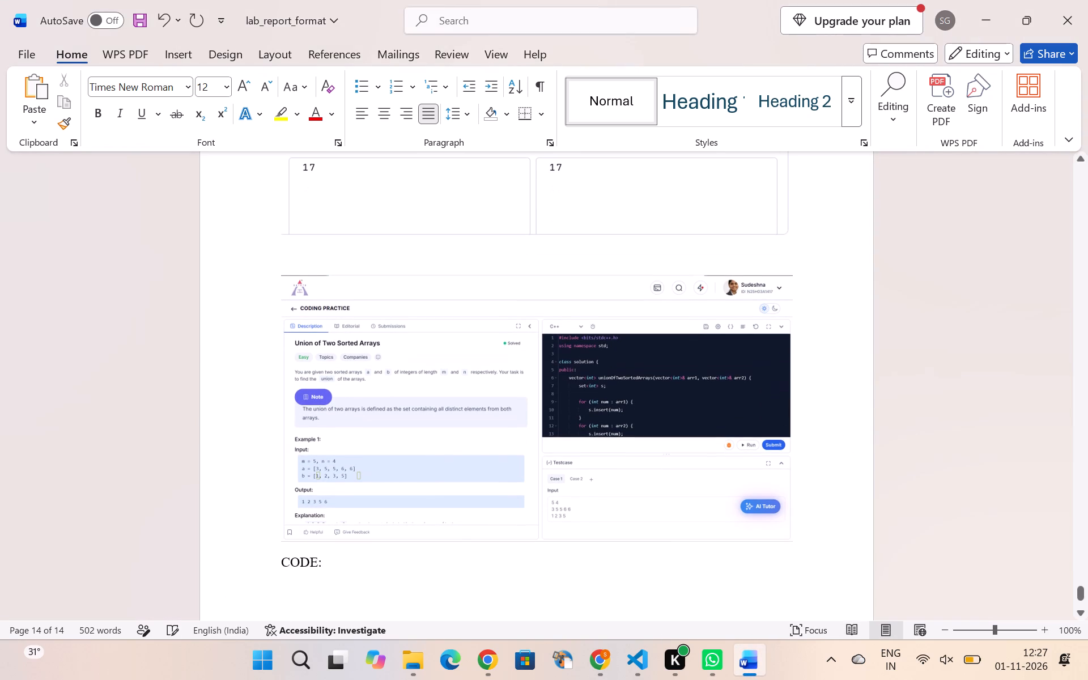
{"action": "left_click", "coordinate": [499, 668]}
{"action": "scroll", "coordinate": [809, 300], "scroll_direction": "down", "scroll_amount": 5}
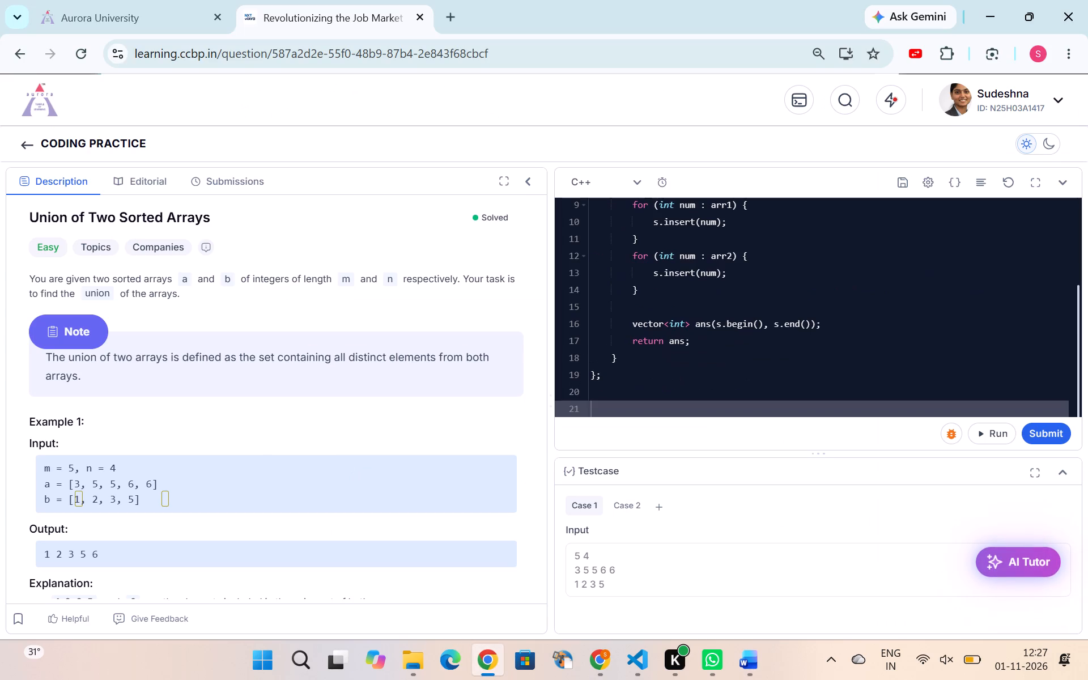
{"action": "left_click", "coordinate": [736, 301]}
{"action": "key", "text": "ctrl+a"}
{"action": "key", "text": "ctrl+c"}
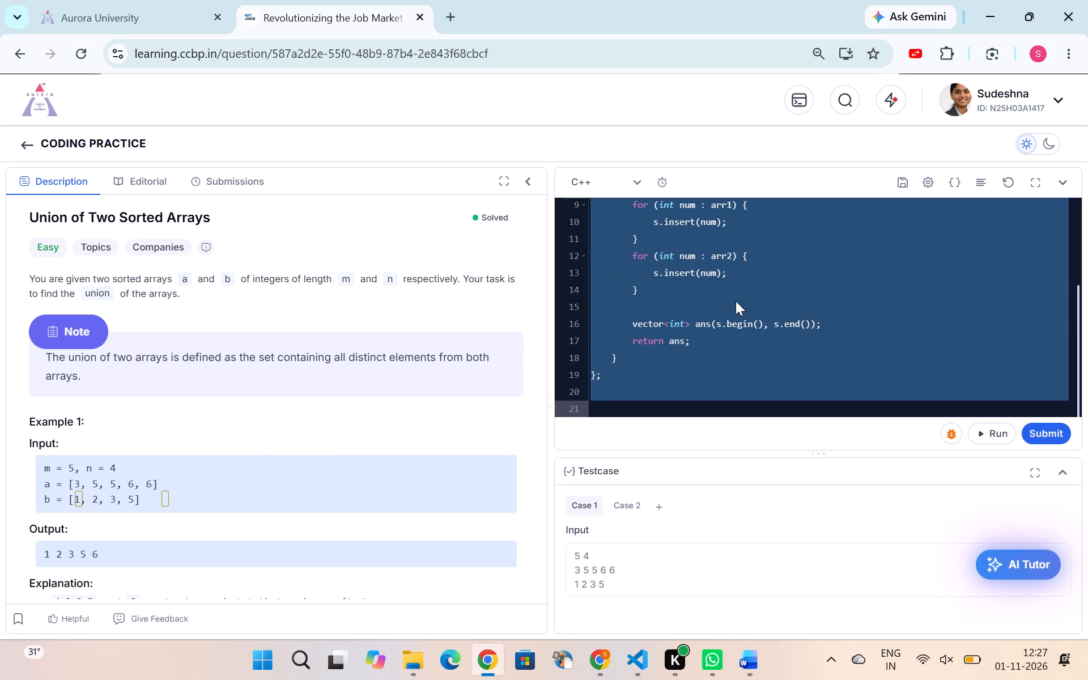
{"action": "left_click", "coordinate": [753, 651]}
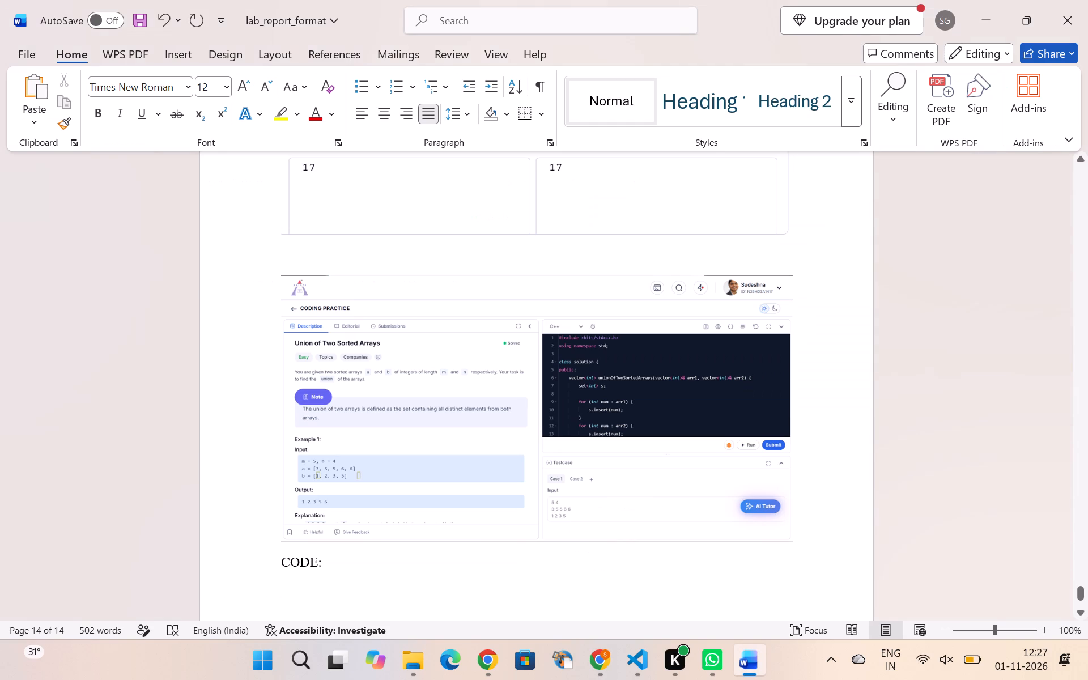
{"action": "key", "text": "ctrl+v"}
{"action": "key", "text": "Return"}
{"action": "key", "text": "BackSpace"}
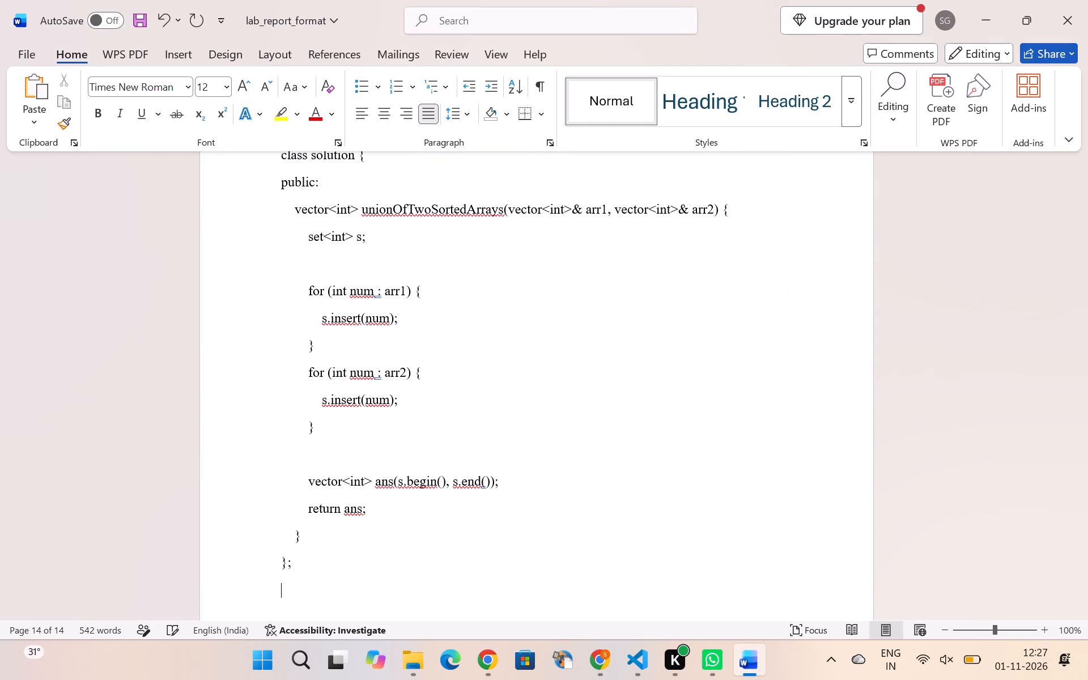
Run the Union of Two Sorted Arrays code in Chrome, capture the enlarged Testcase results and paste the screenshot below its code in Word.
{"action": "left_click", "coordinate": [495, 660]}
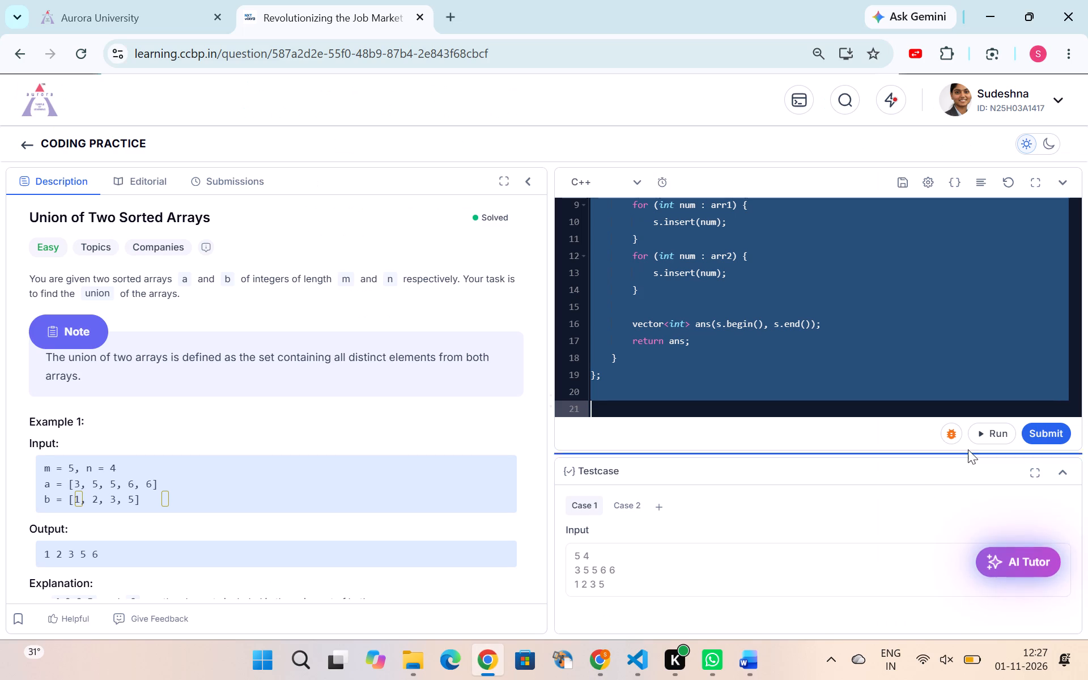
{"action": "left_click", "coordinate": [926, 377]}
{"action": "left_click", "coordinate": [983, 425]}
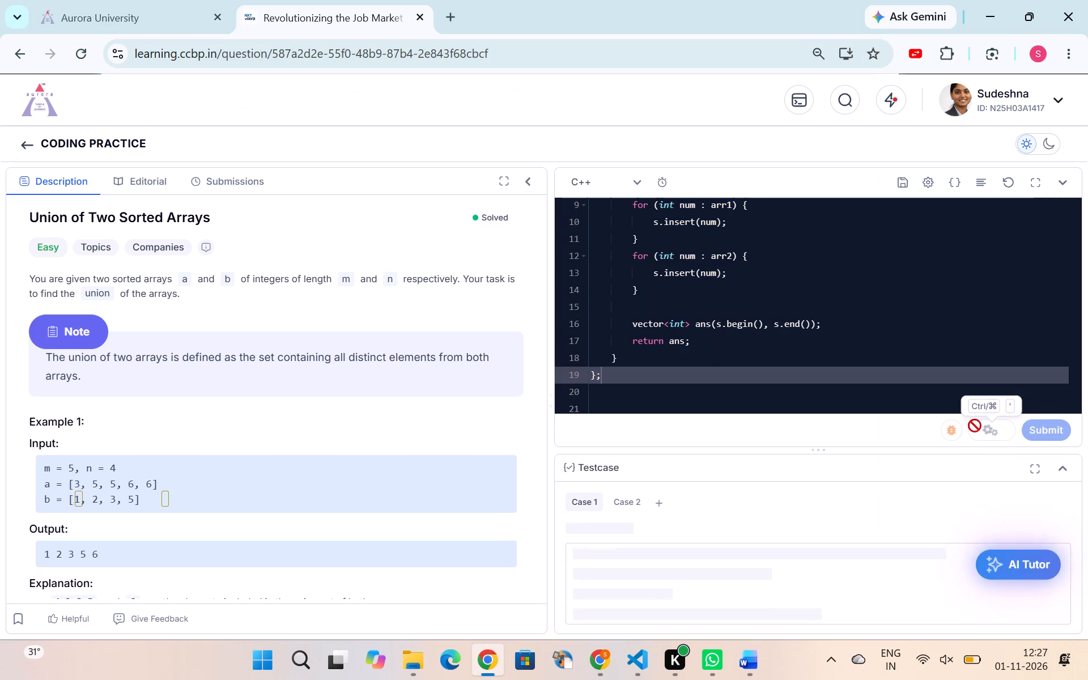
{"action": "left_click_drag", "start_coordinate": [863, 449], "coordinate": [836, 303]}
{"action": "key", "text": "shift+super+s"}
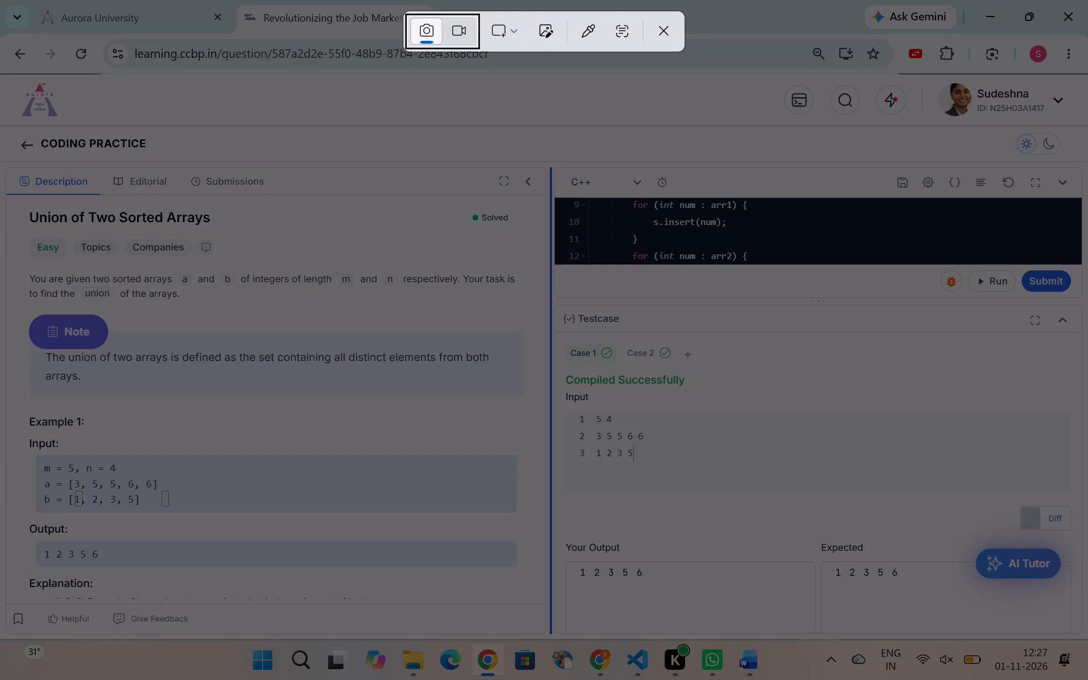
{"action": "left_click_drag", "start_coordinate": [553, 306], "coordinate": [1087, 636]}
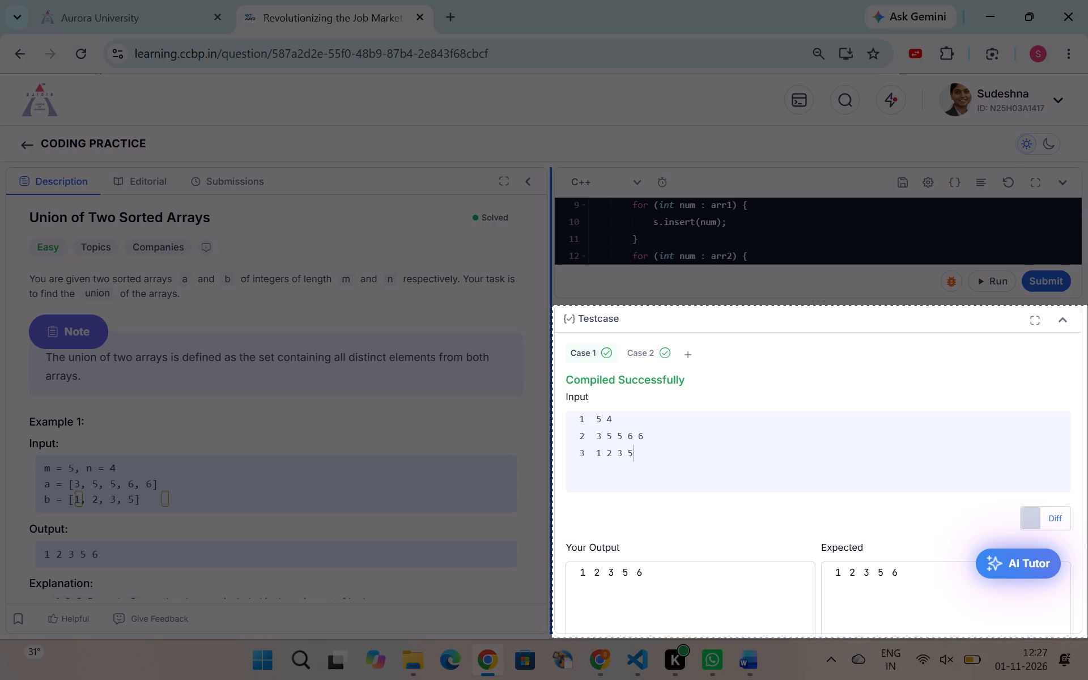
{"action": "left_click_drag", "start_coordinate": [1087, 636], "coordinate": [1087, 635]}
{"action": "left_click", "coordinate": [756, 657]}
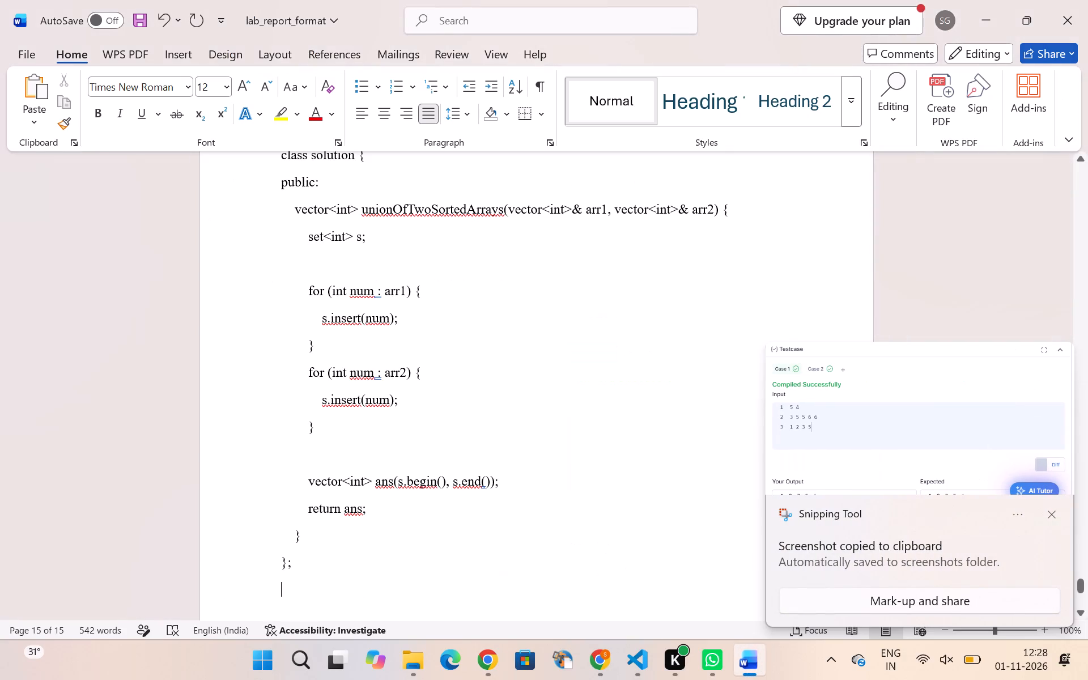
{"action": "key", "text": "ctrl+v"}
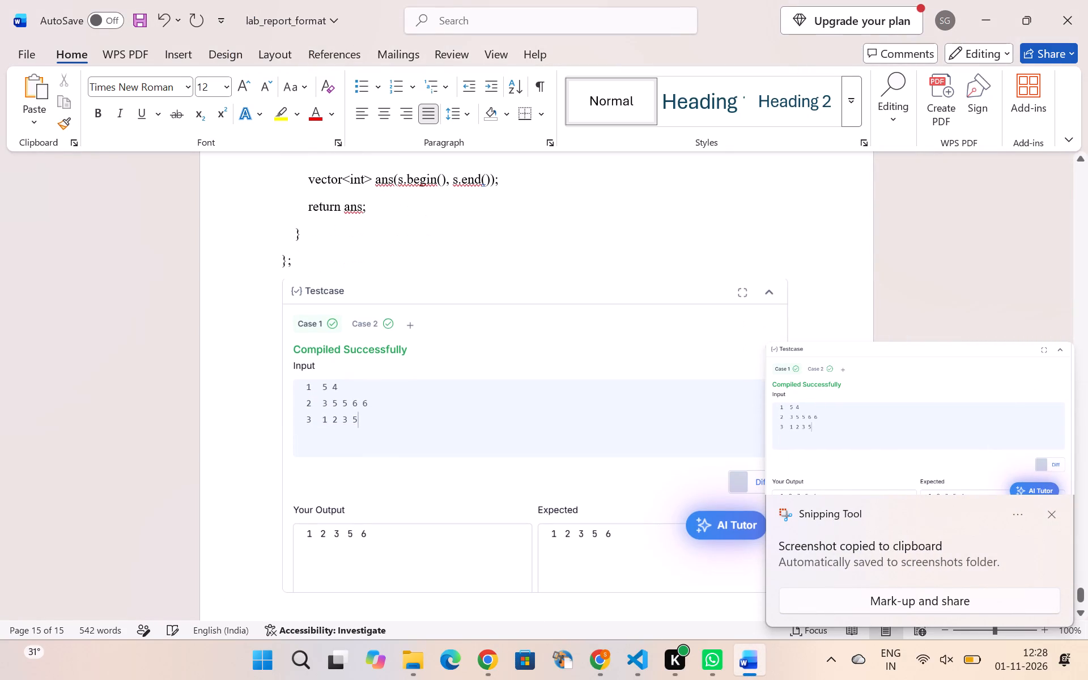
{"action": "key", "text": "Return"}
{"action": "key", "text": "Return"}
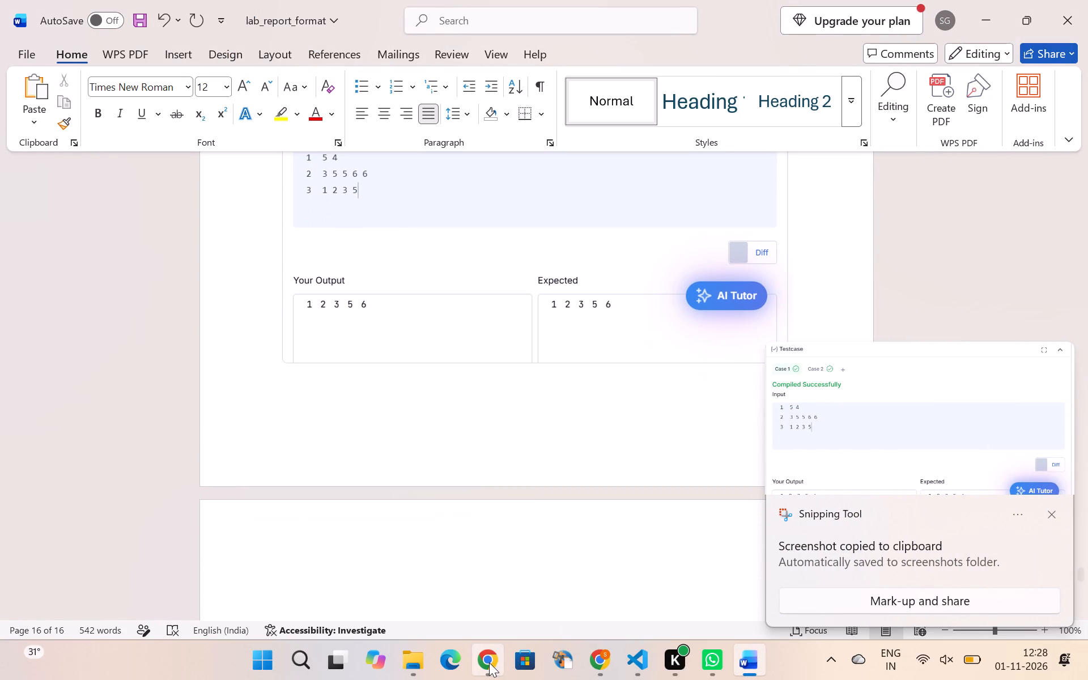
Switch to Chrome, return to the Coding Practice question list and open Max Consecutive Ones II.
{"action": "left_click", "coordinate": [489, 662]}
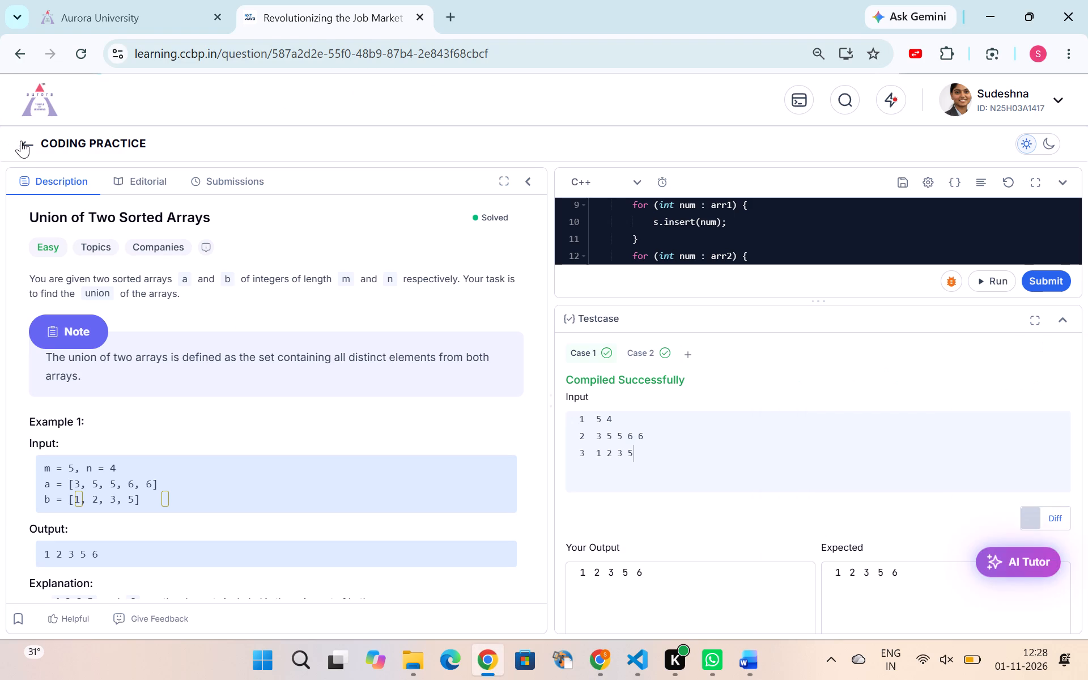
{"action": "left_click", "coordinate": [21, 141]}
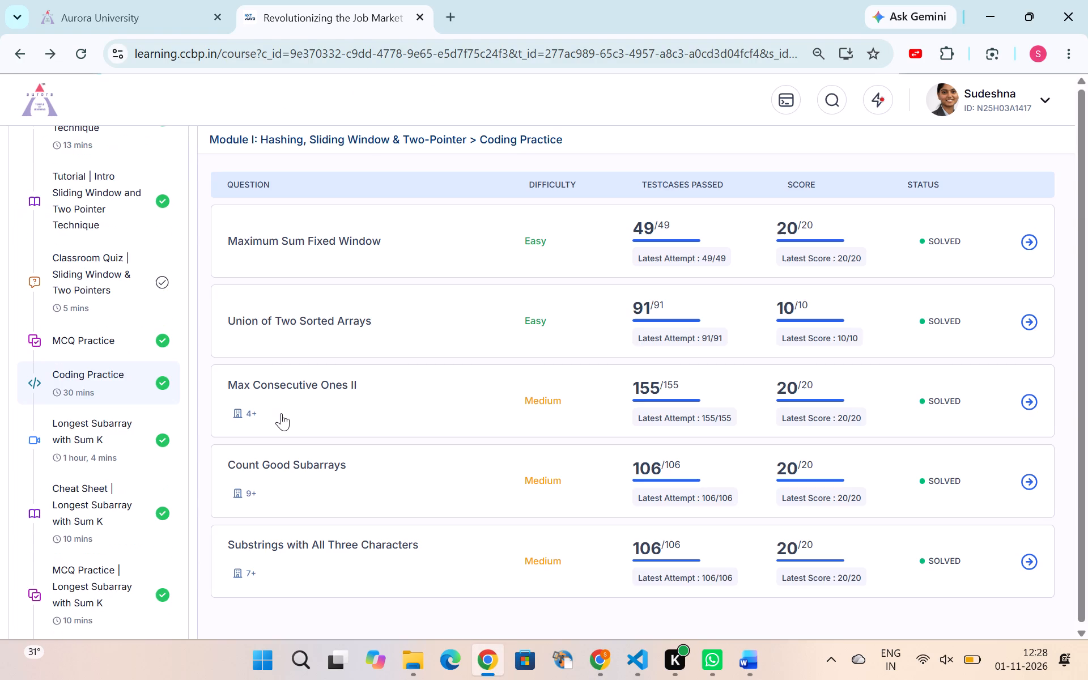
{"action": "left_click", "coordinate": [344, 419]}
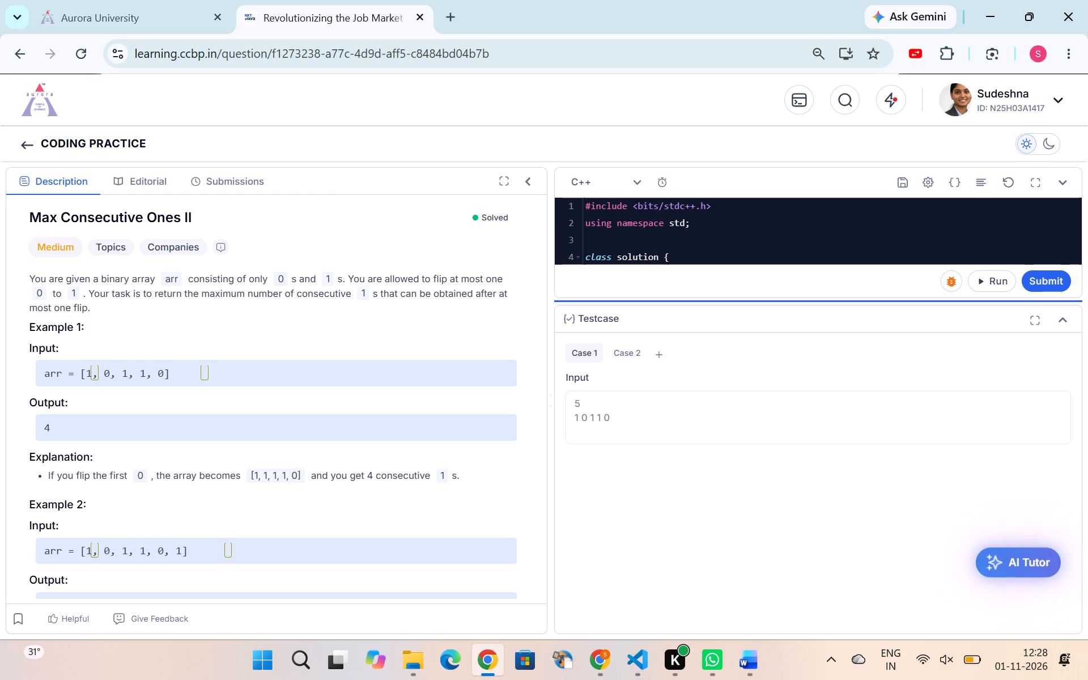
Capture the whole Max Consecutive Ones II page with the code editor enlarged and paste the screenshot below the previous output in Word.
{"action": "left_click_drag", "start_coordinate": [814, 301], "coordinate": [810, 465]}
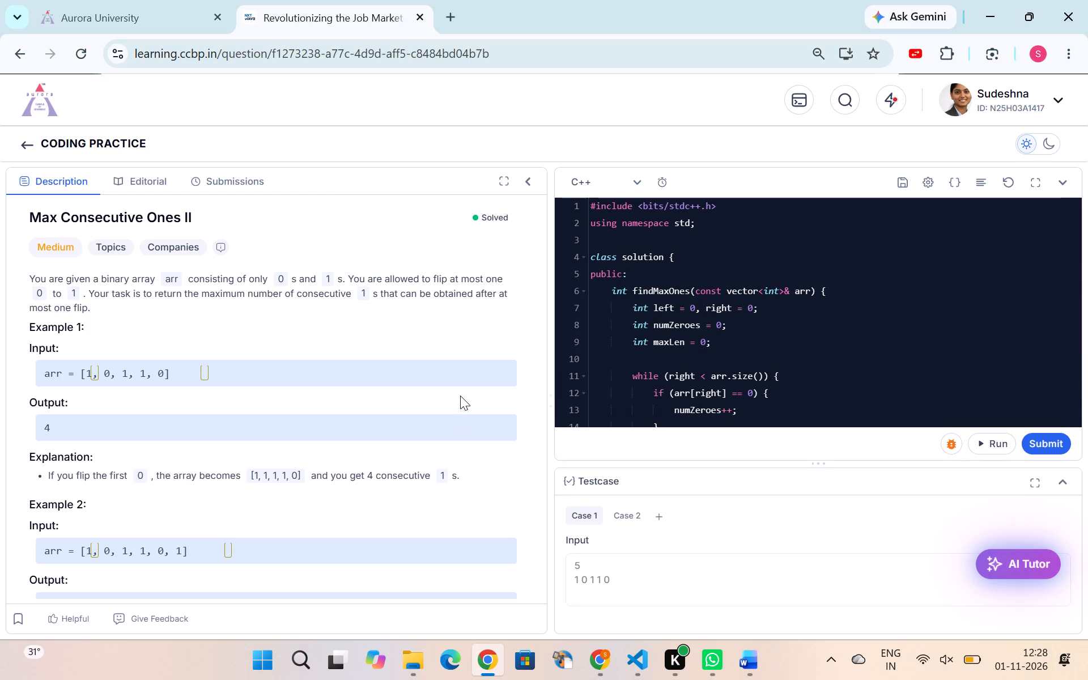
{"action": "key", "text": "shift+super+s"}
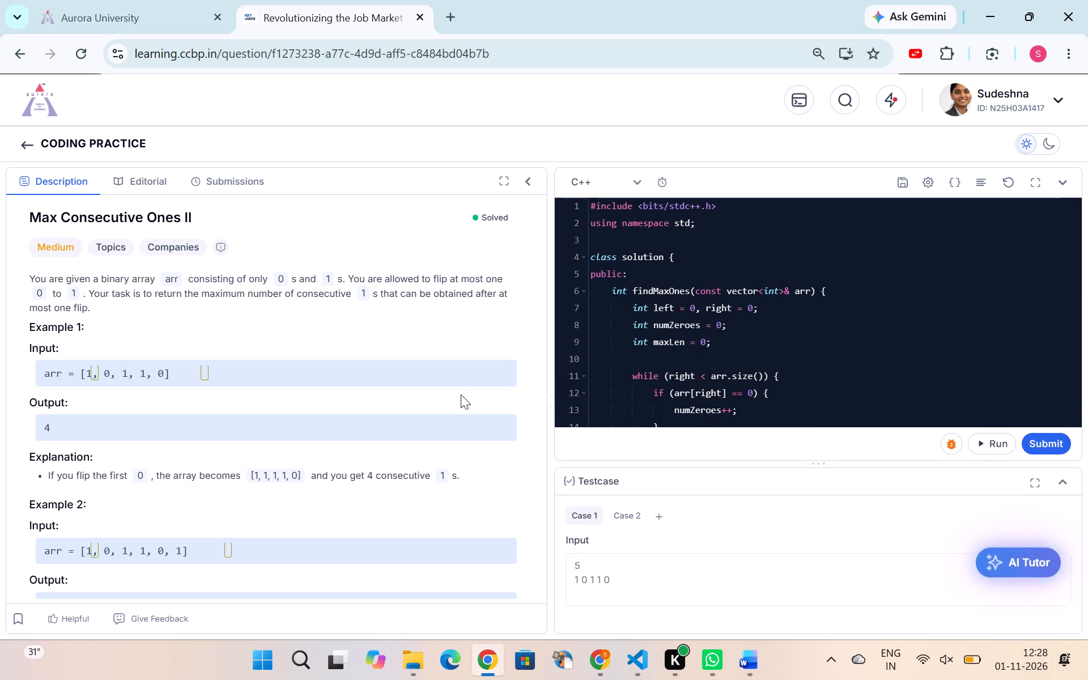
{"action": "left_click_drag", "start_coordinate": [0, 75], "coordinate": [534, 314]}
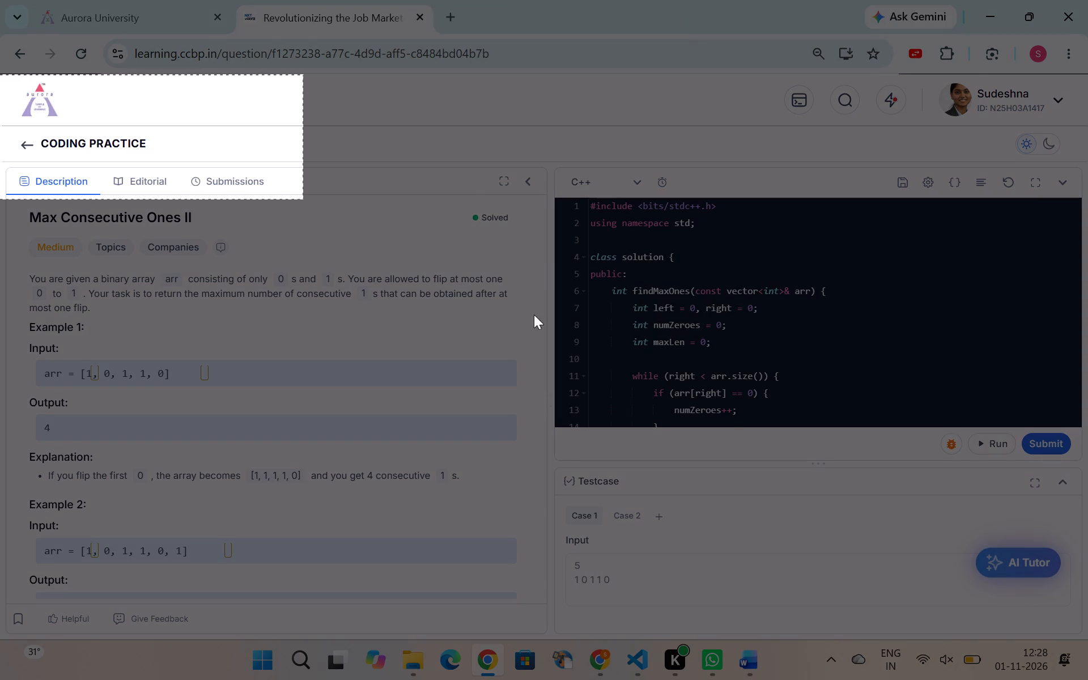
{"action": "left_click_drag", "start_coordinate": [534, 314], "coordinate": [1087, 631]}
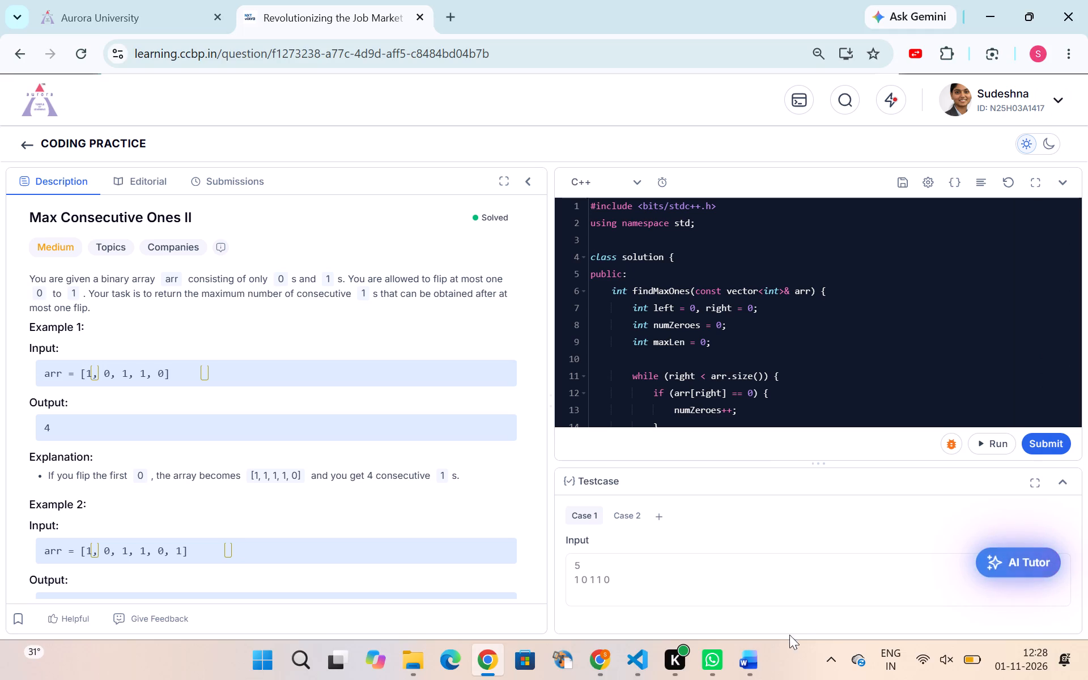
{"action": "left_click", "coordinate": [753, 652]}
{"action": "key", "text": "ctrl+v"}
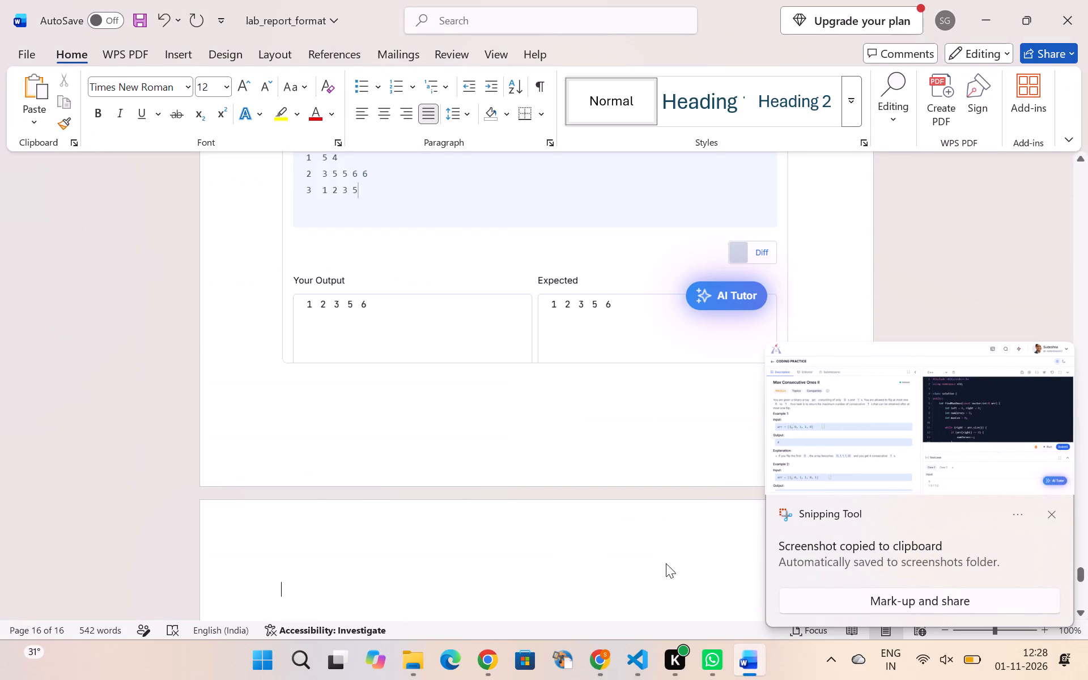
Add the line CODE: under the Max Consecutive Ones II screenshot and paste the problem's full solution code from Chrome below it.
{"action": "key", "text": "Return"}
{"action": "type", "text": "CODE:"}
{"action": "key", "text": "Return"}
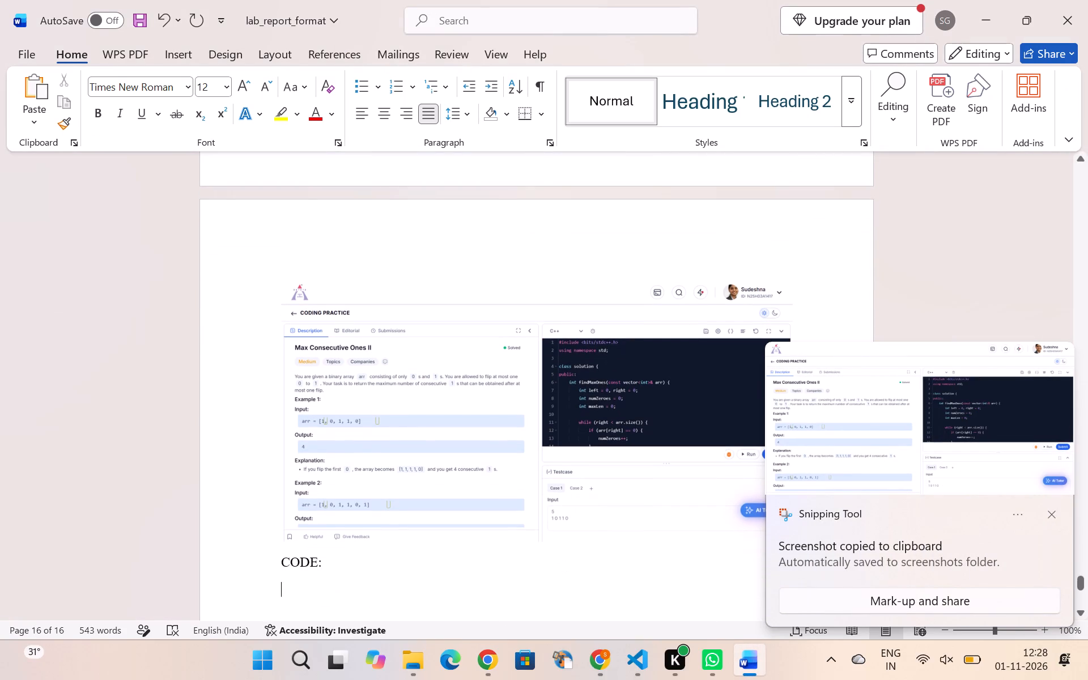
{"action": "left_click", "coordinate": [495, 660]}
{"action": "scroll", "coordinate": [684, 355], "scroll_direction": "down", "scroll_amount": 5}
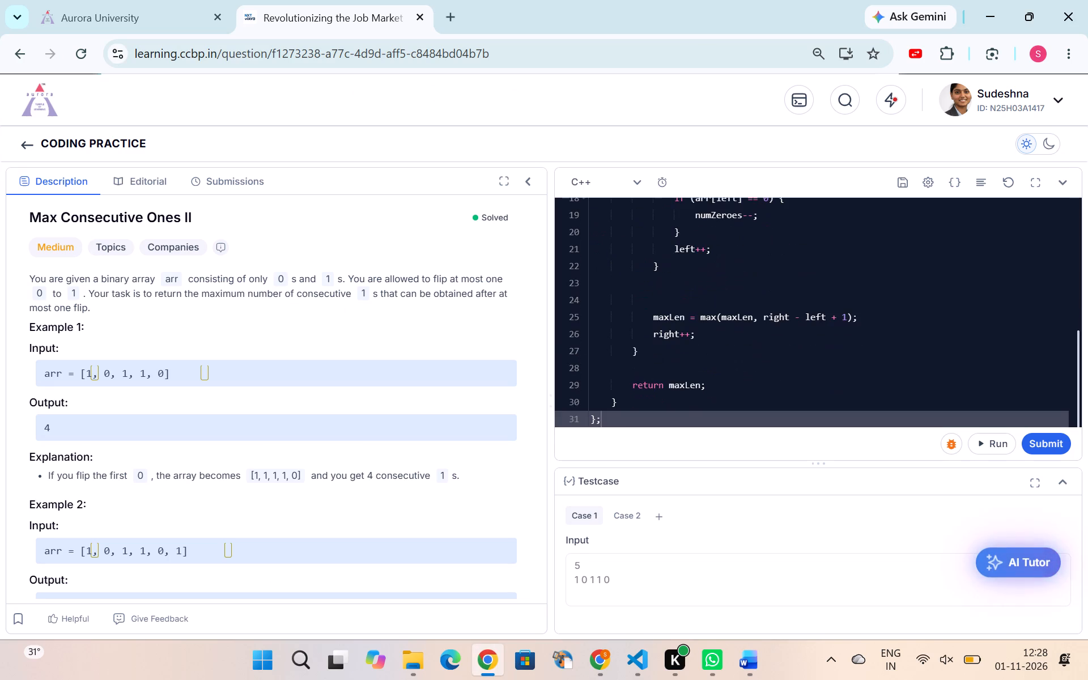
{"action": "left_click", "coordinate": [679, 314]}
{"action": "key", "text": "ctrl+a"}
{"action": "key", "text": "ctrl+c"}
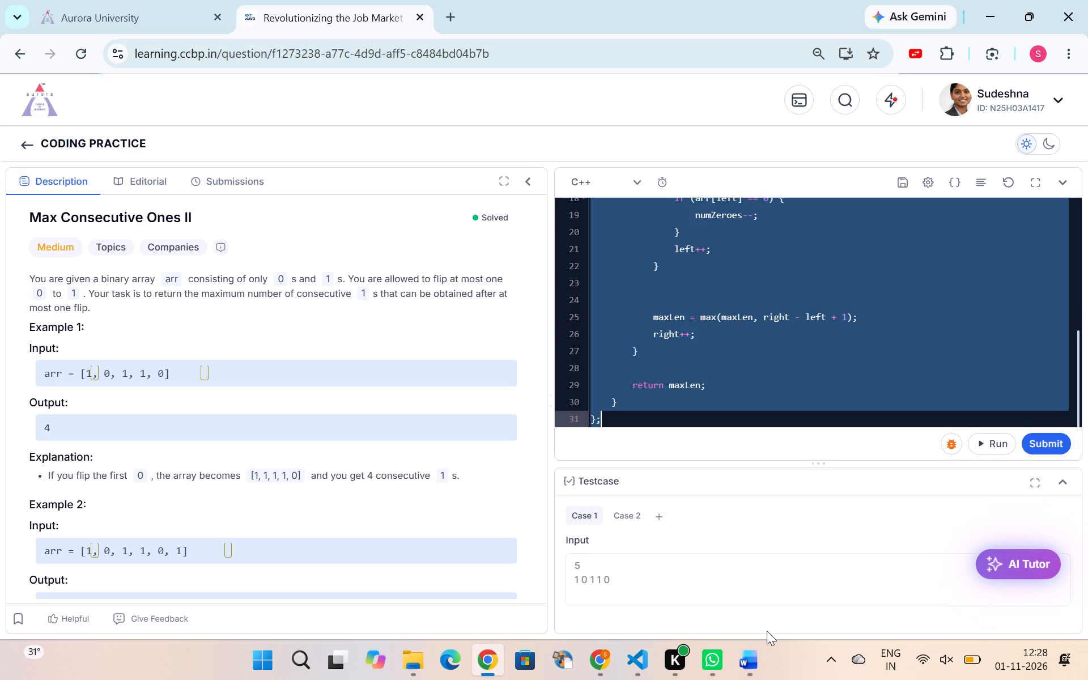
{"action": "left_click", "coordinate": [739, 670]}
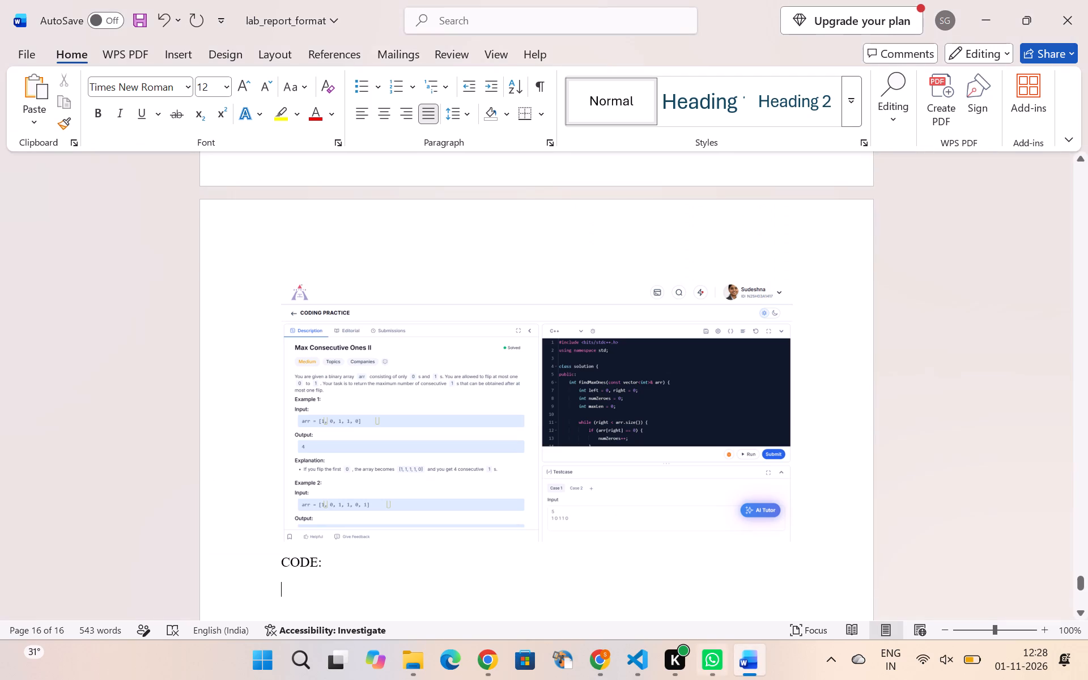
{"action": "key", "text": "ctrl+v"}
{"action": "key", "text": "Return"}
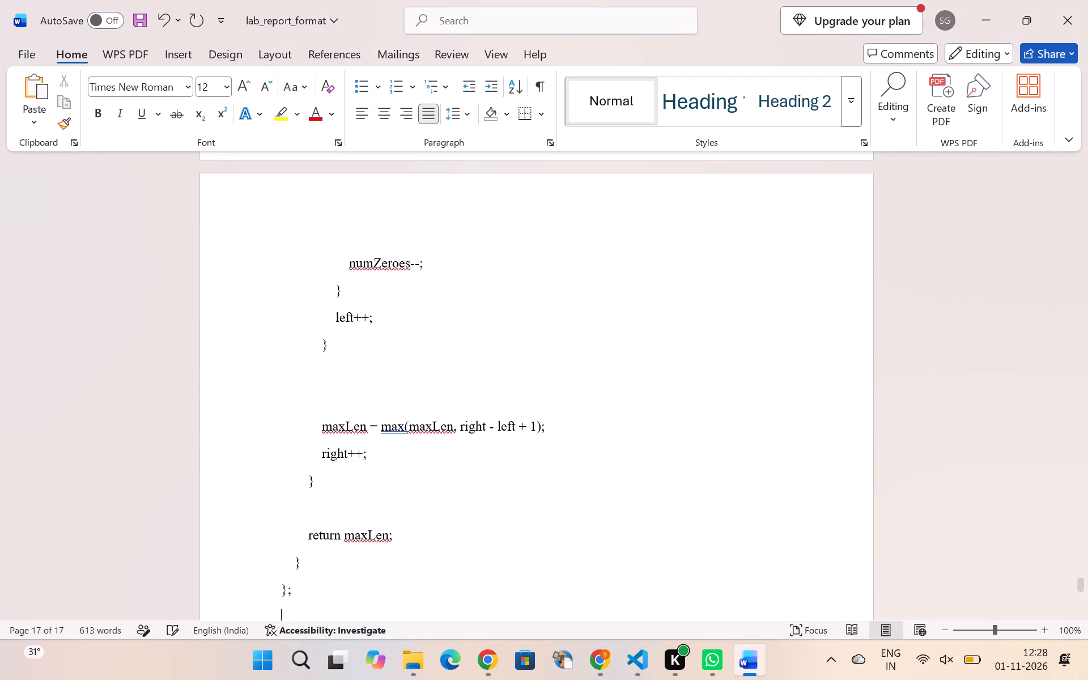
Run the Max Consecutive Ones II code in Chrome, capture the enlarged Testcase results and paste the screenshot below its code in Word.
{"action": "left_click", "coordinate": [500, 645]}
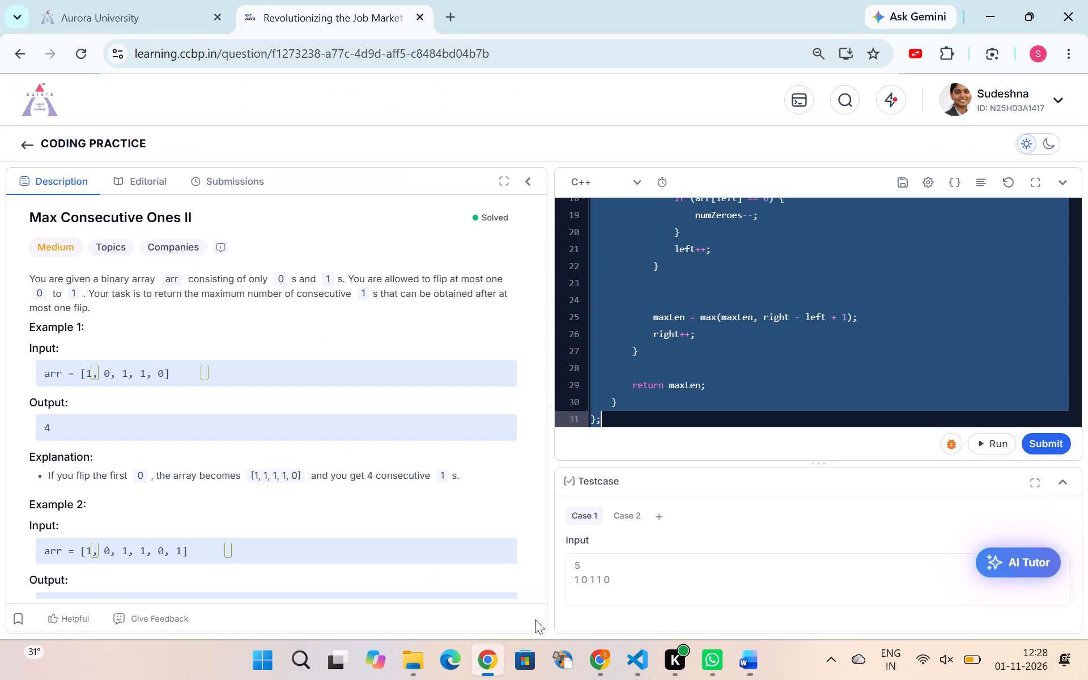
{"action": "left_click", "coordinate": [829, 361]}
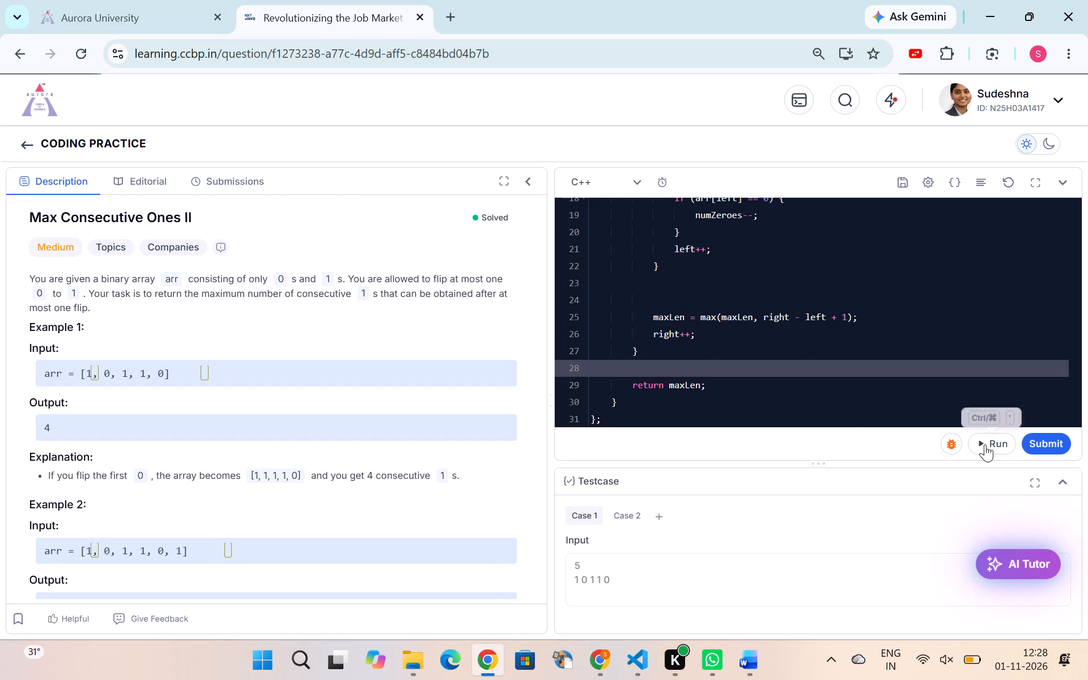
{"action": "left_click", "coordinate": [985, 444]}
{"action": "left_click_drag", "start_coordinate": [838, 448], "coordinate": [830, 261]}
{"action": "key", "text": "shift+super+s"}
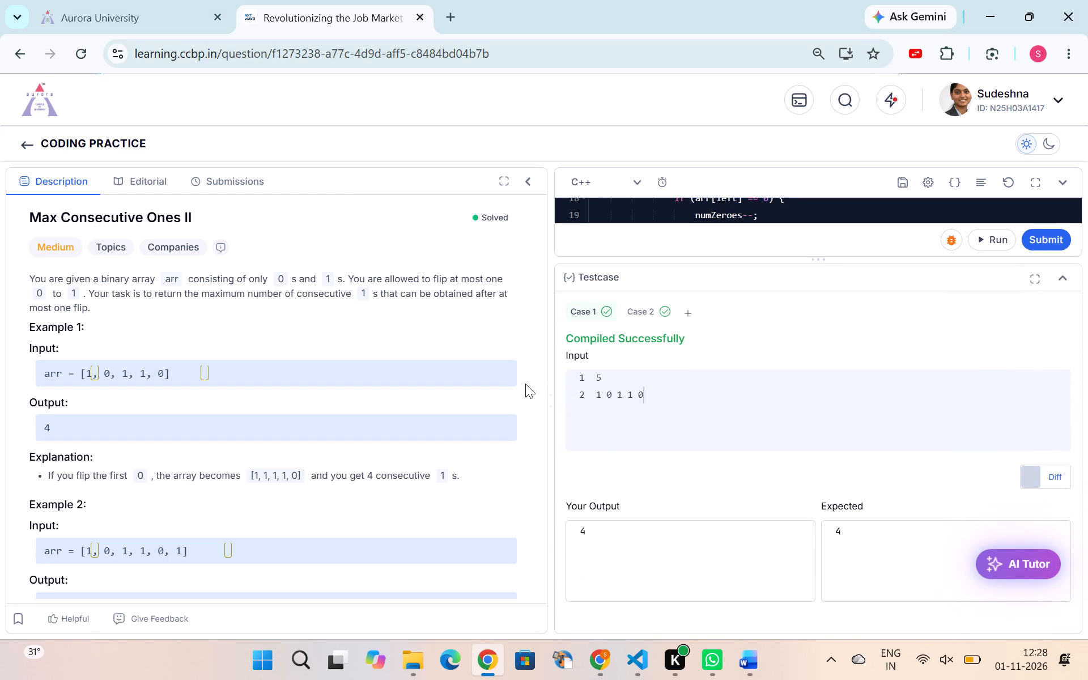
{"action": "left_click_drag", "start_coordinate": [555, 261], "coordinate": [1087, 640]}
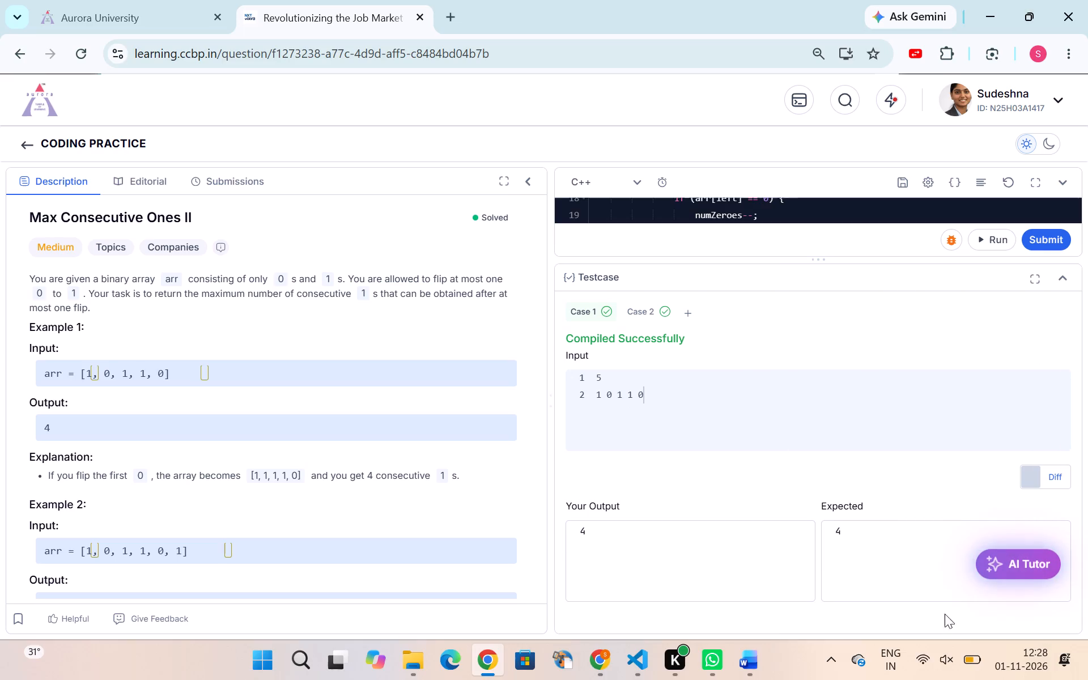
{"action": "left_click", "coordinate": [759, 648]}
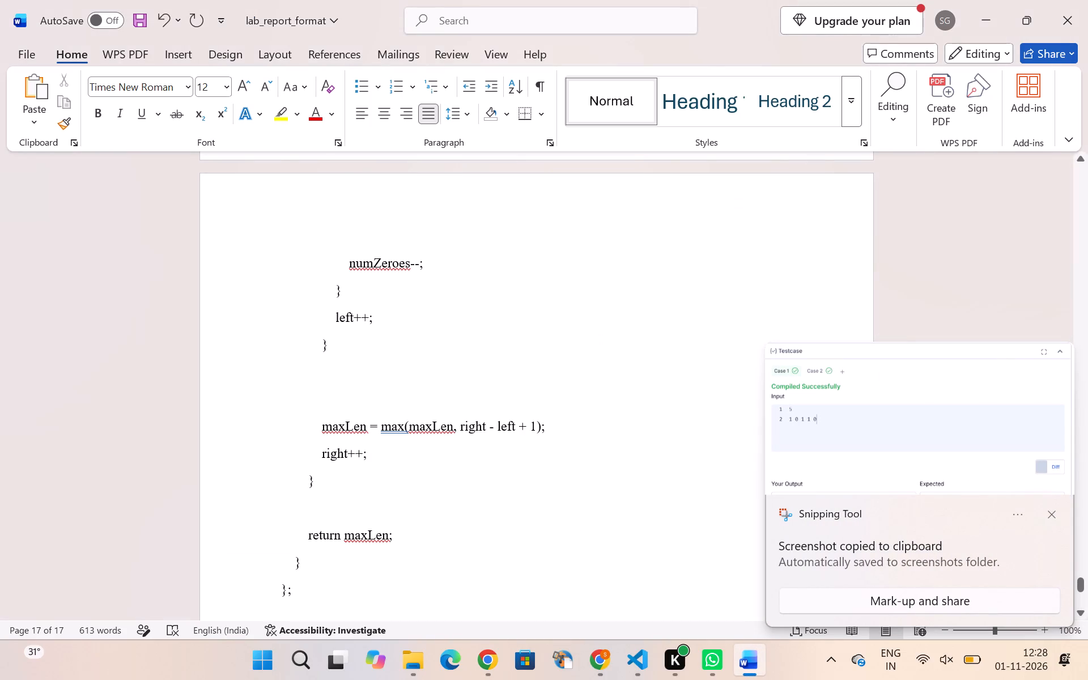
{"action": "key", "text": "ctrl+v"}
{"action": "key", "text": "Return"}
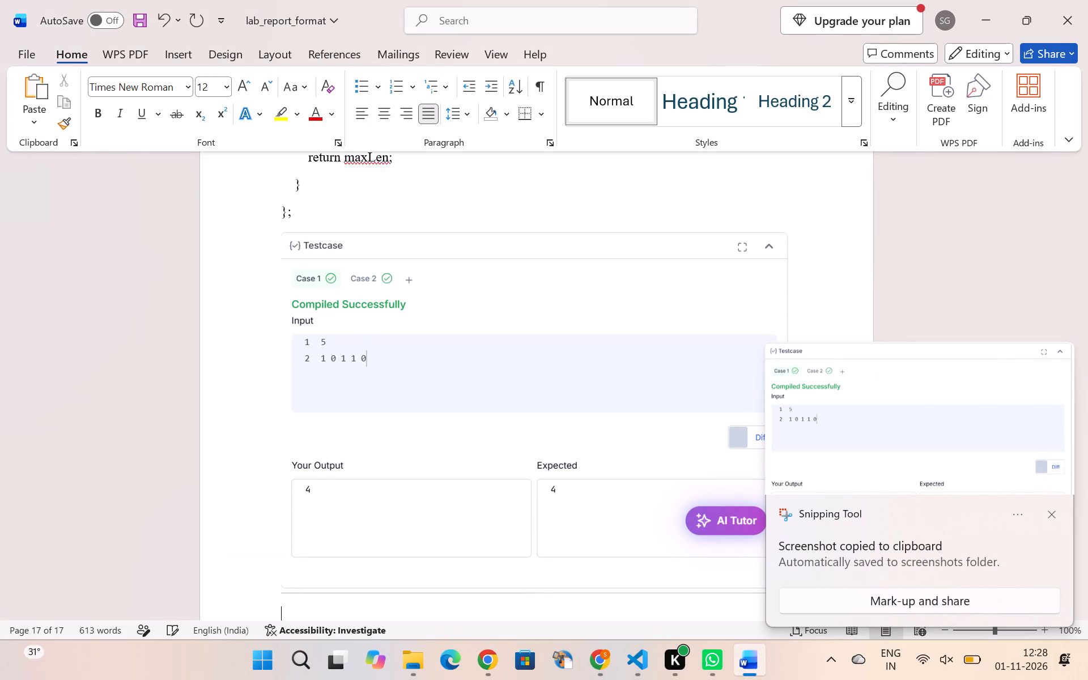
{"action": "key", "text": "Return"}
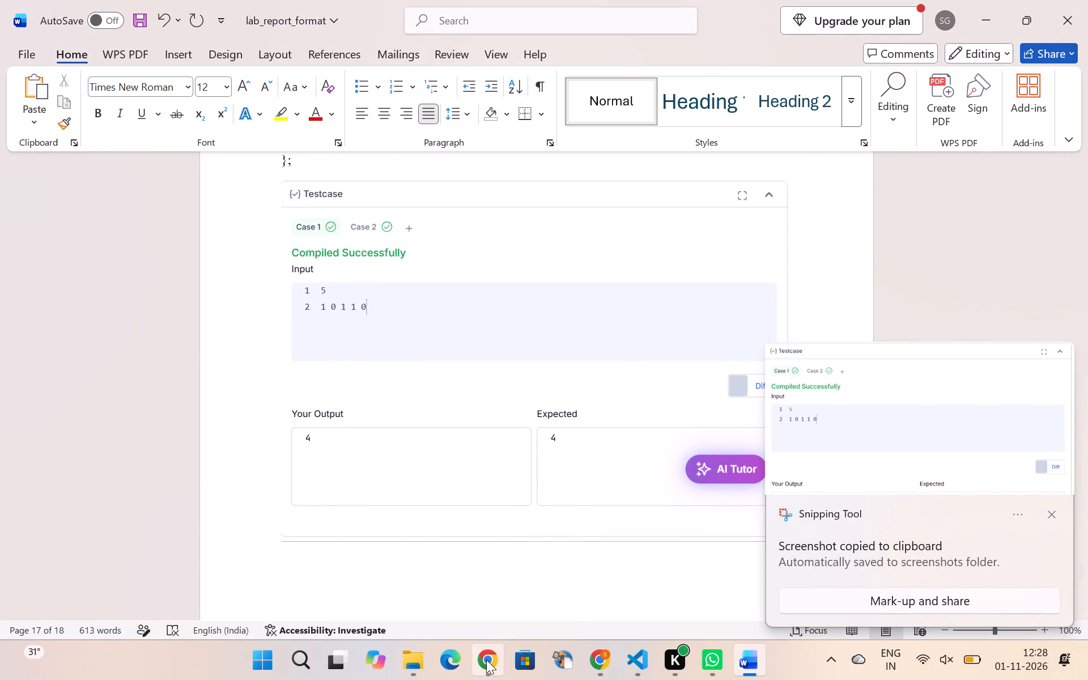
Switch to Chrome, leave the problem and open the Coding Practice set that follows the Longest Subarray with Sum K lessons.
{"action": "left_click", "coordinate": [486, 660]}
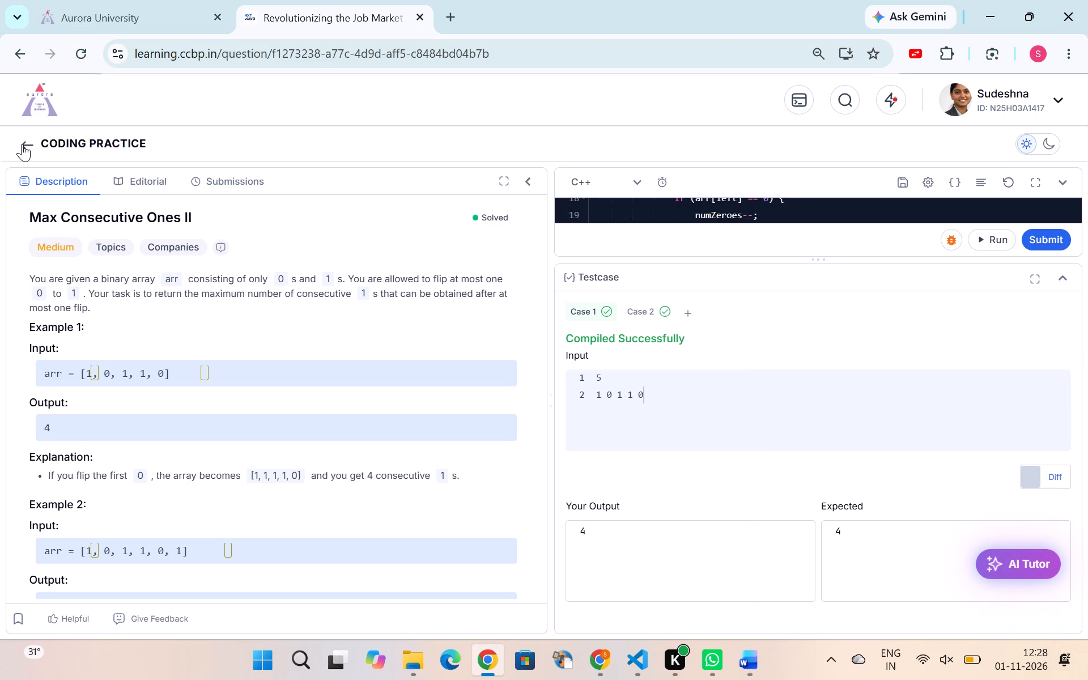
{"action": "left_click", "coordinate": [22, 144]}
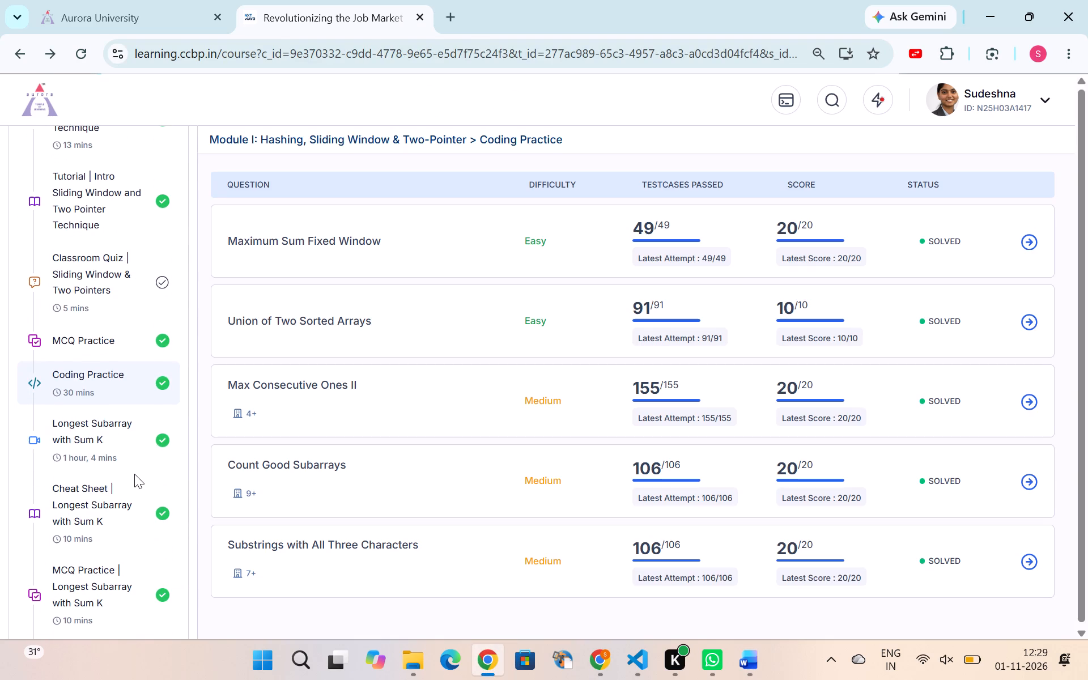
{"action": "scroll", "coordinate": [134, 474], "scroll_direction": "down", "scroll_amount": 5}
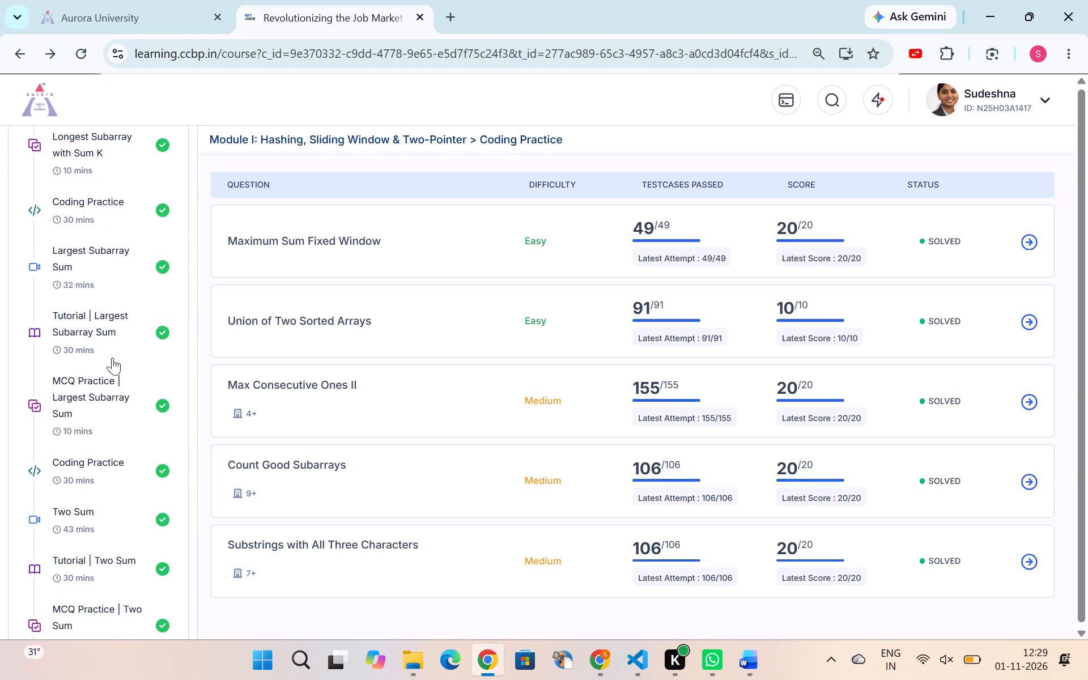
{"action": "scroll", "coordinate": [114, 411], "scroll_direction": "up", "scroll_amount": 1}
{"action": "scroll", "coordinate": [114, 301], "scroll_direction": "up", "scroll_amount": 3}
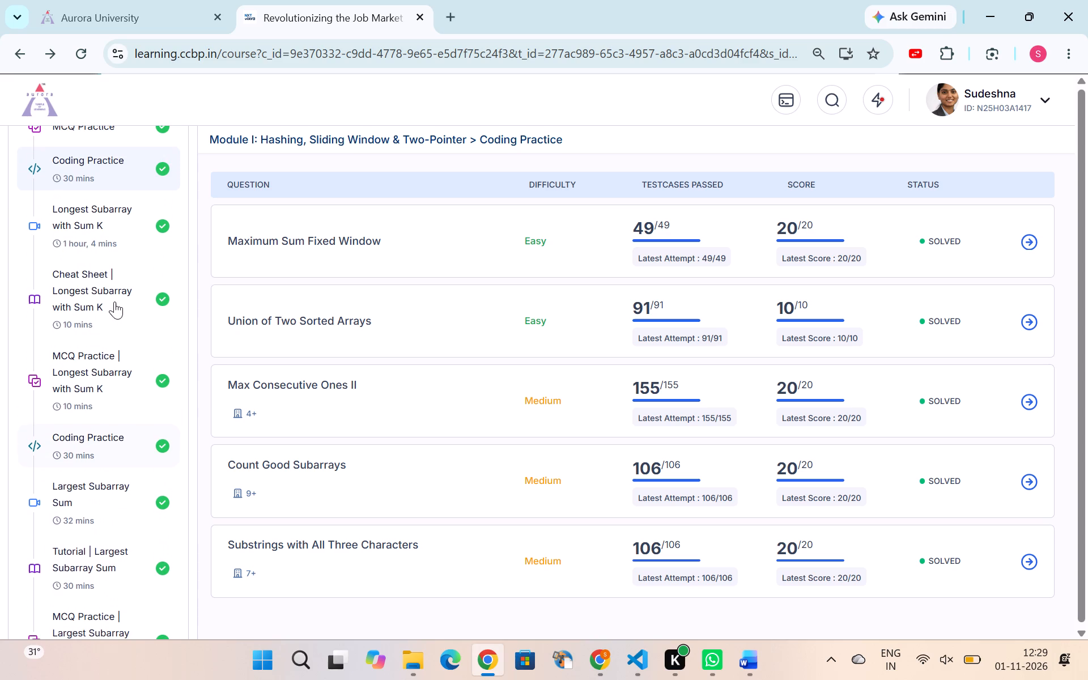
{"action": "left_click", "coordinate": [120, 461]}
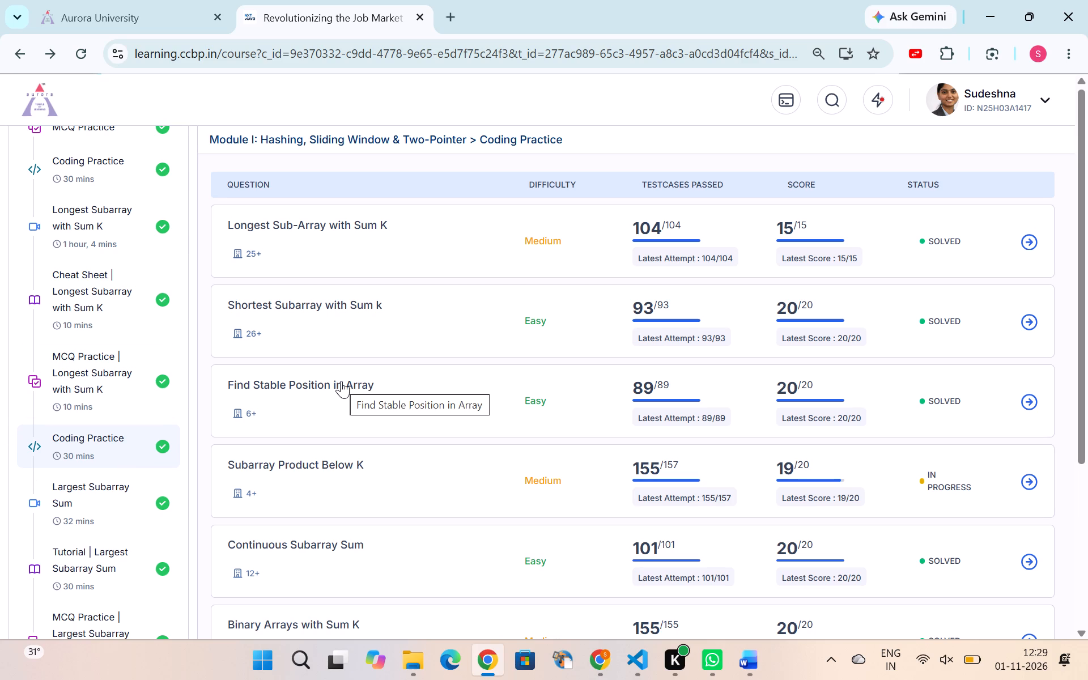
Look through the Module I course outline for the Coding Practice sets, from Prefix Sum through Two Sum.
{"action": "scroll", "coordinate": [107, 303], "scroll_direction": "up", "scroll_amount": 2}
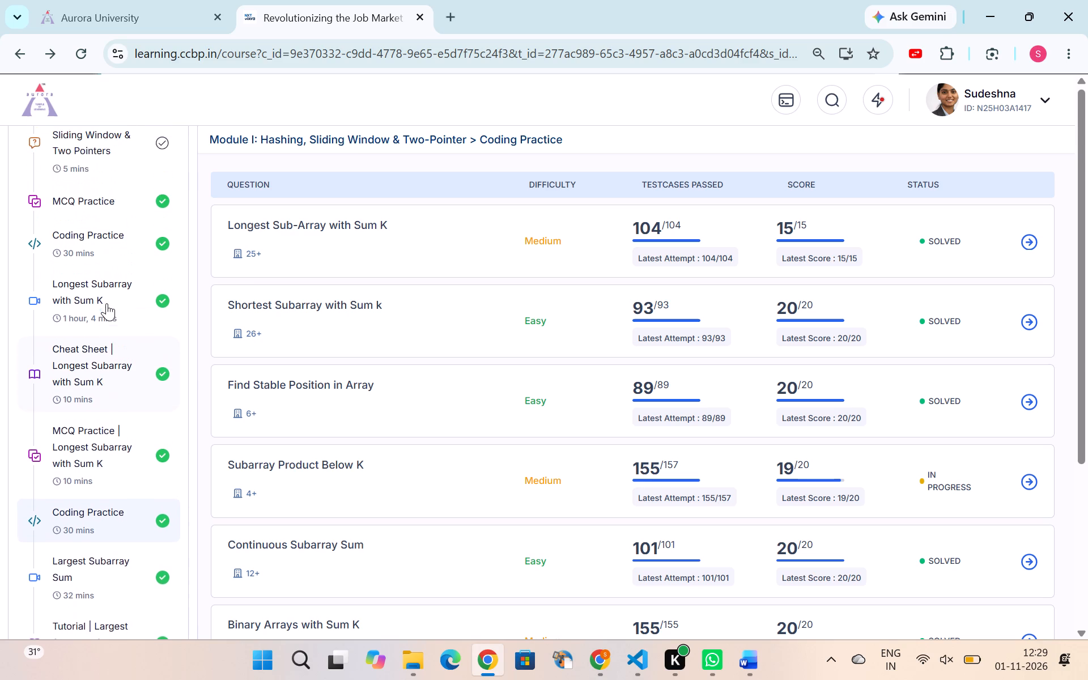
{"action": "scroll", "coordinate": [107, 303], "scroll_direction": "up", "scroll_amount": 3}
{"action": "scroll", "coordinate": [107, 303], "scroll_direction": "down", "scroll_amount": 1}
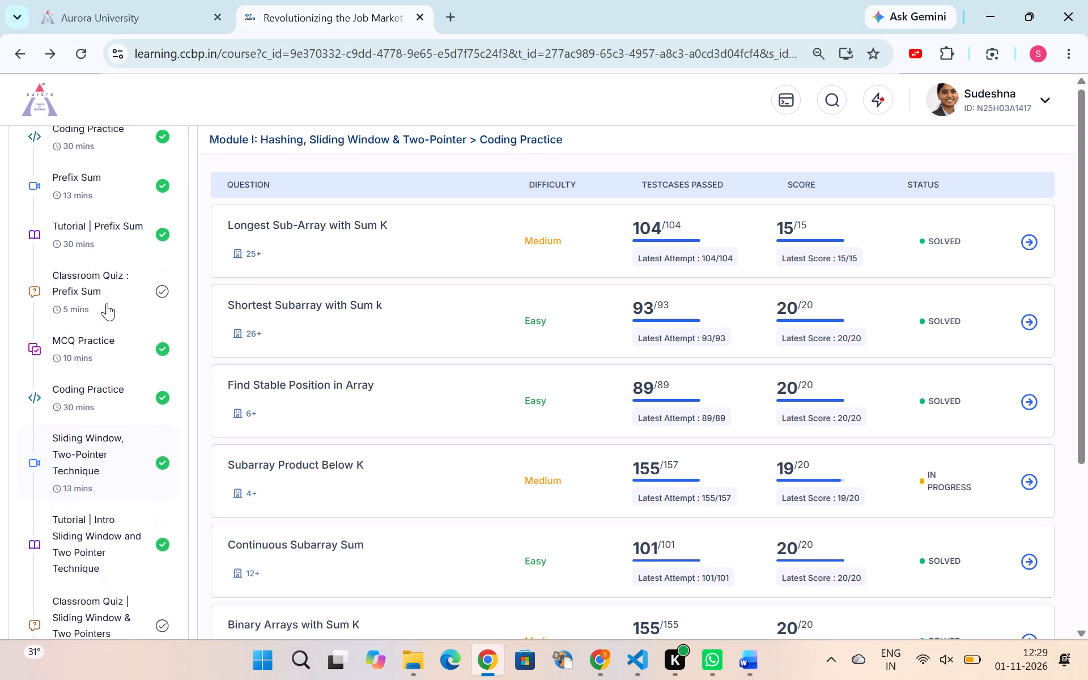
{"action": "scroll", "coordinate": [107, 303], "scroll_direction": "down", "scroll_amount": 1}
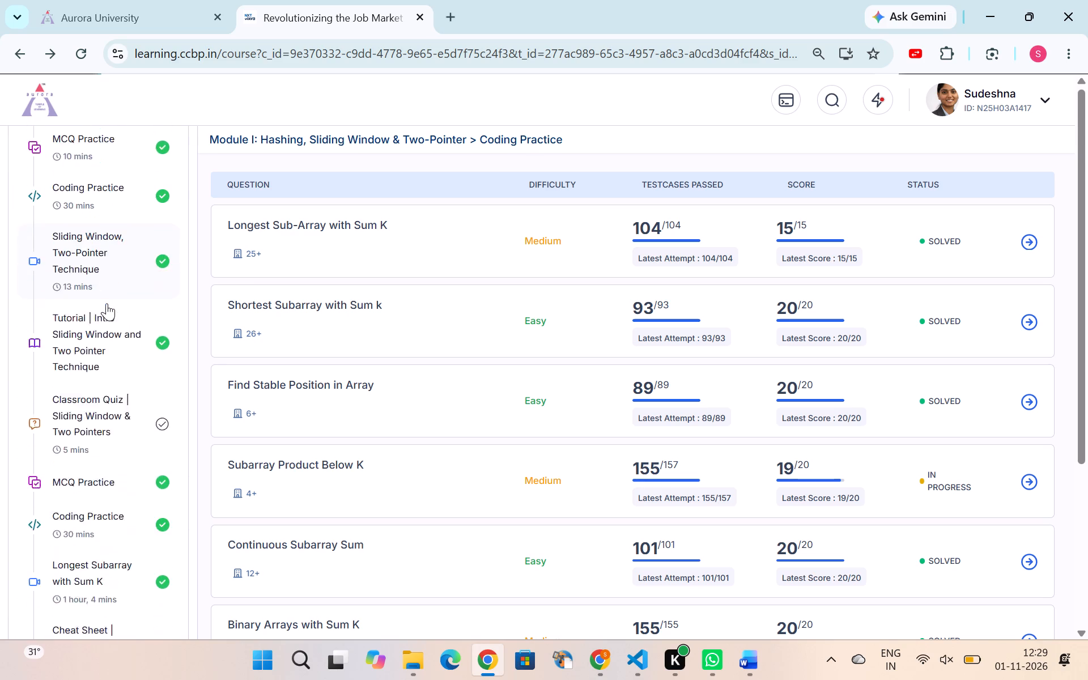
{"action": "scroll", "coordinate": [107, 303], "scroll_direction": "down", "scroll_amount": 4}
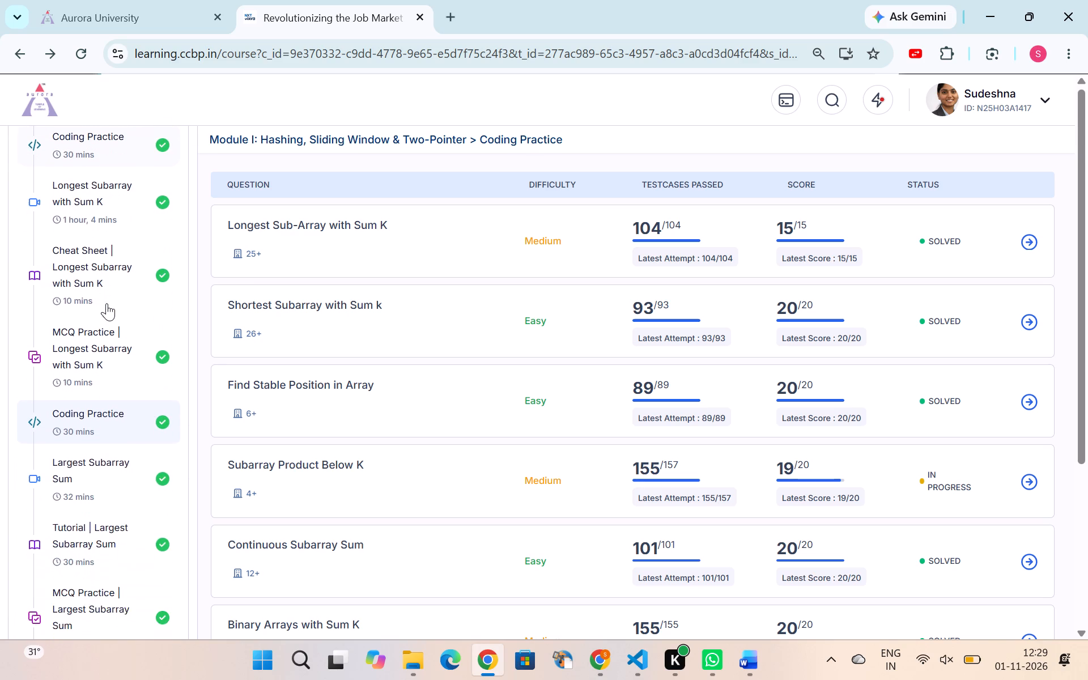
{"action": "scroll", "coordinate": [107, 303], "scroll_direction": "down", "scroll_amount": 1}
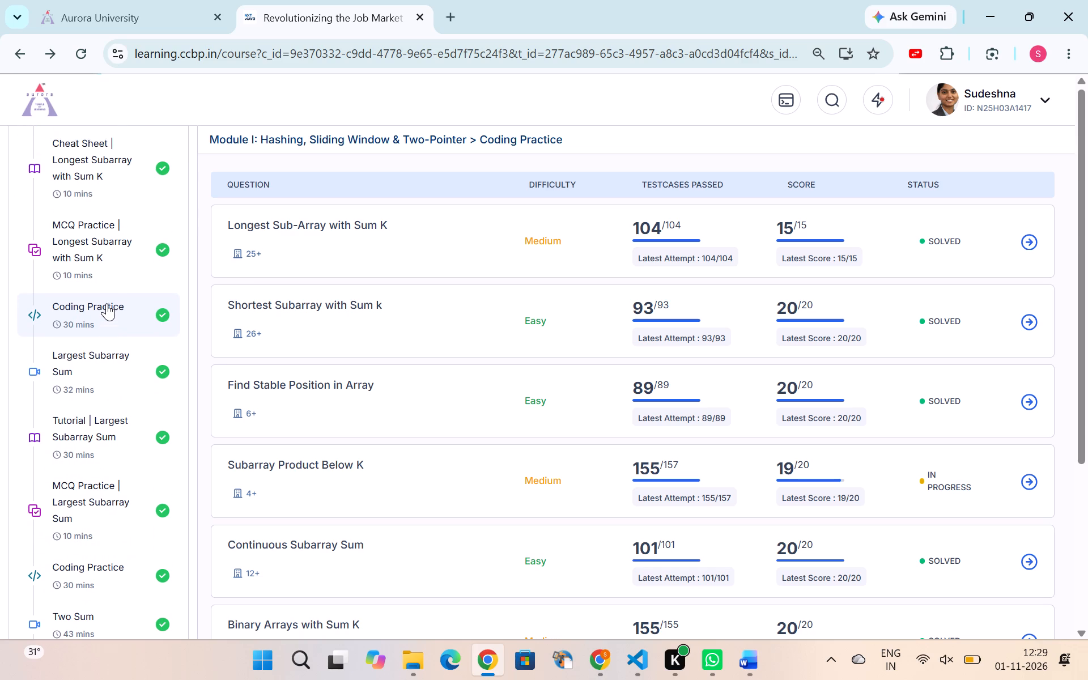
{"action": "scroll", "coordinate": [356, 365], "scroll_direction": "down", "scroll_amount": 1}
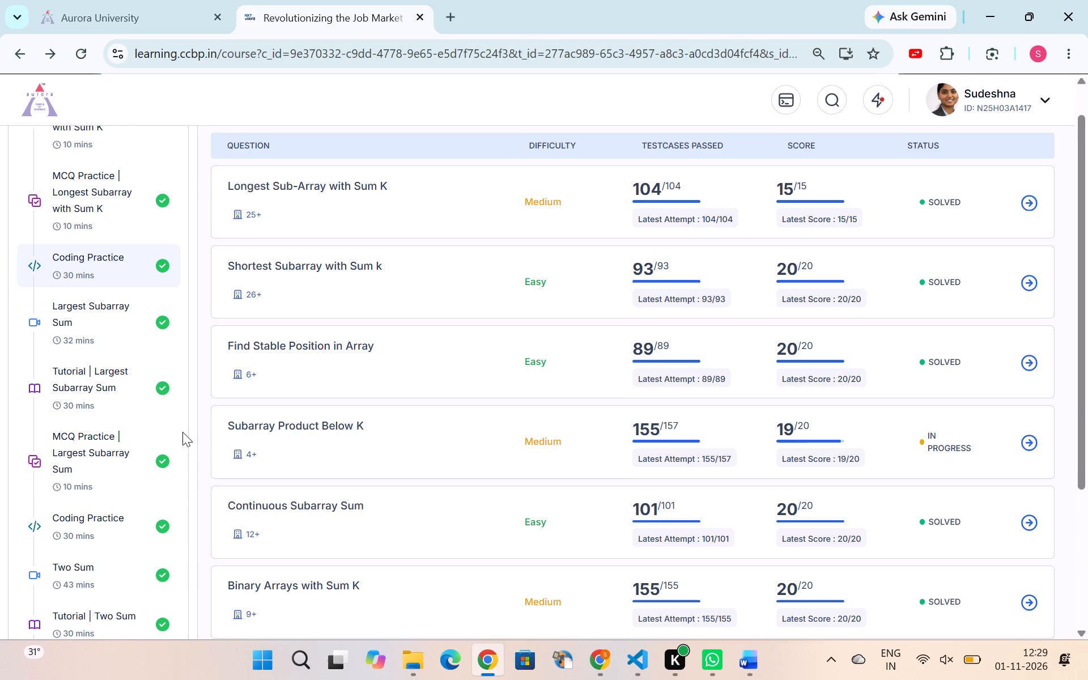
{"action": "scroll", "coordinate": [117, 505], "scroll_direction": "down", "scroll_amount": 3}
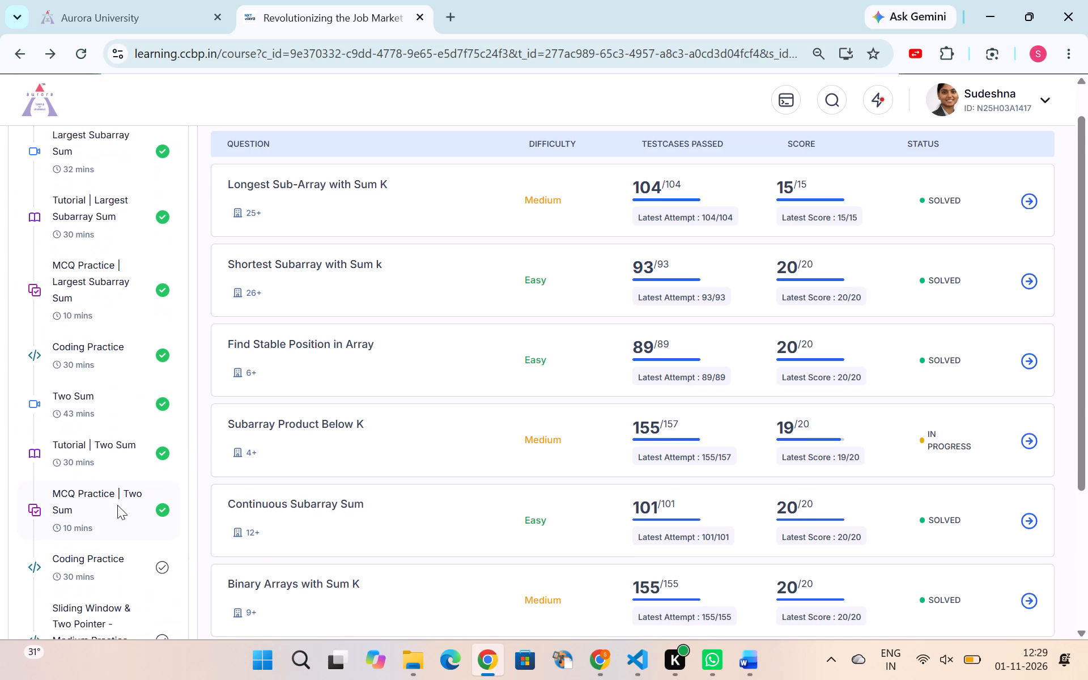
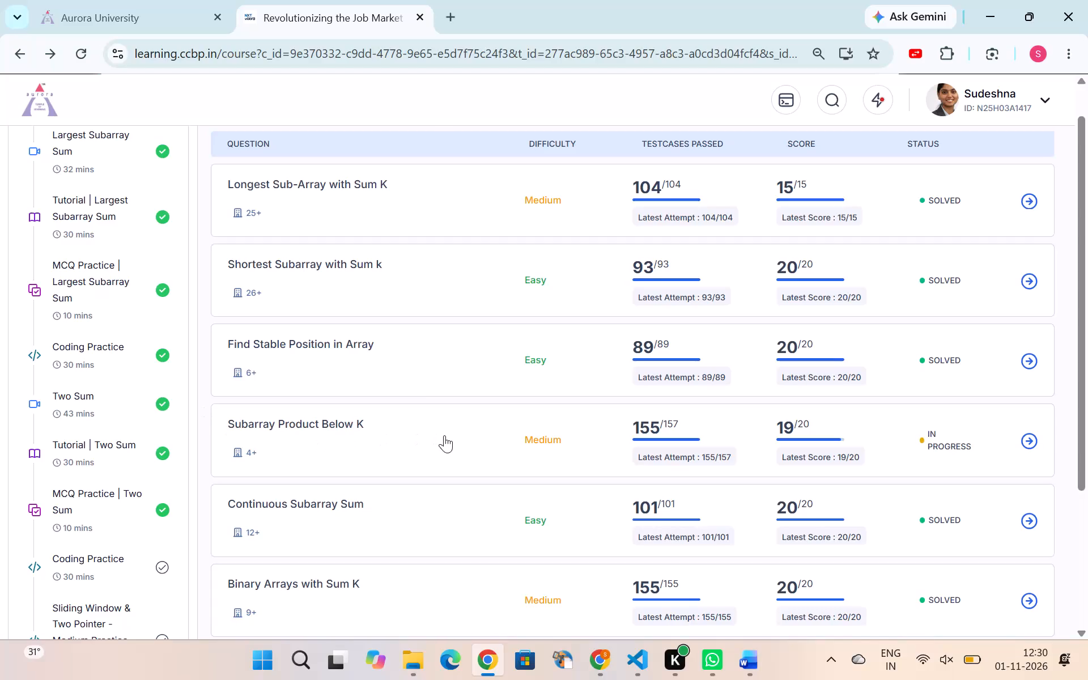
Open the Longest Sub-Array with Sum K problem from the Coding Practice set and enlarge its code editor area.
{"action": "scroll", "coordinate": [143, 310], "scroll_direction": "up", "scroll_amount": 1}
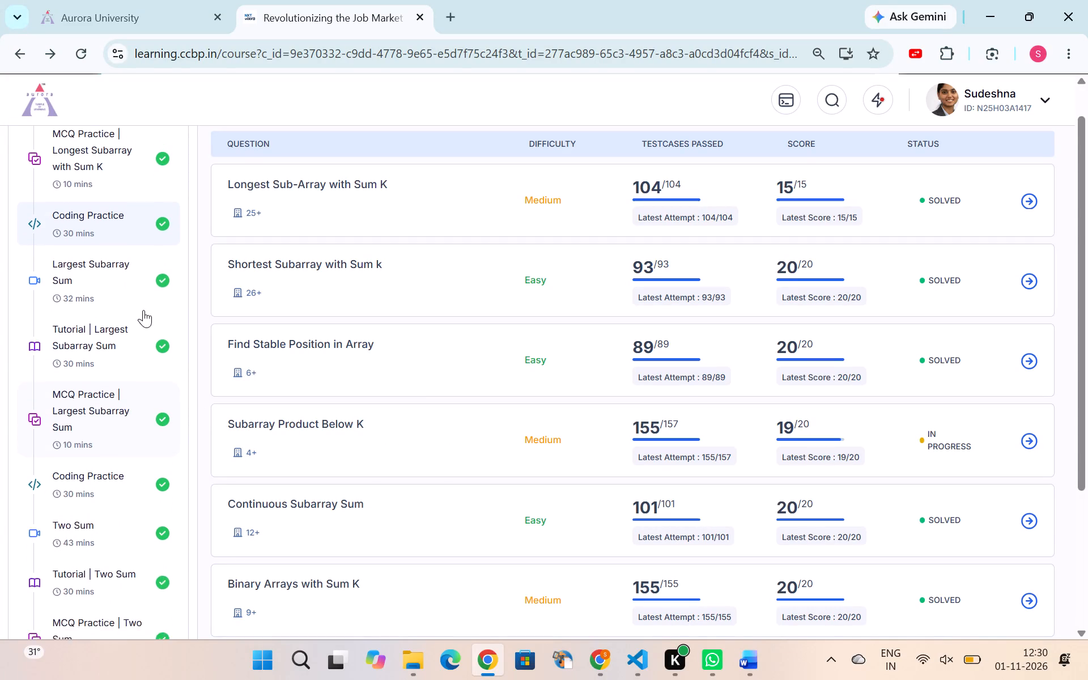
{"action": "scroll", "coordinate": [143, 310], "scroll_direction": "up", "scroll_amount": 1}
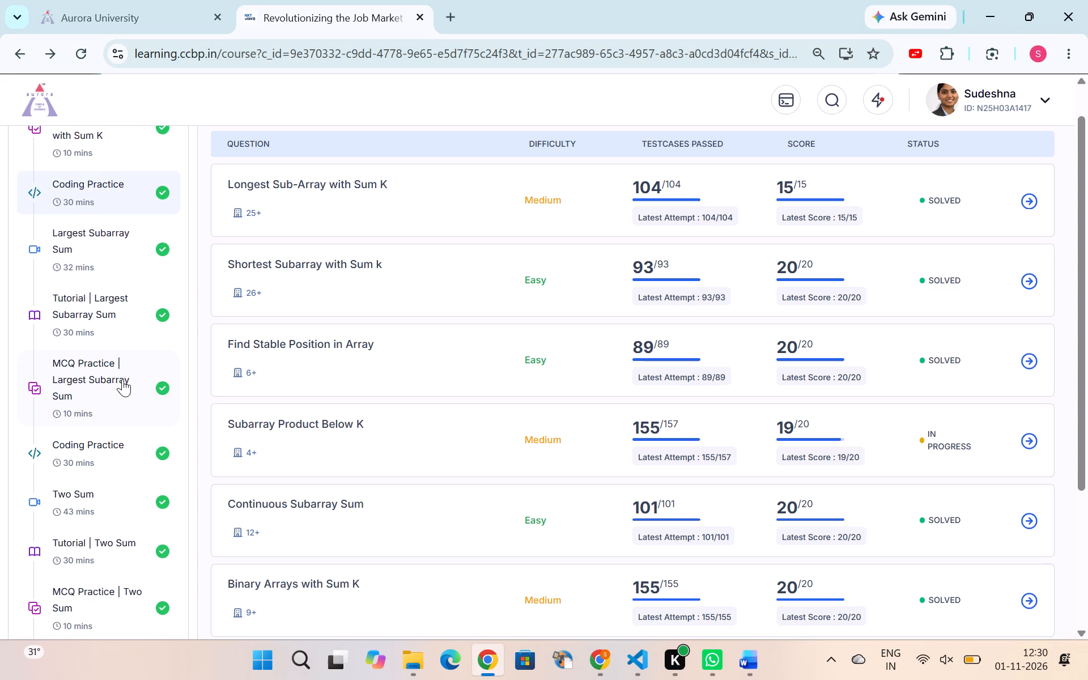
{"action": "scroll", "coordinate": [122, 379], "scroll_direction": "down", "scroll_amount": 4}
{"action": "scroll", "coordinate": [122, 379], "scroll_direction": "right", "scroll_amount": 1}
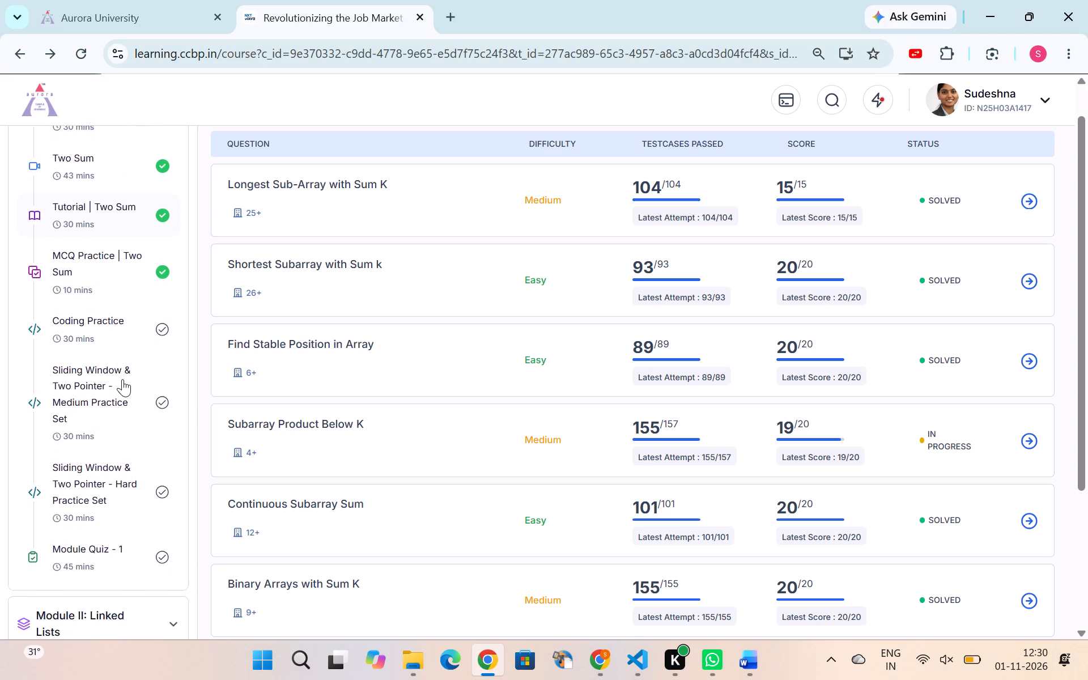
{"action": "scroll", "coordinate": [122, 379], "scroll_direction": "right", "scroll_amount": 1}
{"action": "scroll", "coordinate": [122, 379], "scroll_direction": "up", "scroll_amount": 2}
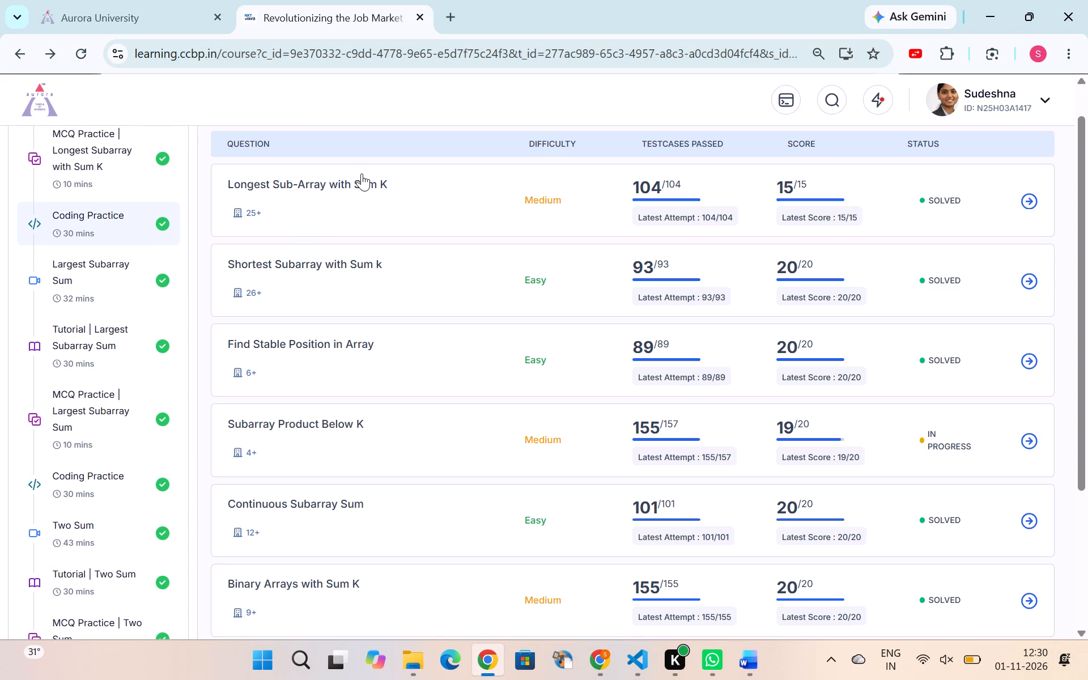
{"action": "left_click", "coordinate": [362, 173]}
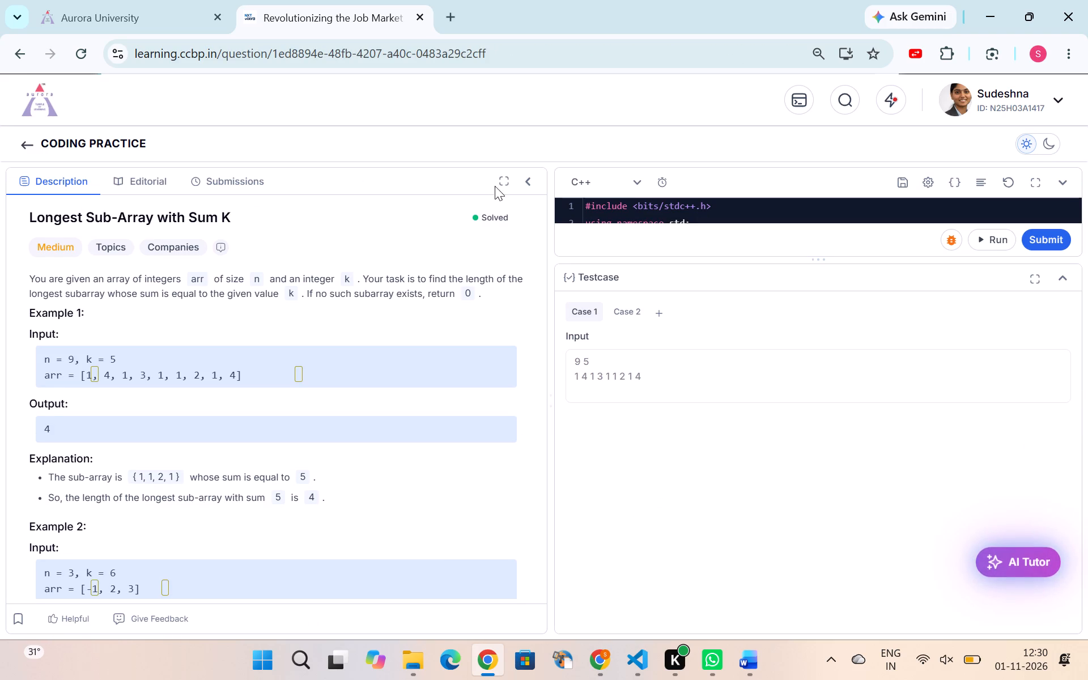
{"action": "left_click_drag", "start_coordinate": [792, 262], "coordinate": [787, 317]}
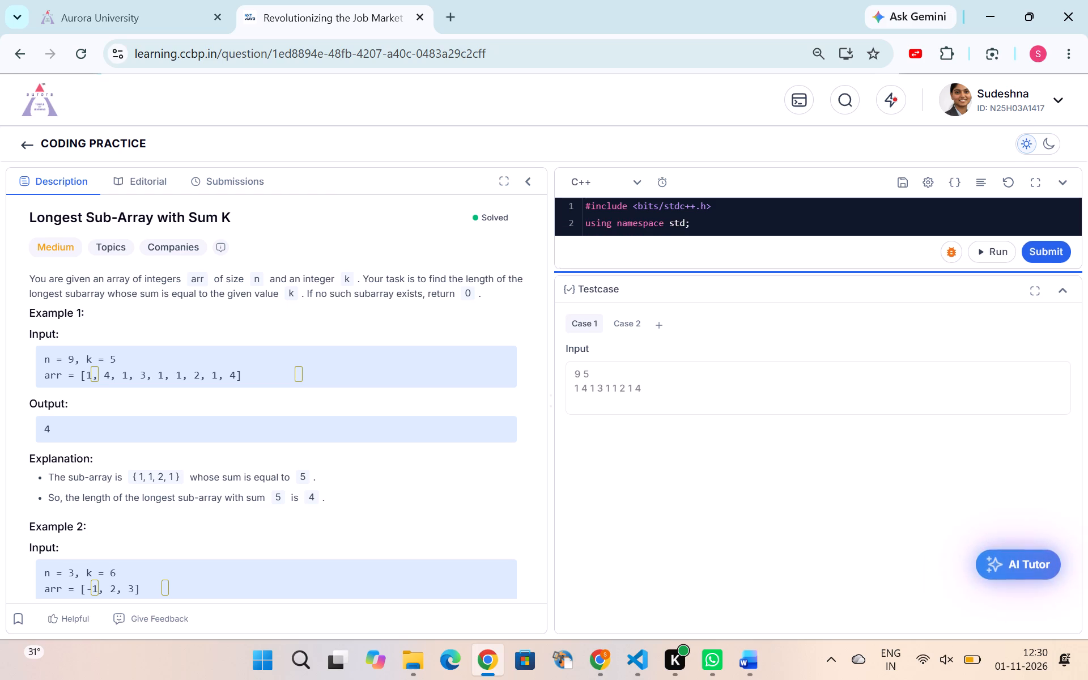
{"action": "left_click_drag", "start_coordinate": [787, 317], "coordinate": [778, 460]}
Capture the whole Longest Sub-Array with Sum K page and paste the screenshot on a new line at the end of the Word report.
{"action": "key", "text": "shift+super+s"}
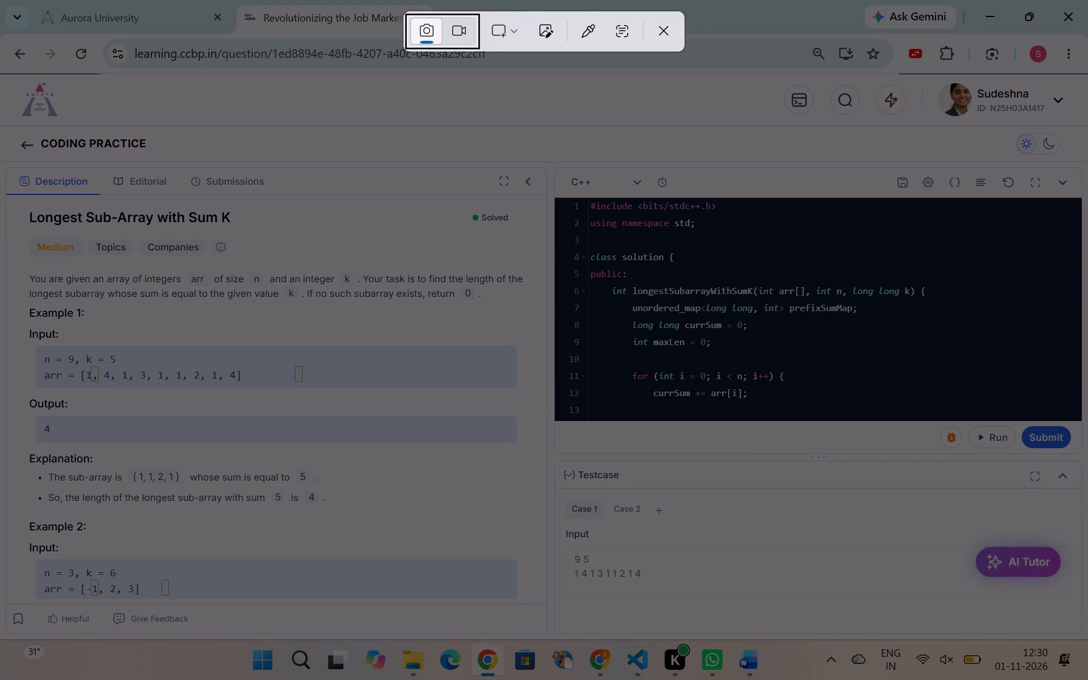
{"action": "left_click_drag", "start_coordinate": [0, 70], "coordinate": [1087, 636]}
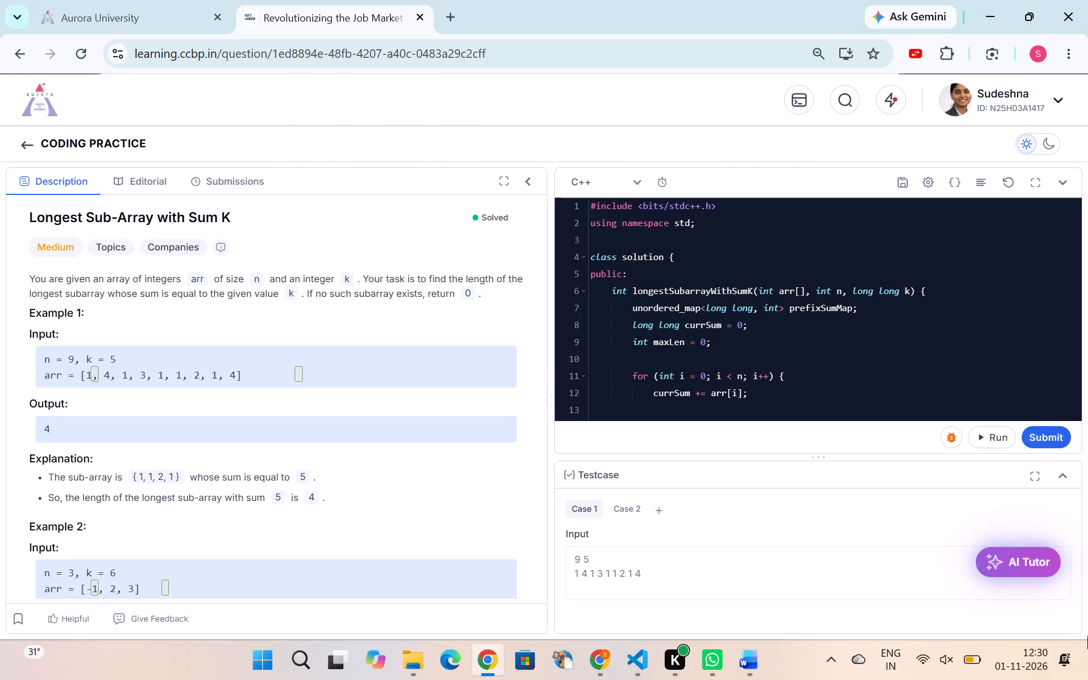
{"action": "left_click", "coordinate": [762, 652]}
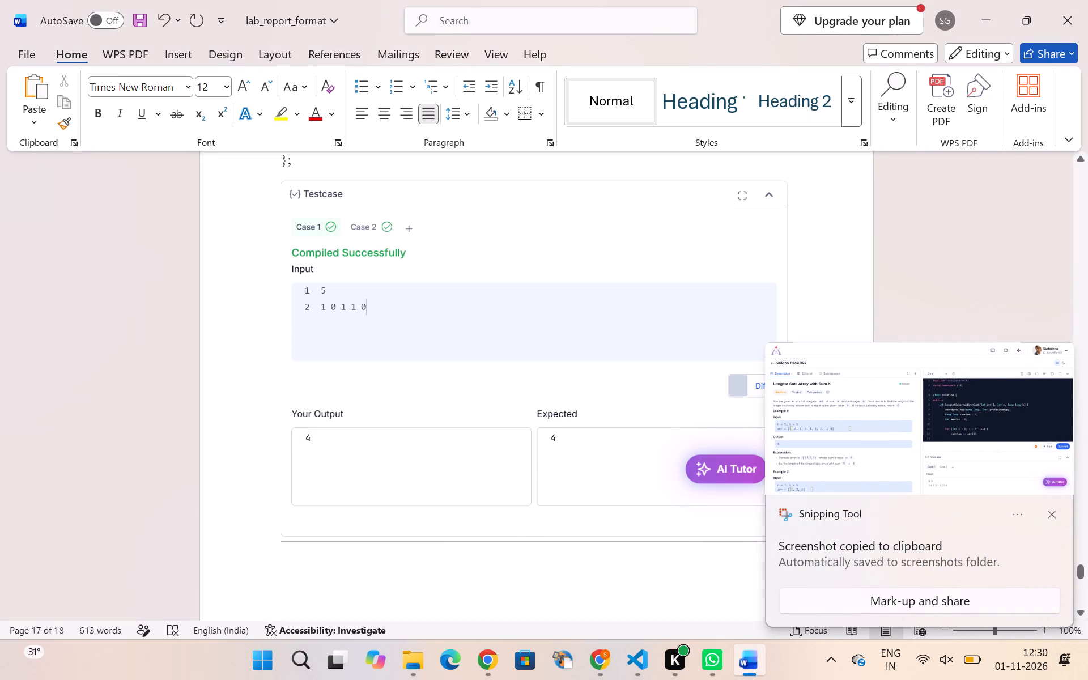
{"action": "key", "text": "Return"}
{"action": "key", "text": "ctrl+v"}
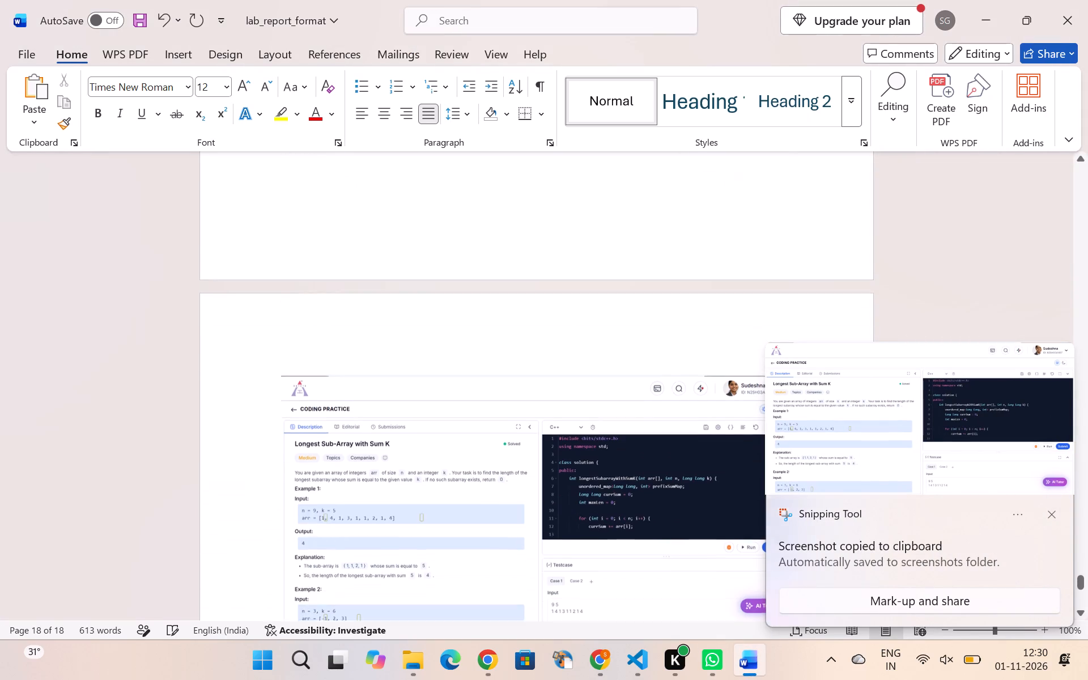
Add the line CODE: under the Longest Sub-Array with Sum K screenshot and paste the problem's full solution code from Chrome below it.
{"action": "key", "text": "Return"}
{"action": "type", "text": "CODE:"}
{"action": "key", "text": "Return"}
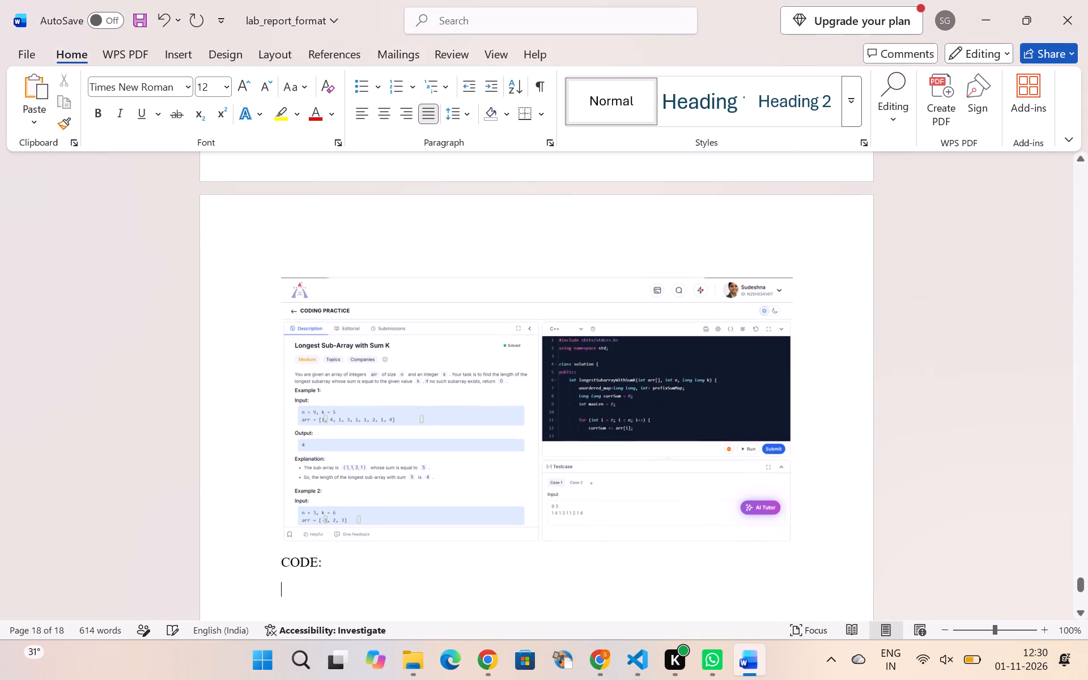
{"action": "left_click", "coordinate": [499, 658]}
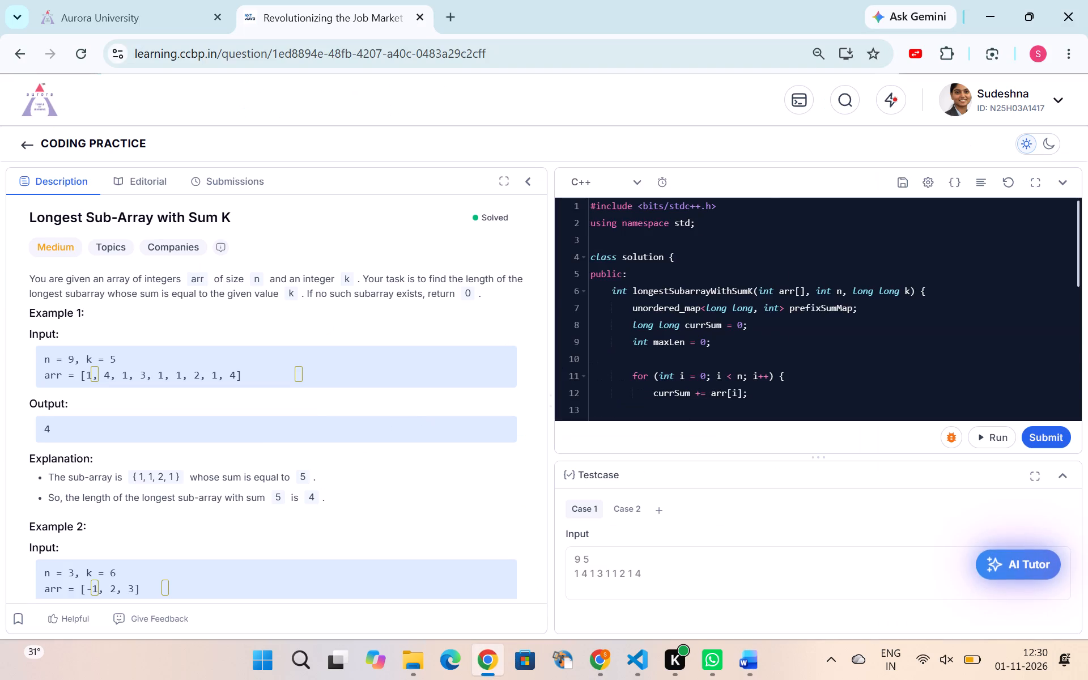
{"action": "scroll", "coordinate": [697, 359], "scroll_direction": "down", "scroll_amount": 7}
{"action": "left_click", "coordinate": [687, 337]}
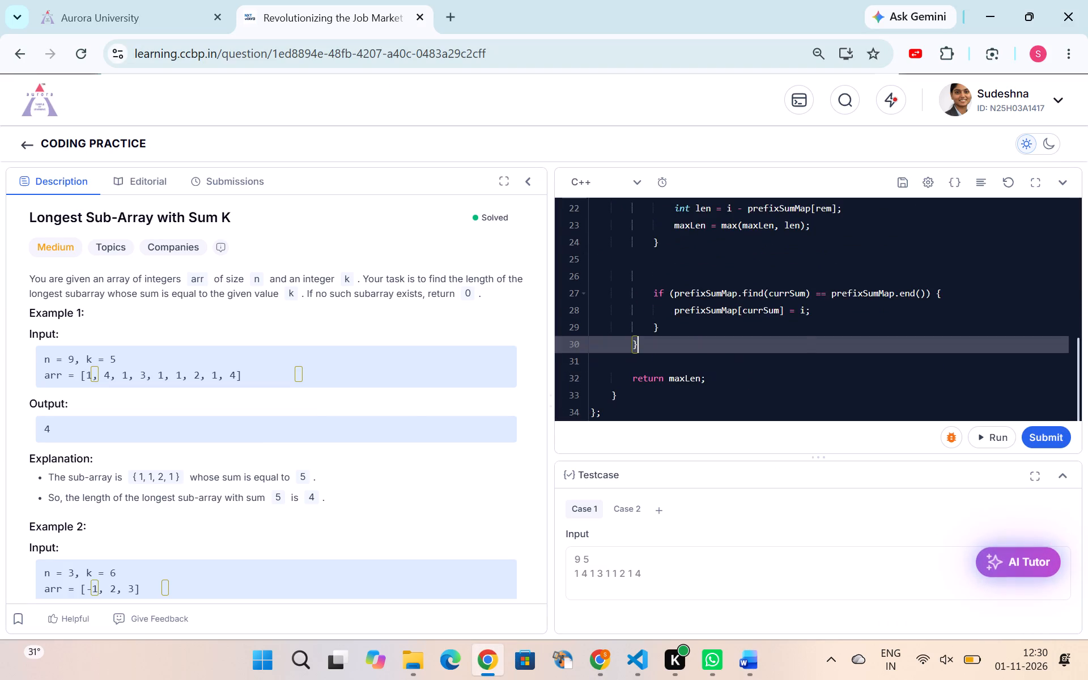
{"action": "key", "text": "ctrl+a"}
{"action": "key", "text": "ctrl+v"}
{"action": "key", "text": "ctrl+c"}
{"action": "key", "text": "ctrl+c"}
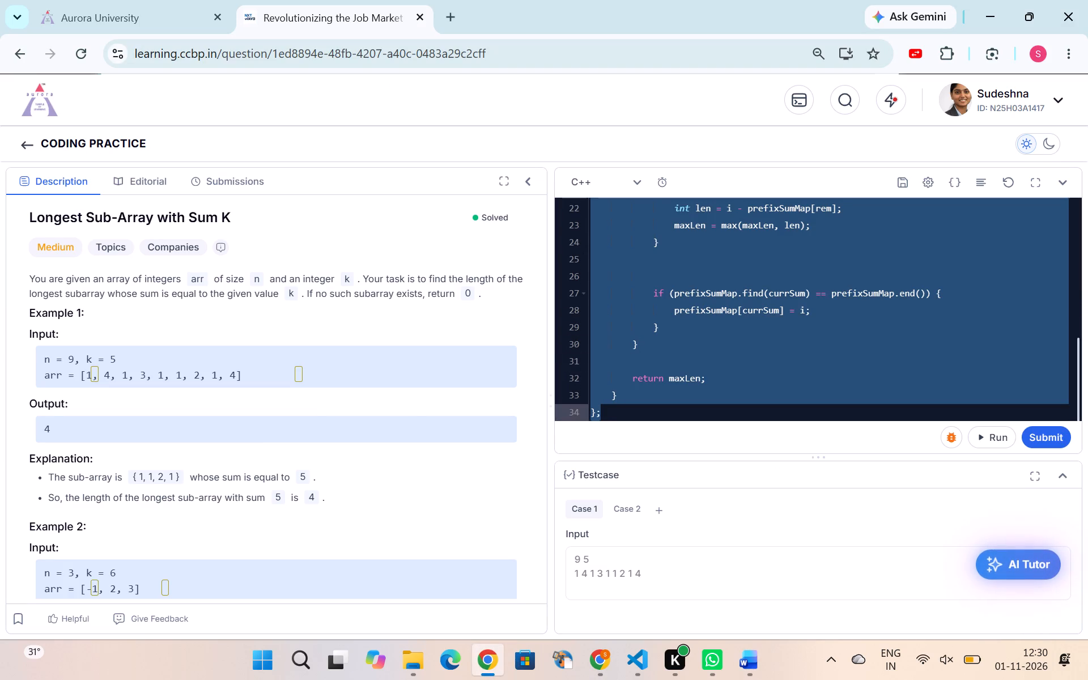
{"action": "left_click", "coordinate": [743, 656]}
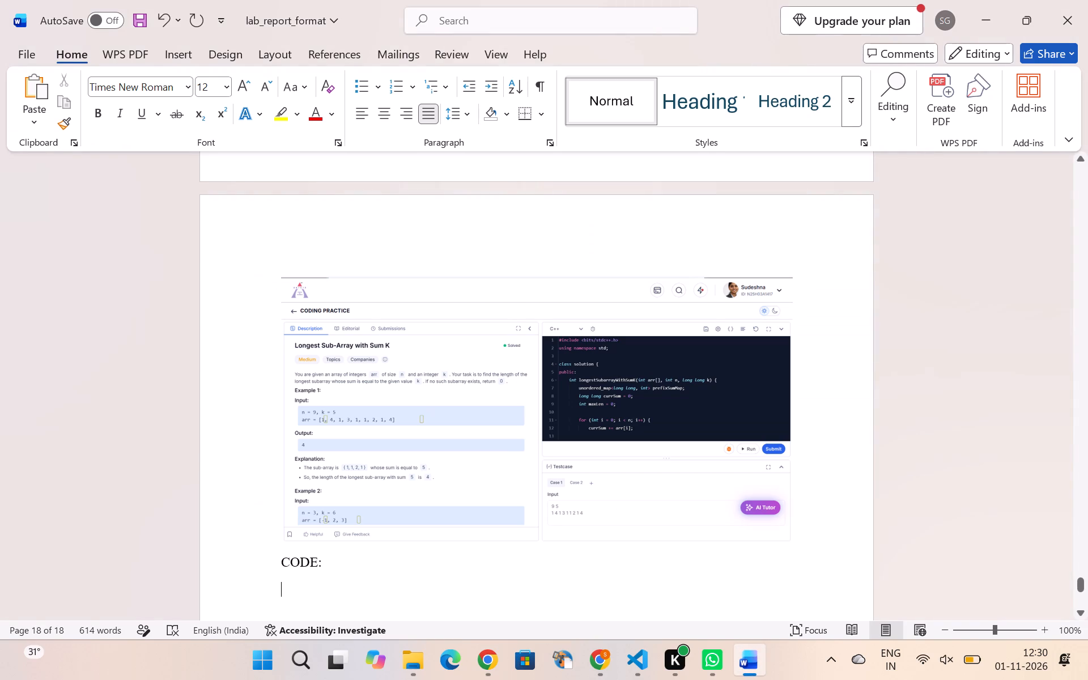
{"action": "key", "text": "ctrl+v"}
{"action": "key", "text": "Return"}
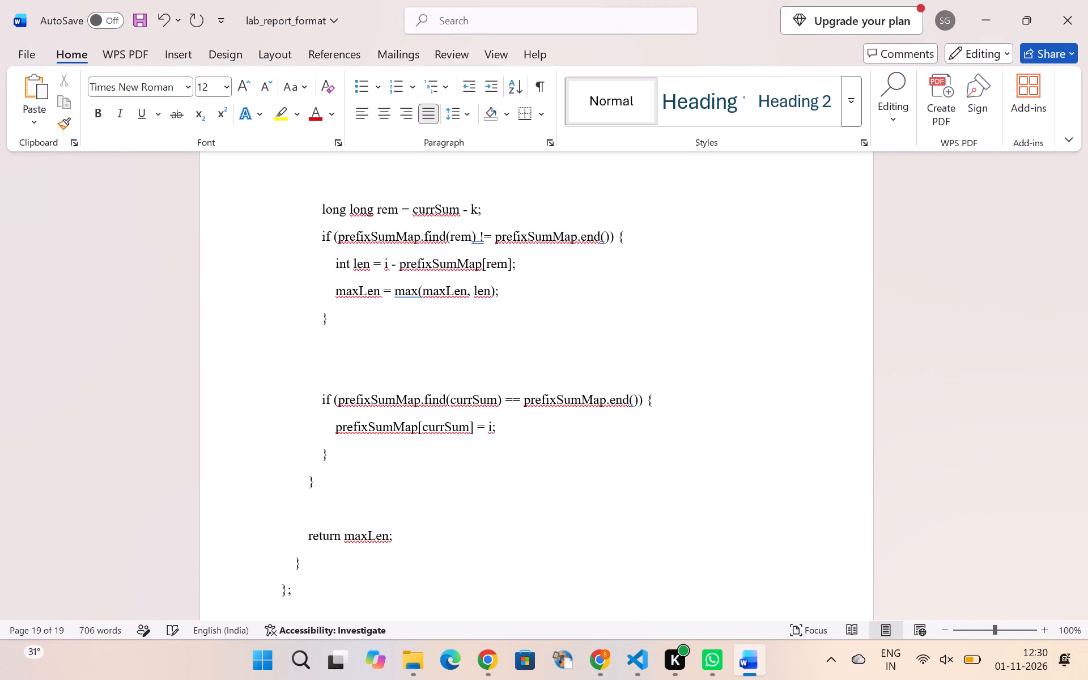
Run the Longest Sub-Array with Sum K code in Chrome, capture the enlarged Testcase results and paste the screenshot below its code in Word.
{"action": "left_click", "coordinate": [494, 662]}
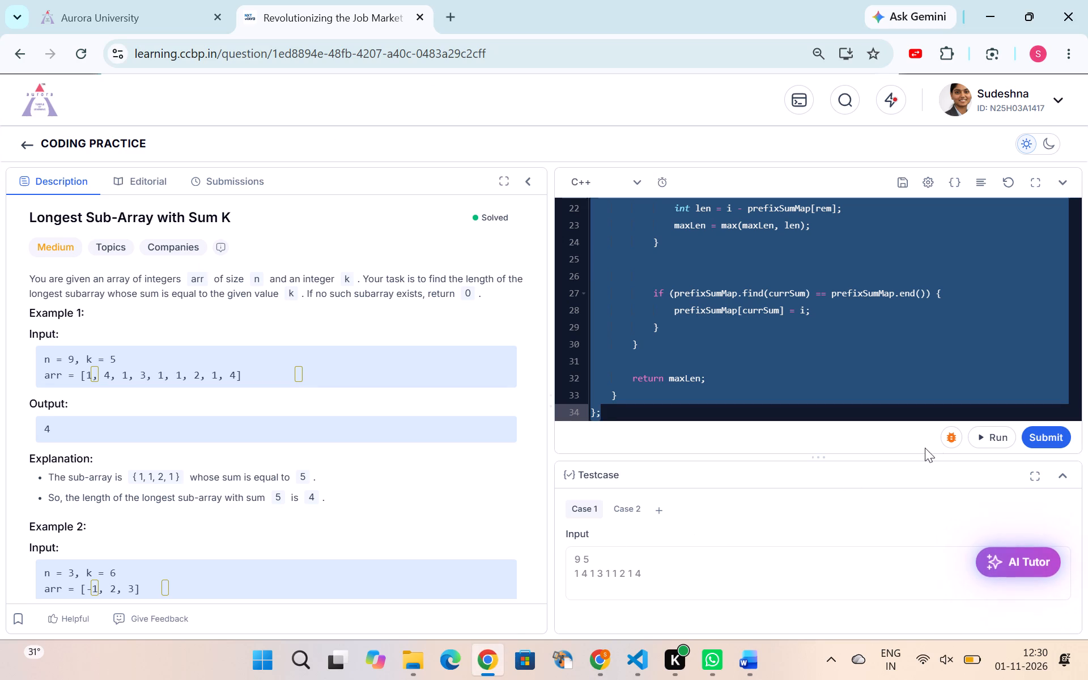
{"action": "left_click", "coordinate": [983, 435]}
{"action": "left_click", "coordinate": [879, 346]}
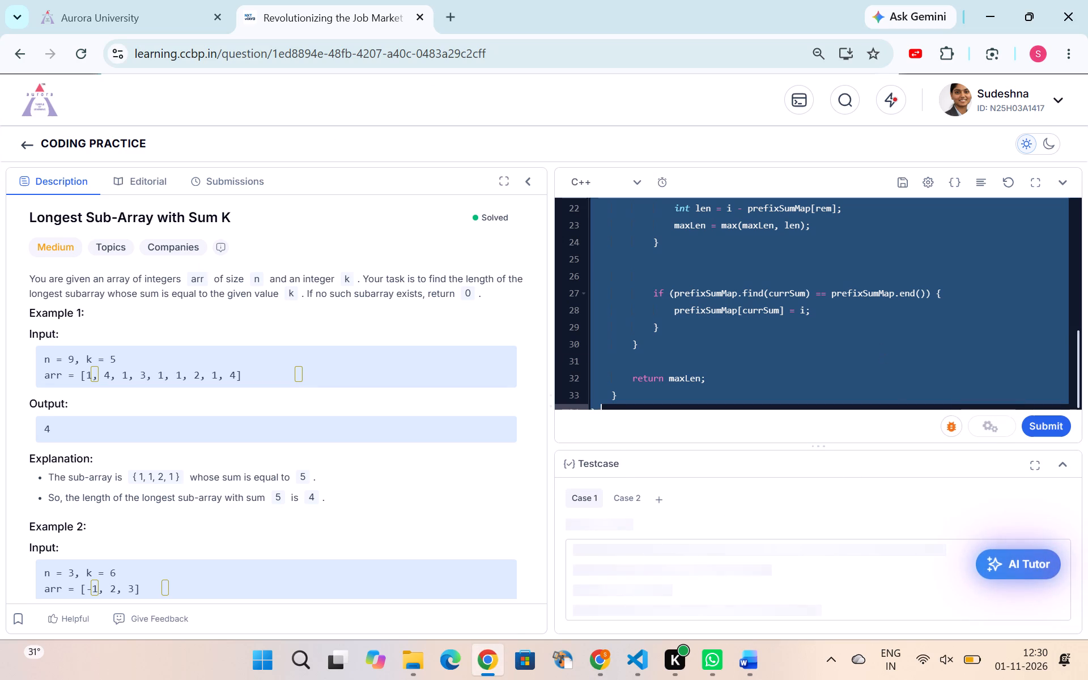
{"action": "left_click_drag", "start_coordinate": [841, 449], "coordinate": [839, 258]}
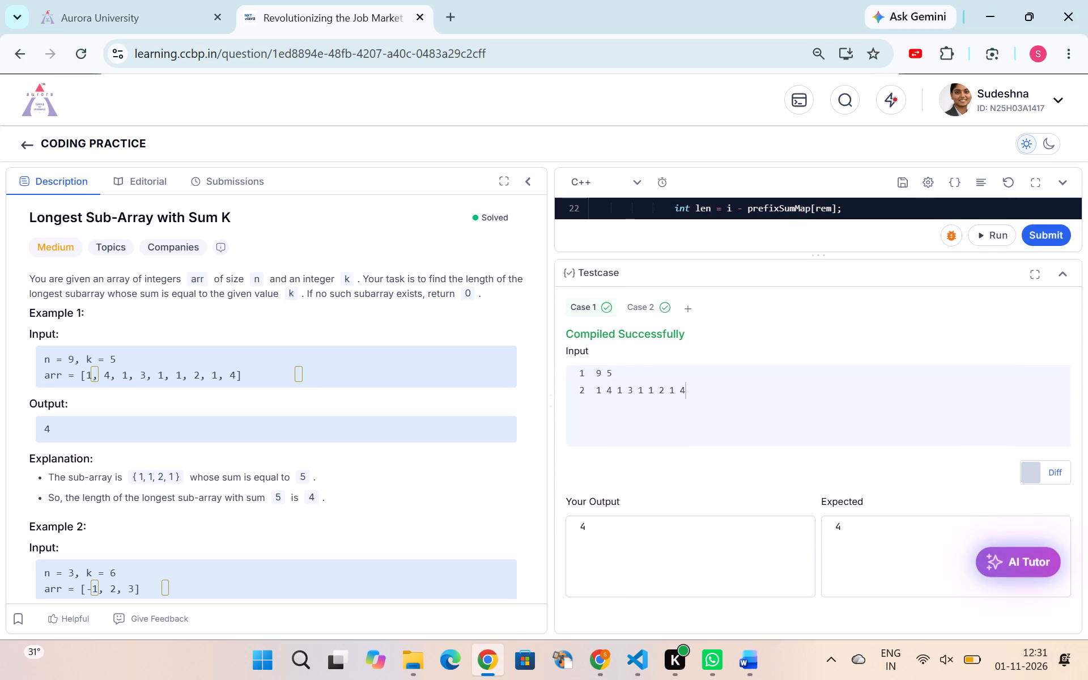
{"action": "key", "text": "shift+super+s"}
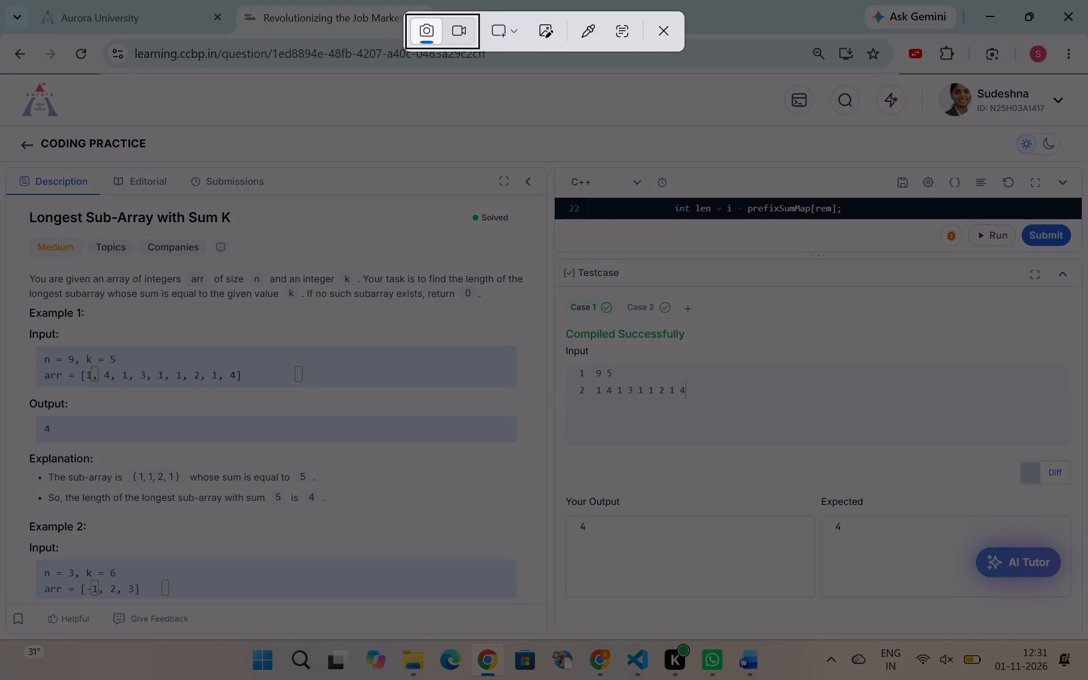
{"action": "left_click_drag", "start_coordinate": [555, 257], "coordinate": [1087, 645]}
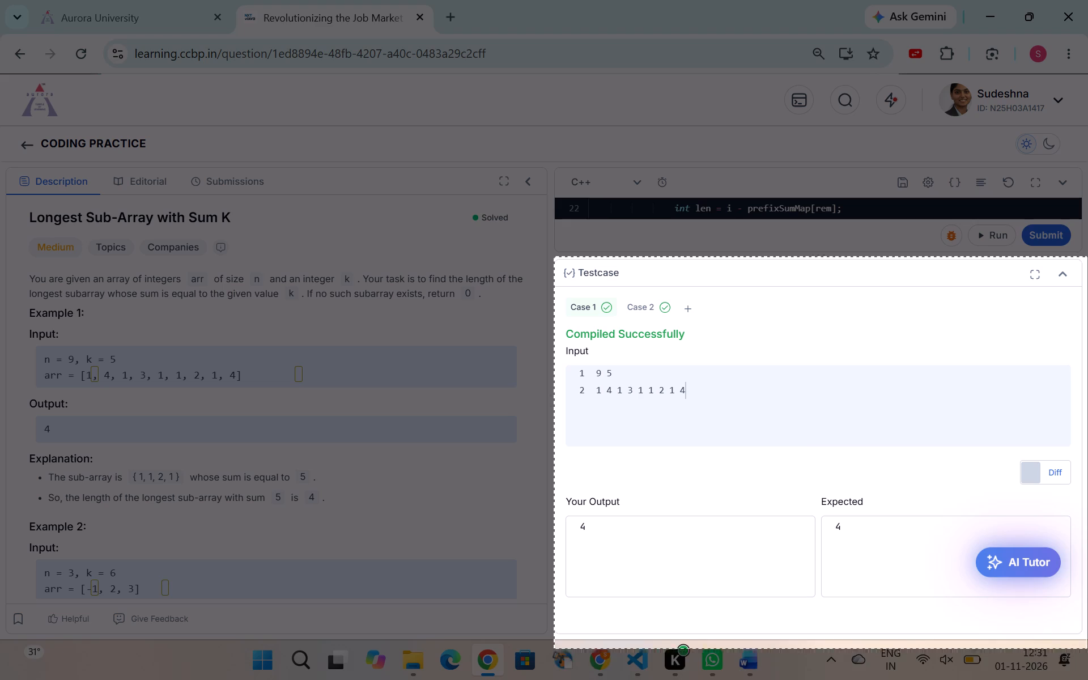
{"action": "left_click_drag", "start_coordinate": [1087, 645], "coordinate": [1087, 640]}
{"action": "left_click", "coordinate": [748, 658]}
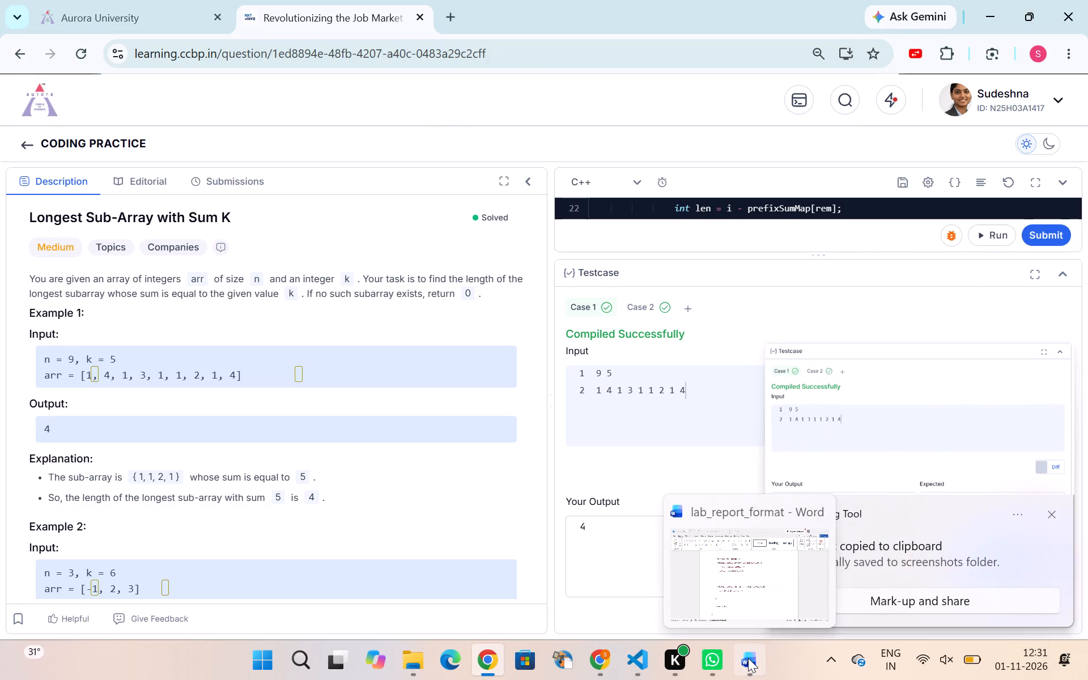
{"action": "key", "text": "ctrl+v"}
{"action": "key", "text": "Return"}
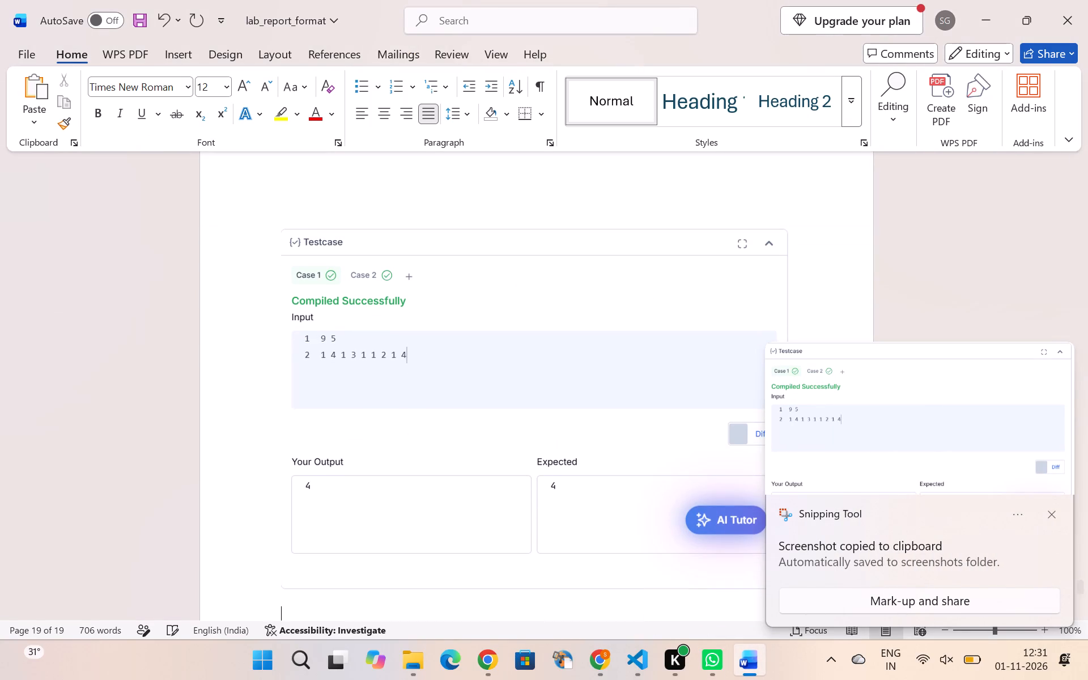
{"action": "key", "text": "Return"}
Switch to Chrome, return to the Coding Practice set, open Shortest Subarray with Sum k and enlarge its code editor area.
{"action": "left_click", "coordinate": [468, 657]}
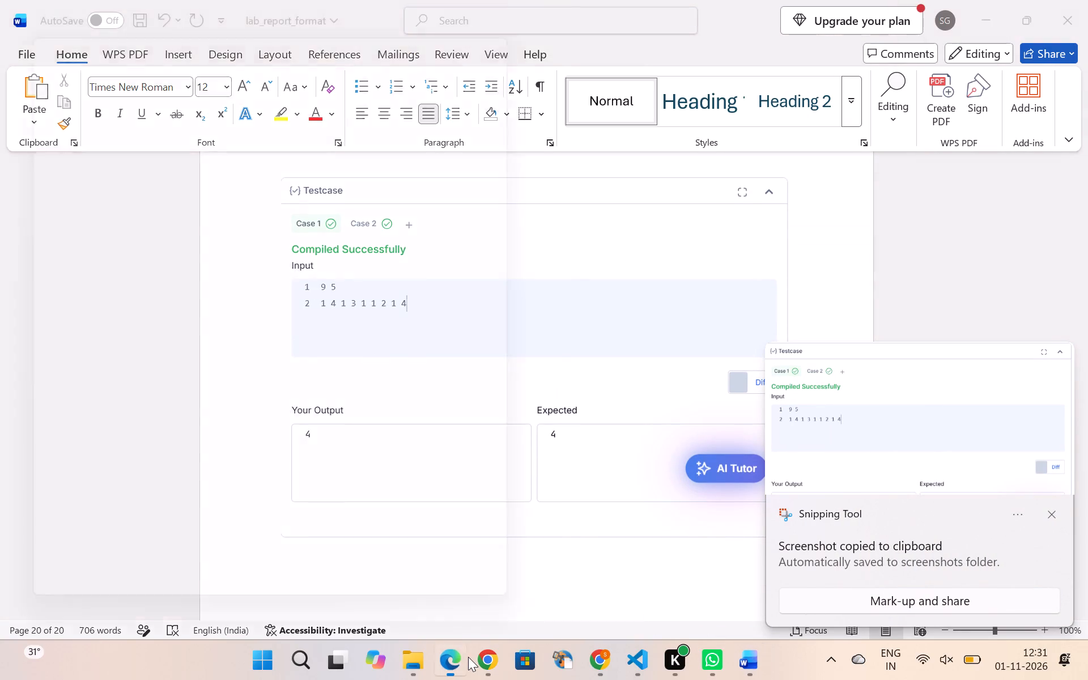
{"action": "left_click", "coordinate": [498, 653]}
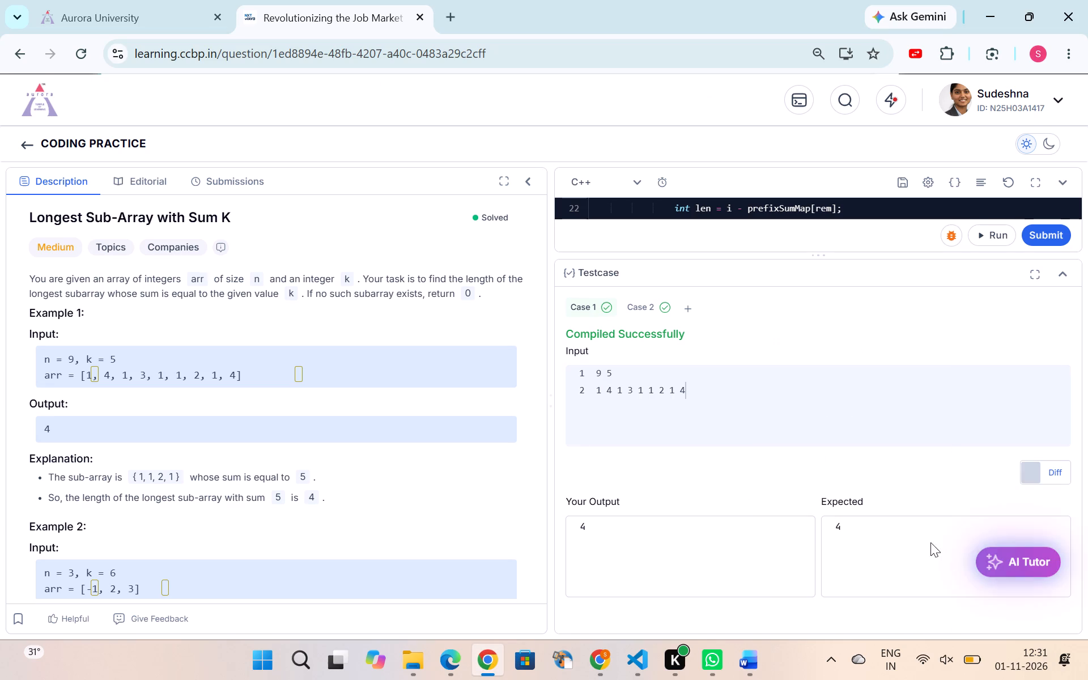
{"action": "left_click", "coordinate": [26, 146]}
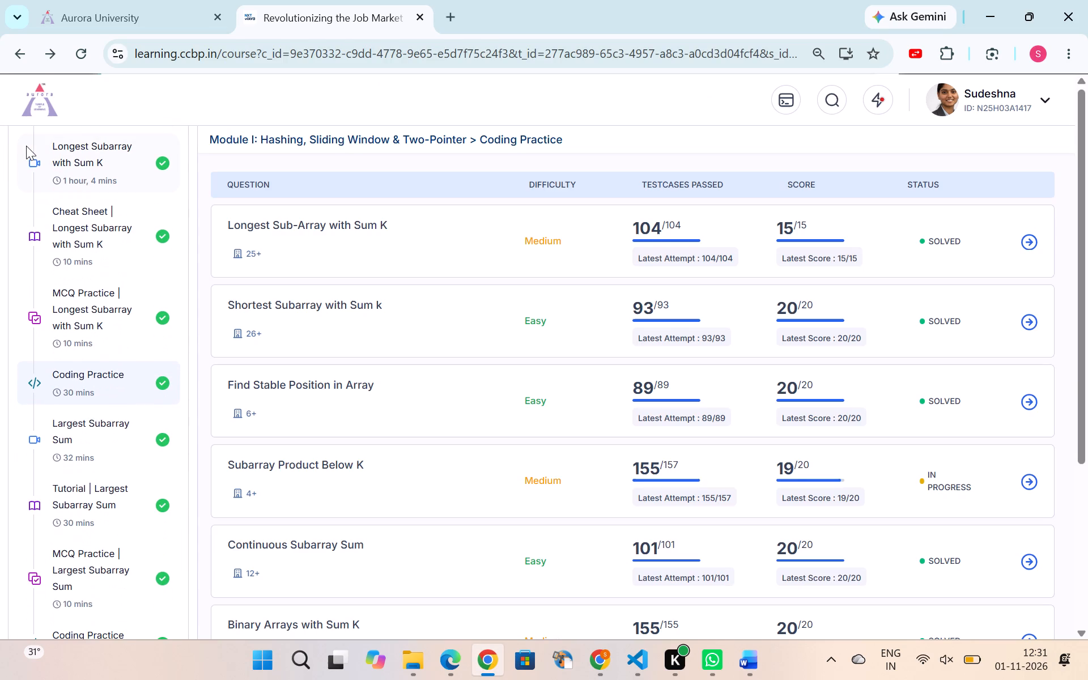
{"action": "left_click", "coordinate": [333, 321]}
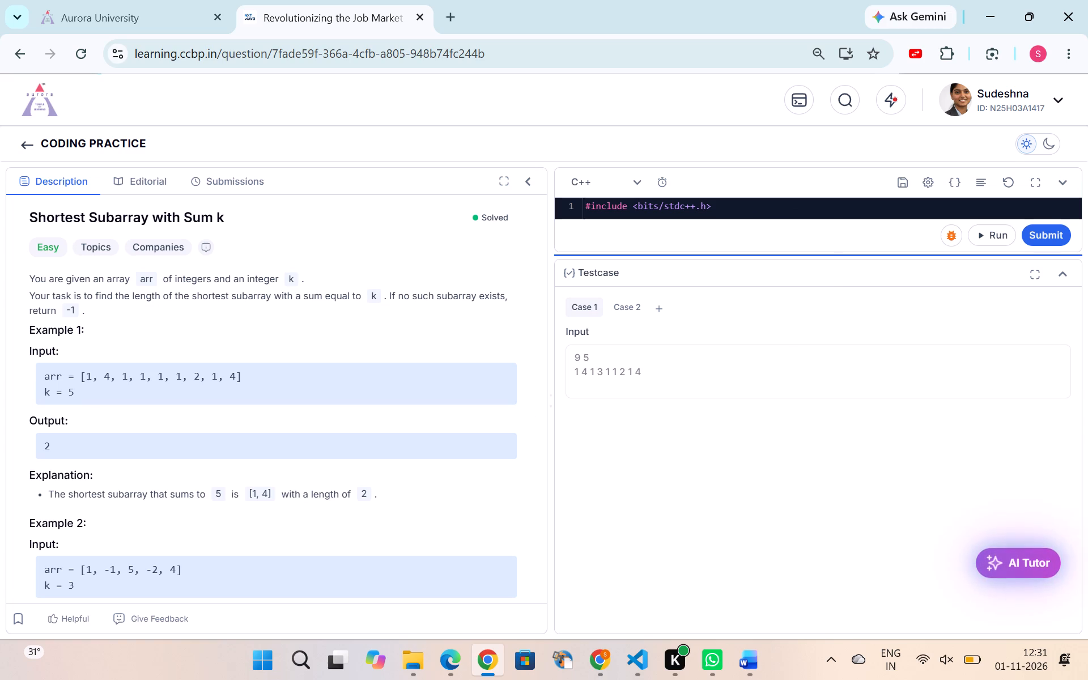
{"action": "left_click_drag", "start_coordinate": [833, 257], "coordinate": [838, 471]}
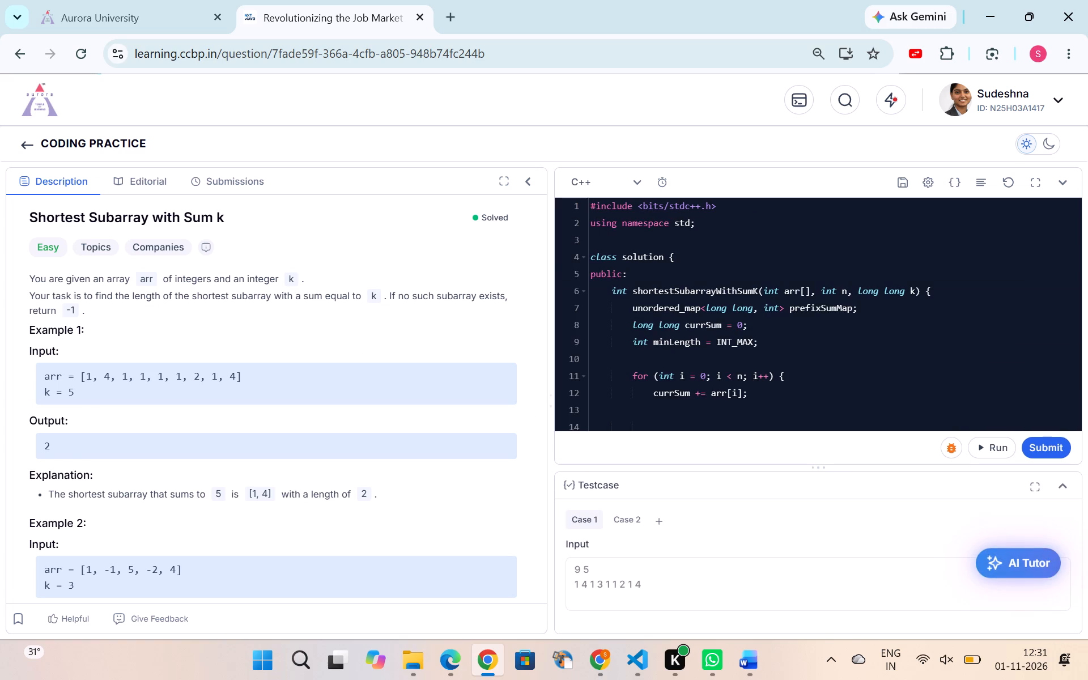
Capture the whole Shortest Subarray with Sum k page and paste the screenshot below the previous test output in Word.
{"action": "key", "text": "shift+super+s"}
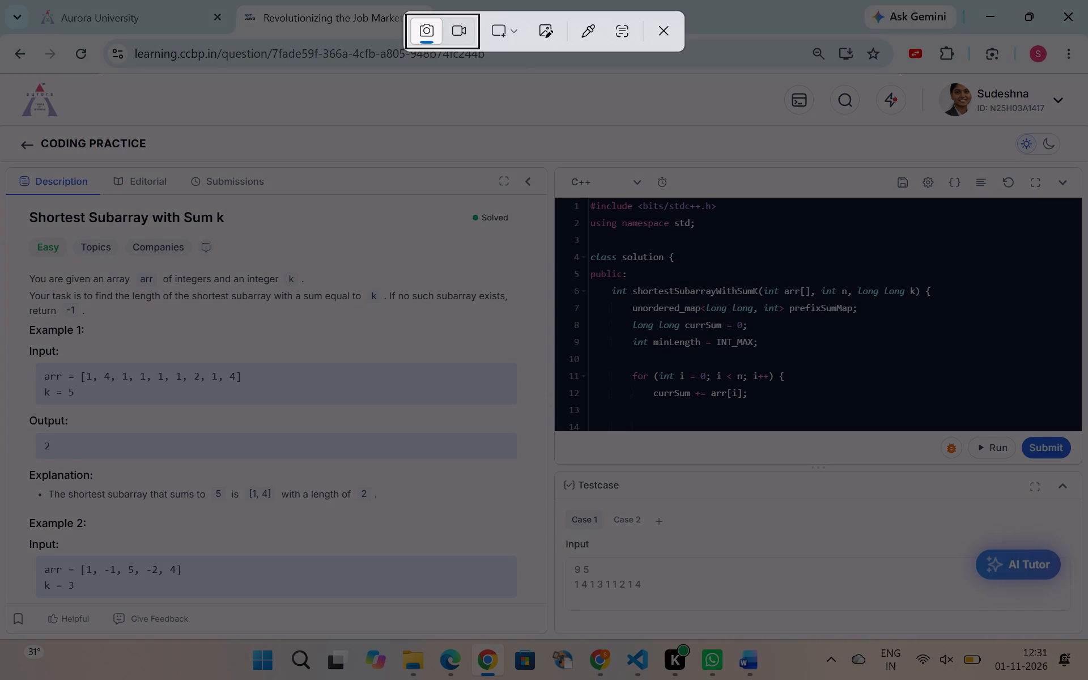
{"action": "left_click_drag", "start_coordinate": [0, 73], "coordinate": [1087, 640]}
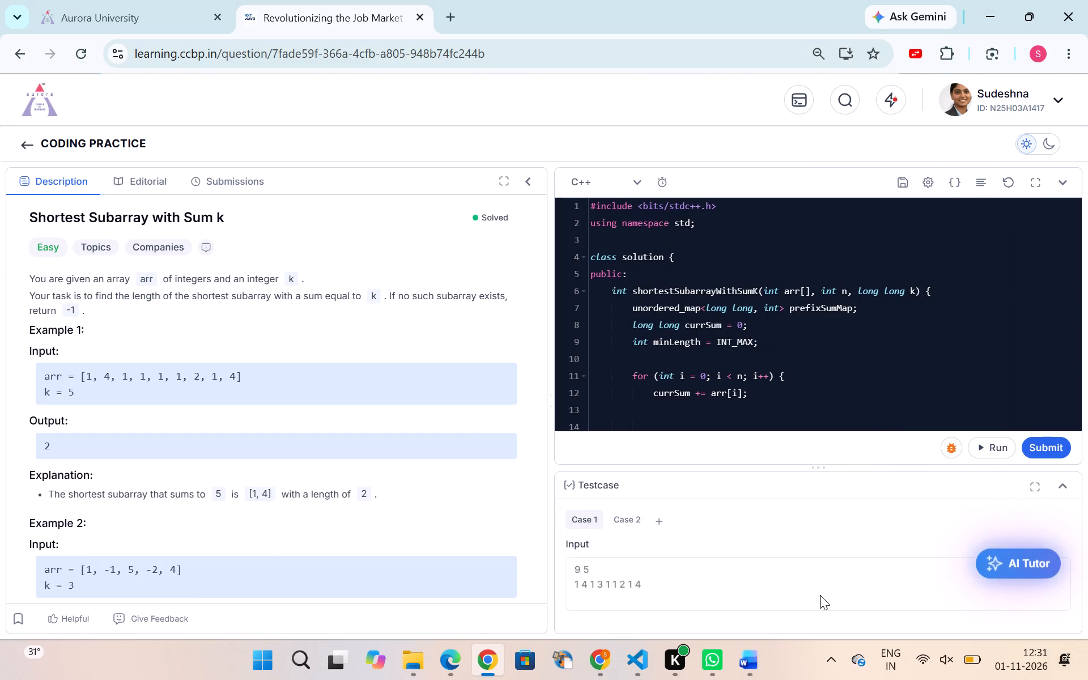
{"action": "left_click", "coordinate": [757, 654]}
{"action": "key", "text": "ctrl+v"}
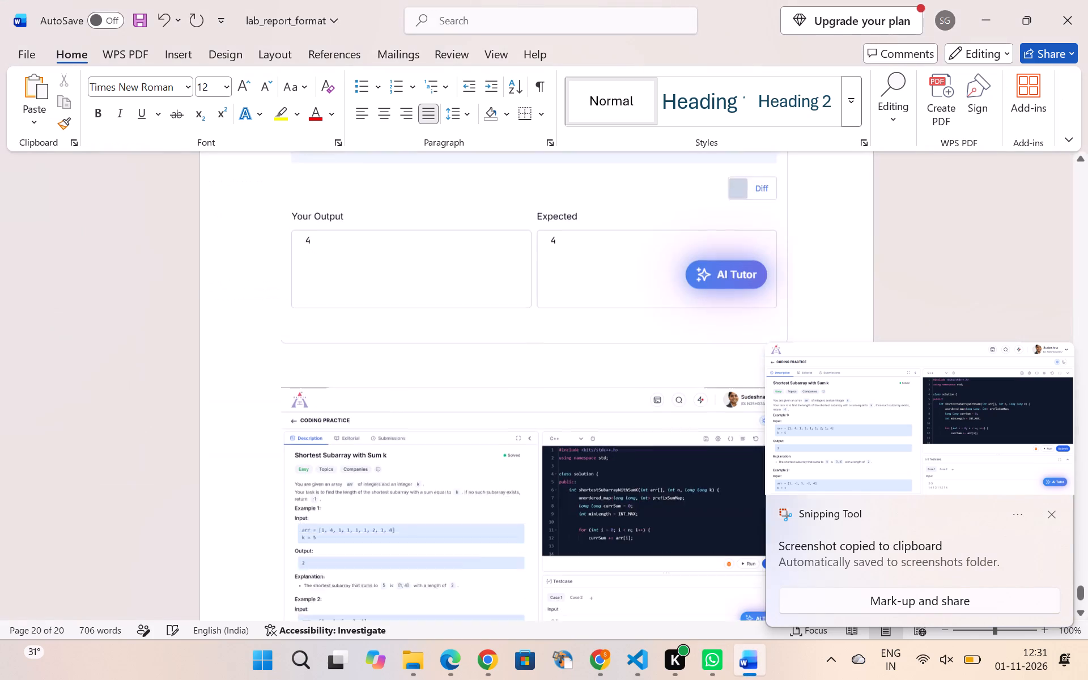
Add the line CODE: under the Shortest Subarray with Sum k screenshot and paste the problem's full solution code from Chrome below it.
{"action": "key", "text": "Return"}
{"action": "type", "text": "CODE:"}
{"action": "key", "text": "Return"}
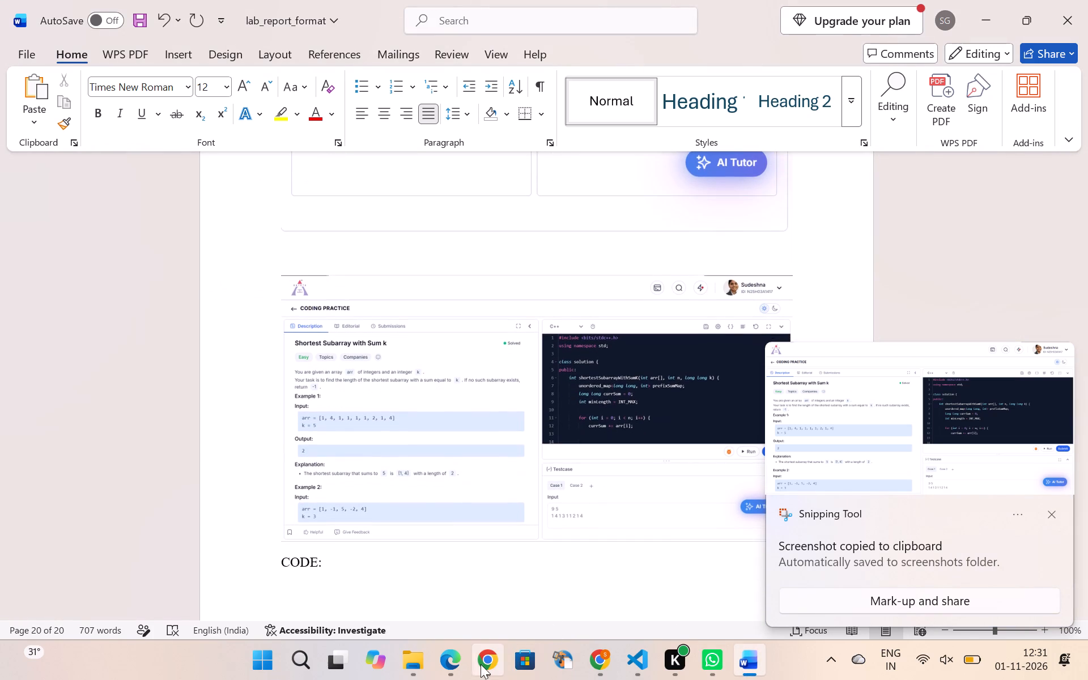
{"action": "left_click", "coordinate": [479, 661]}
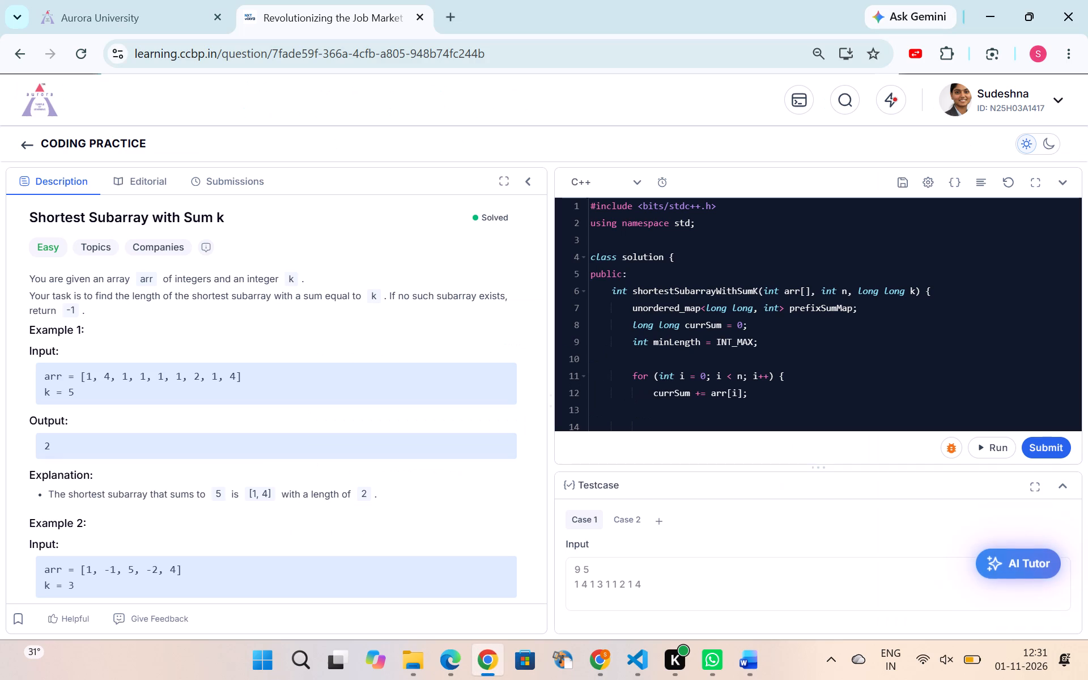
{"action": "scroll", "coordinate": [840, 395], "scroll_direction": "down", "scroll_amount": 5}
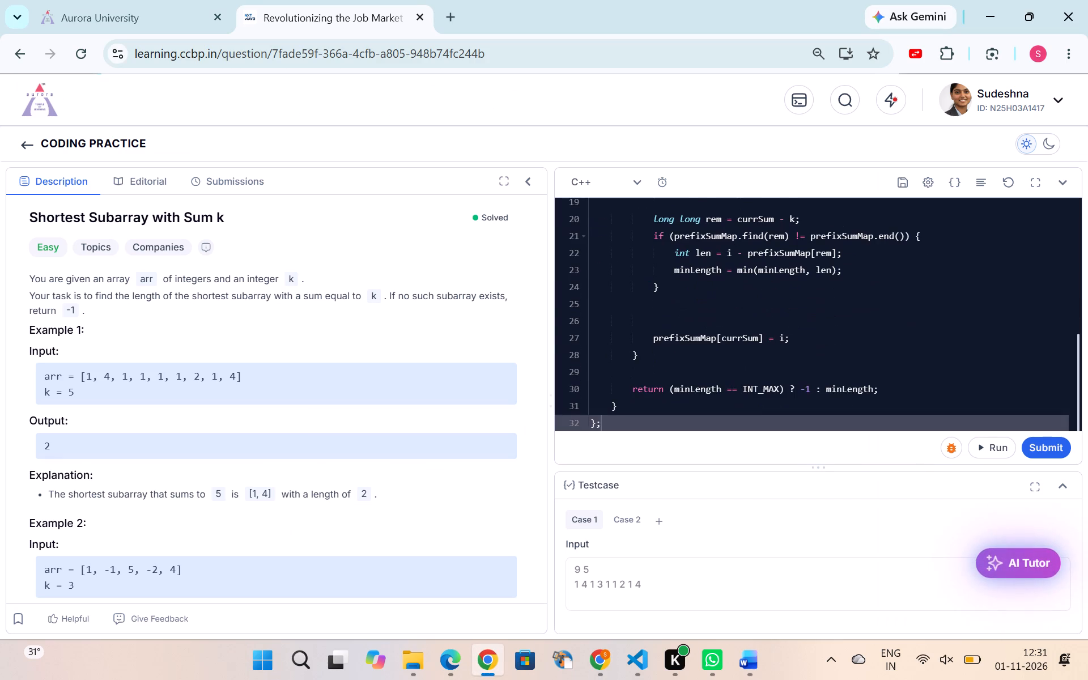
{"action": "left_click", "coordinate": [790, 345]}
{"action": "key", "text": "ctrl+a"}
{"action": "key", "text": "ctrl+c"}
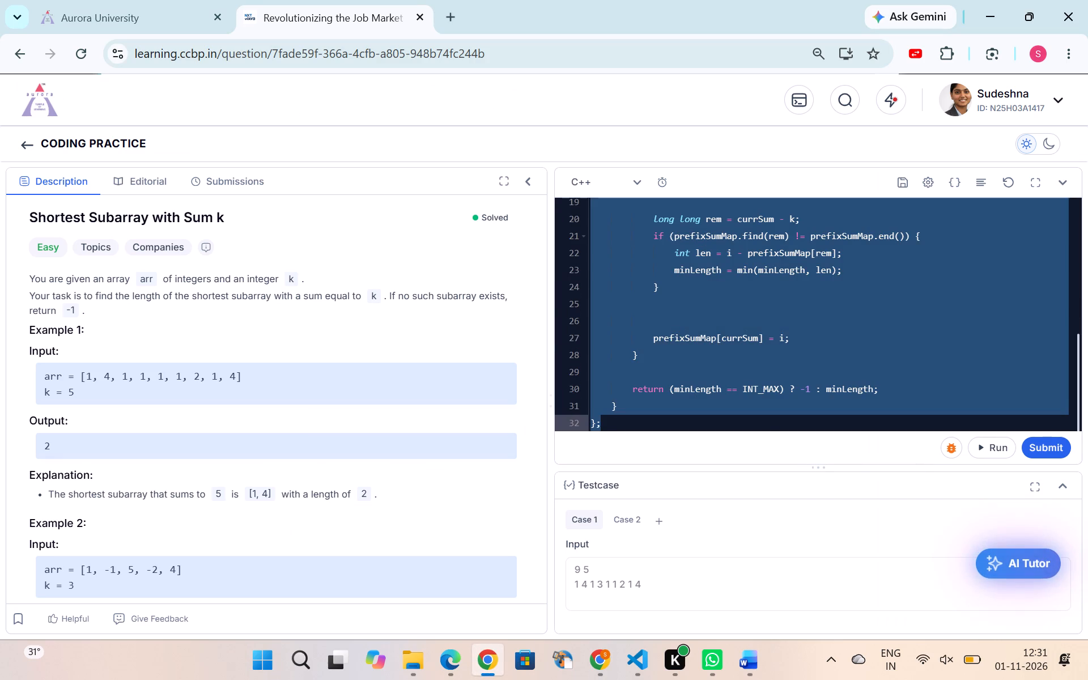
{"action": "left_click", "coordinate": [754, 654]}
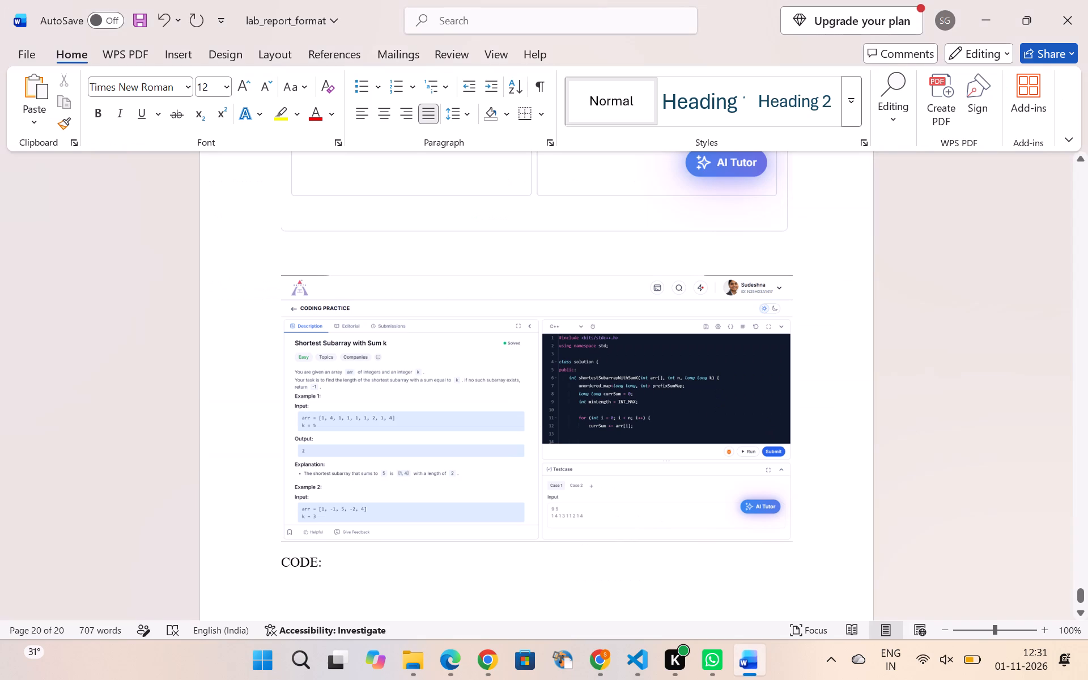
{"action": "key", "text": "ctrl+v"}
{"action": "key", "text": "Return"}
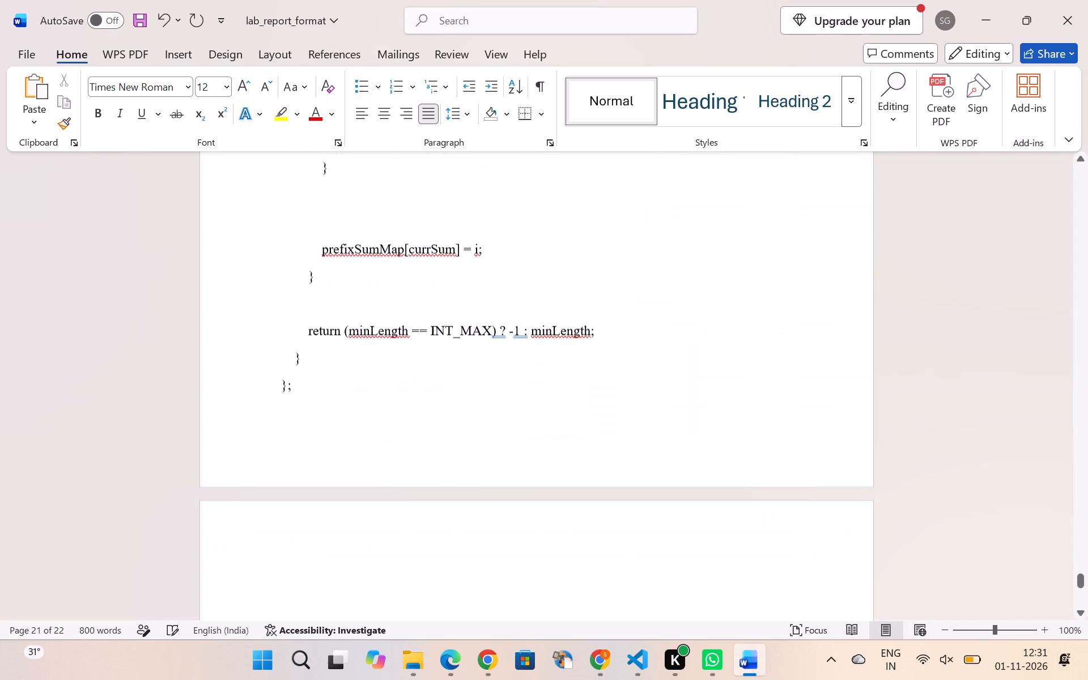
Run the Shortest Subarray with Sum k code in Chrome, capture the enlarged Testcase results and paste the screenshot below its code in Word.
{"action": "left_click", "coordinate": [488, 664]}
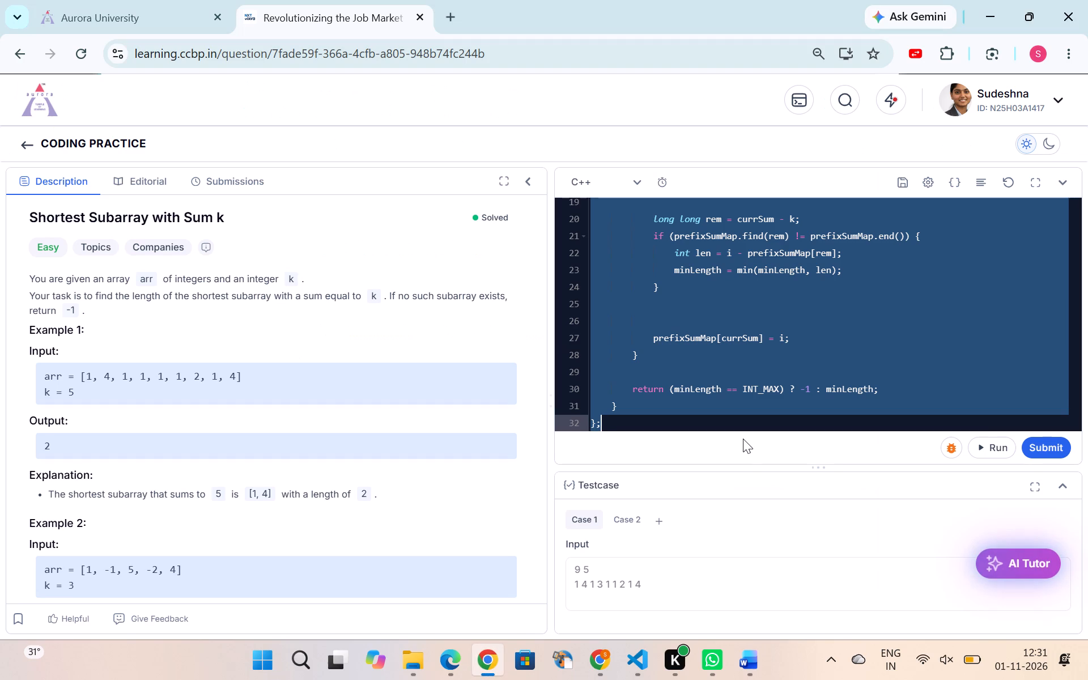
{"action": "left_click", "coordinate": [809, 380]}
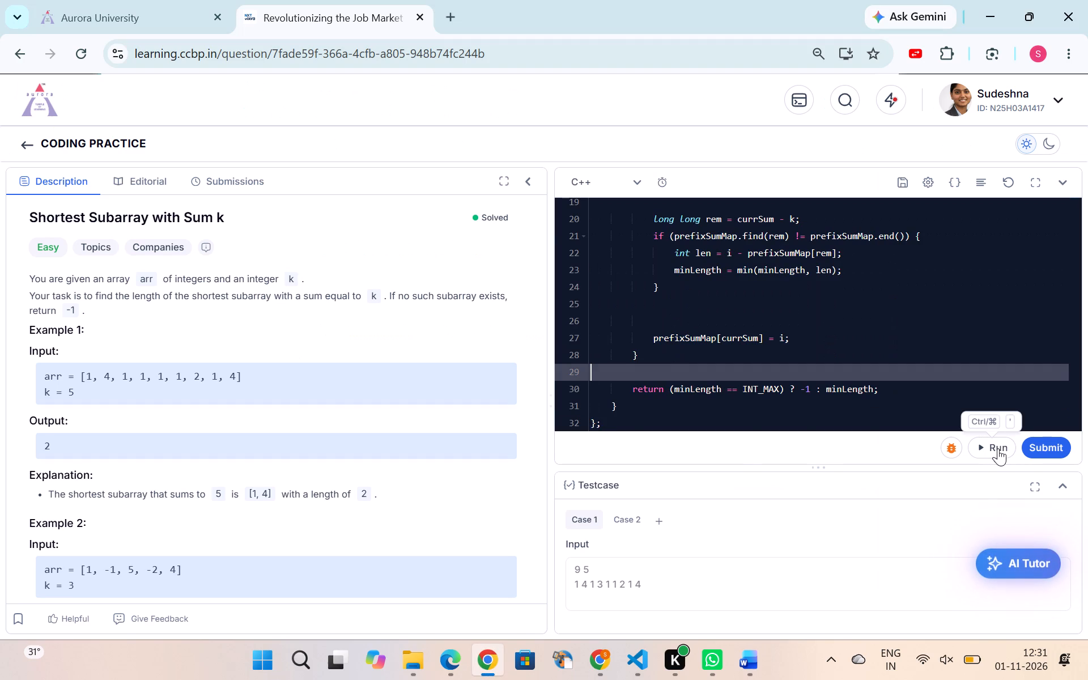
{"action": "left_click", "coordinate": [997, 447]}
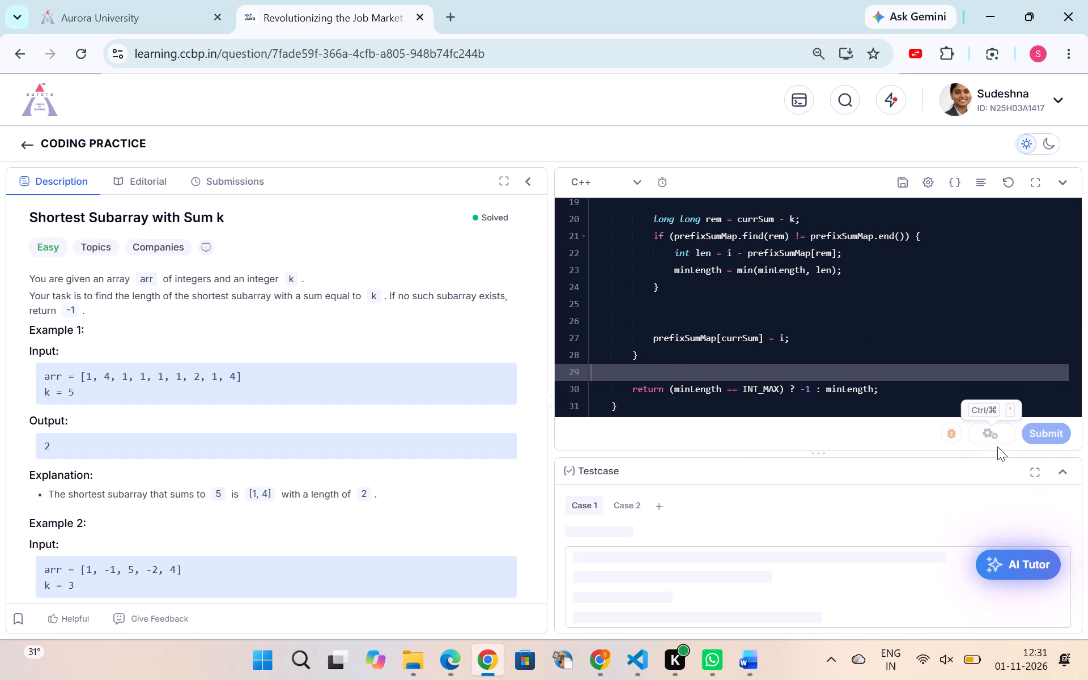
{"action": "left_click_drag", "start_coordinate": [847, 446], "coordinate": [839, 283]}
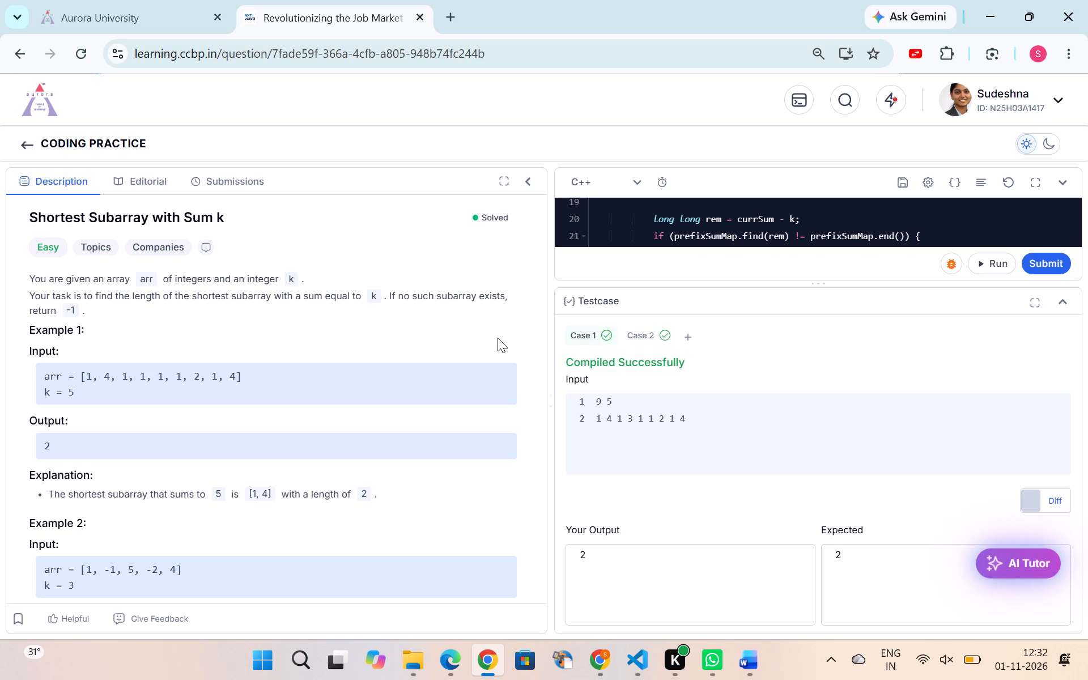
{"action": "key", "text": "shift+super+s"}
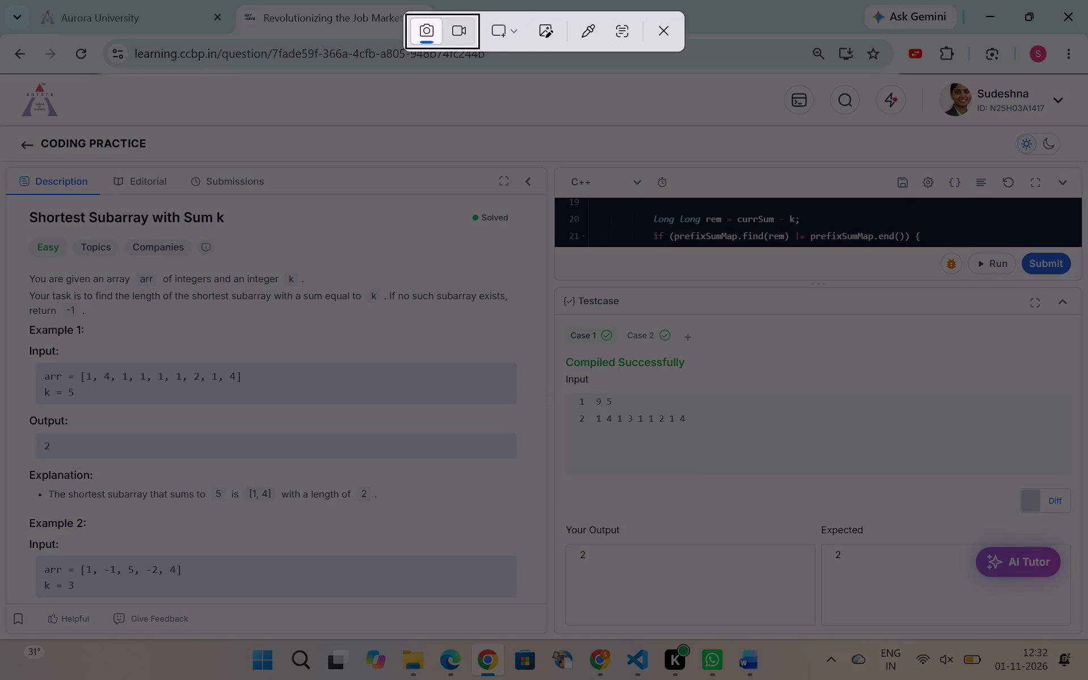
{"action": "left_click_drag", "start_coordinate": [556, 284], "coordinate": [1087, 639]}
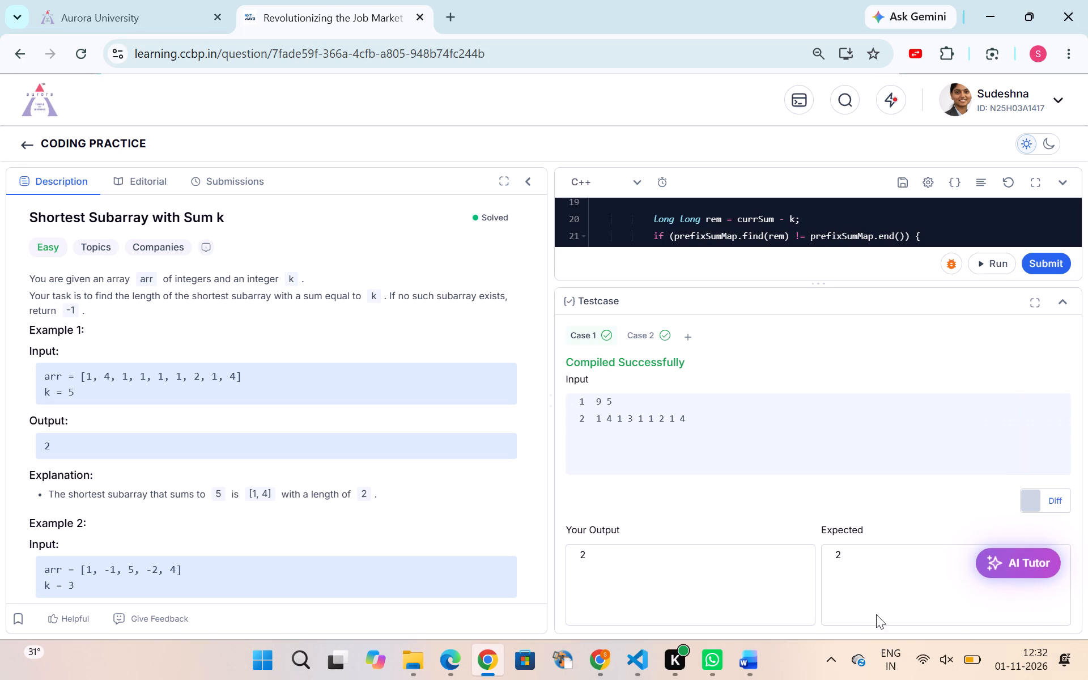
{"action": "left_click", "coordinate": [768, 655]}
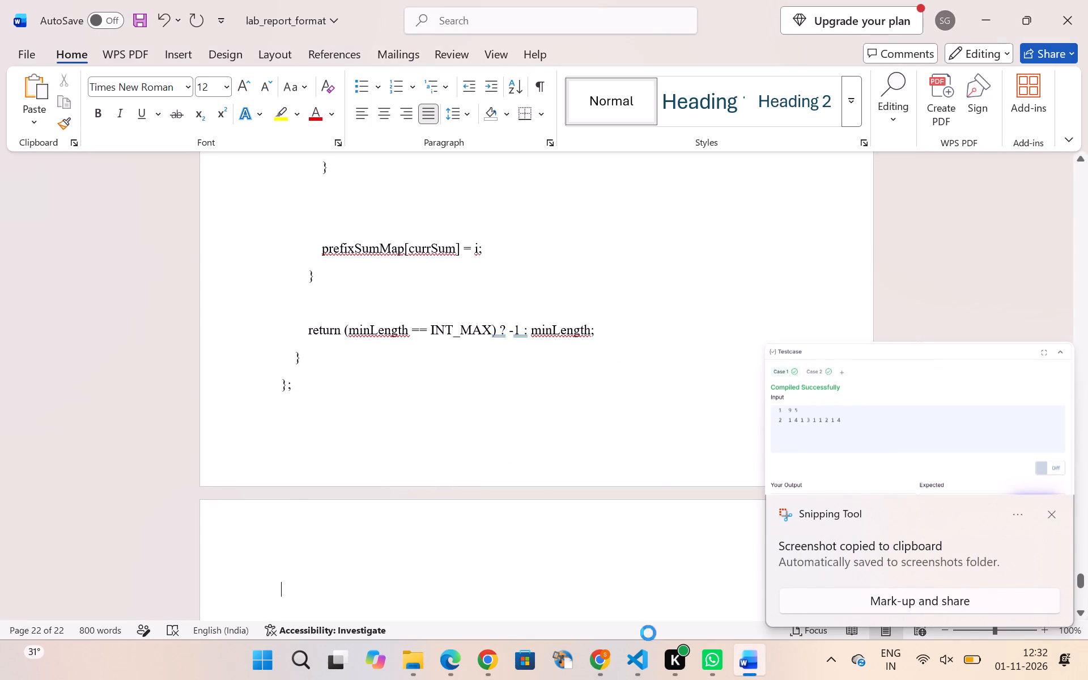
{"action": "key", "text": "ctrl+v"}
{"action": "key", "text": "Return"}
{"action": "key", "text": "Return"}
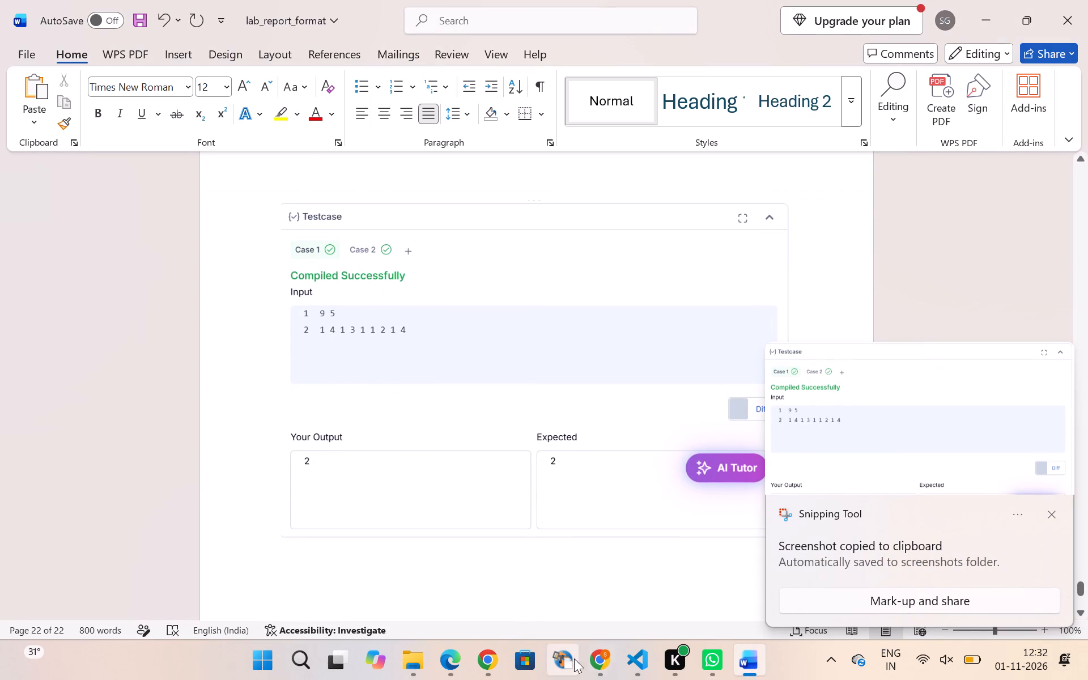
Switch to Chrome, open Largest Subarray Sum from the Coding Practice set after MCQ Practice | Largest Subarray Sum, and enlarge its code editor area.
{"action": "left_click", "coordinate": [490, 654]}
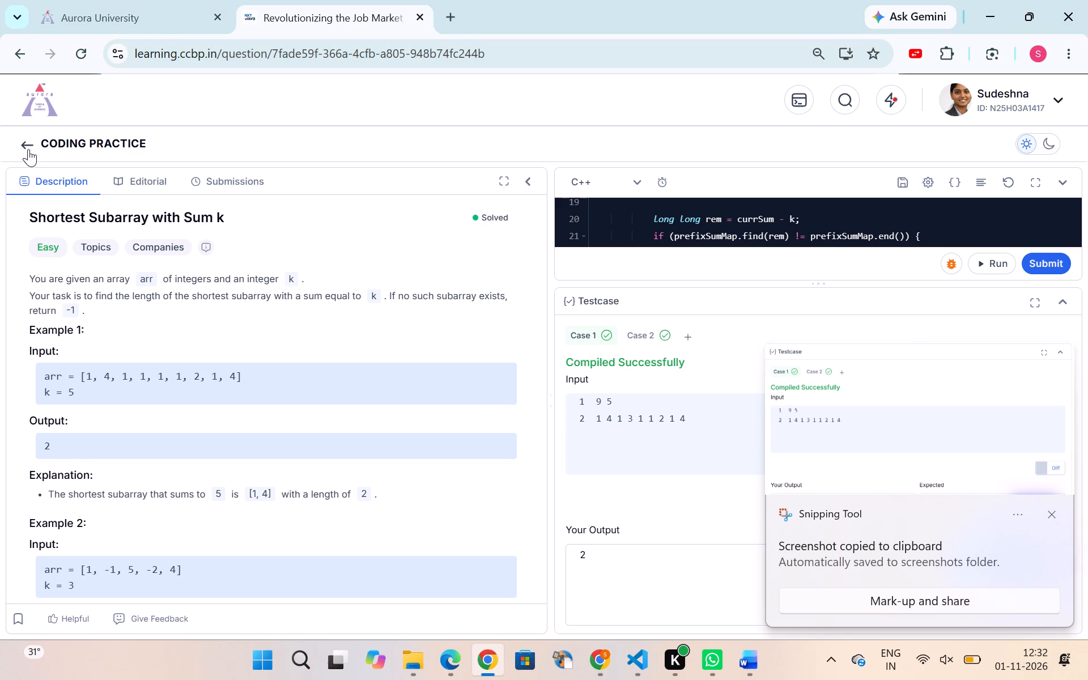
{"action": "left_click", "coordinate": [25, 146]}
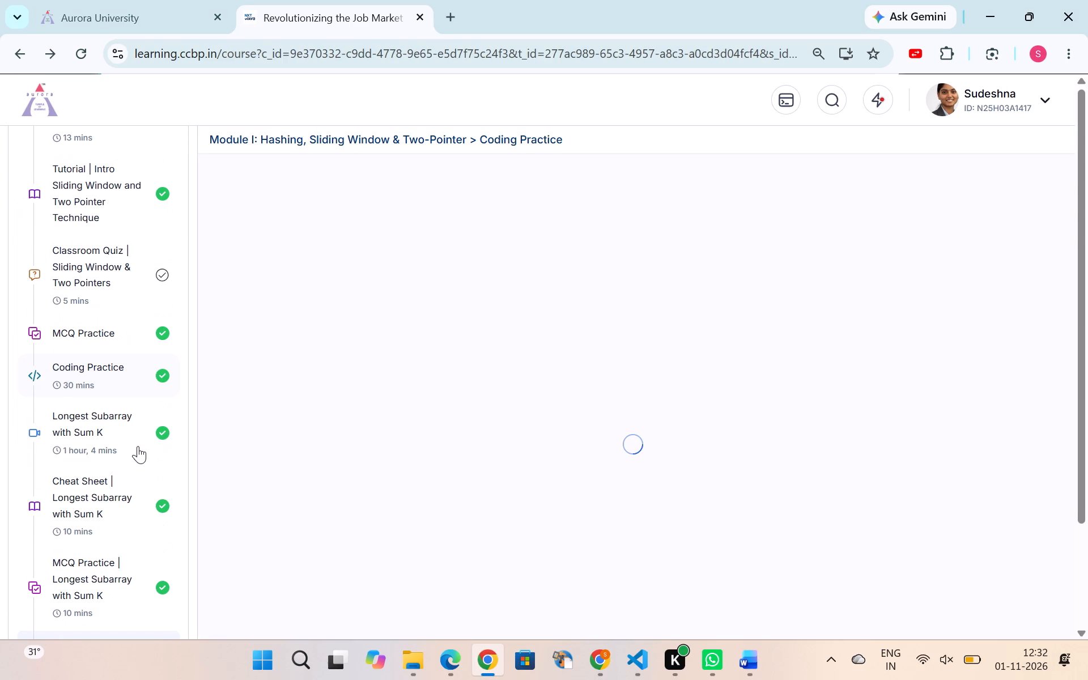
{"action": "scroll", "coordinate": [93, 479], "scroll_direction": "down", "scroll_amount": 4}
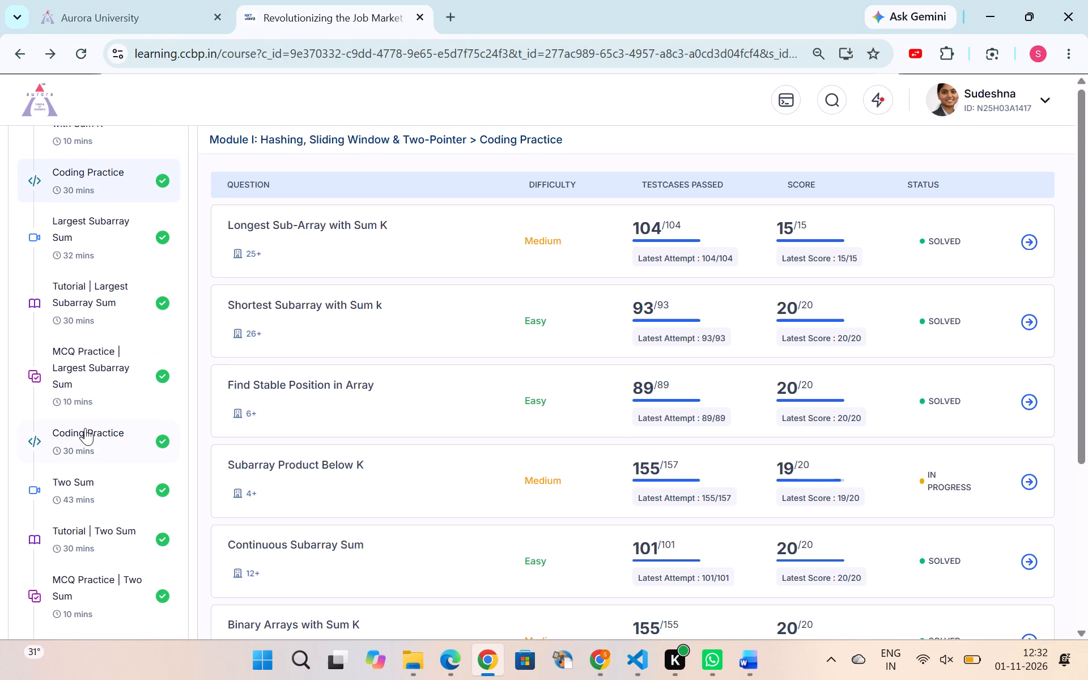
{"action": "left_click", "coordinate": [85, 428]}
{"action": "left_click", "coordinate": [400, 243]}
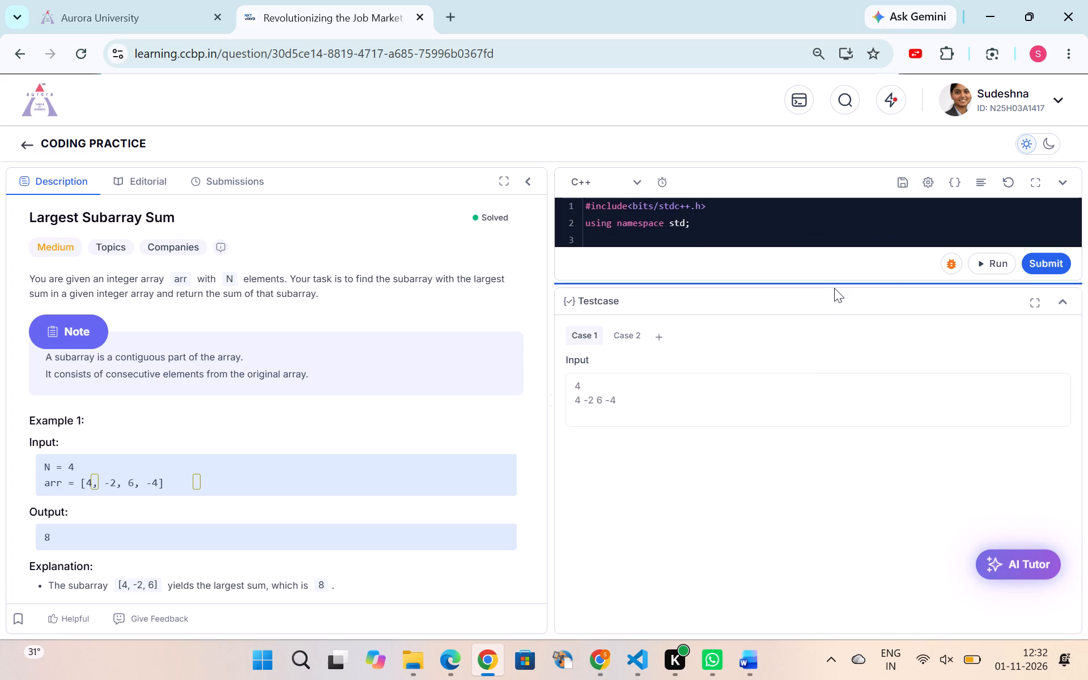
{"action": "left_click_drag", "start_coordinate": [830, 283], "coordinate": [822, 445]}
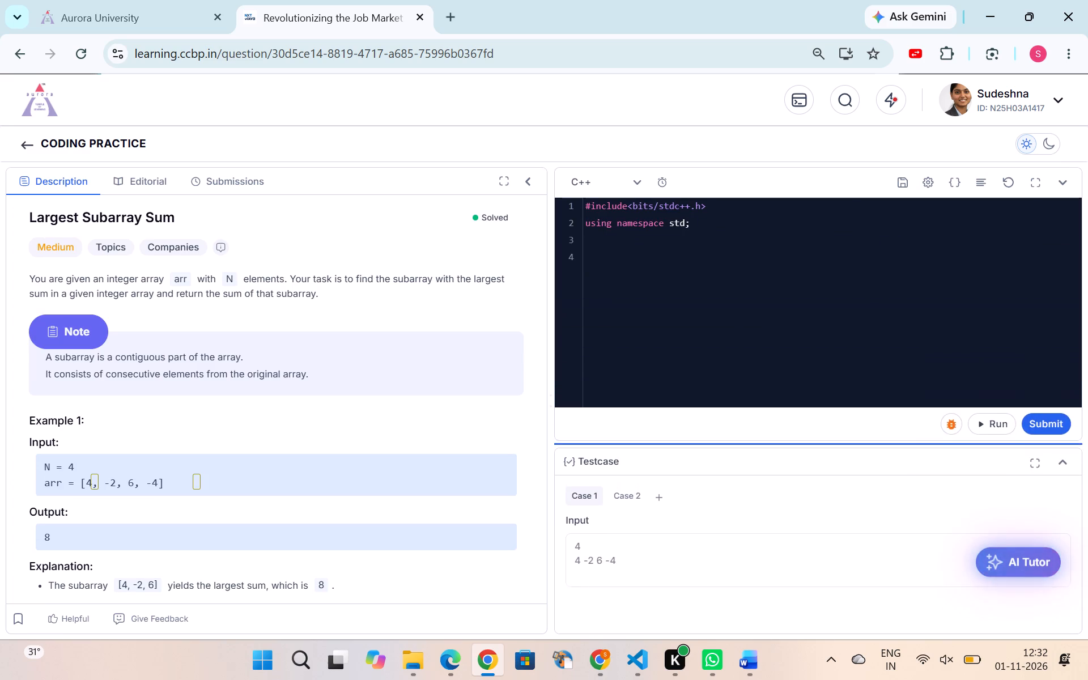
{"action": "left_click_drag", "start_coordinate": [822, 445], "coordinate": [820, 465]}
Capture the whole Largest Subarray Sum page and paste the screenshot below the previous test output in Word.
{"action": "key", "text": "shift+super+s"}
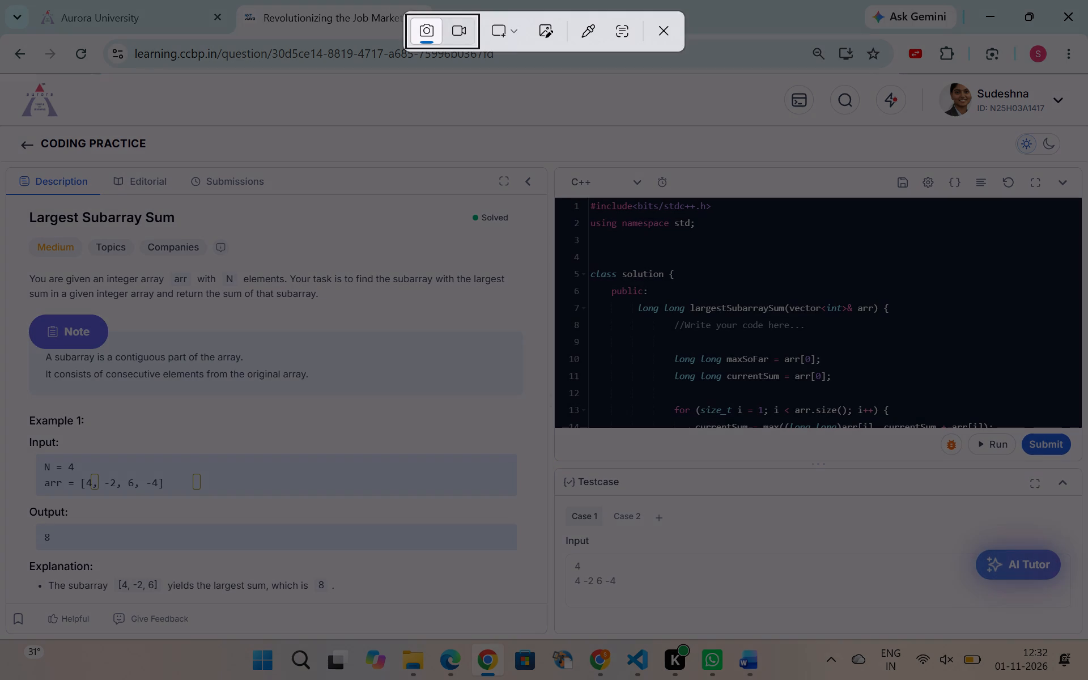
{"action": "left_click_drag", "start_coordinate": [0, 73], "coordinate": [1087, 590]}
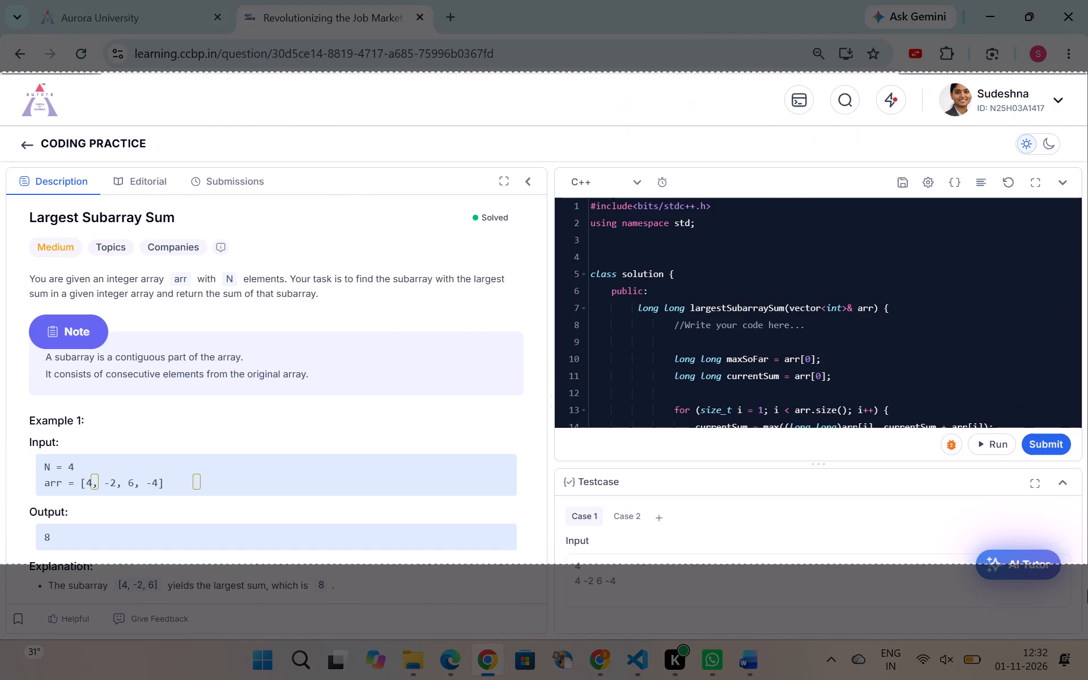
{"action": "left_click_drag", "start_coordinate": [1087, 590], "coordinate": [1086, 638]}
{"action": "left_click", "coordinate": [751, 655]}
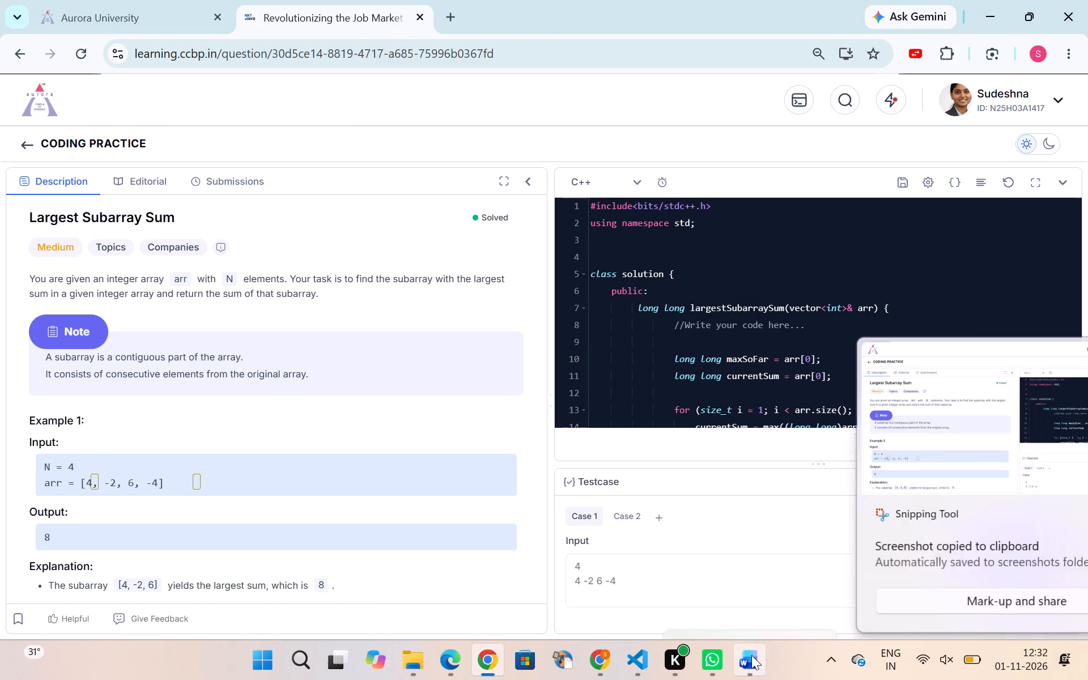
{"action": "key", "text": "ctrl+v"}
{"action": "key", "text": "Return"}
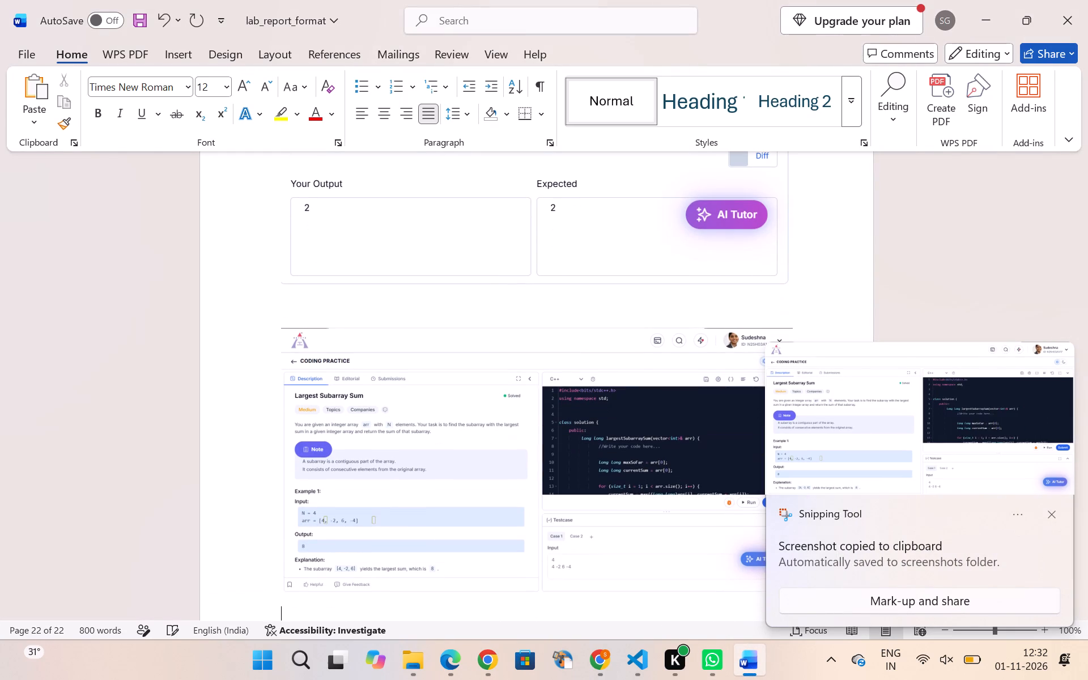
Add the line CODE: under the Largest Subarray Sum screenshot and paste the problem's full solution code from Chrome below it.
{"action": "type", "text": "CODE:"}
{"action": "key", "text": "Return"}
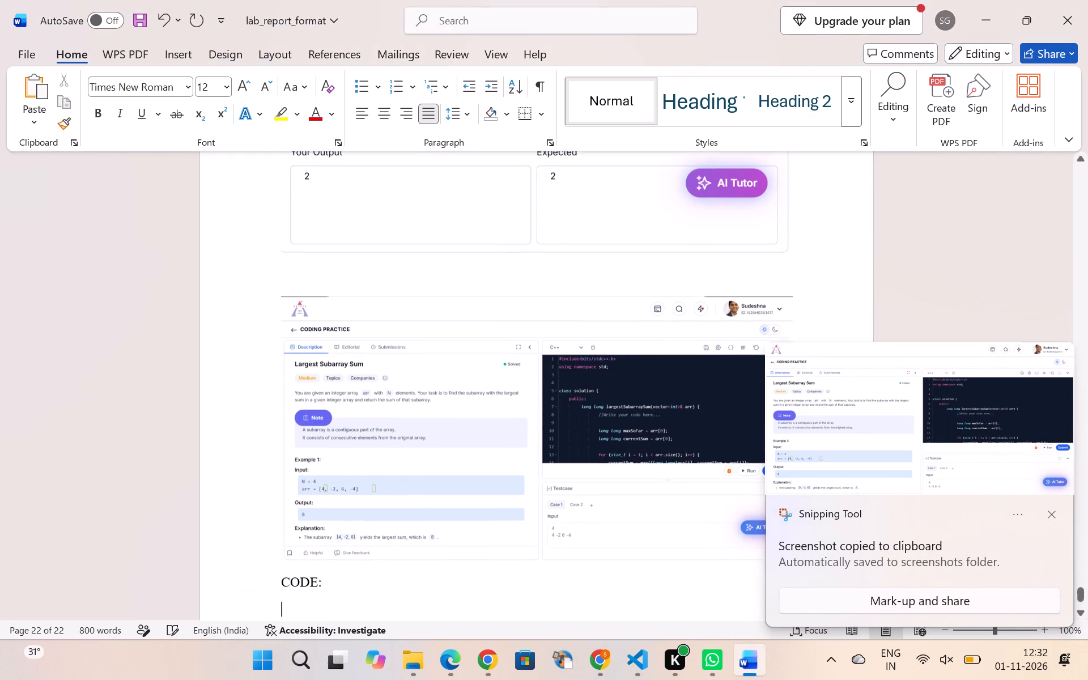
{"action": "left_click", "coordinate": [488, 658]}
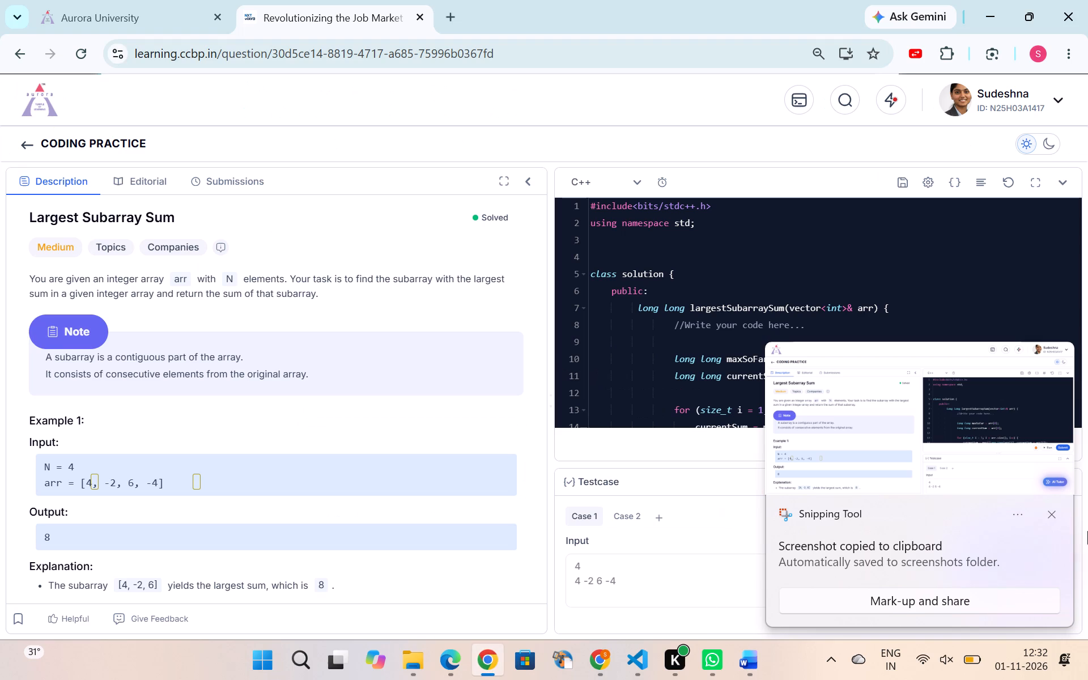
{"action": "left_click", "coordinate": [1055, 516]}
{"action": "scroll", "coordinate": [810, 413], "scroll_direction": "down", "scroll_amount": 6}
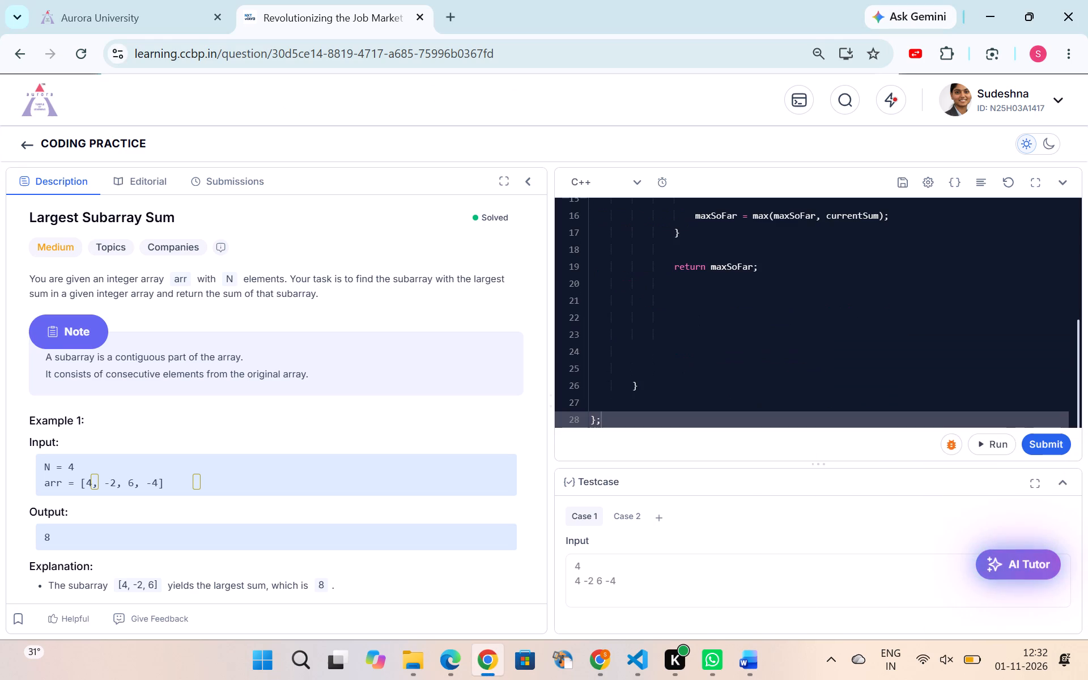
{"action": "scroll", "coordinate": [810, 413], "scroll_direction": "down", "scroll_amount": 1}
{"action": "left_click", "coordinate": [751, 330]}
{"action": "key", "text": "ctrl+a"}
{"action": "key", "text": "ctrl+c"}
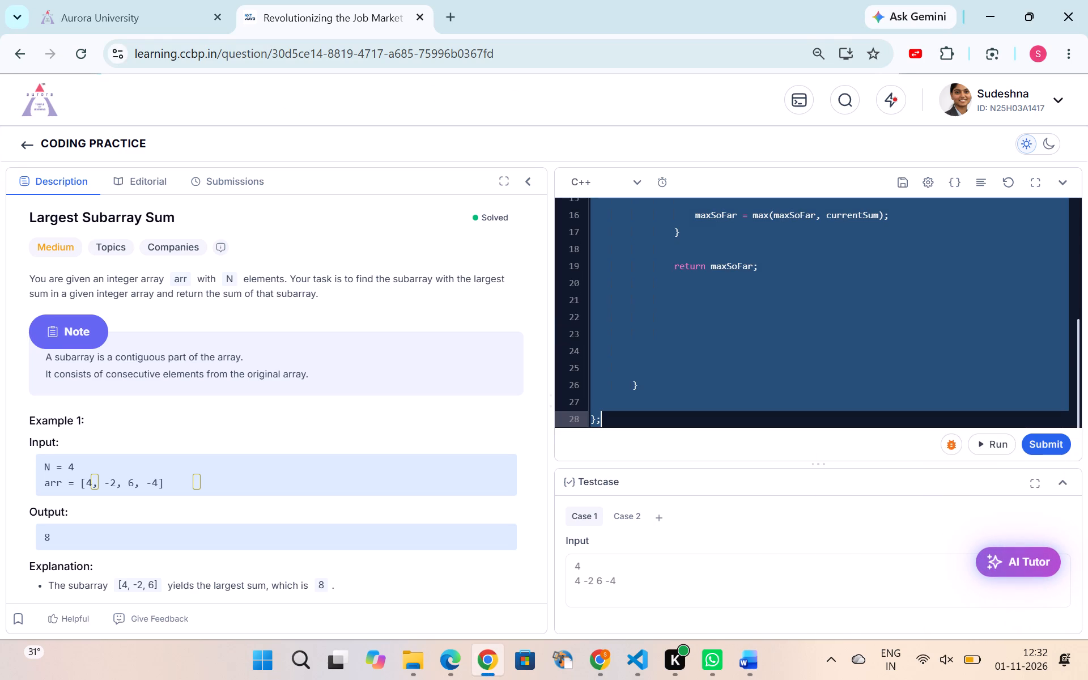
{"action": "left_click", "coordinate": [758, 660]}
{"action": "key", "text": "ctrl+v"}
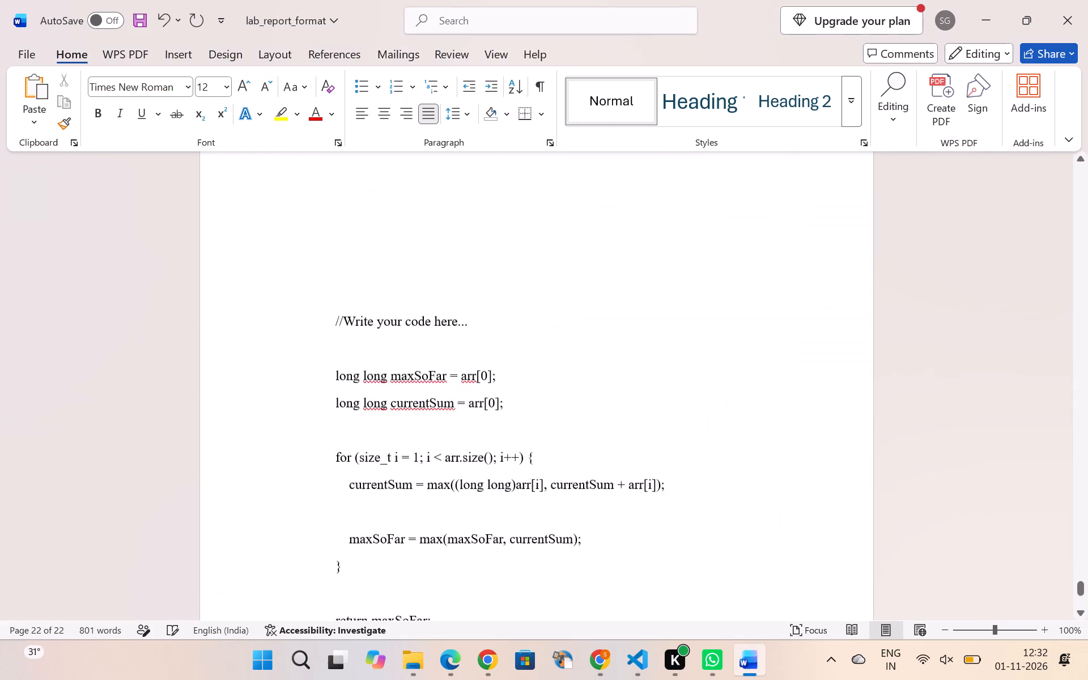
{"action": "key", "text": "Return"}
{"action": "scroll", "coordinate": [521, 561], "scroll_direction": "down", "scroll_amount": 1}
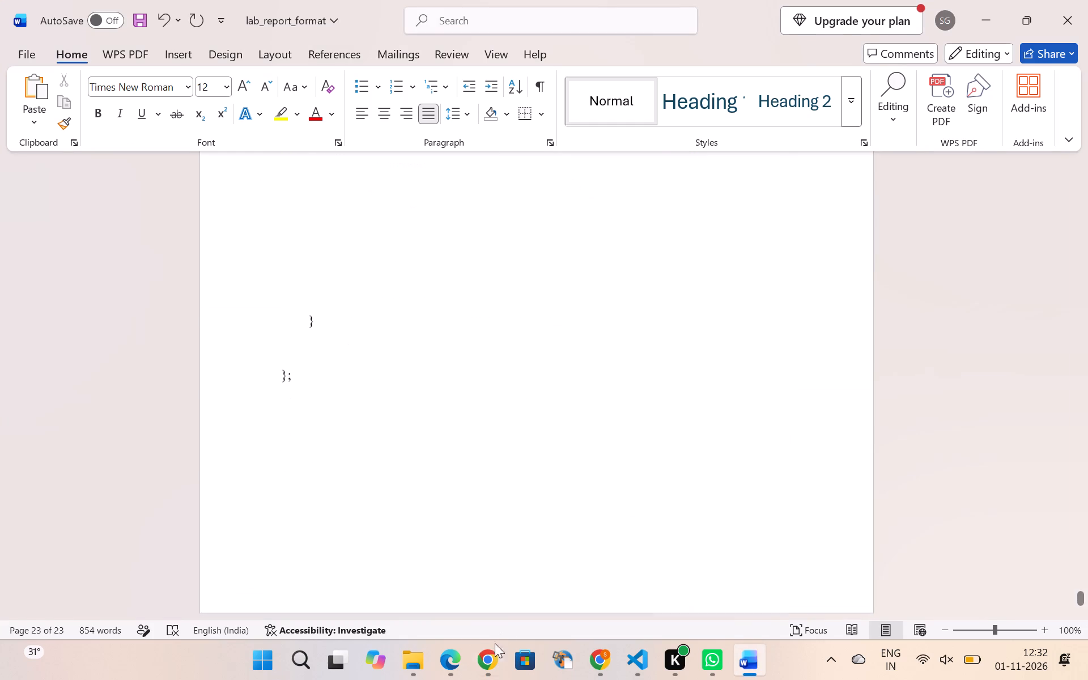
Run the Largest Subarray Sum code in Chrome, capture the enlarged Testcase results and paste the screenshot below its code in Word.
{"action": "left_click", "coordinate": [486, 658]}
{"action": "left_click", "coordinate": [796, 393]}
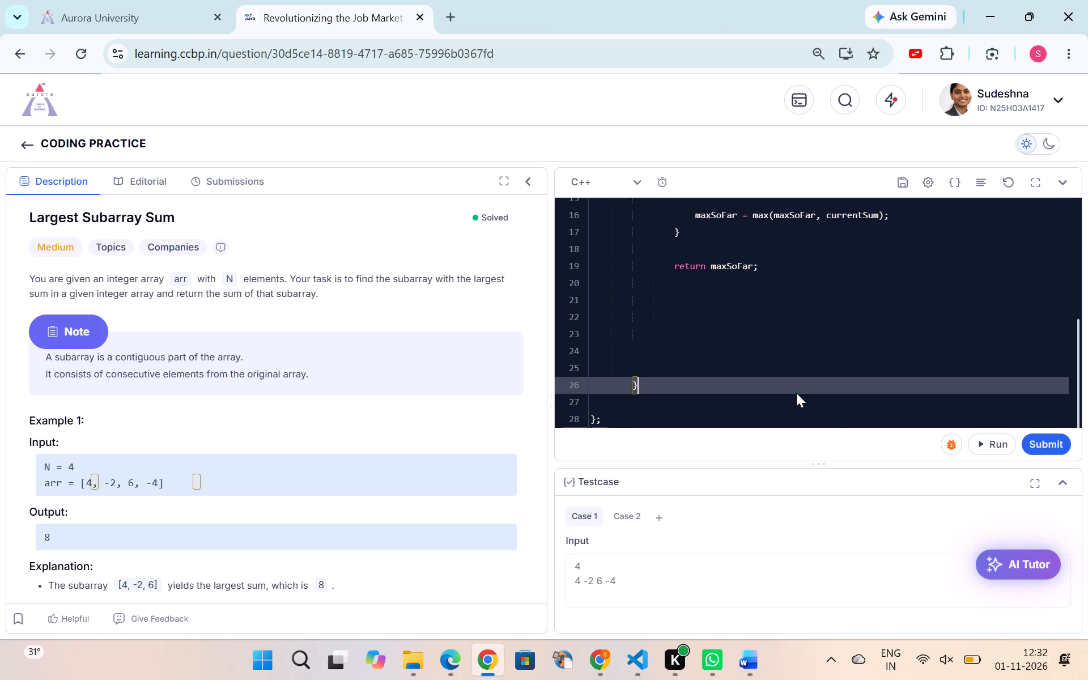
{"action": "left_click", "coordinate": [992, 435]}
{"action": "left_click", "coordinate": [984, 443]}
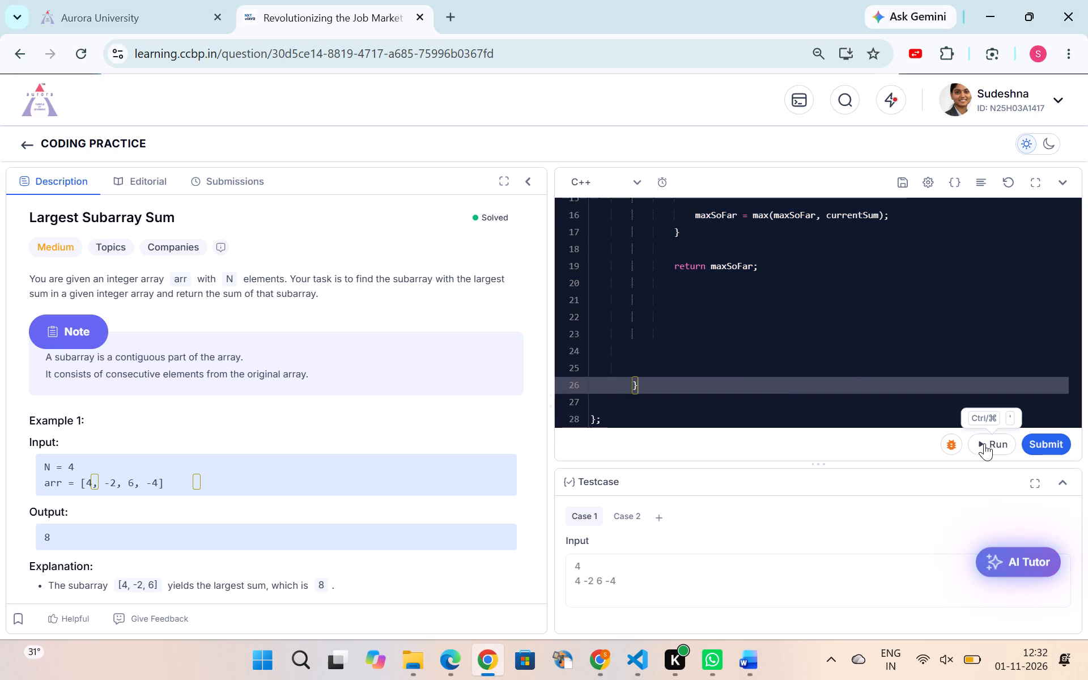
{"action": "left_click_drag", "start_coordinate": [832, 444], "coordinate": [815, 282]}
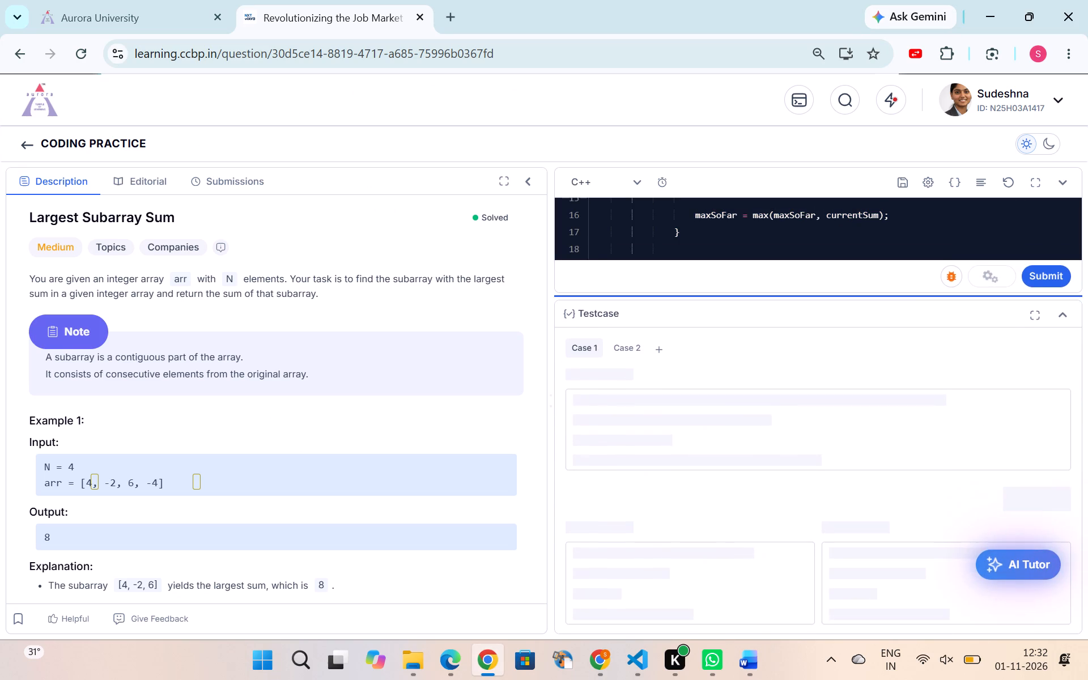
{"action": "key", "text": "shift+super+s"}
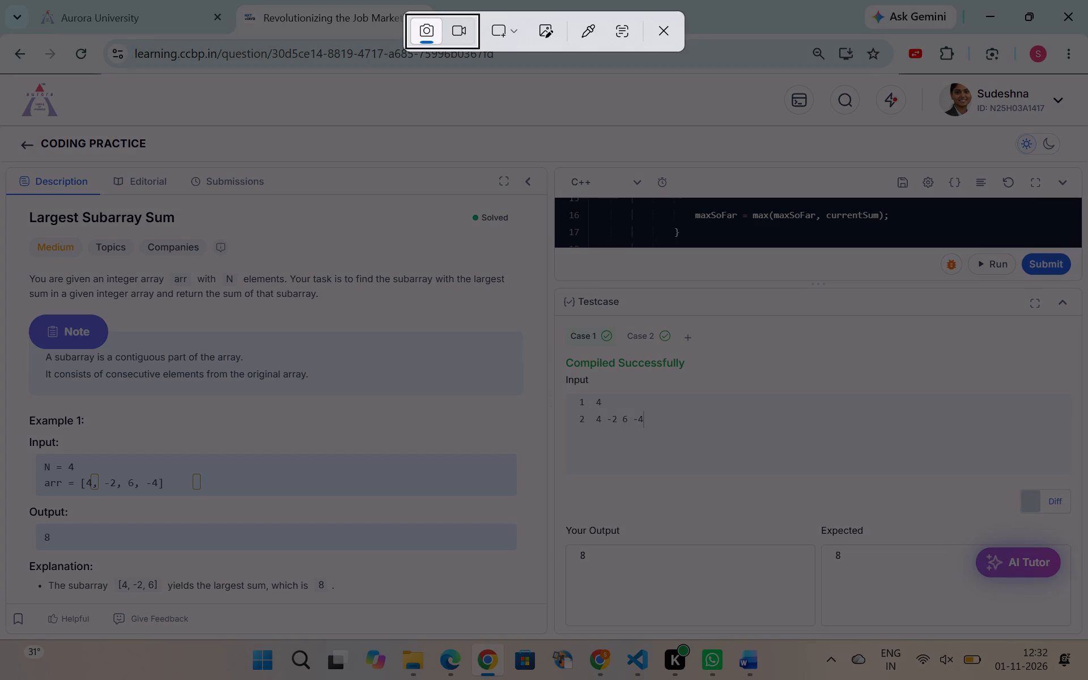
{"action": "left_click_drag", "start_coordinate": [554, 282], "coordinate": [1087, 639]}
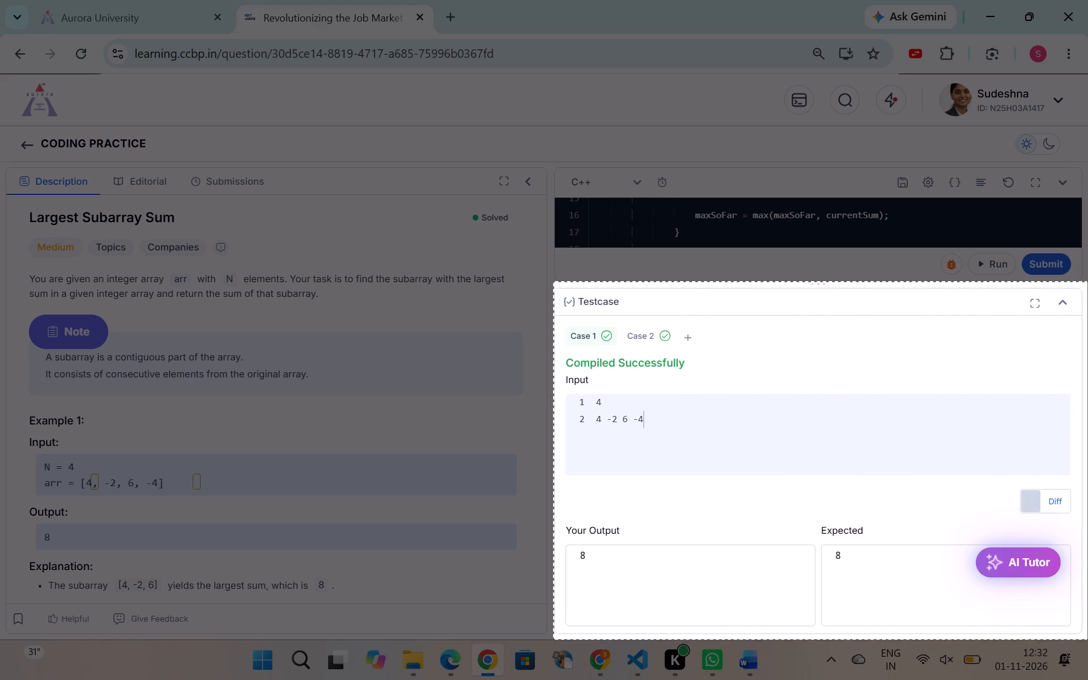
{"action": "left_click_drag", "start_coordinate": [1087, 639], "coordinate": [1087, 634]}
{"action": "left_click", "coordinate": [758, 660]}
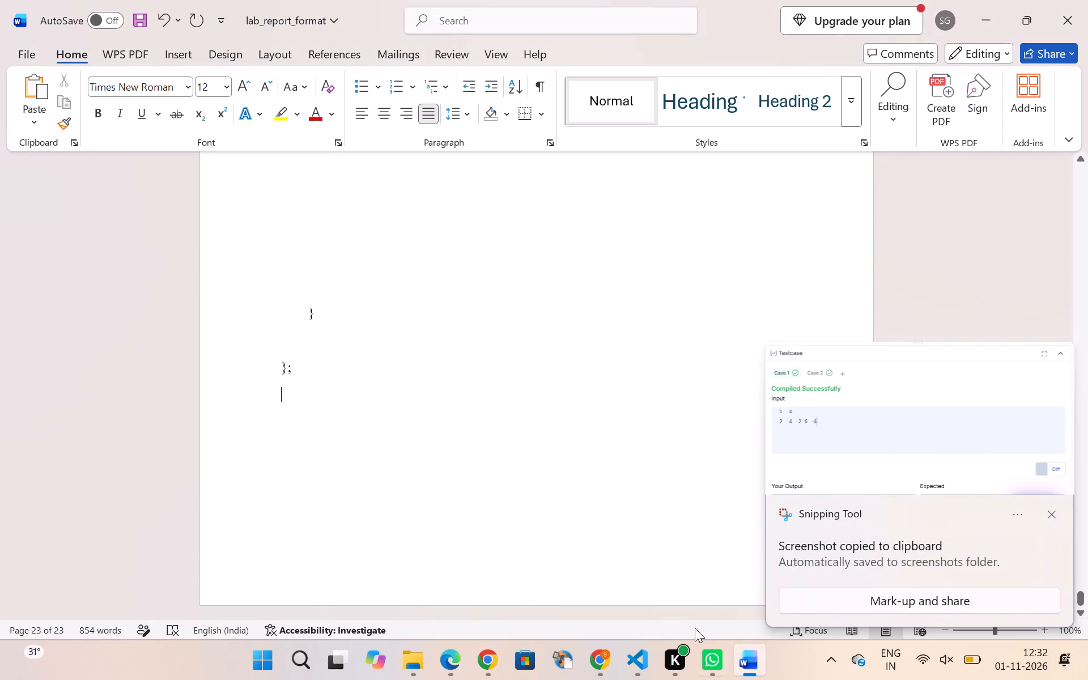
{"action": "key", "text": "ctrl+v"}
{"action": "key", "text": "Return"}
{"action": "key", "text": "Return"}
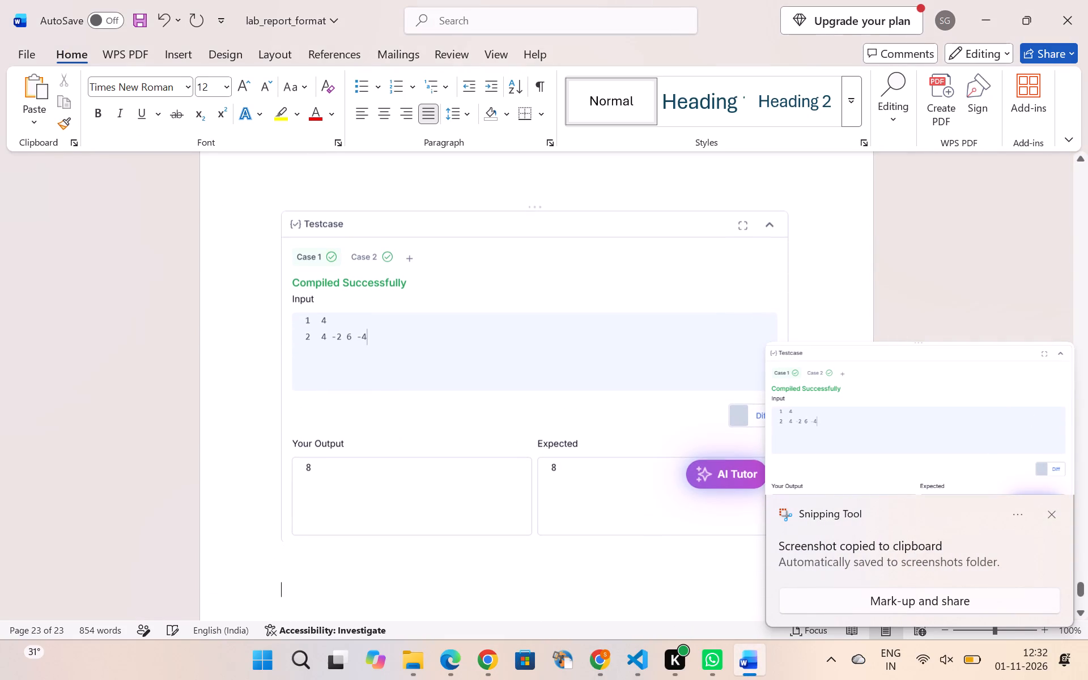
Switch to Chrome, open Max Pair Sum in Subarrays from the same Coding Practice set, and enlarge its code editor area.
{"action": "left_click", "coordinate": [491, 651]}
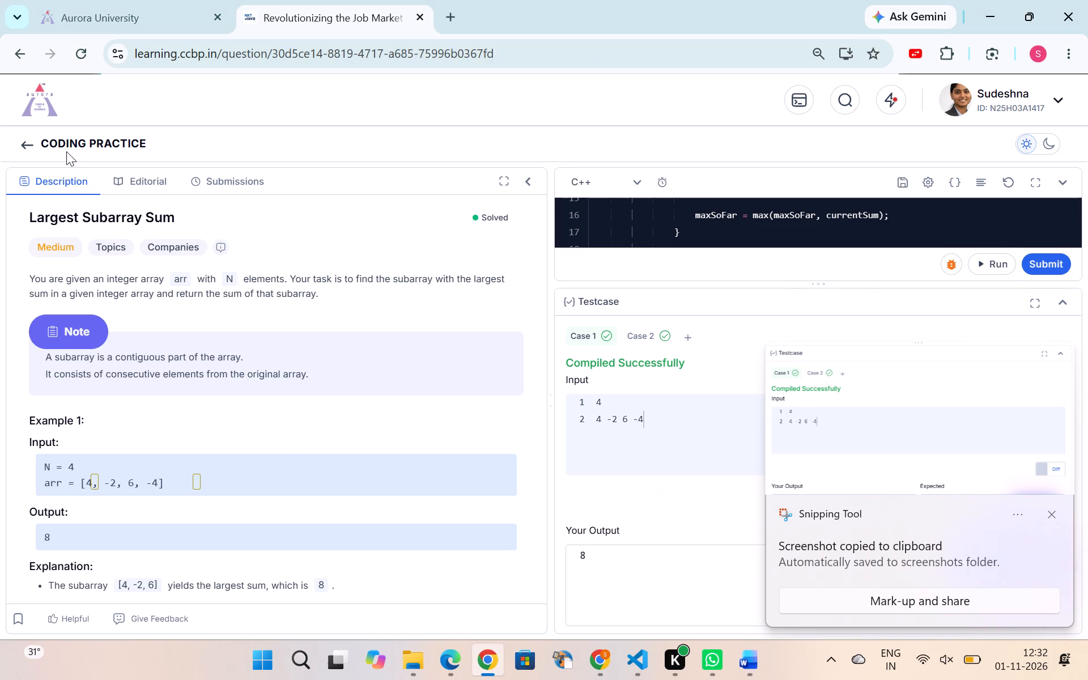
{"action": "left_click", "coordinate": [29, 141]}
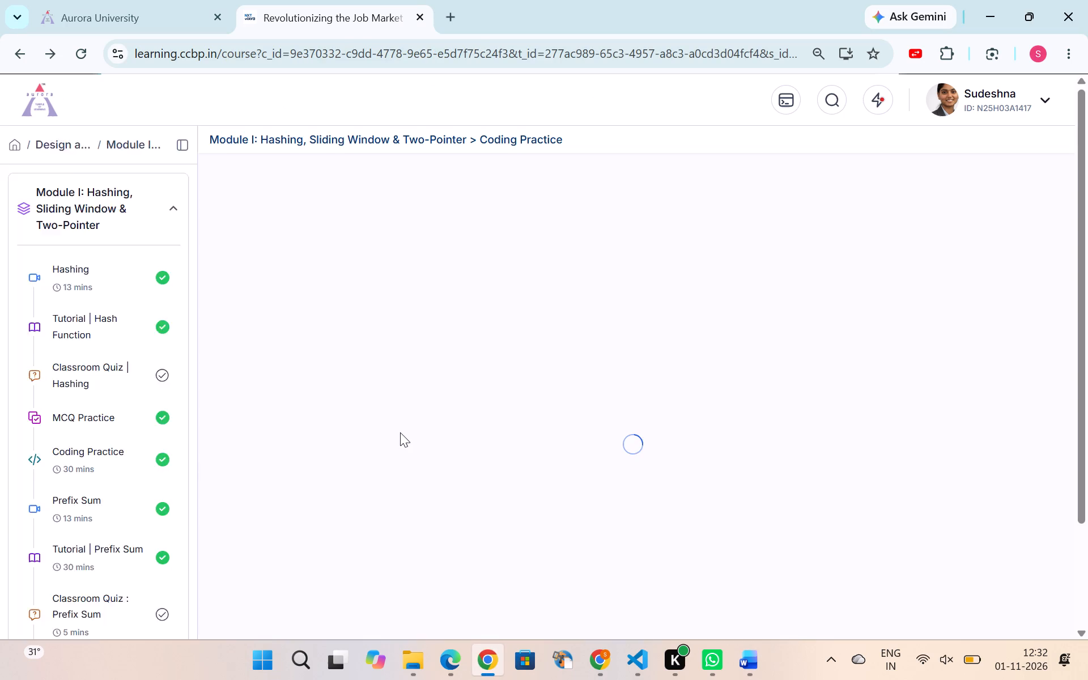
{"action": "left_click", "coordinate": [360, 337]}
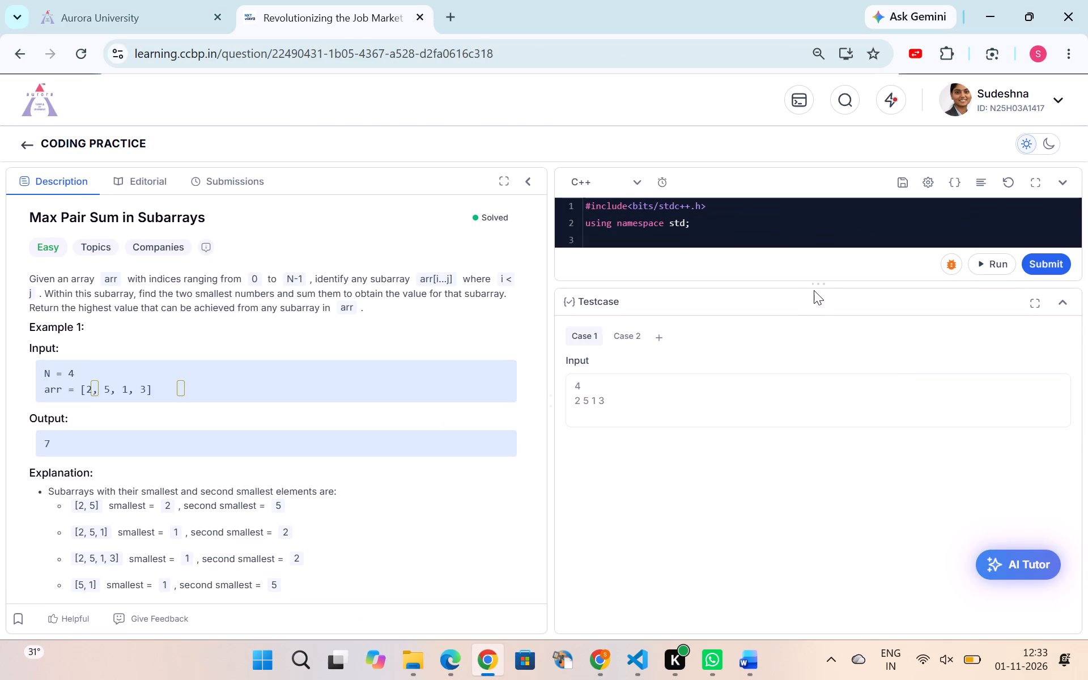
{"action": "left_click_drag", "start_coordinate": [821, 283], "coordinate": [833, 503]}
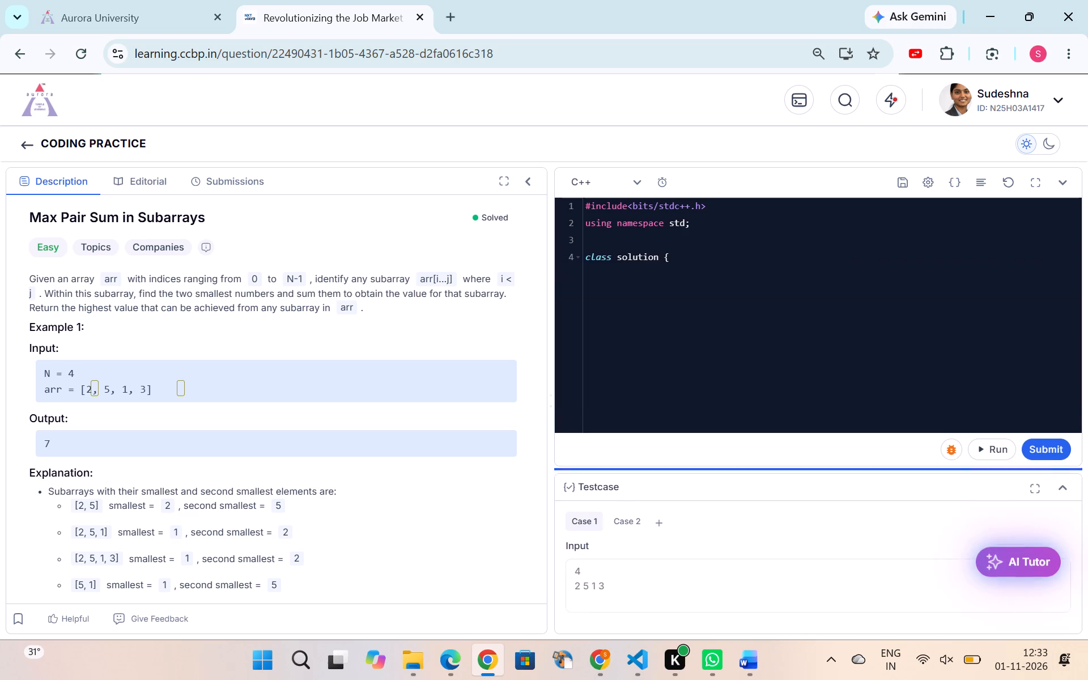
{"action": "left_click_drag", "start_coordinate": [833, 503], "coordinate": [843, 472]}
Capture the whole Max Pair Sum in Subarrays page and paste the screenshot below the Largest Subarray Sum test output in Word.
{"action": "key", "text": "shift+super+s"}
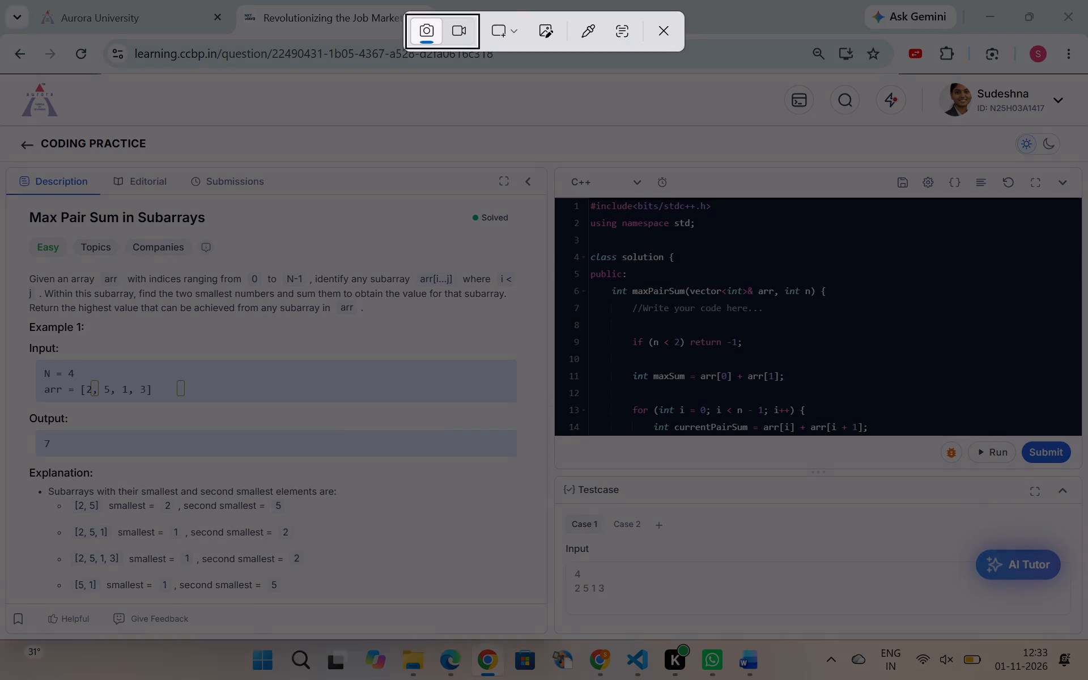
{"action": "left_click_drag", "start_coordinate": [0, 75], "coordinate": [1087, 615]}
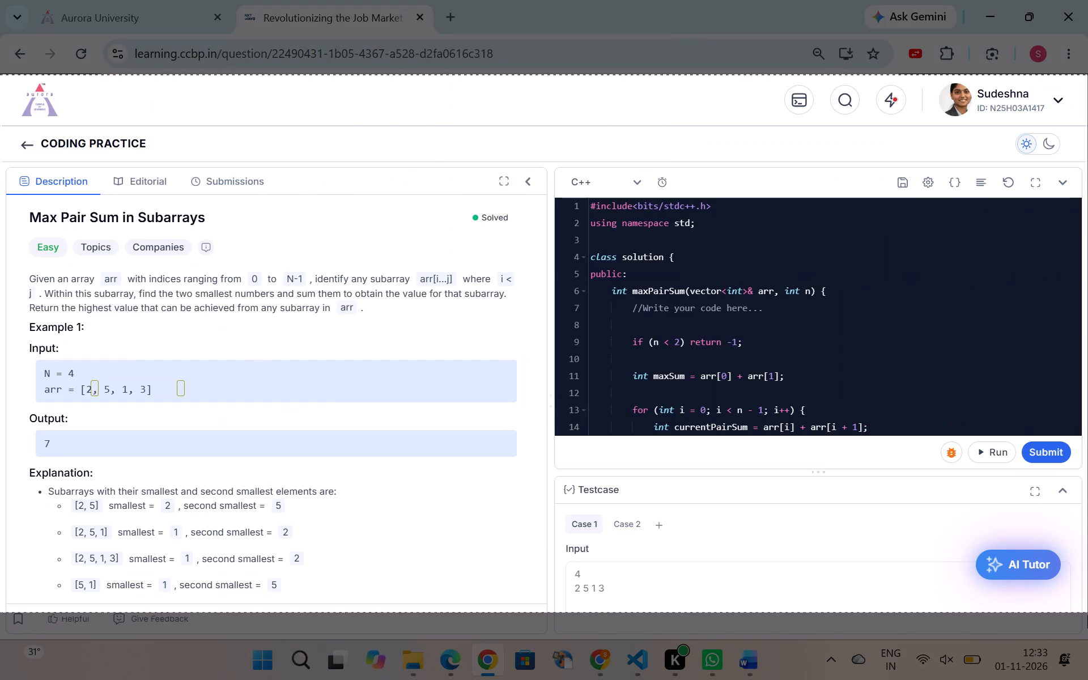
{"action": "left_click_drag", "start_coordinate": [1087, 615], "coordinate": [1085, 636]}
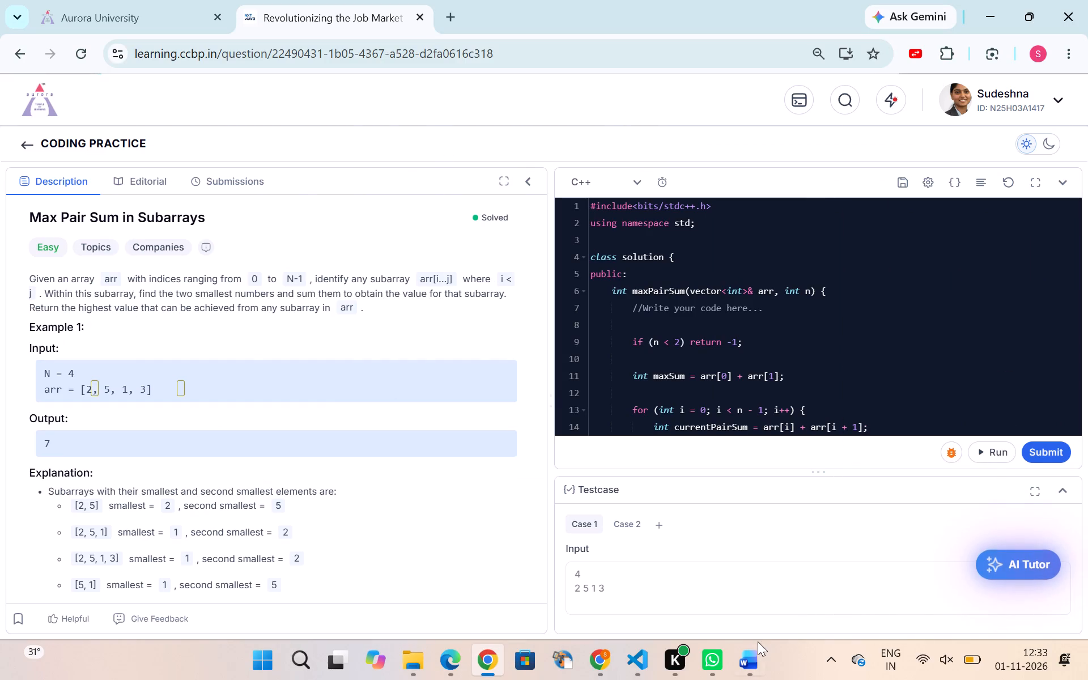
{"action": "left_click", "coordinate": [754, 654]}
{"action": "key", "text": "ctrl+v"}
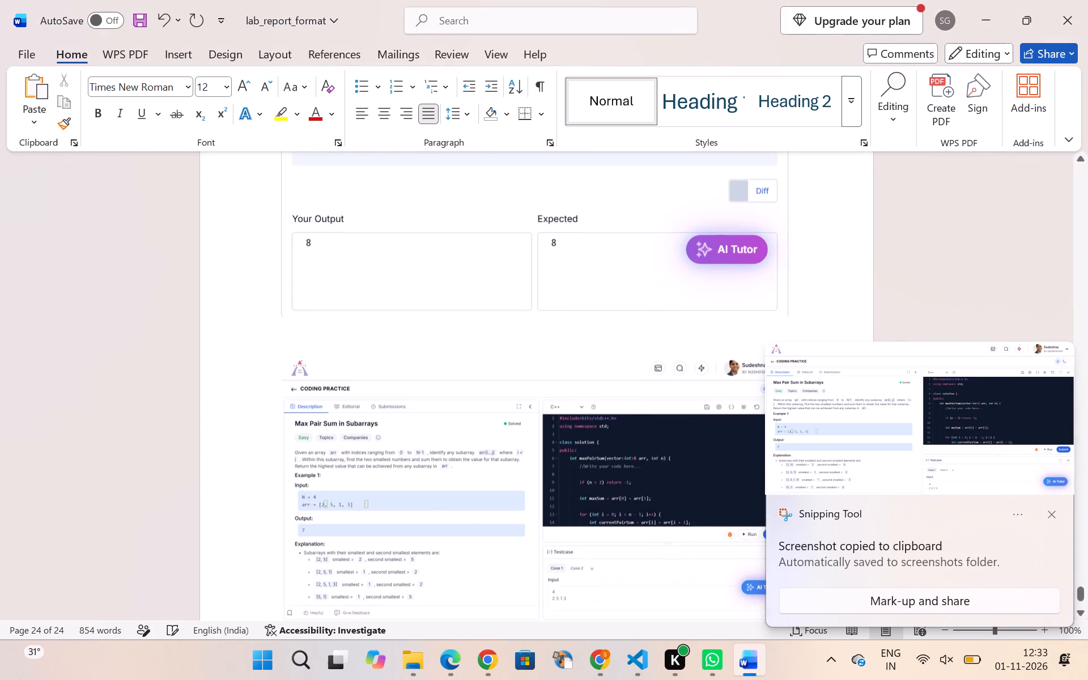
Add the line CODE: under the Max Pair Sum in Subarrays screenshot and paste the problem's full solution code from Chrome below it.
{"action": "key", "text": "Return"}
{"action": "type", "text": "CODE"}
{"action": "key", "text": "shift+colon"}
{"action": "key", "text": "Return"}
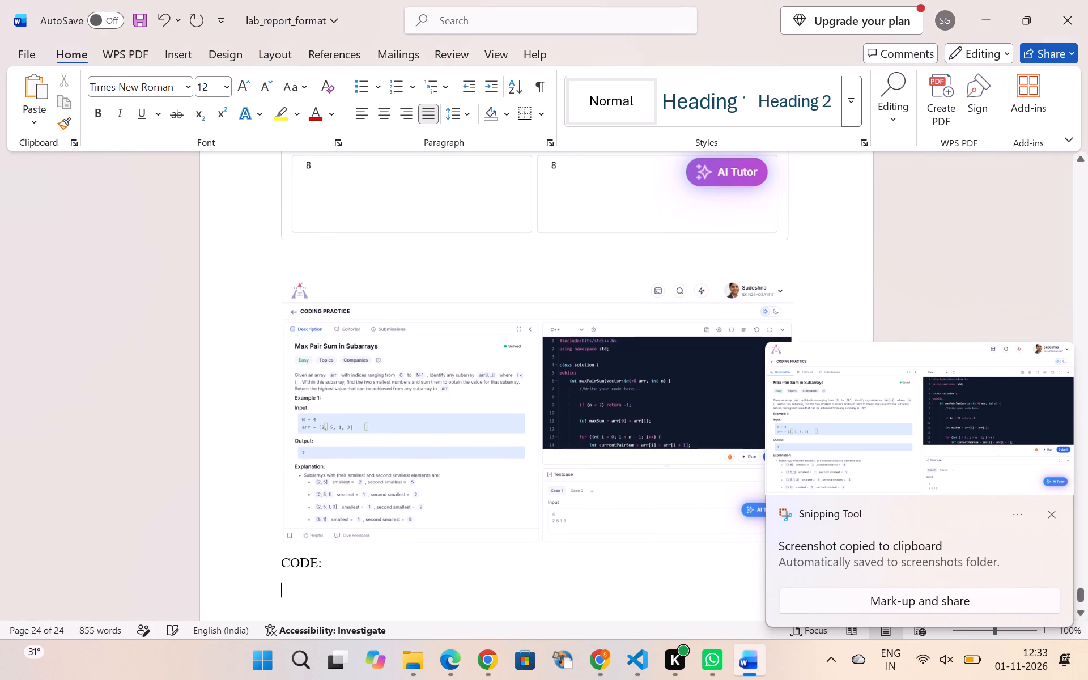
{"action": "left_click", "coordinate": [497, 658]}
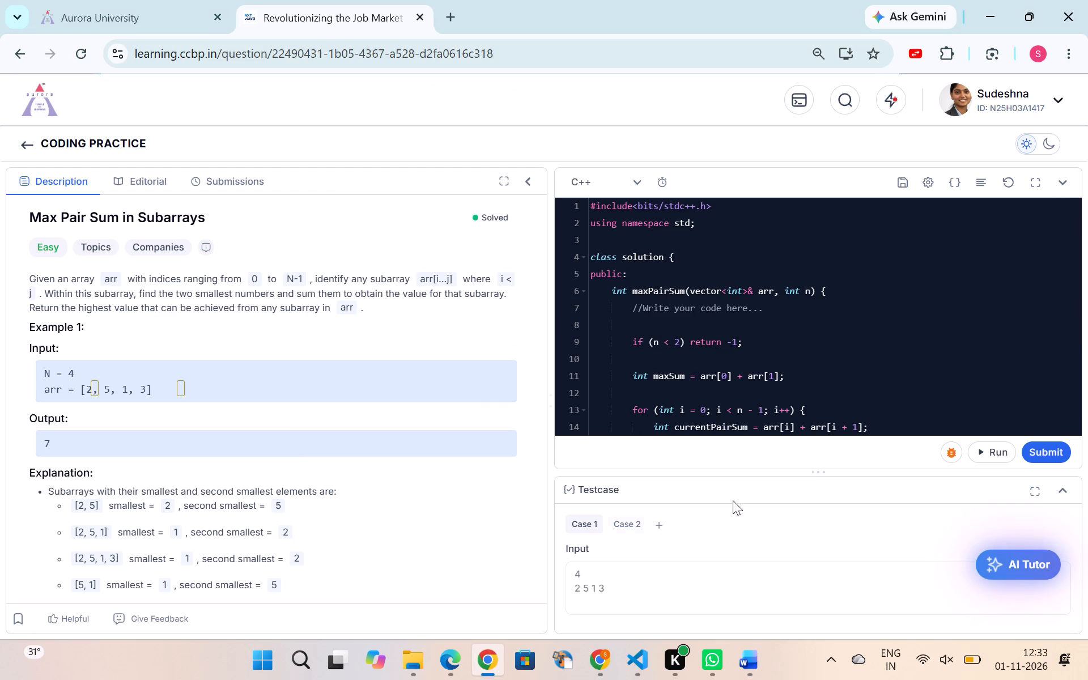
{"action": "scroll", "coordinate": [785, 351], "scroll_direction": "down", "scroll_amount": 5}
{"action": "left_click", "coordinate": [739, 320]}
{"action": "key", "text": "ctrl+a"}
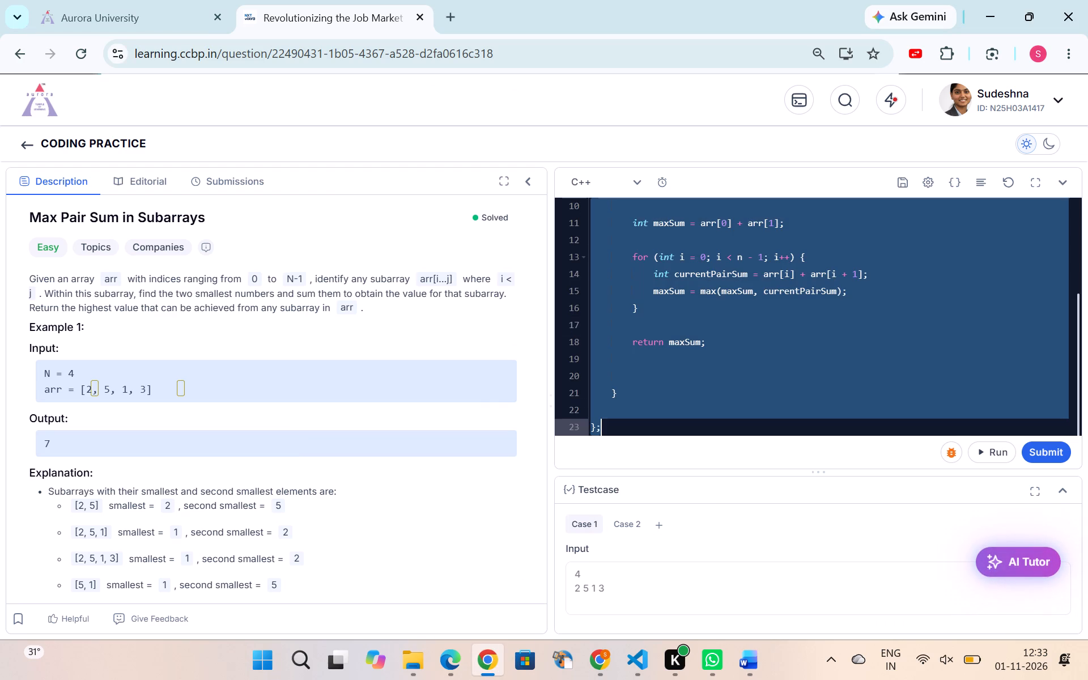
{"action": "key", "text": "ctrl+c"}
{"action": "left_click", "coordinate": [753, 649]}
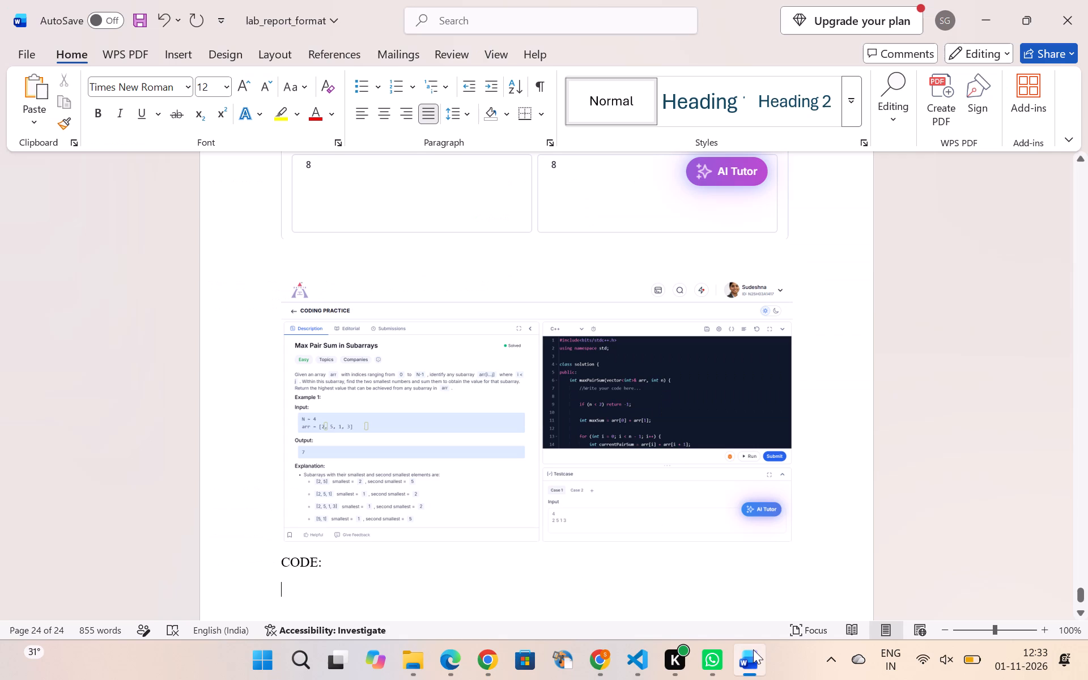
{"action": "key", "text": "ctrl+v"}
{"action": "key", "text": "Return"}
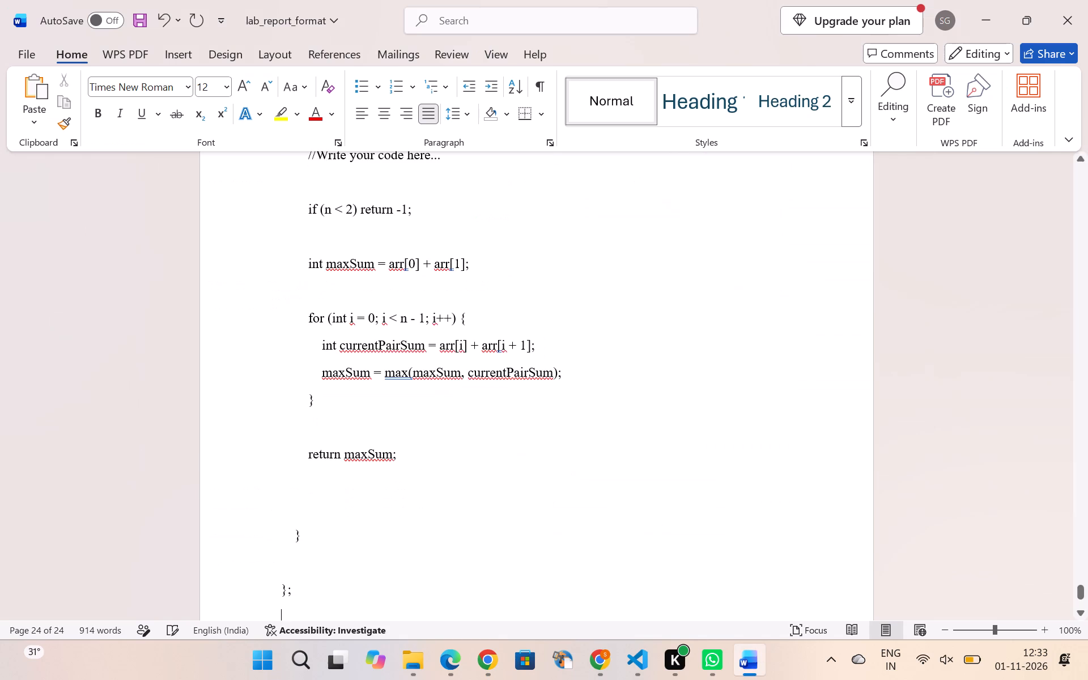
Run the Max Pair Sum in Subarrays code in Chrome, capture the enlarged Testcase results and paste the screenshot below its code in Word.
{"action": "left_click", "coordinate": [494, 653]}
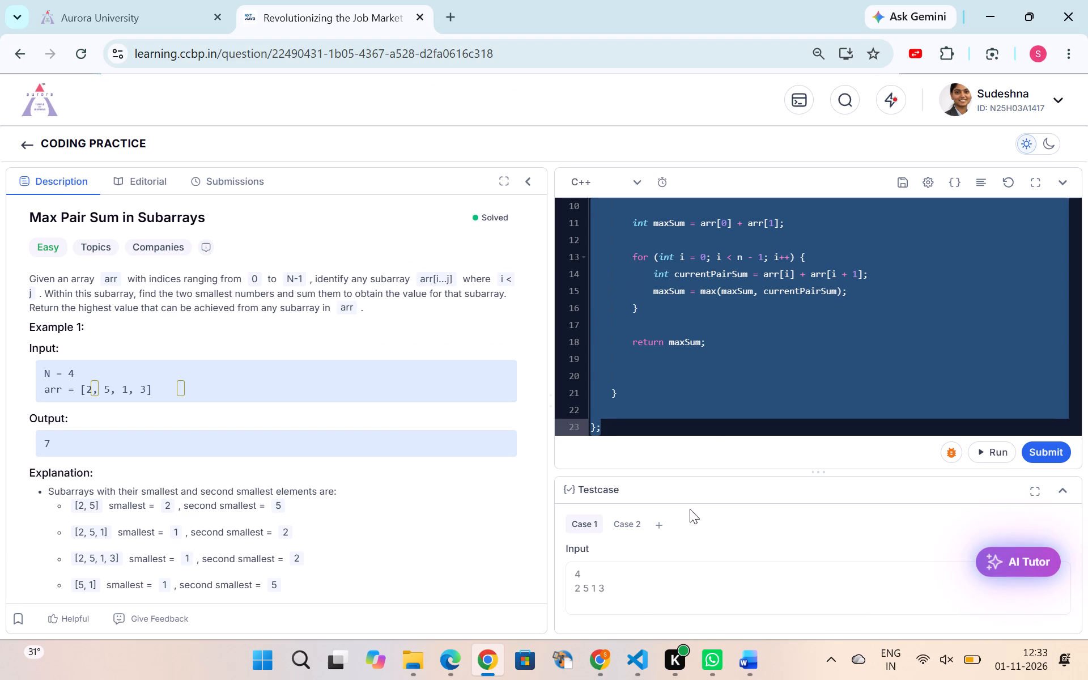
{"action": "left_click", "coordinate": [719, 407]}
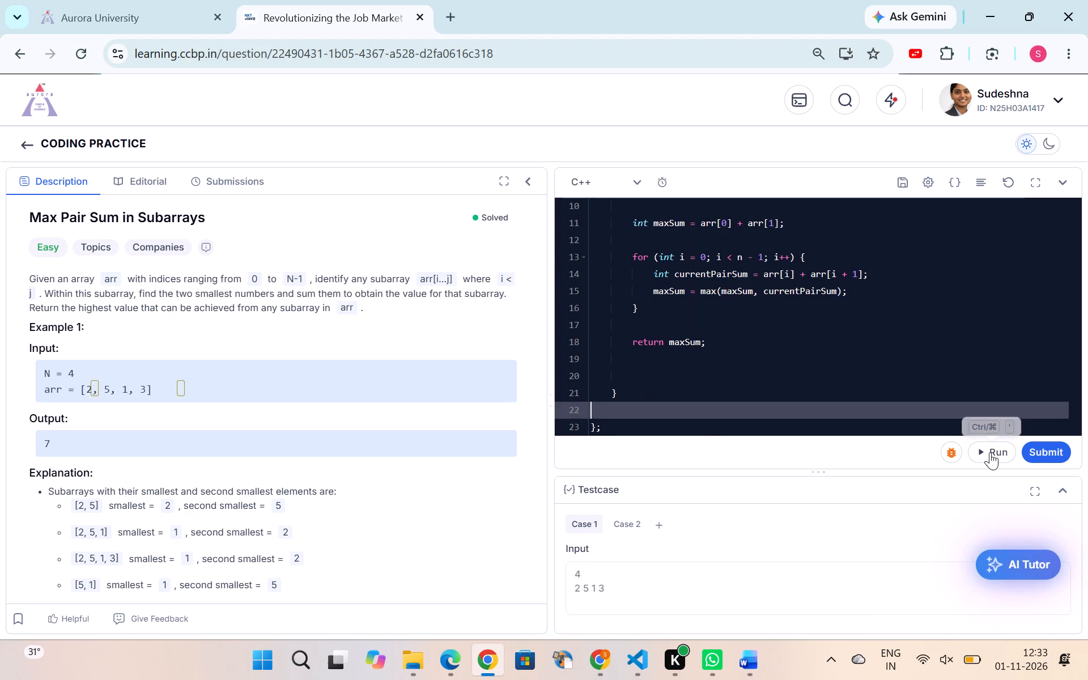
{"action": "left_click", "coordinate": [990, 452]}
{"action": "left_click_drag", "start_coordinate": [818, 447], "coordinate": [829, 277]}
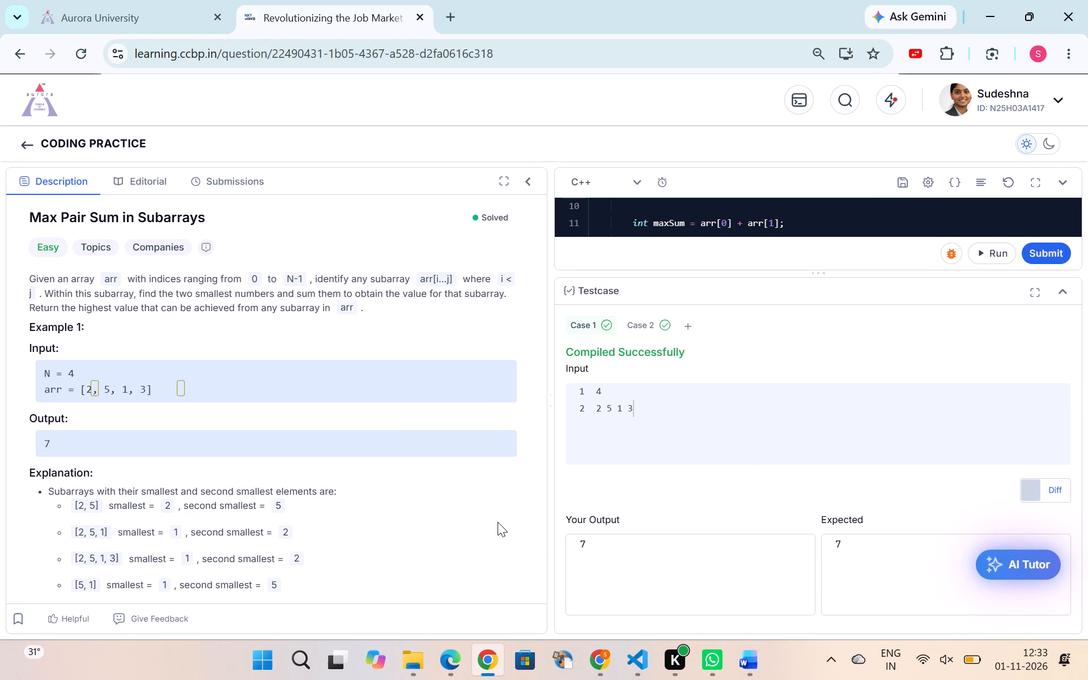
{"action": "key", "text": "shift+super+s"}
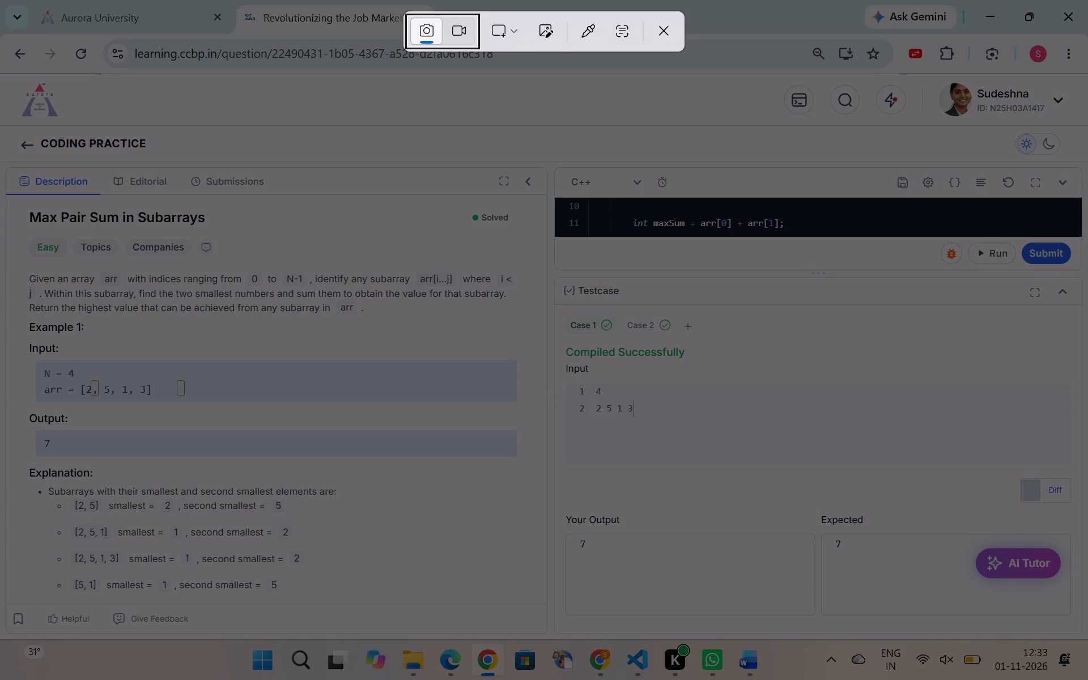
{"action": "left_click_drag", "start_coordinate": [556, 279], "coordinate": [1087, 641]}
{"action": "left_click", "coordinate": [747, 654]}
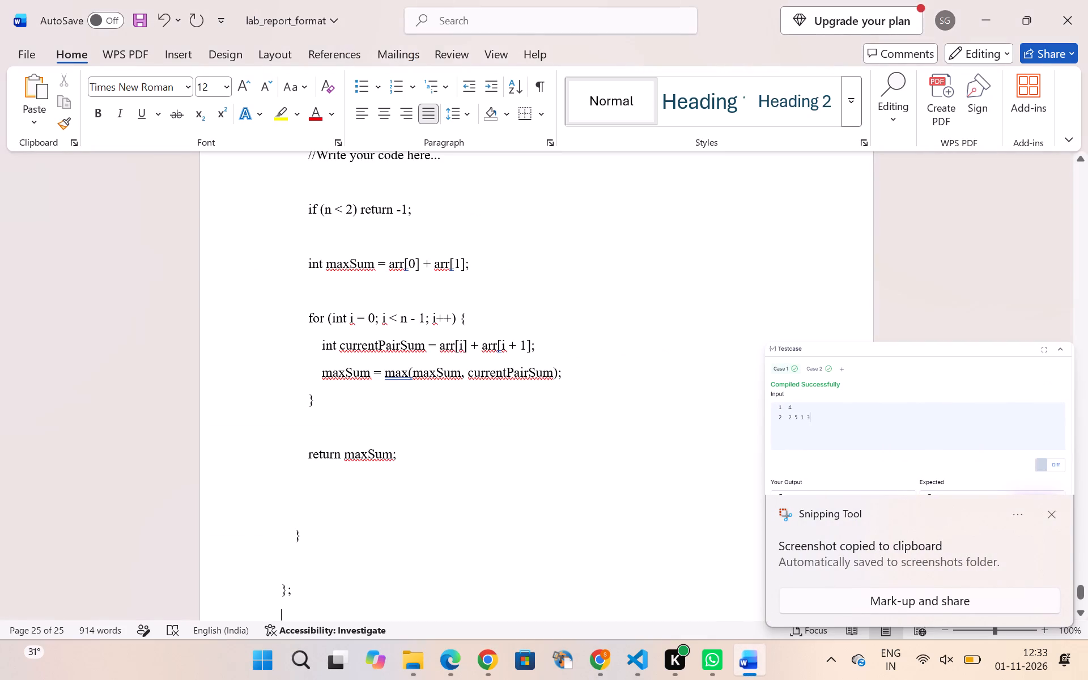
{"action": "key", "text": "ctrl+v"}
{"action": "key", "text": "Return"}
{"action": "key", "text": "Return"}
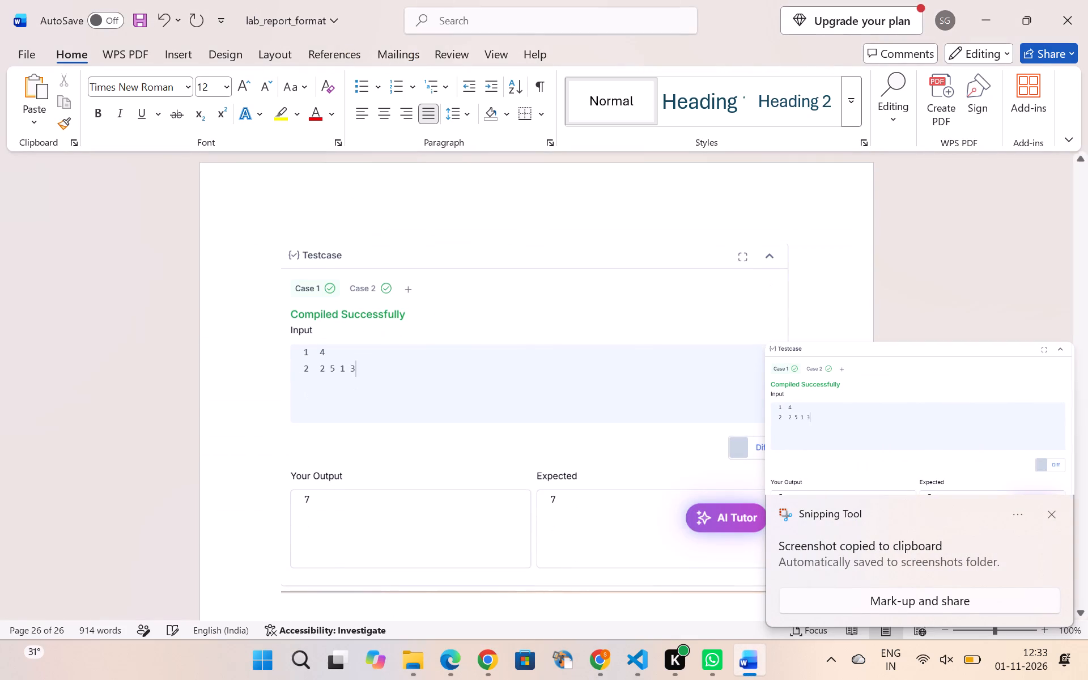
Switch to Chrome, open Two Sum from the Coding Practice set after MCQ Practice | Two Sum, and enlarge its code editor area.
{"action": "left_click", "coordinate": [500, 653]}
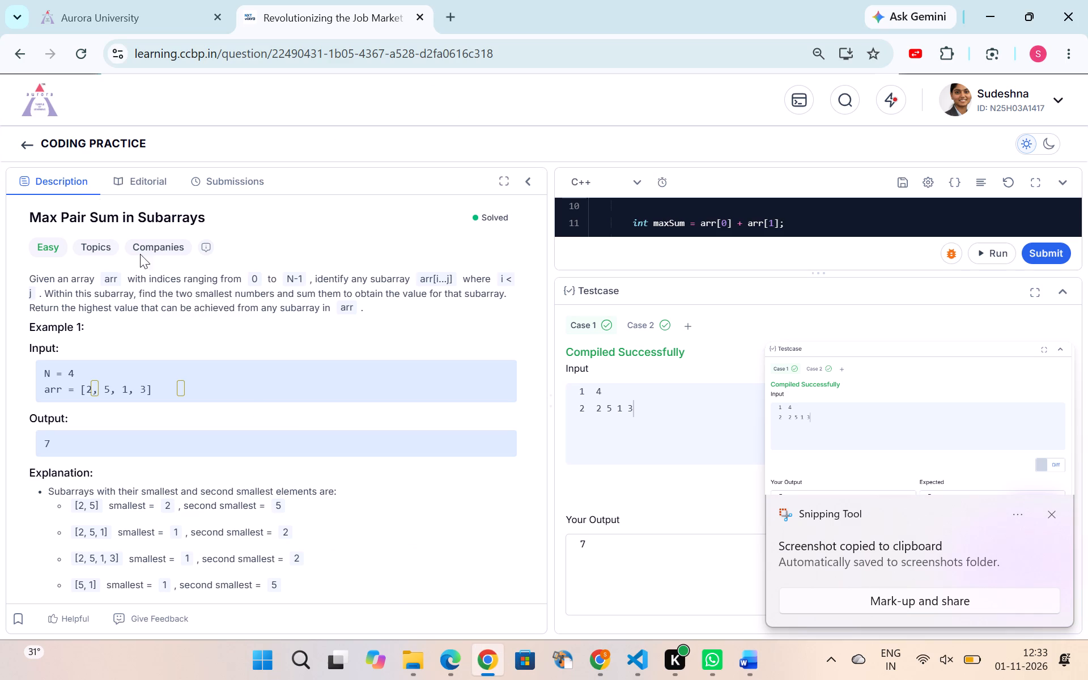
{"action": "left_click", "coordinate": [28, 139]}
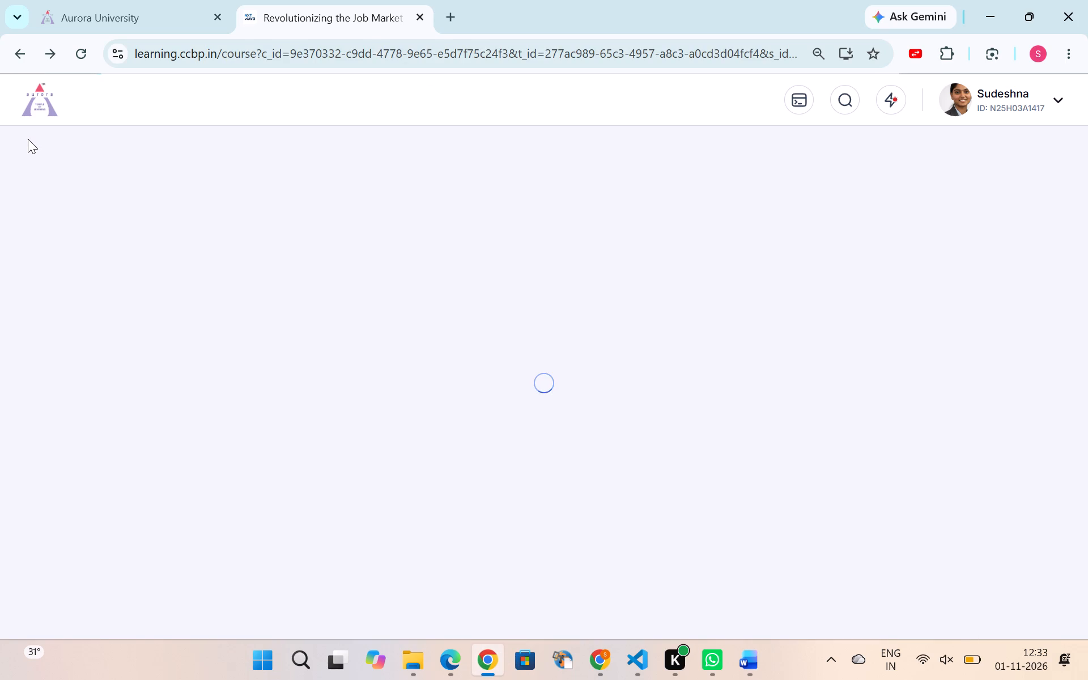
{"action": "scroll", "coordinate": [291, 347], "scroll_direction": "down", "scroll_amount": 2}
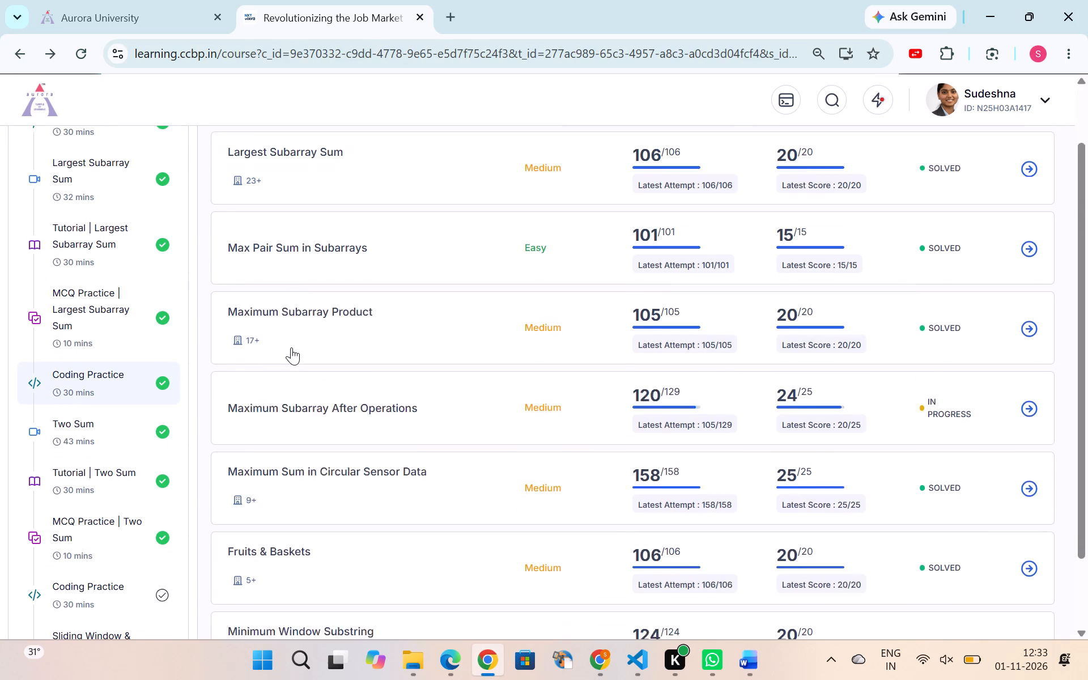
{"action": "scroll", "coordinate": [291, 347], "scroll_direction": "down", "scroll_amount": 1}
{"action": "scroll", "coordinate": [61, 517], "scroll_direction": "down", "scroll_amount": 4}
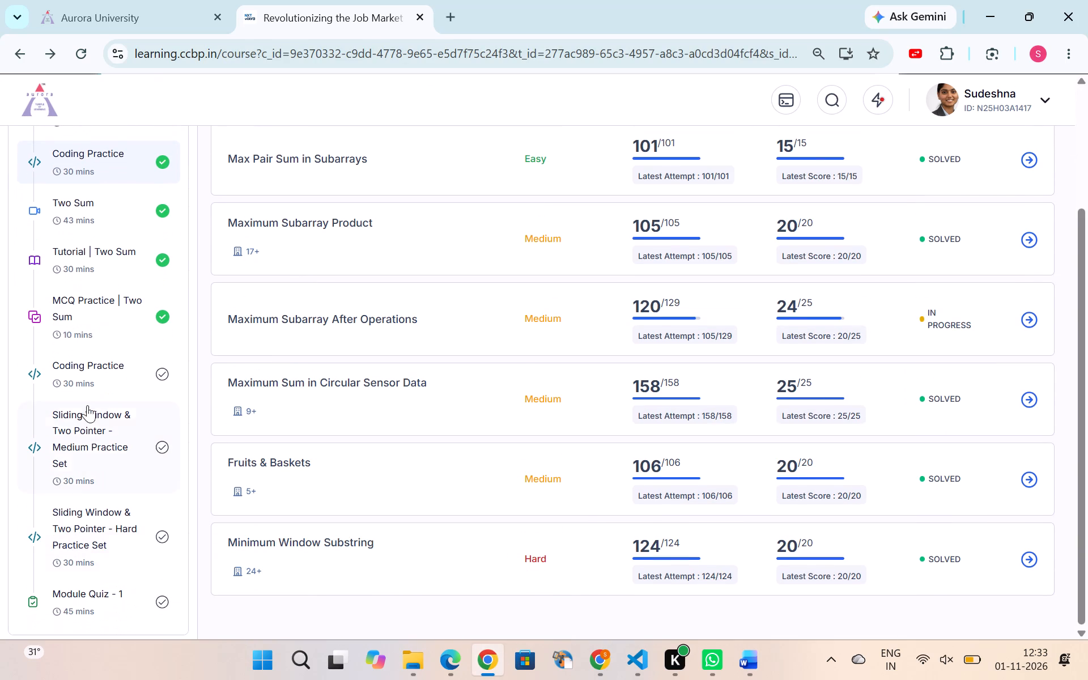
{"action": "left_click", "coordinate": [94, 381]}
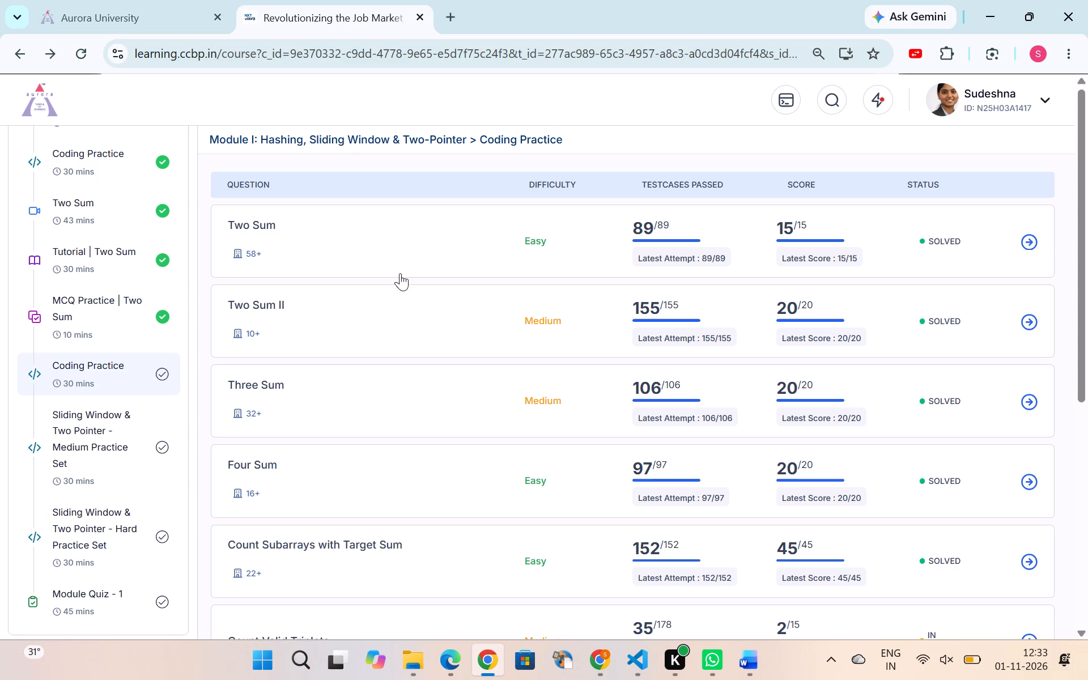
{"action": "left_click", "coordinate": [390, 255]}
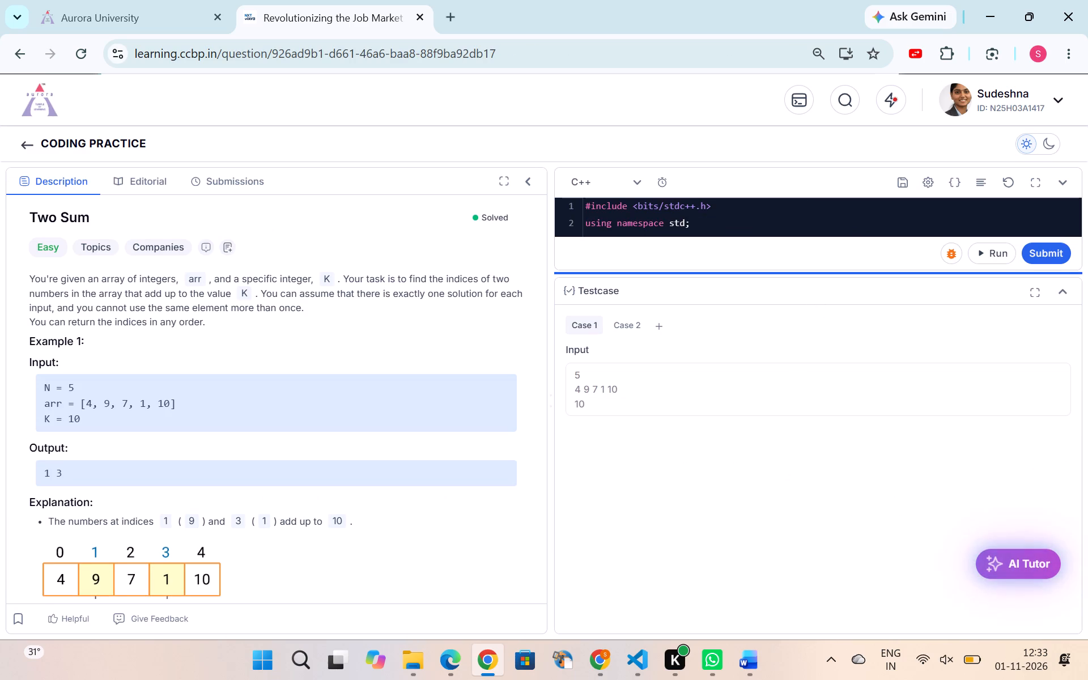
{"action": "left_click_drag", "start_coordinate": [828, 275], "coordinate": [862, 482]}
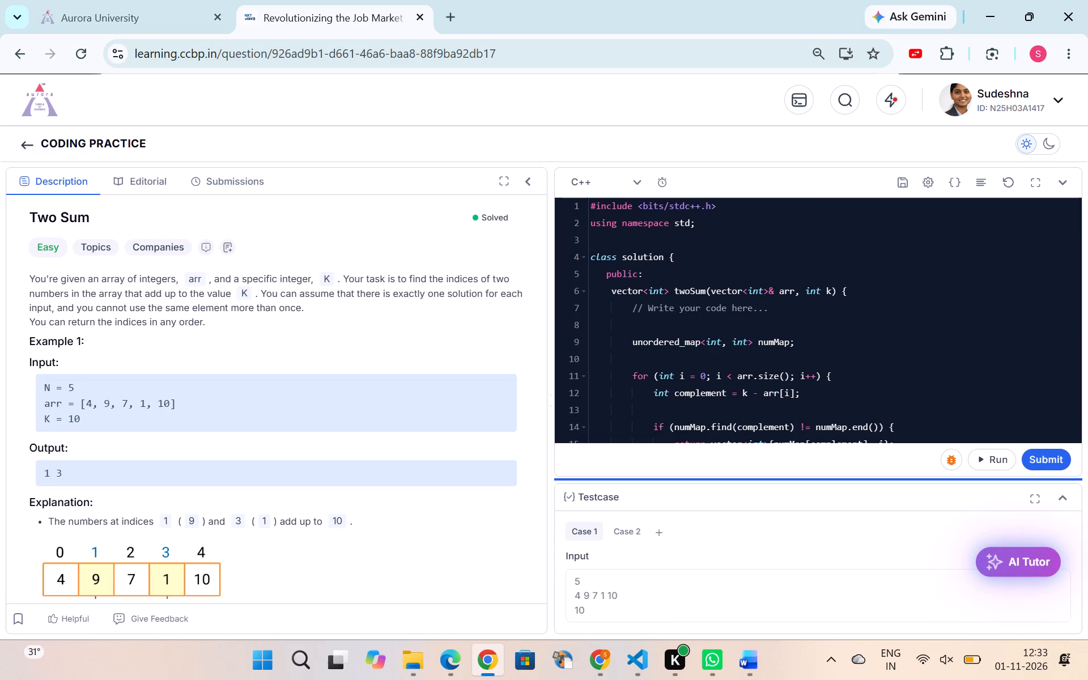
Capture the whole Two Sum page and paste the screenshot below the Max Pair Sum in Subarrays test output in Word.
{"action": "key", "text": "shift+super+s"}
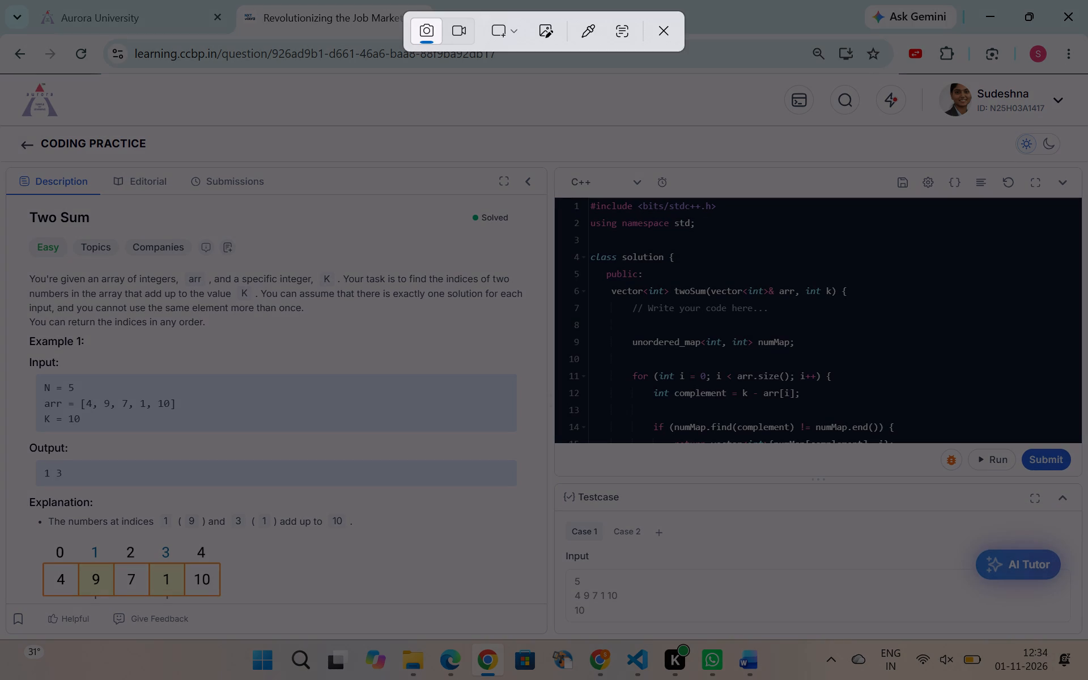
{"action": "left_click_drag", "start_coordinate": [0, 75], "coordinate": [1087, 623]}
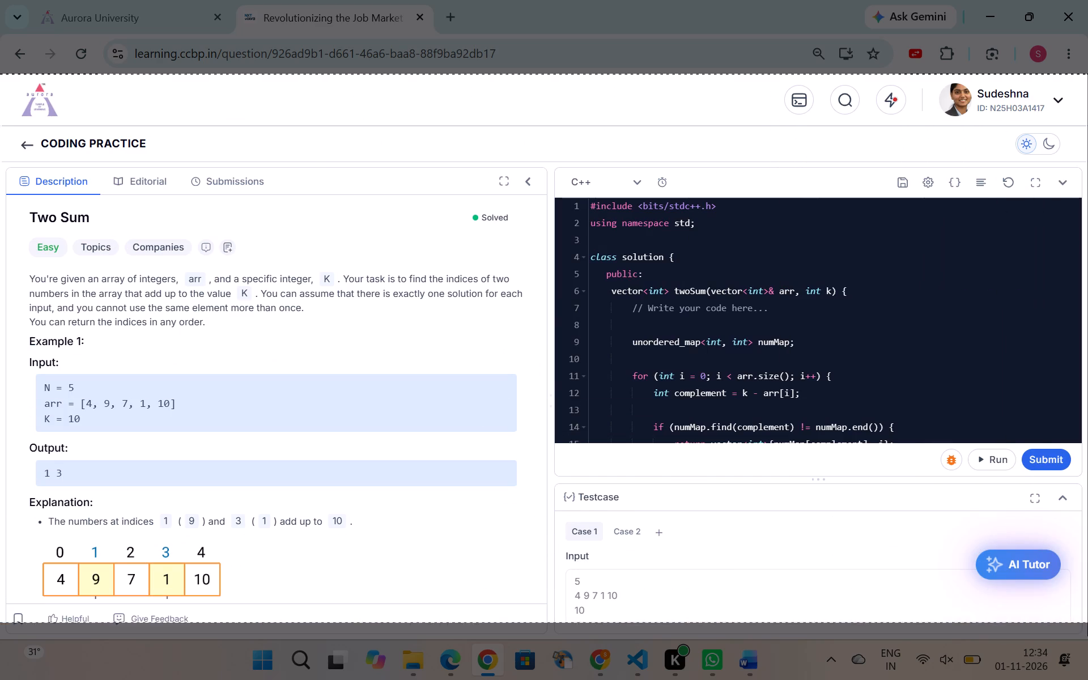
{"action": "left_click_drag", "start_coordinate": [1087, 623], "coordinate": [1087, 640]}
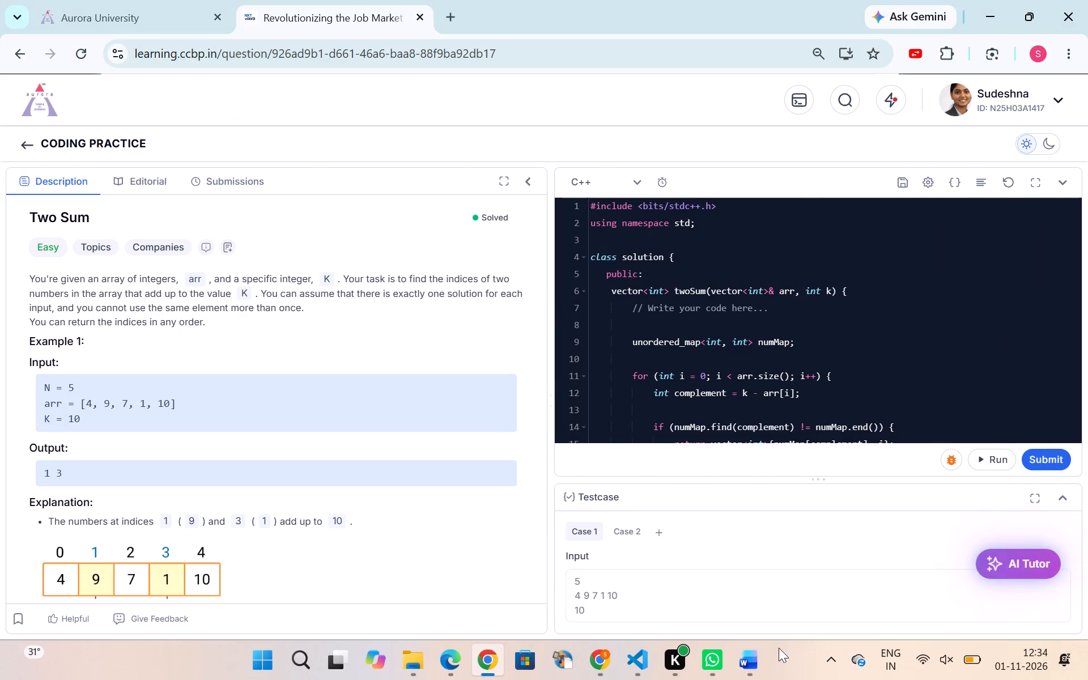
{"action": "left_click", "coordinate": [752, 664]}
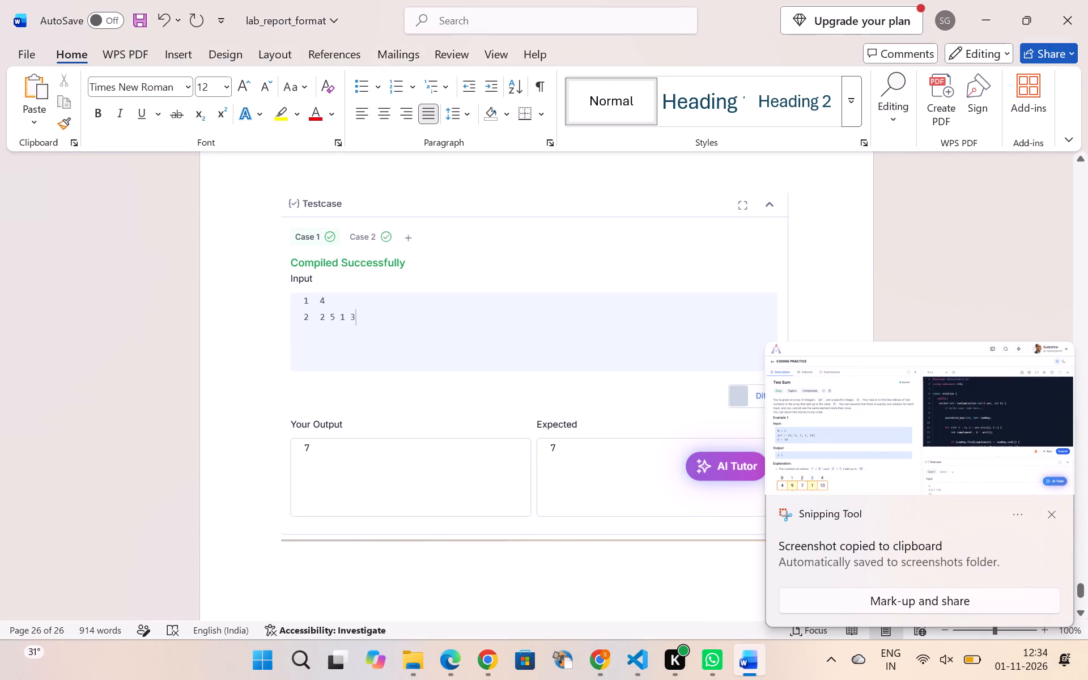
{"action": "key", "text": "ctrl+v"}
Add the line CODE: under the Two Sum screenshot and paste the problem's full solution code from Chrome below it.
{"action": "key", "text": "Return"}
{"action": "type", "text": "CODE:"}
{"action": "key", "text": "Return"}
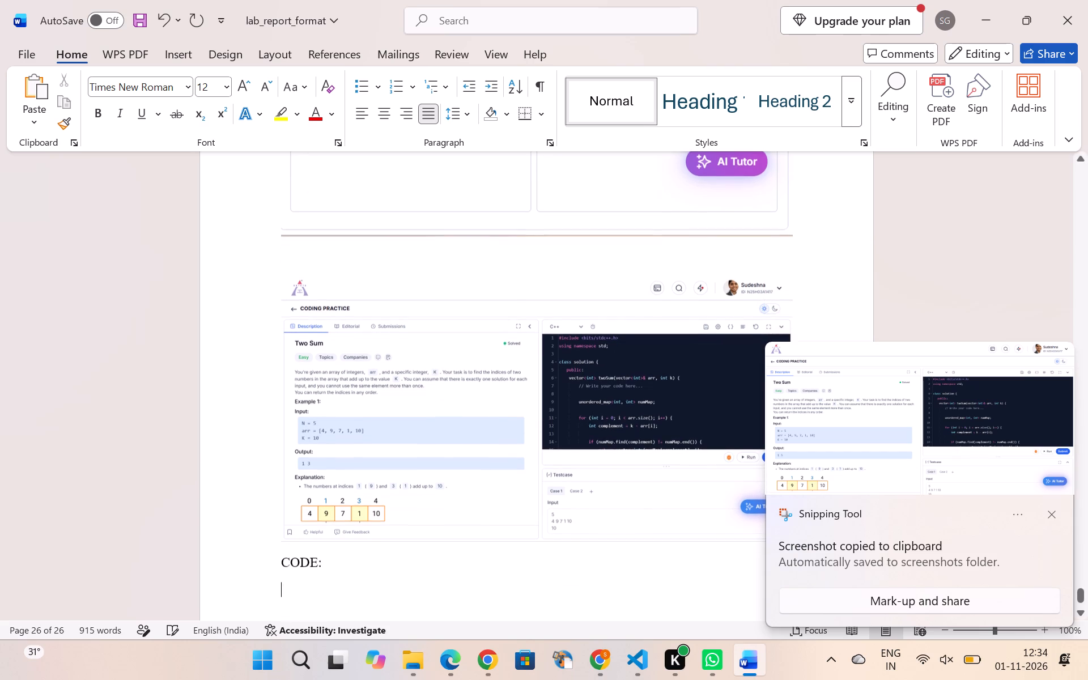
{"action": "left_click", "coordinate": [484, 654]}
{"action": "scroll", "coordinate": [726, 329], "scroll_direction": "down", "scroll_amount": 3}
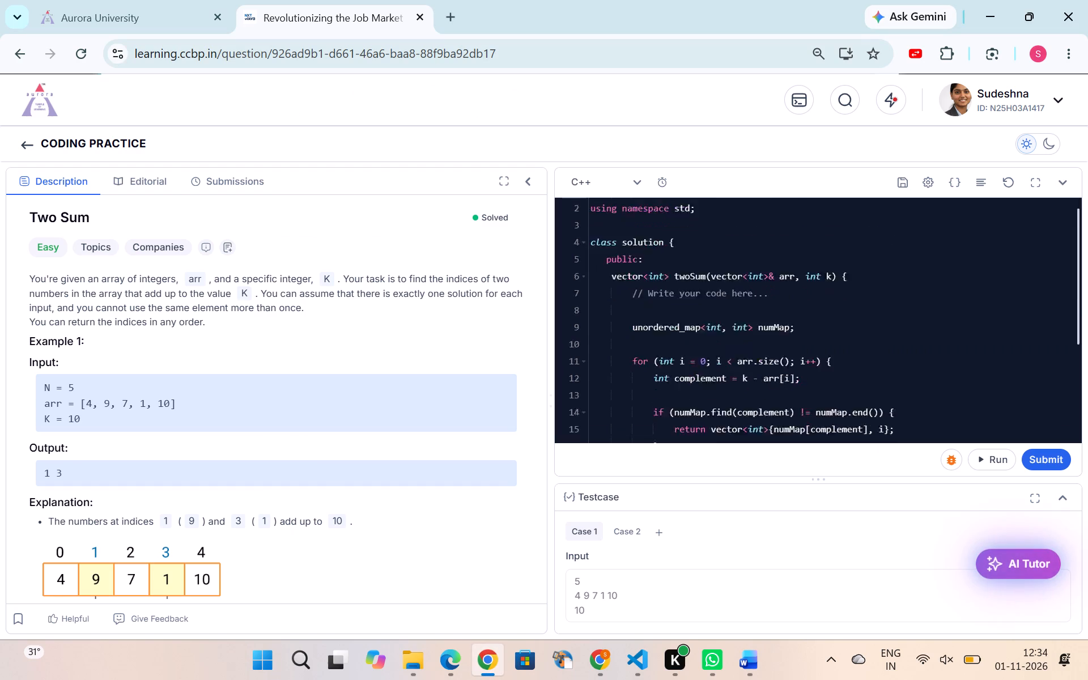
{"action": "scroll", "coordinate": [726, 329], "scroll_direction": "down", "scroll_amount": 2}
{"action": "left_click", "coordinate": [711, 296]}
{"action": "key", "text": "ctrl+a"}
{"action": "key", "text": "ctrl+c"}
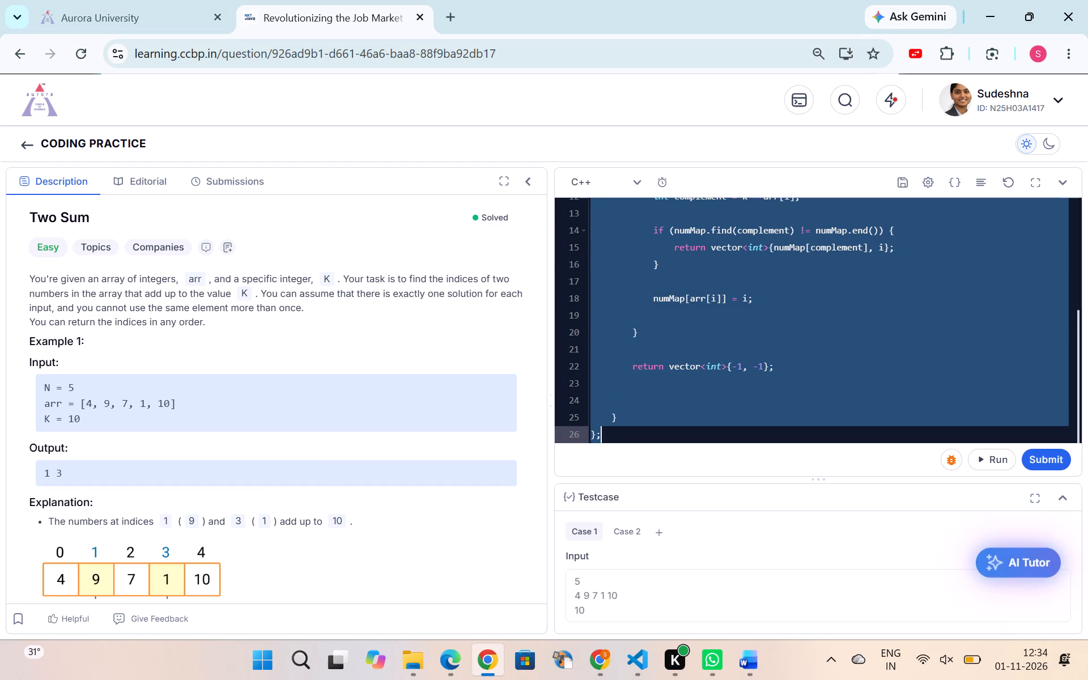
{"action": "left_click", "coordinate": [747, 663]}
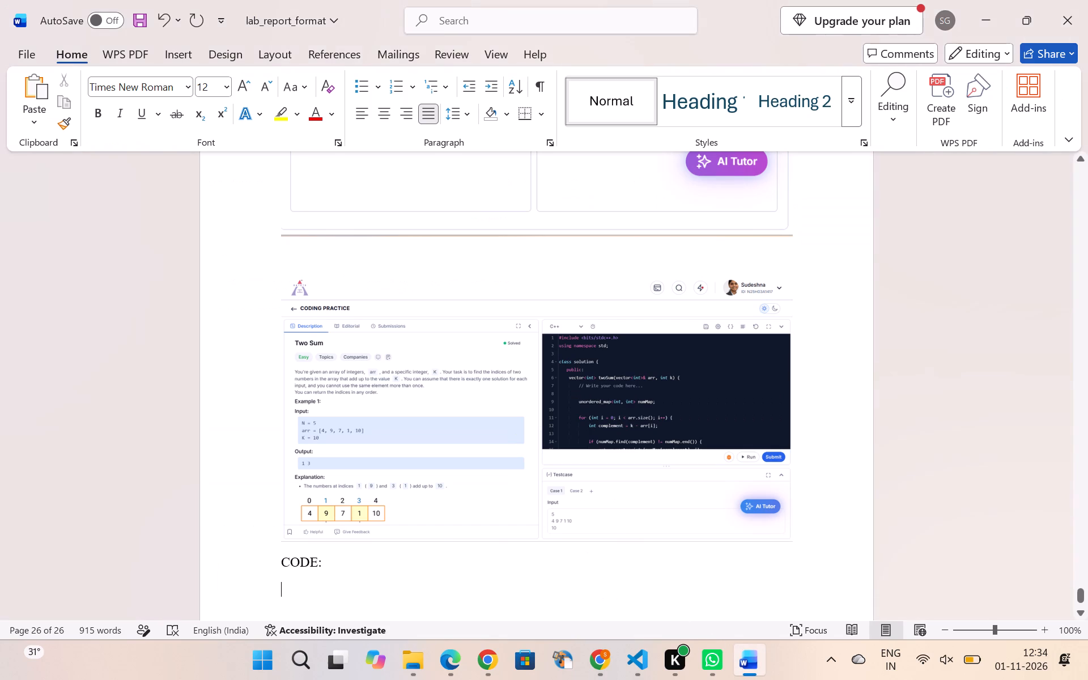
{"action": "key", "text": "ctrl+v"}
{"action": "key", "text": "Return"}
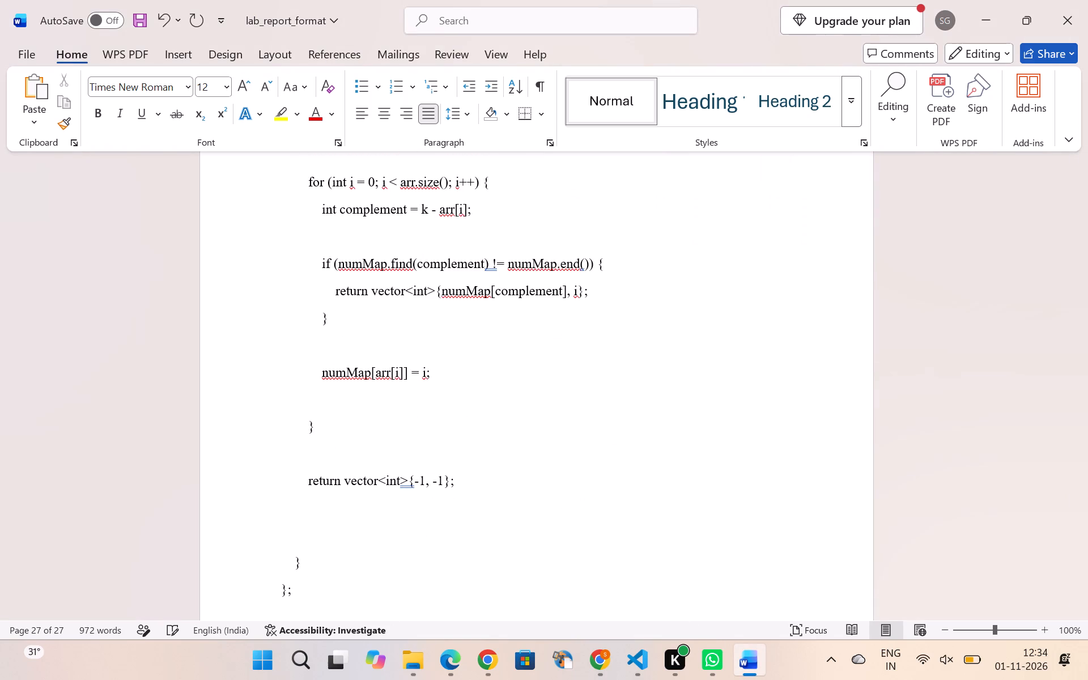
Run the Two Sum code in Chrome, capture the enlarged Testcase results and paste the screenshot below its code in Word.
{"action": "left_click", "coordinate": [484, 660]}
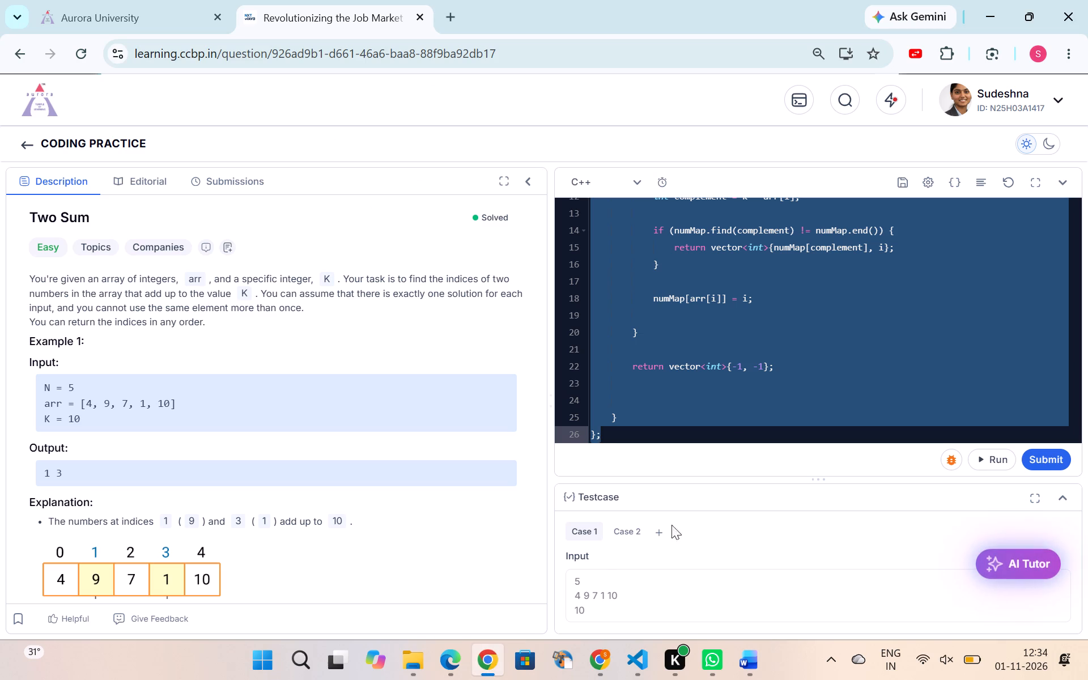
{"action": "left_click", "coordinate": [724, 421]}
{"action": "left_click", "coordinate": [985, 458]}
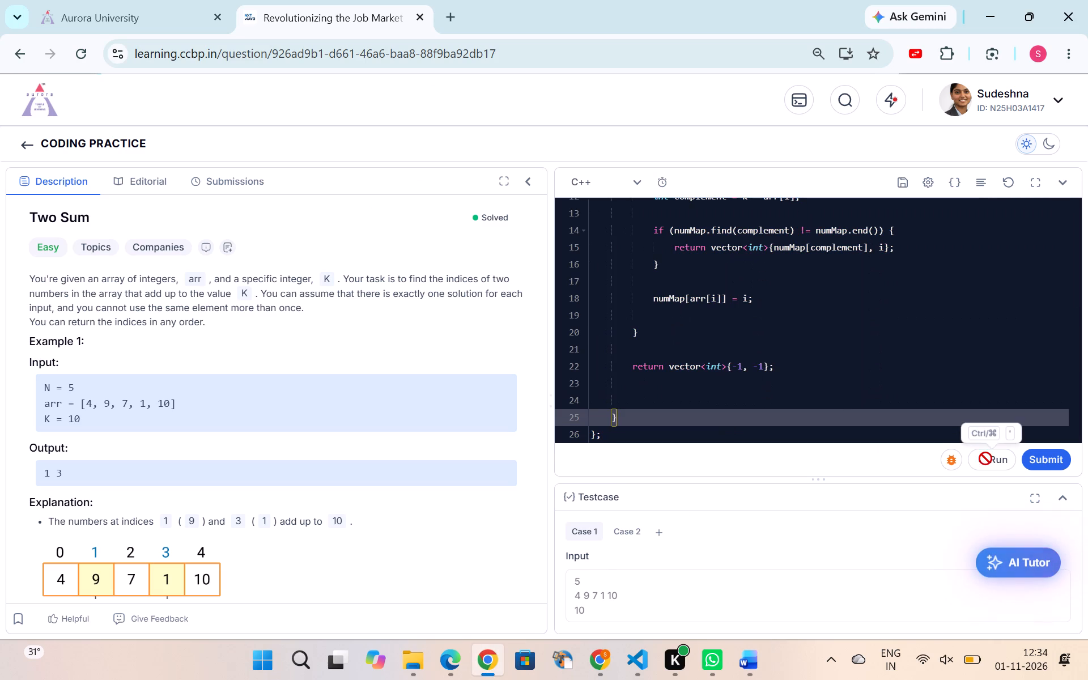
{"action": "left_click_drag", "start_coordinate": [823, 443], "coordinate": [823, 446]}
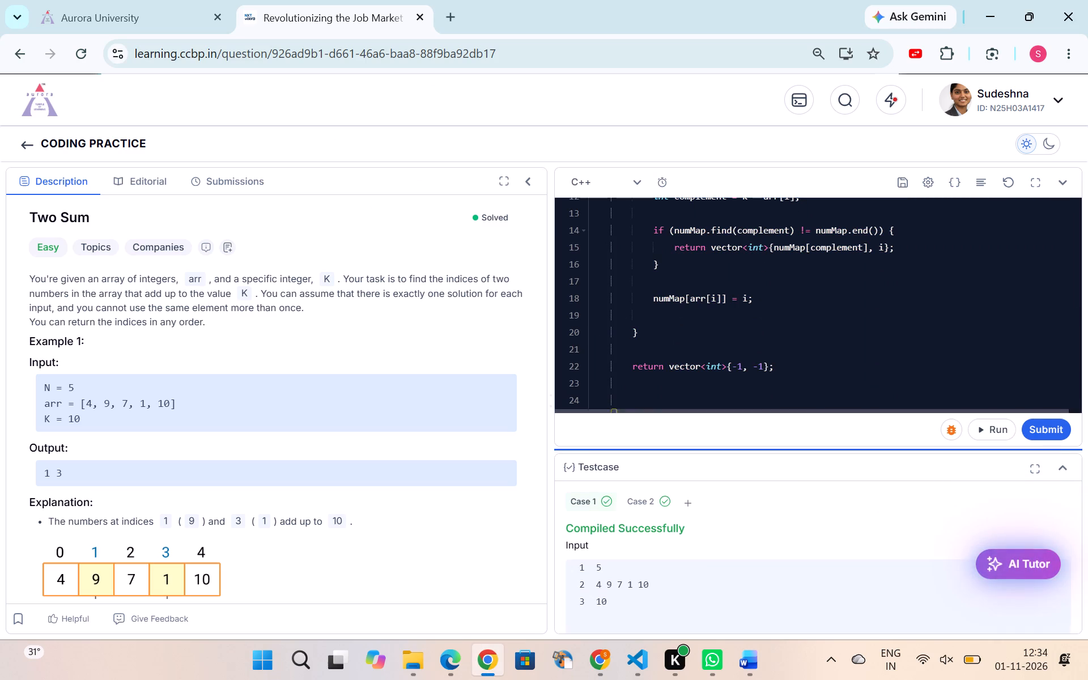
{"action": "left_click_drag", "start_coordinate": [823, 446], "coordinate": [797, 298]}
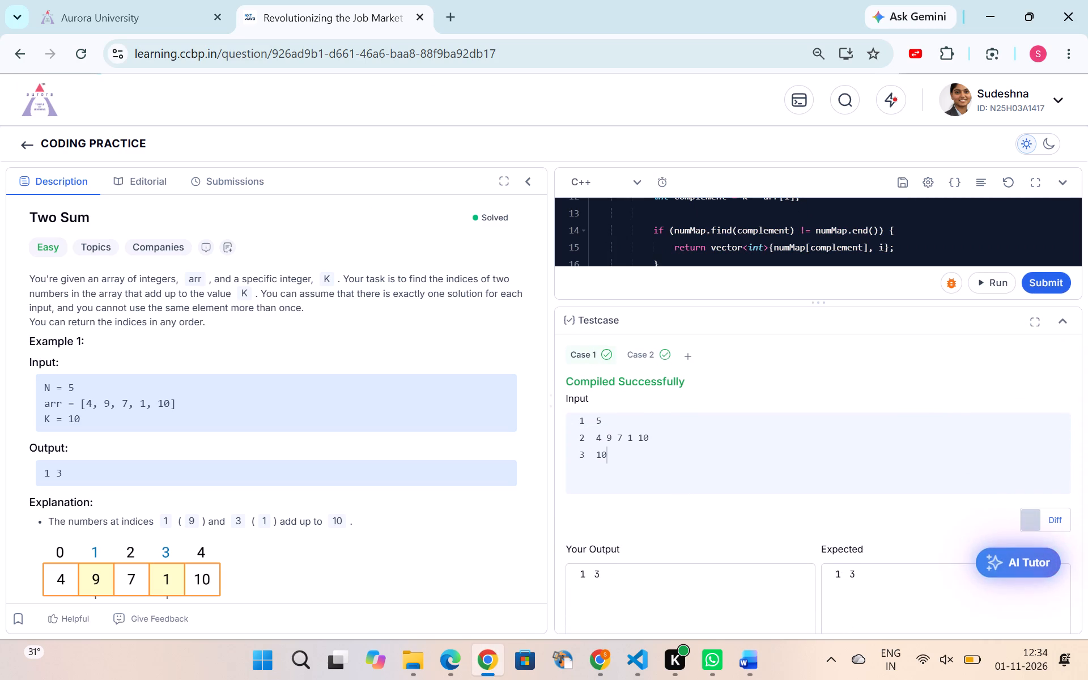
{"action": "key", "text": "shift+super+s"}
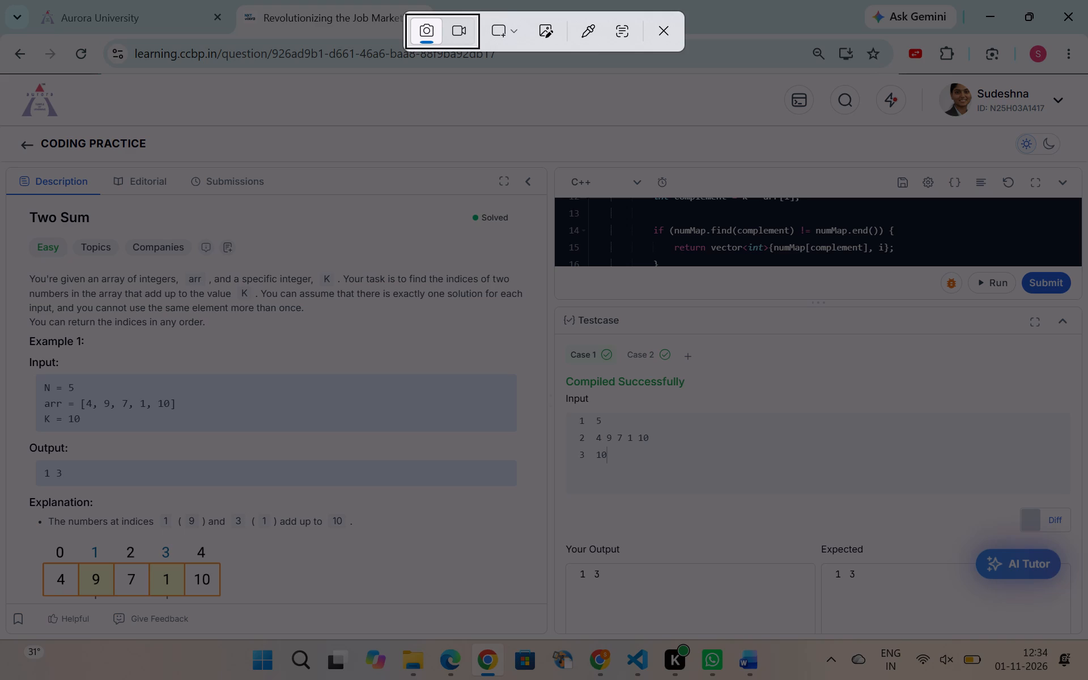
{"action": "left_click_drag", "start_coordinate": [559, 305], "coordinate": [1085, 638]}
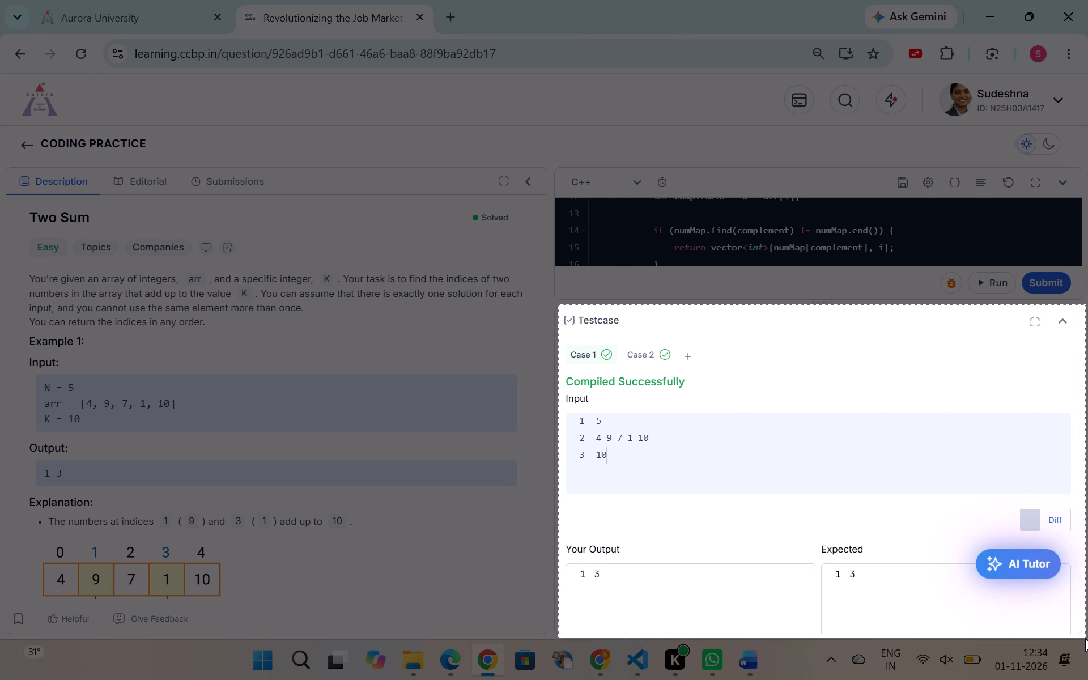
{"action": "left_click_drag", "start_coordinate": [1085, 638], "coordinate": [1085, 639]}
{"action": "left_click", "coordinate": [754, 659]}
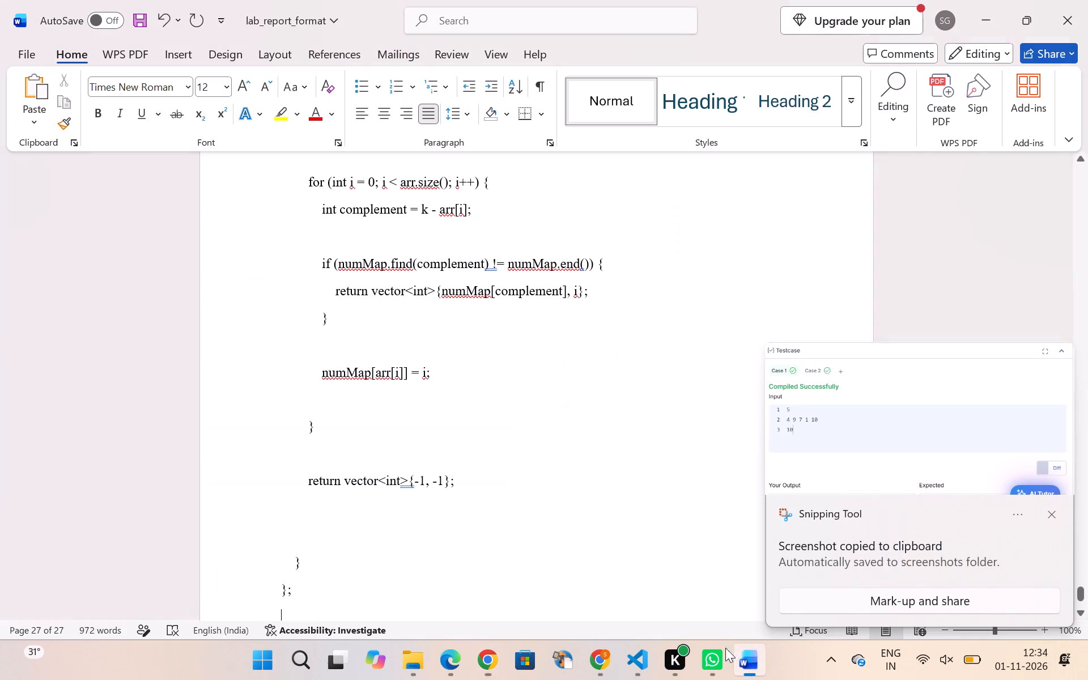
{"action": "key", "text": "ctrl+v"}
{"action": "key", "text": "Return"}
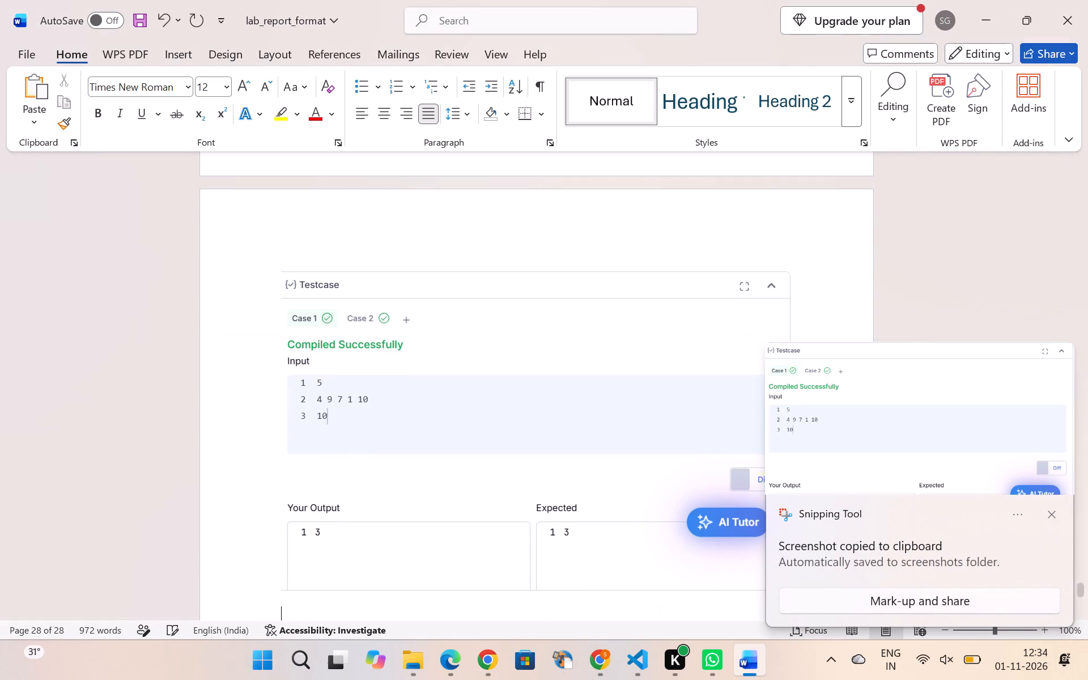
{"action": "key", "text": "Return"}
Switch to Chrome, return to the Coding Practice question list, open Two Sum II and enlarge its code editor area.
{"action": "left_click", "coordinate": [488, 656]}
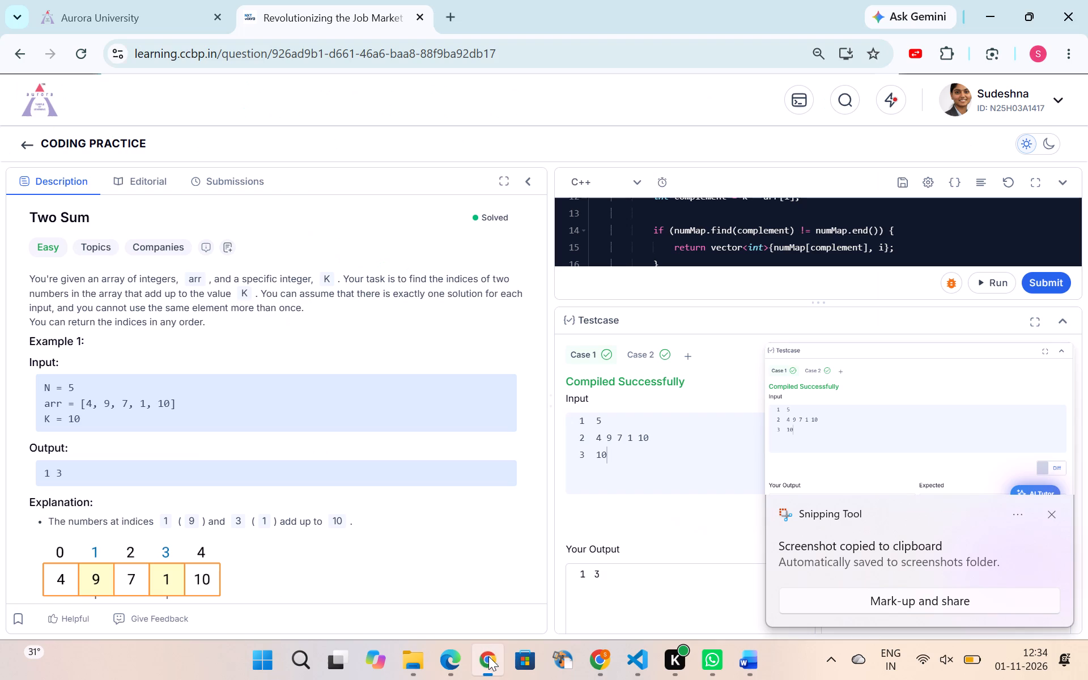
{"action": "left_click", "coordinate": [23, 141]}
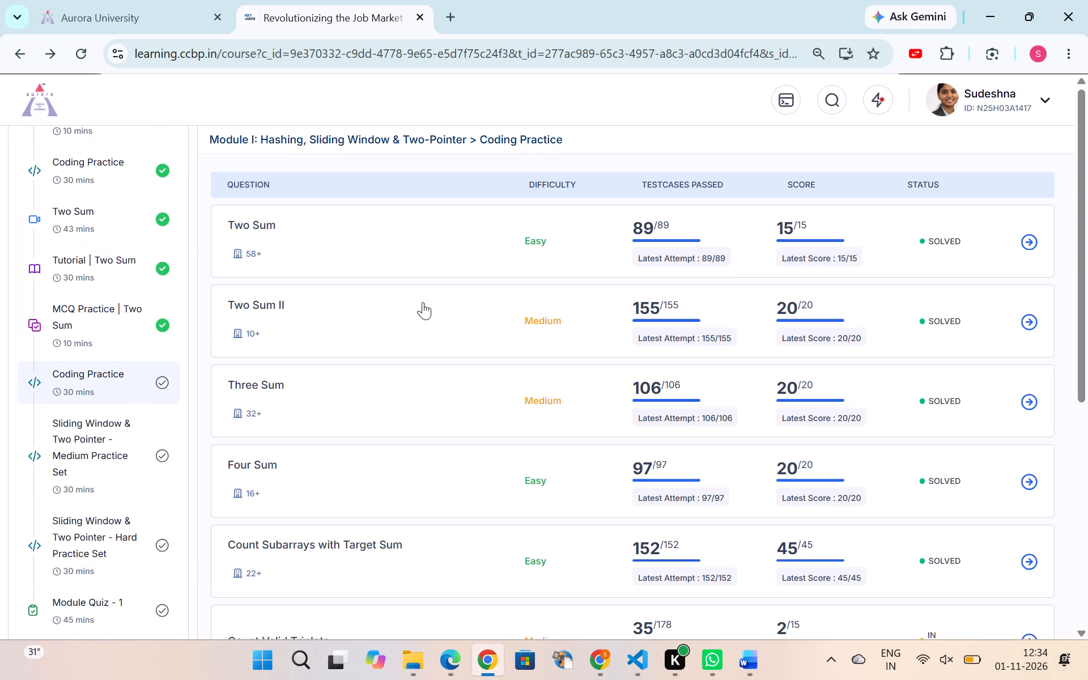
{"action": "left_click", "coordinate": [398, 330]}
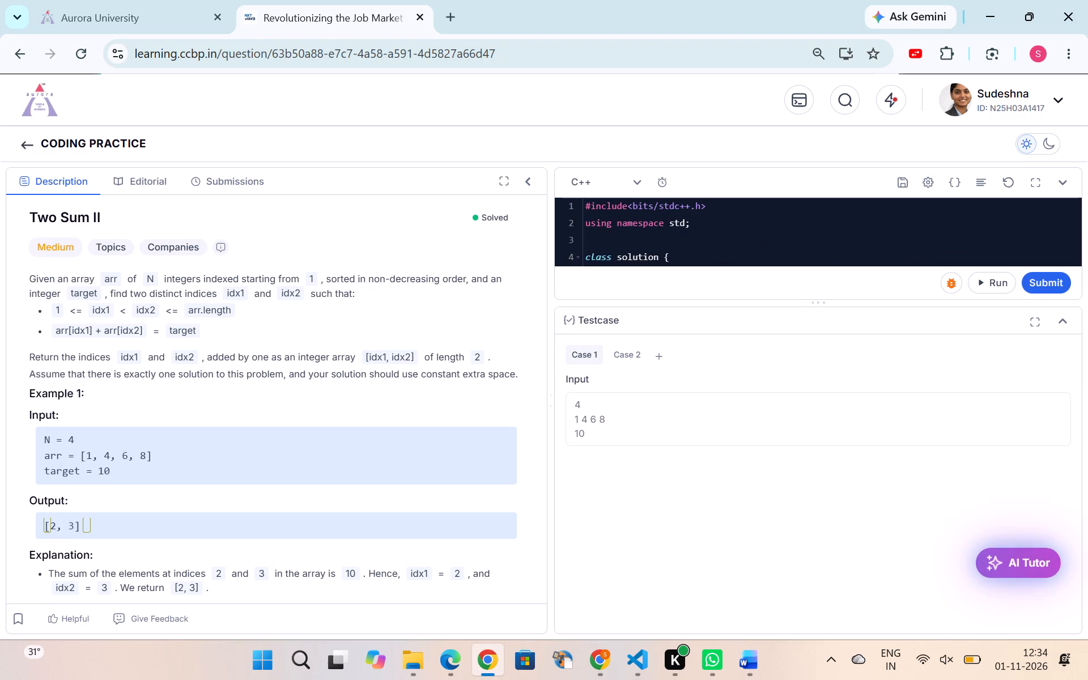
{"action": "left_click_drag", "start_coordinate": [798, 302], "coordinate": [824, 464]}
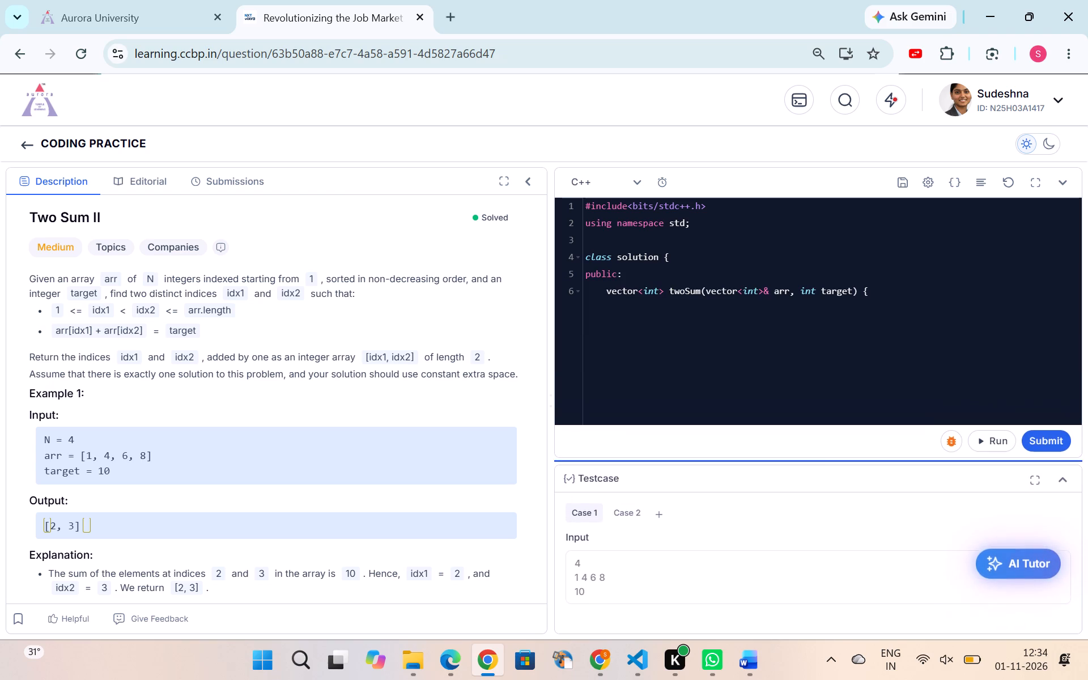
{"action": "left_click_drag", "start_coordinate": [824, 464], "coordinate": [824, 465]}
Capture the whole Two Sum II page and paste the screenshot below the Two Sum test output in Word.
{"action": "key", "text": "shift+super+s"}
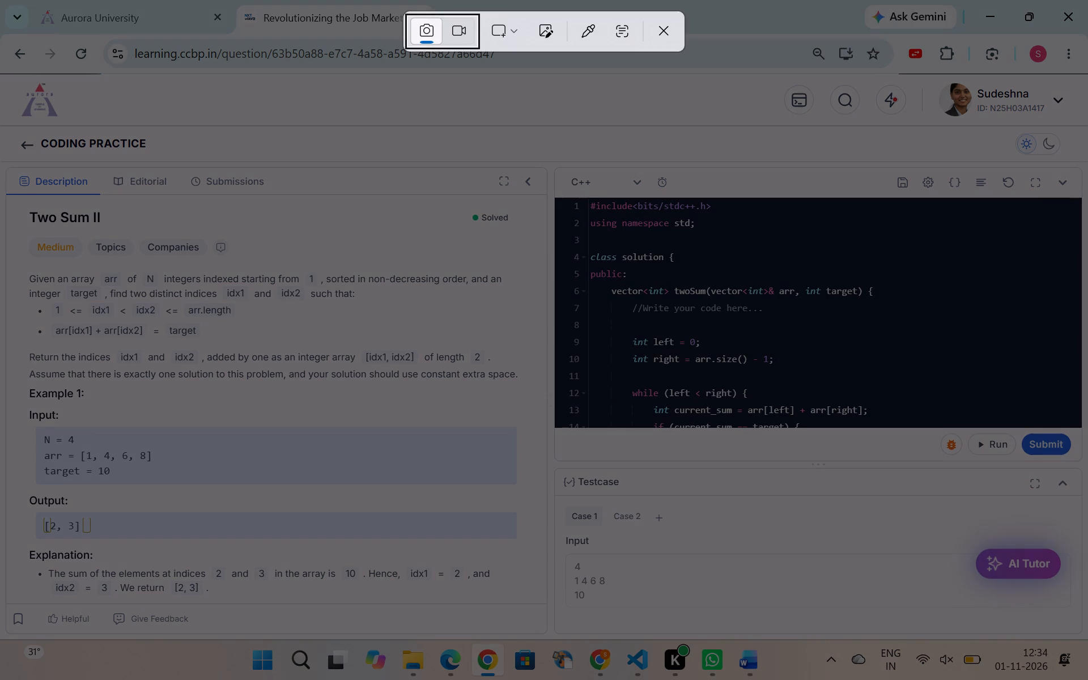
{"action": "left_click_drag", "start_coordinate": [1, 71], "coordinate": [1002, 622]}
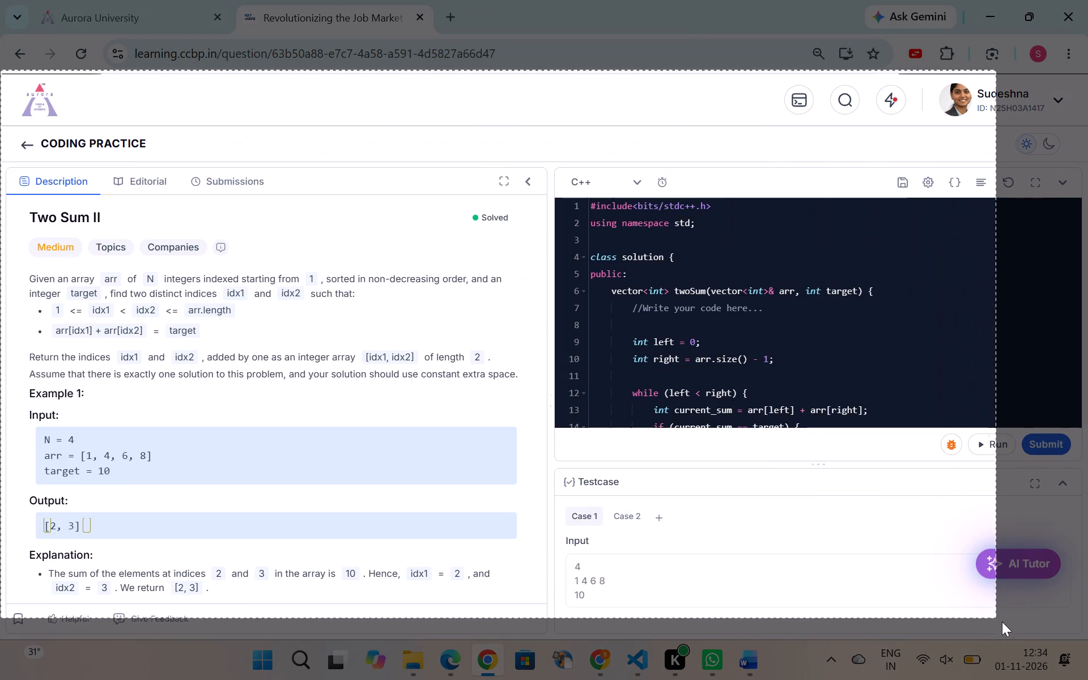
{"action": "left_click_drag", "start_coordinate": [1002, 622], "coordinate": [1087, 640]}
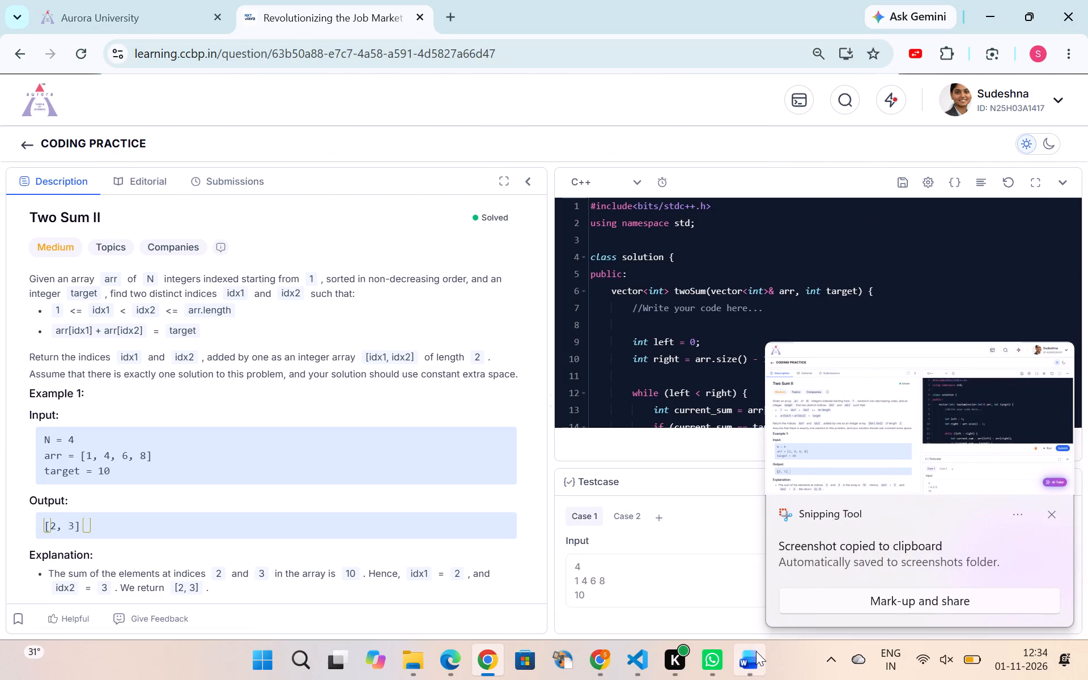
{"action": "left_click", "coordinate": [756, 651]}
{"action": "key", "text": "ctrl+v"}
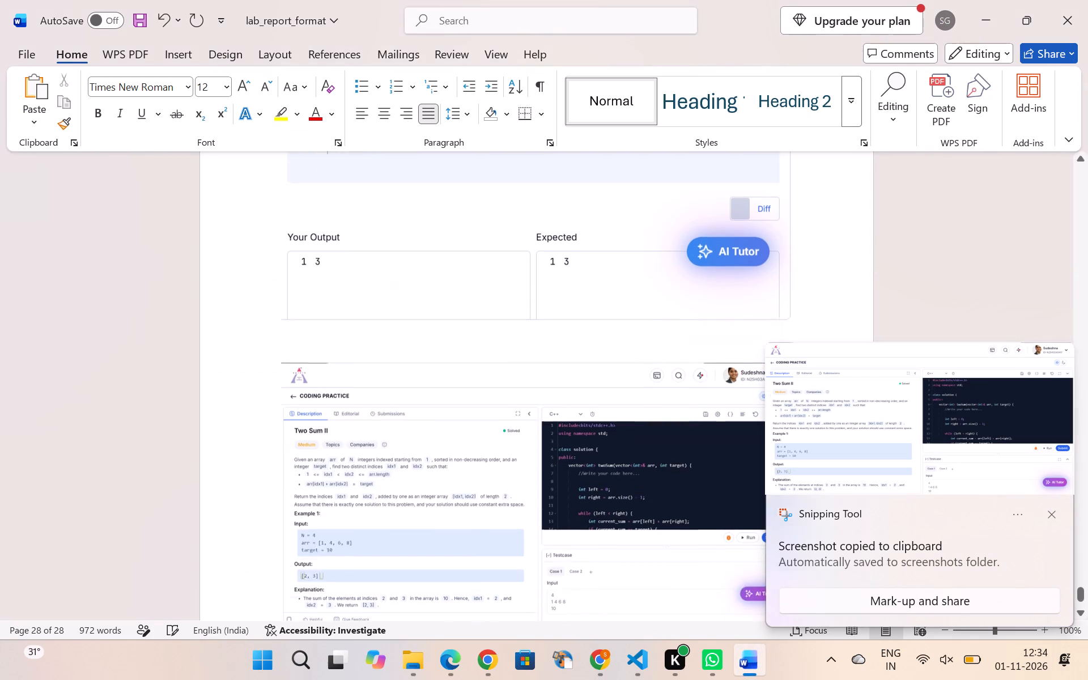
Add the line CODE: under the Two Sum II screenshot and paste the problem's full solution code from Chrome below it.
{"action": "key", "text": "Return"}
{"action": "type", "text": "CODE"}
{"action": "key", "text": "shift+colon"}
{"action": "key", "text": "Return"}
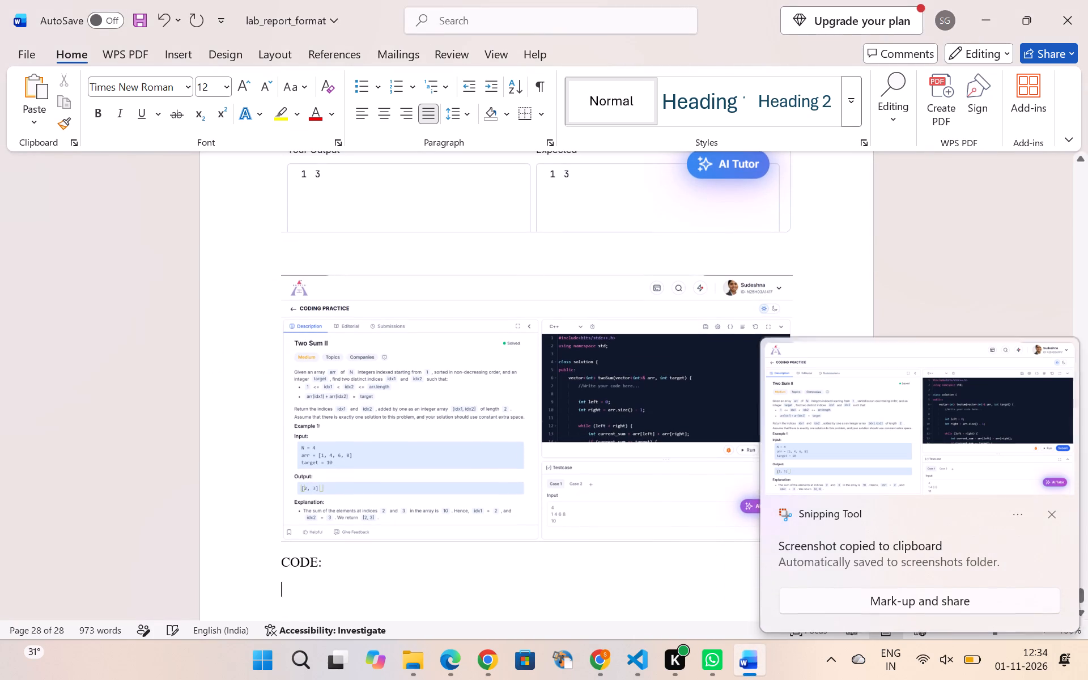
{"action": "left_click", "coordinate": [492, 648]}
{"action": "scroll", "coordinate": [732, 324], "scroll_direction": "down", "scroll_amount": 5}
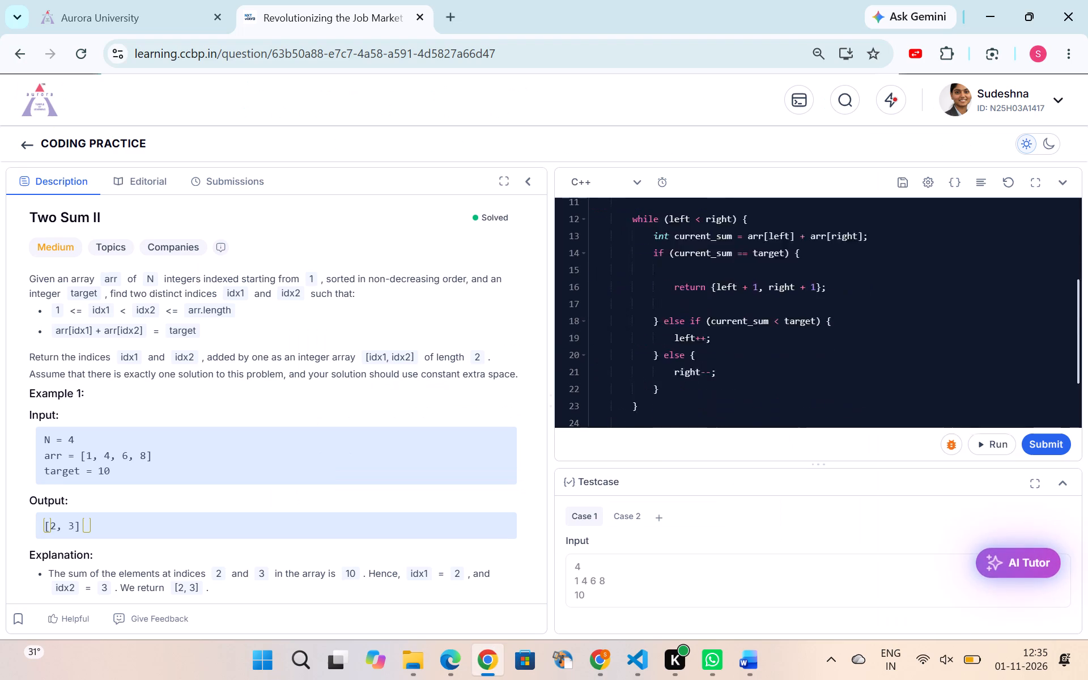
{"action": "left_click", "coordinate": [731, 295]}
{"action": "key", "text": "ctrl+a"}
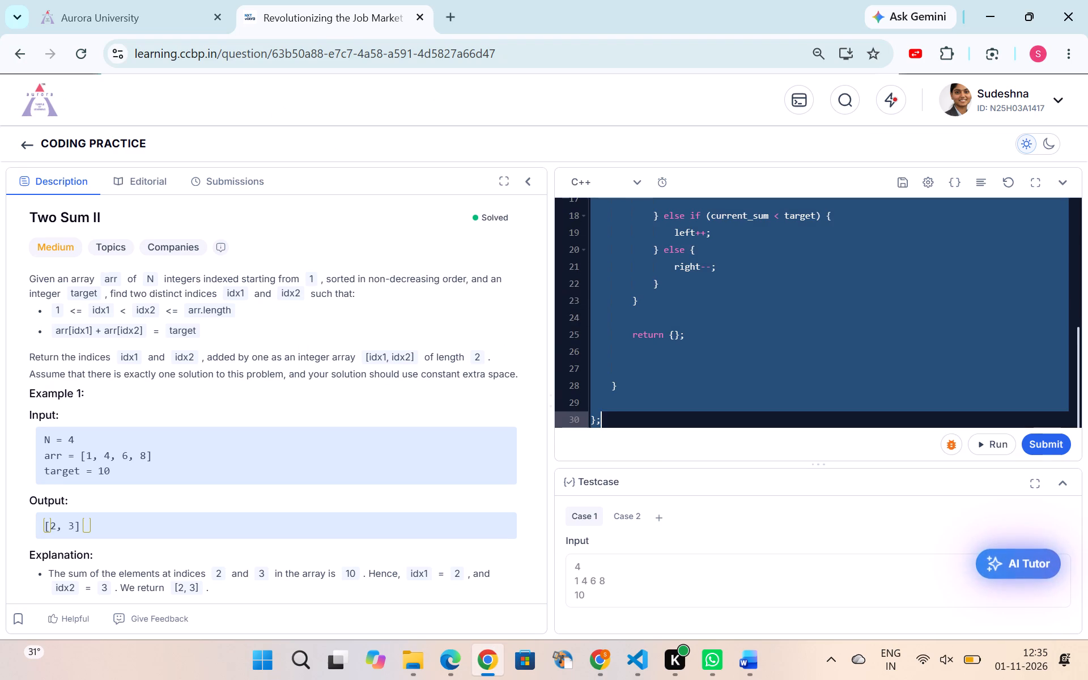
{"action": "key", "text": "ctrl+c"}
{"action": "left_click", "coordinate": [748, 660]}
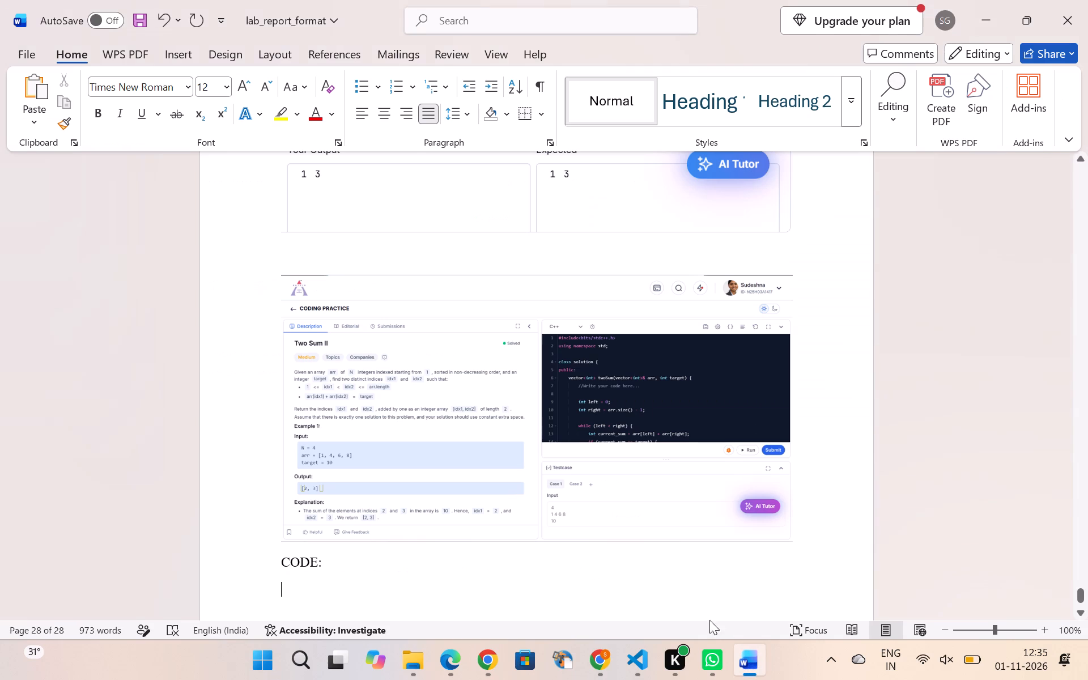
{"action": "key", "text": "ctrl+v"}
{"action": "key", "text": "Return"}
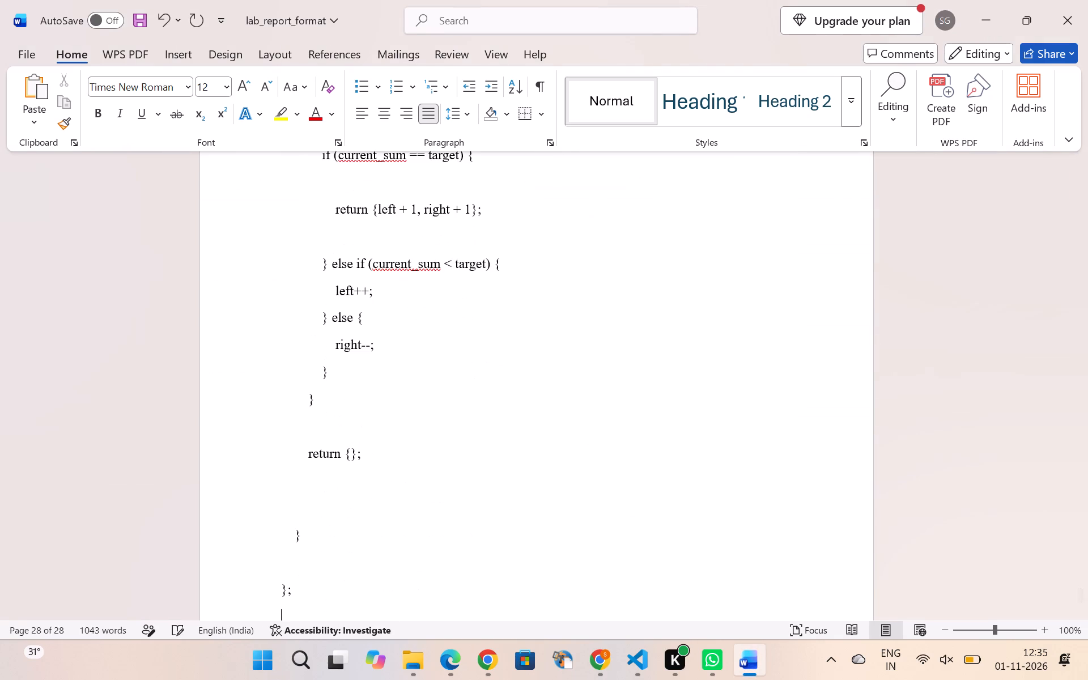
Run the Two Sum II code in Chrome, capture the enlarged Testcase results and paste the screenshot below its code in Word.
{"action": "left_click", "coordinate": [495, 653]}
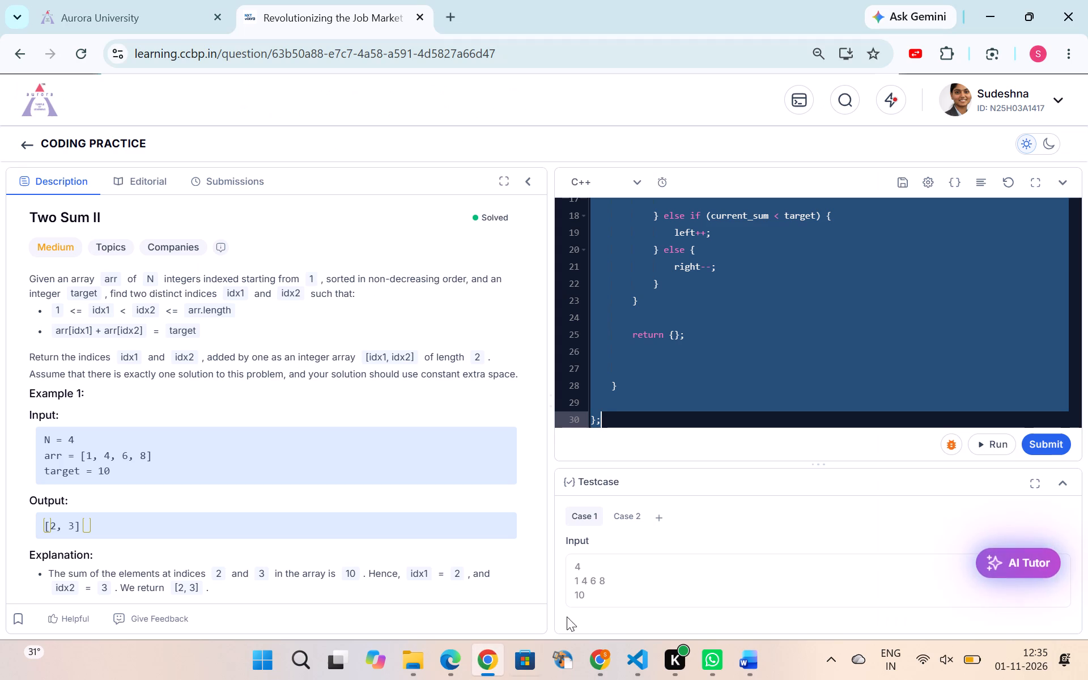
{"action": "left_click", "coordinate": [790, 362]}
{"action": "left_click", "coordinate": [982, 444]}
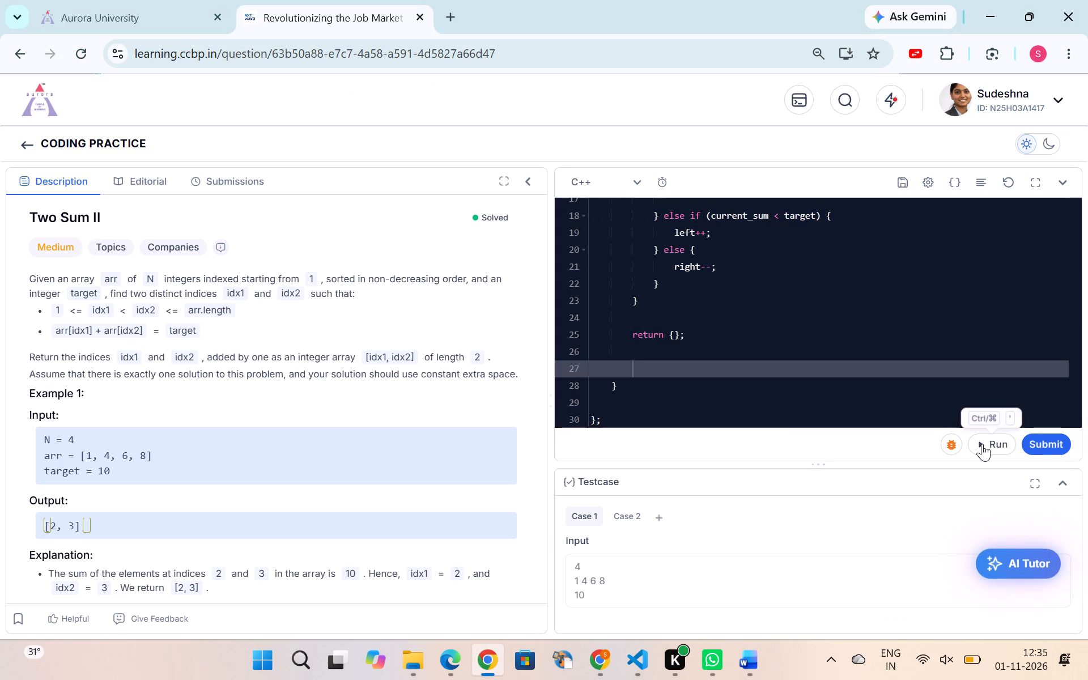
{"action": "left_click_drag", "start_coordinate": [818, 443], "coordinate": [795, 281]}
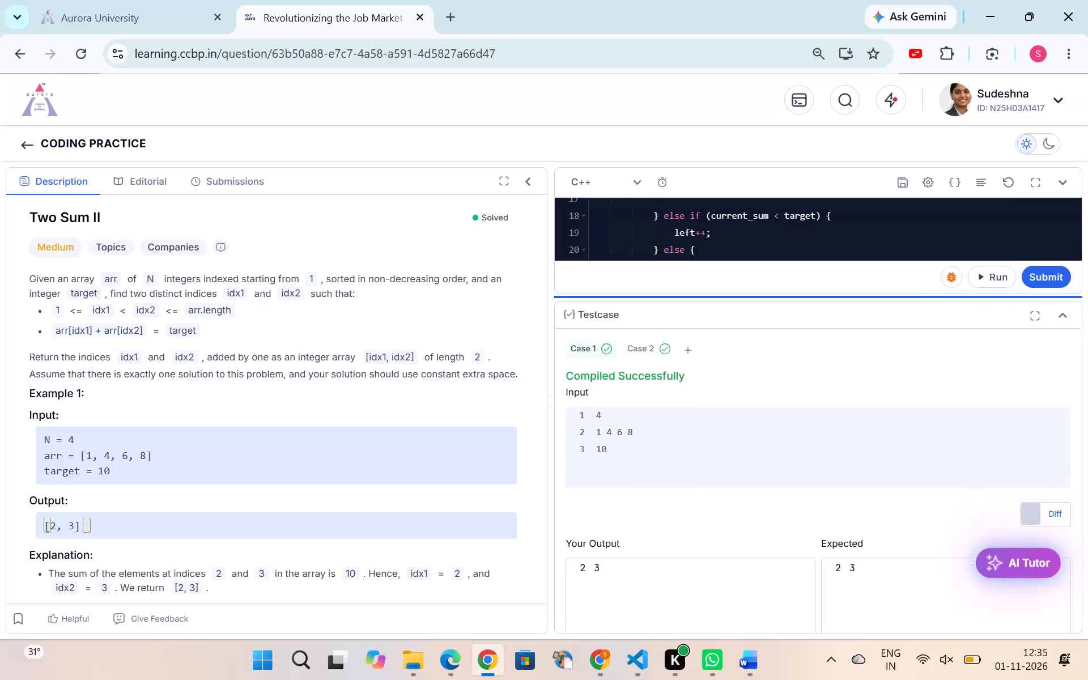
{"action": "left_click_drag", "start_coordinate": [795, 281], "coordinate": [794, 277]}
{"action": "key", "text": "shift+super+s"}
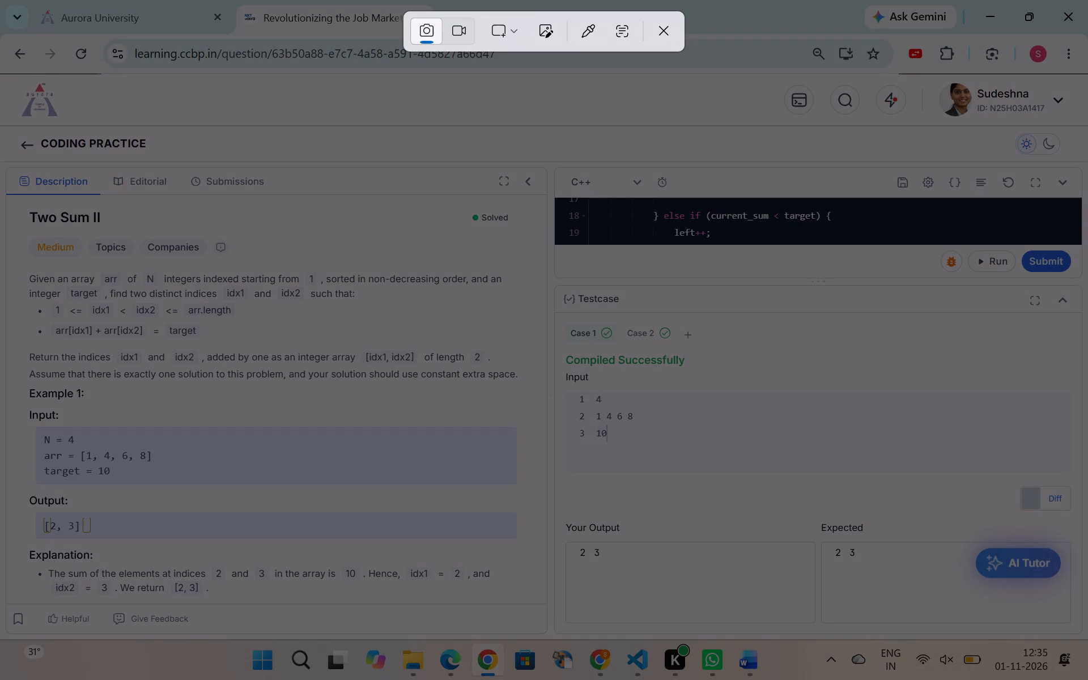
{"action": "left_click_drag", "start_coordinate": [556, 283], "coordinate": [1087, 632]}
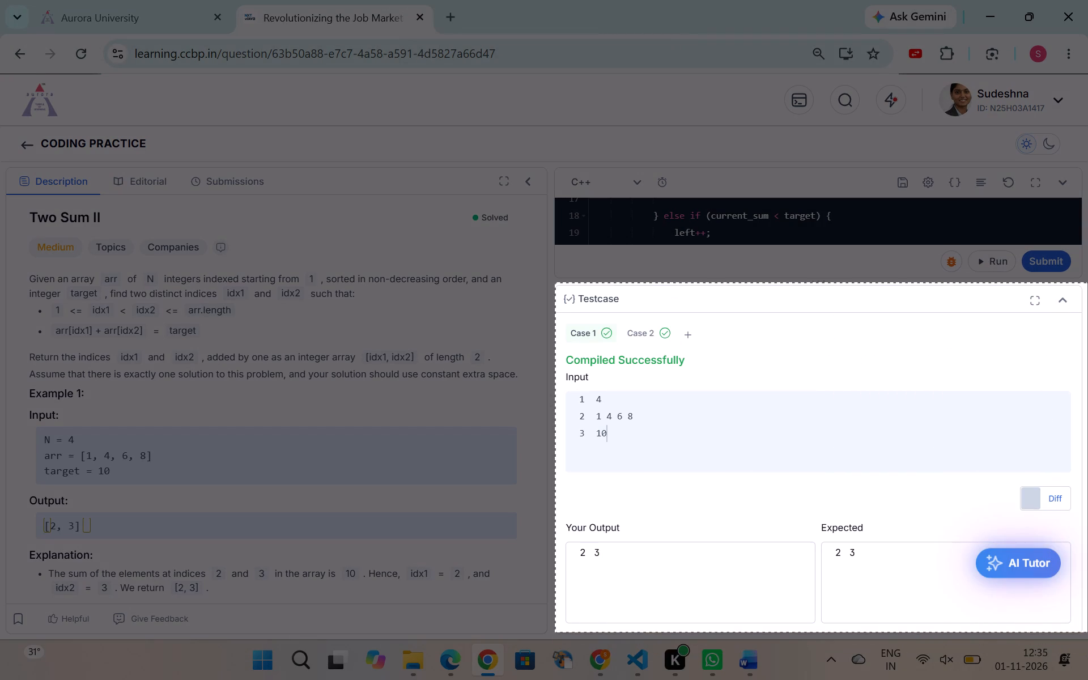
{"action": "left_click_drag", "start_coordinate": [1087, 632], "coordinate": [1087, 634]}
{"action": "left_click", "coordinate": [737, 669]}
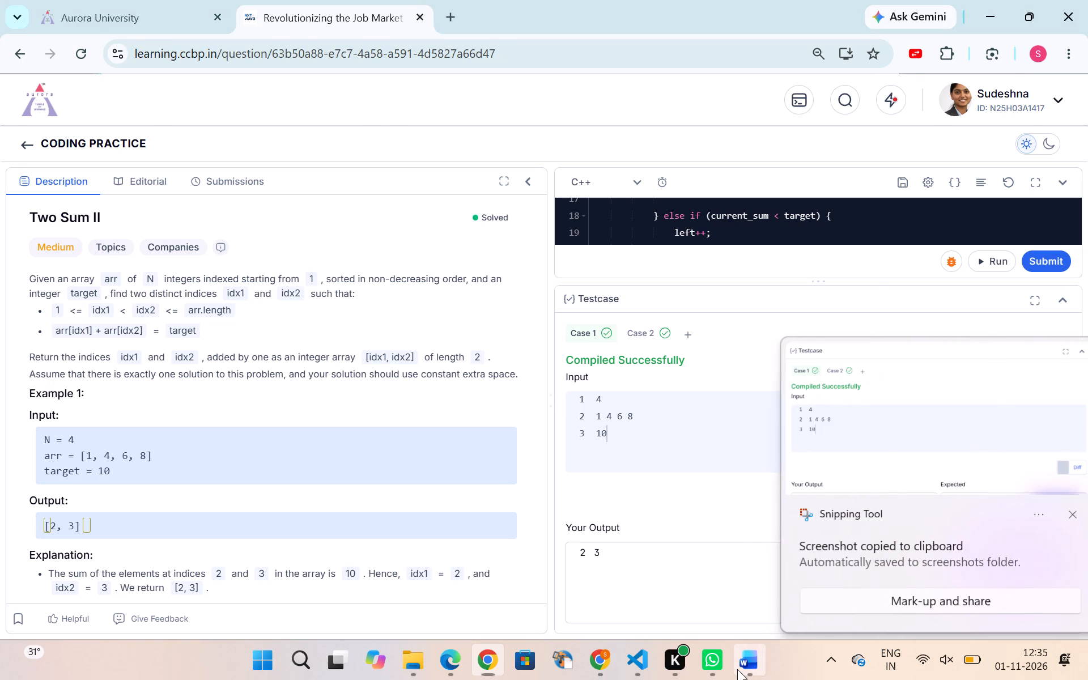
{"action": "key", "text": "ctrl+v"}
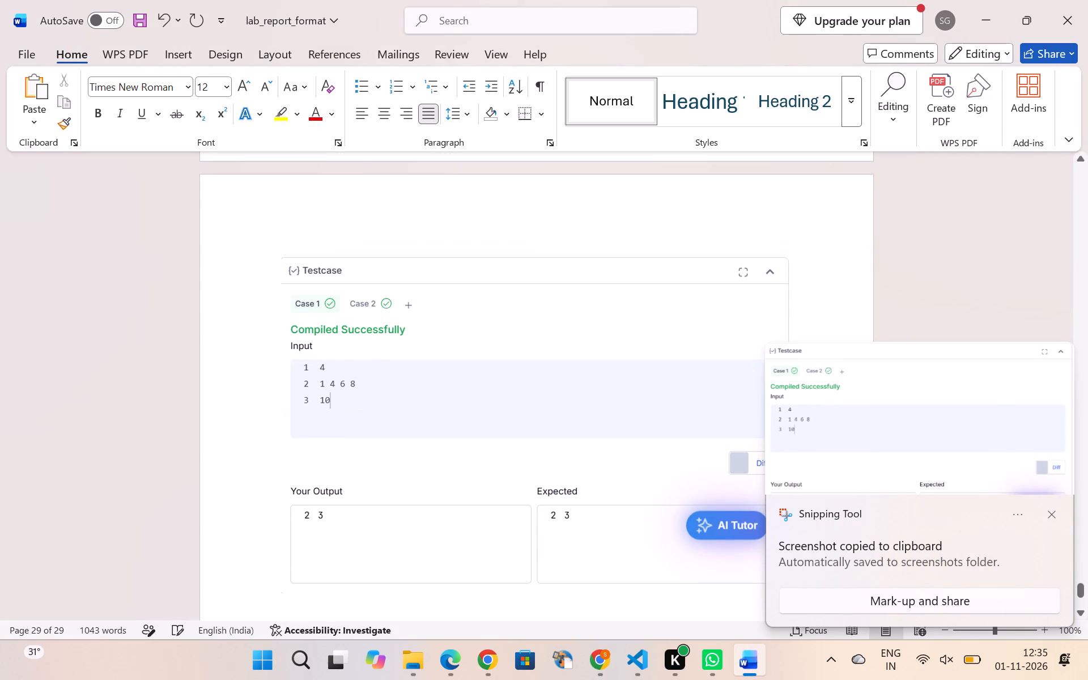
{"action": "left_click", "coordinate": [1047, 517]}
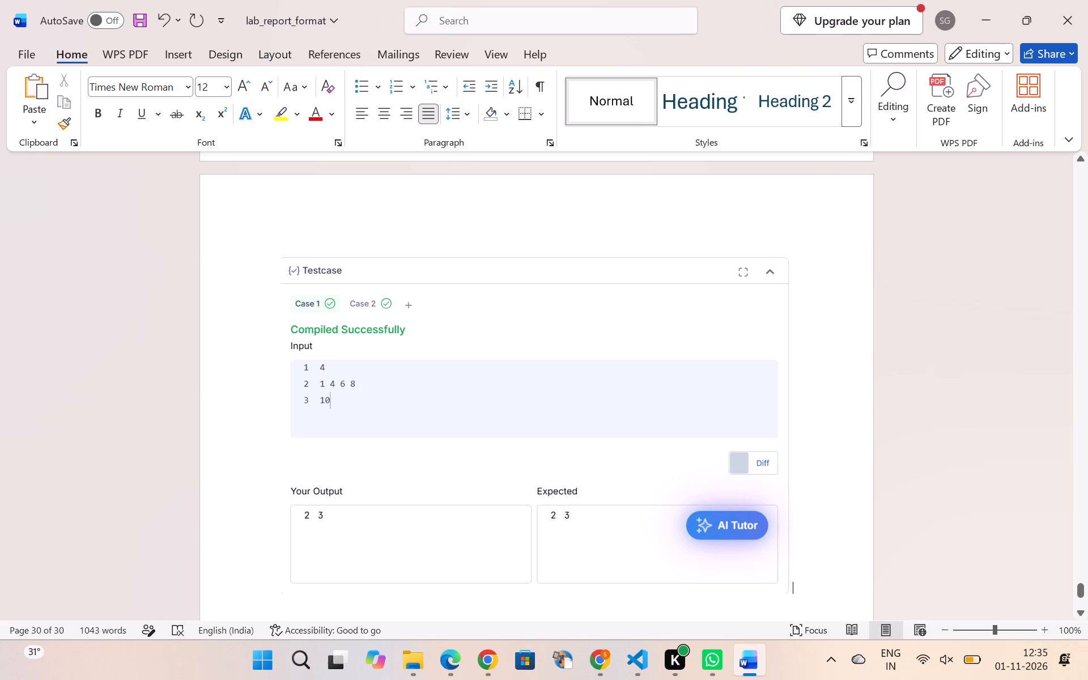
Close the lab report document, saving it to the OneDrive Documents folder.
{"action": "scroll", "coordinate": [812, 500], "scroll_direction": "up", "scroll_amount": 6}
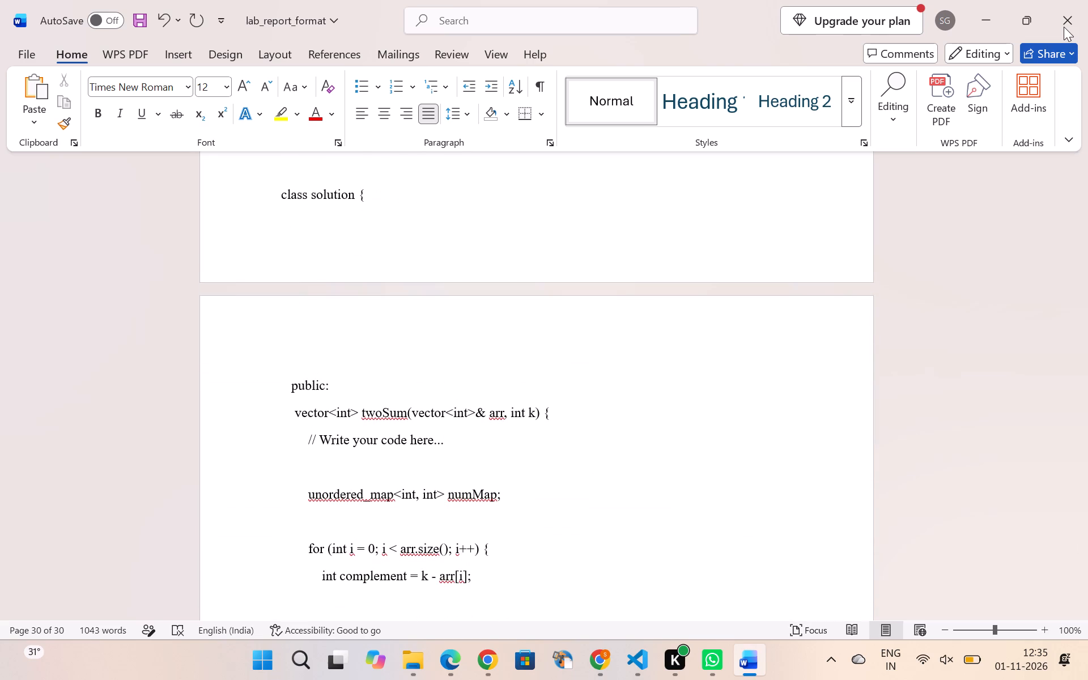
{"action": "left_click", "coordinate": [1064, 27]}
{"action": "left_click", "coordinate": [663, 359]}
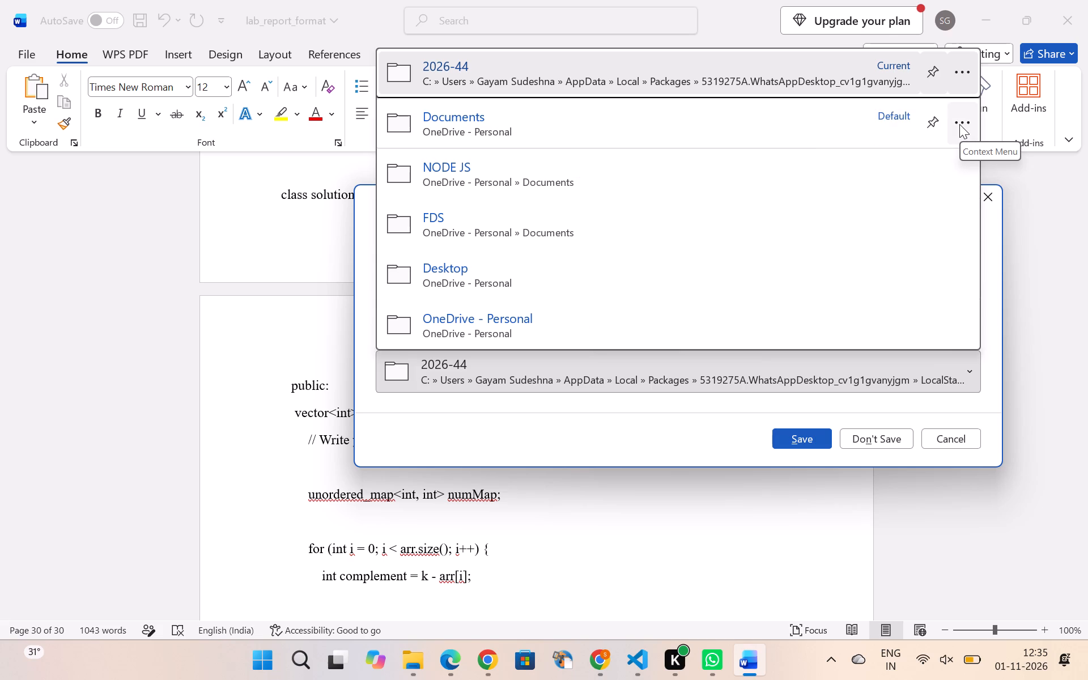
{"action": "double_click", "coordinate": [622, 121]}
{"action": "left_click", "coordinate": [546, 453]}
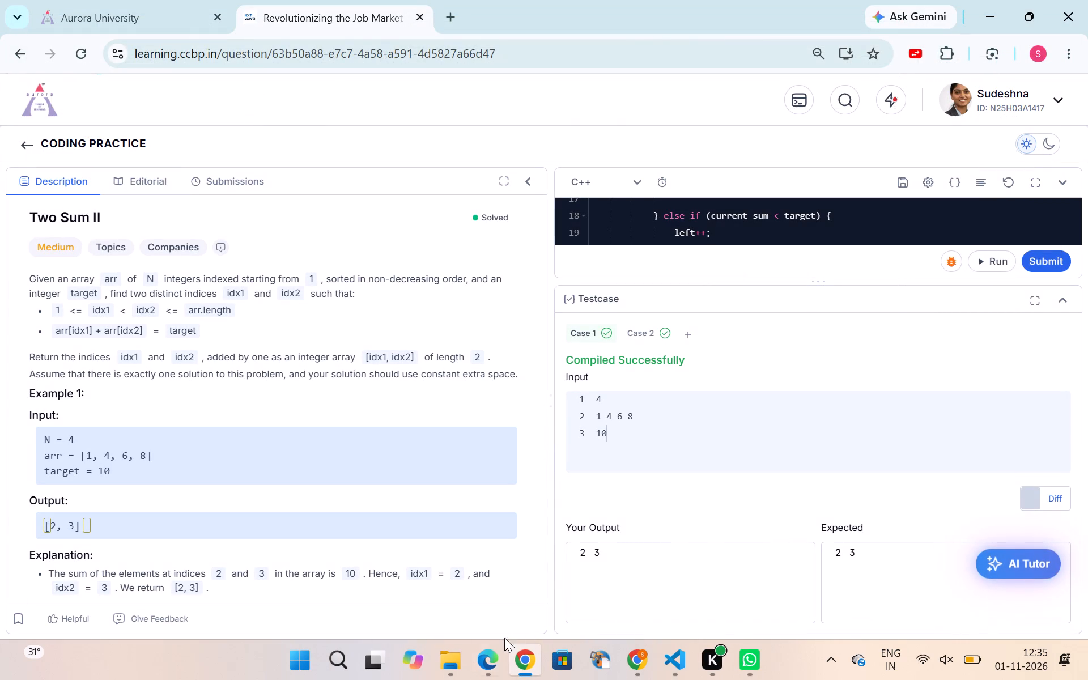
In File Explorer, copy lab_report_format from Documents into the ADVANCED DATA STRUCTURES folder.
{"action": "left_click", "coordinate": [481, 657]}
{"action": "left_click", "coordinate": [535, 11]}
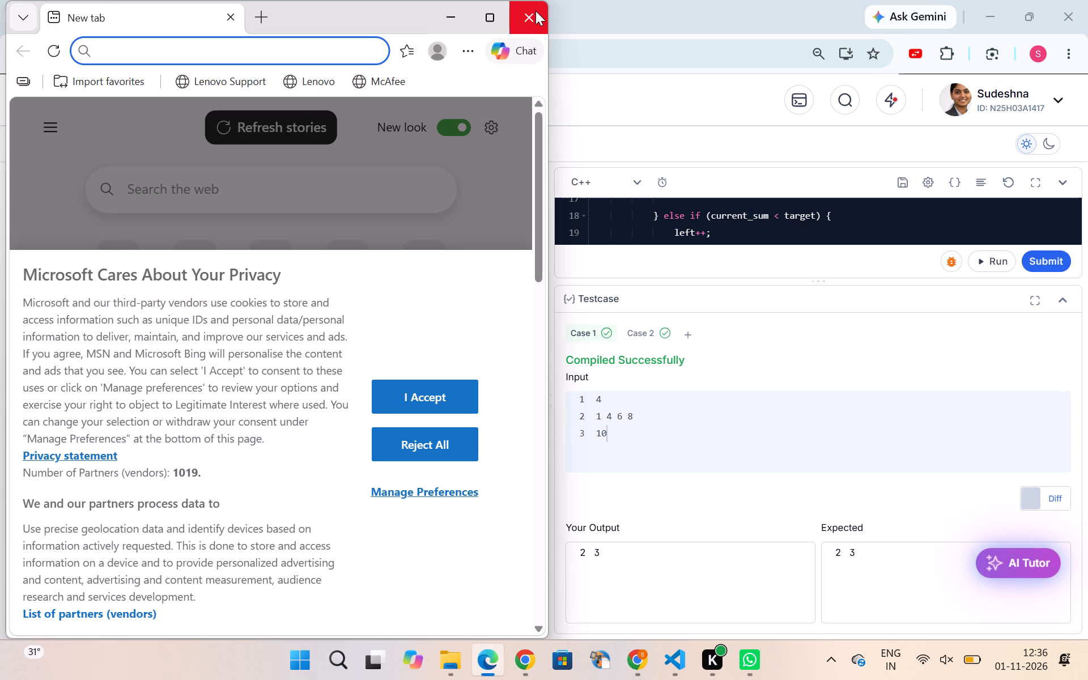
{"action": "left_click", "coordinate": [458, 665]}
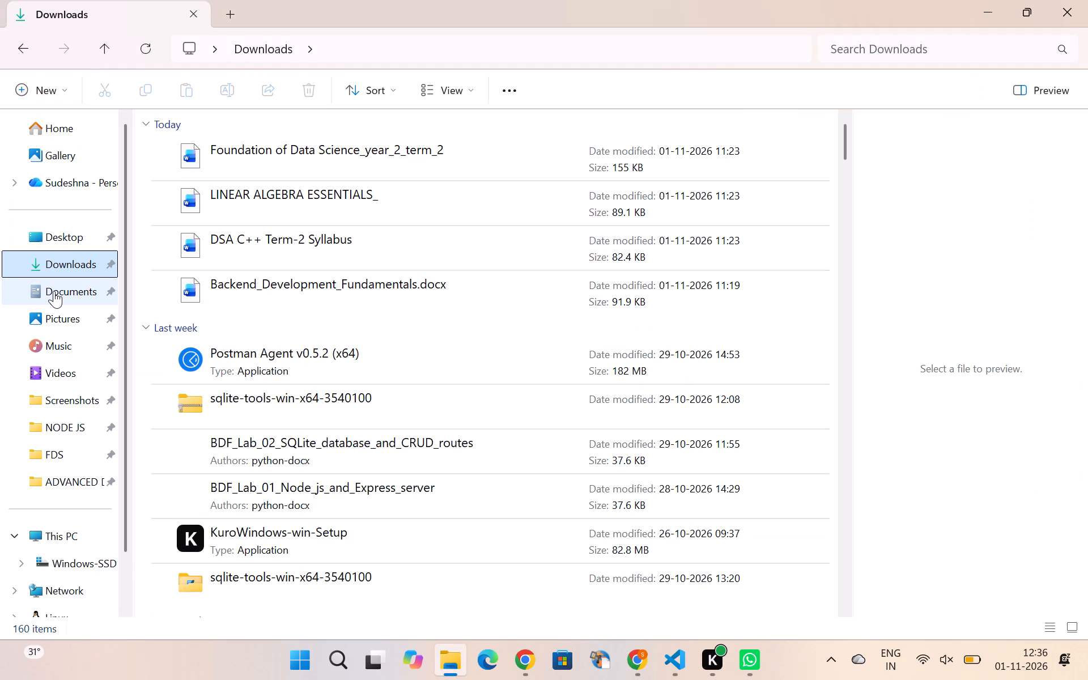
{"action": "left_click", "coordinate": [54, 291]}
{"action": "scroll", "coordinate": [307, 435], "scroll_direction": "down", "scroll_amount": 5}
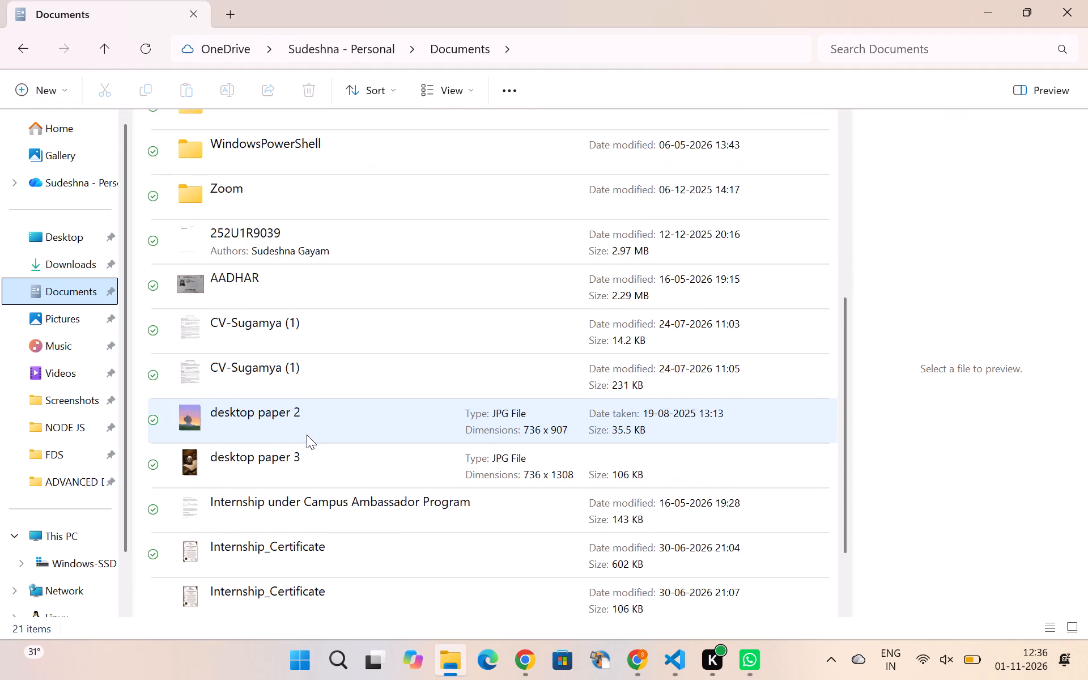
{"action": "scroll", "coordinate": [307, 435], "scroll_direction": "down", "scroll_amount": 3}
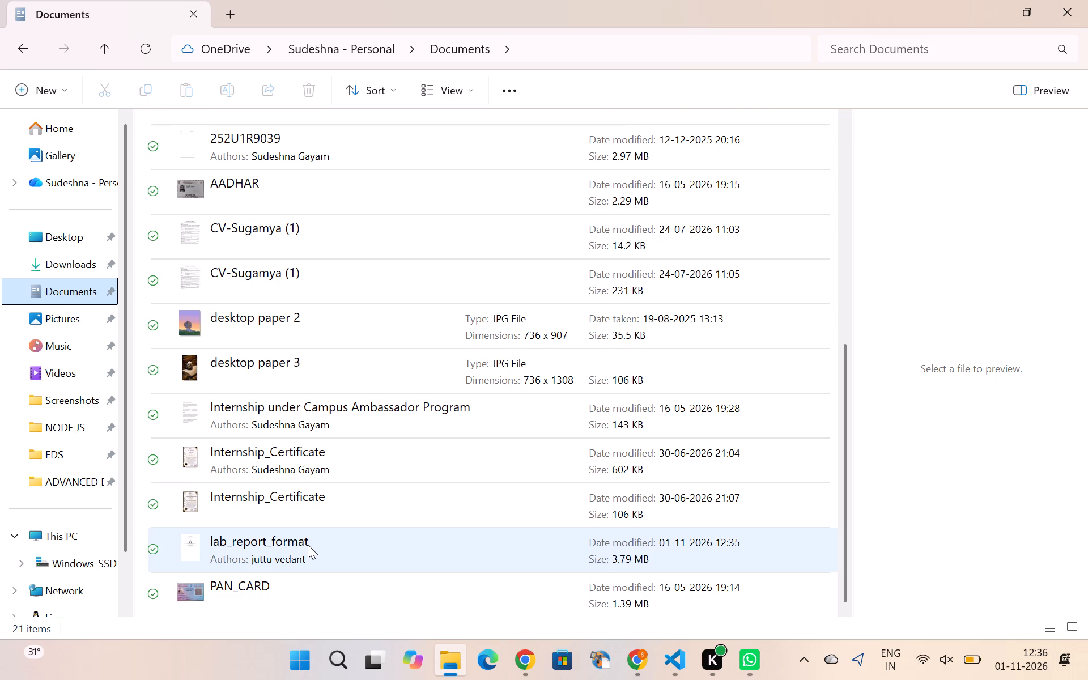
{"action": "left_click", "coordinate": [308, 545]}
{"action": "right_click", "coordinate": [308, 545]}
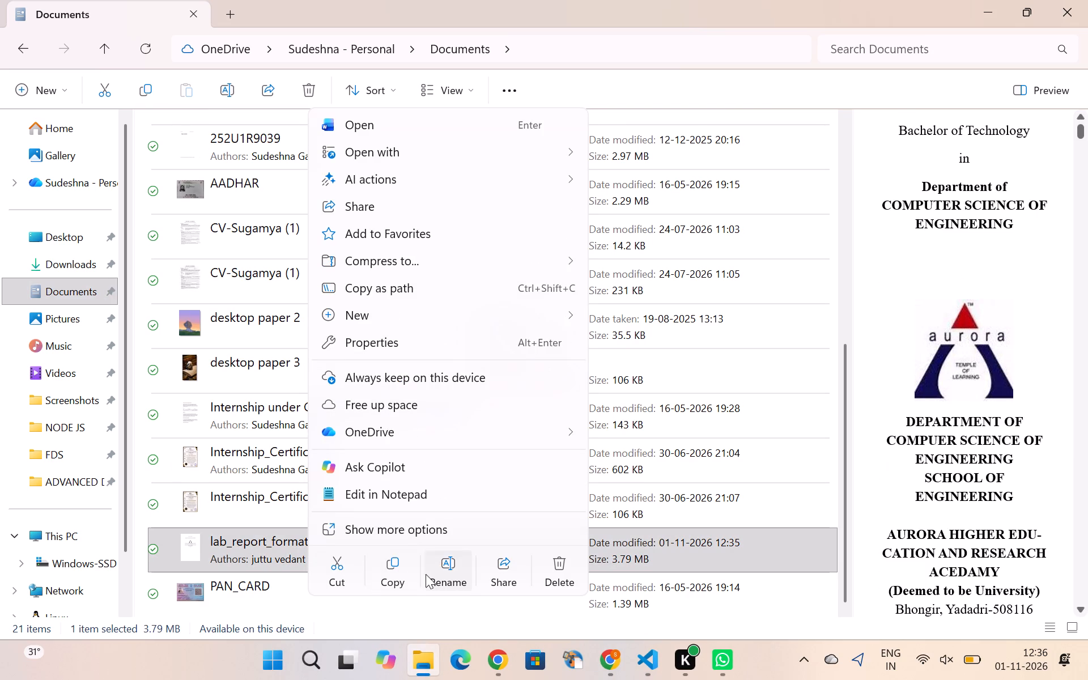
{"action": "left_click", "coordinate": [396, 567]}
{"action": "scroll", "coordinate": [336, 426], "scroll_direction": "up", "scroll_amount": 5}
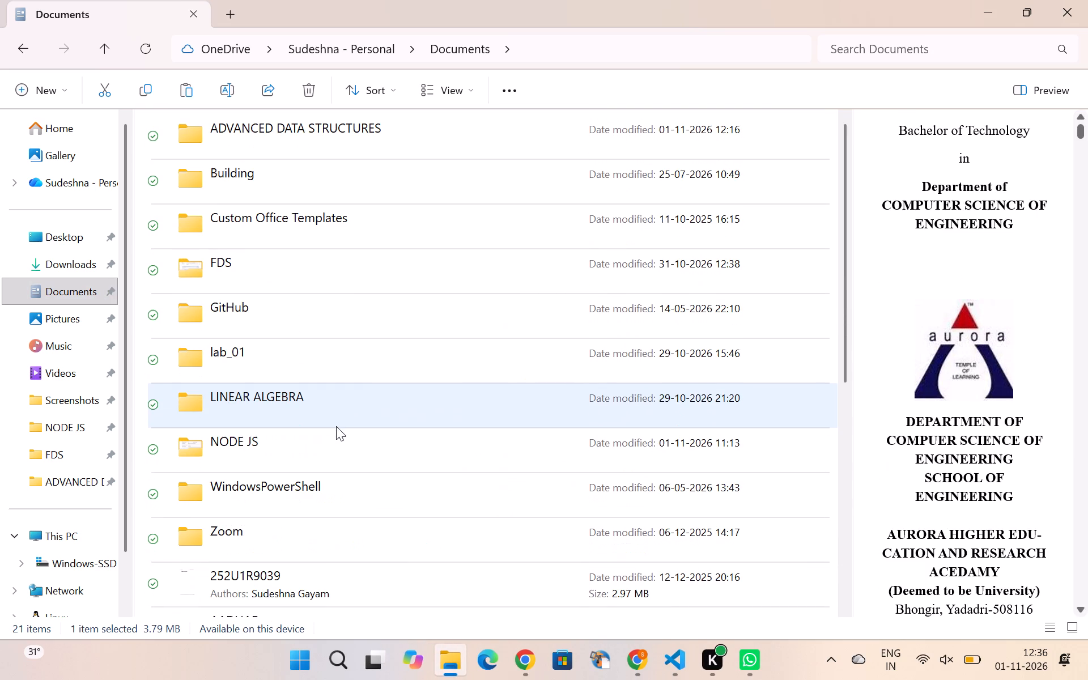
{"action": "scroll", "coordinate": [336, 426], "scroll_direction": "up", "scroll_amount": 1}
{"action": "double_click", "coordinate": [325, 134]}
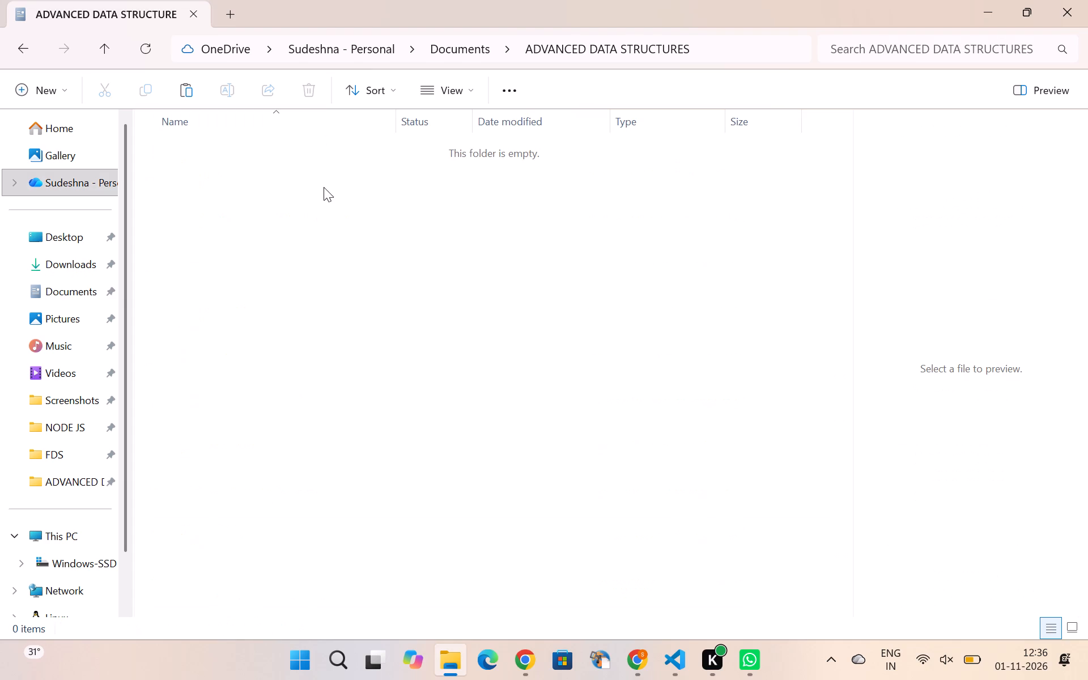
{"action": "double_click", "coordinate": [324, 188]}
{"action": "key", "text": "ctrl+v"}
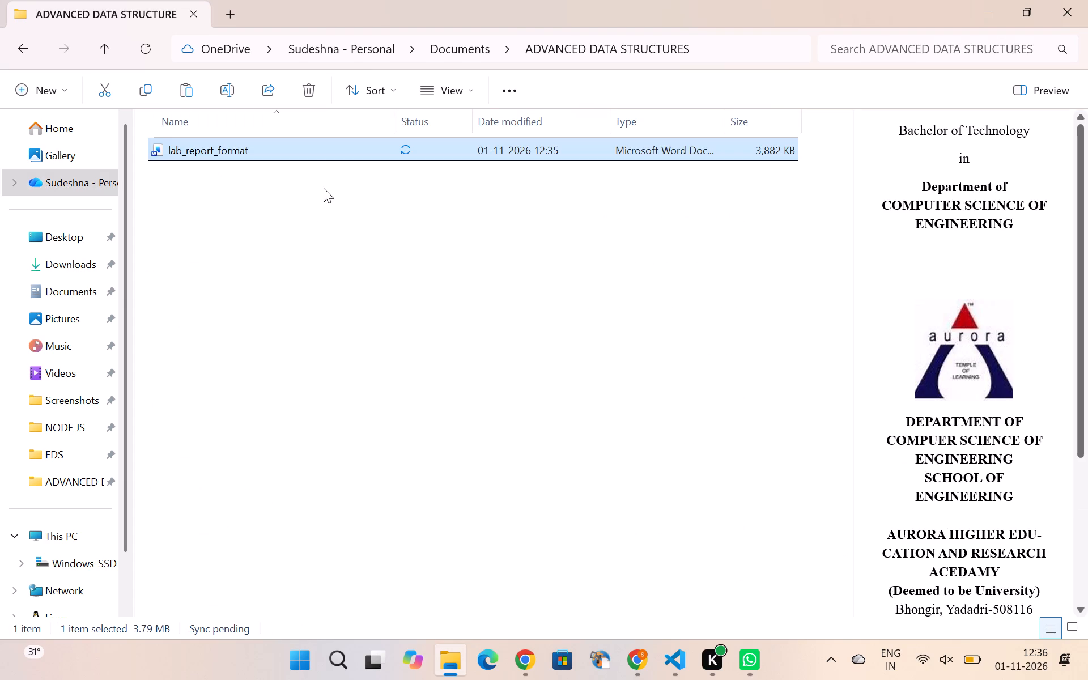
Rename the copied lab_report_format file in ADVANCED DATA STRUCTURES as LAB 1.
{"action": "left_click", "coordinate": [333, 151]}
{"action": "right_click", "coordinate": [333, 151]}
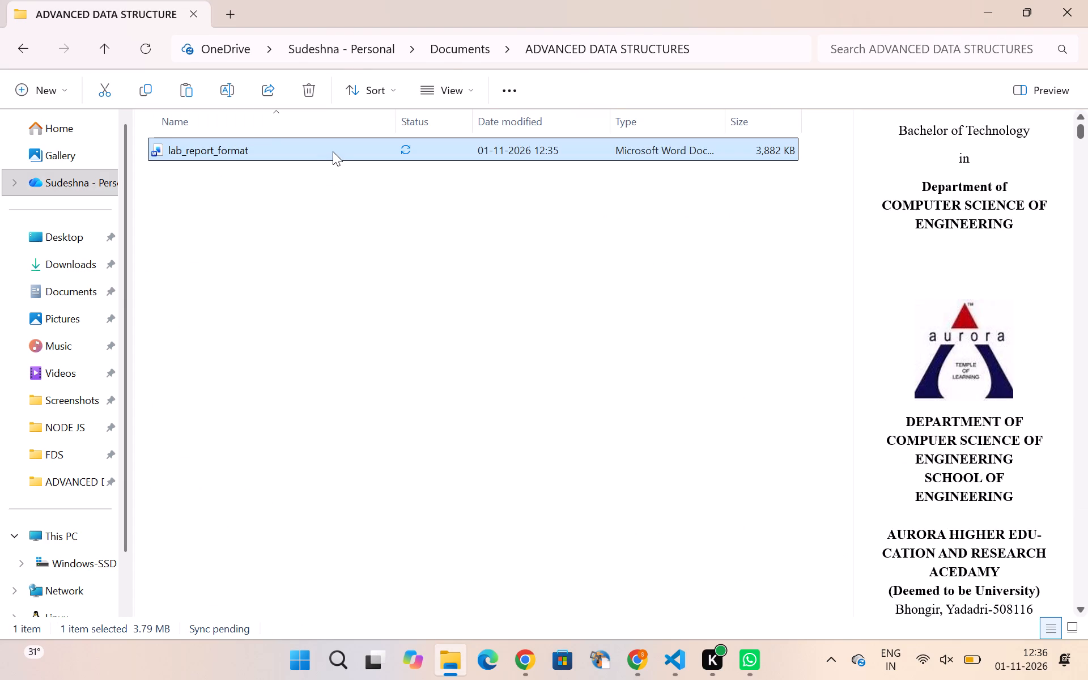
{"action": "left_click", "coordinate": [465, 57]}
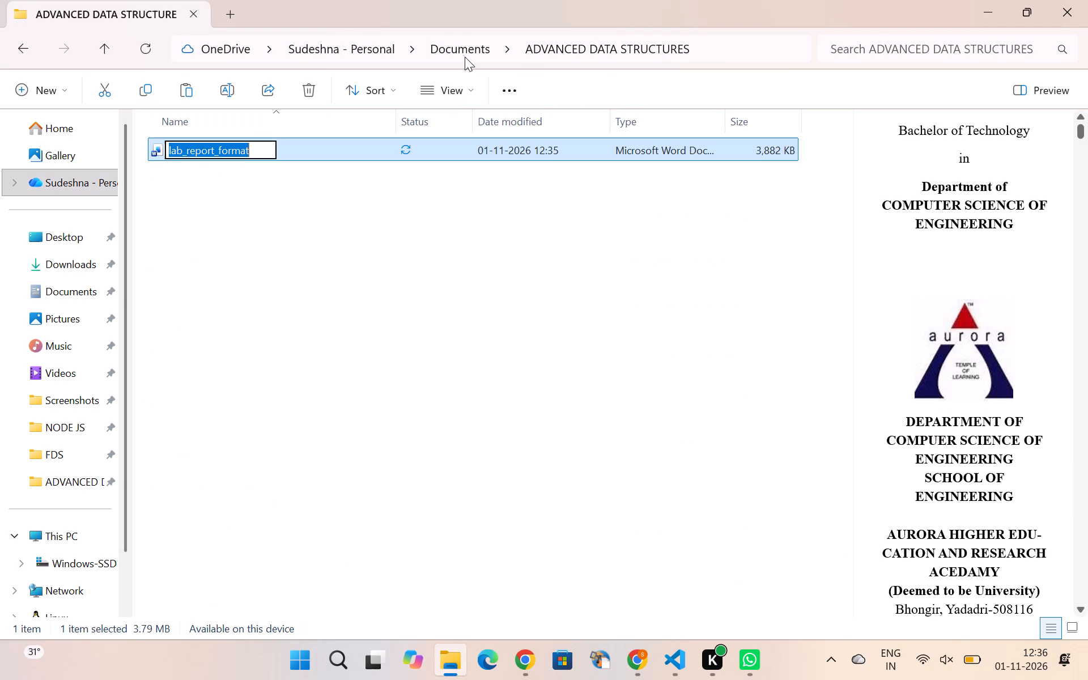
{"action": "key", "text": "BackSpace"}
{"action": "type", "text": "LAB 1"}
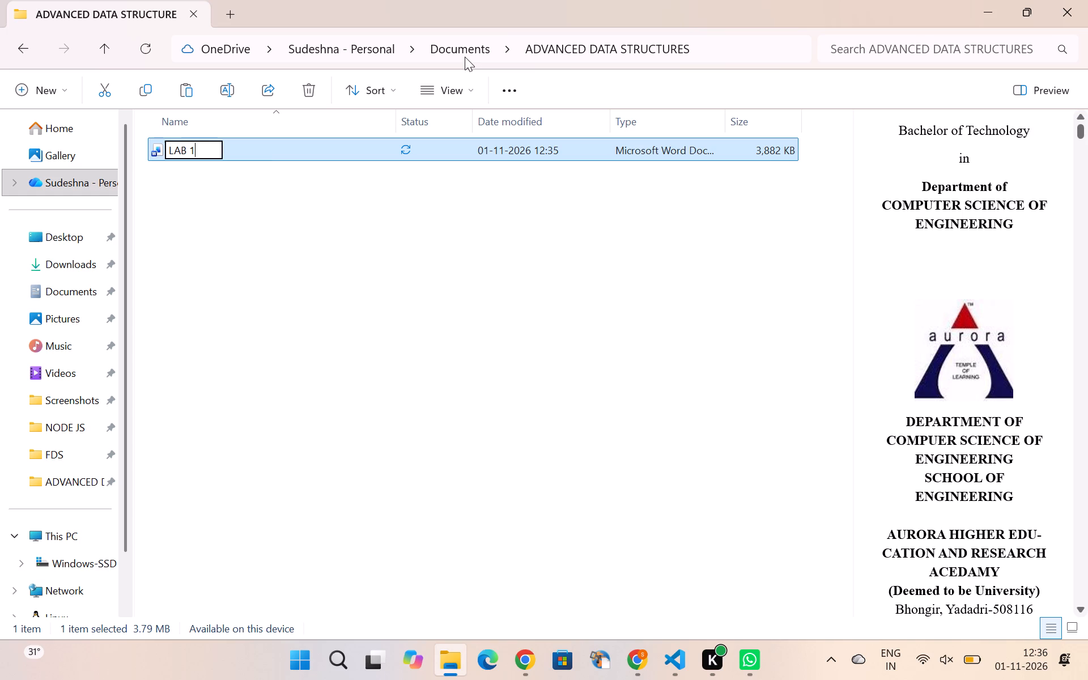
{"action": "left_click", "coordinate": [504, 217]}
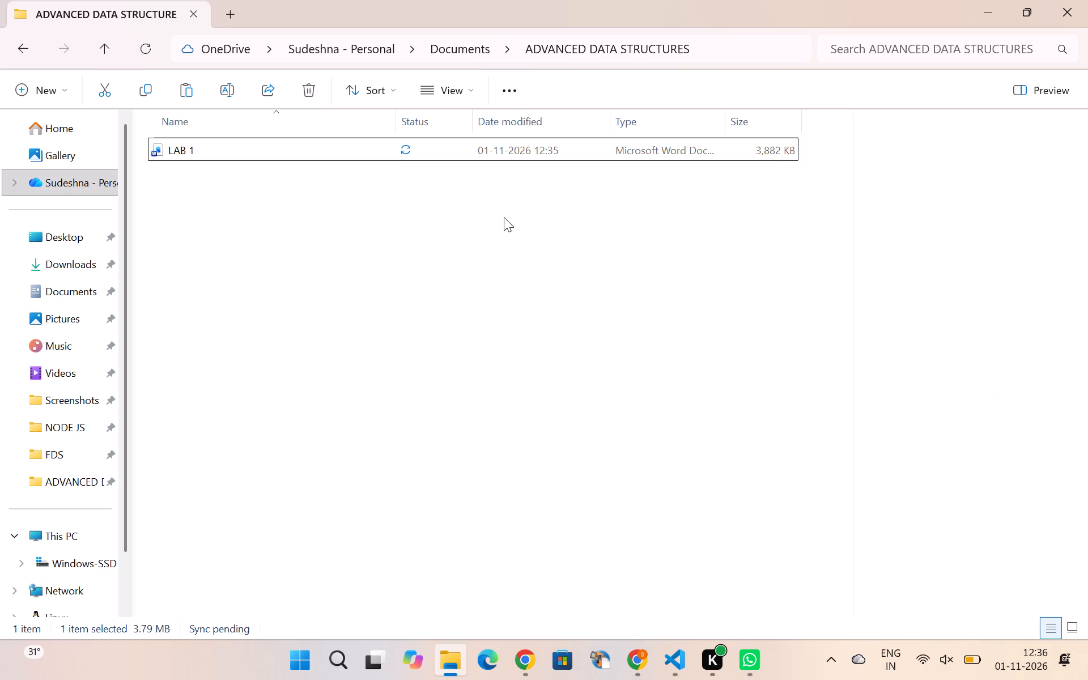
Delete the original lab_report_format file from the Documents folder.
{"action": "left_click", "coordinate": [64, 297]}
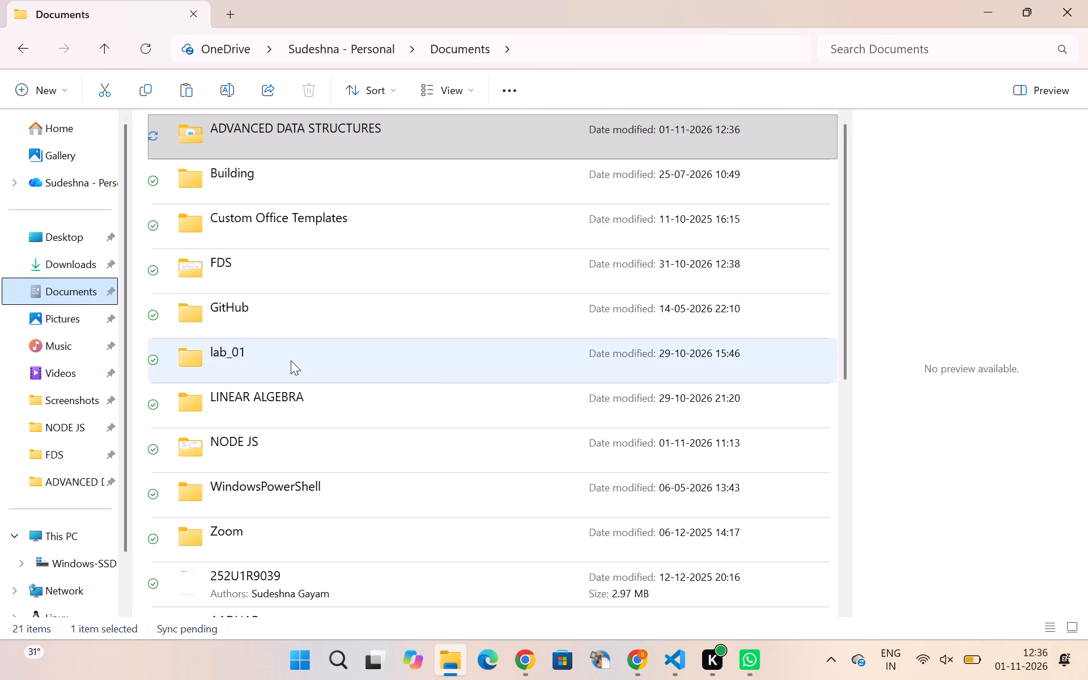
{"action": "scroll", "coordinate": [326, 397], "scroll_direction": "down", "scroll_amount": 8}
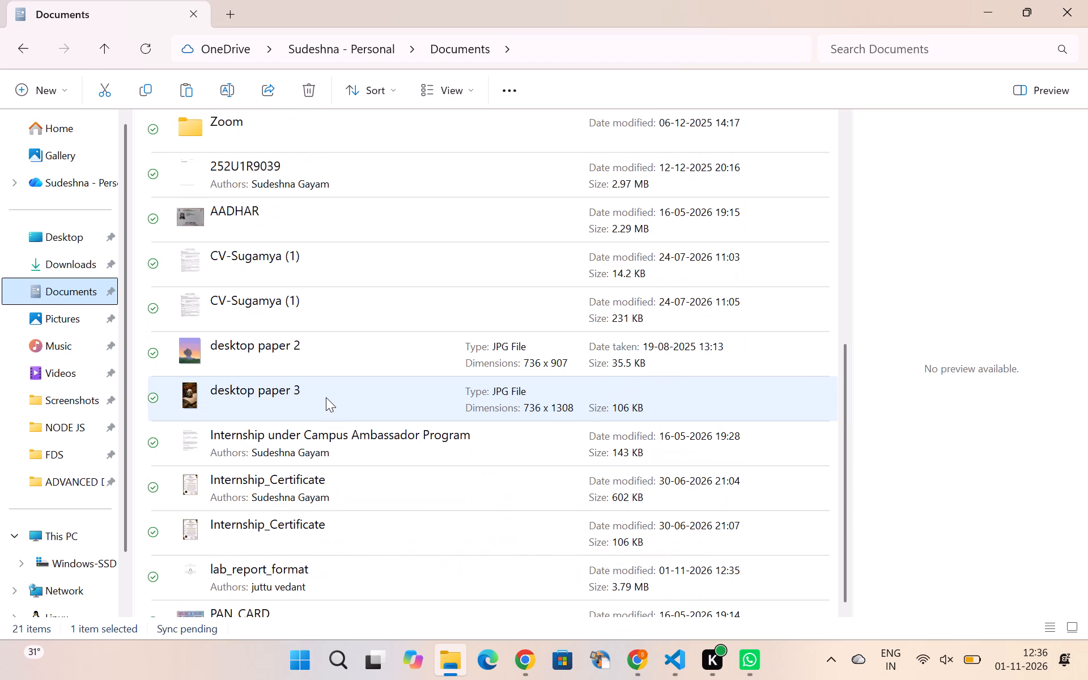
{"action": "scroll", "coordinate": [326, 397], "scroll_direction": "down", "scroll_amount": 2}
{"action": "left_click", "coordinate": [317, 529]}
{"action": "right_click", "coordinate": [317, 529]}
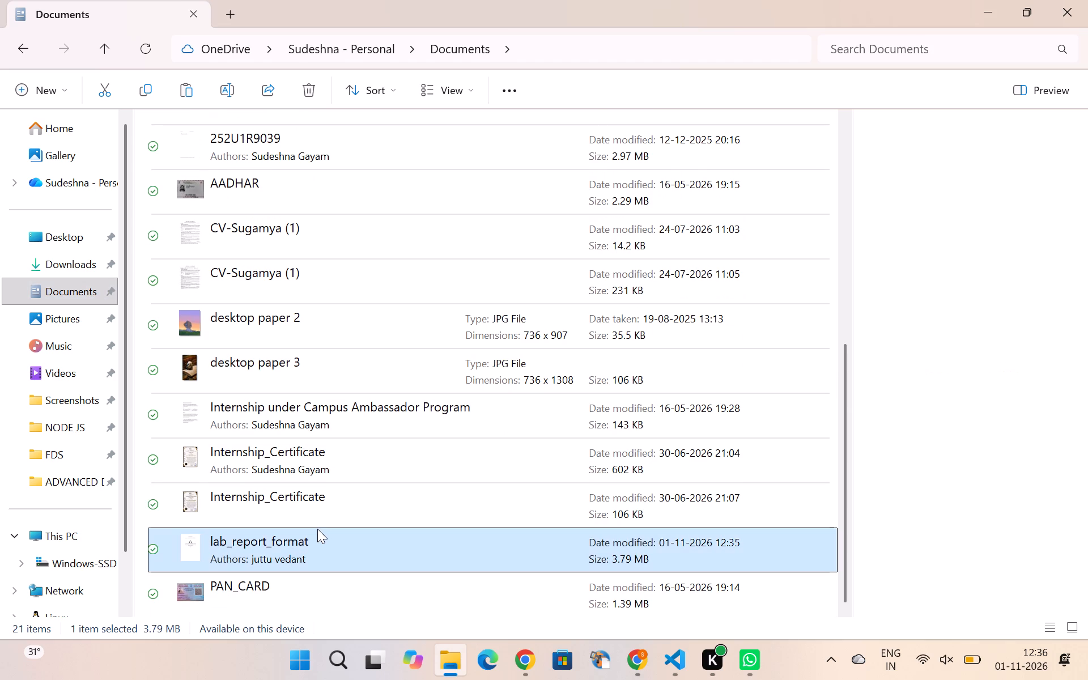
{"action": "left_click", "coordinate": [566, 552]}
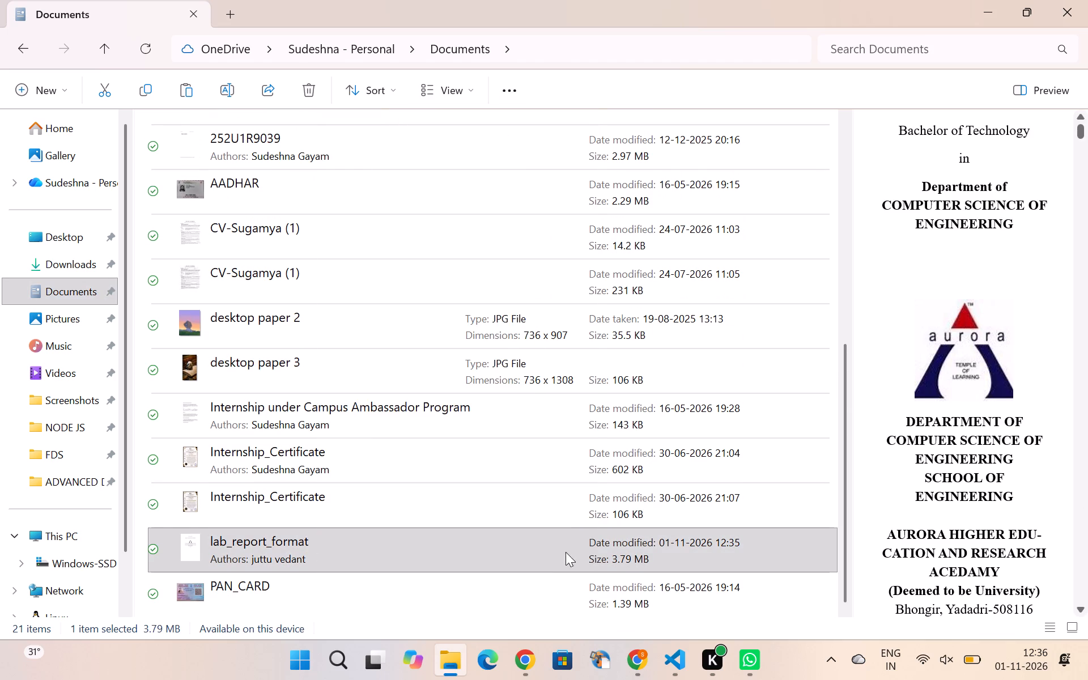
Open the LAB 1 document from the ADVANCED DATA STRUCTURES folder in Word.
{"action": "scroll", "coordinate": [438, 390], "scroll_direction": "up", "scroll_amount": 7}
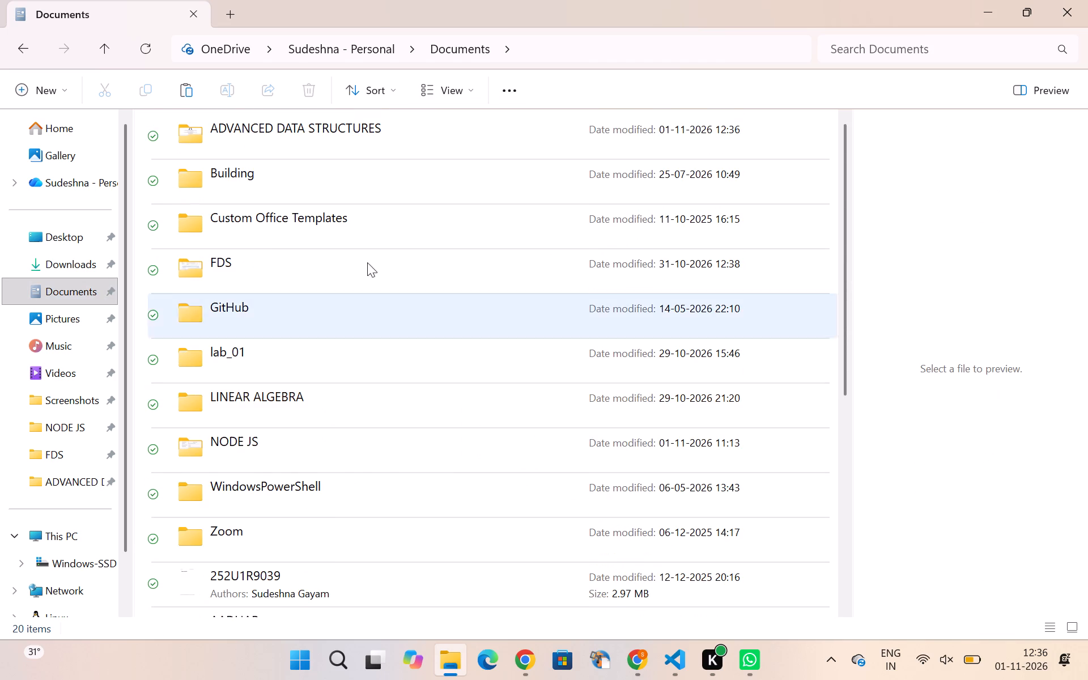
{"action": "double_click", "coordinate": [416, 147]}
{"action": "double_click", "coordinate": [355, 152]}
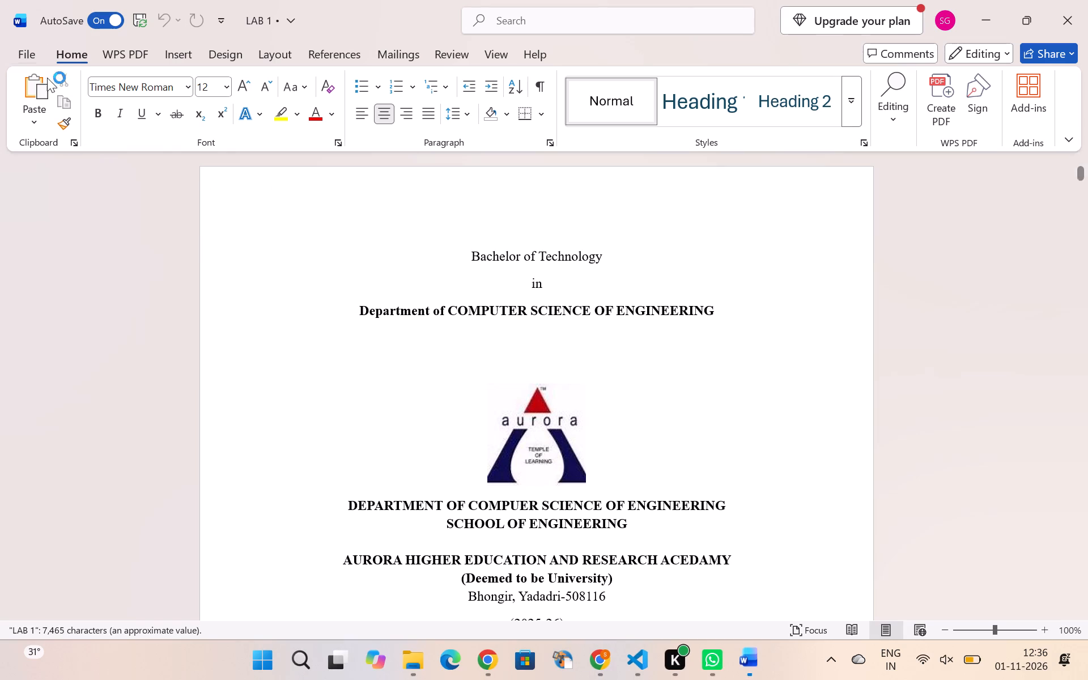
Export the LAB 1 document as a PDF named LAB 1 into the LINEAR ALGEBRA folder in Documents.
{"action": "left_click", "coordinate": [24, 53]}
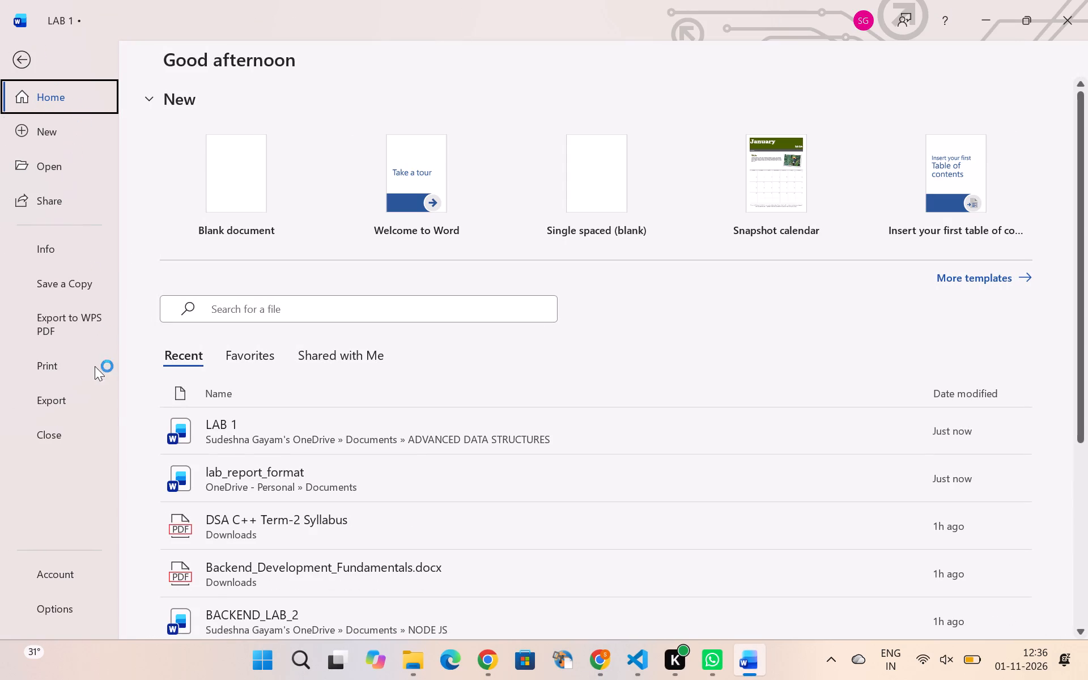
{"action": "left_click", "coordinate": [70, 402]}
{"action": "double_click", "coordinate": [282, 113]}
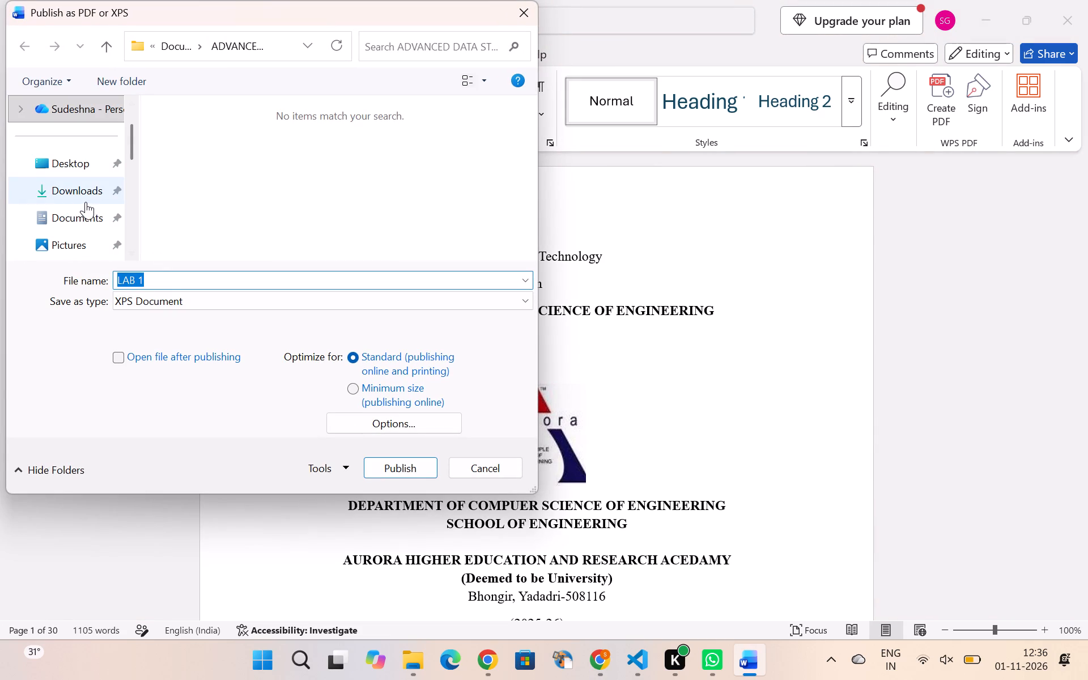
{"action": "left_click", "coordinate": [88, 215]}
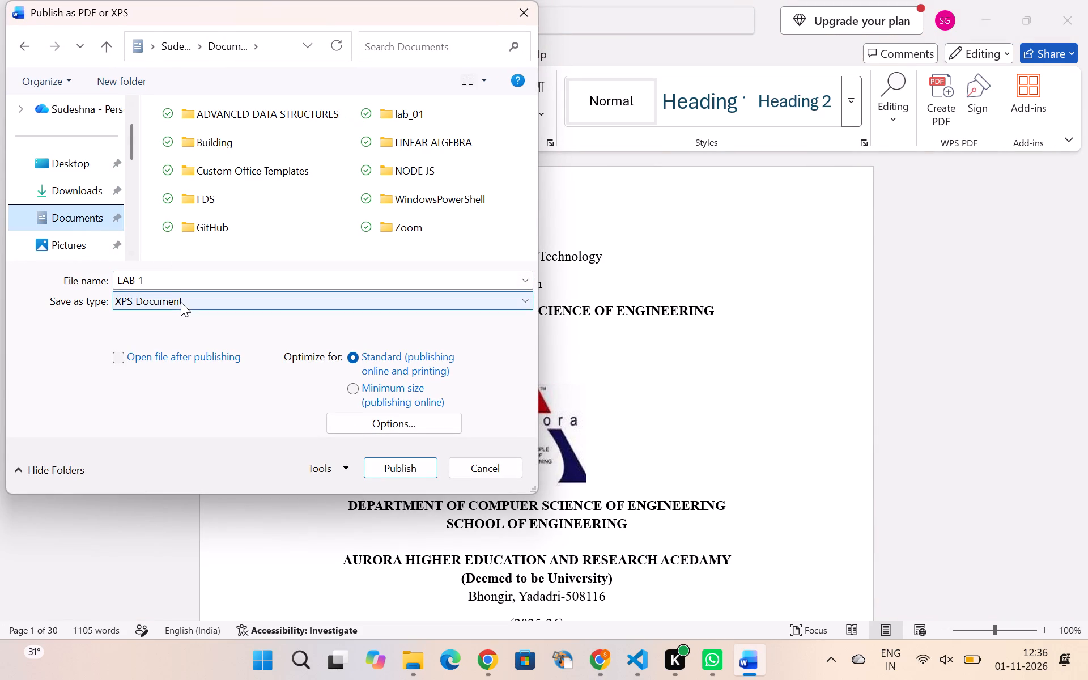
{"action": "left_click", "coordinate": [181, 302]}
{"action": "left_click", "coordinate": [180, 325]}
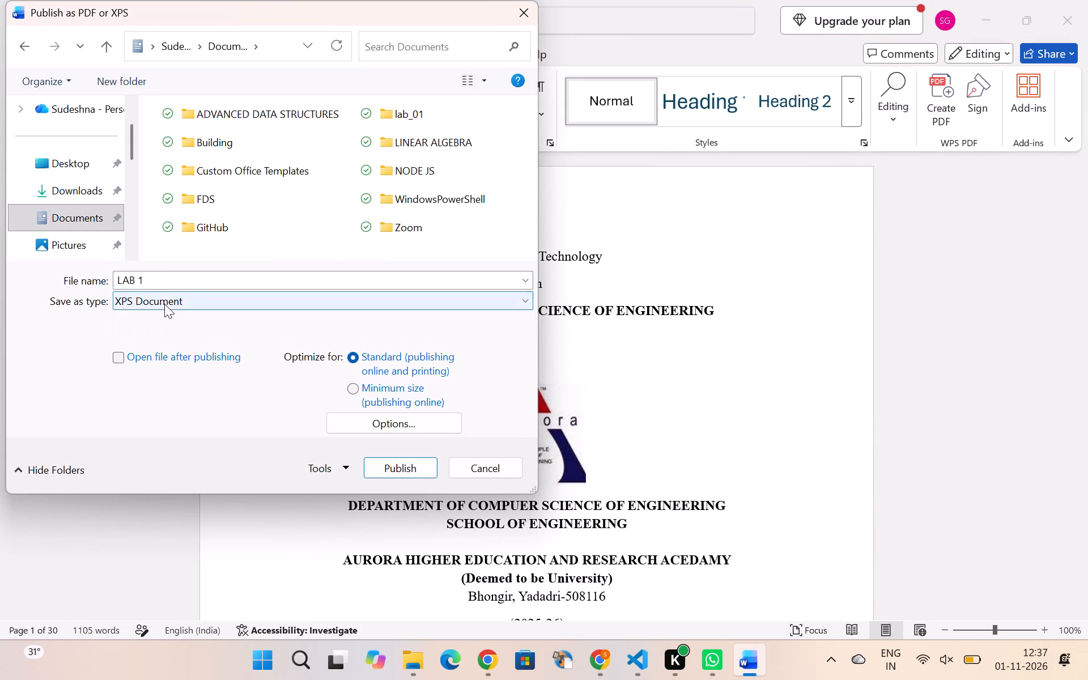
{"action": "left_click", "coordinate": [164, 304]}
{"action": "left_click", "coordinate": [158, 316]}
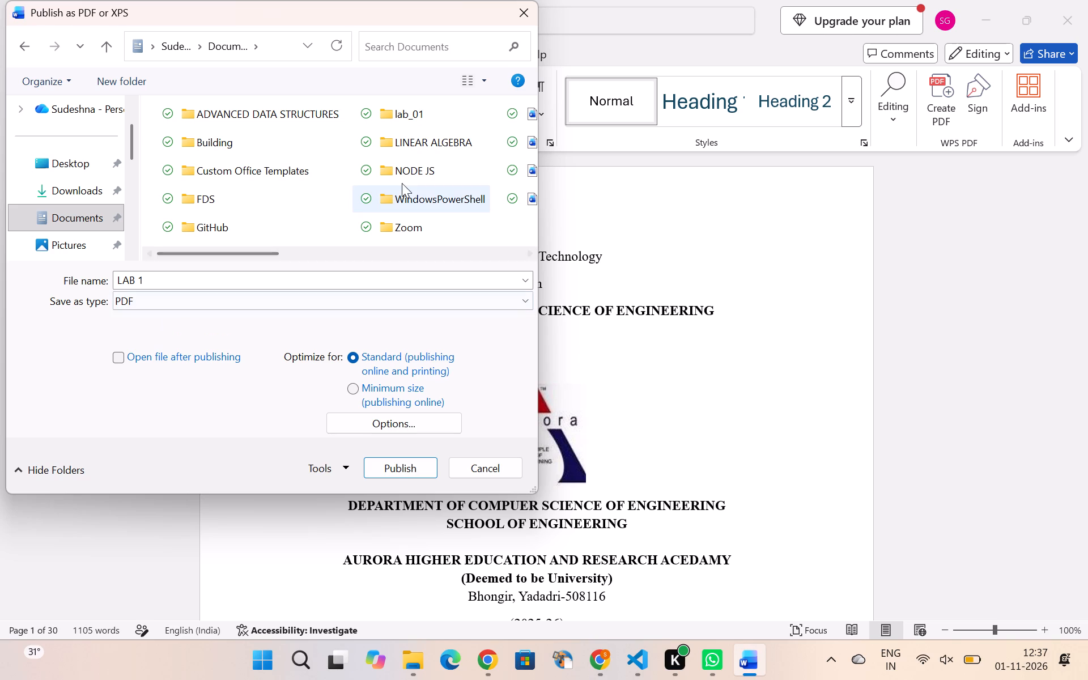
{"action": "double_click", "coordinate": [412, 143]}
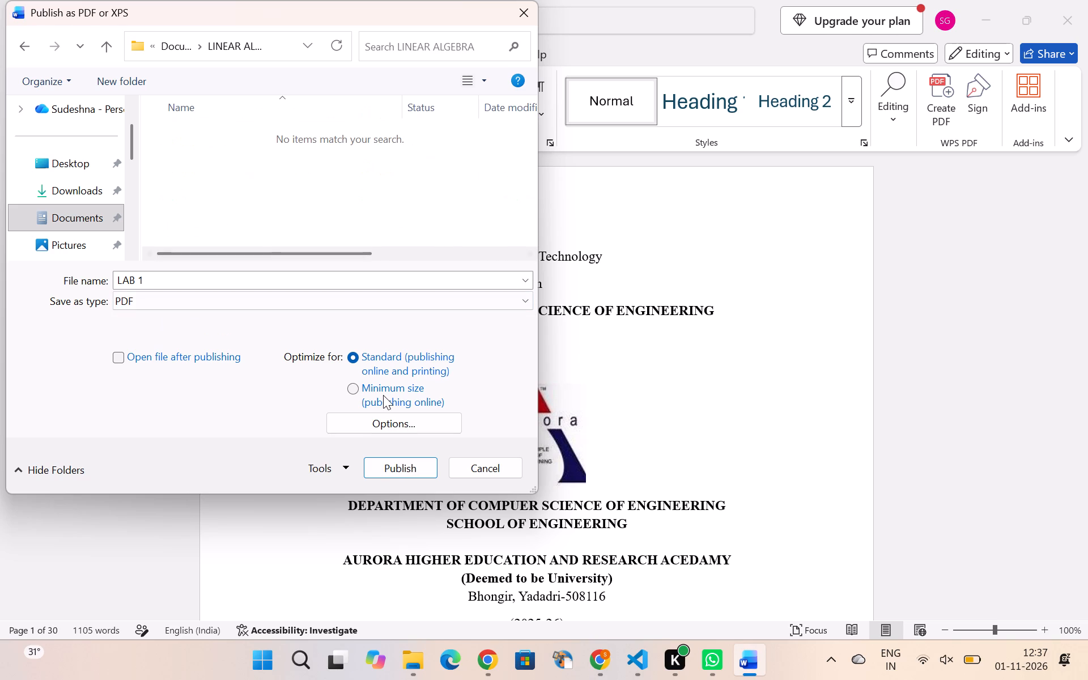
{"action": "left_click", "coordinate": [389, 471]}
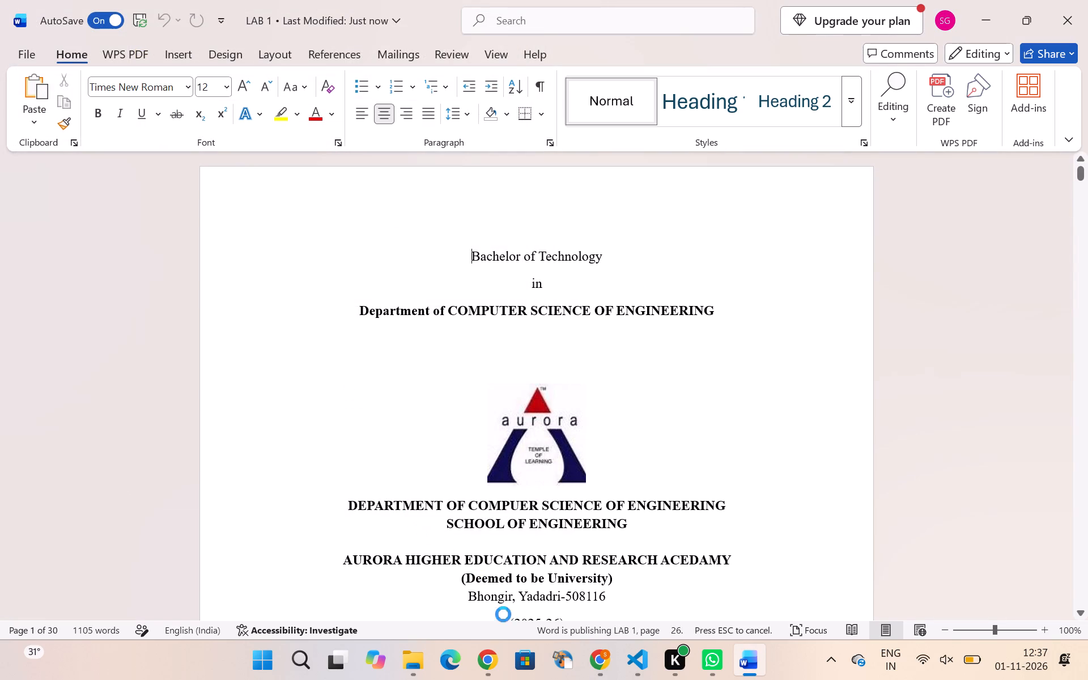
In File Explorer, look through Documents and its ADVANCED DATA STRUCTURES and lab_01 folders for the exported LAB 1 PDF.
{"action": "left_click", "coordinate": [491, 671]}
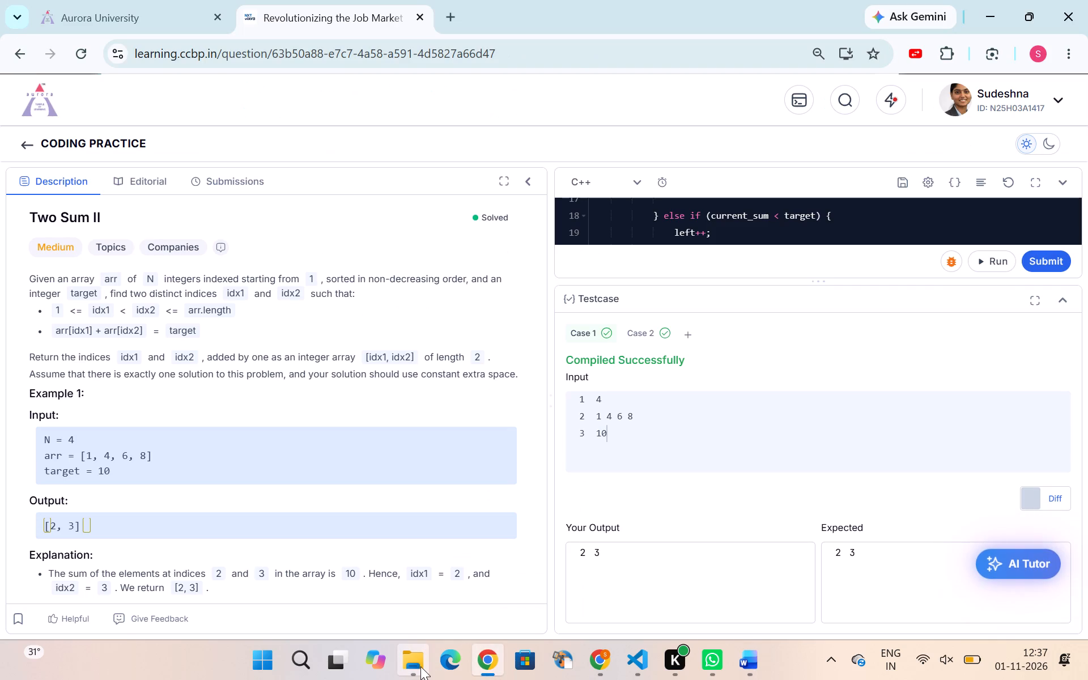
{"action": "left_click", "coordinate": [420, 666]}
{"action": "left_click", "coordinate": [97, 287]}
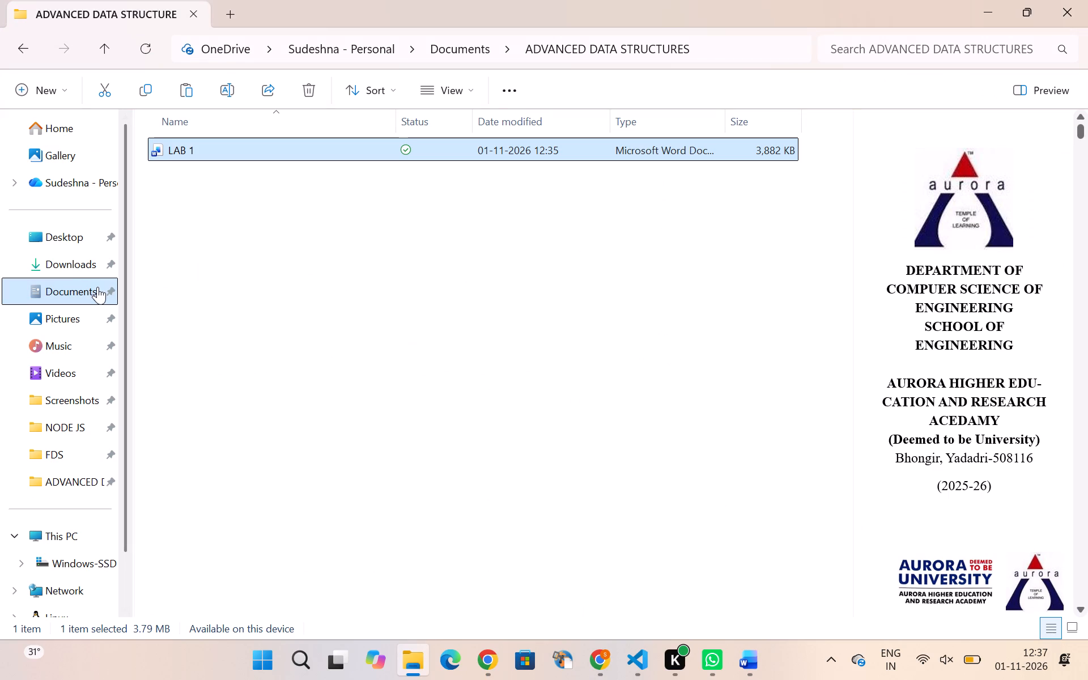
{"action": "double_click", "coordinate": [273, 135]}
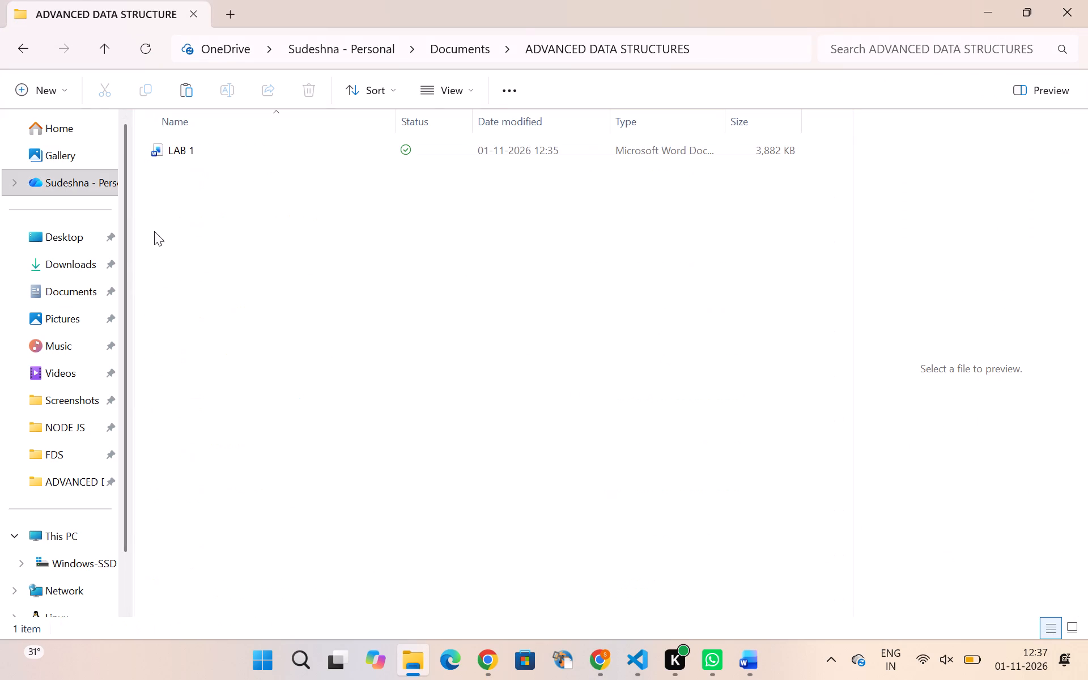
{"action": "left_click", "coordinate": [80, 286]}
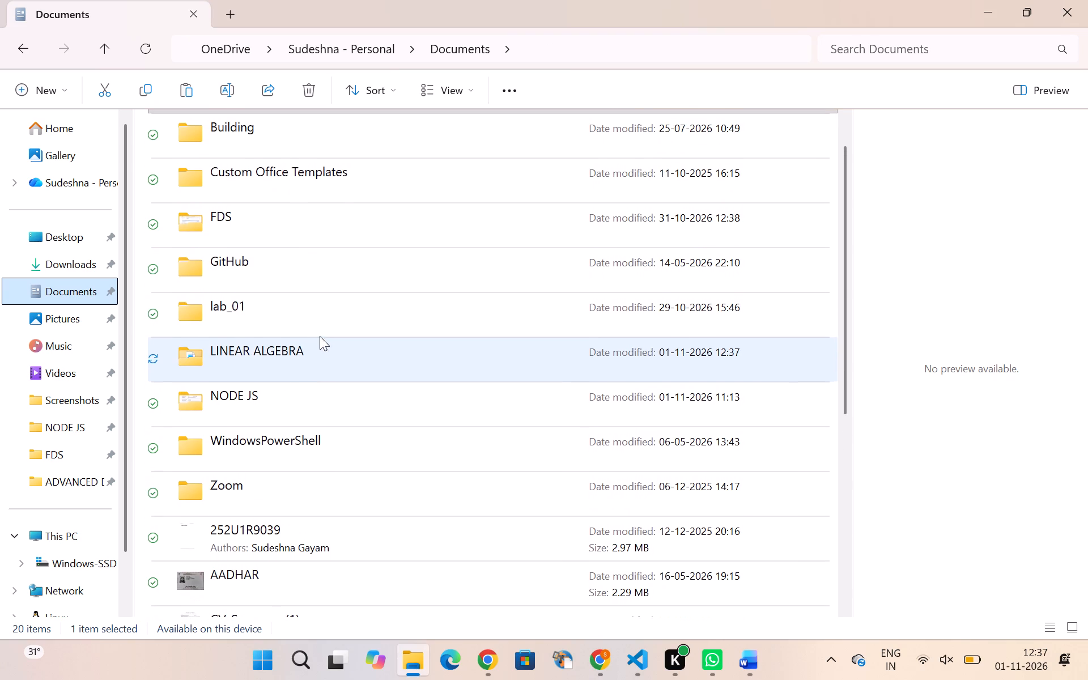
{"action": "scroll", "coordinate": [324, 328], "scroll_direction": "up", "scroll_amount": 1}
{"action": "double_click", "coordinate": [269, 364]}
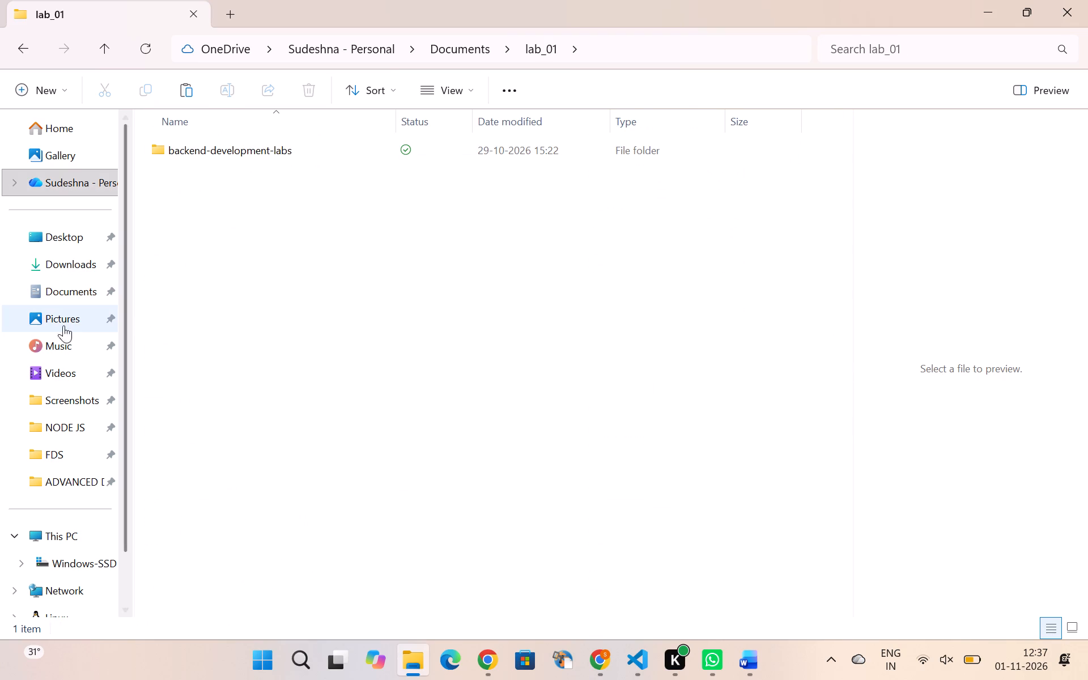
{"action": "left_click", "coordinate": [68, 290]}
{"action": "scroll", "coordinate": [311, 371], "scroll_direction": "up", "scroll_amount": 1}
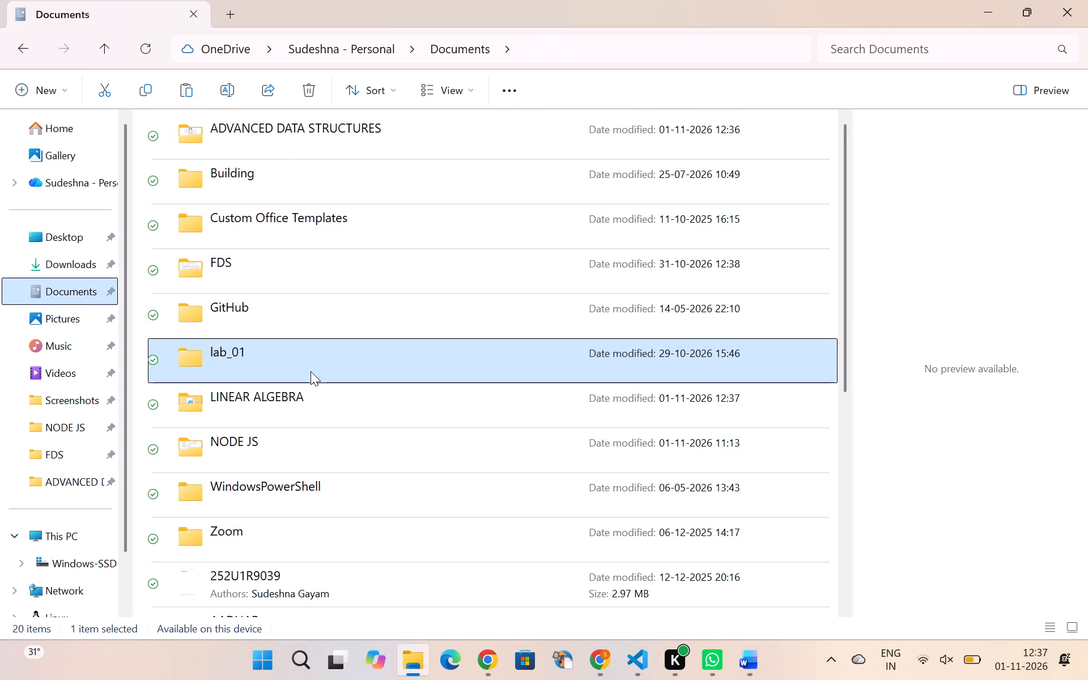
{"action": "scroll", "coordinate": [311, 371], "scroll_direction": "up", "scroll_amount": 1}
{"action": "scroll", "coordinate": [311, 371], "scroll_direction": "down", "scroll_amount": 10}
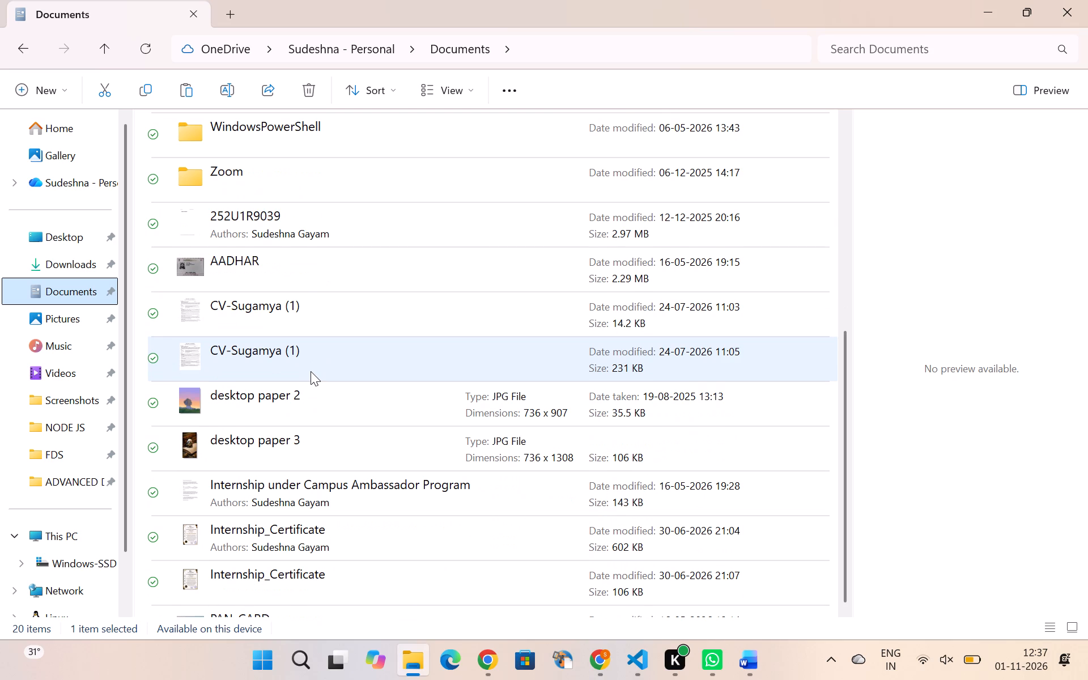
{"action": "scroll", "coordinate": [311, 371], "scroll_direction": "up", "scroll_amount": 6}
{"action": "double_click", "coordinate": [273, 155]}
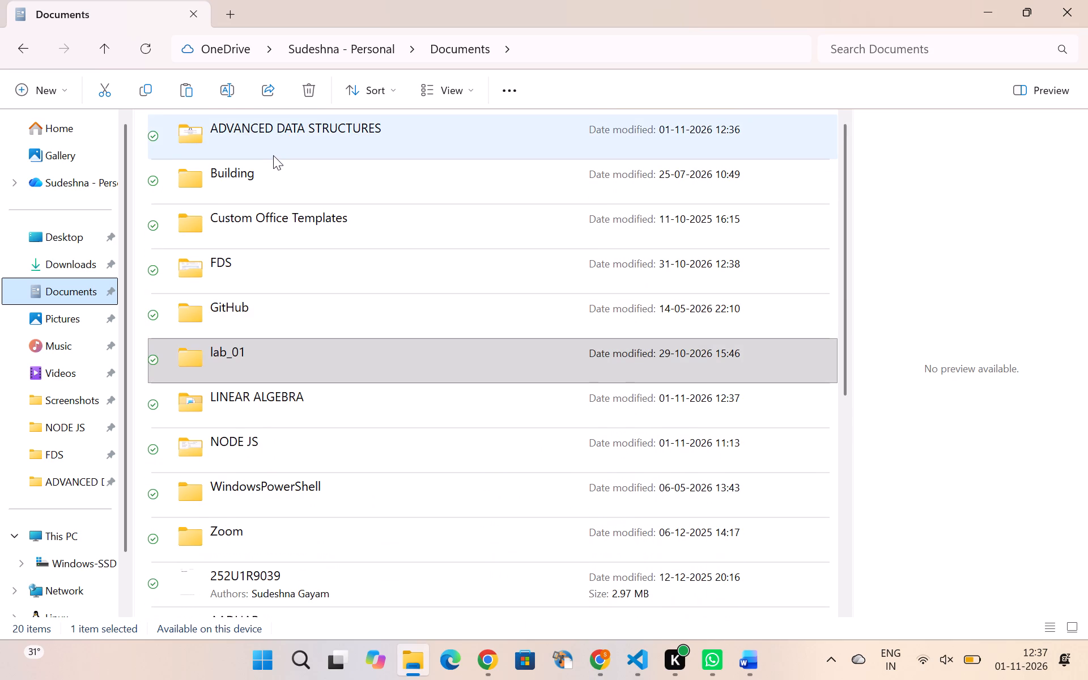
{"action": "double_click", "coordinate": [273, 155]}
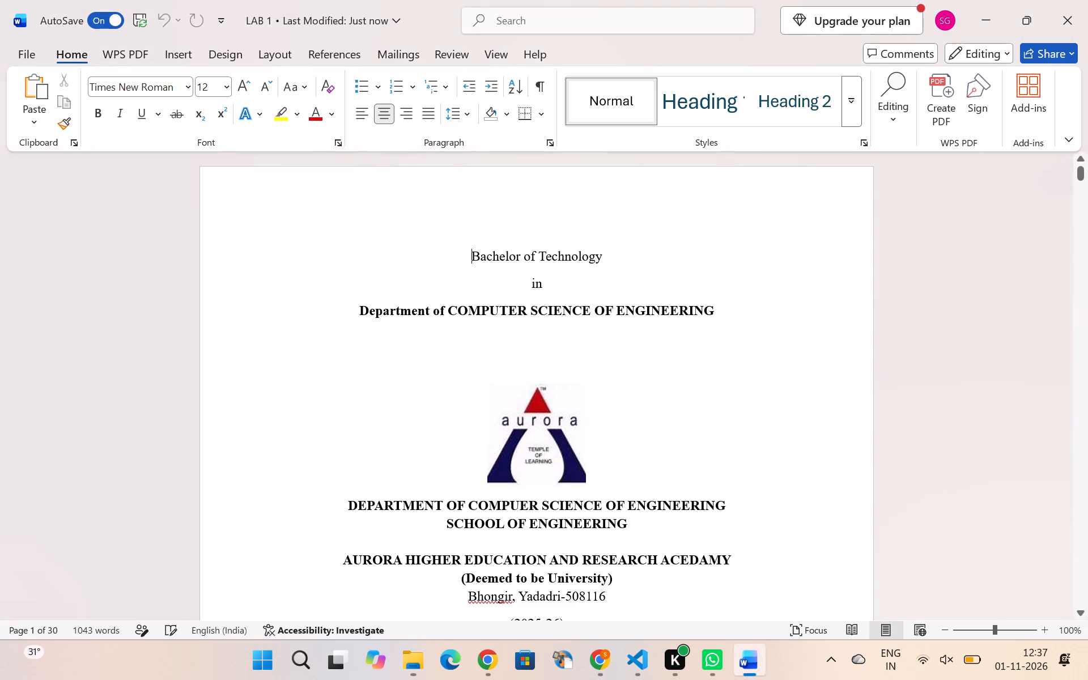
In Word, export LAB 1 as a PDF into the LINEAR ALGEBRA folder again, replacing the existing LAB 1.pdf, and close the document.
{"action": "left_click", "coordinate": [23, 52]}
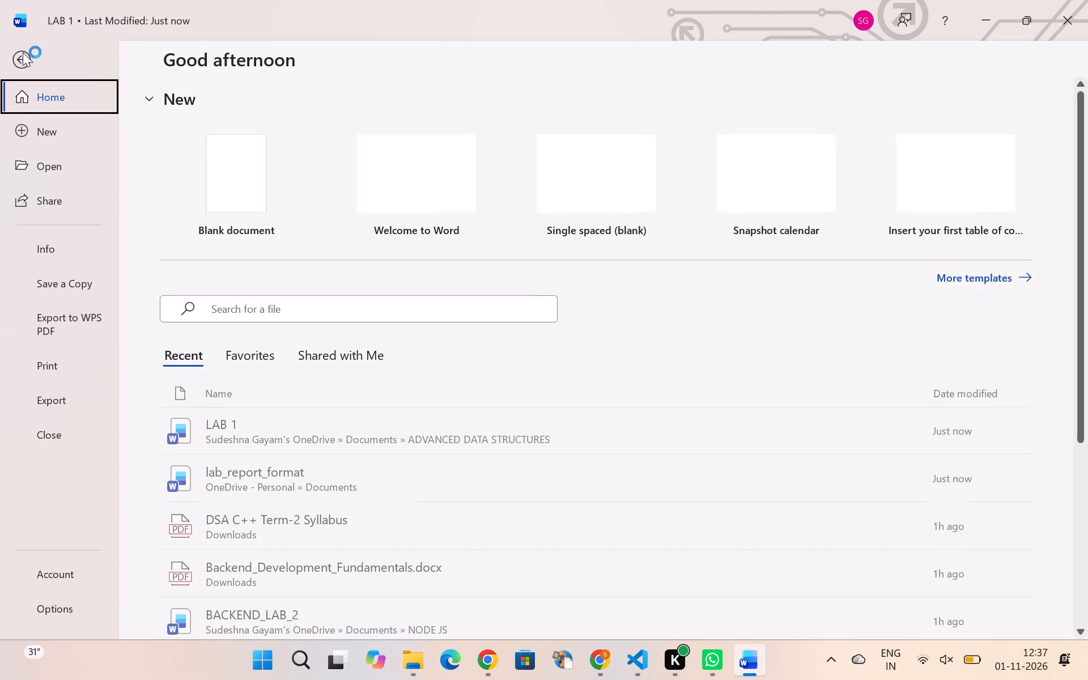
{"action": "left_click", "coordinate": [64, 397]}
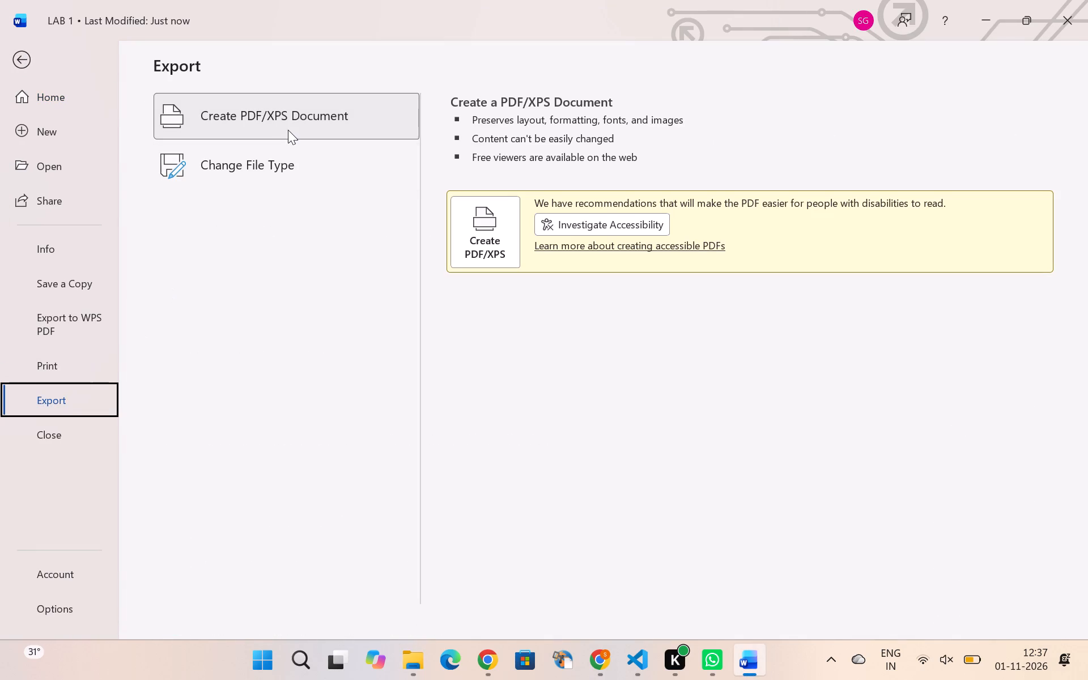
{"action": "double_click", "coordinate": [290, 121]}
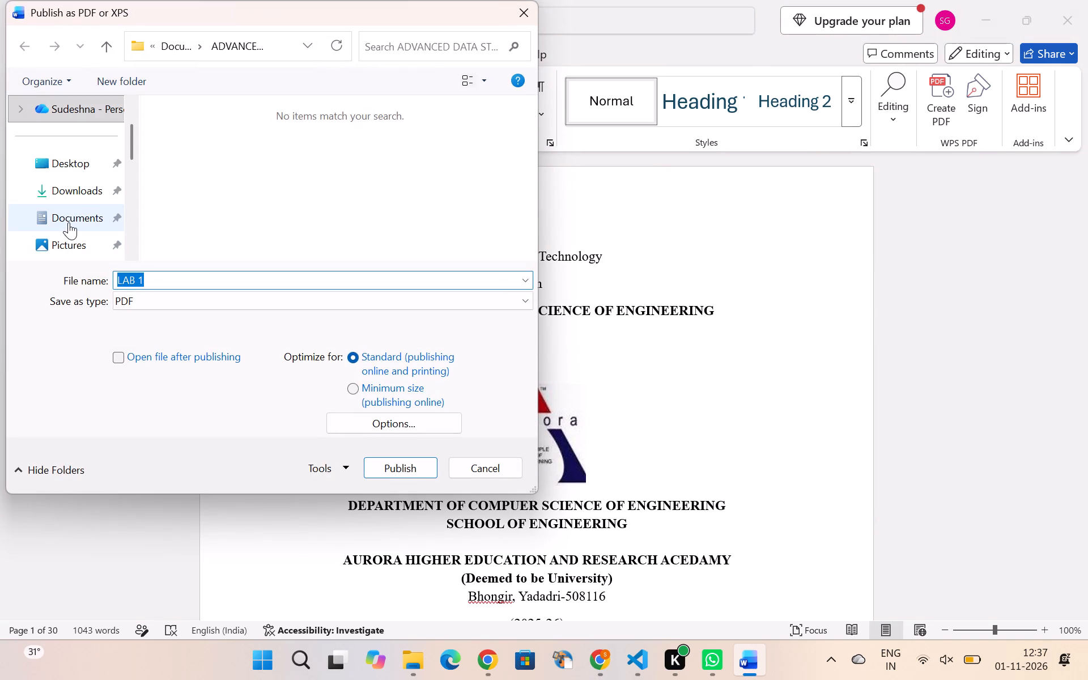
{"action": "left_click", "coordinate": [69, 222]}
{"action": "double_click", "coordinate": [416, 144]}
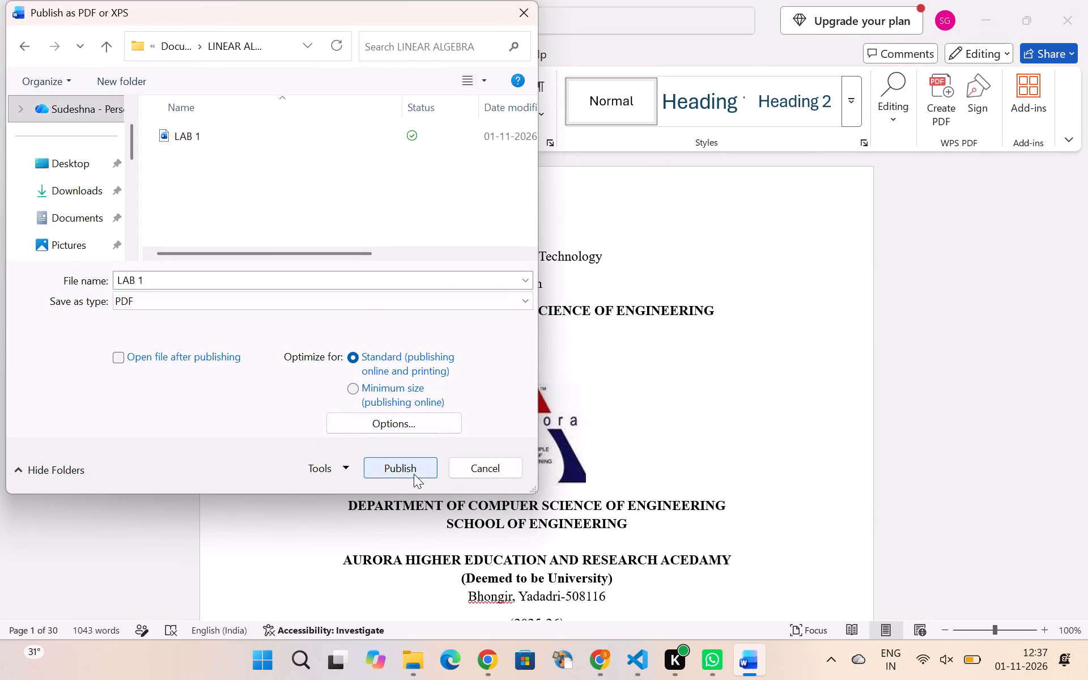
{"action": "left_click", "coordinate": [414, 474]}
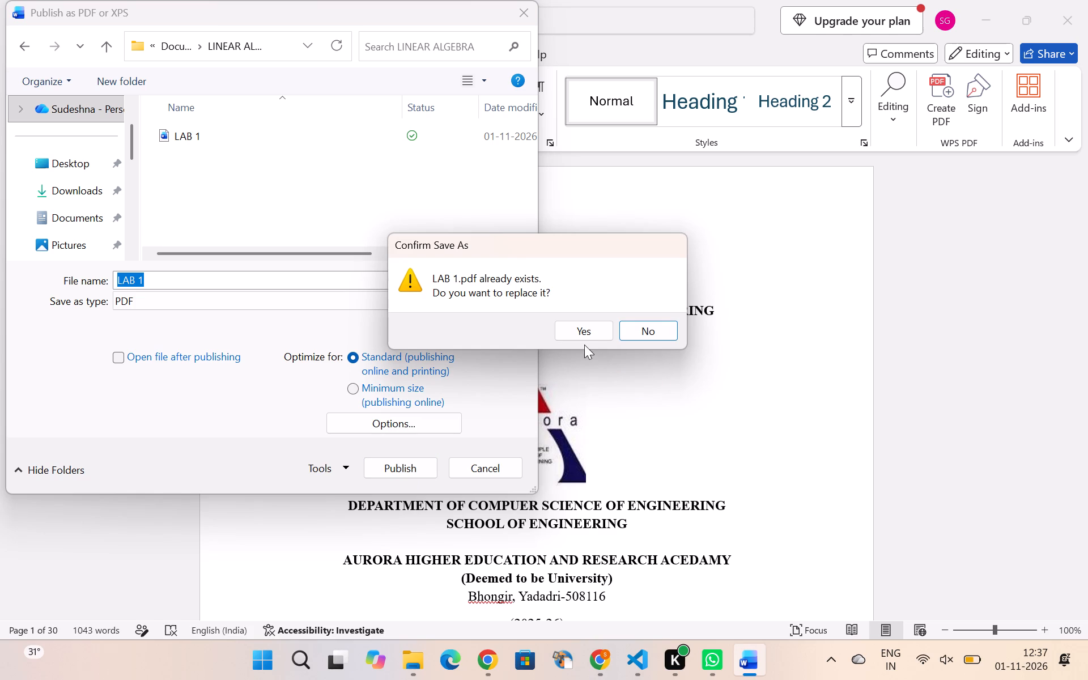
{"action": "left_click", "coordinate": [581, 330]}
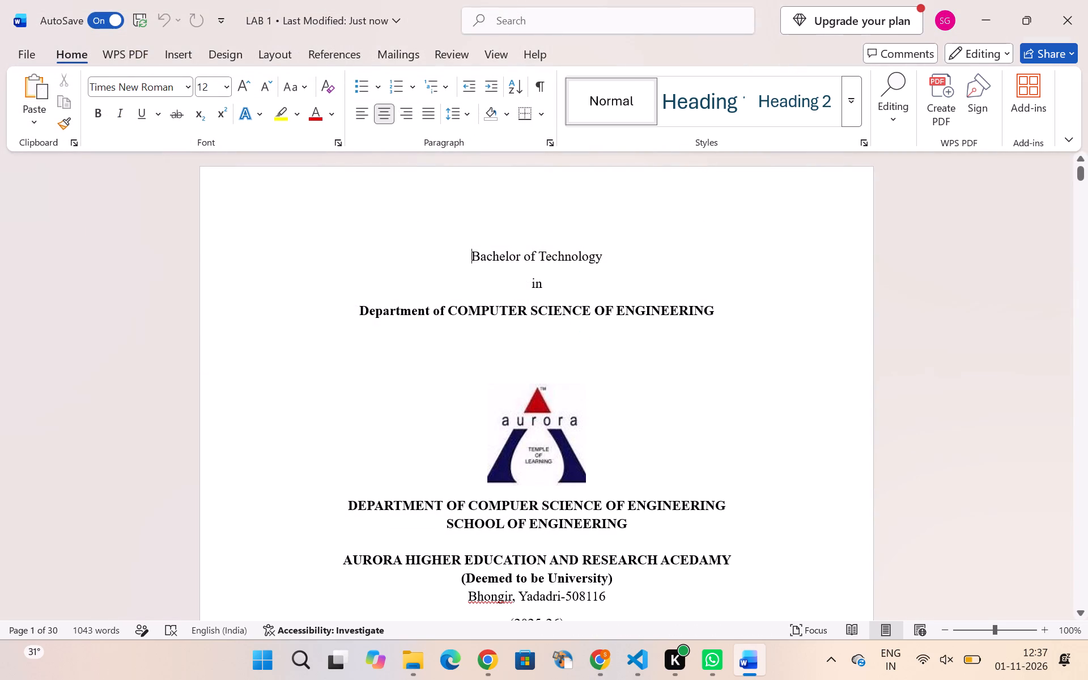
{"action": "left_click", "coordinate": [1070, 28]}
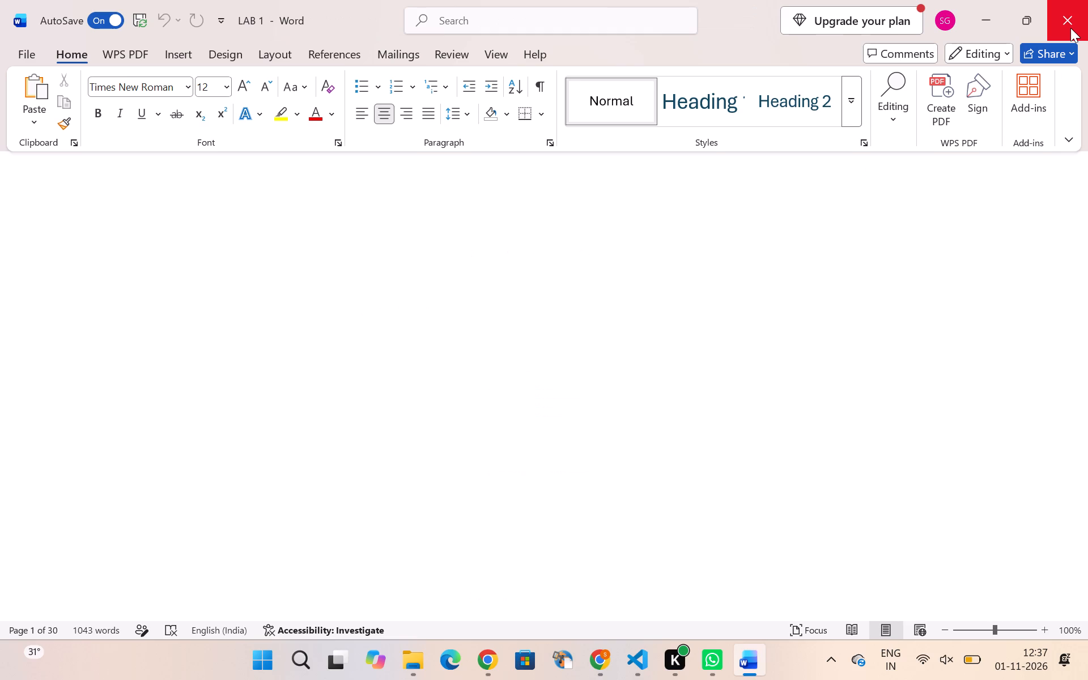
Check the ADVANCED DATA STRUCTURES folder in Documents for the exported LAB 1 PDF.
{"action": "left_click", "coordinate": [534, 322]}
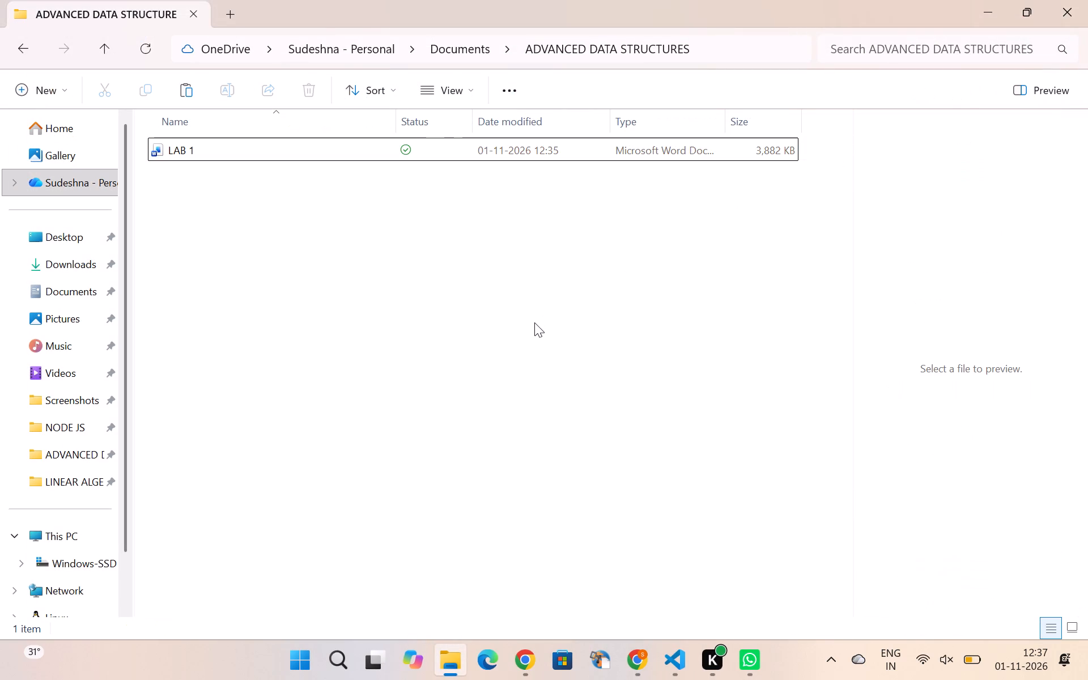
{"action": "left_click", "coordinate": [67, 283]}
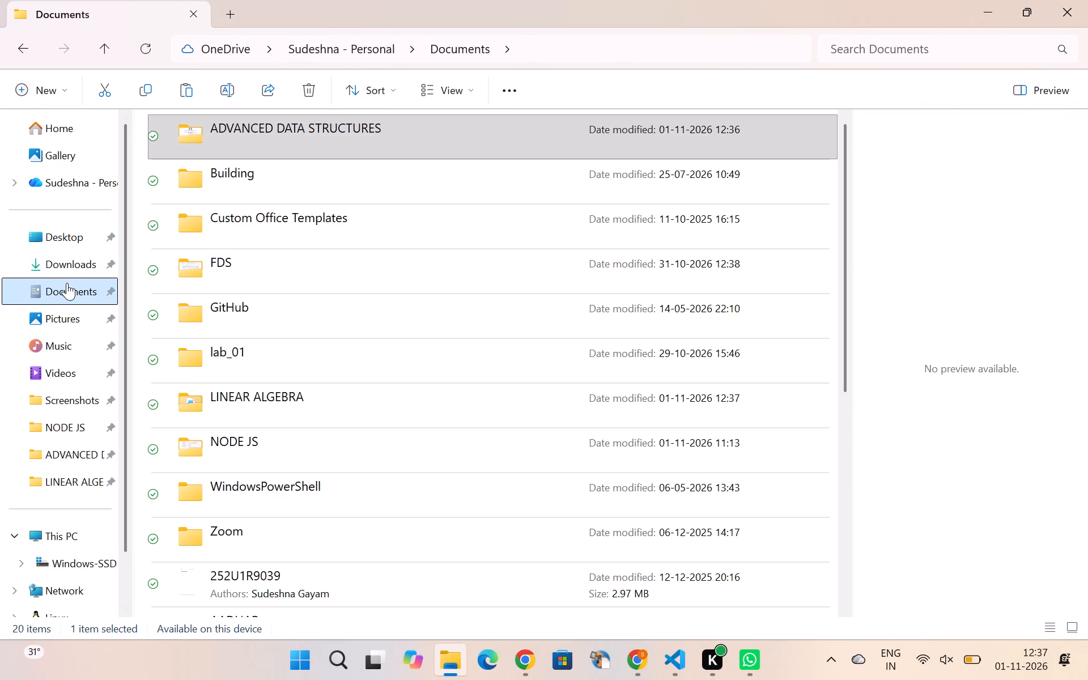
{"action": "double_click", "coordinate": [316, 126]}
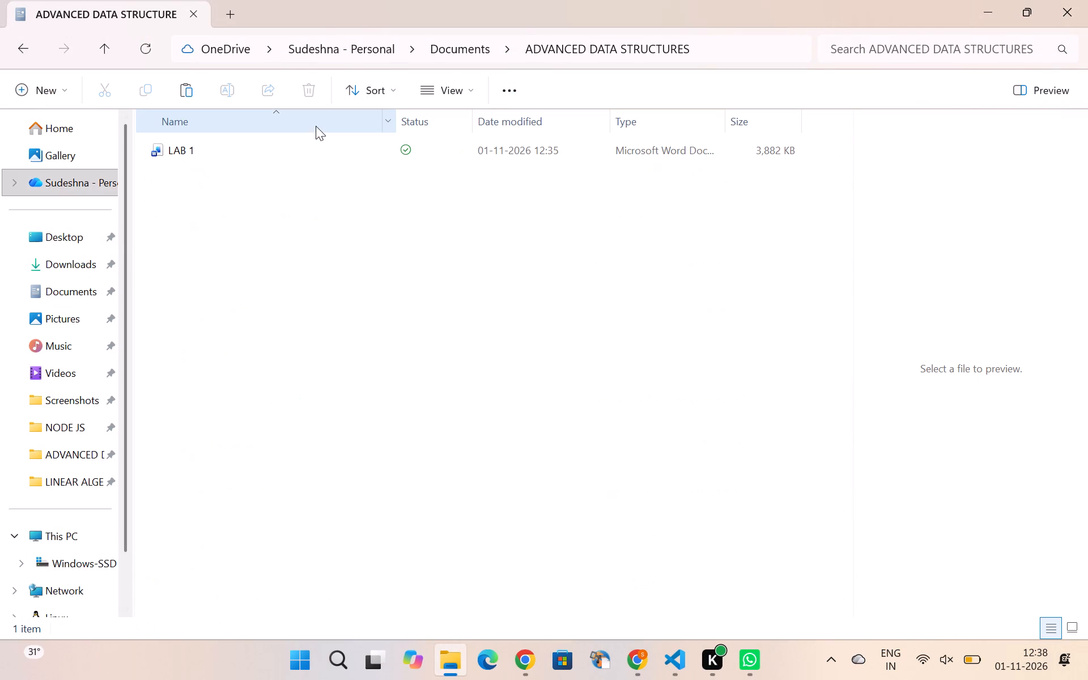
{"action": "left_click", "coordinate": [487, 289]}
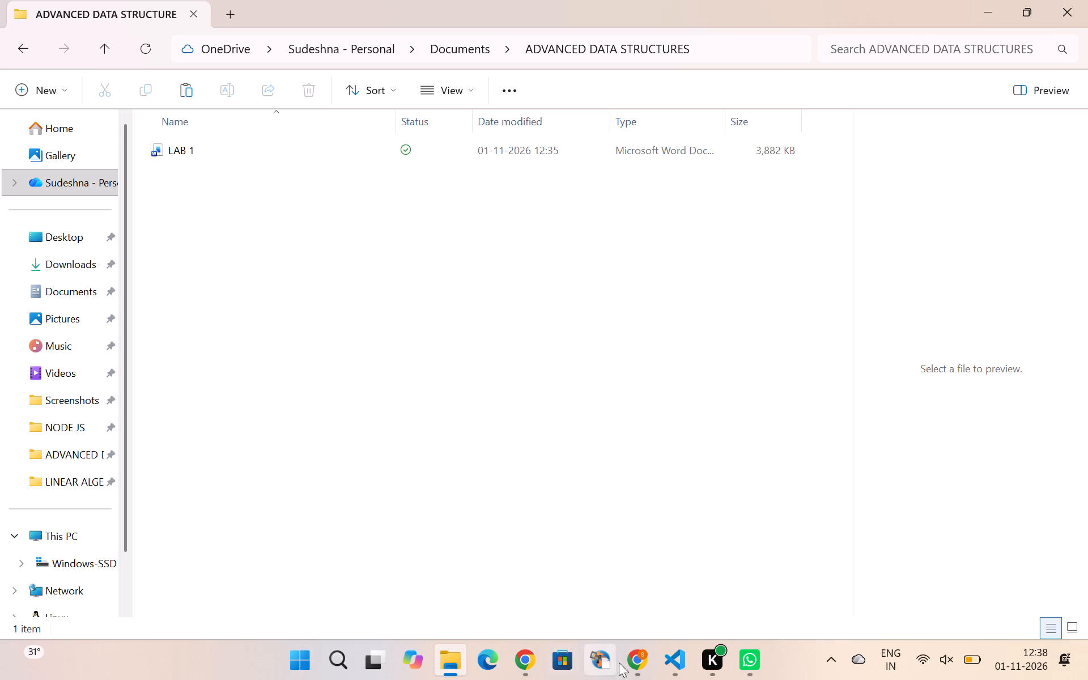
In Chrome, switch to the Aurora University portal and open the assessments for the Advanced Data Structures course.
{"action": "left_click", "coordinate": [518, 657]}
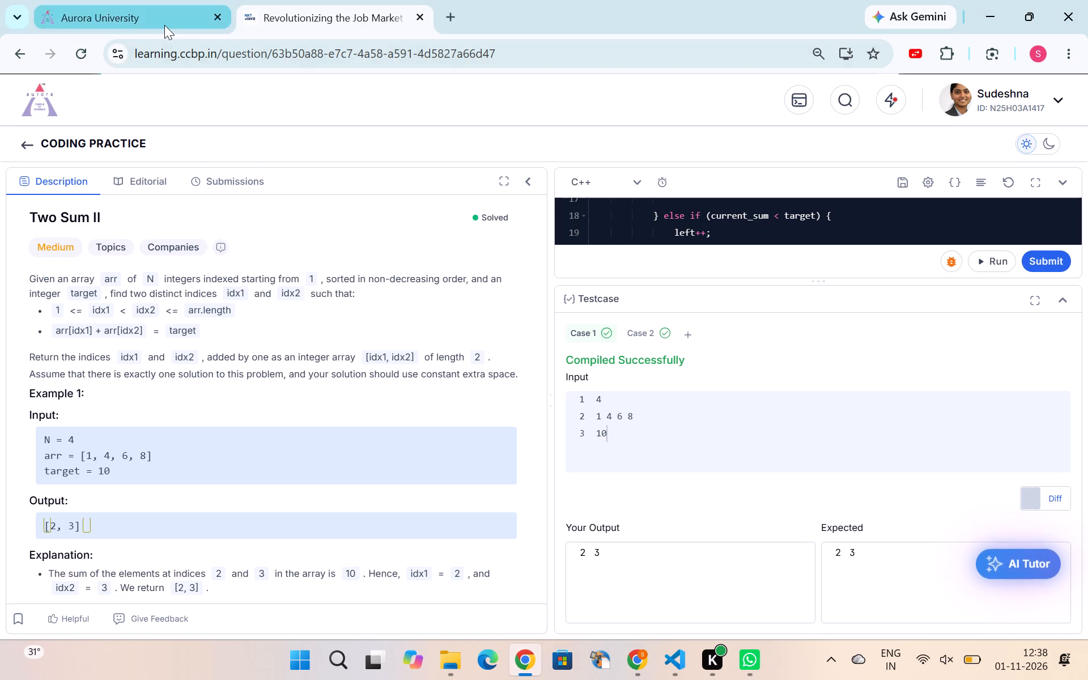
{"action": "left_click", "coordinate": [164, 25]}
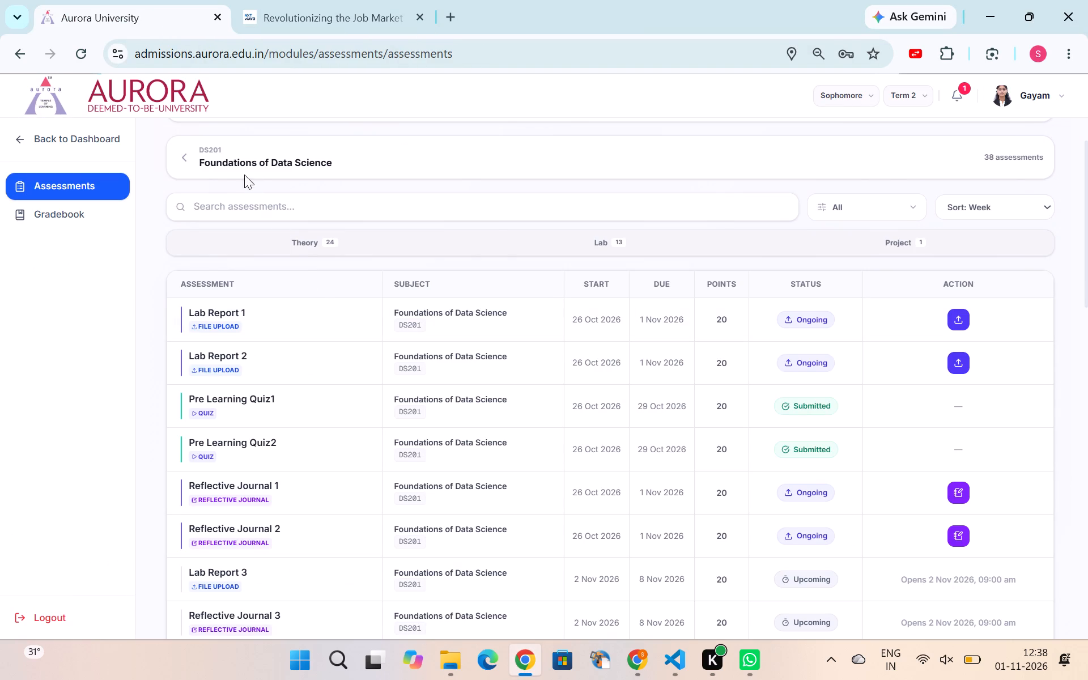
{"action": "left_click", "coordinate": [184, 159]}
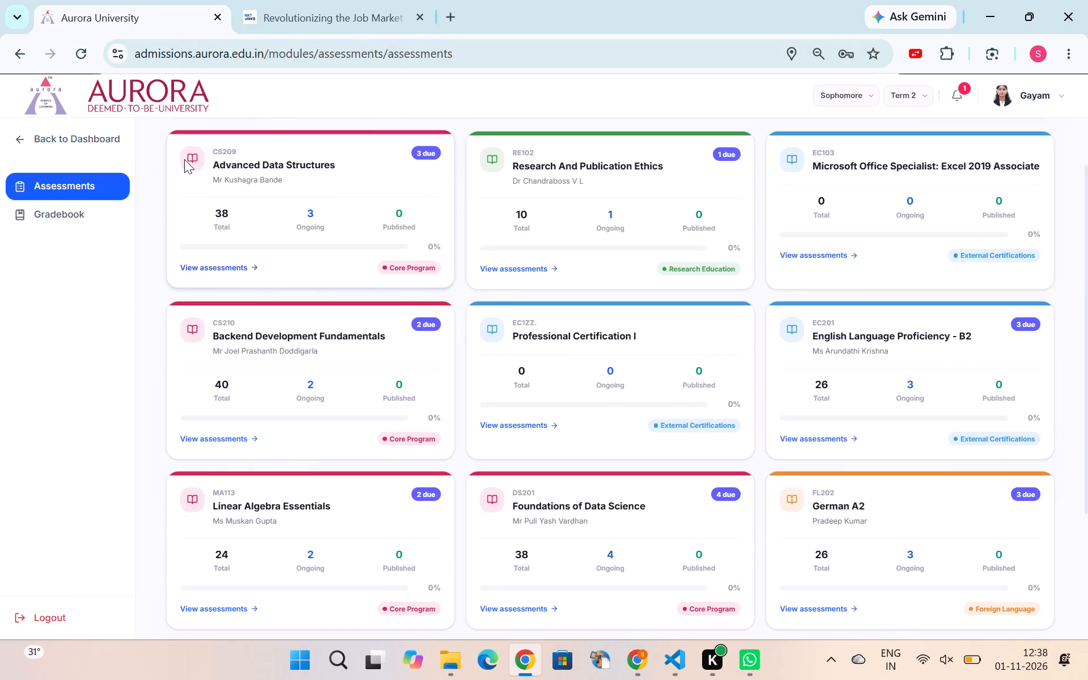
{"action": "left_click", "coordinate": [364, 166]}
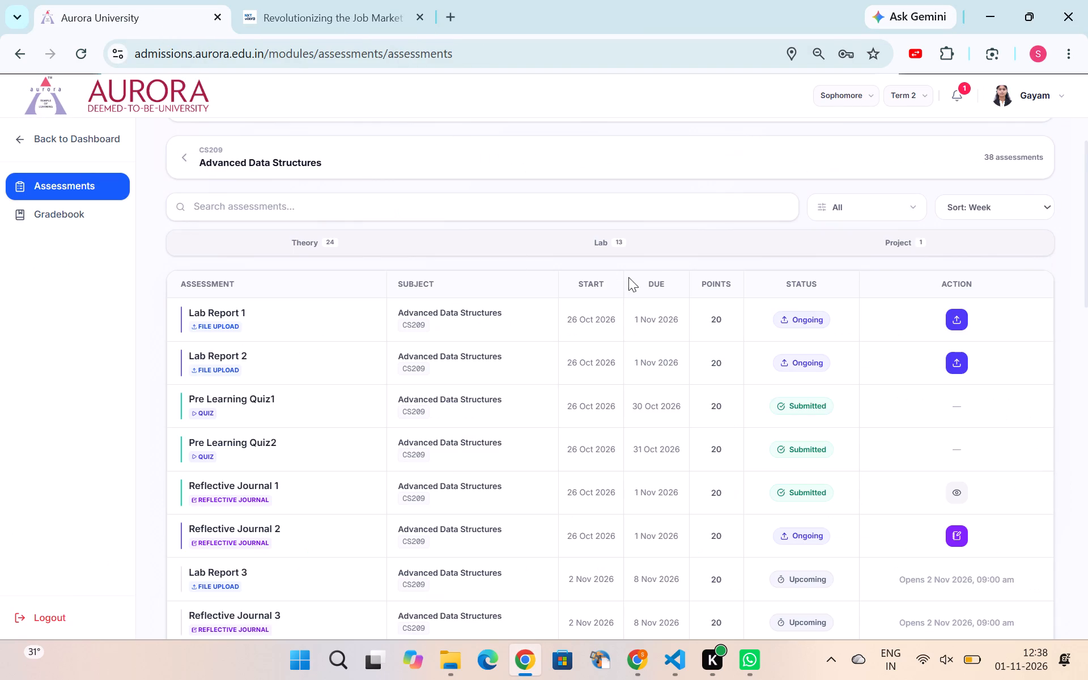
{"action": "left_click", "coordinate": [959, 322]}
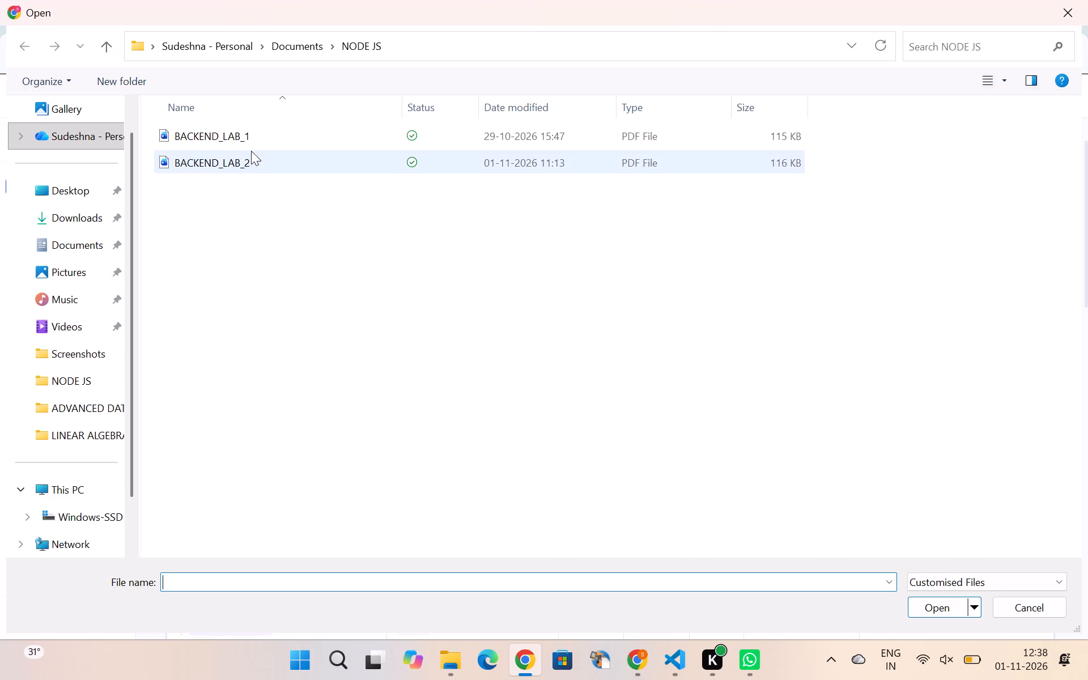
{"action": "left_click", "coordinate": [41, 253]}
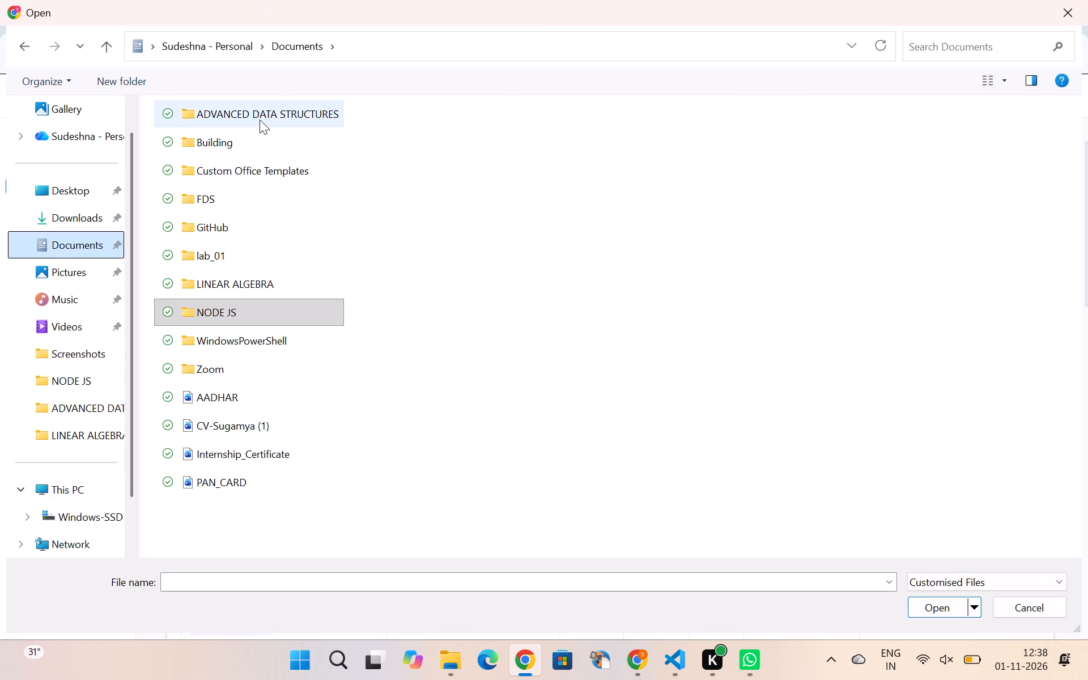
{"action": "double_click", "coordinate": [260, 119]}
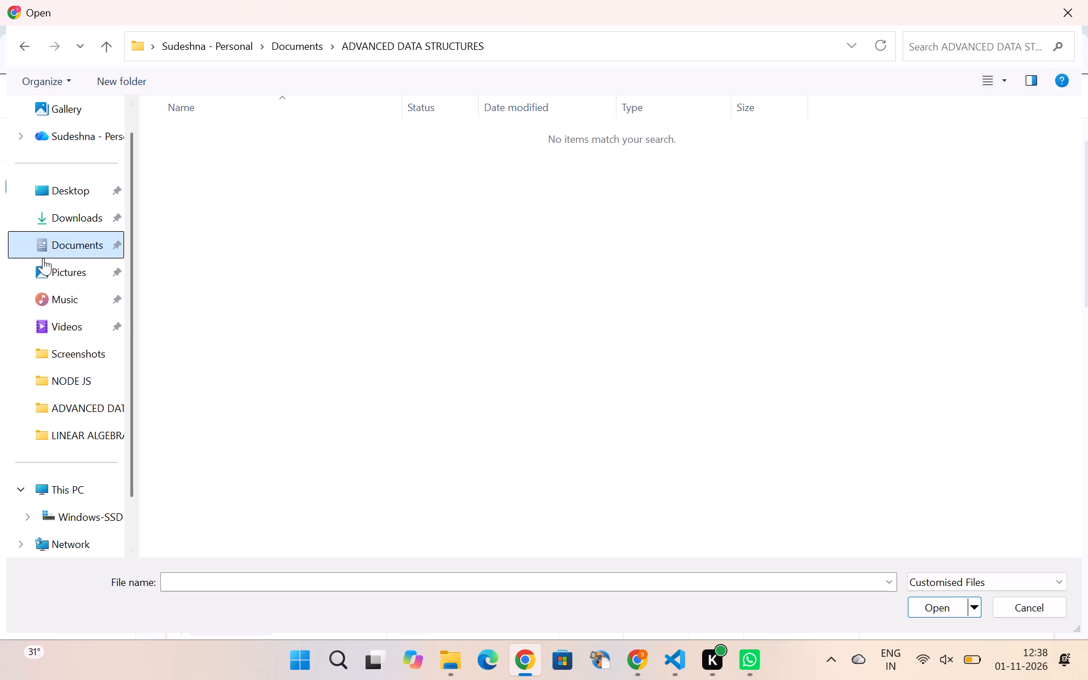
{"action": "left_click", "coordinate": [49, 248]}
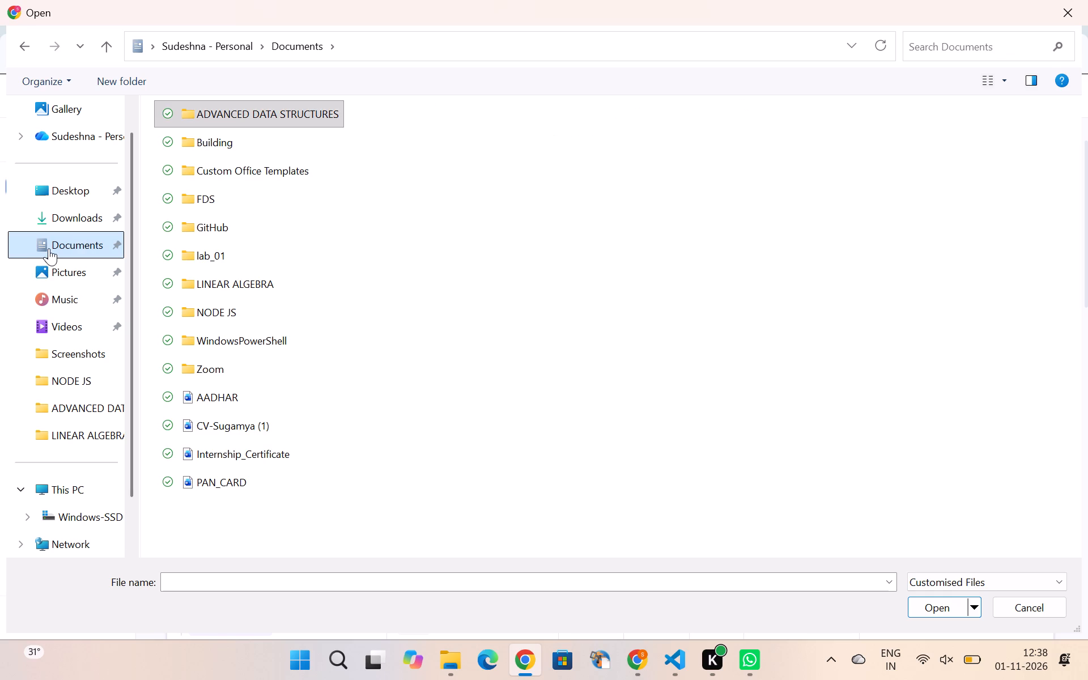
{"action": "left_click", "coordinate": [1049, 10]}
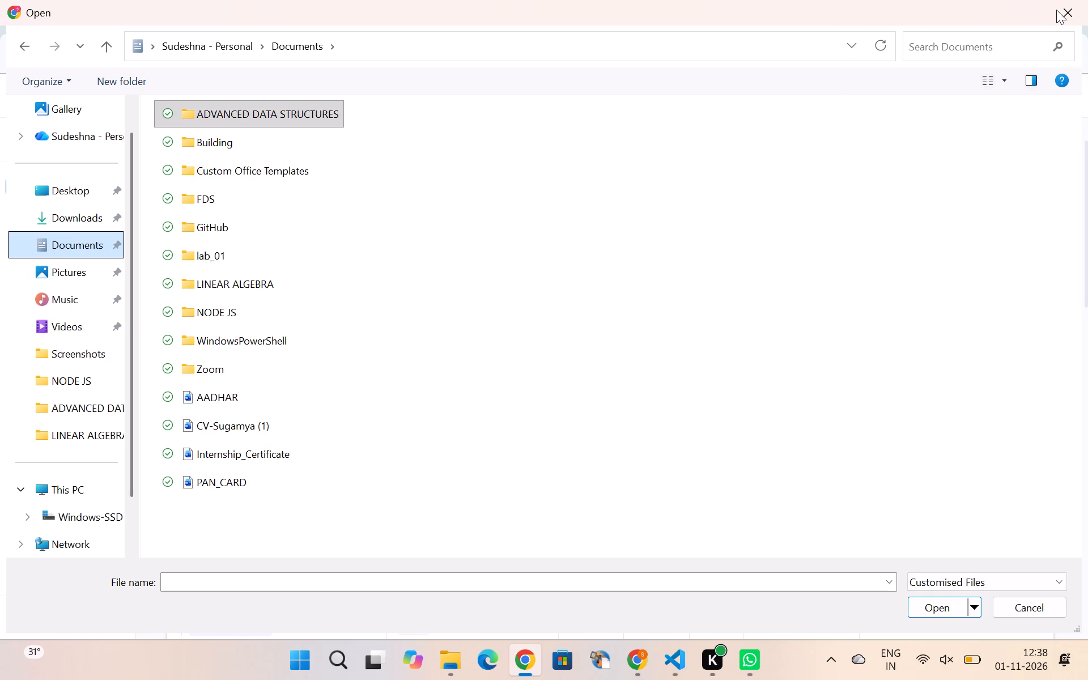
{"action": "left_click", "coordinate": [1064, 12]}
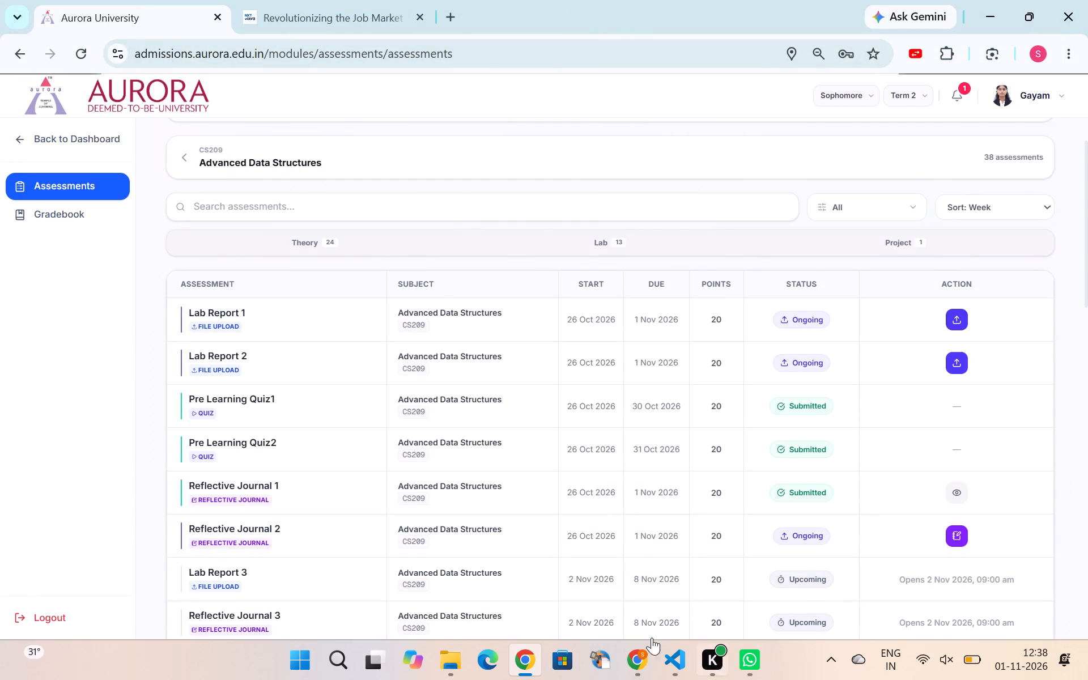
Open the LAB 1 Word document from File Explorer, export it as a PDF into the ADVANCED DATA STRUCTURES folder, and close the document.
{"action": "left_click", "coordinate": [451, 657]}
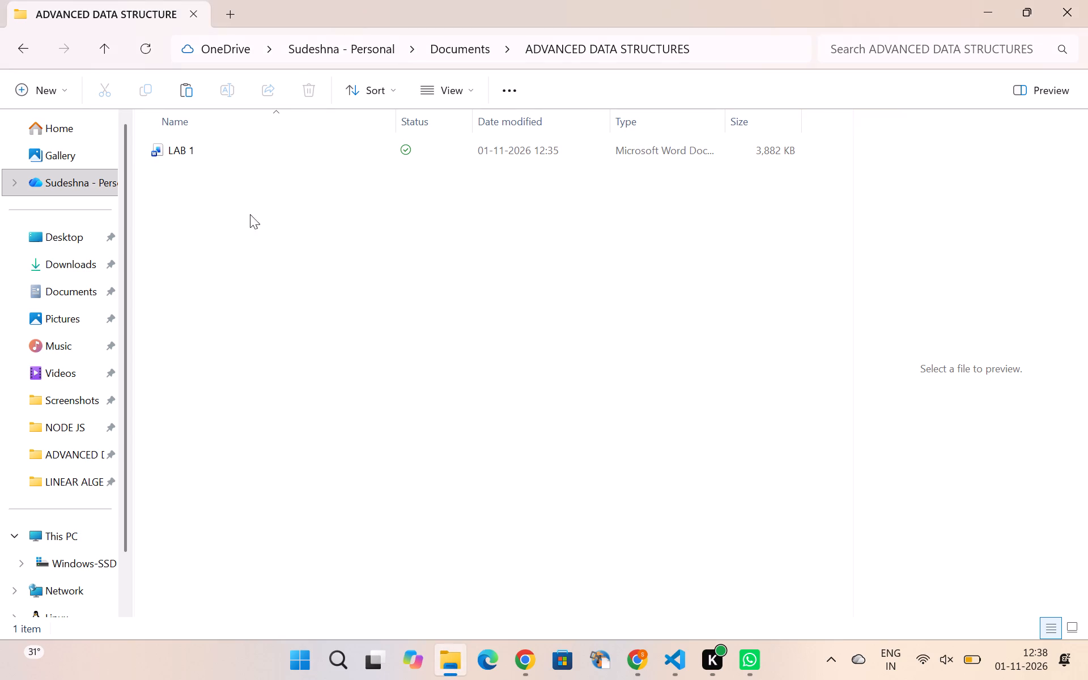
{"action": "double_click", "coordinate": [258, 144]}
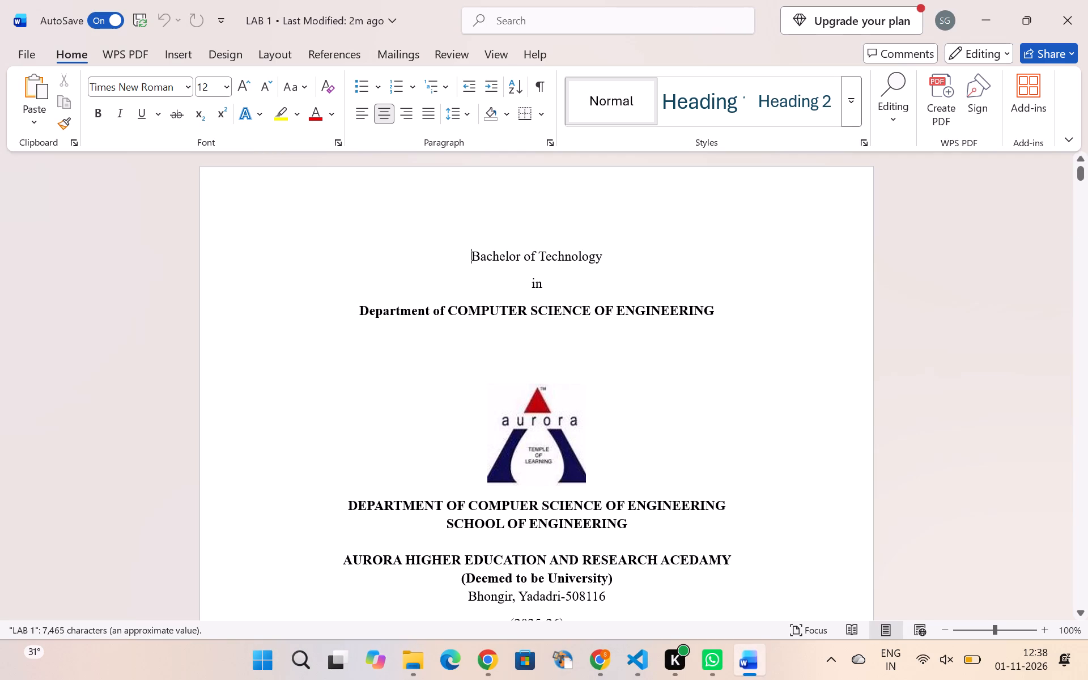
{"action": "scroll", "coordinate": [371, 363], "scroll_direction": "down", "scroll_amount": 13}
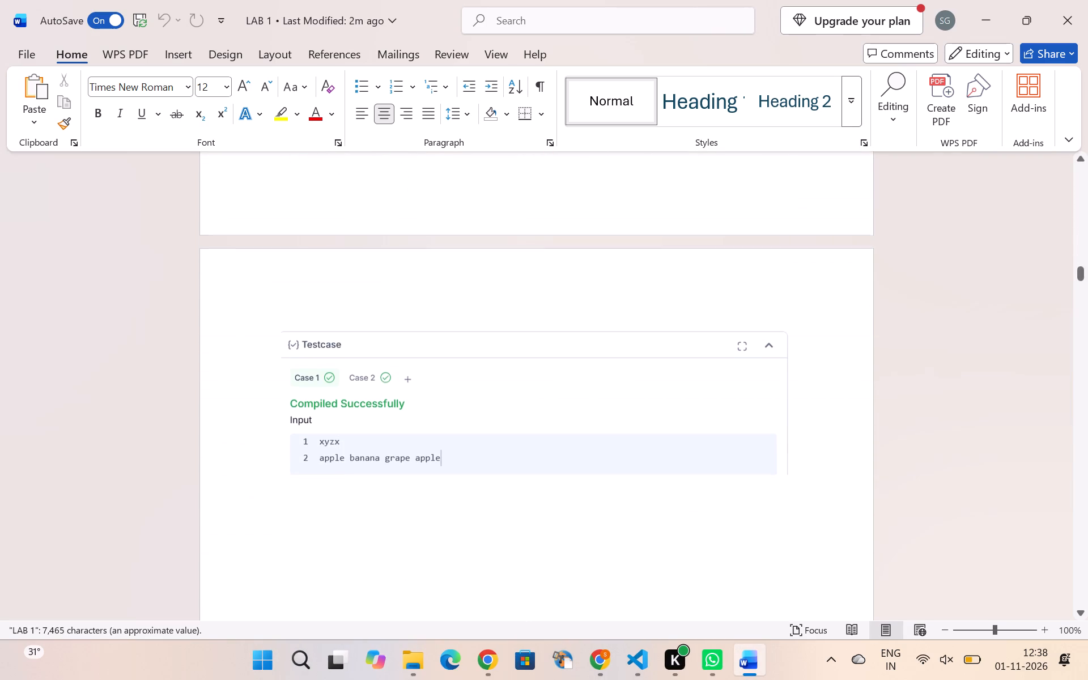
{"action": "left_click", "coordinate": [18, 56]}
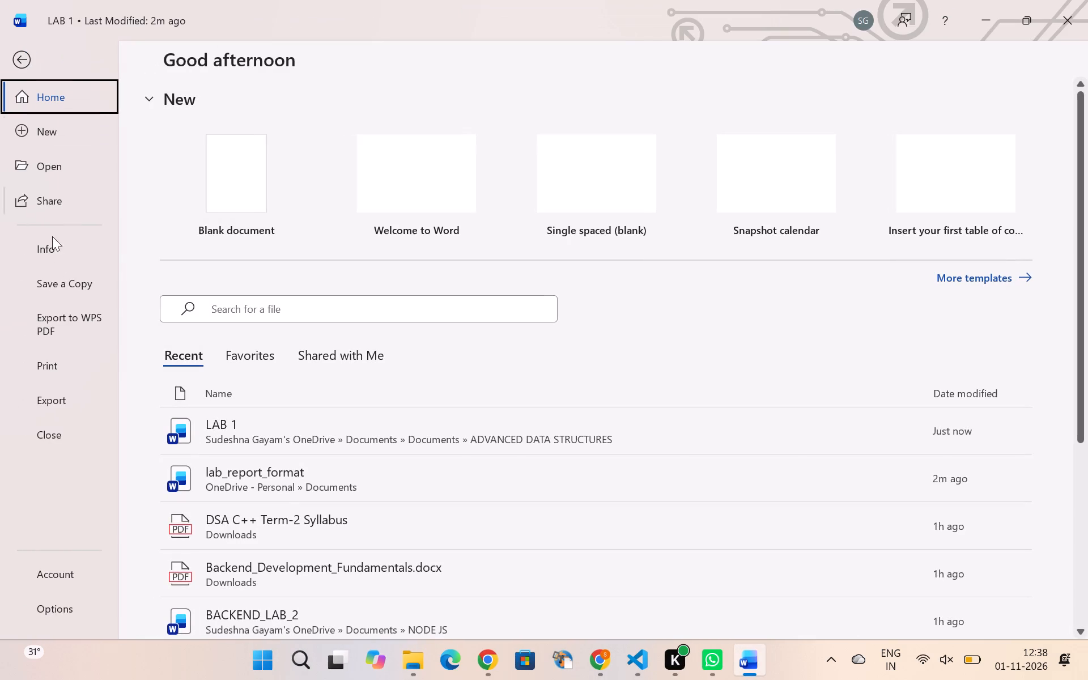
{"action": "left_click", "coordinate": [71, 405]}
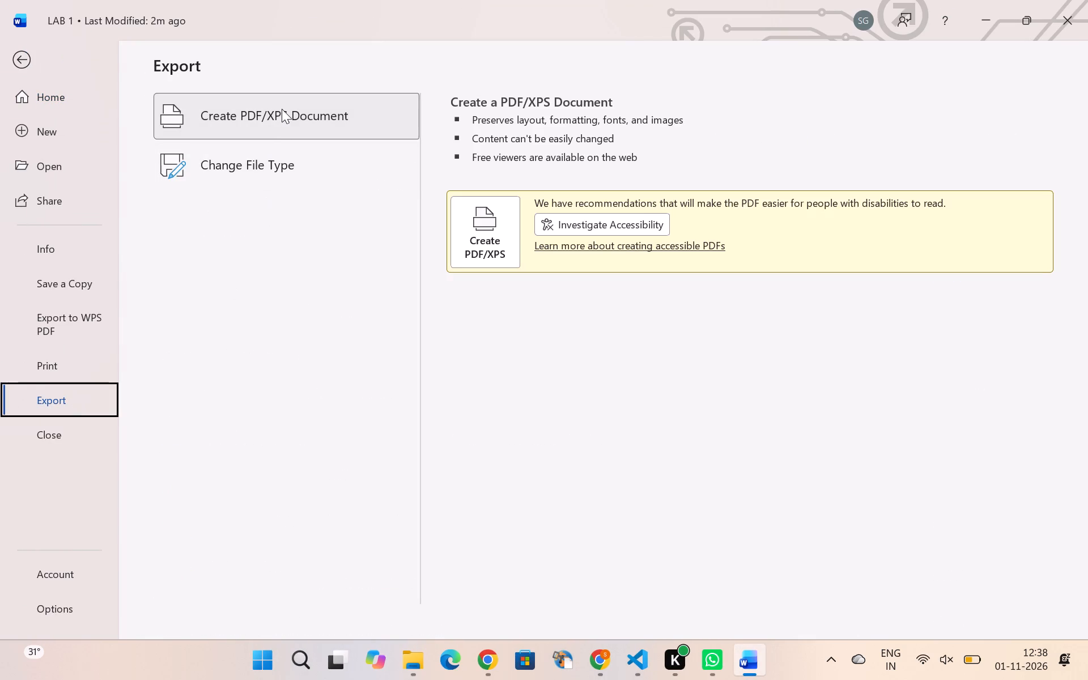
{"action": "double_click", "coordinate": [282, 109]}
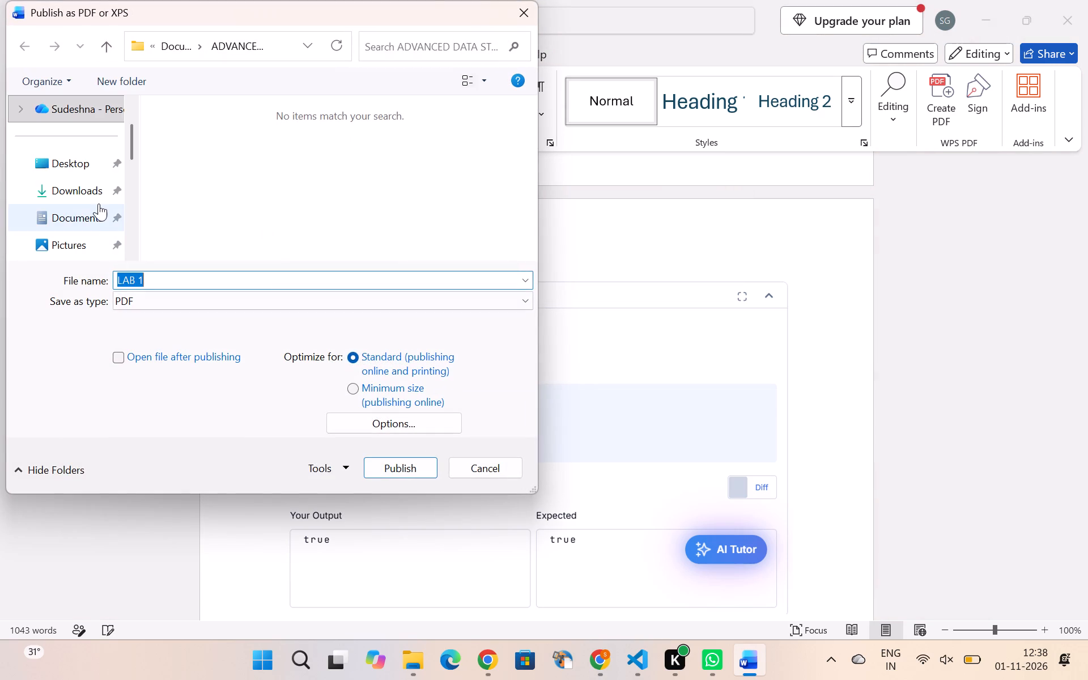
{"action": "left_click", "coordinate": [99, 203]}
{"action": "left_click", "coordinate": [84, 218]}
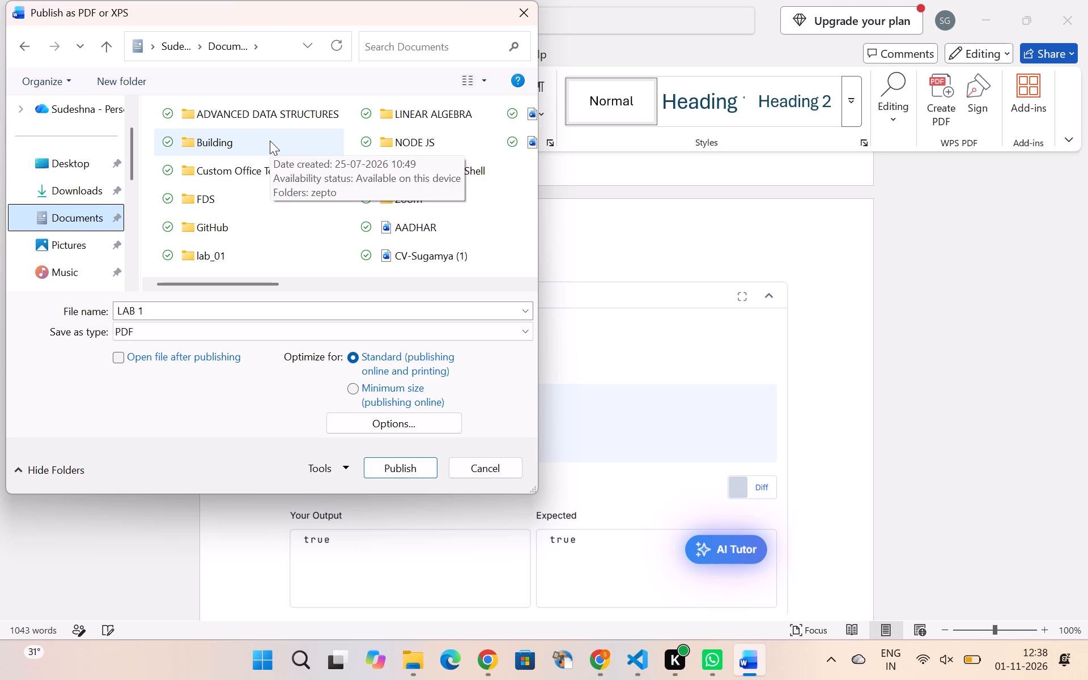
{"action": "double_click", "coordinate": [254, 115]}
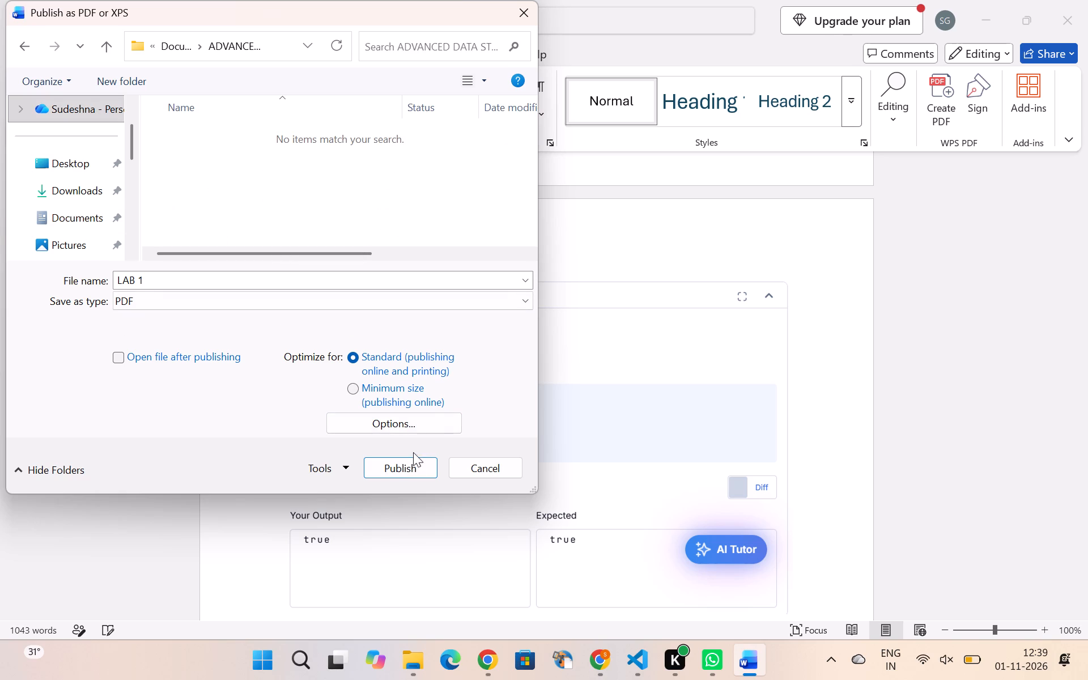
{"action": "left_click", "coordinate": [412, 469]}
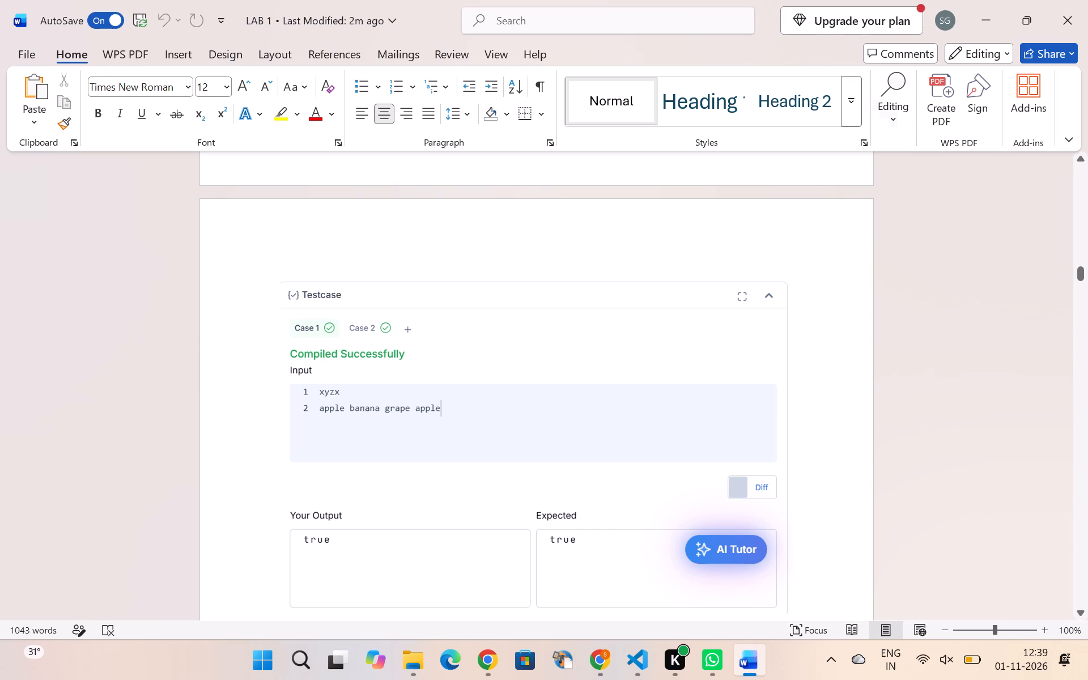
{"action": "left_click", "coordinate": [1062, 26]}
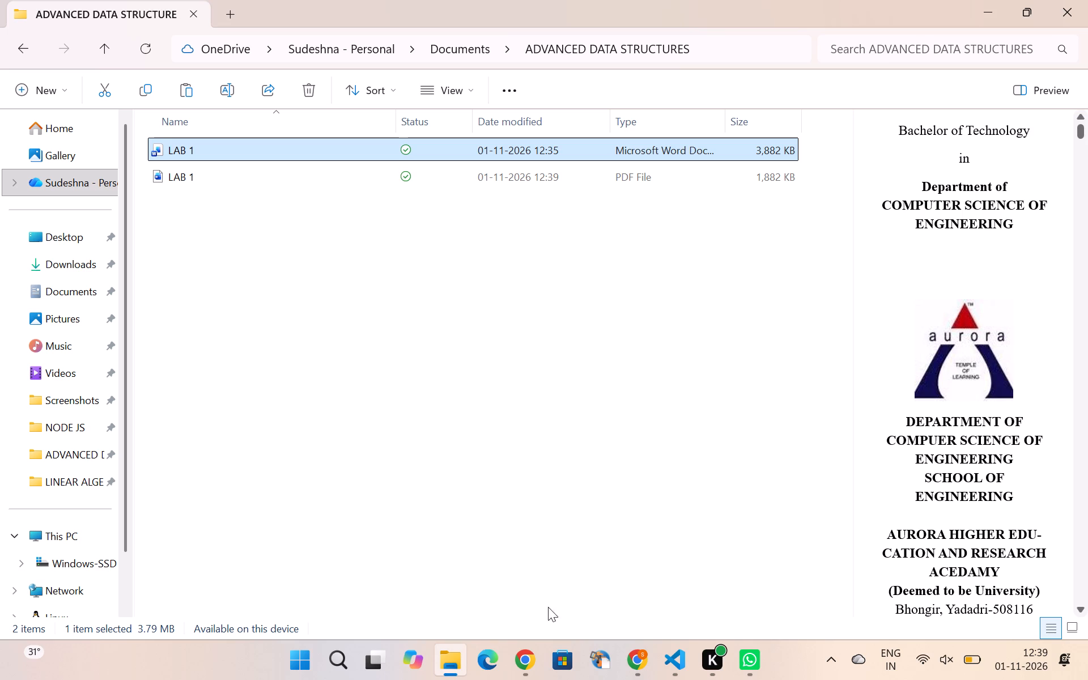
In Chrome, upload the LAB 1 PDF from the ADVANCED DATA STRUCTURES folder as Lab Report 1 for Advanced Data Structures.
{"action": "left_click", "coordinate": [527, 666]}
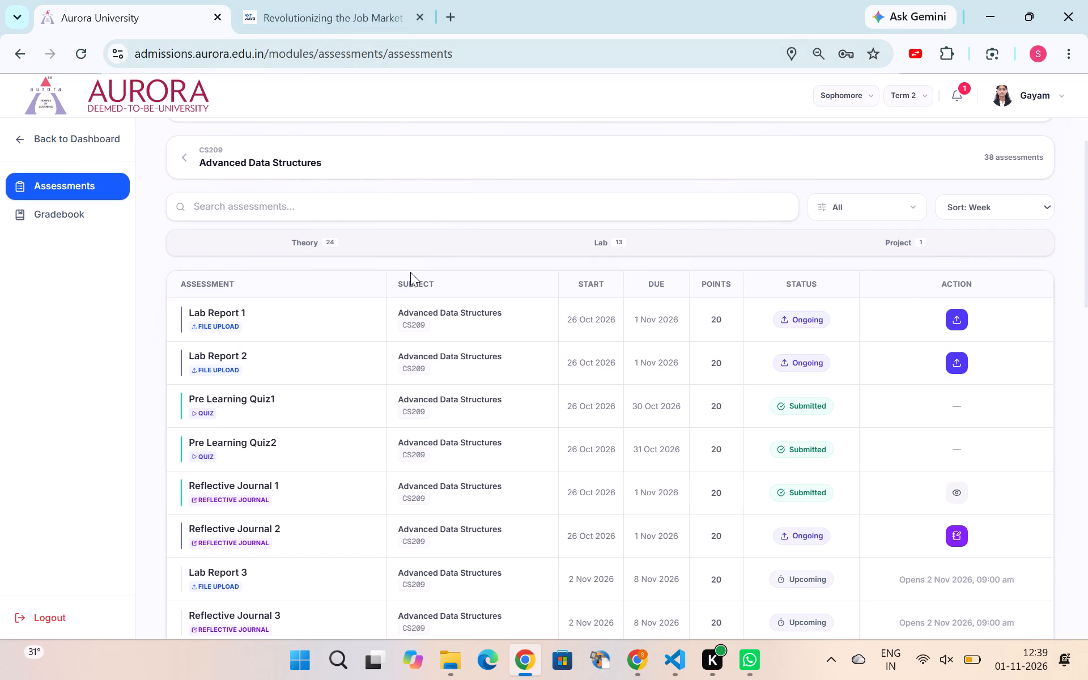
{"action": "left_click", "coordinate": [959, 320]}
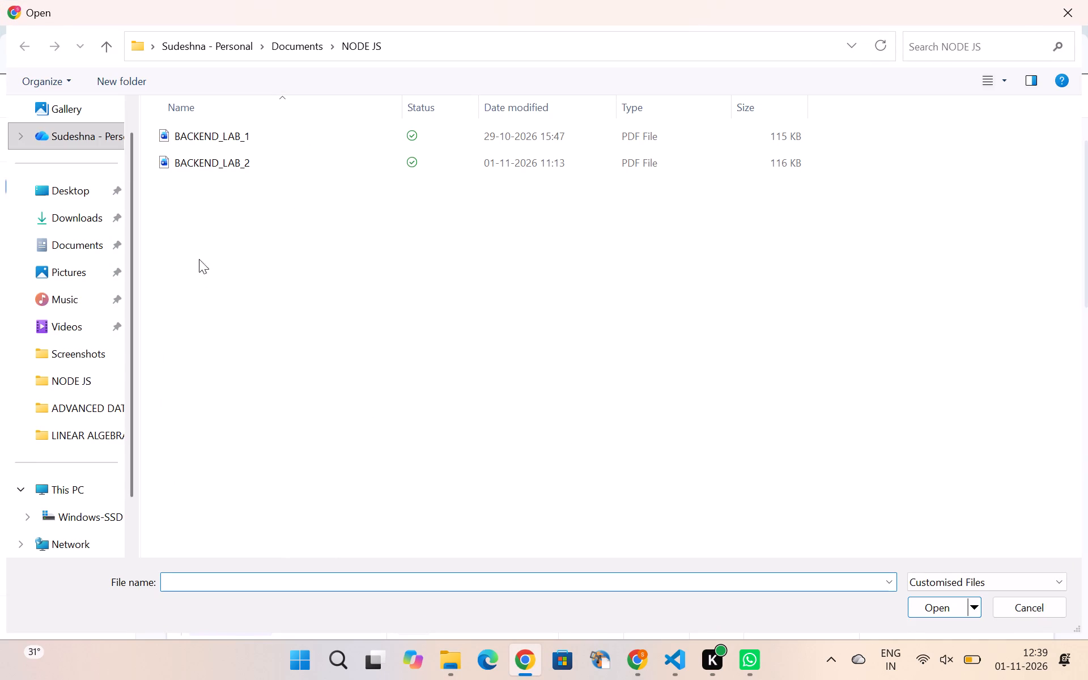
{"action": "left_click", "coordinate": [65, 240]}
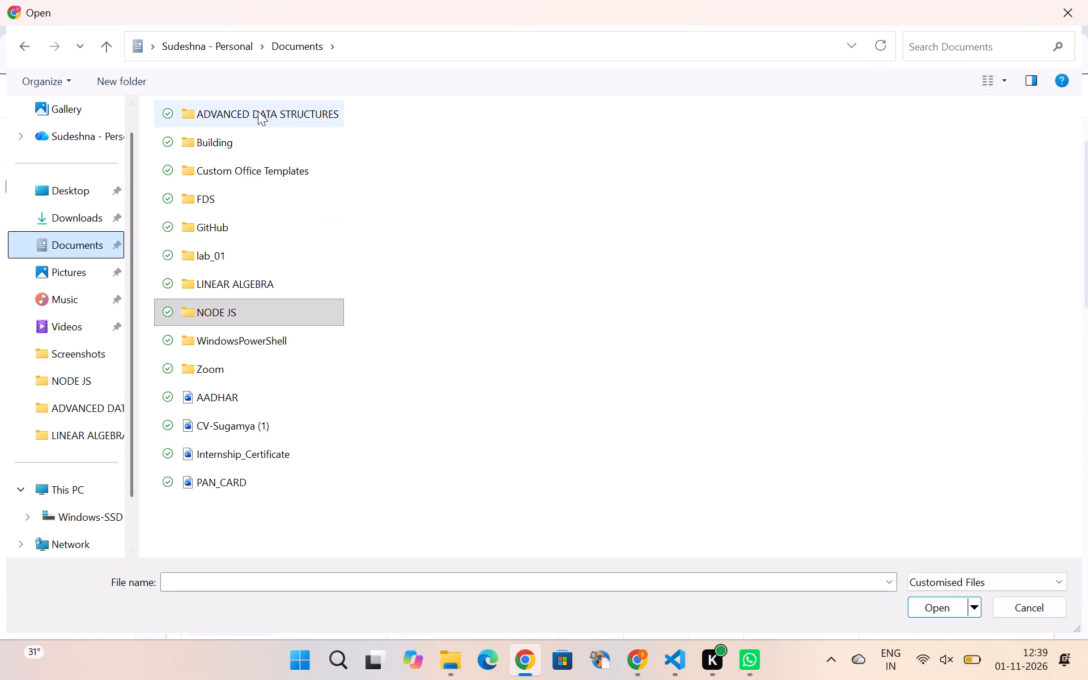
{"action": "double_click", "coordinate": [258, 111]}
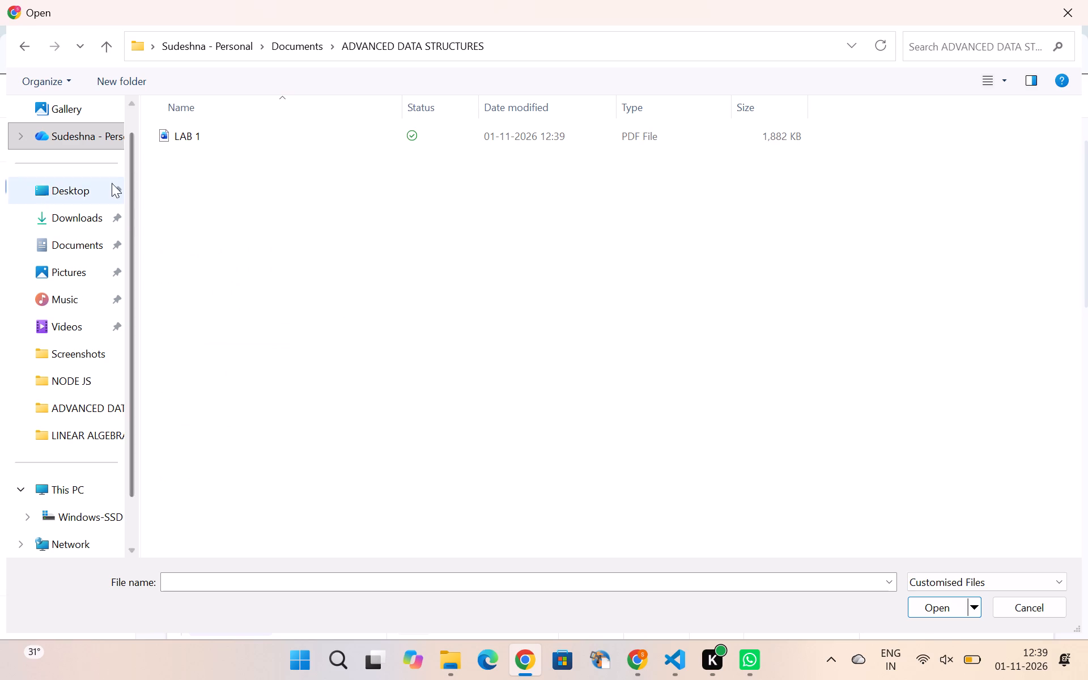
{"action": "left_click", "coordinate": [85, 252]}
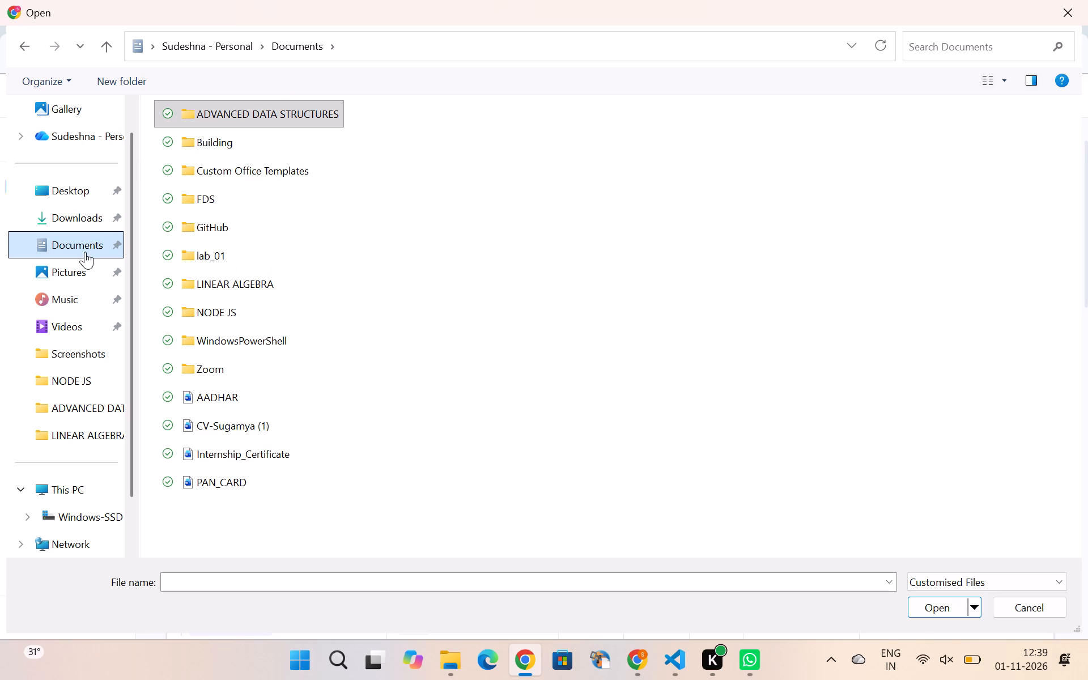
{"action": "double_click", "coordinate": [245, 114]}
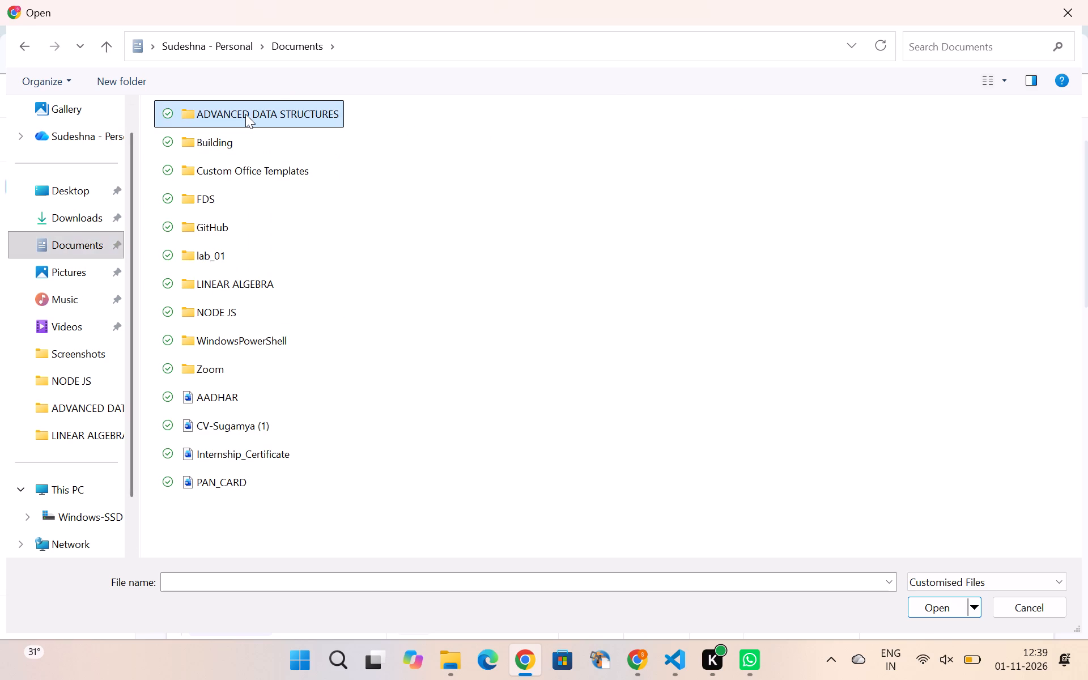
{"action": "double_click", "coordinate": [272, 142]}
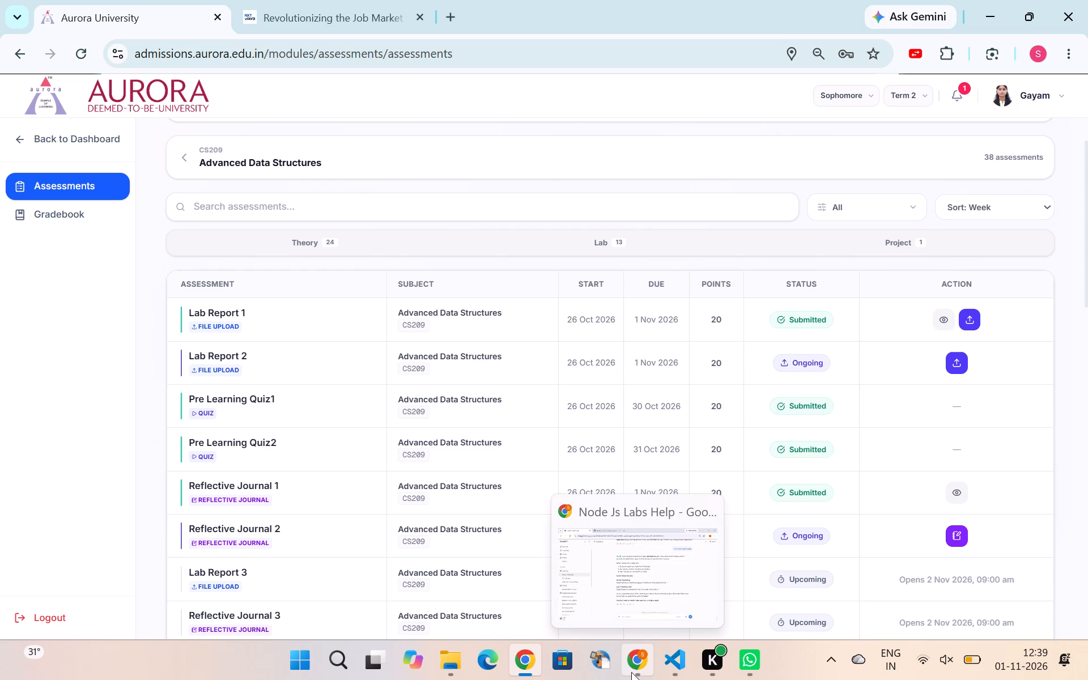
In the coding practice site, return from Two Sum II to the course and look through the Module II: Linked Lists lessons from the beginning.
{"action": "left_click", "coordinate": [340, 2]}
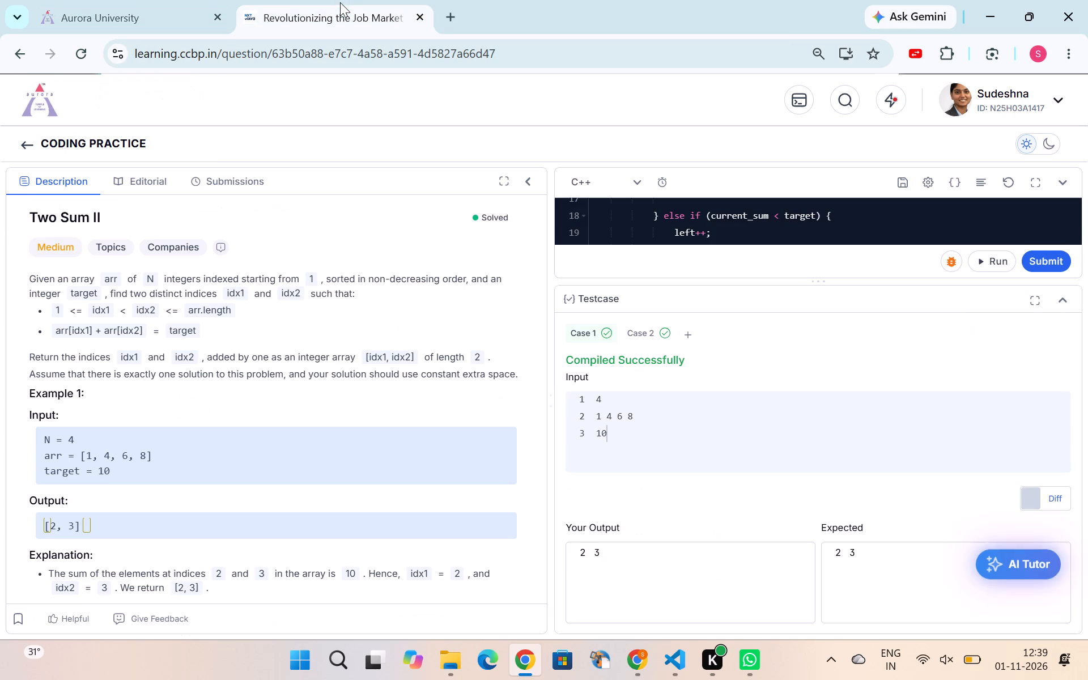
{"action": "left_click", "coordinate": [28, 151]}
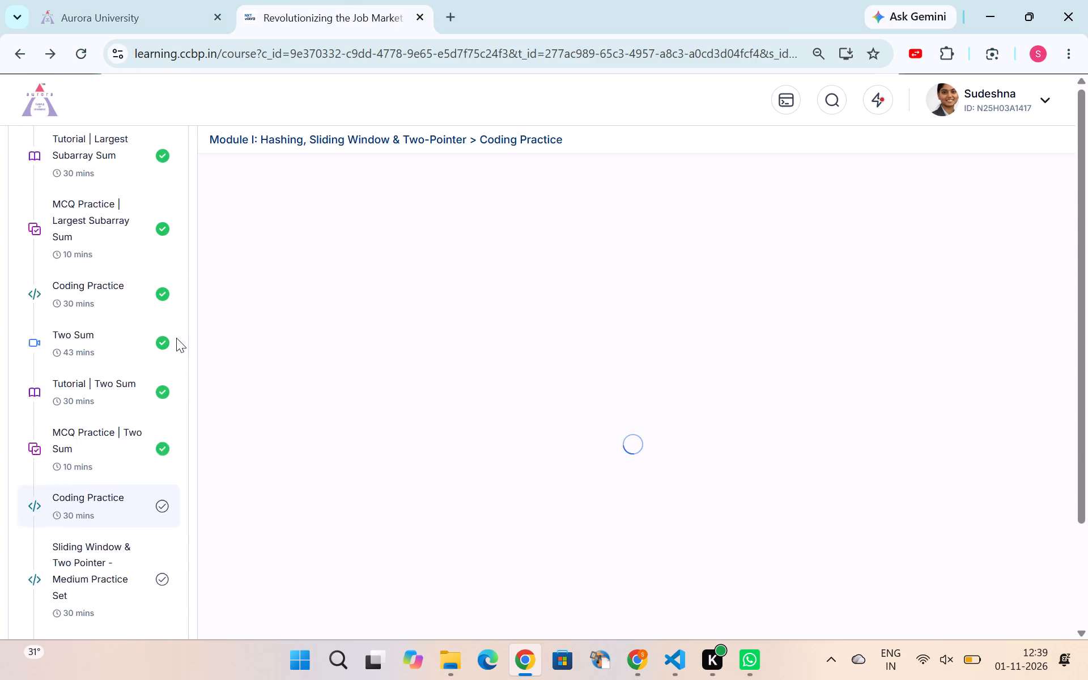
{"action": "scroll", "coordinate": [120, 387], "scroll_direction": "down", "scroll_amount": 6}
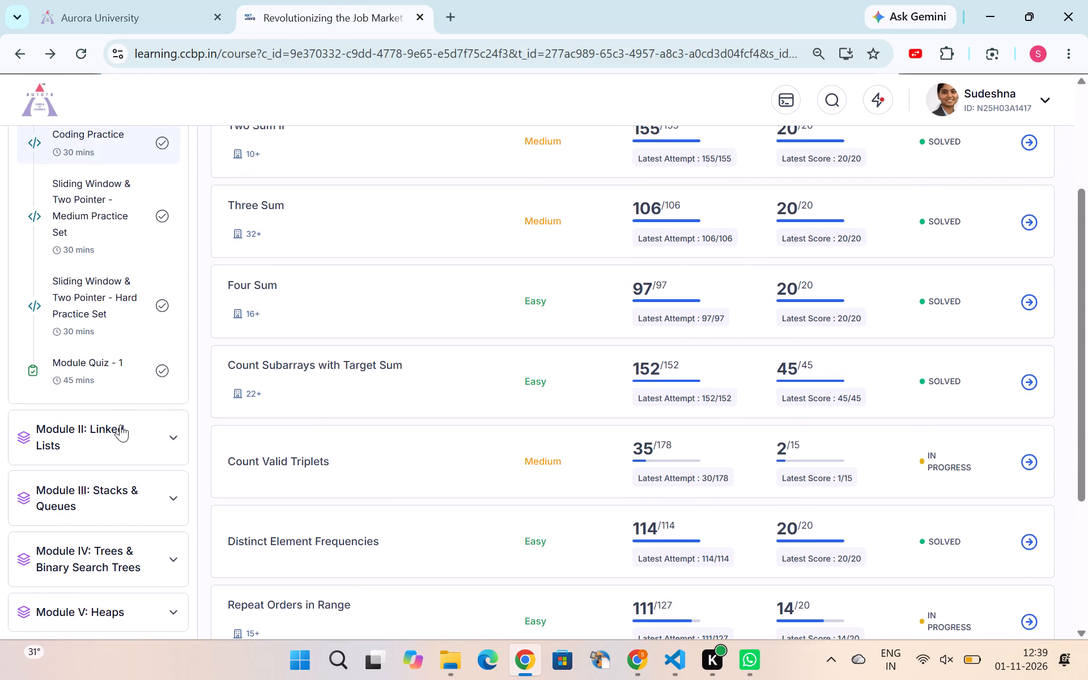
{"action": "left_click", "coordinate": [121, 438]}
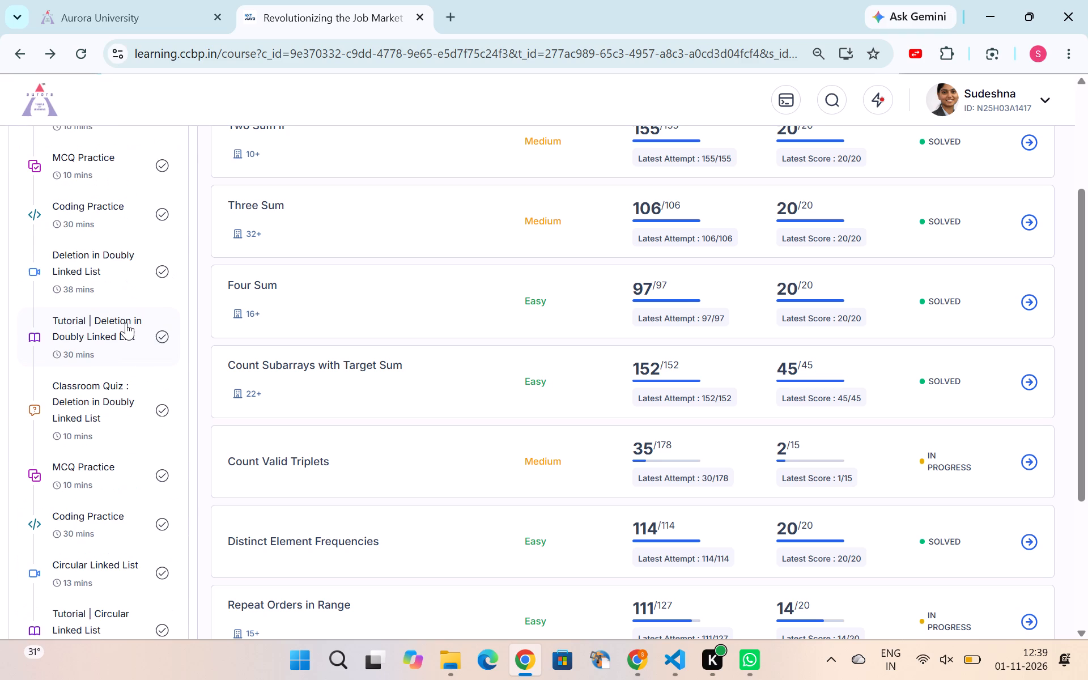
{"action": "scroll", "coordinate": [126, 322], "scroll_direction": "up", "scroll_amount": 4}
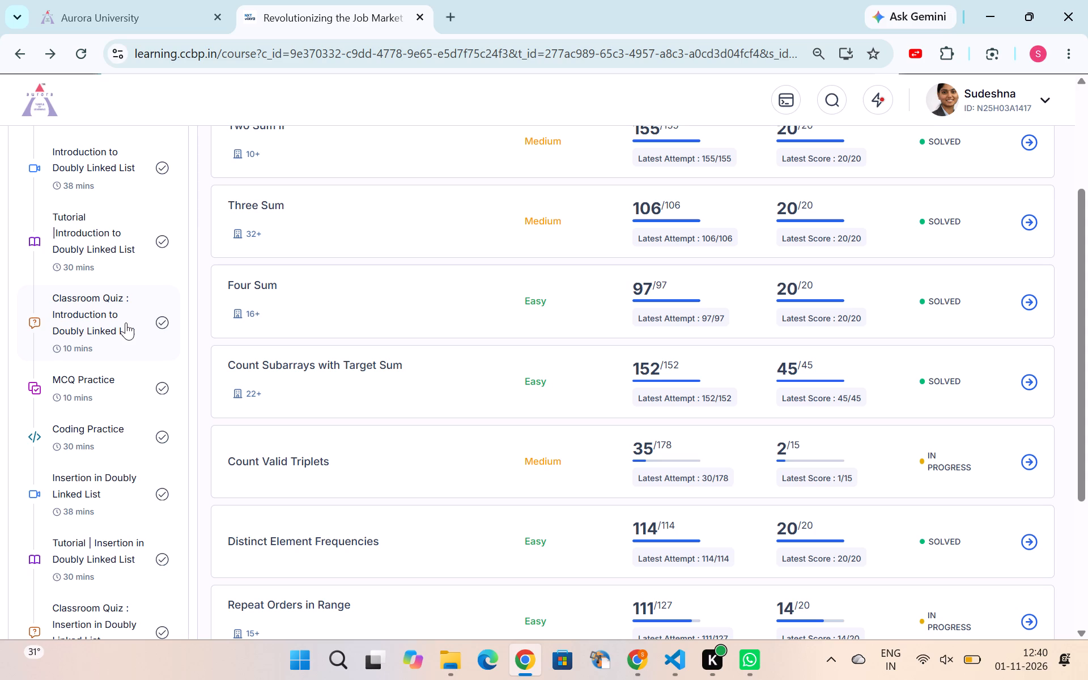
{"action": "scroll", "coordinate": [126, 322], "scroll_direction": "up", "scroll_amount": 1}
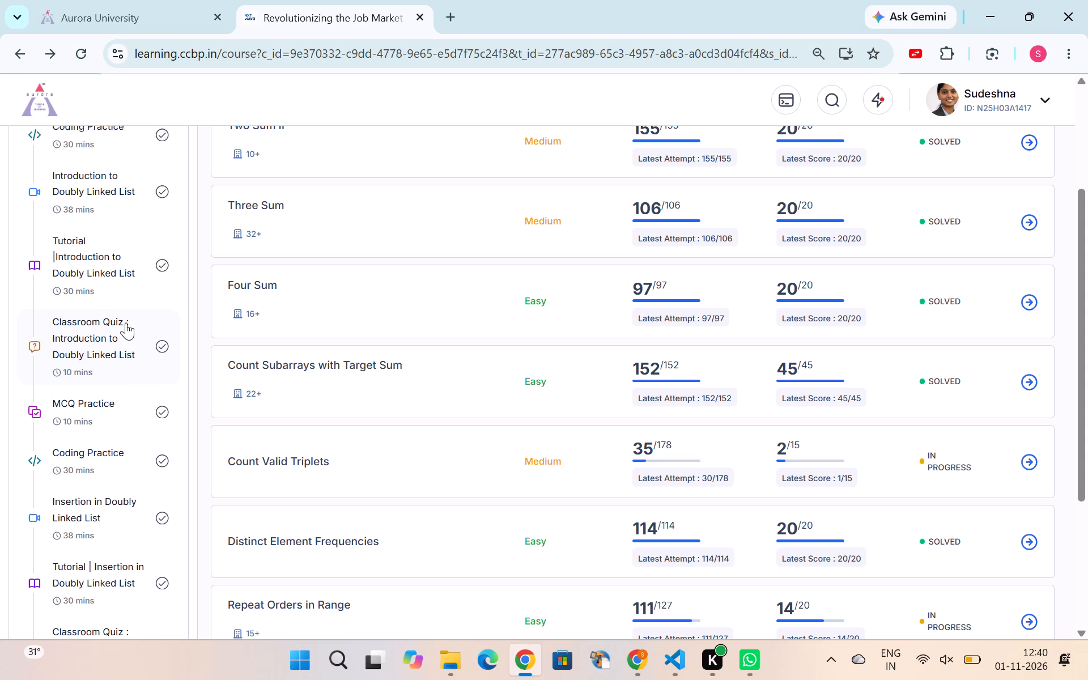
{"action": "scroll", "coordinate": [126, 322], "scroll_direction": "up", "scroll_amount": 3}
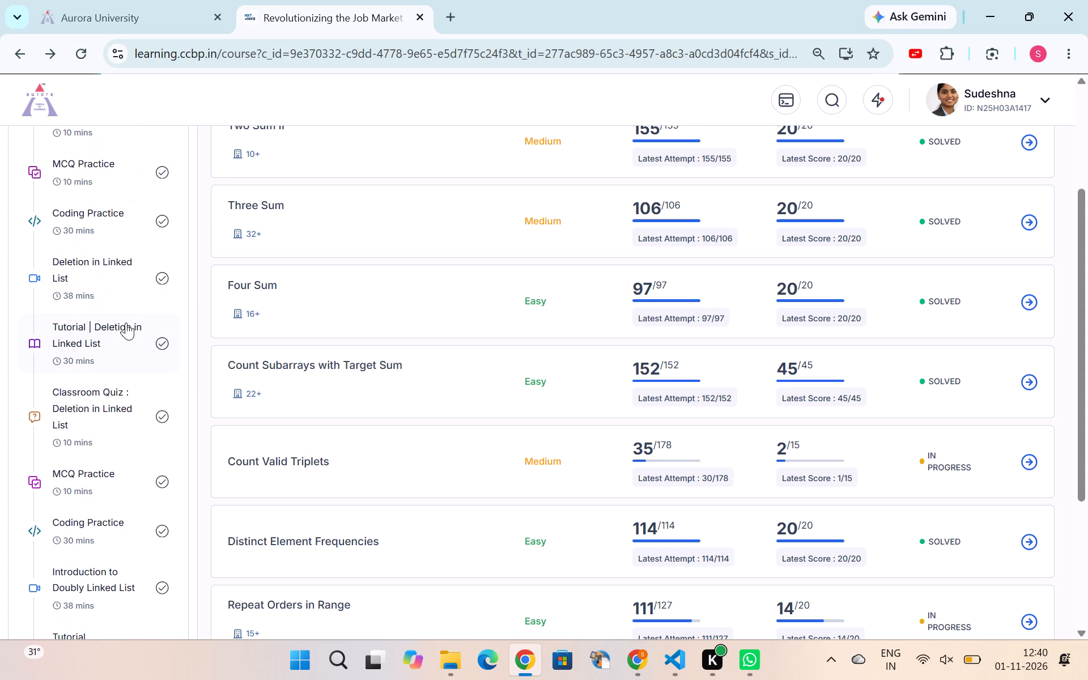
{"action": "scroll", "coordinate": [126, 322], "scroll_direction": "up", "scroll_amount": 8}
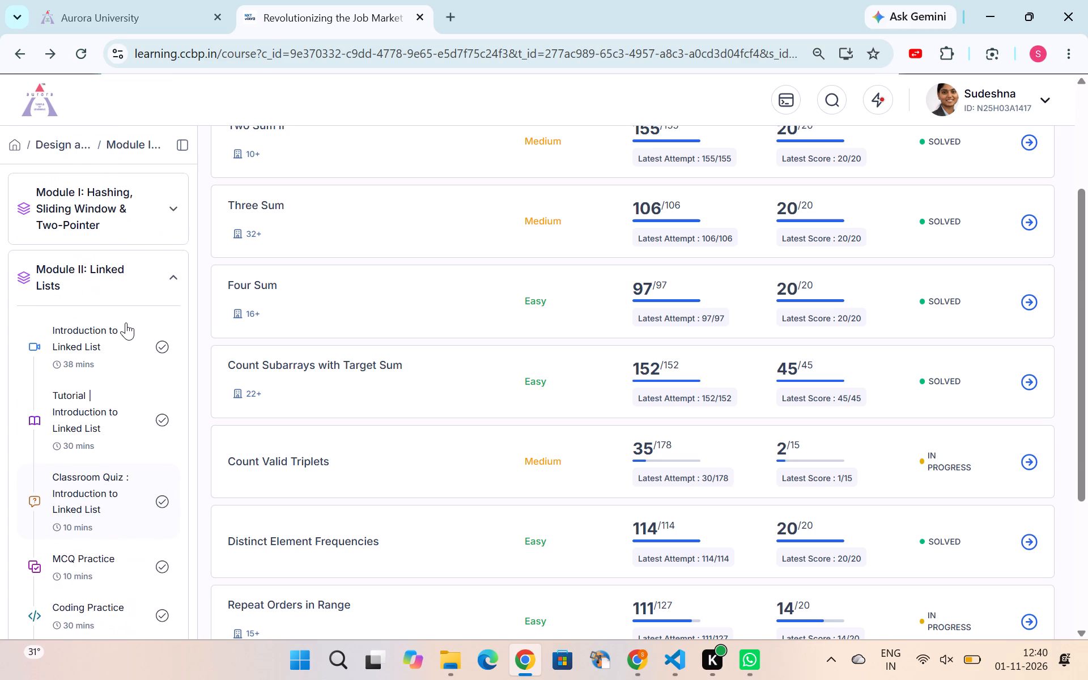